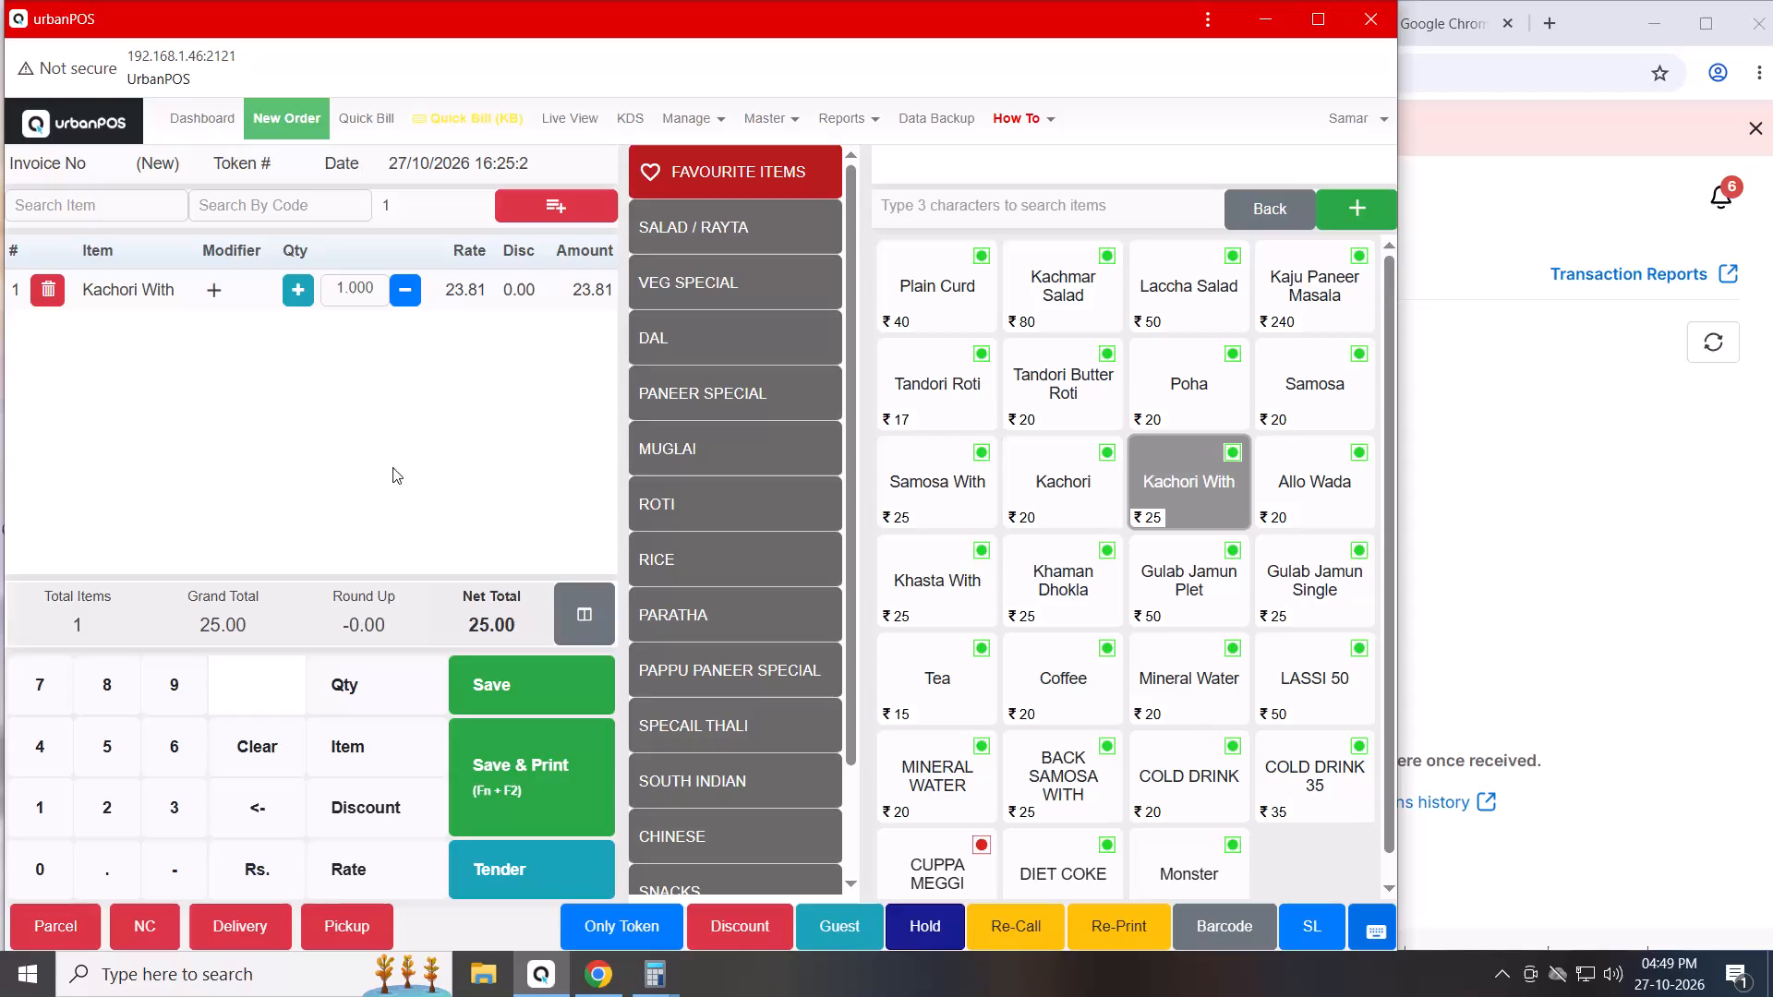
Remove the Kachori With item from the current order.
left_click(53, 280)
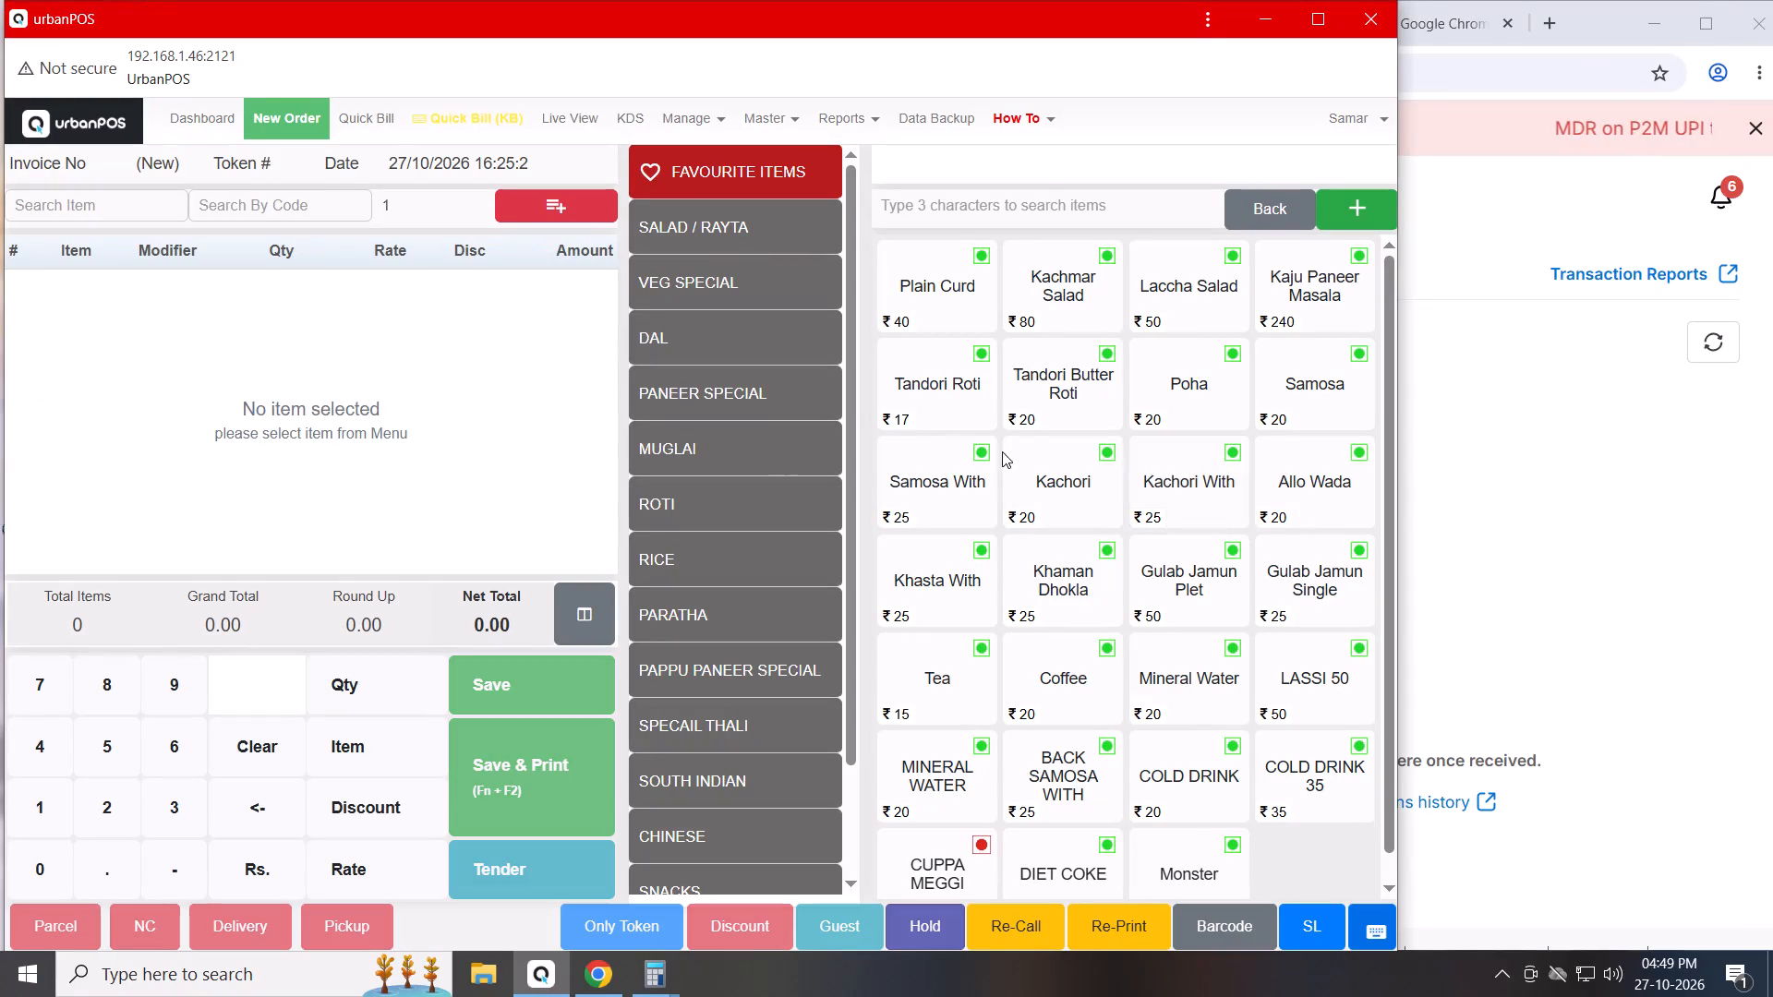
Add Tea to the order with a quantity of 2, and save and print the bill.
left_click(913, 685)
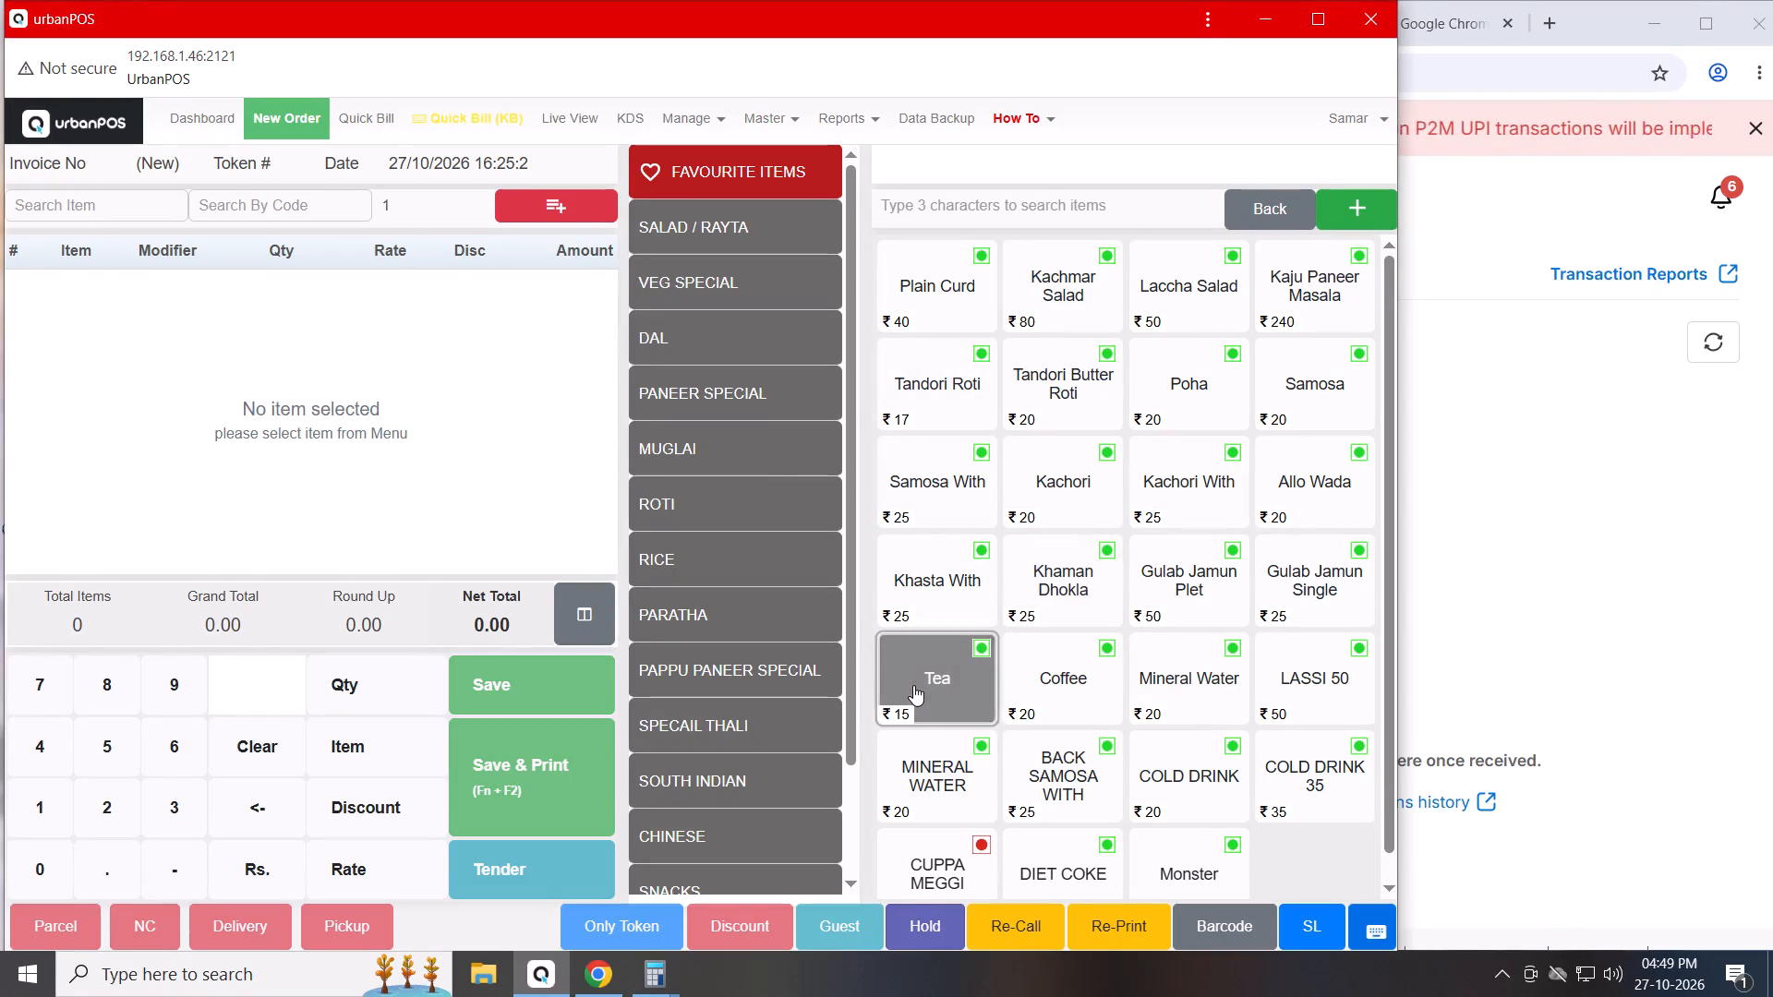
left_click(947, 667)
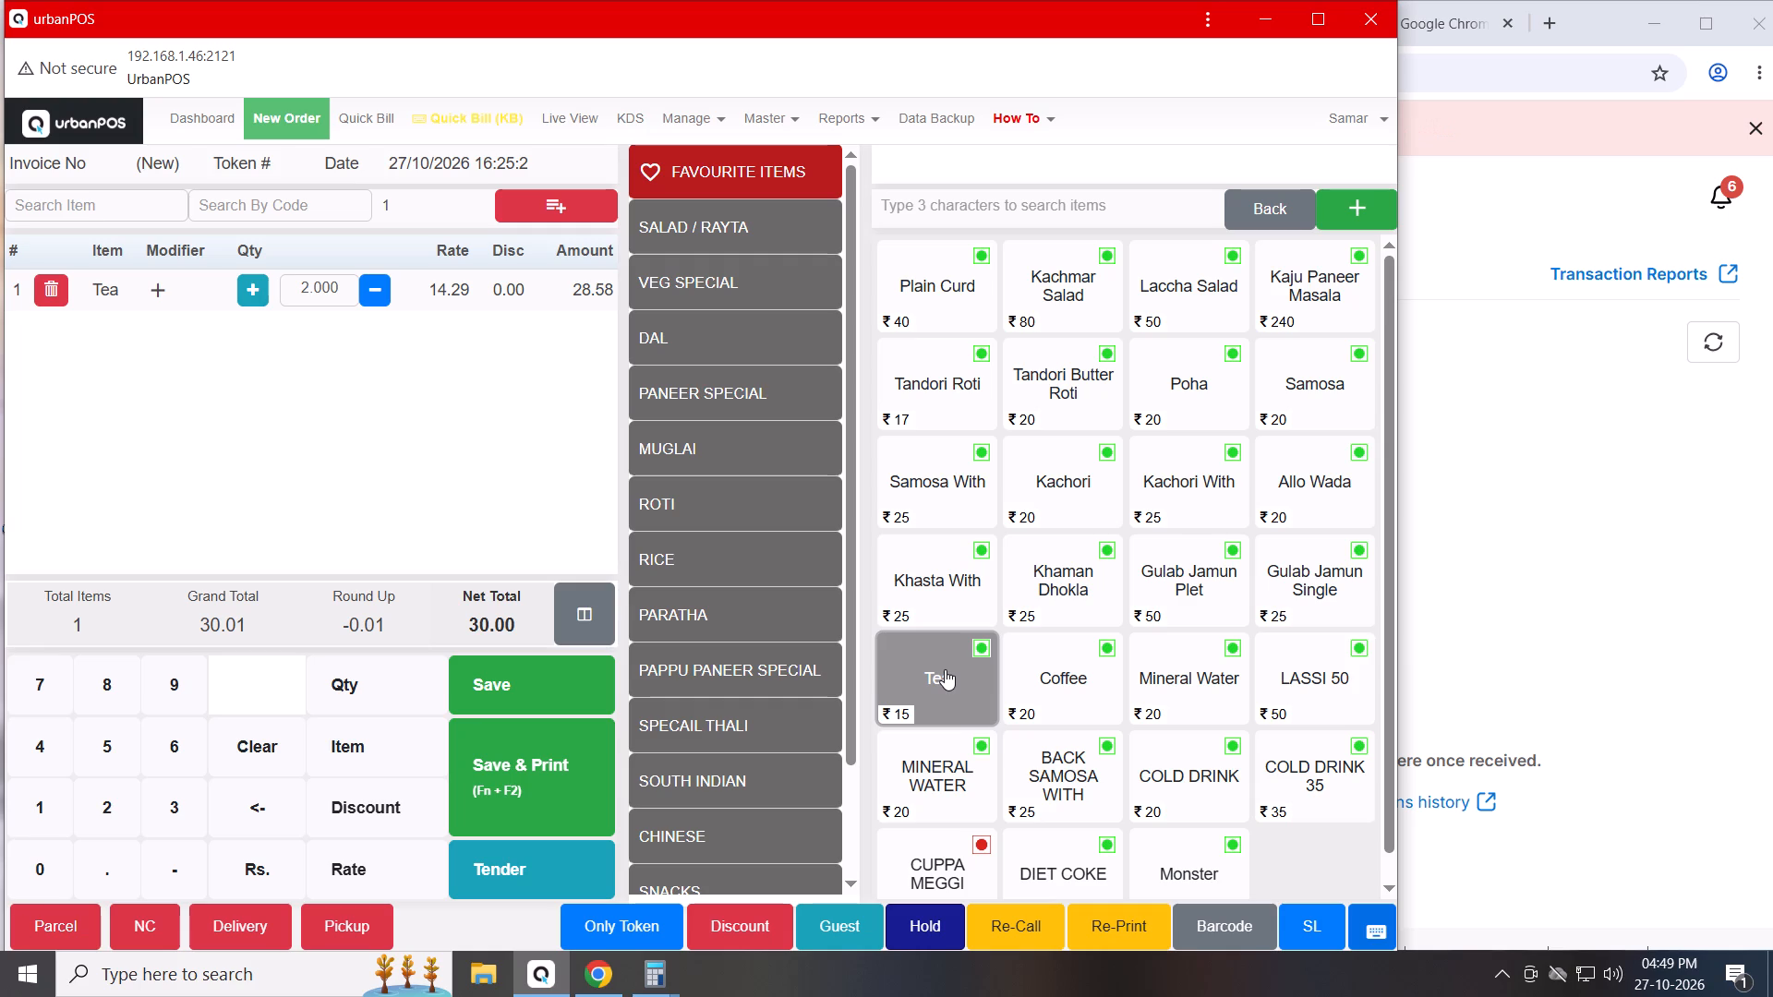
key("F2")
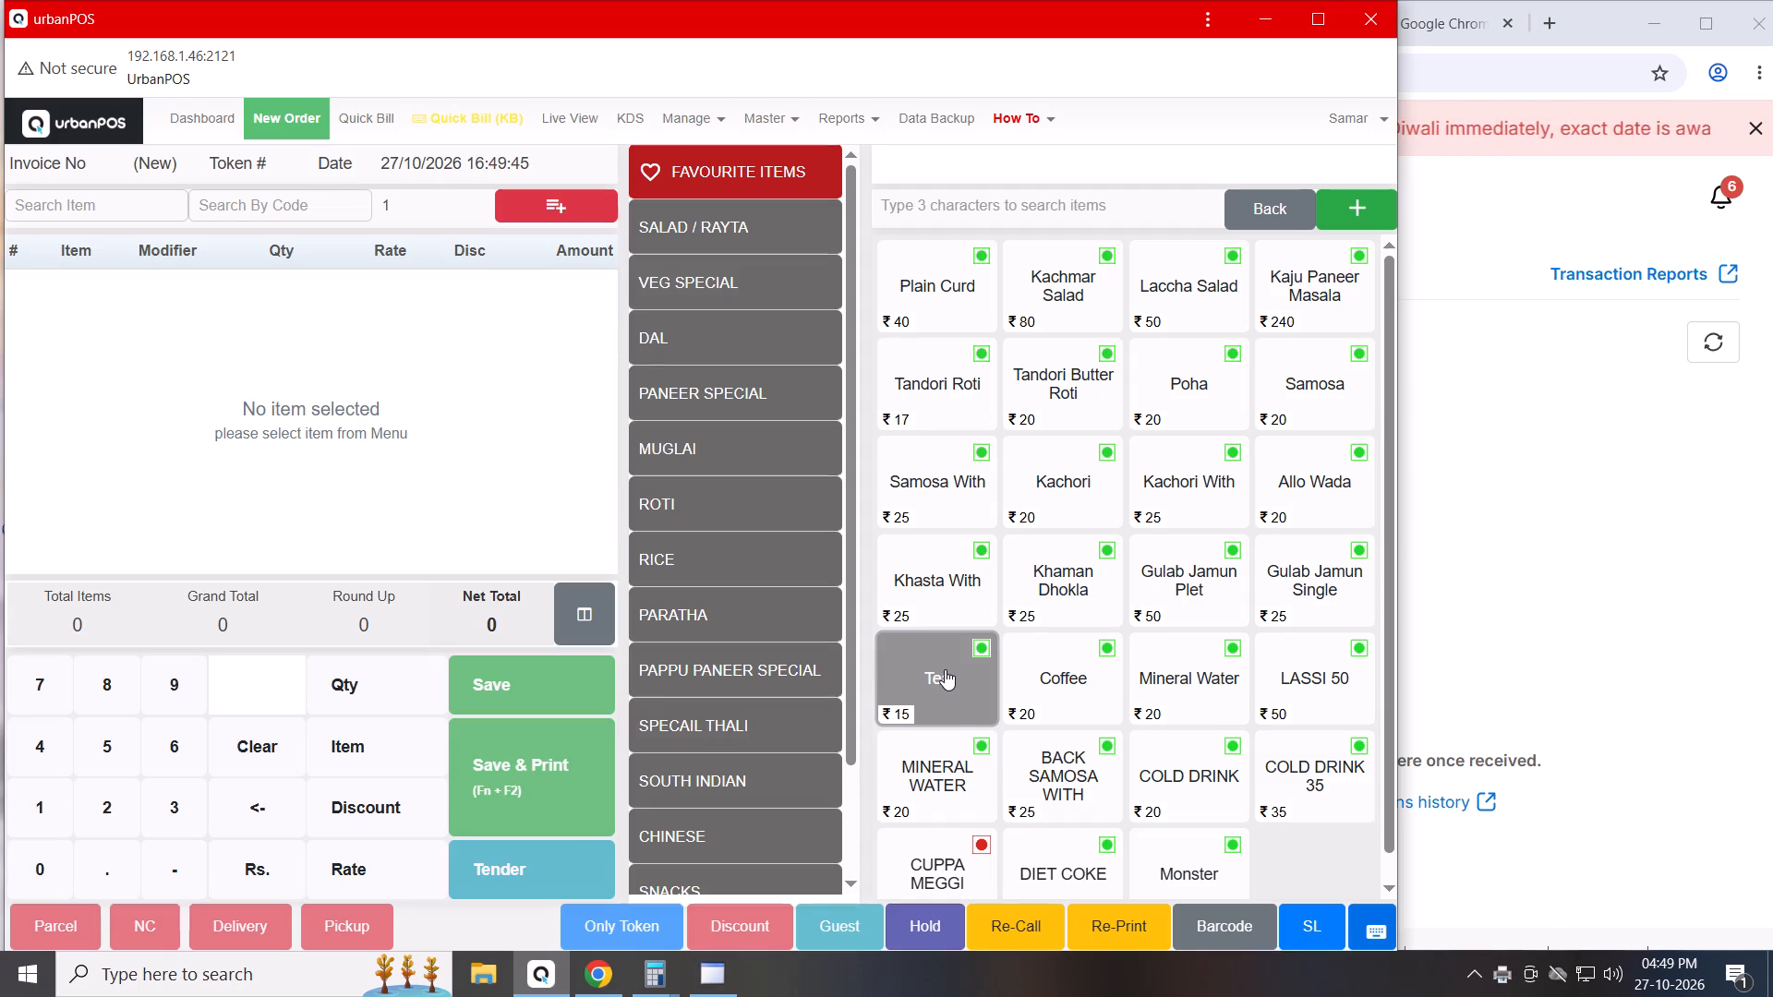
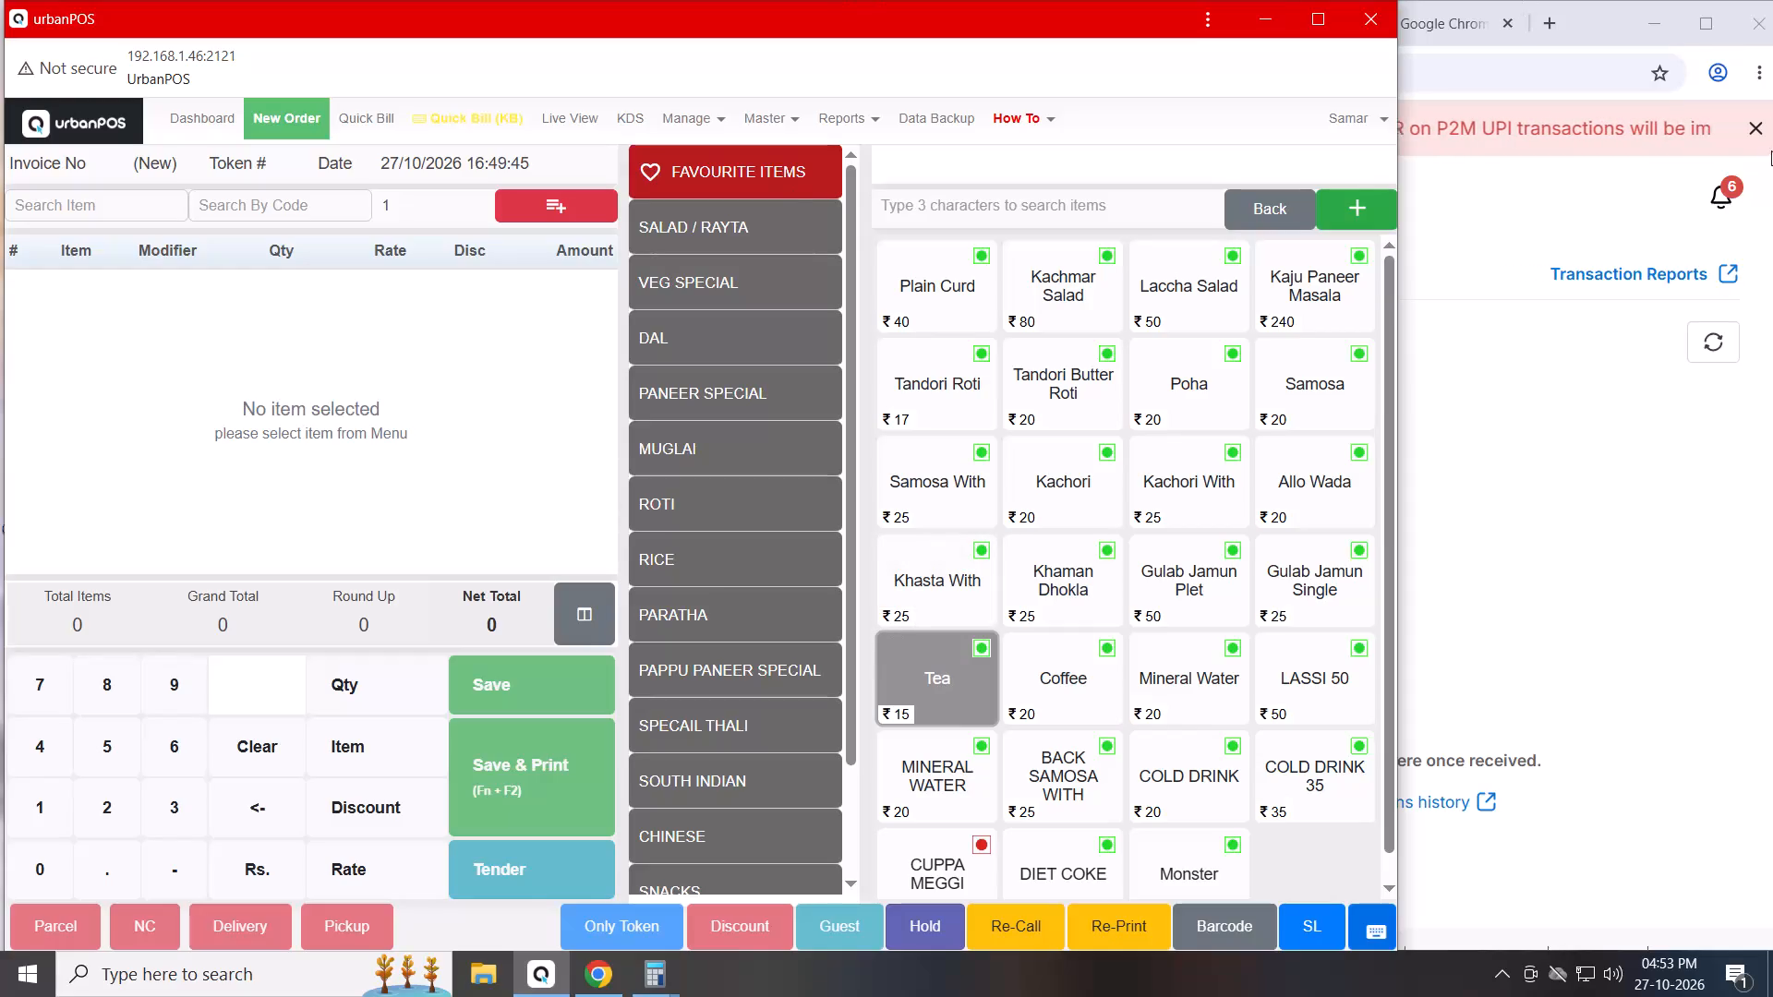
Add one Kachori to a new order, and save and print the bill.
left_click(1089, 479)
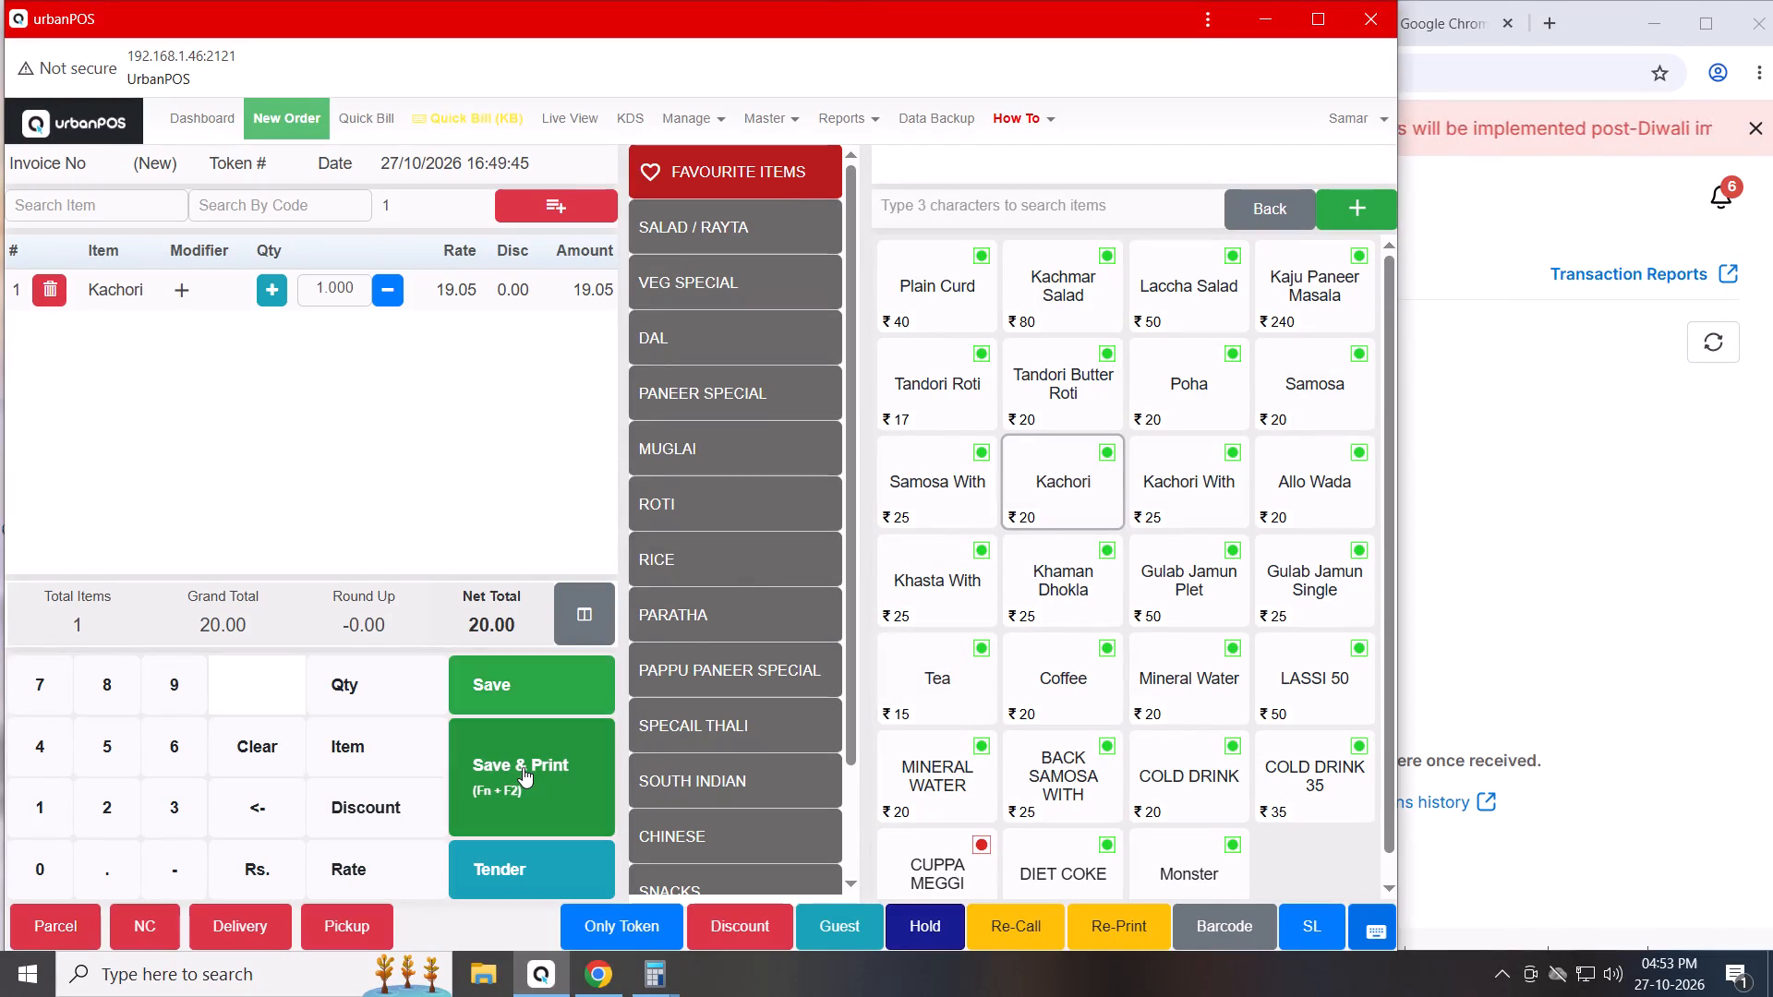
left_click(523, 767)
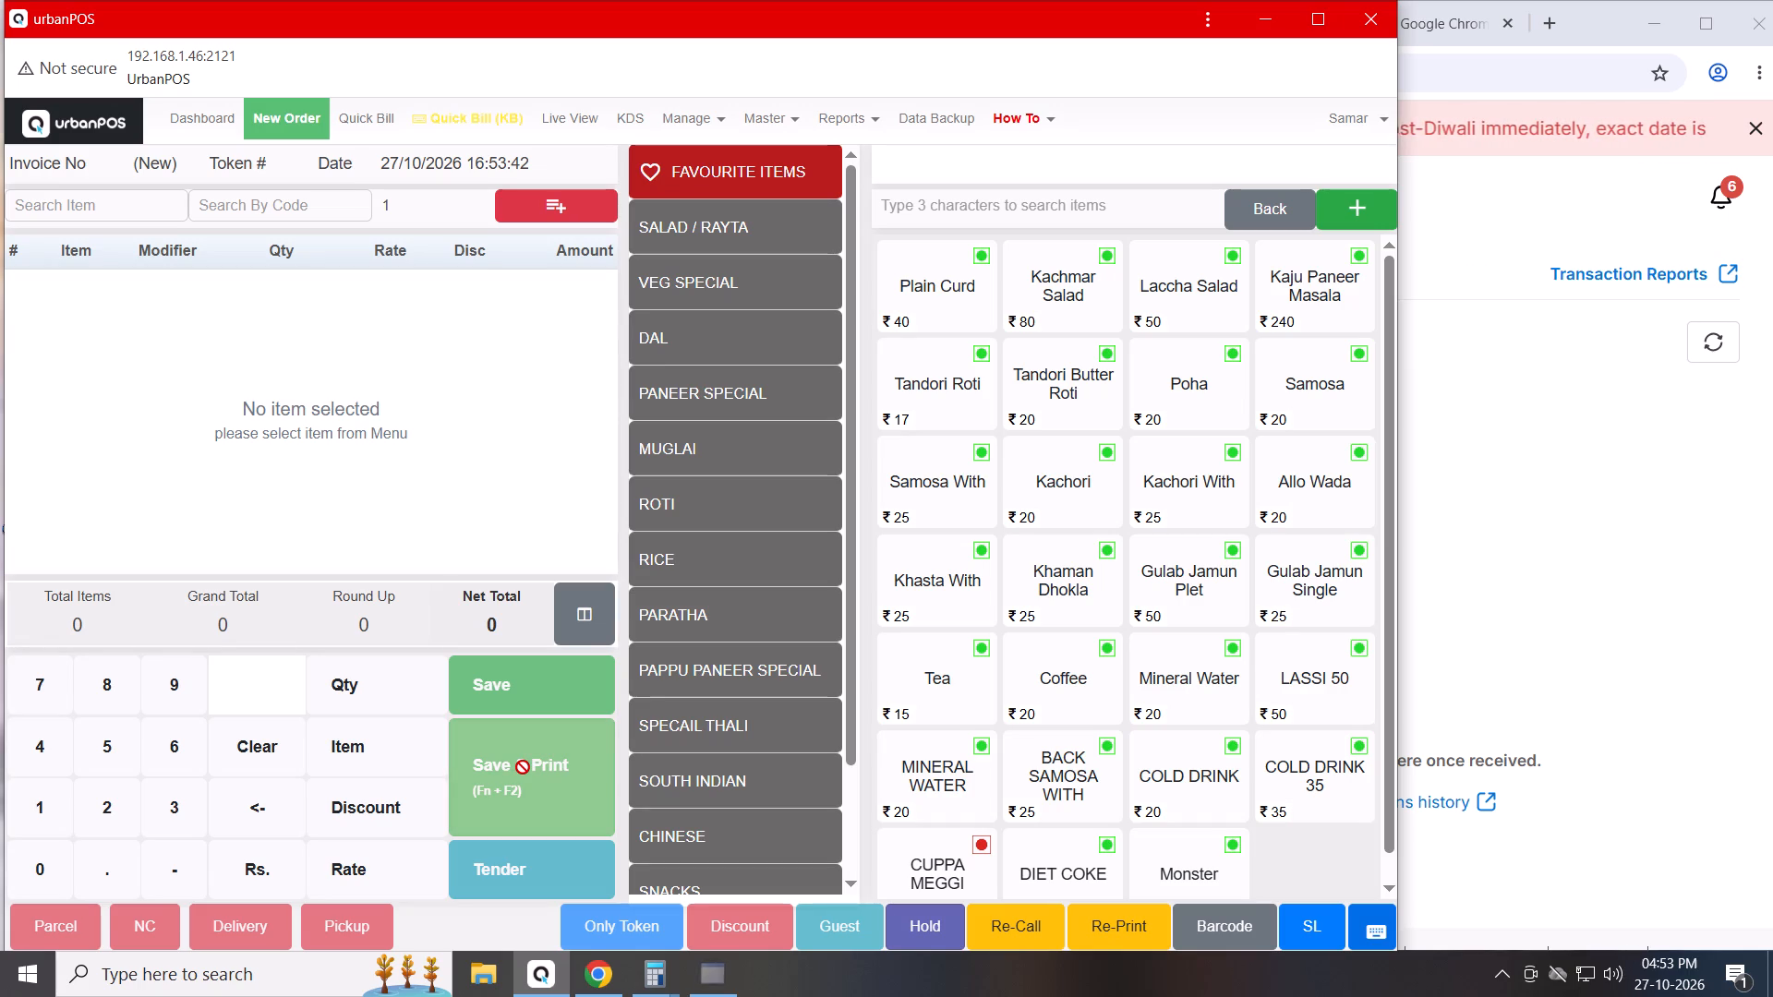
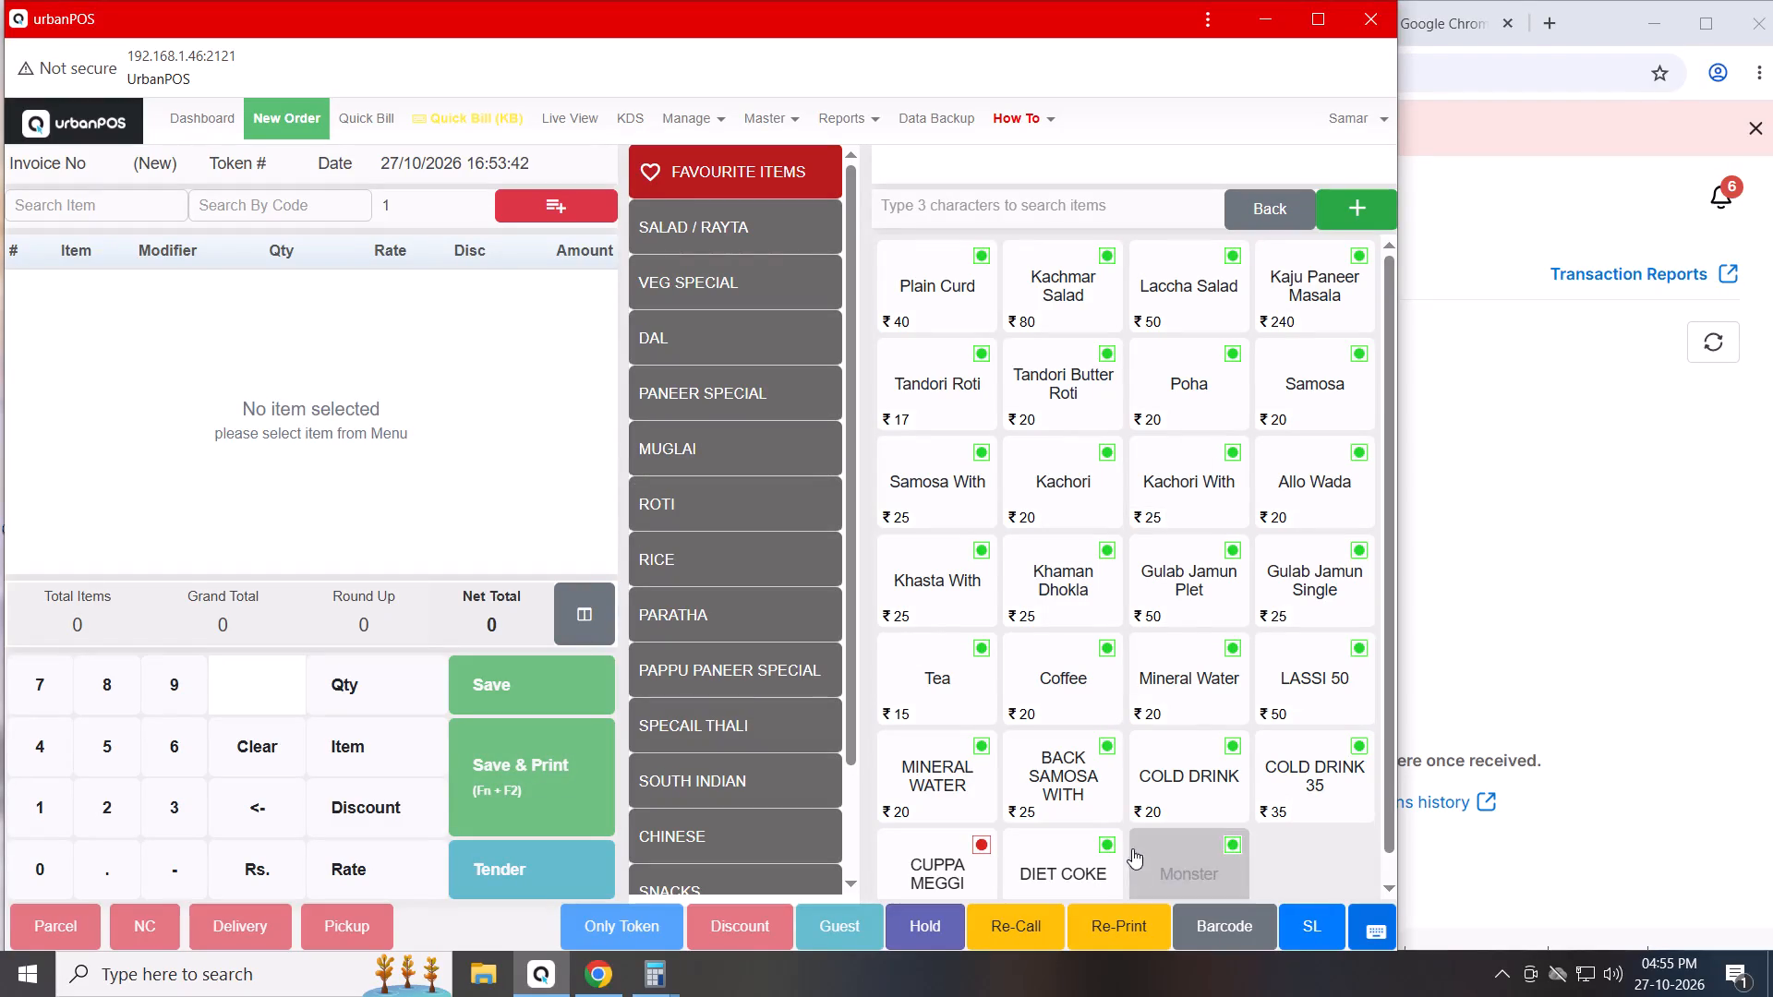
Add one BACK SAMOSA WITH to a new order, and save and print the bill.
left_click(1055, 784)
left_click(574, 789)
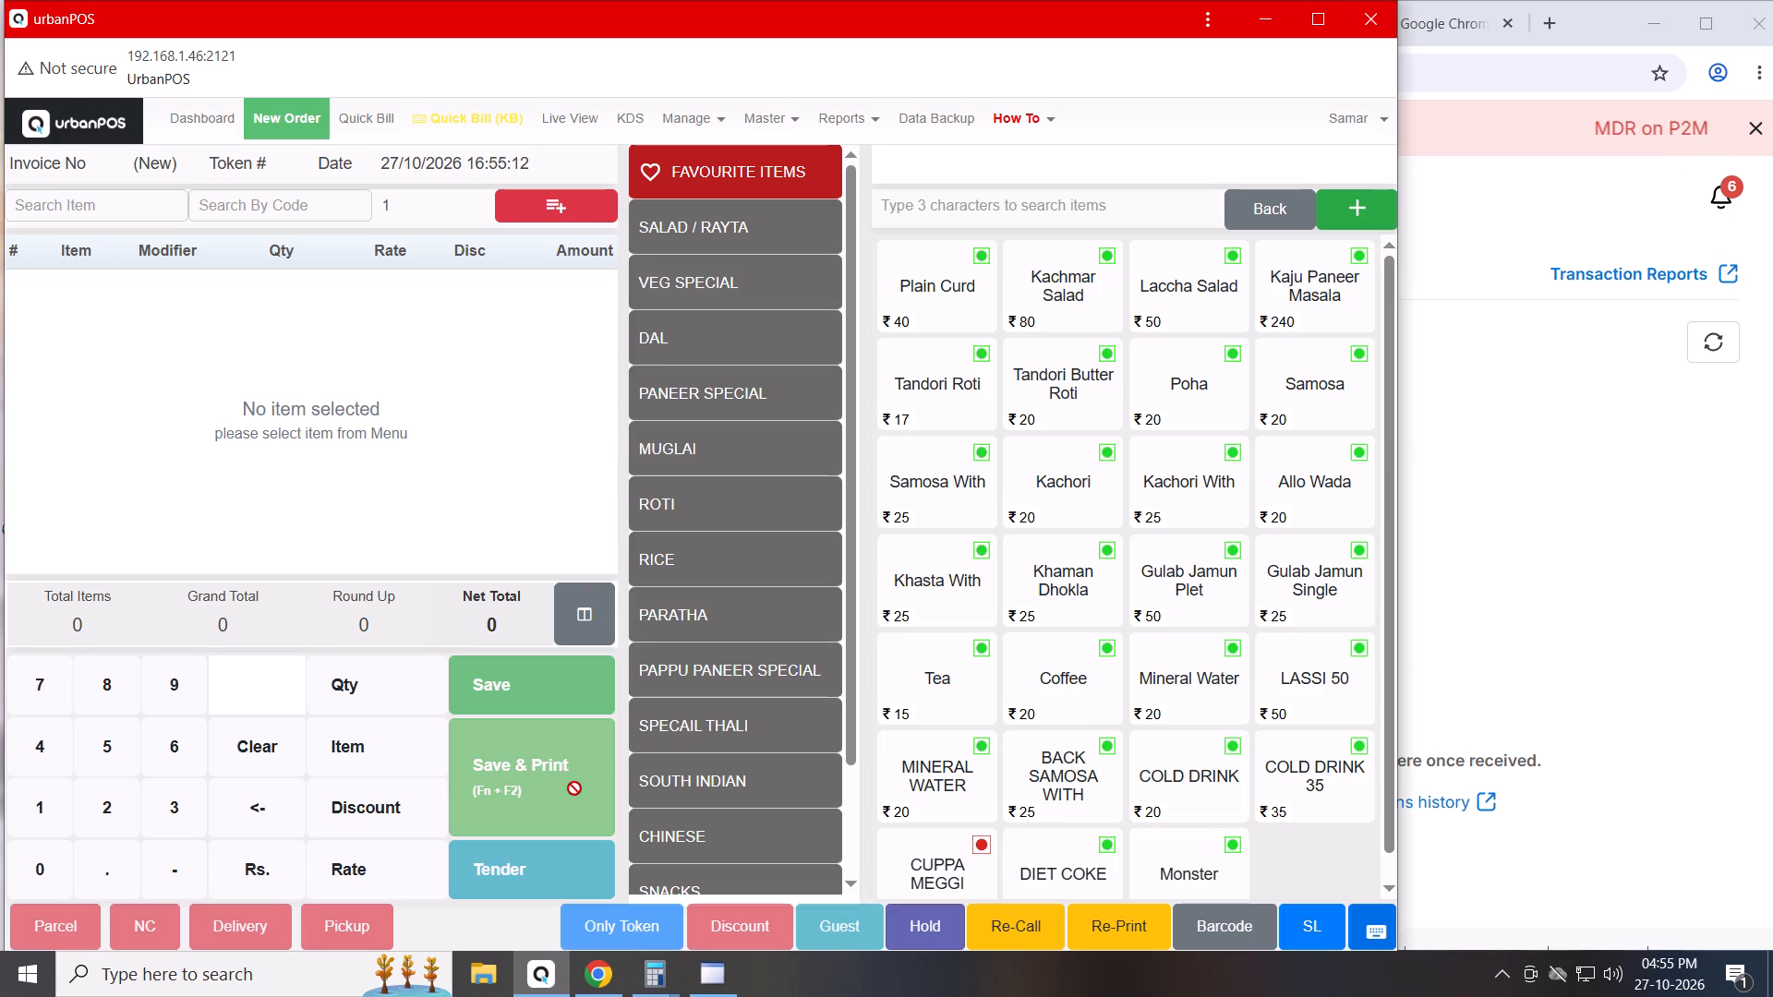
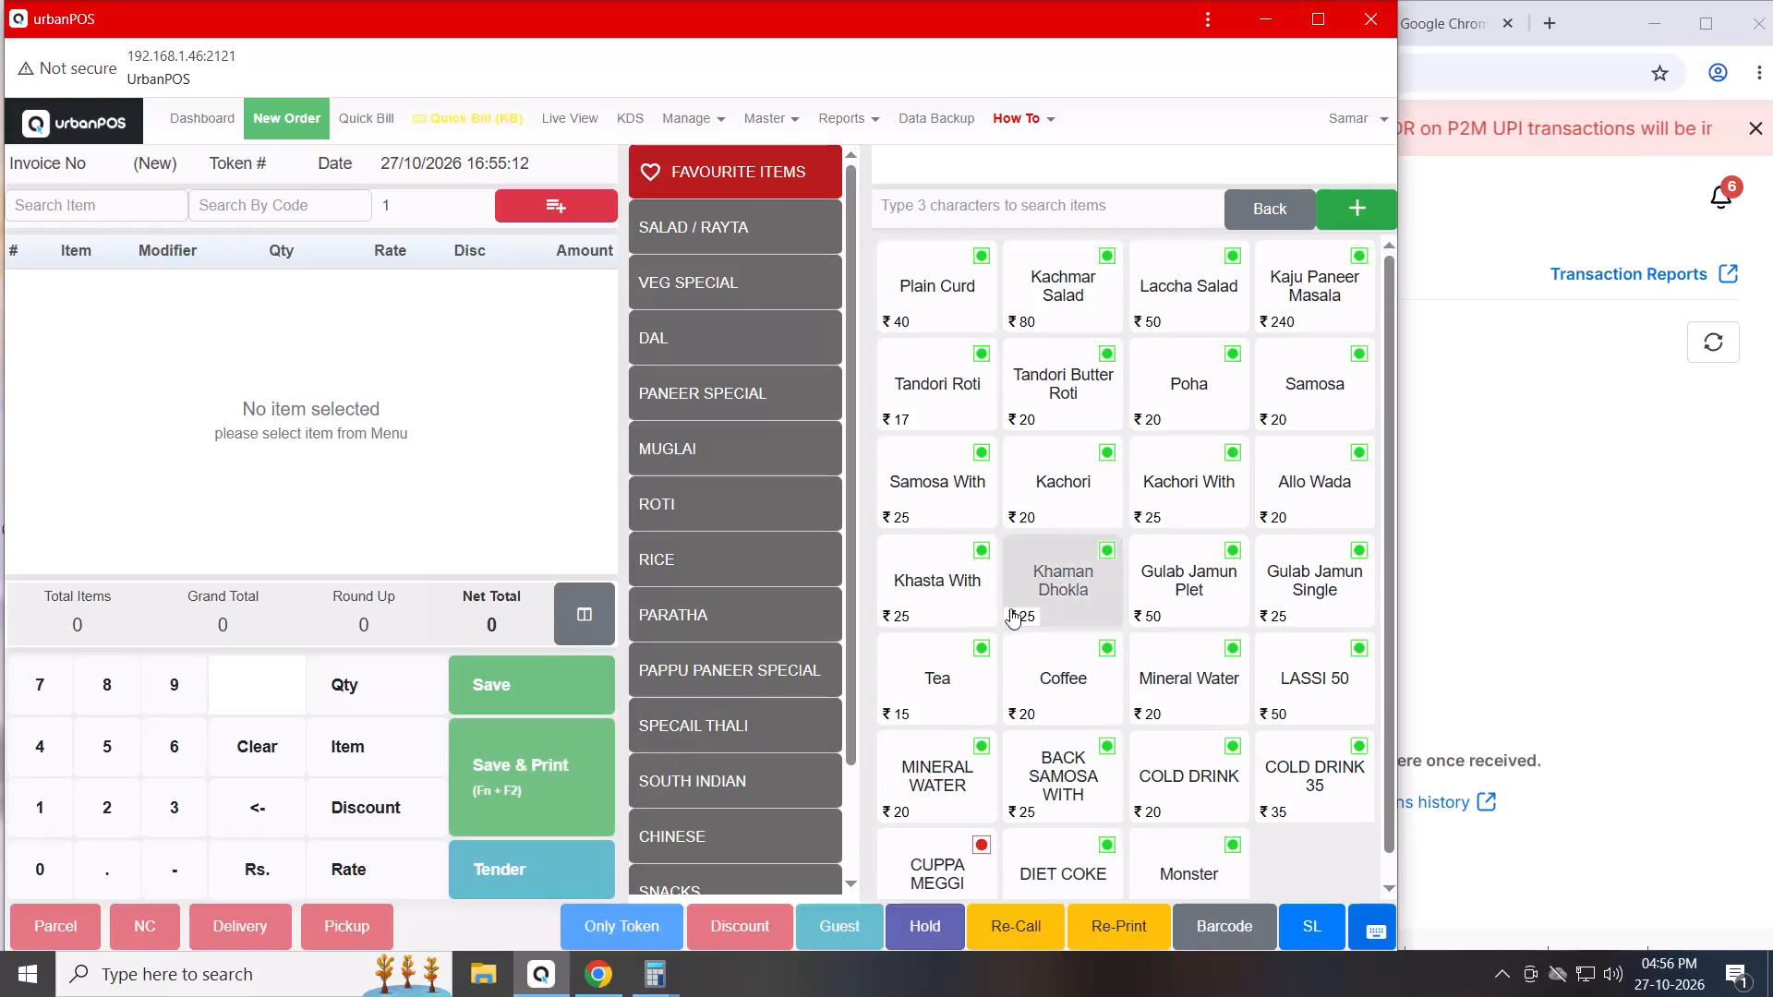
Add three Teas to the new order, and save and print the bill.
left_click_drag(950, 693, 960, 701)
left_click(960, 701)
left_click(960, 701)
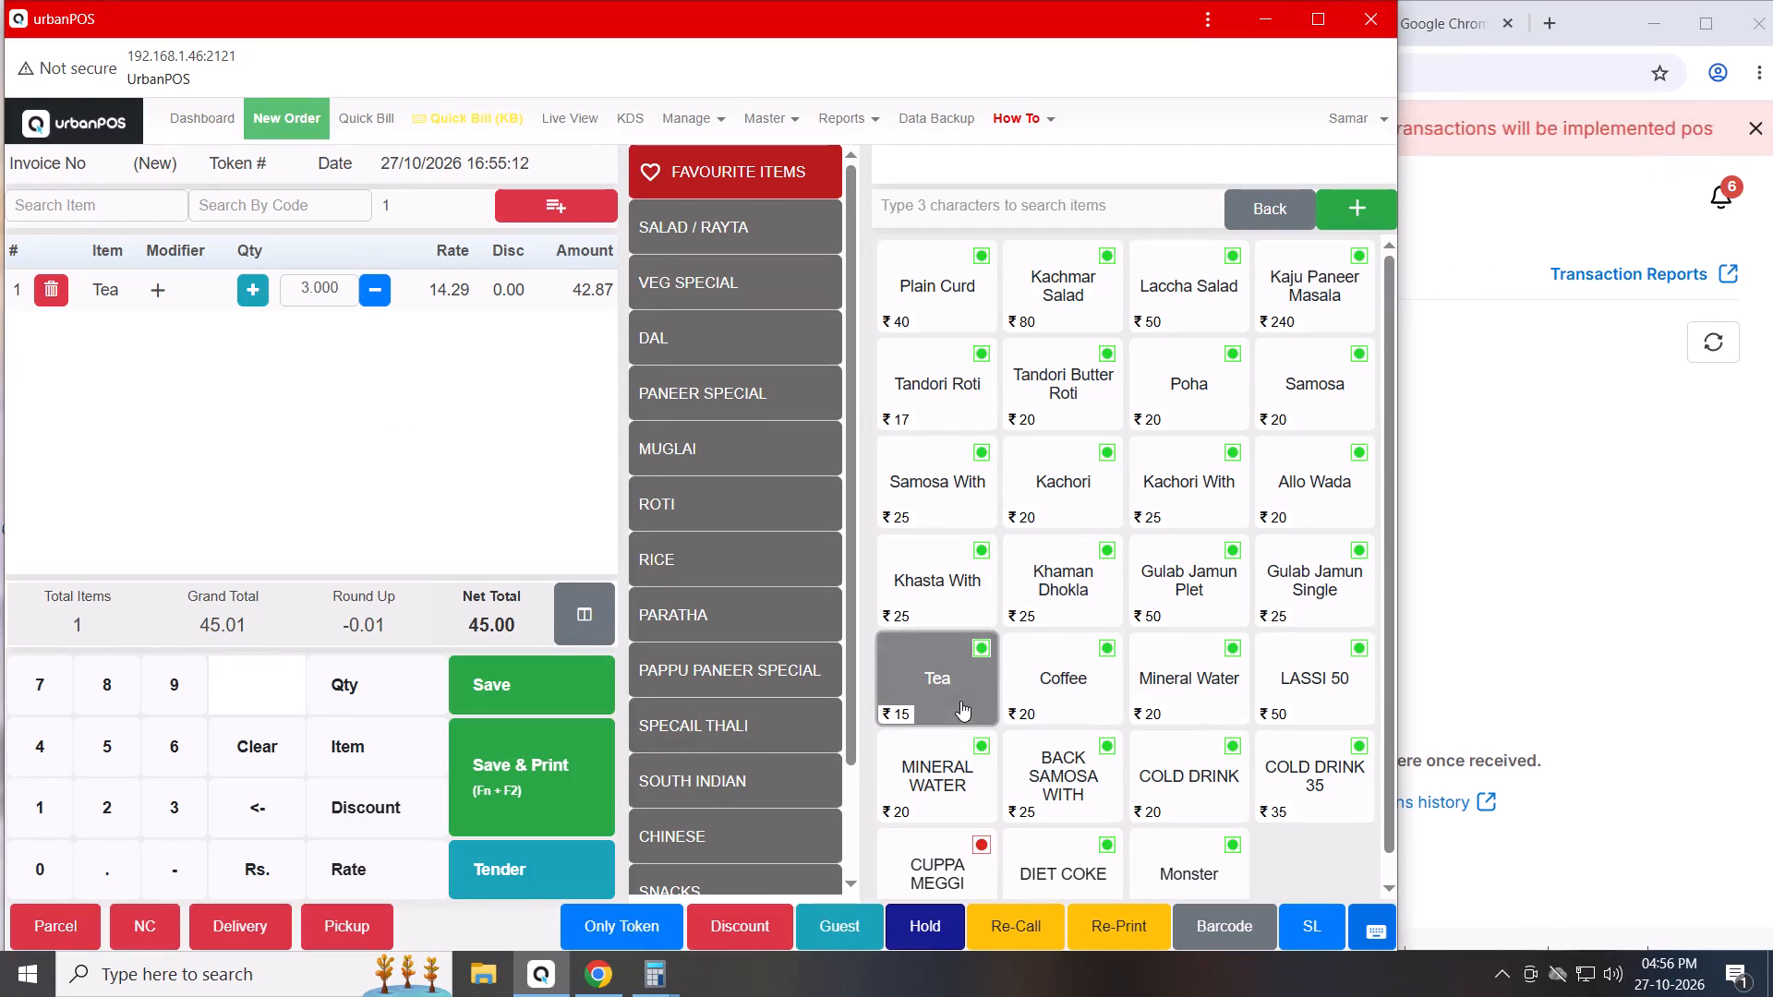
left_click(581, 787)
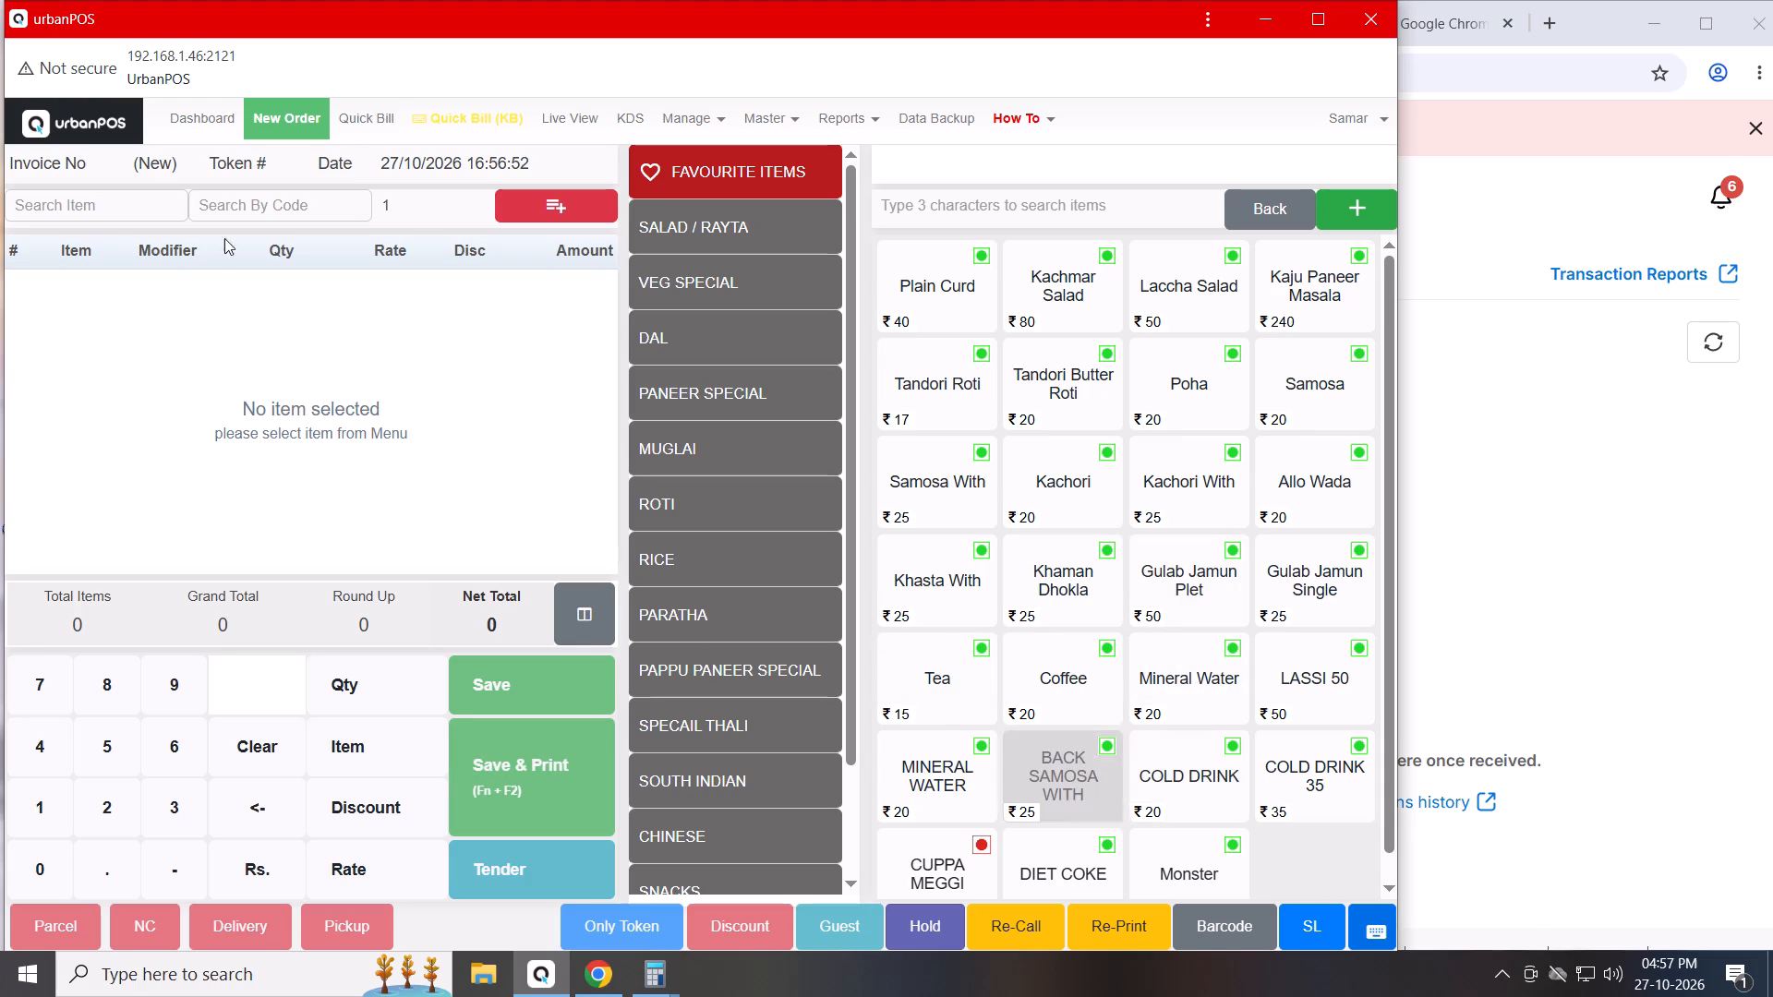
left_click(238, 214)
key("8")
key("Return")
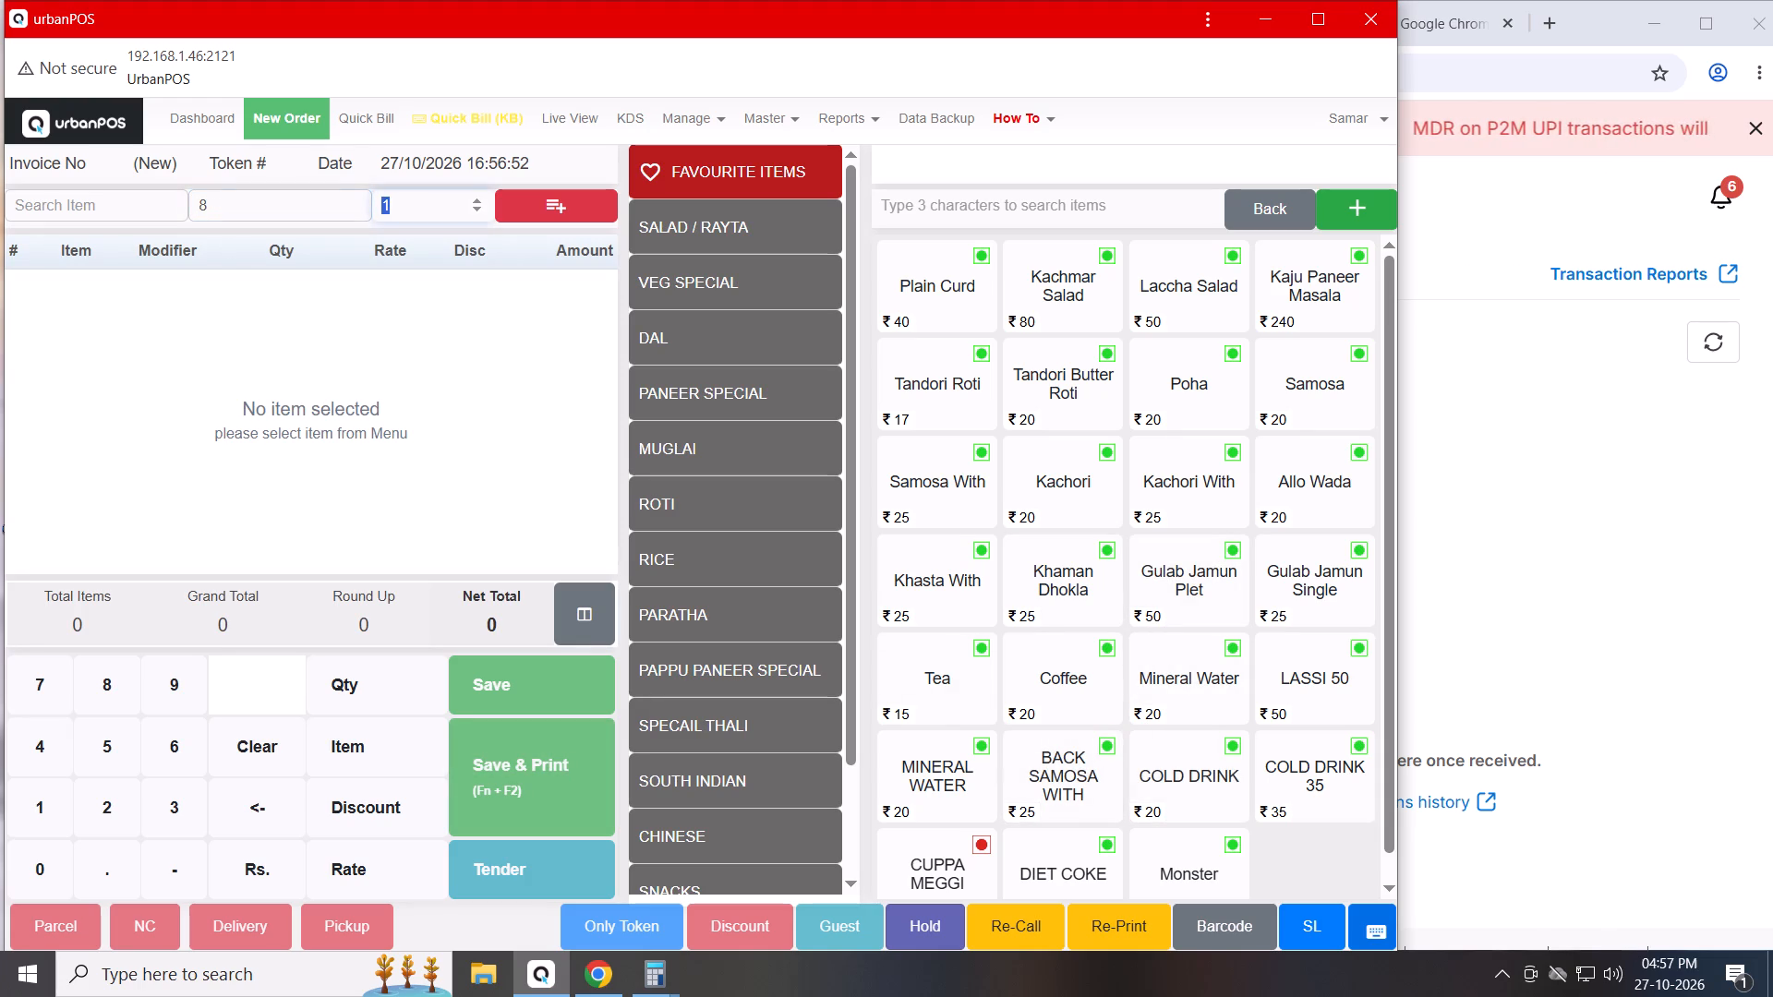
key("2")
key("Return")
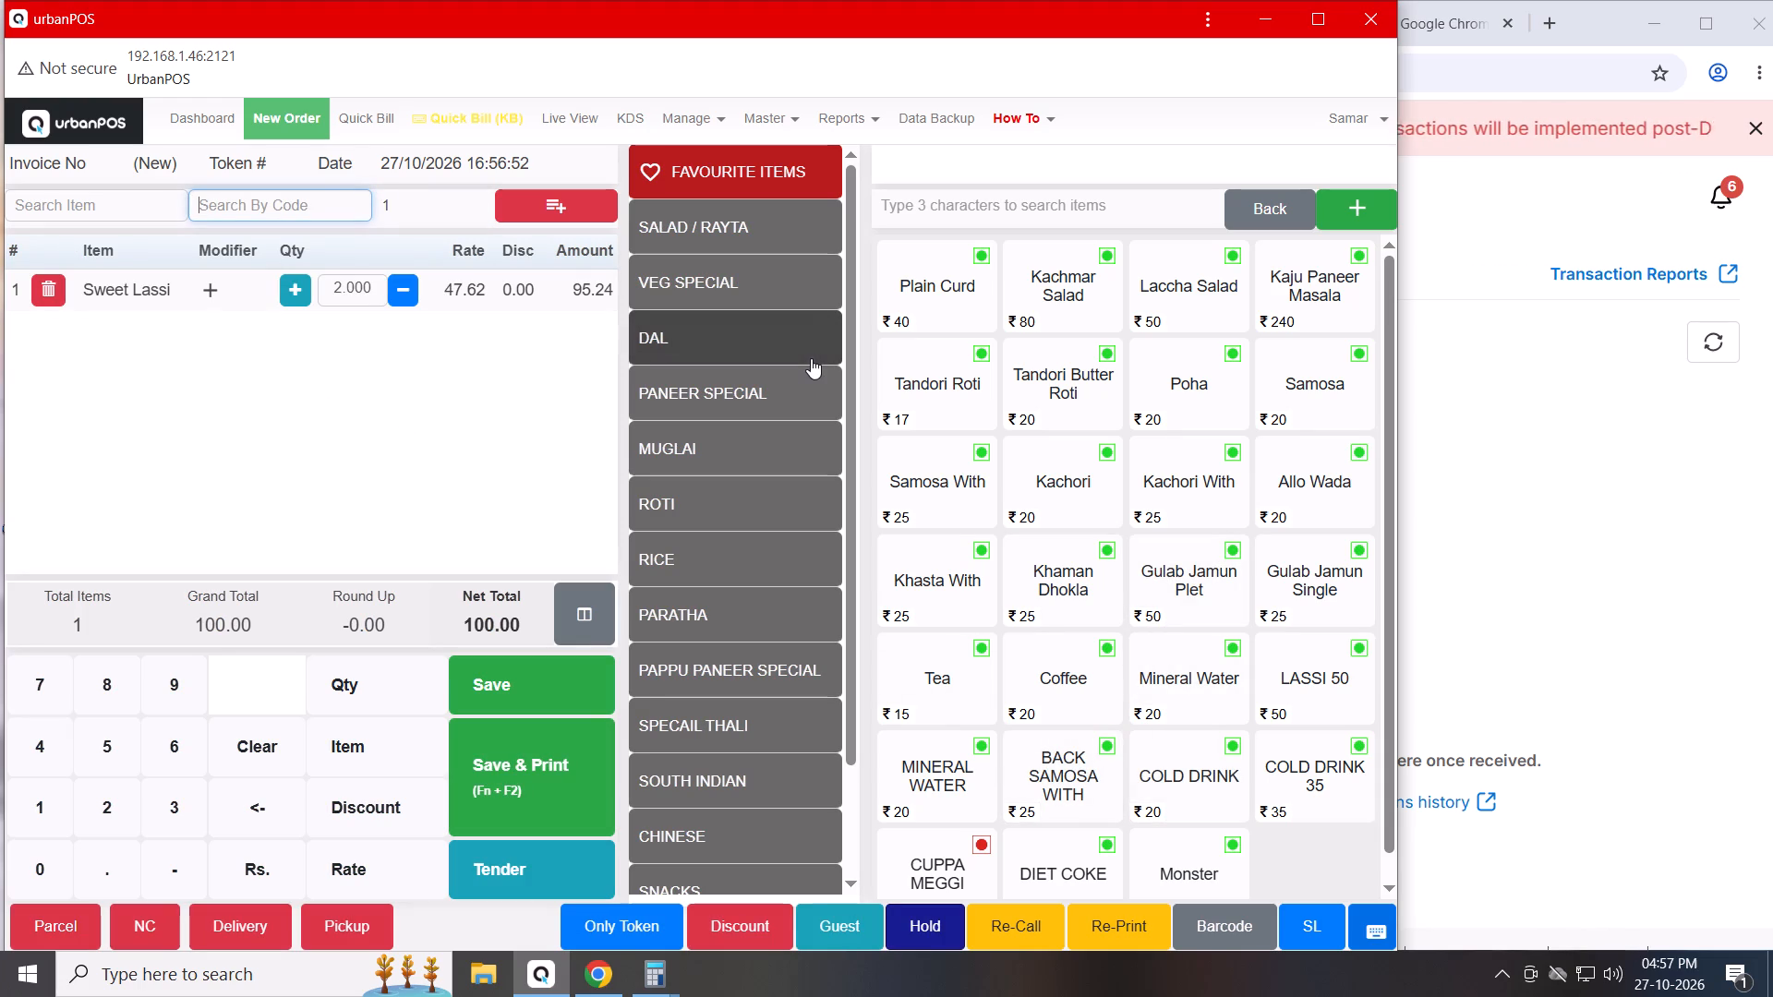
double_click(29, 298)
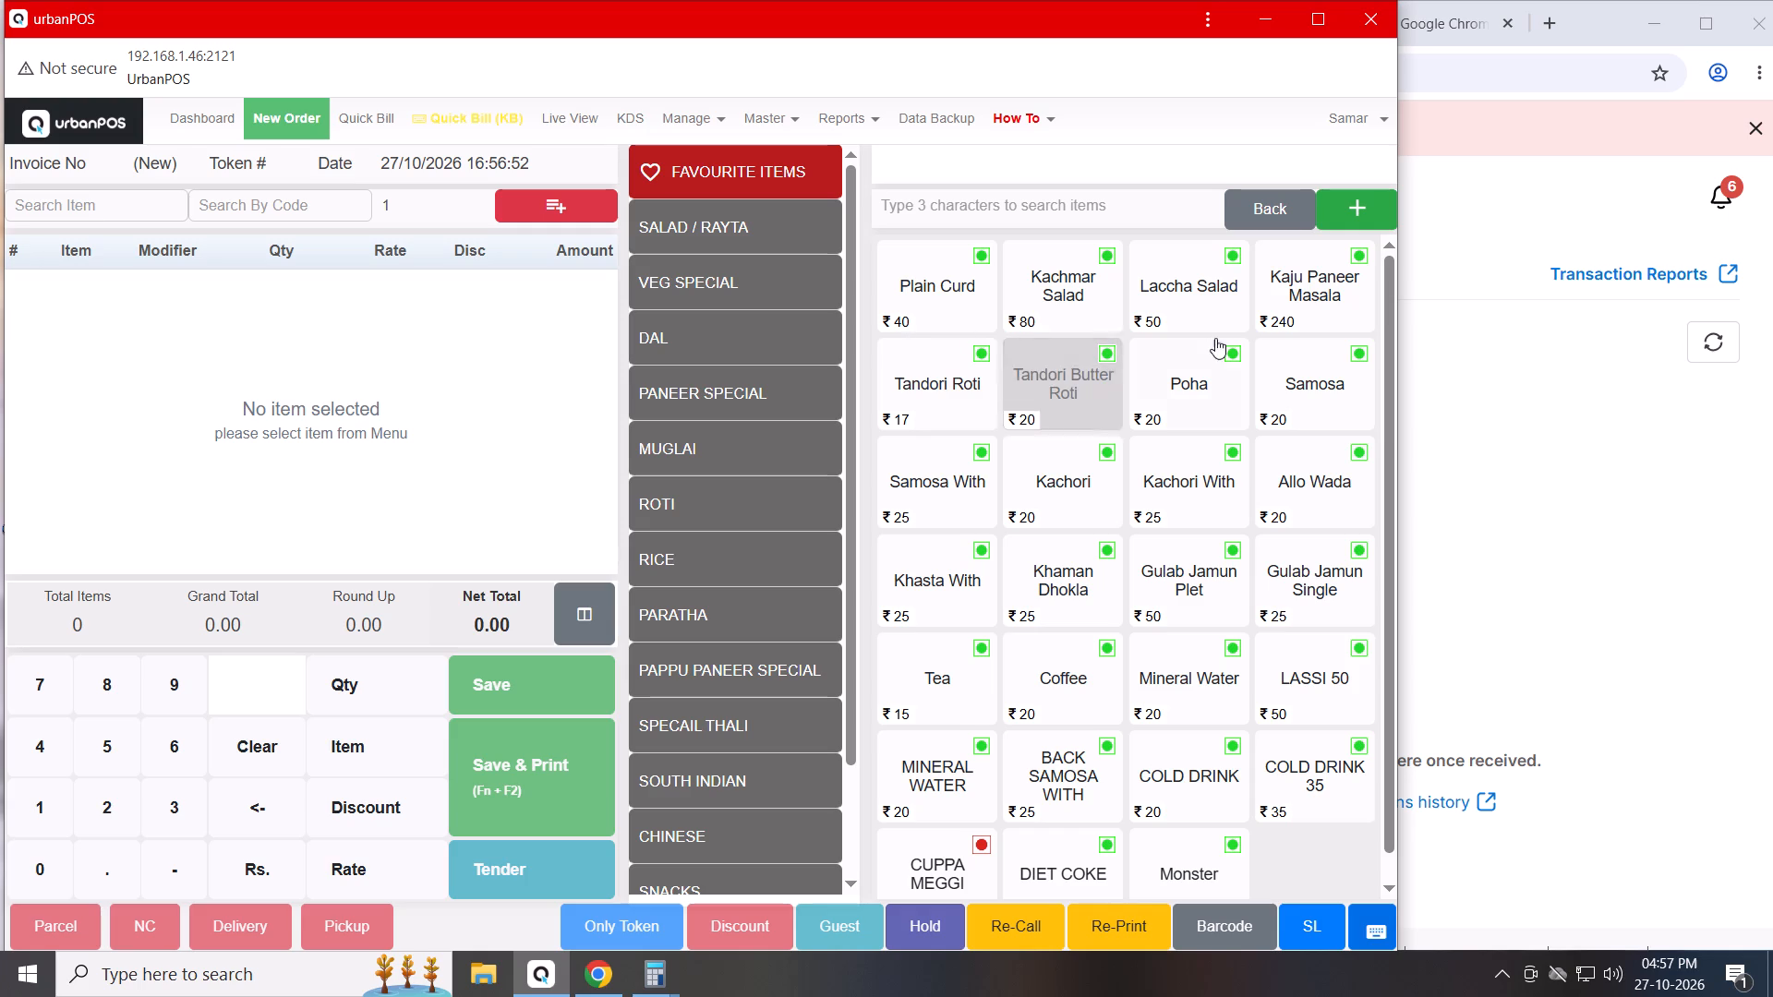
Add one Ice Cream 40 from the ice-cream category and one Coffee from the favourite items to the order.
scroll(700, 505, "down", 4)
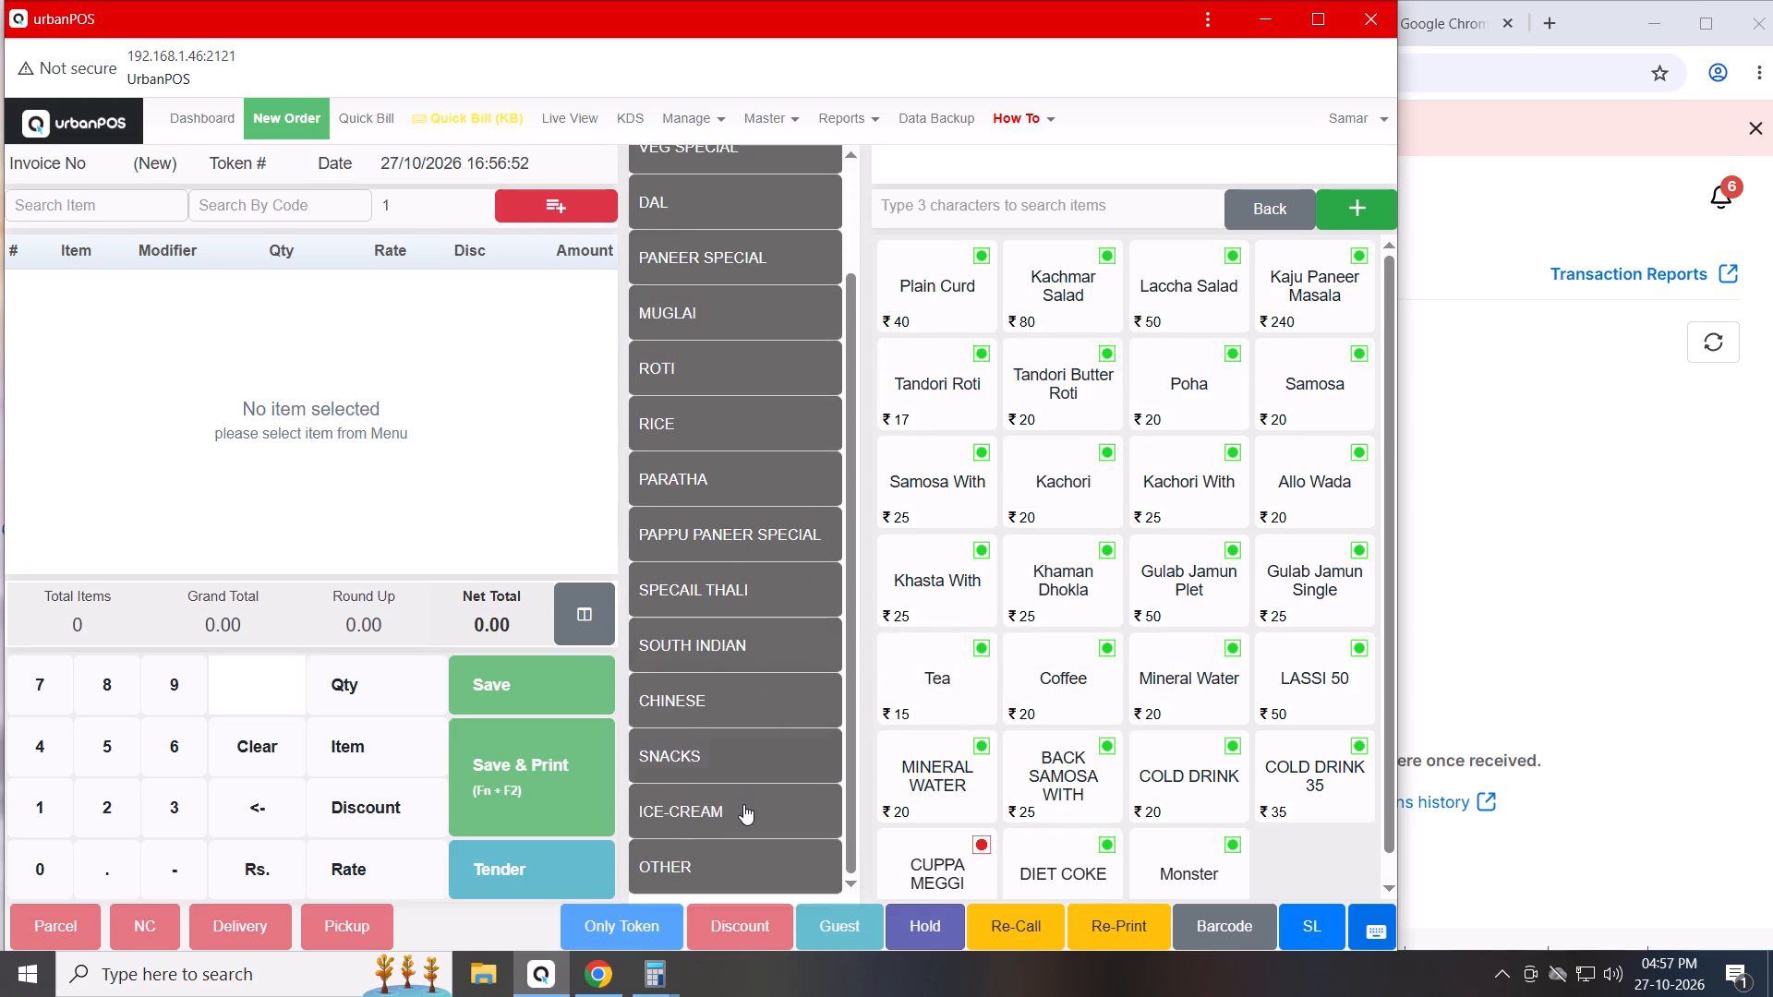
left_click(743, 805)
scroll(991, 489, "up", 4)
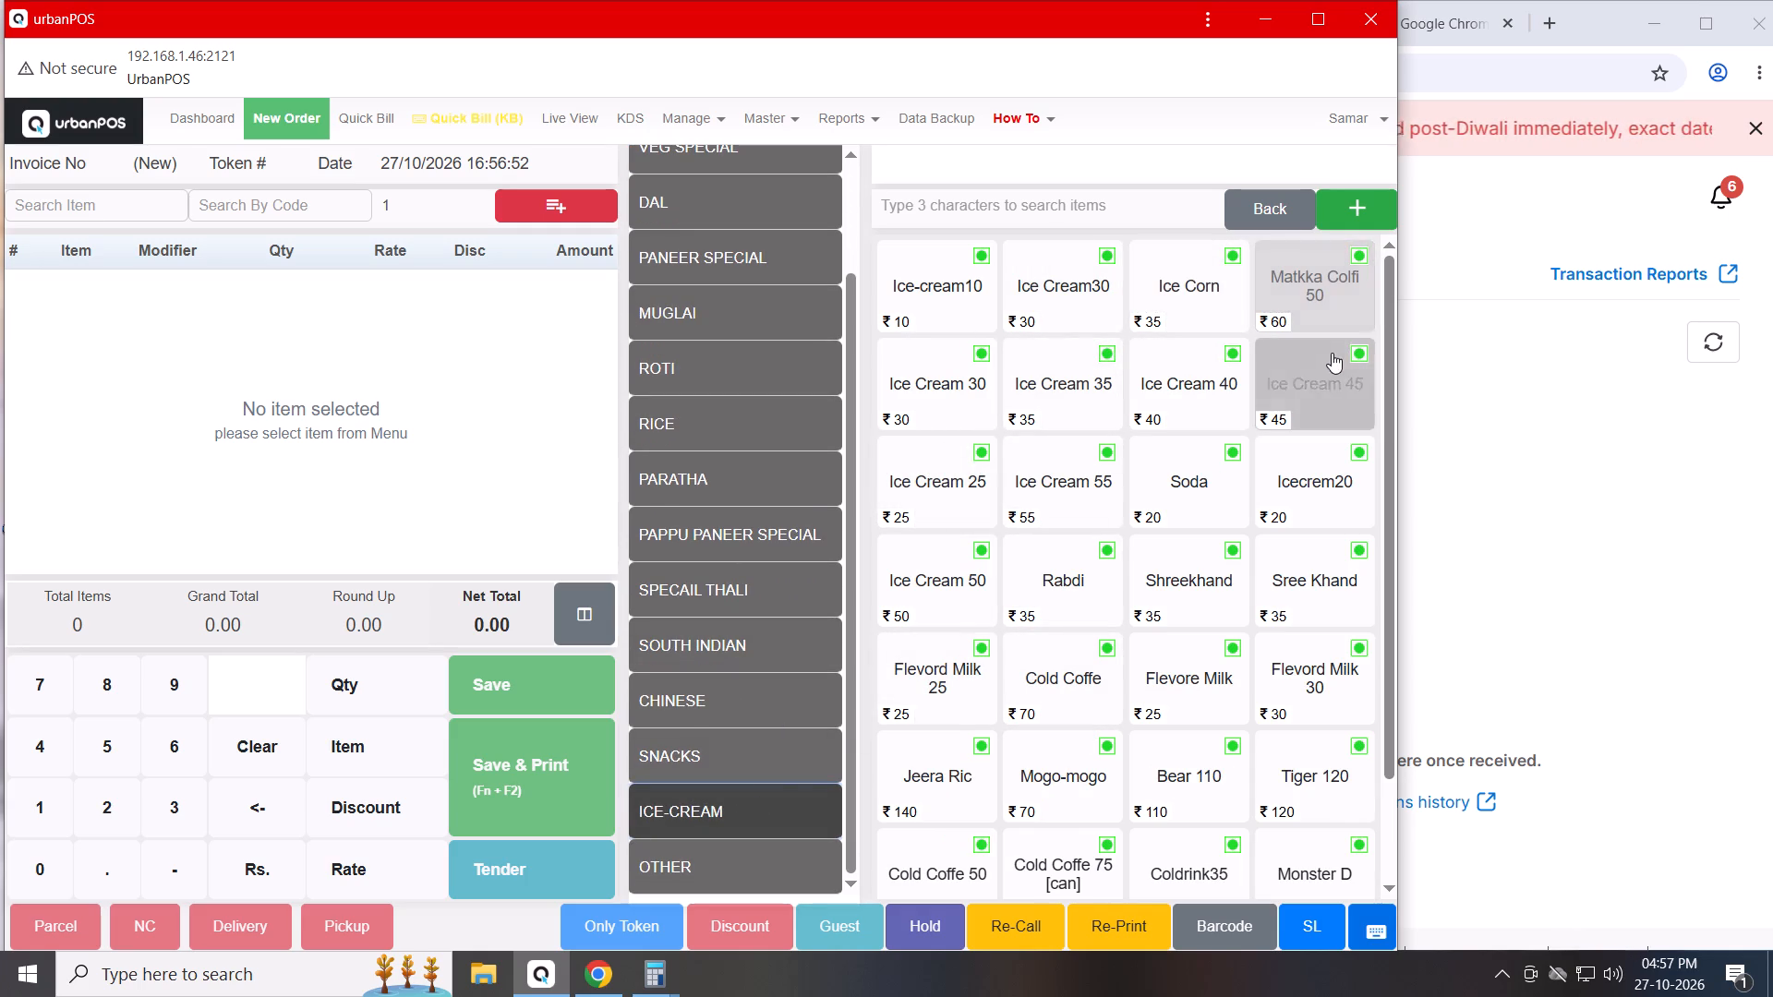
left_click(1198, 388)
scroll(722, 193, "up", 5)
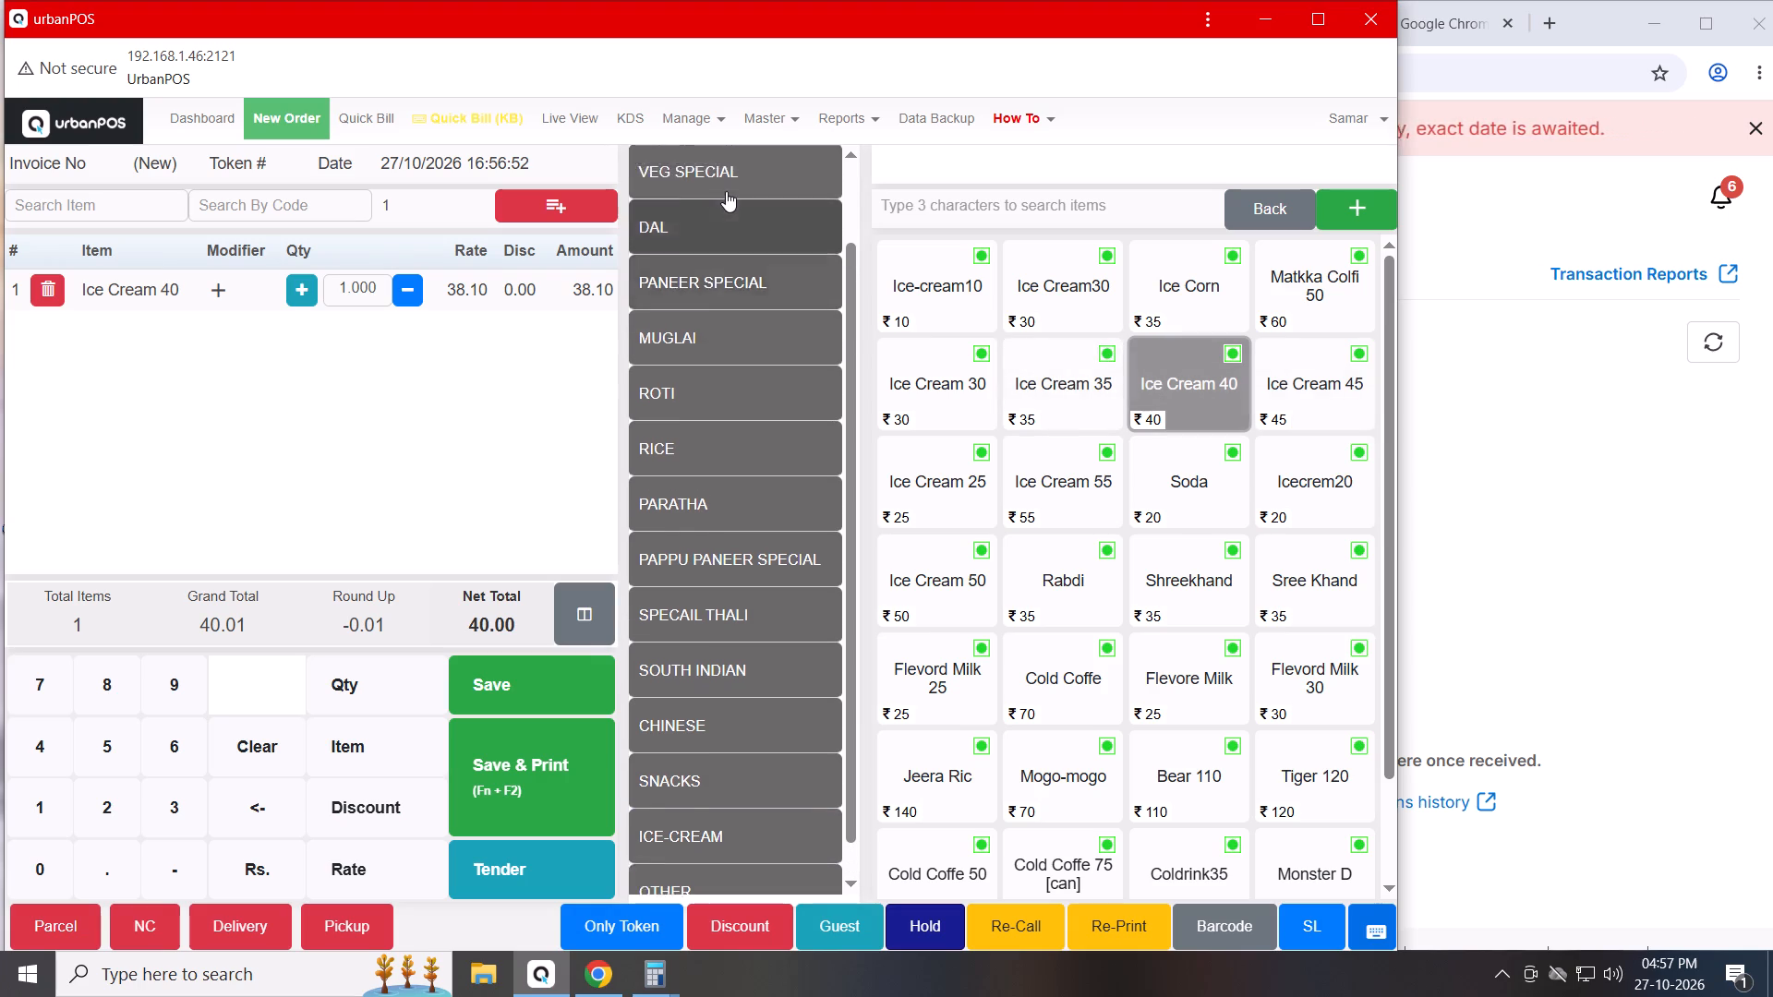
left_click(726, 191)
left_click(1071, 693)
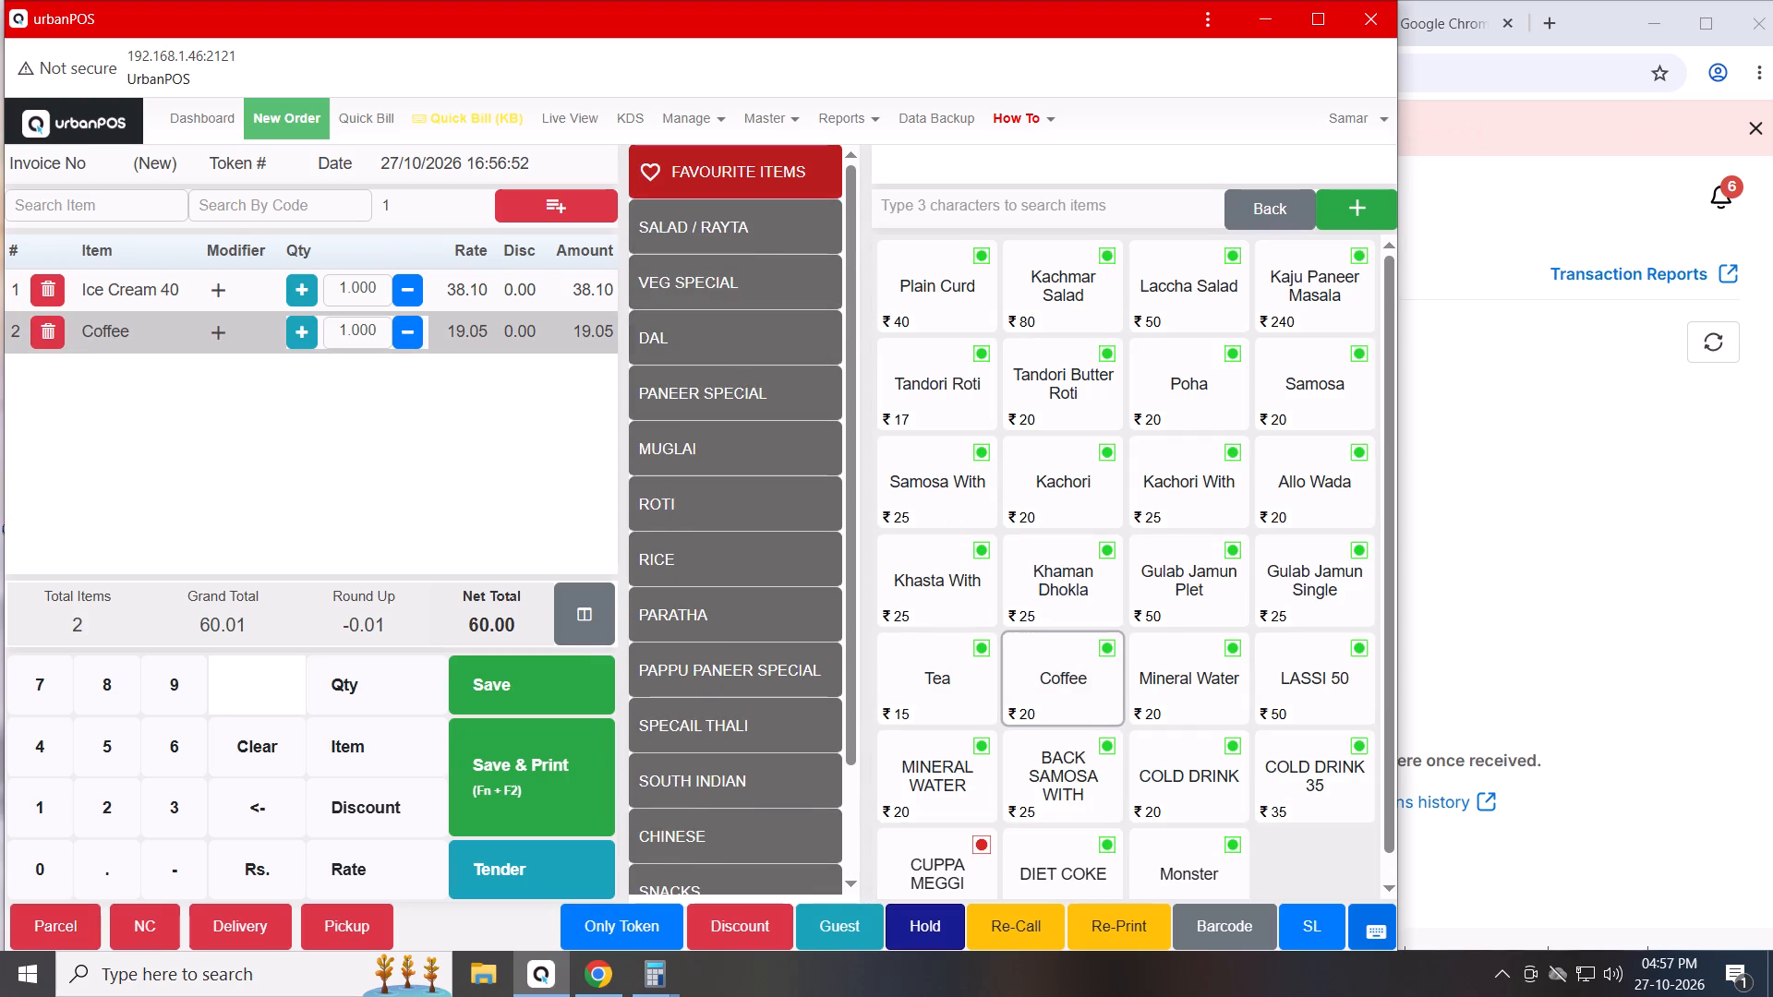
Add one Sweet Lassi to the order by its item code 8, and save and print the bill.
left_click(241, 205)
key("8")
key("Return")
key("Return")
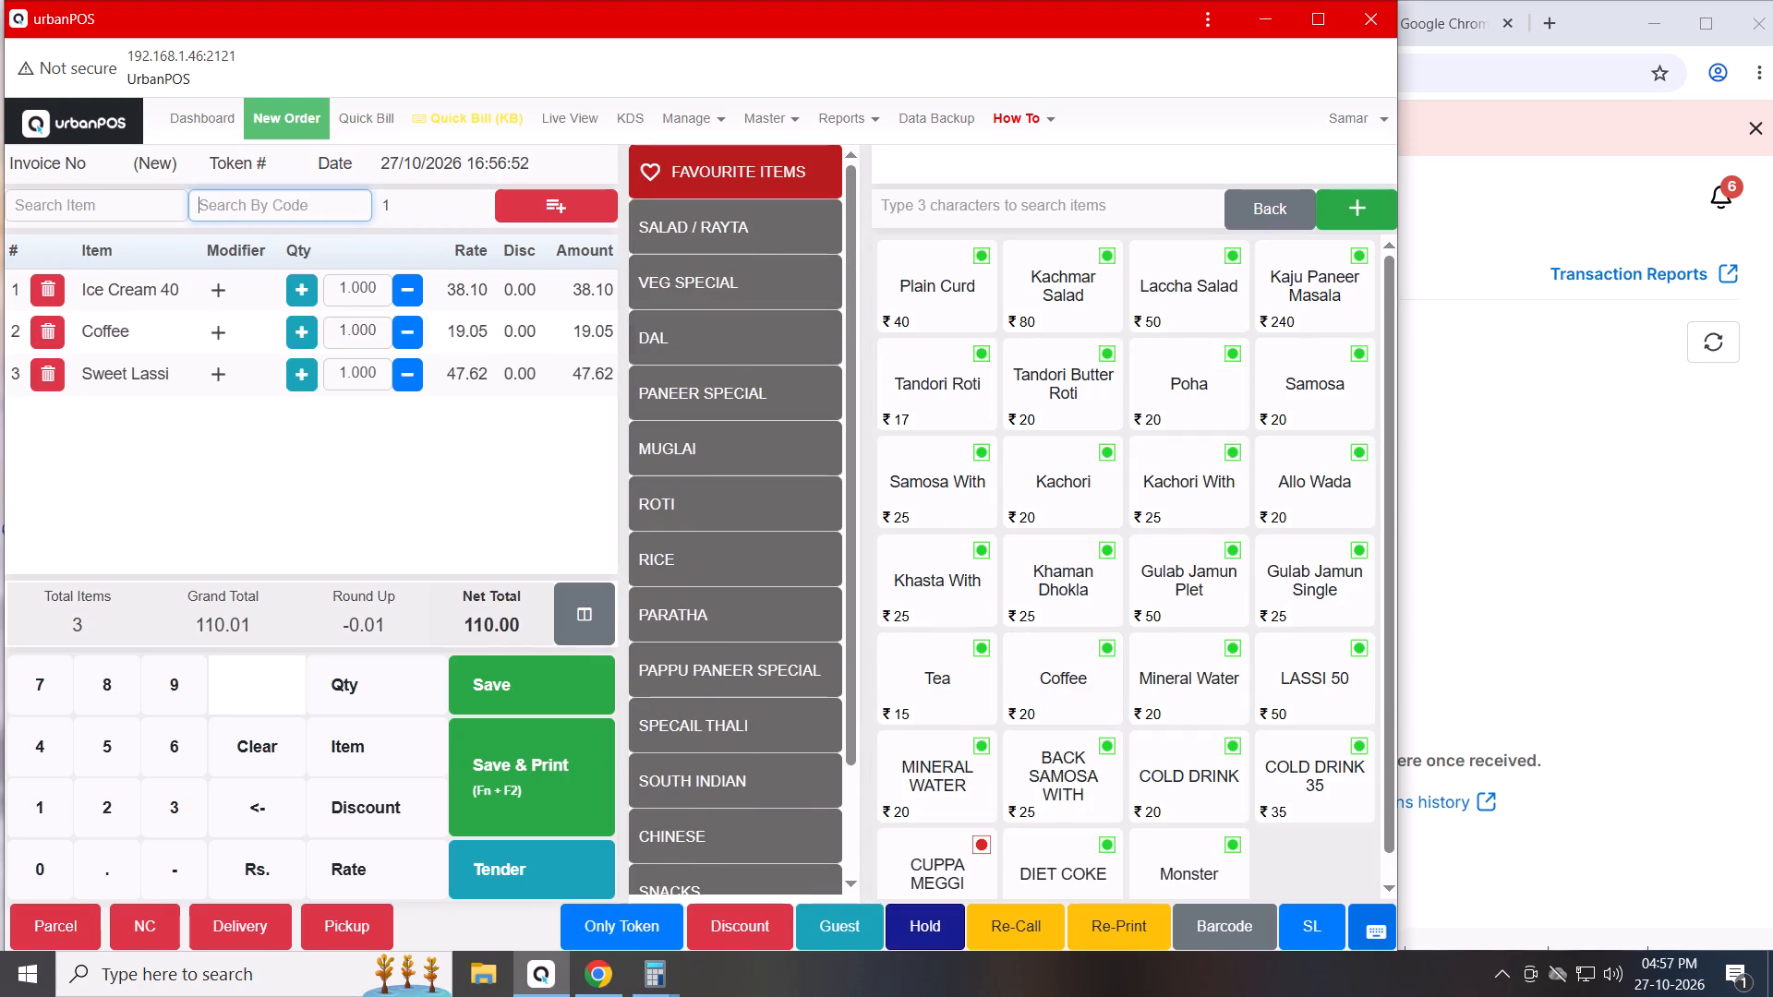
key("F2")
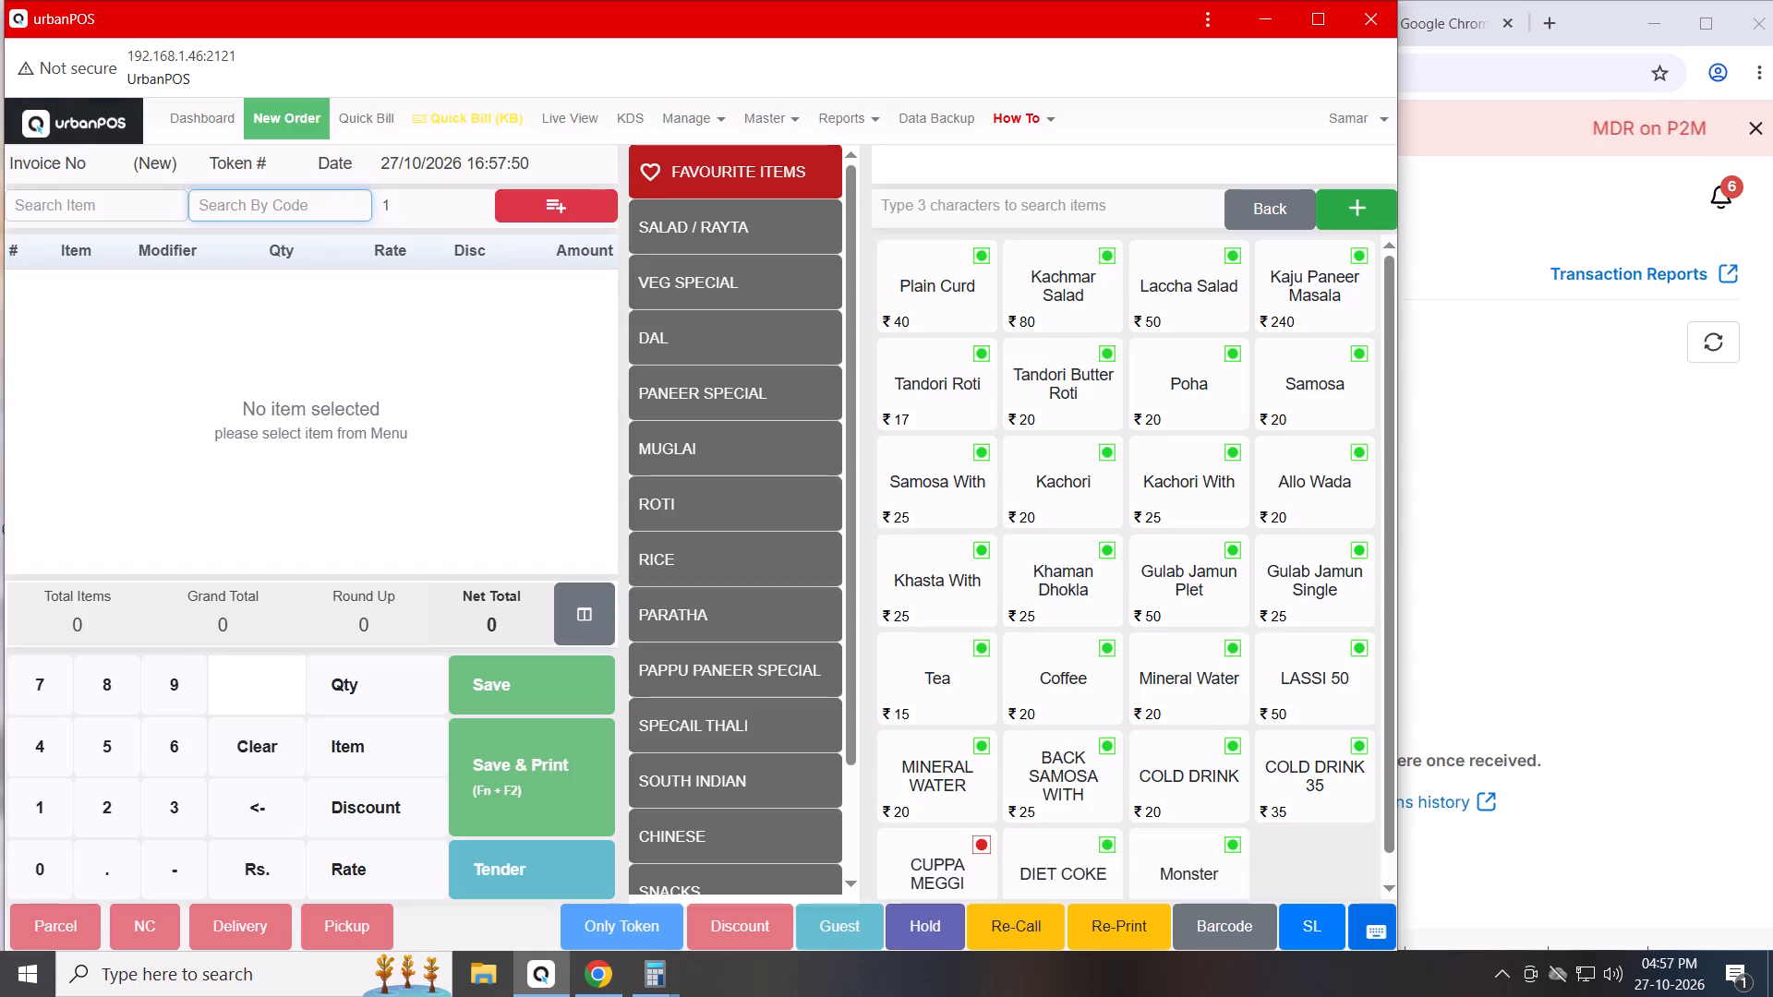
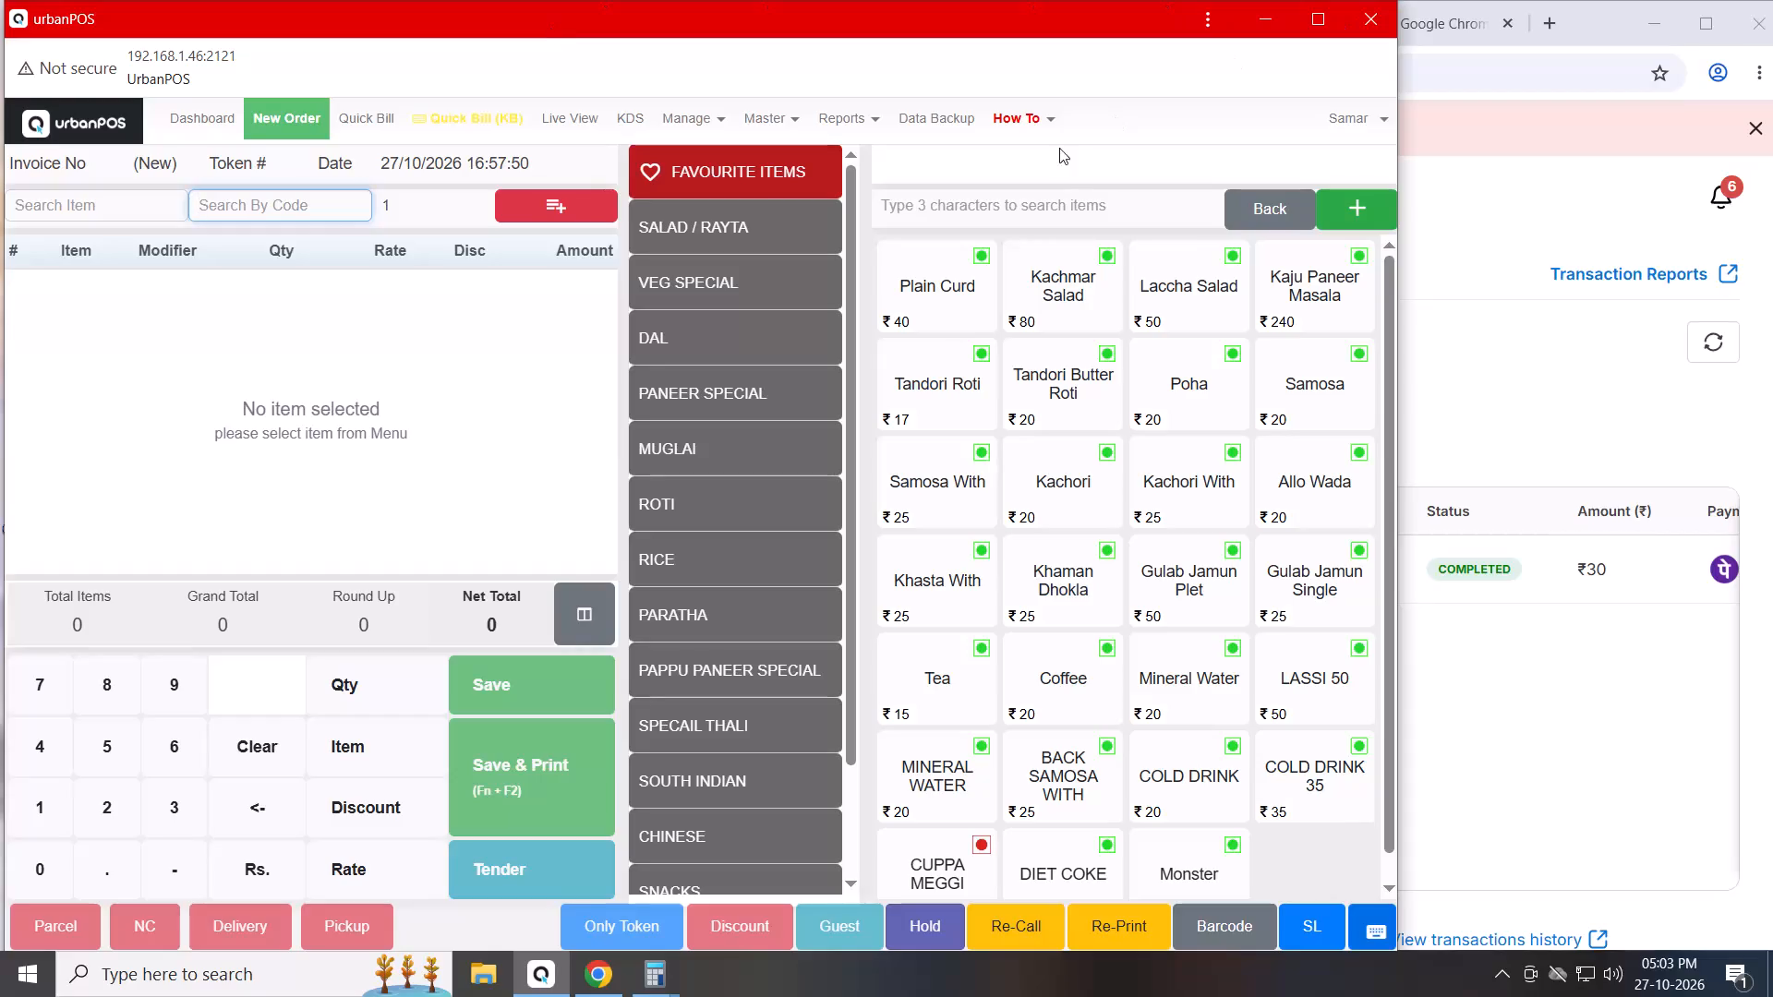
Add one Tea from the favourite items to the new order, and save and print the bill.
left_click(945, 657)
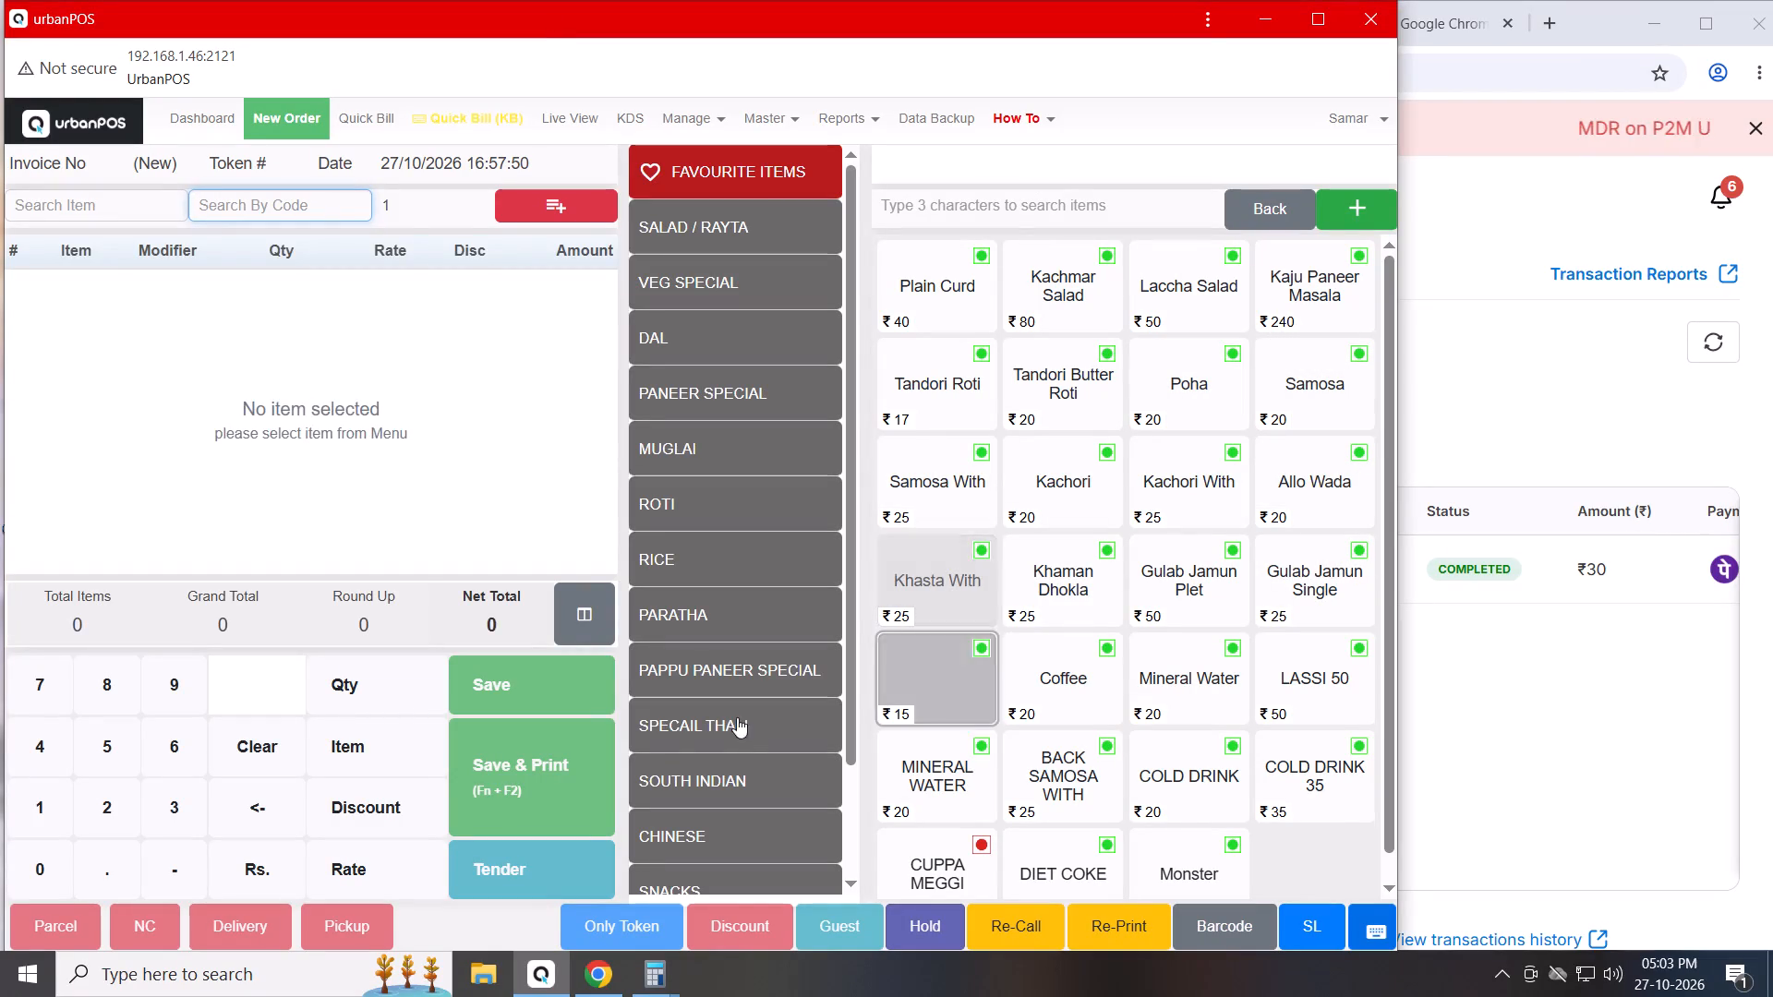
left_click(492, 782)
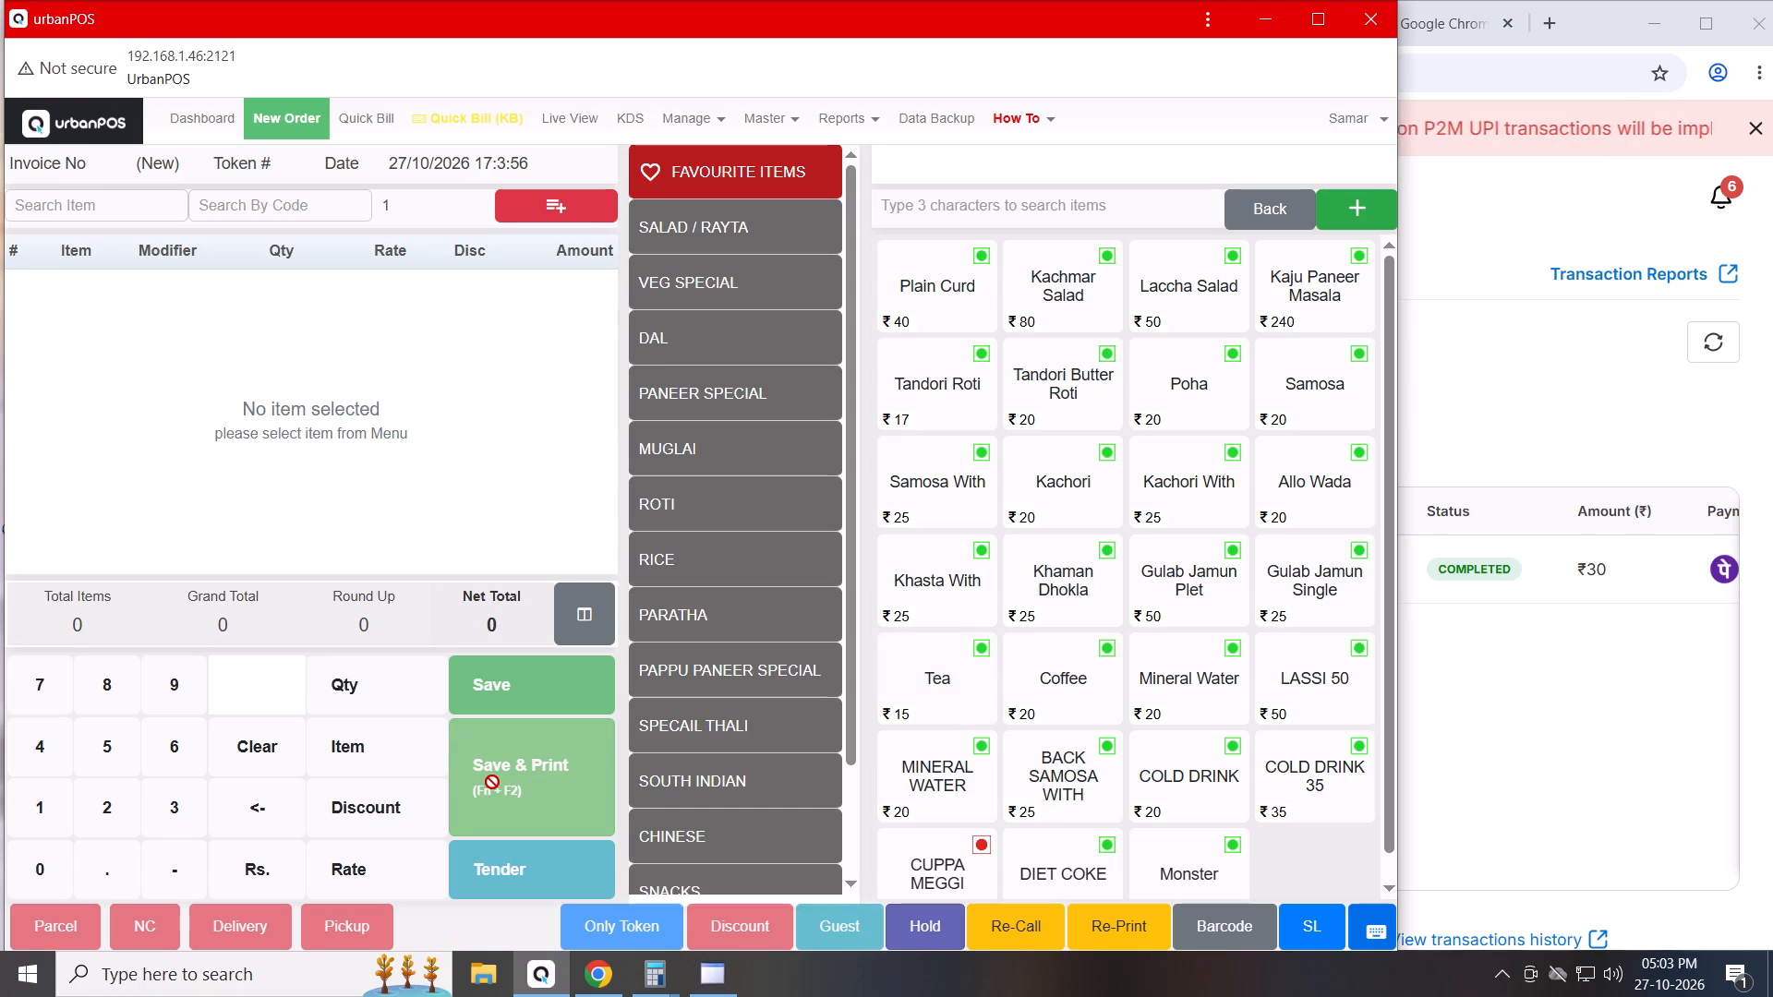
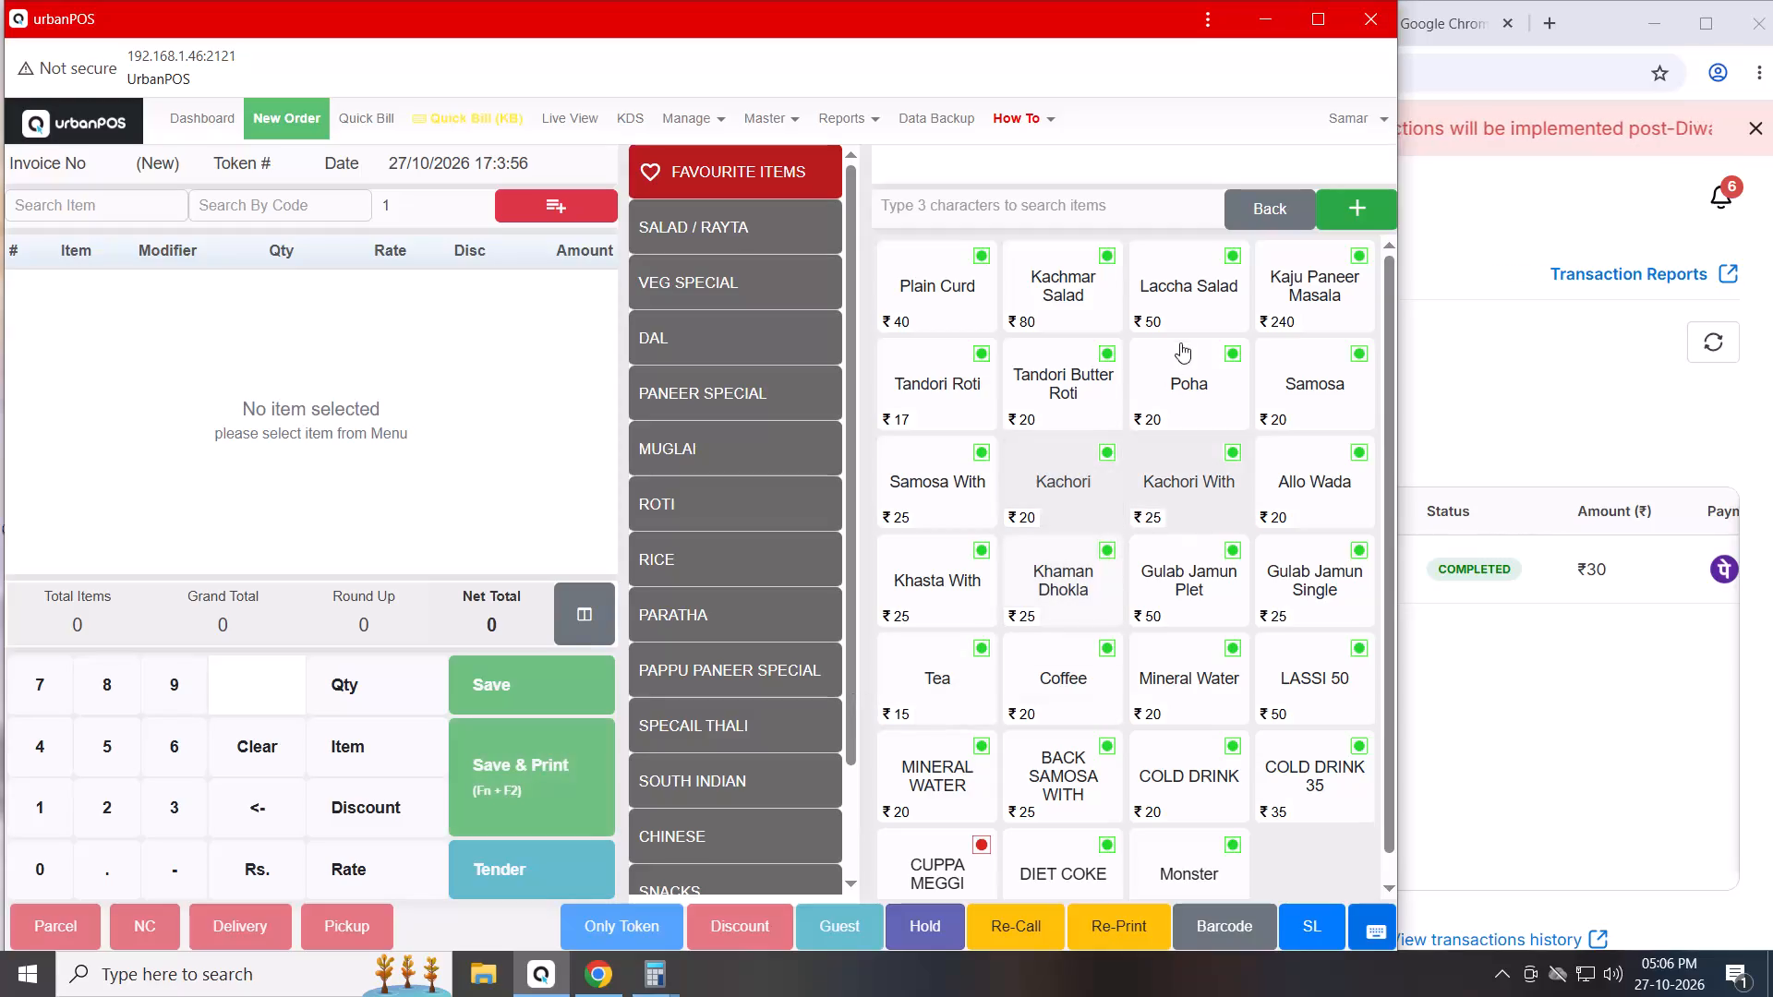
Add two Poha and two Coffee from the favourite items to the new order, and save and print the bill.
left_click(1181, 336)
left_click(1181, 354)
left_click(1168, 374)
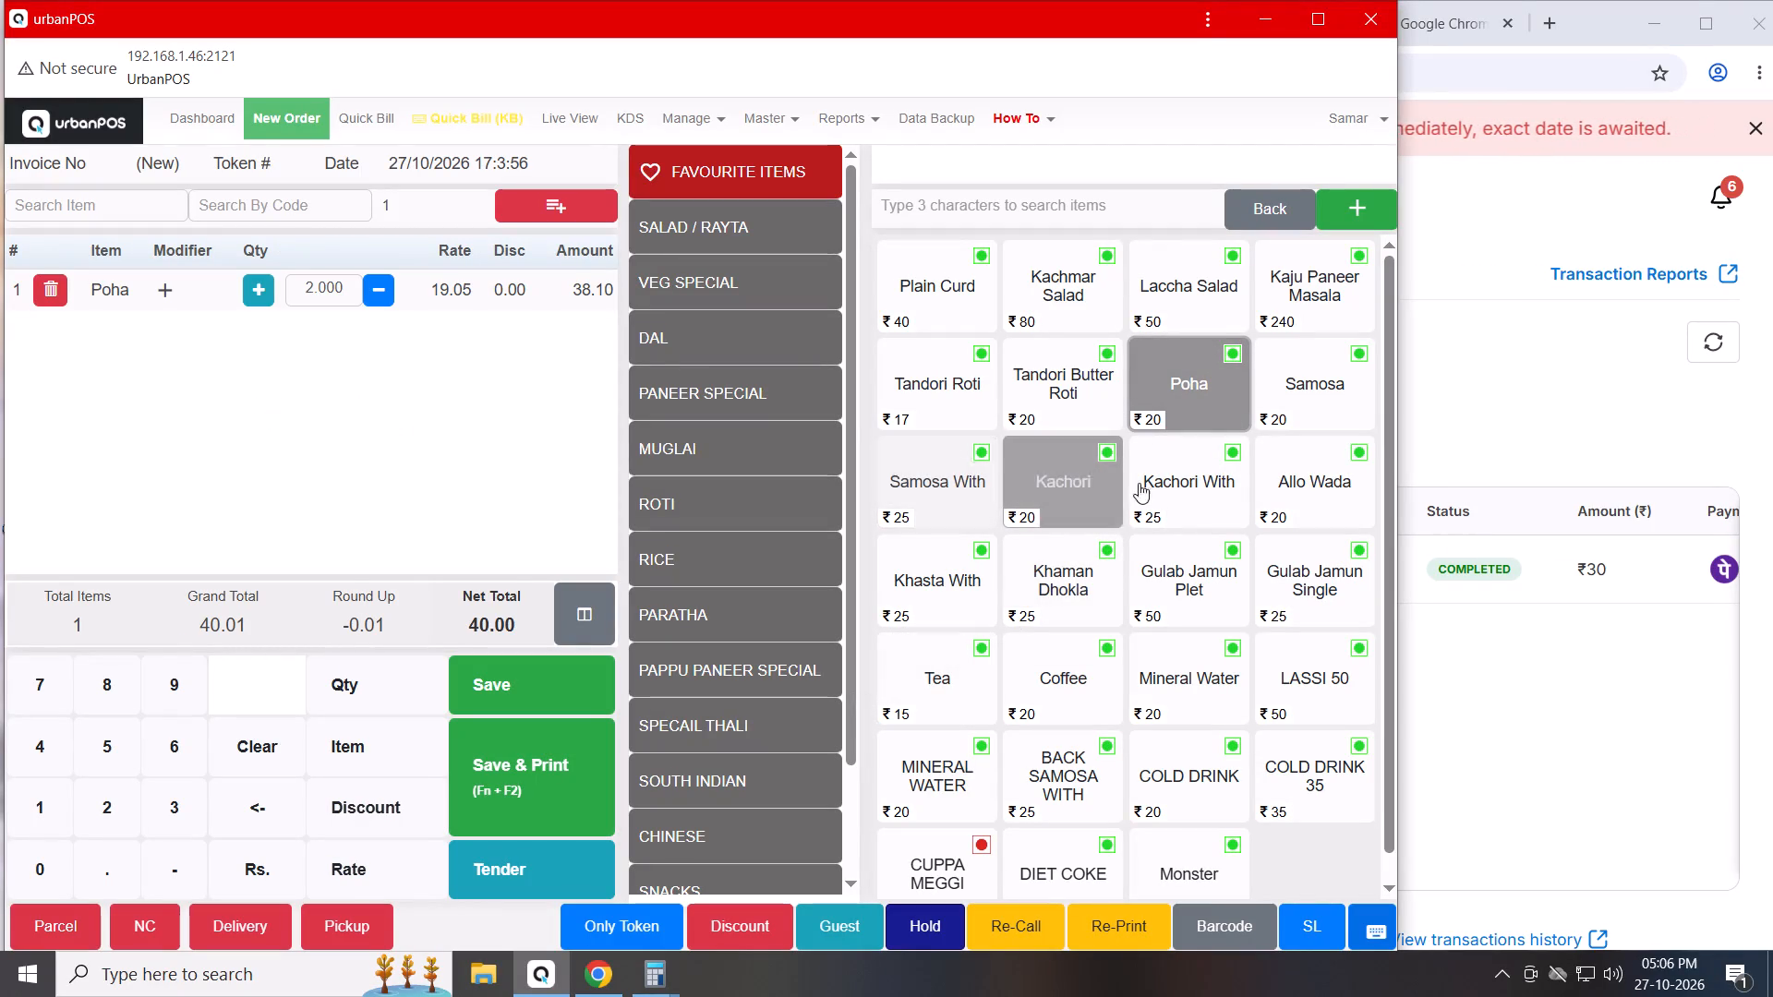
double_click(1047, 691)
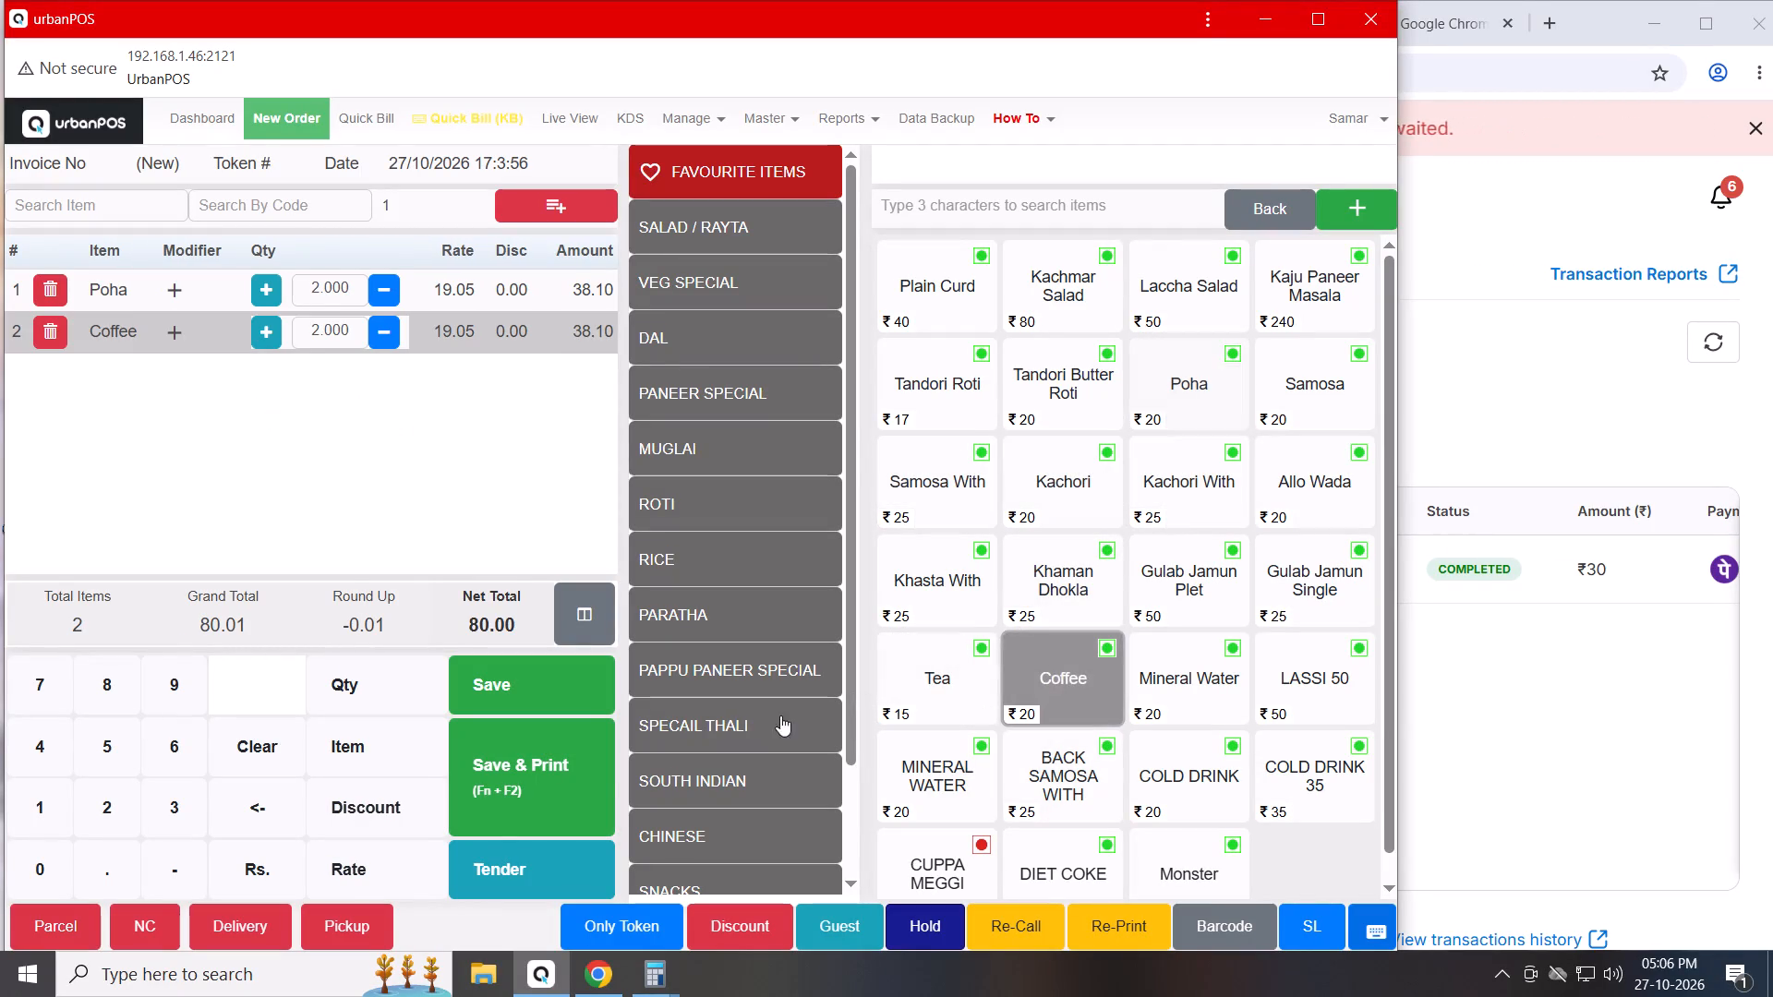
left_click(492, 808)
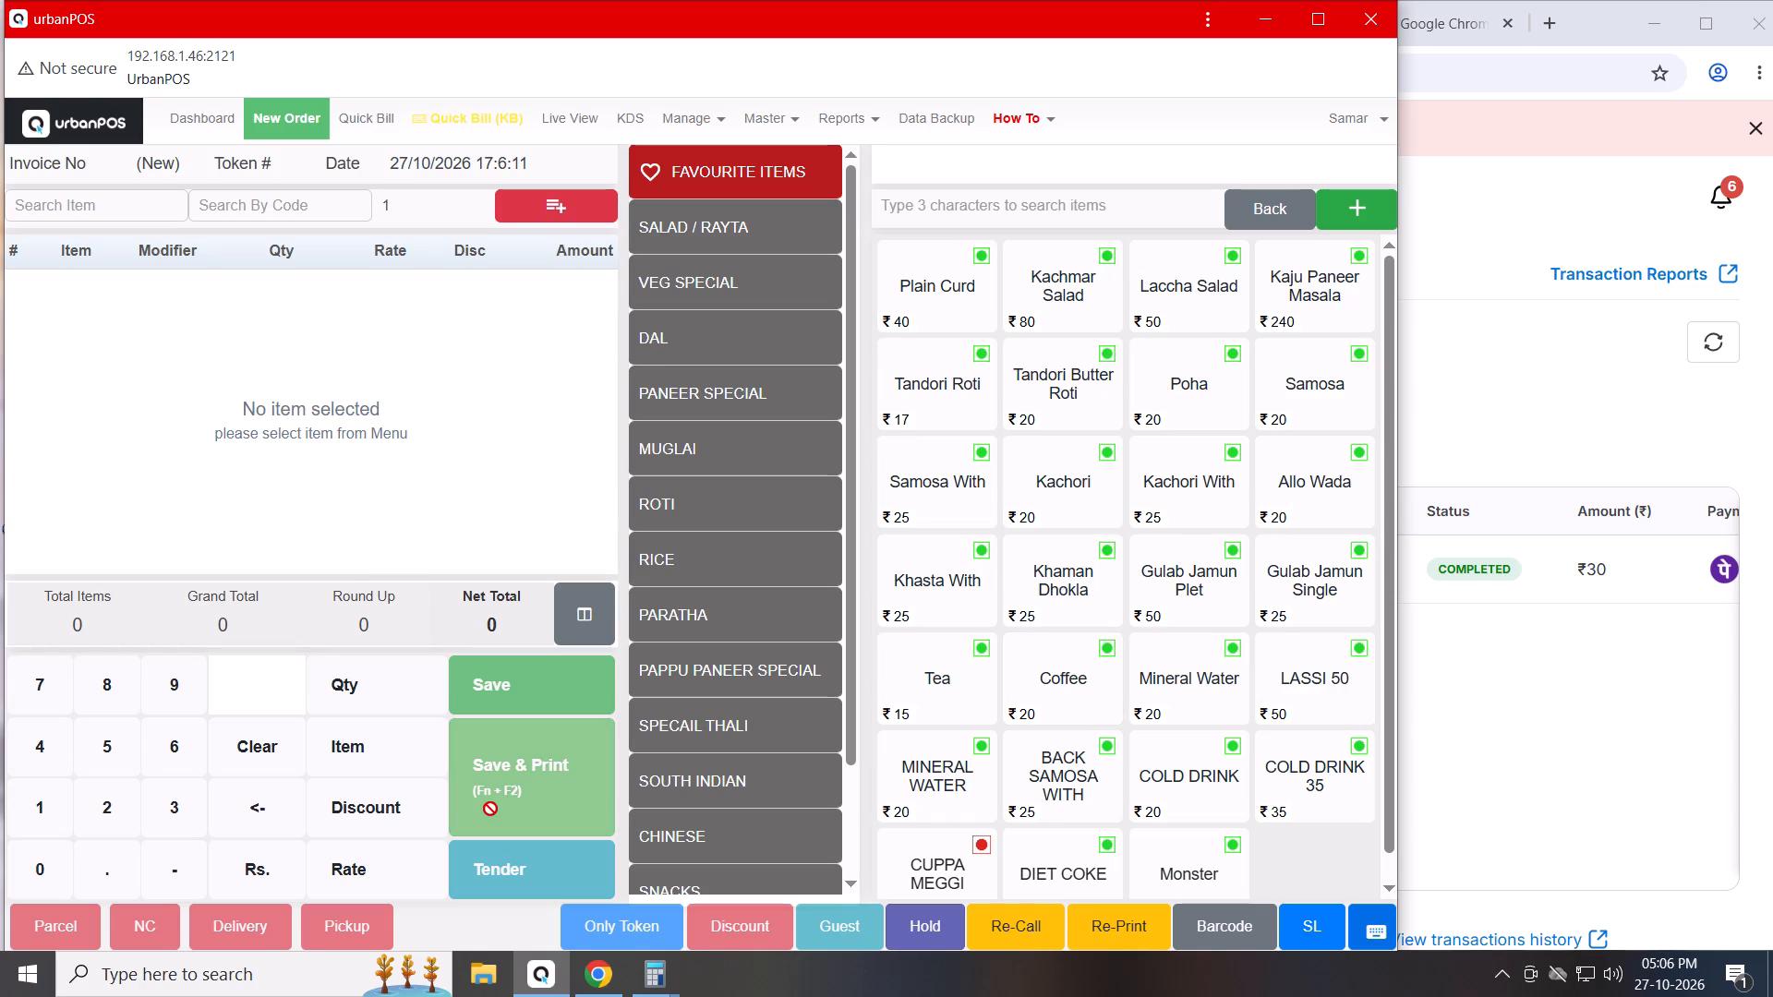
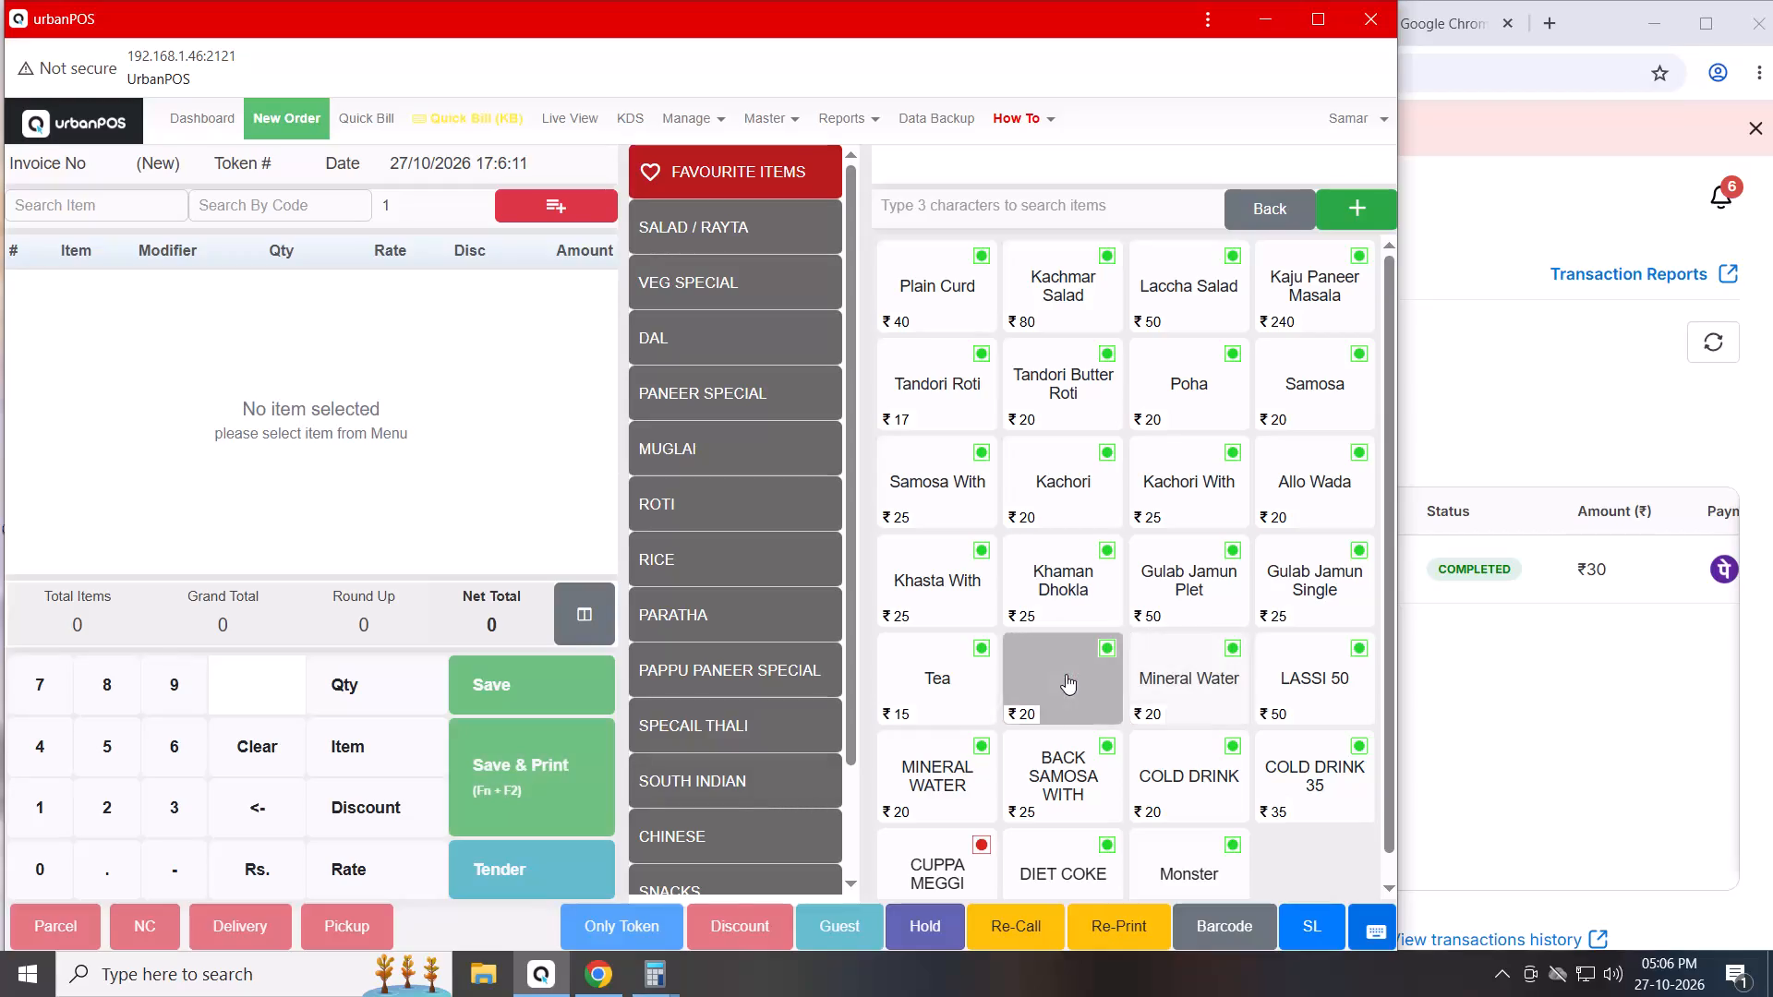
Save and print the bill for the current order.
left_click(597, 796)
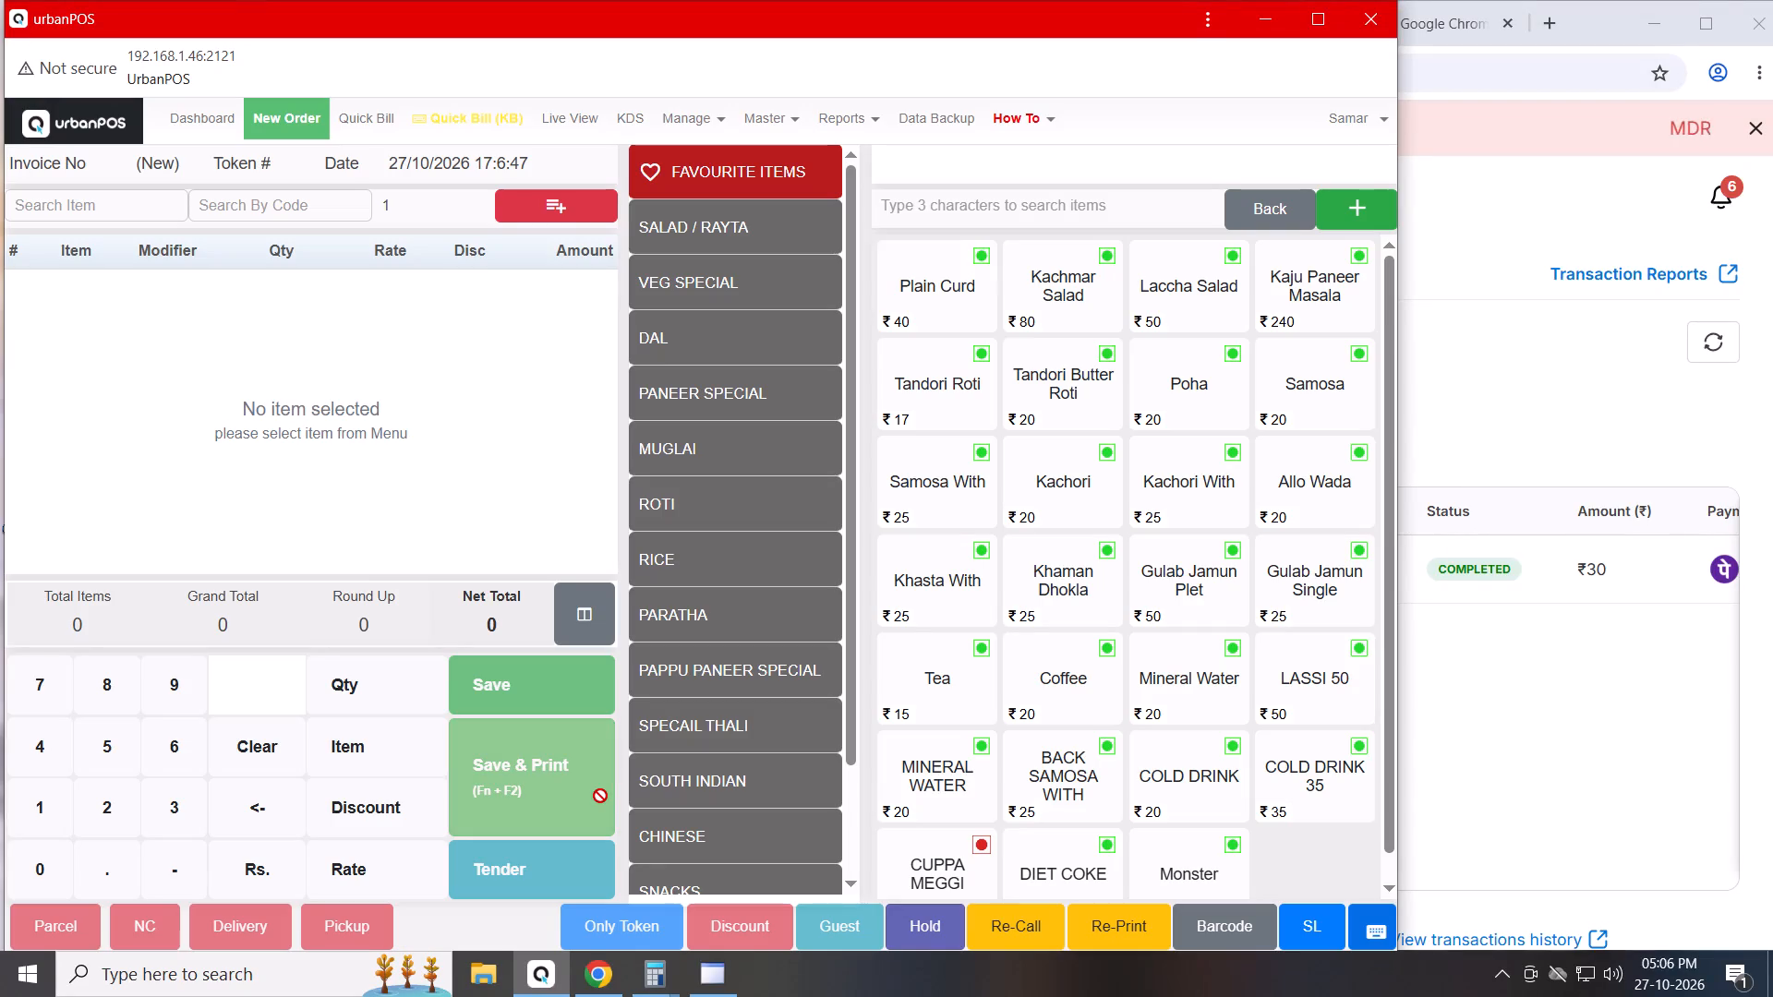
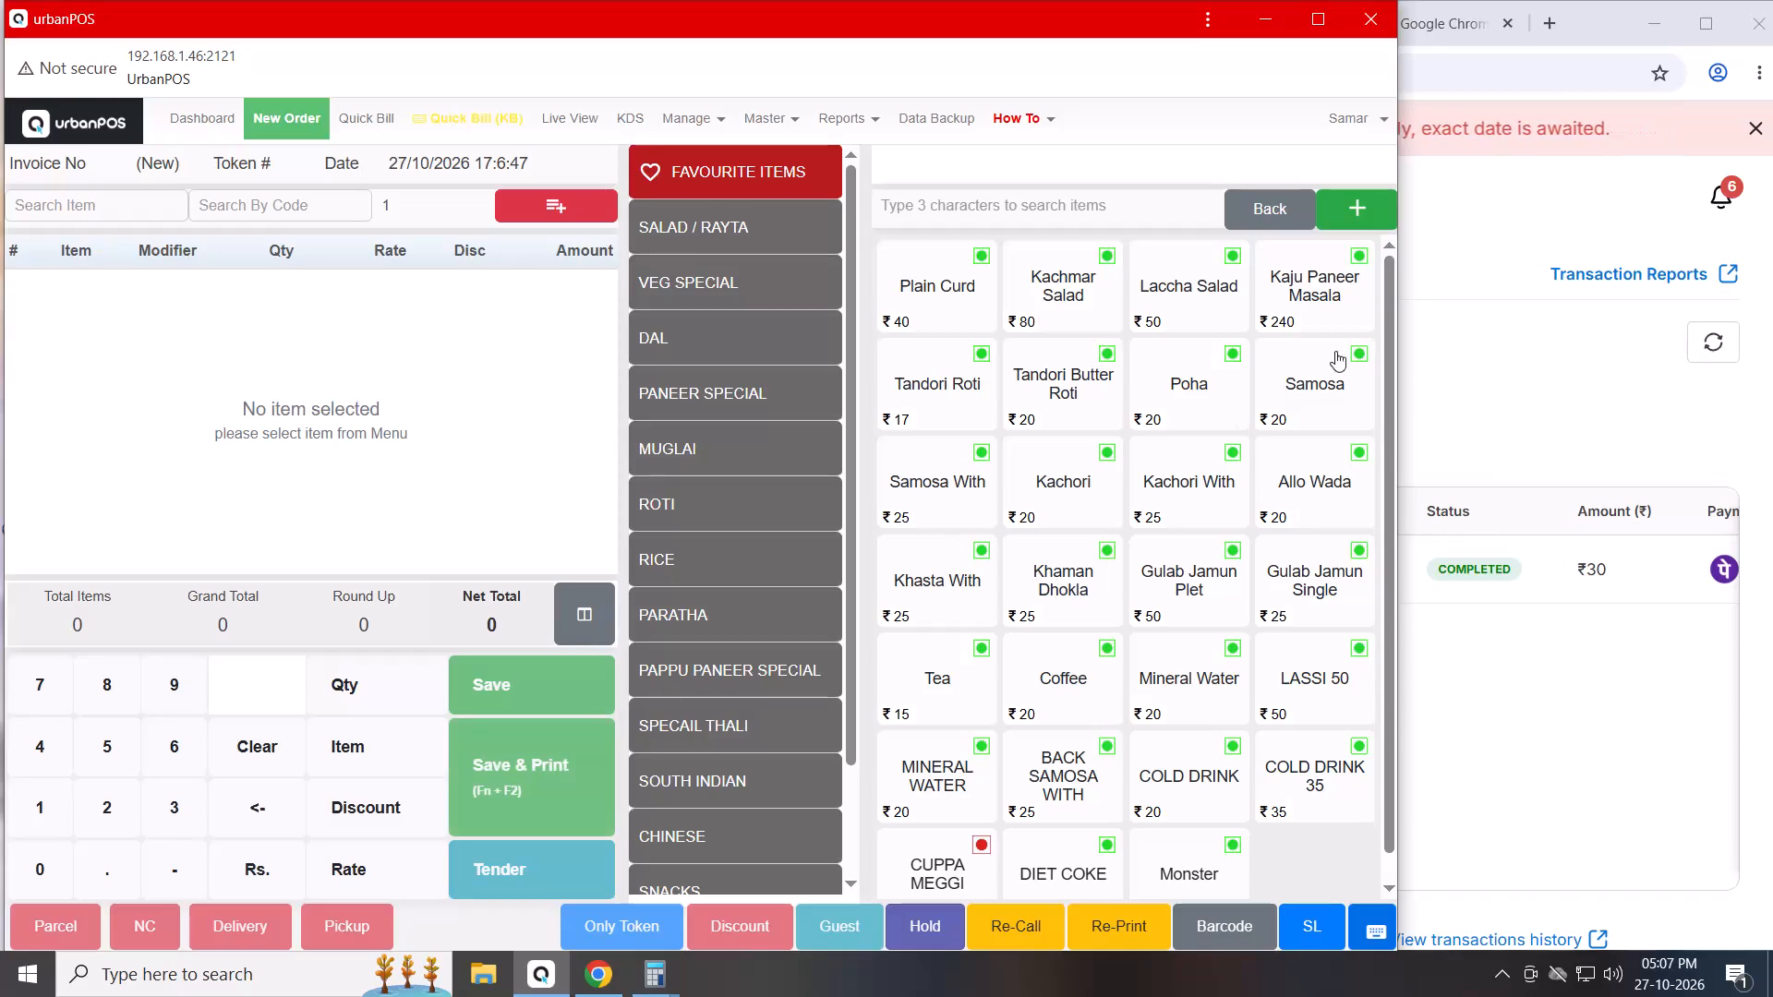
Add one Poha to a new order, then save and print its bill.
left_click(1229, 359)
key("F2")
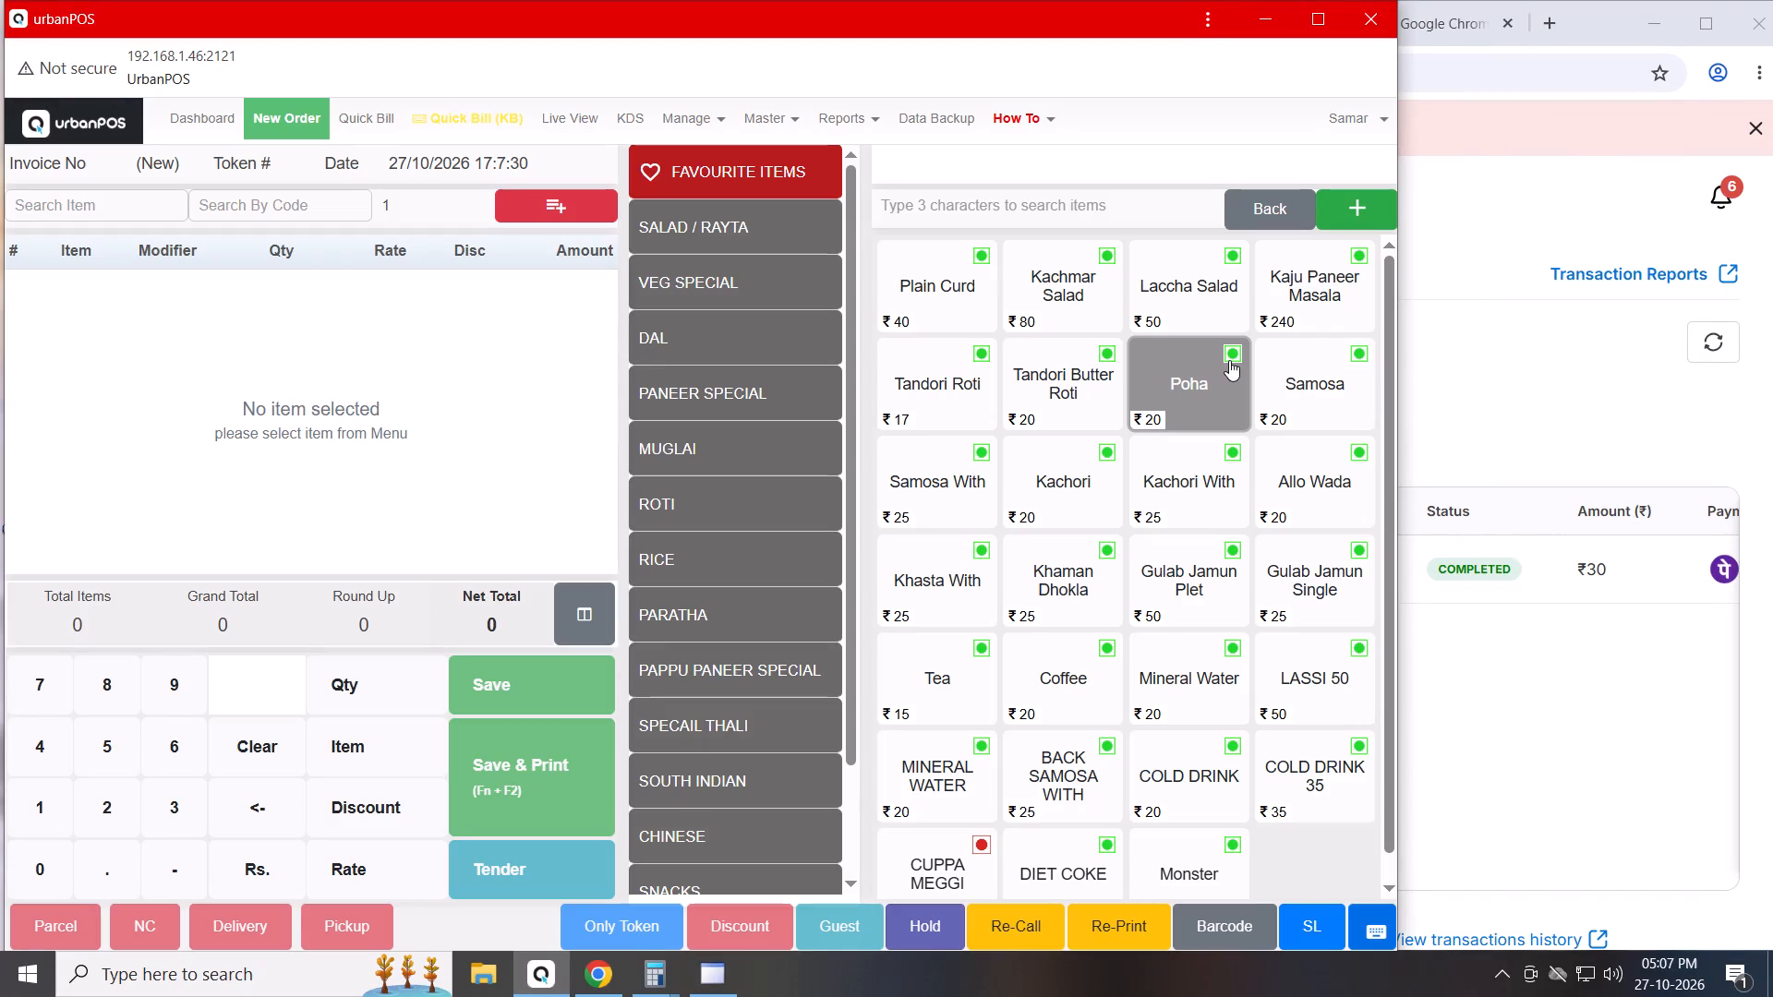
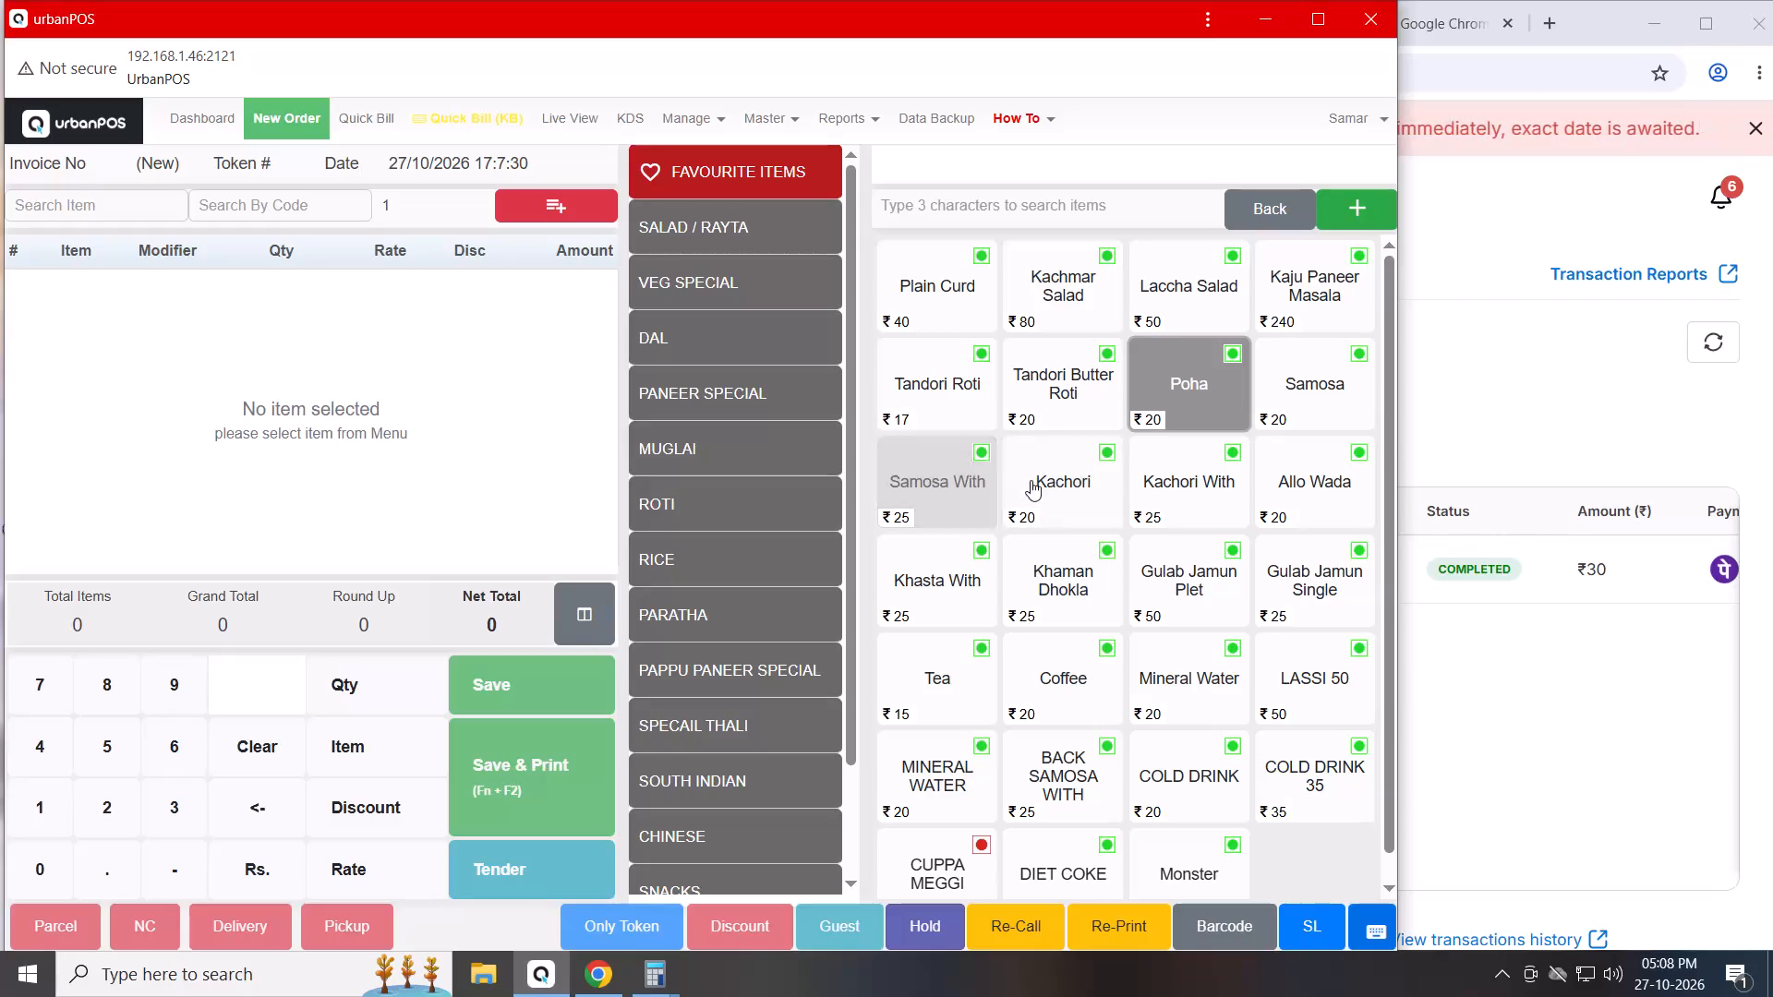
Add two Kachori to a new order, then save and print its bill.
double_click(1060, 468)
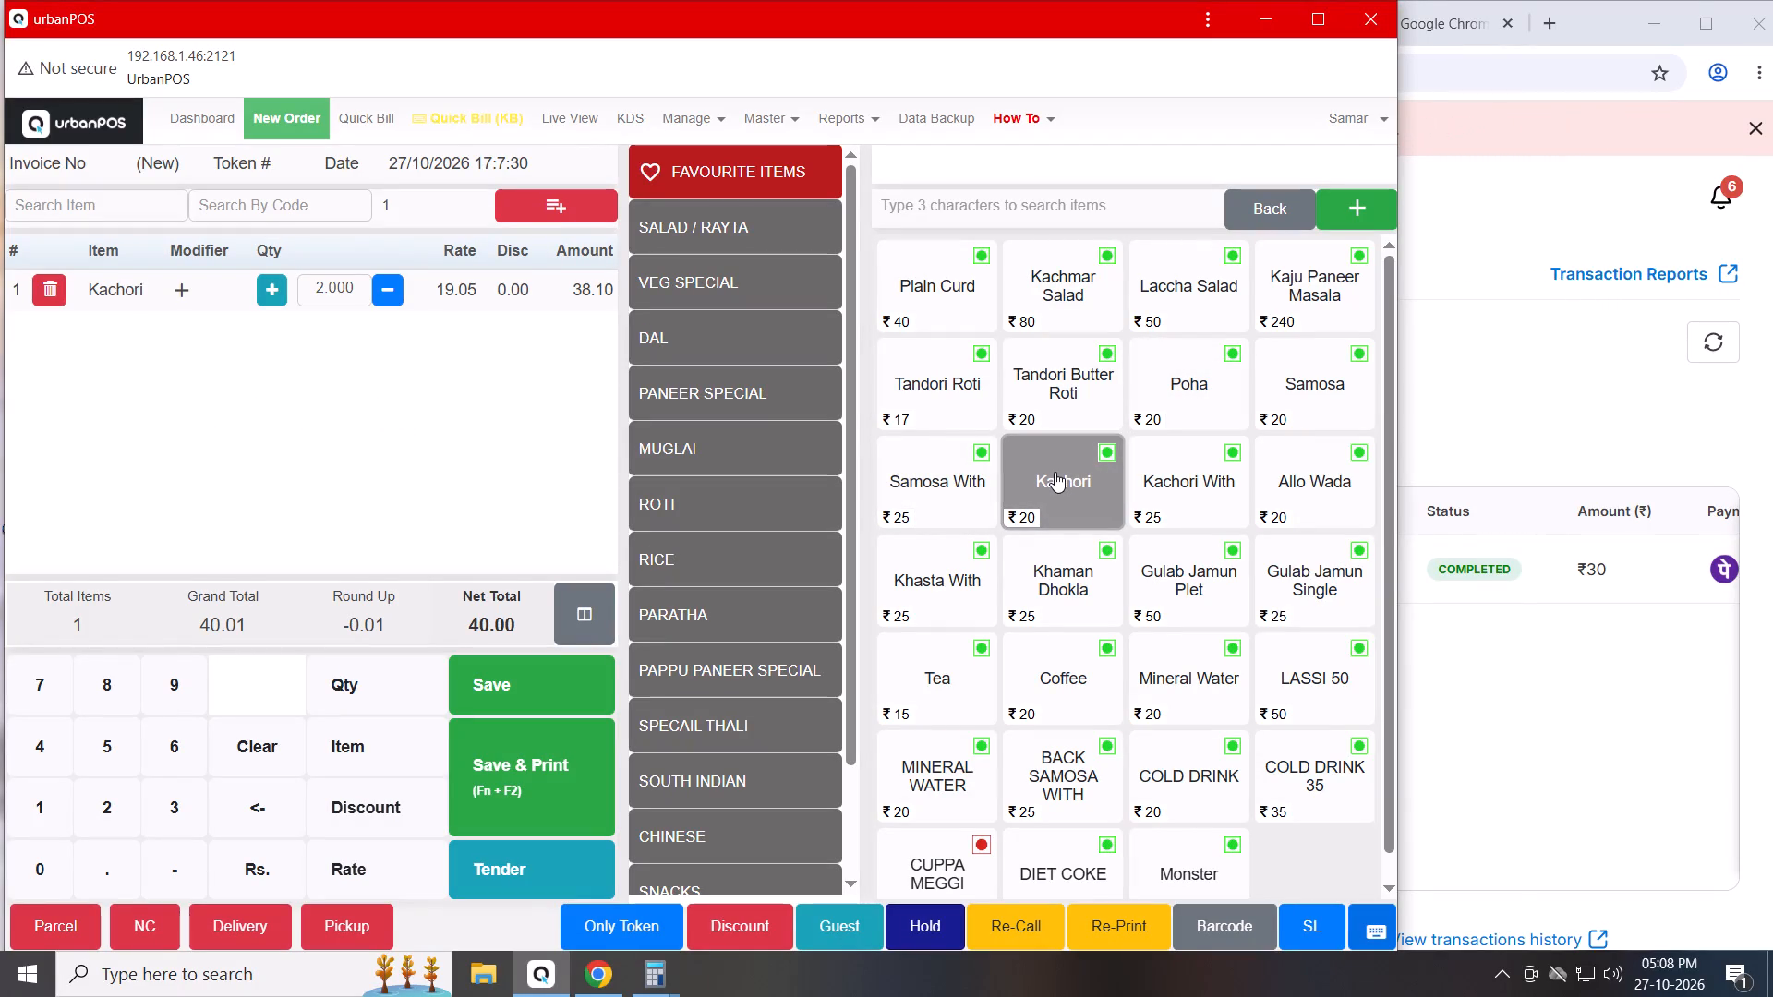
key("F2")
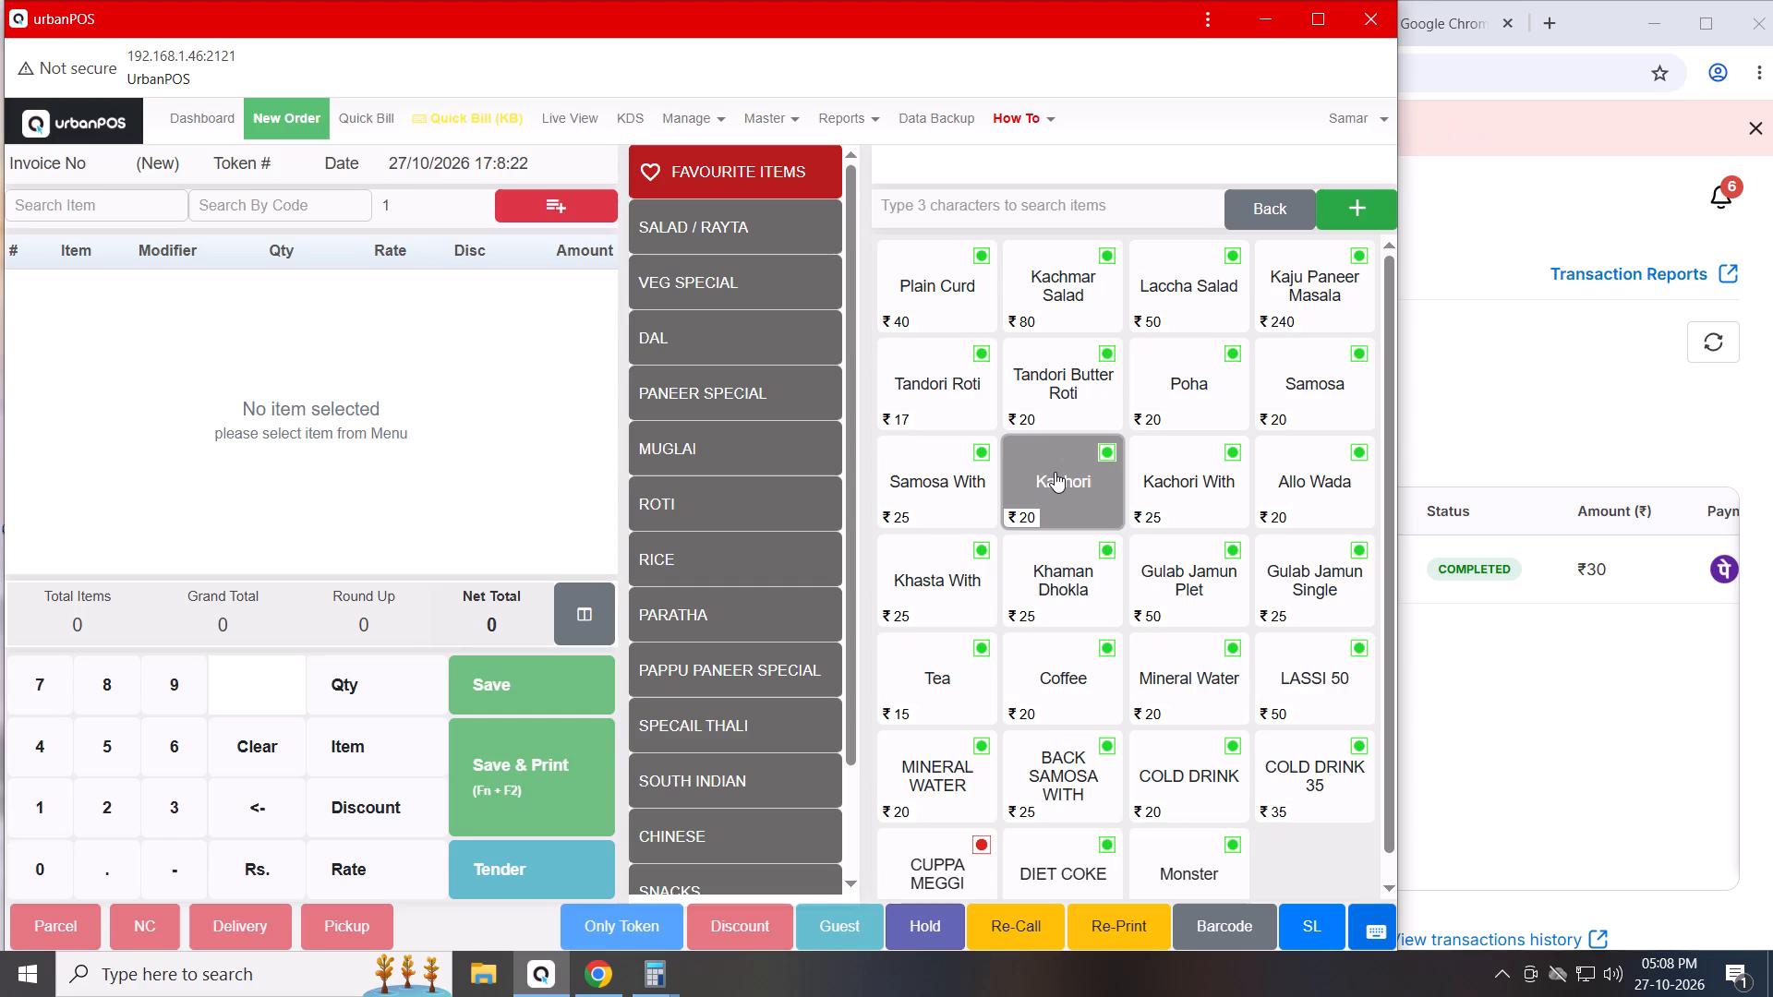
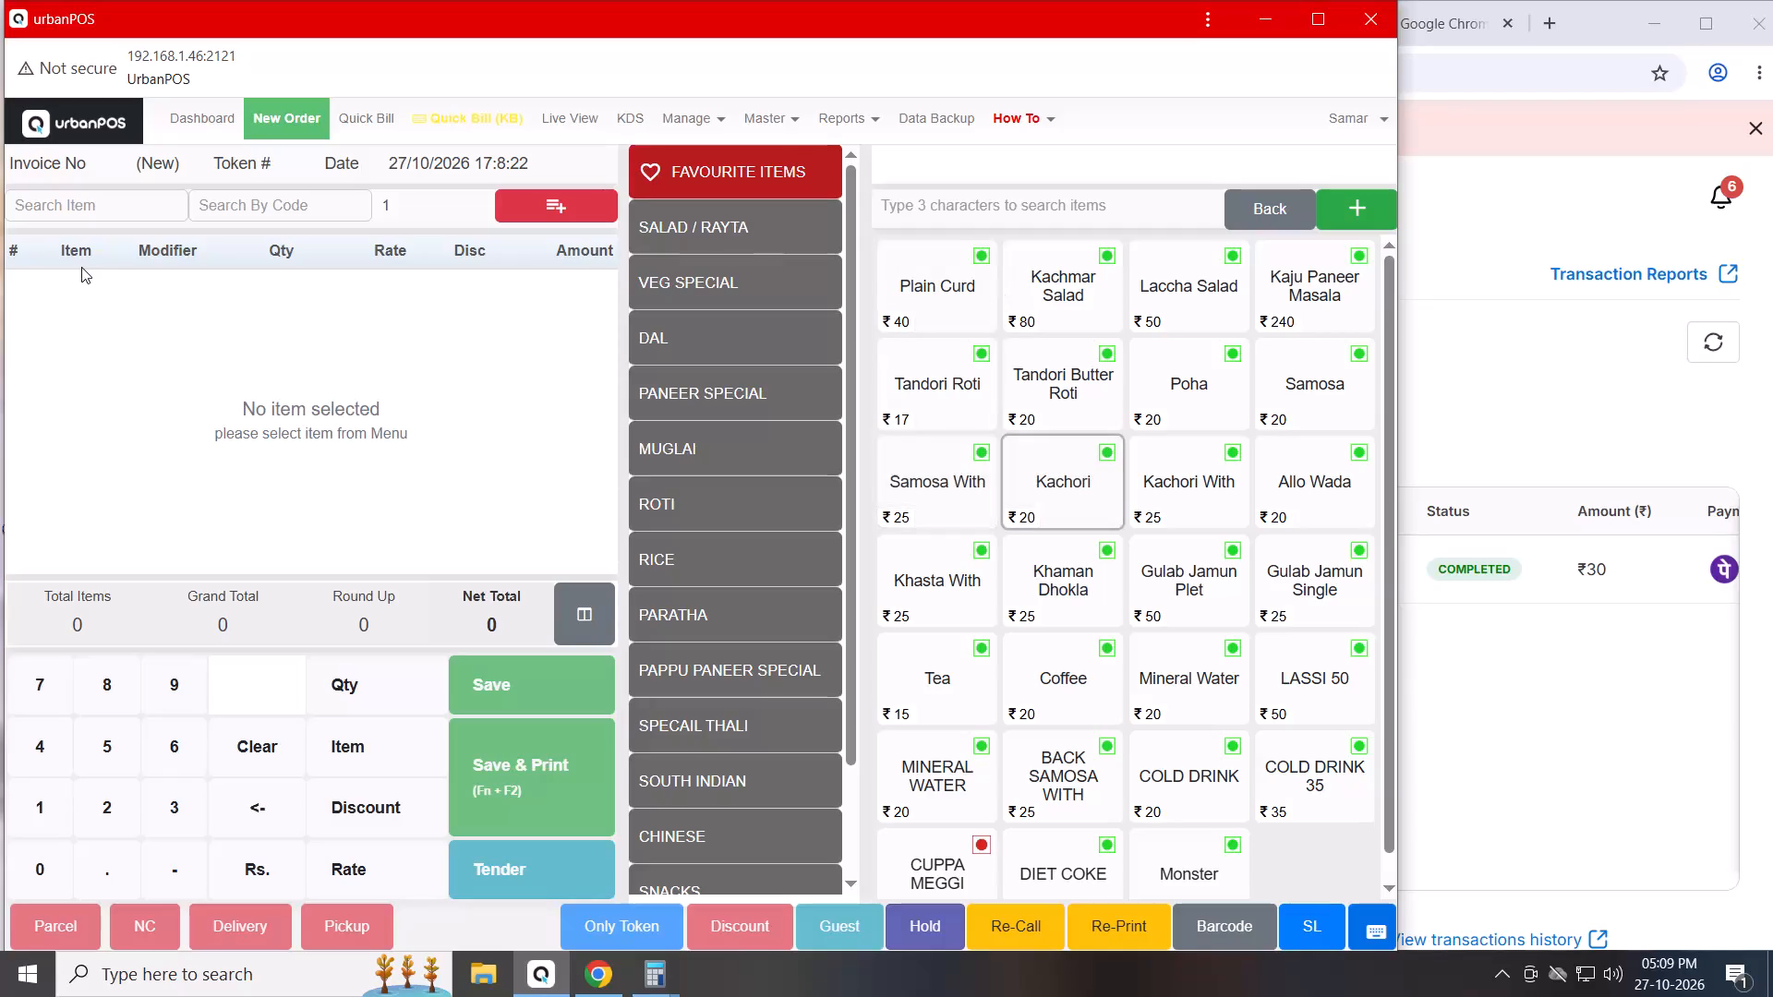
Enter item code 76 in the code search to add that item to the new order.
left_click(206, 198)
type("76")
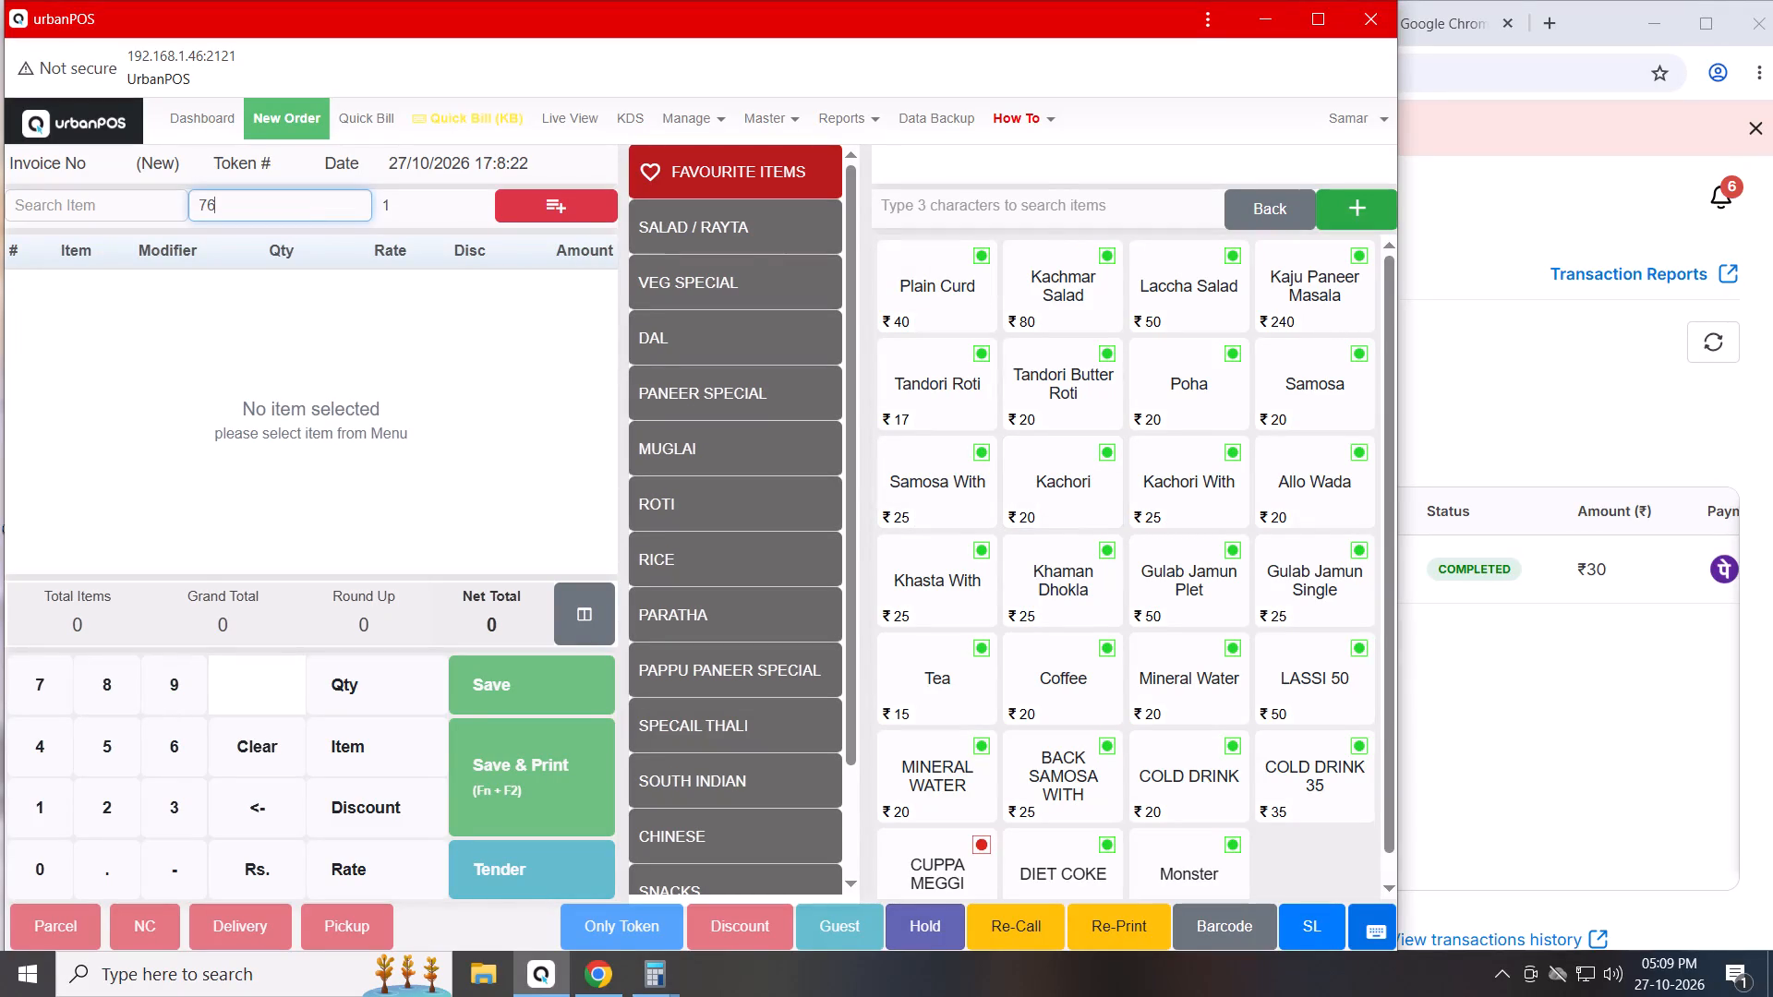
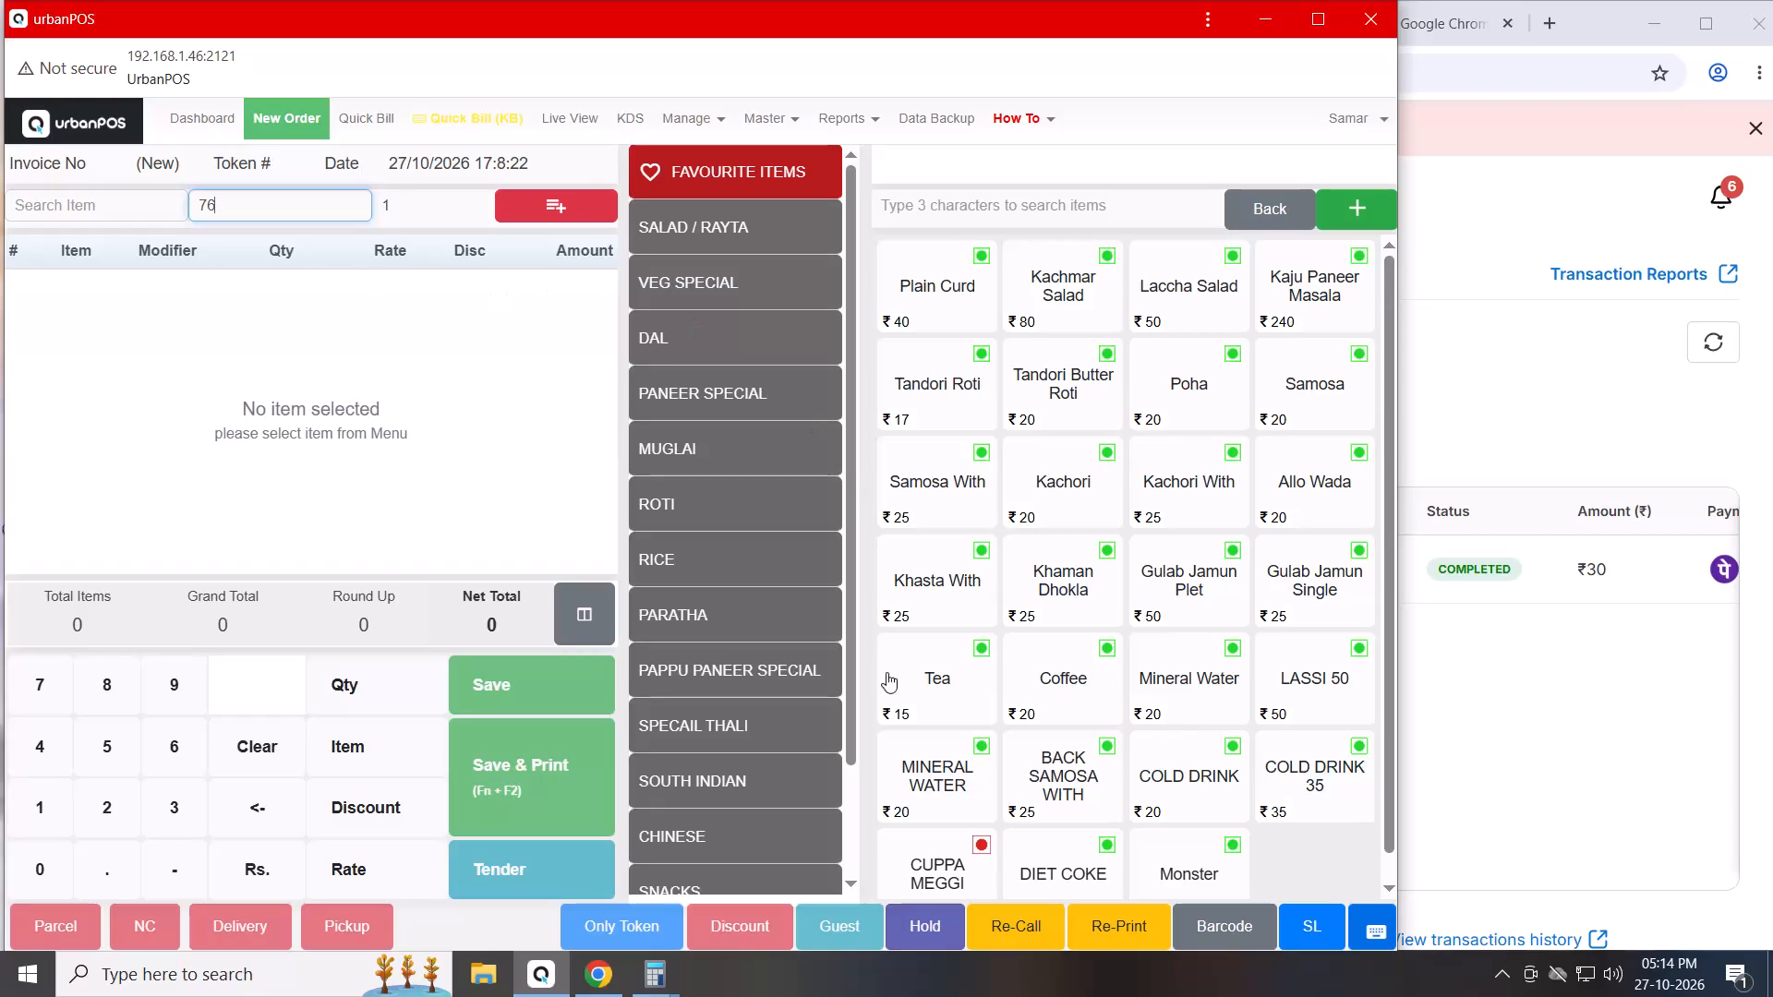
Add three Teas to the new order, then save and print the bill.
triple_click(925, 719)
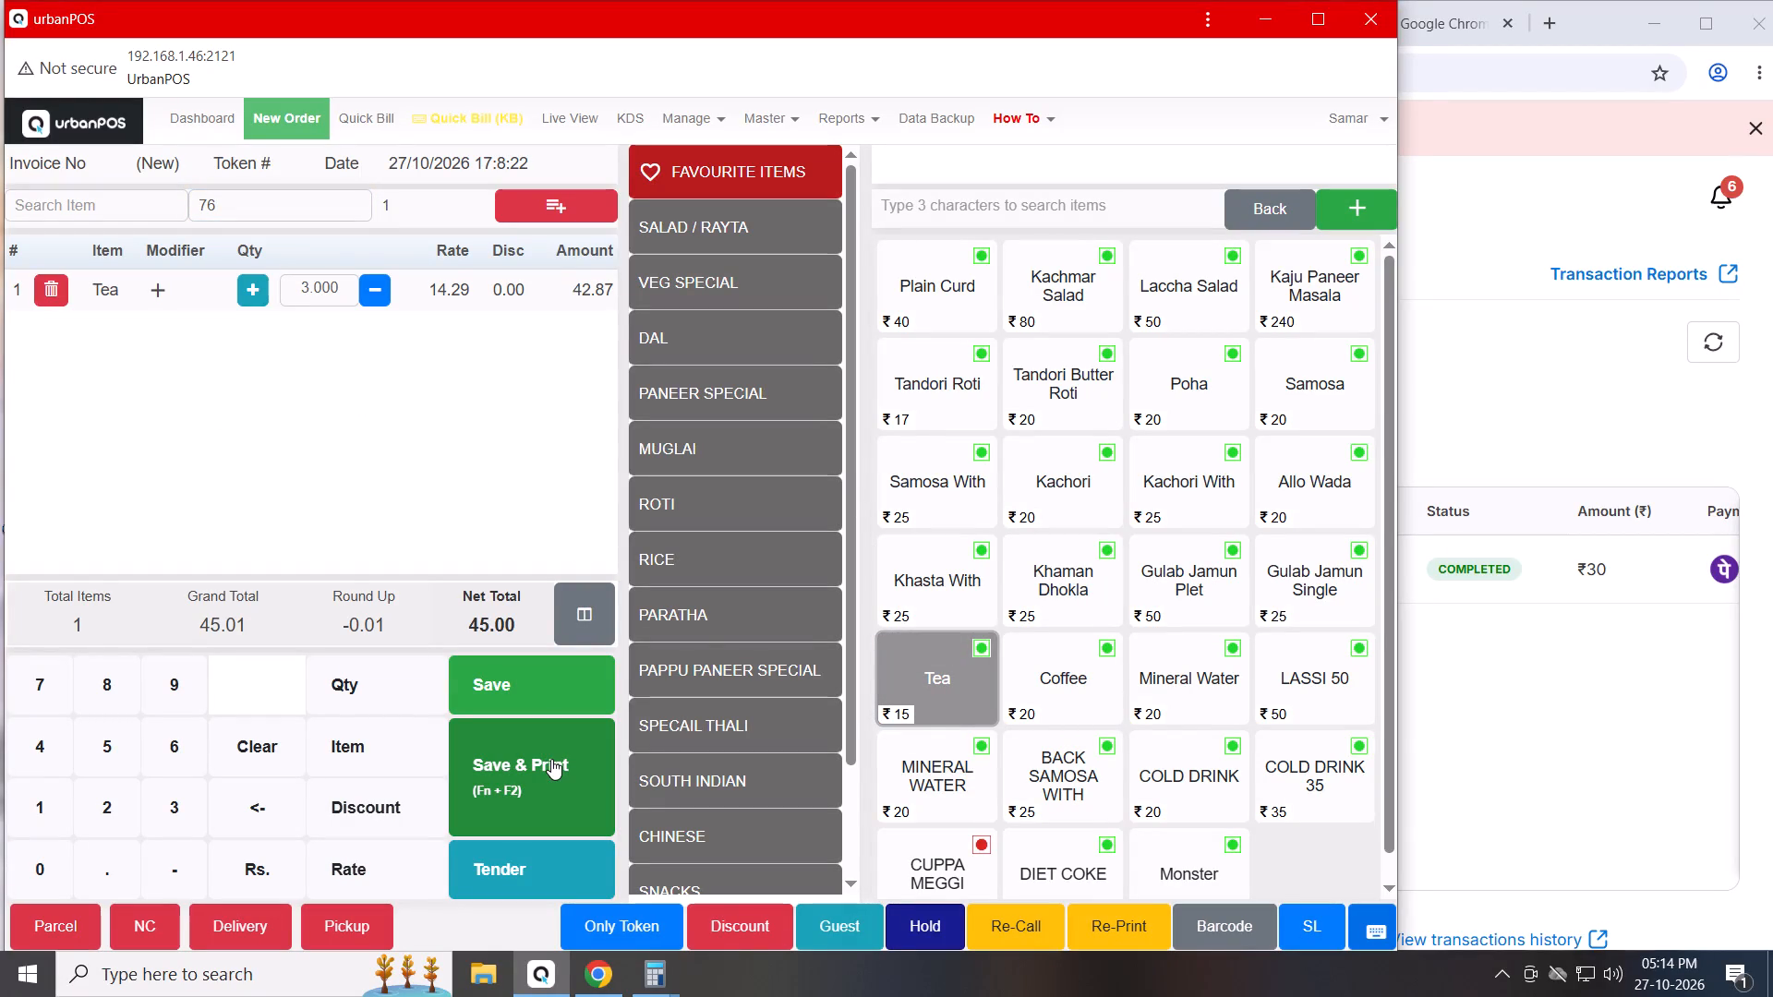
left_click(551, 759)
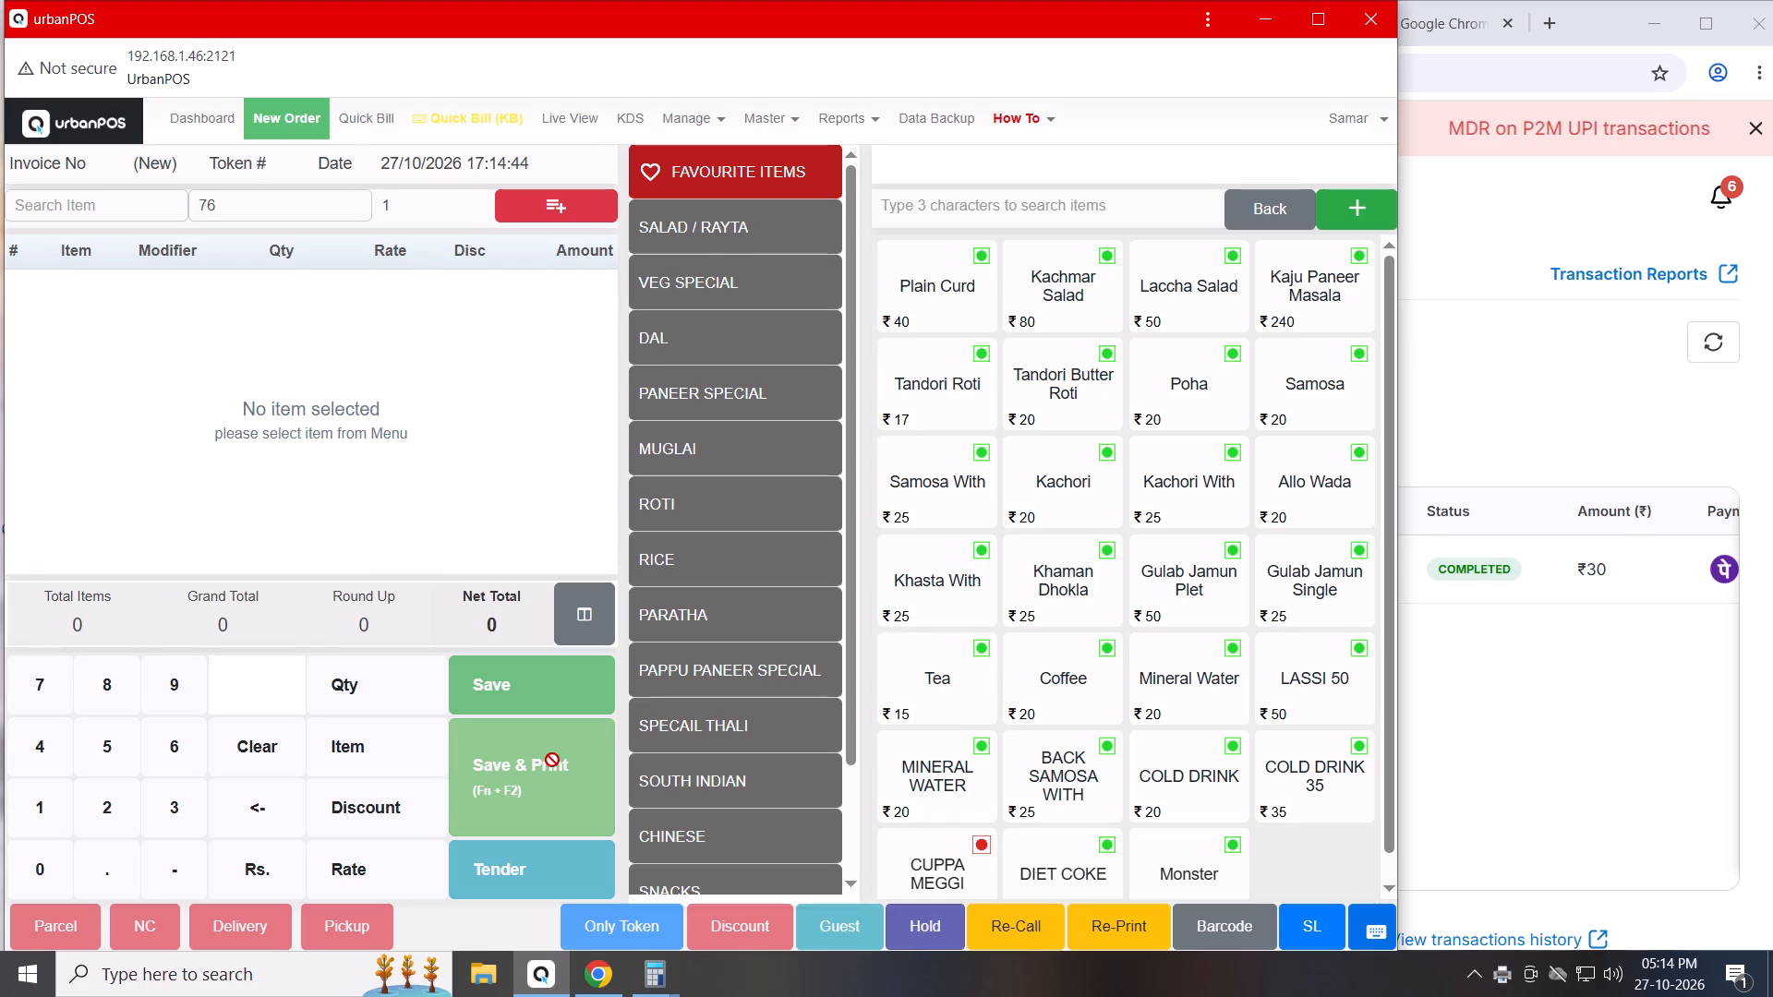
Replace the item code with 8 to order one Sweet Lassi, then save and print the bill.
left_click_drag(241, 211, 115, 210)
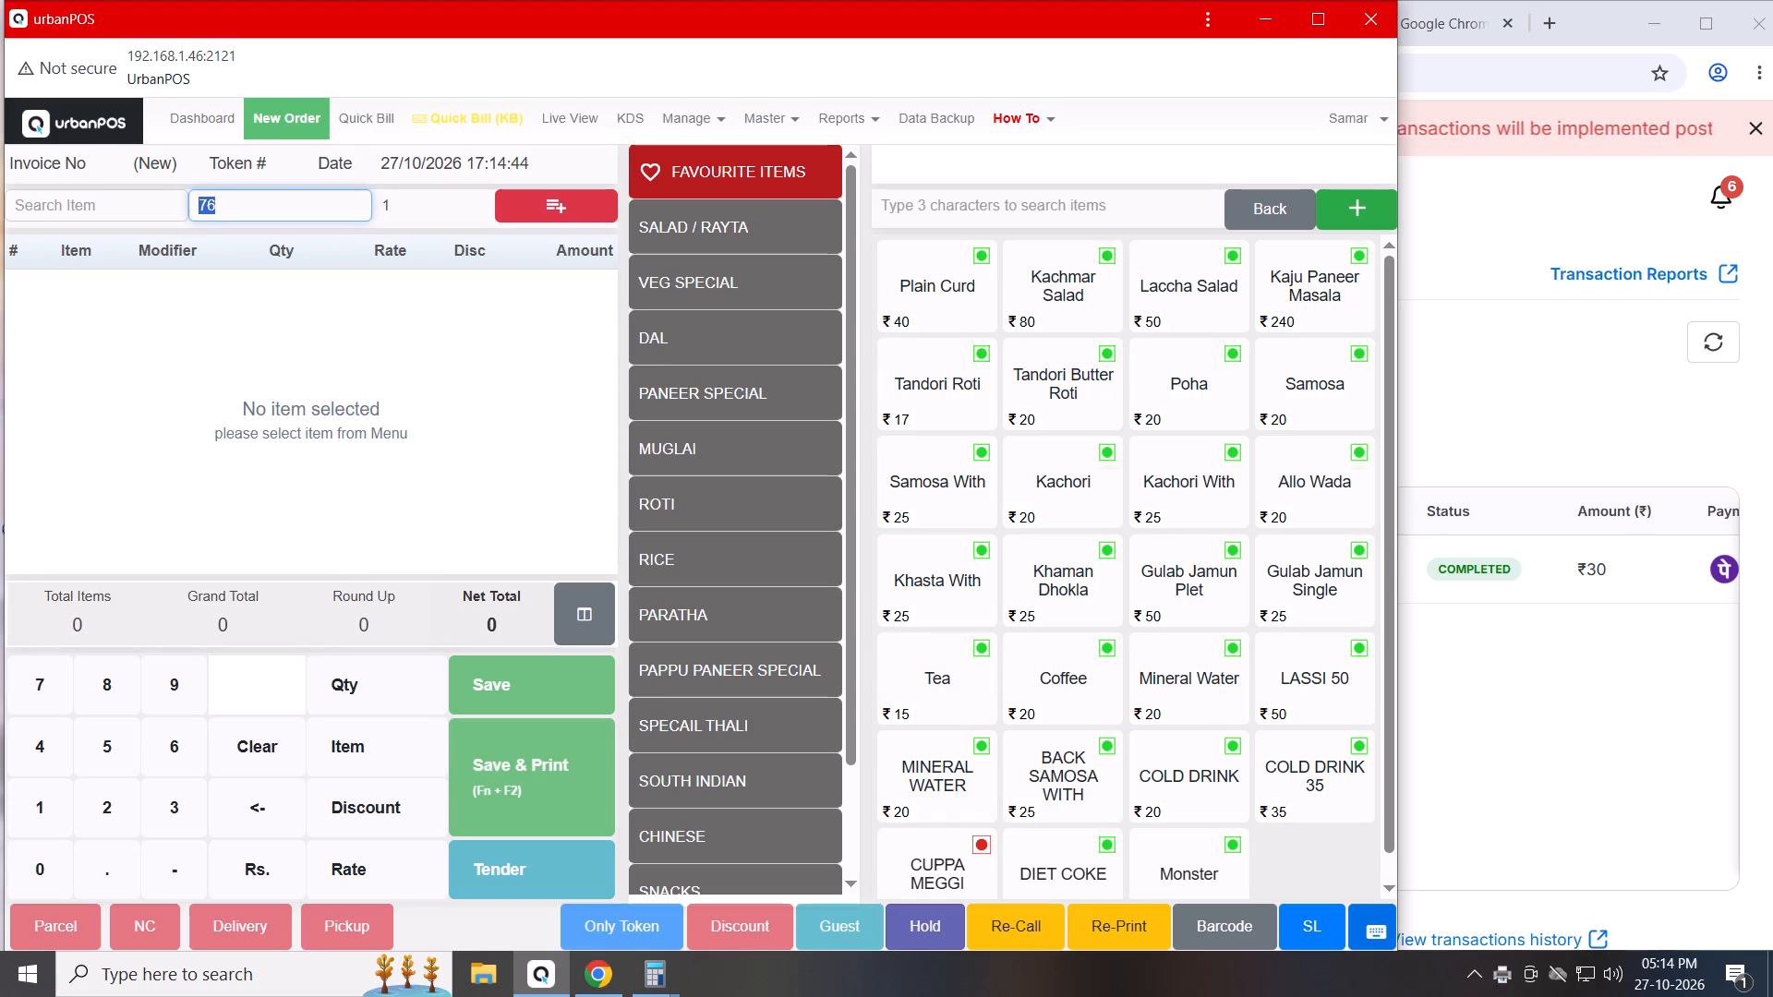
left_click_drag(115, 210, 111, 211)
key("8")
key("Return")
key("Return")
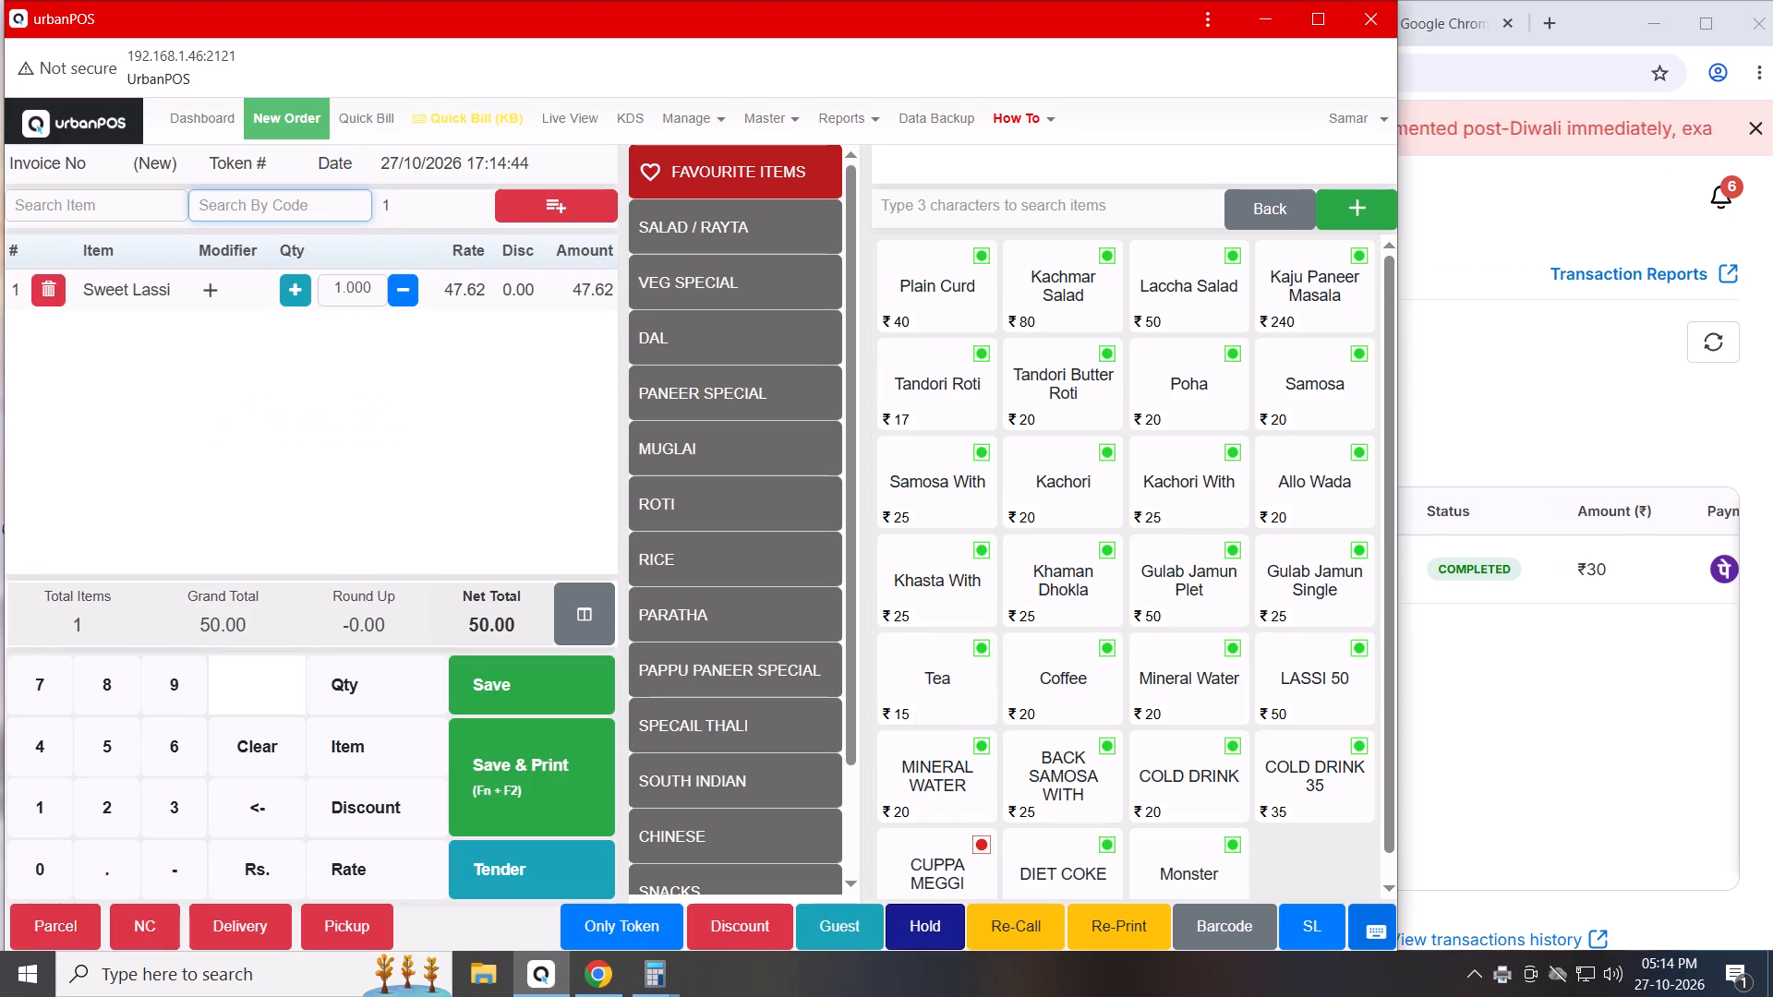
key("F2")
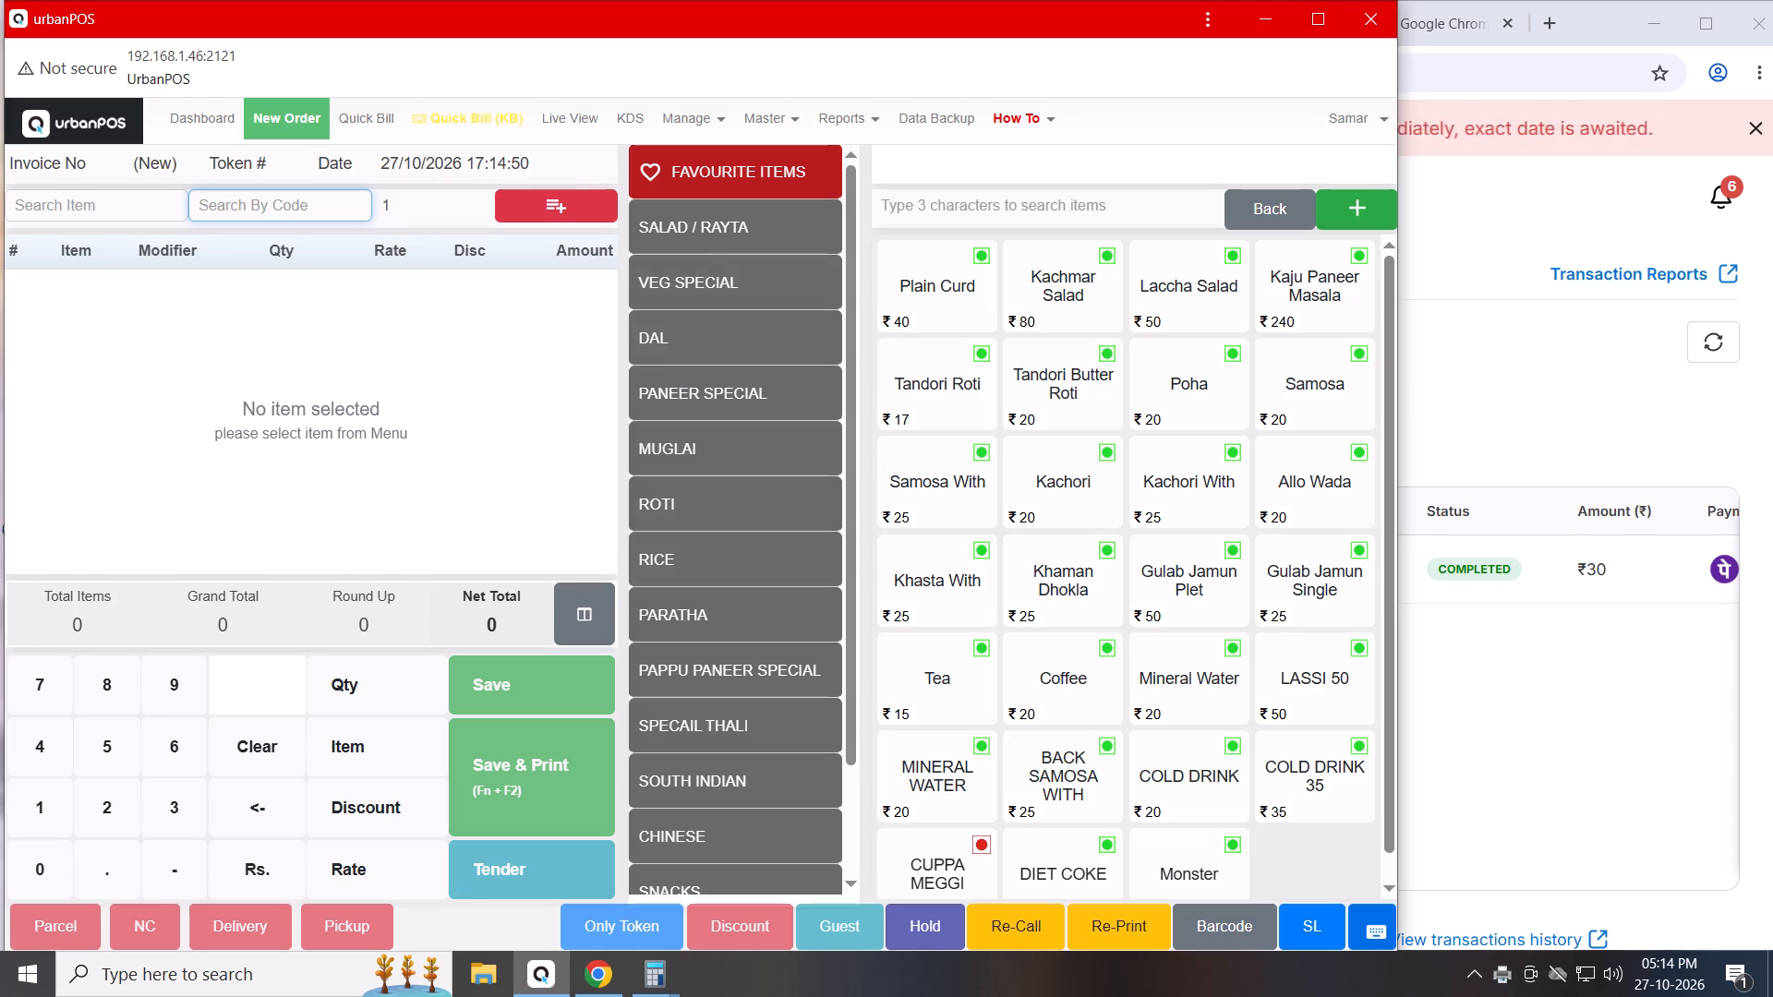
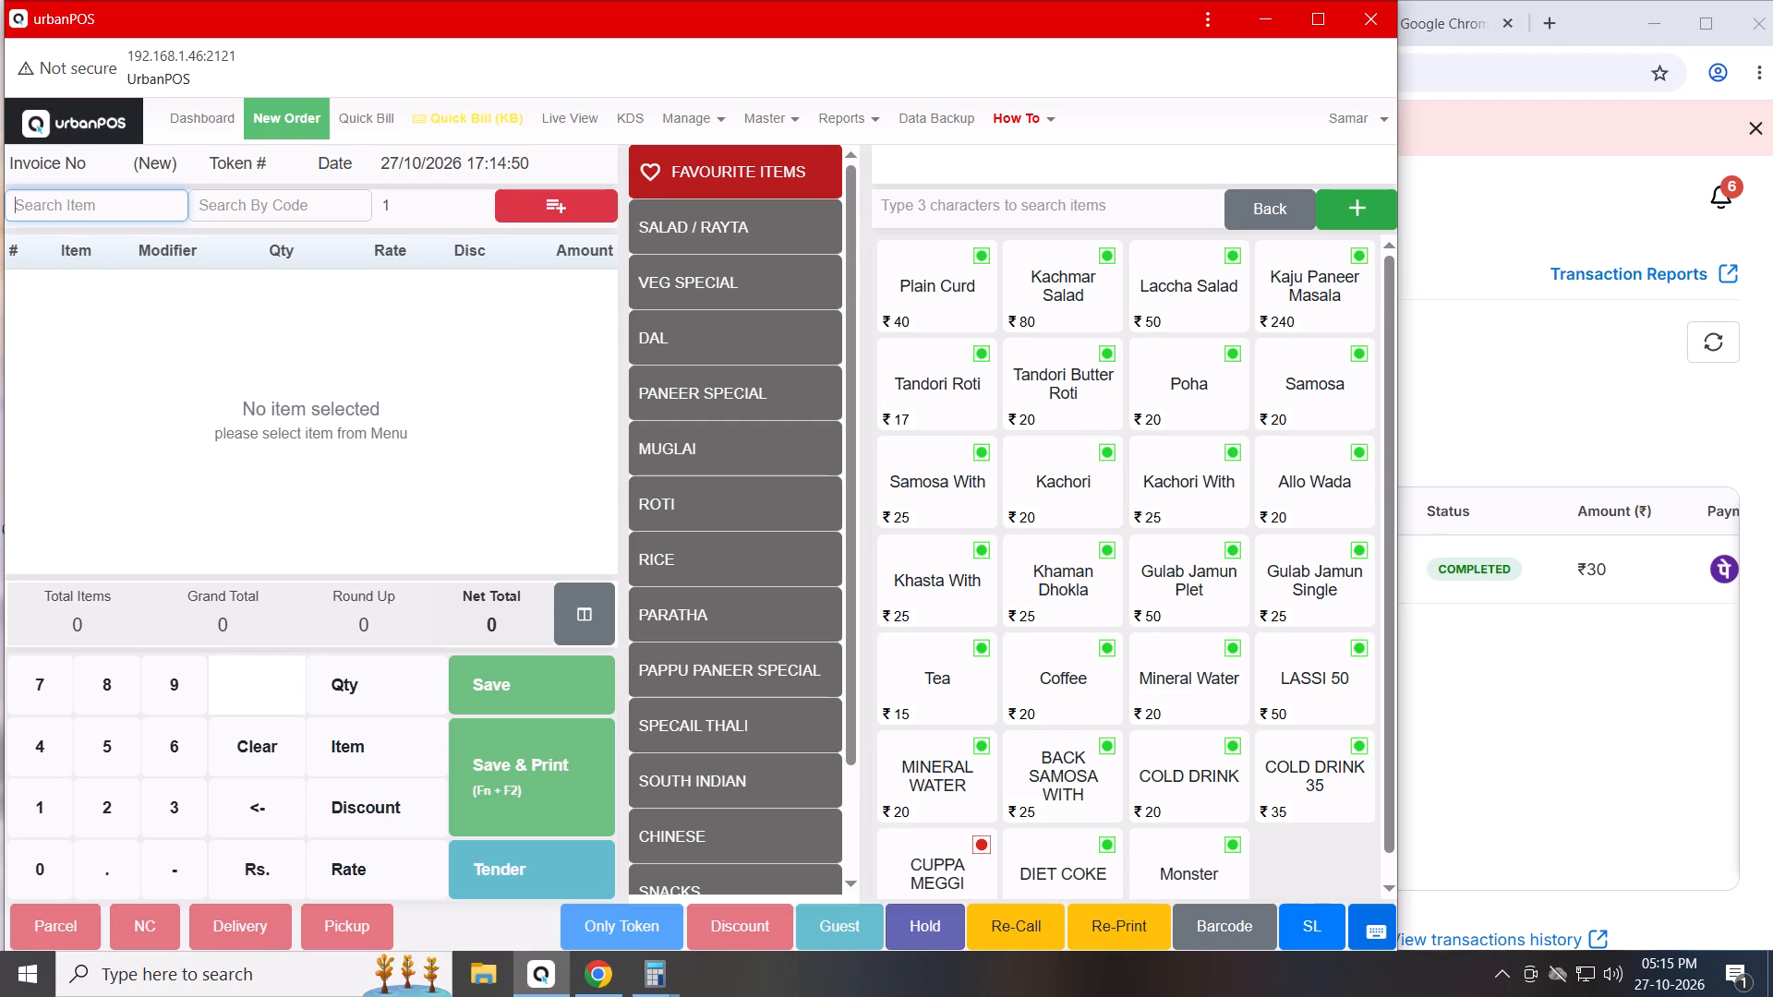
Order two Khasta and four Teas on the new bill, then save and print it.
type("khas")
key("Return")
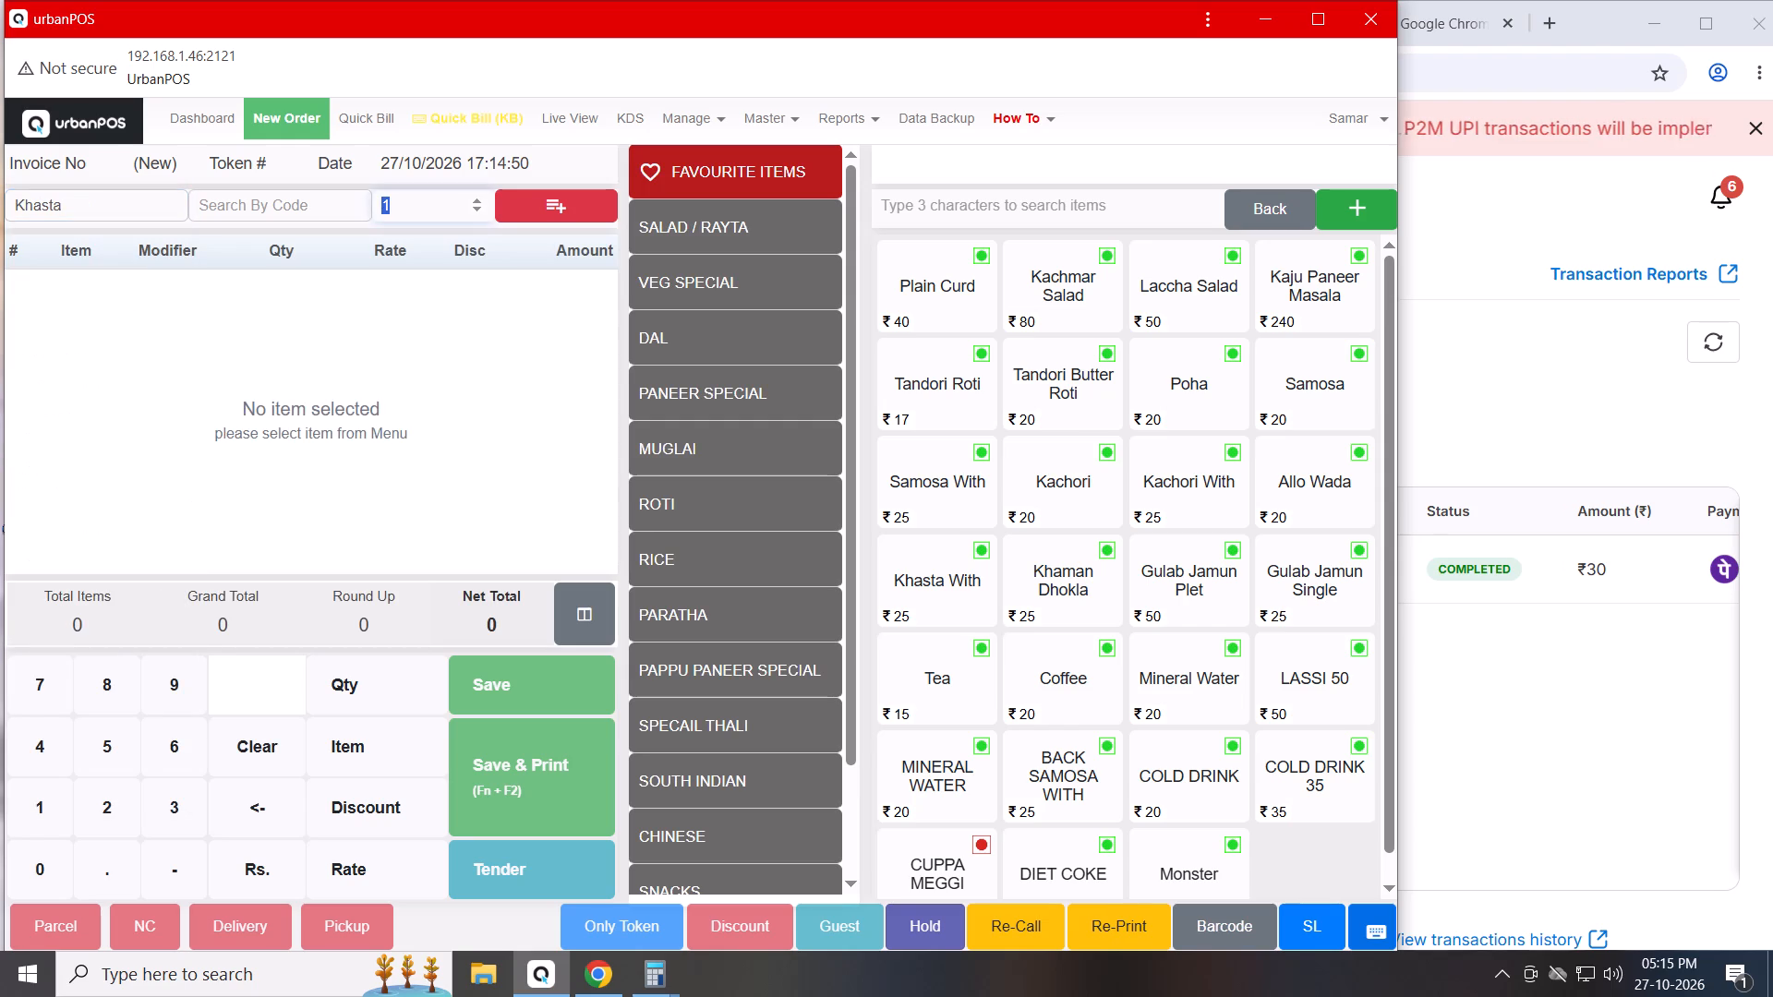
key("2")
key("Return")
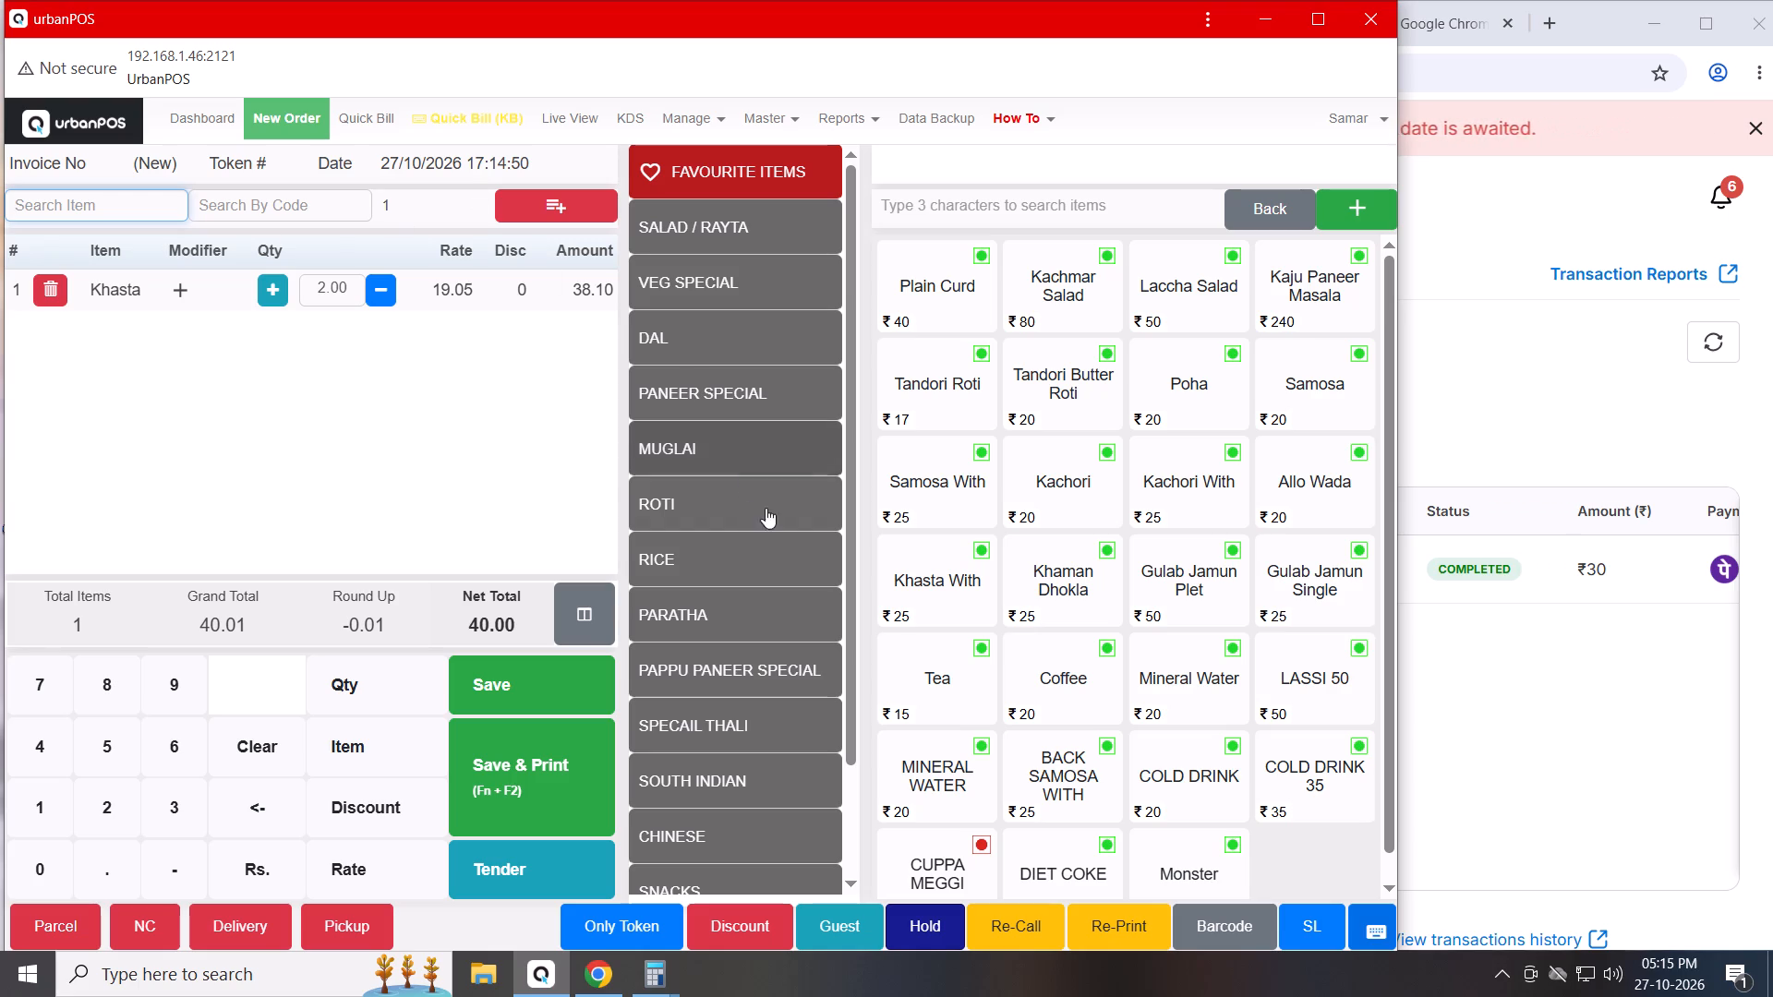
double_click(938, 688)
double_click(945, 699)
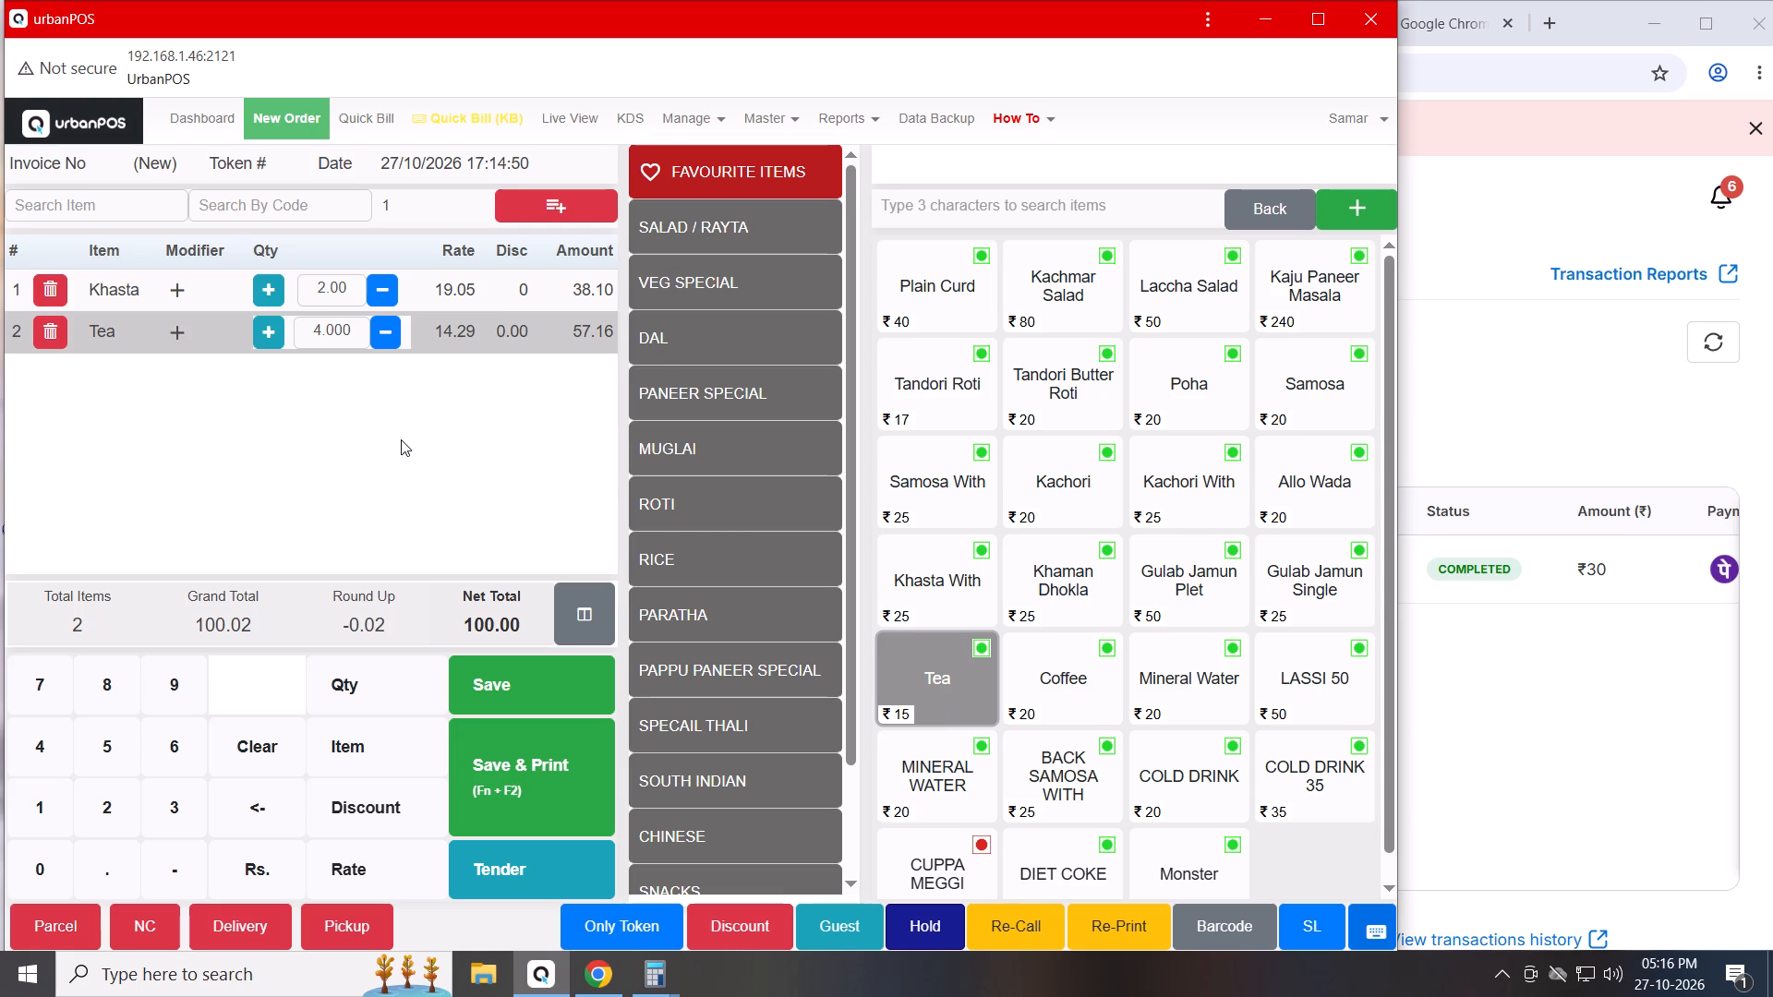
key("F2")
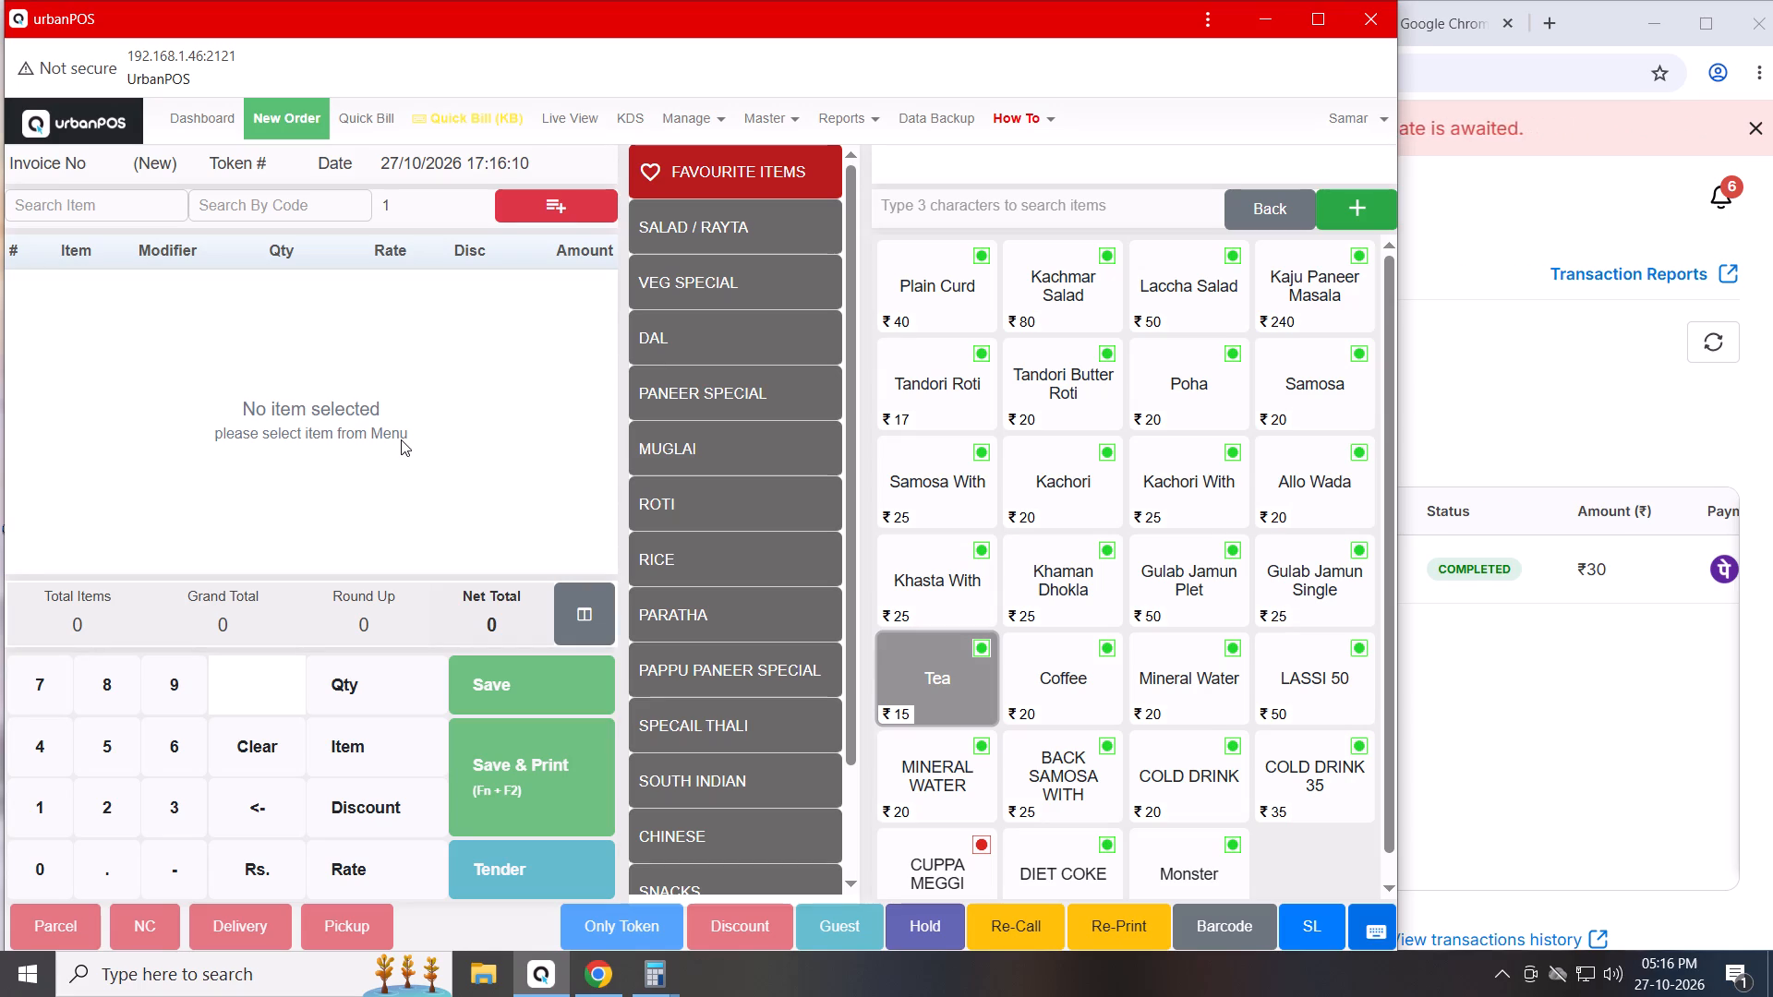
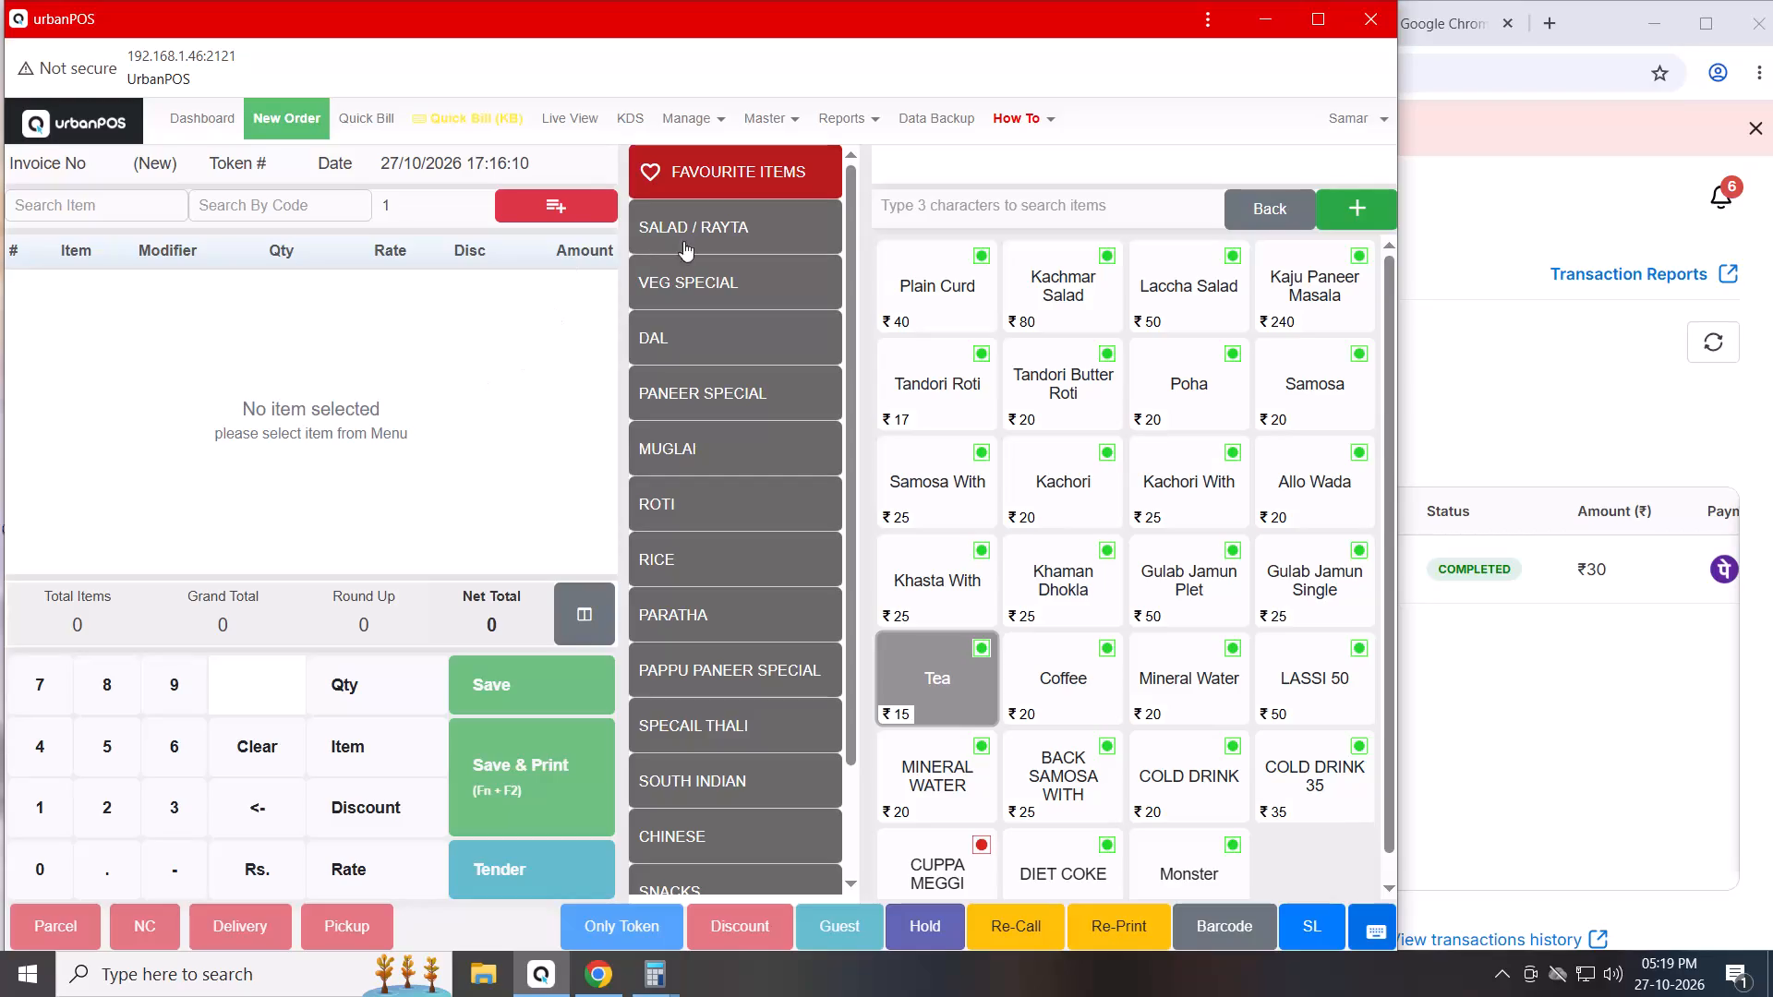
Order two Teas from the favourite items on the new bill, then save and print it.
scroll(694, 234, "up", 2)
left_click(728, 168)
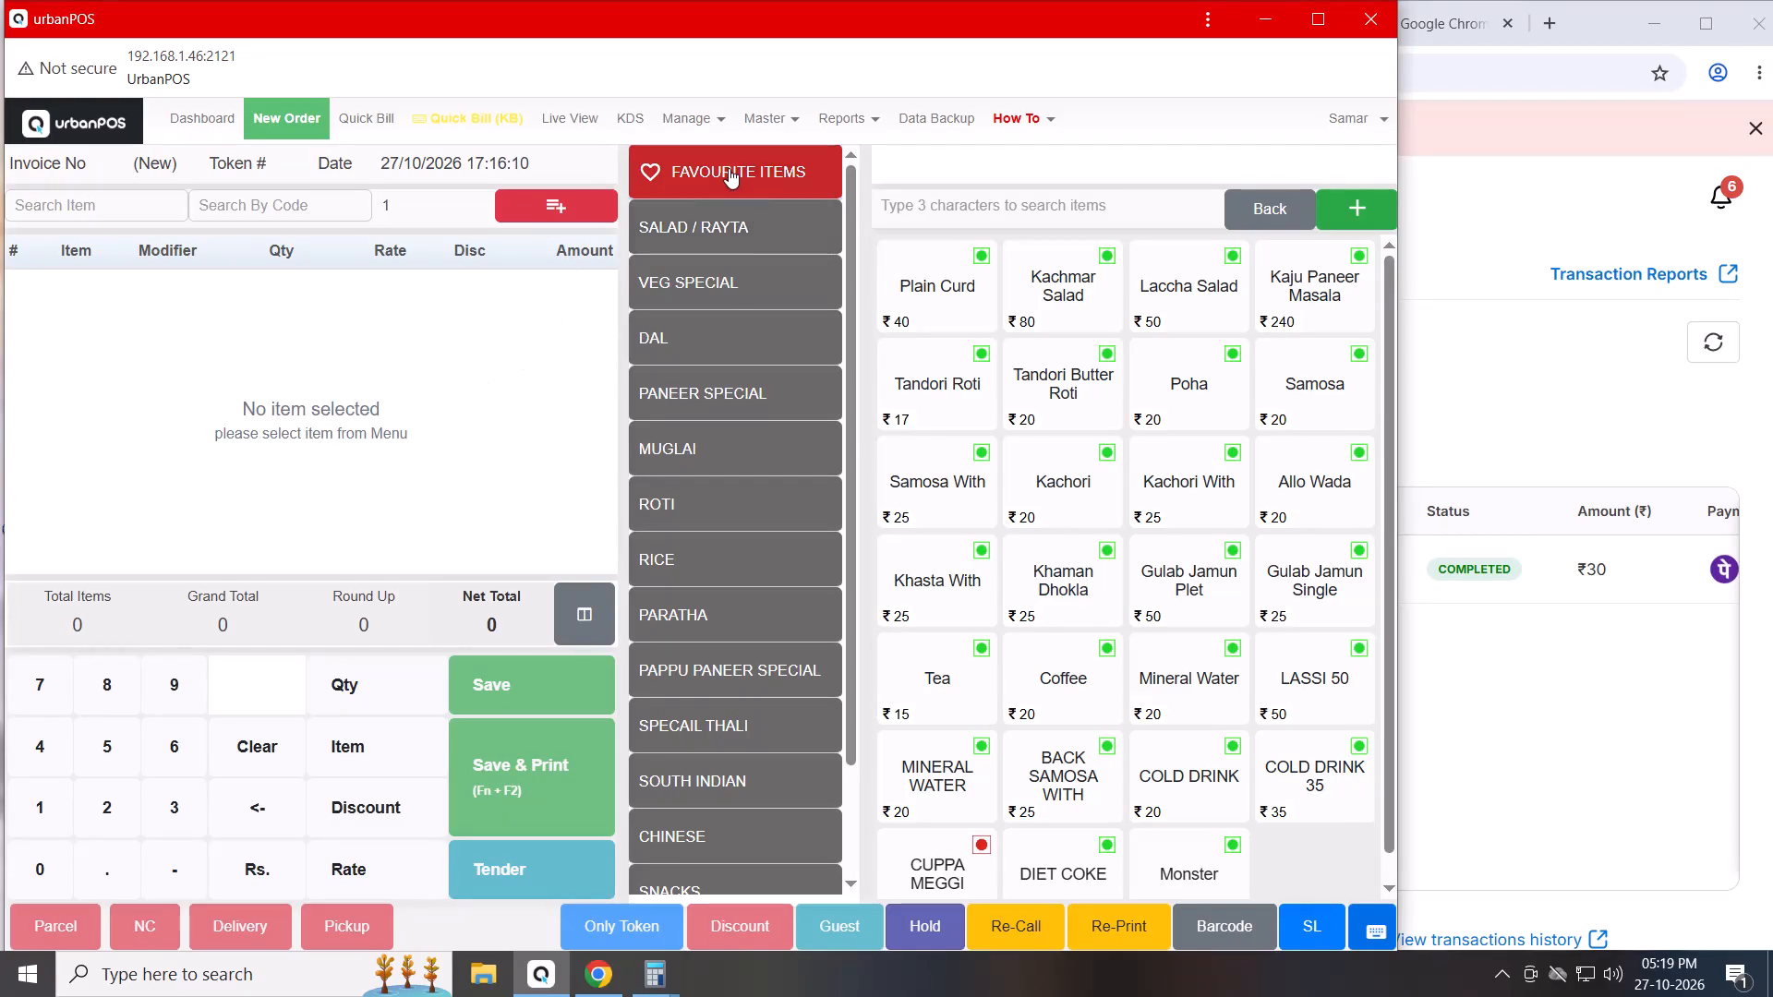
left_click(903, 196)
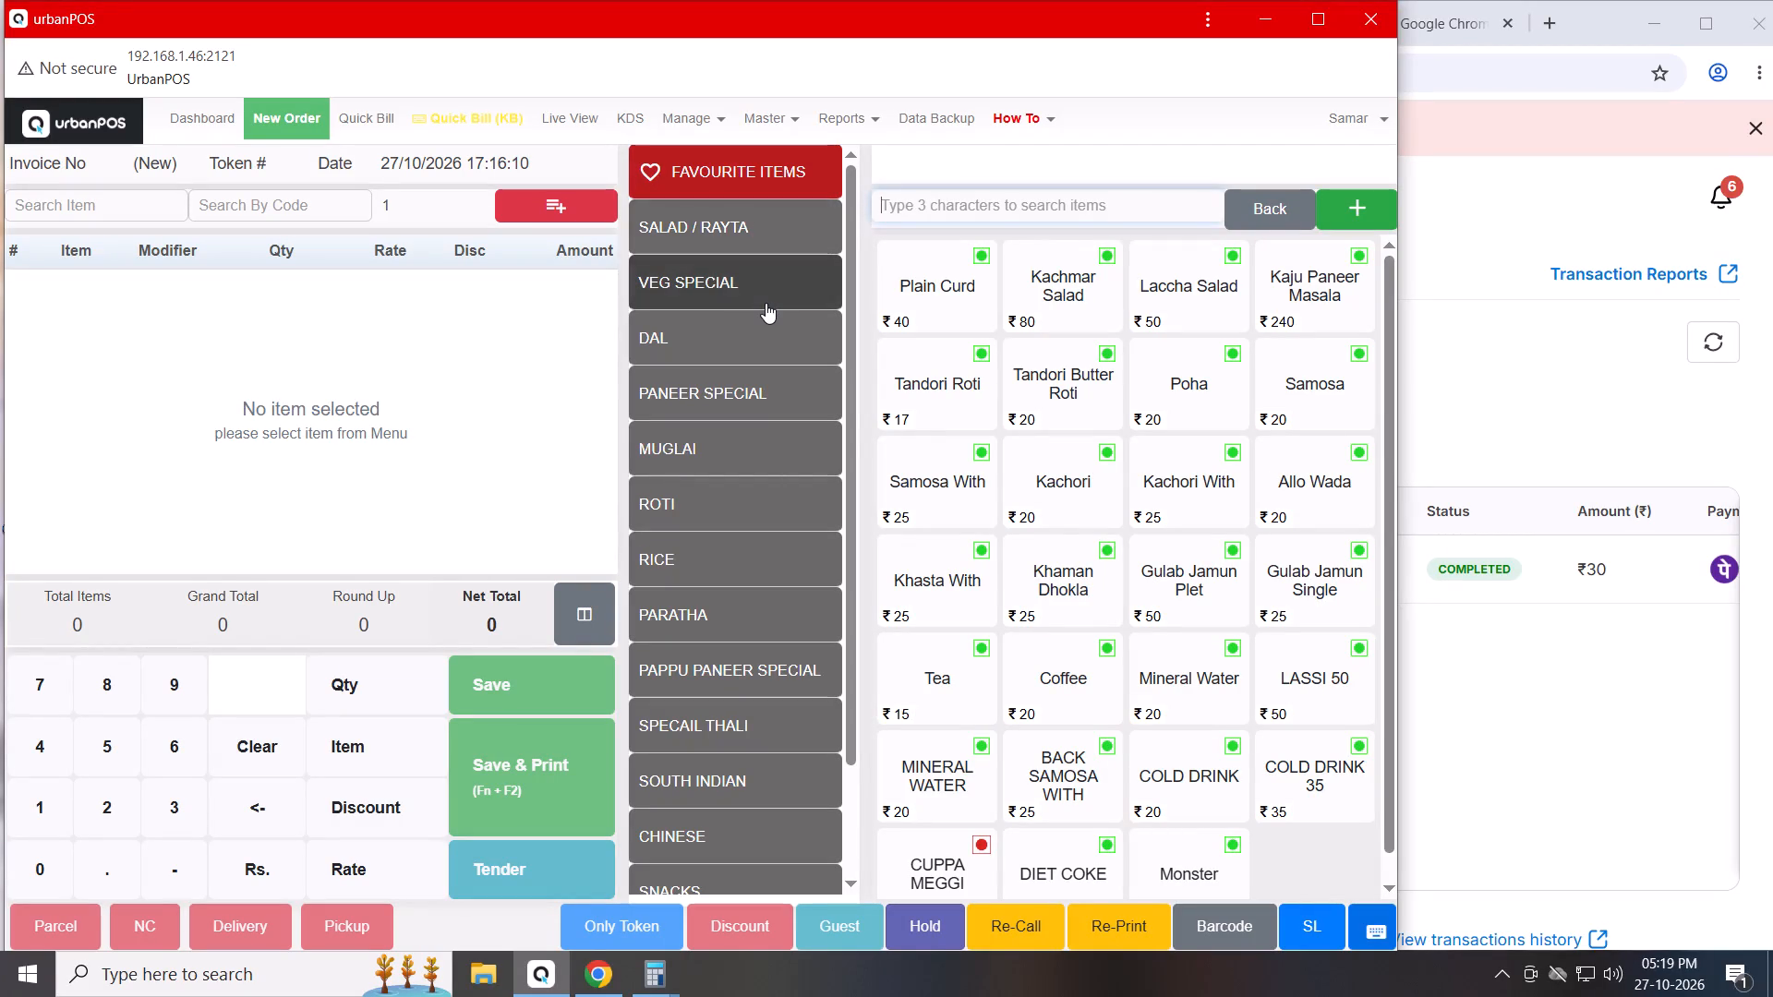
double_click(929, 682)
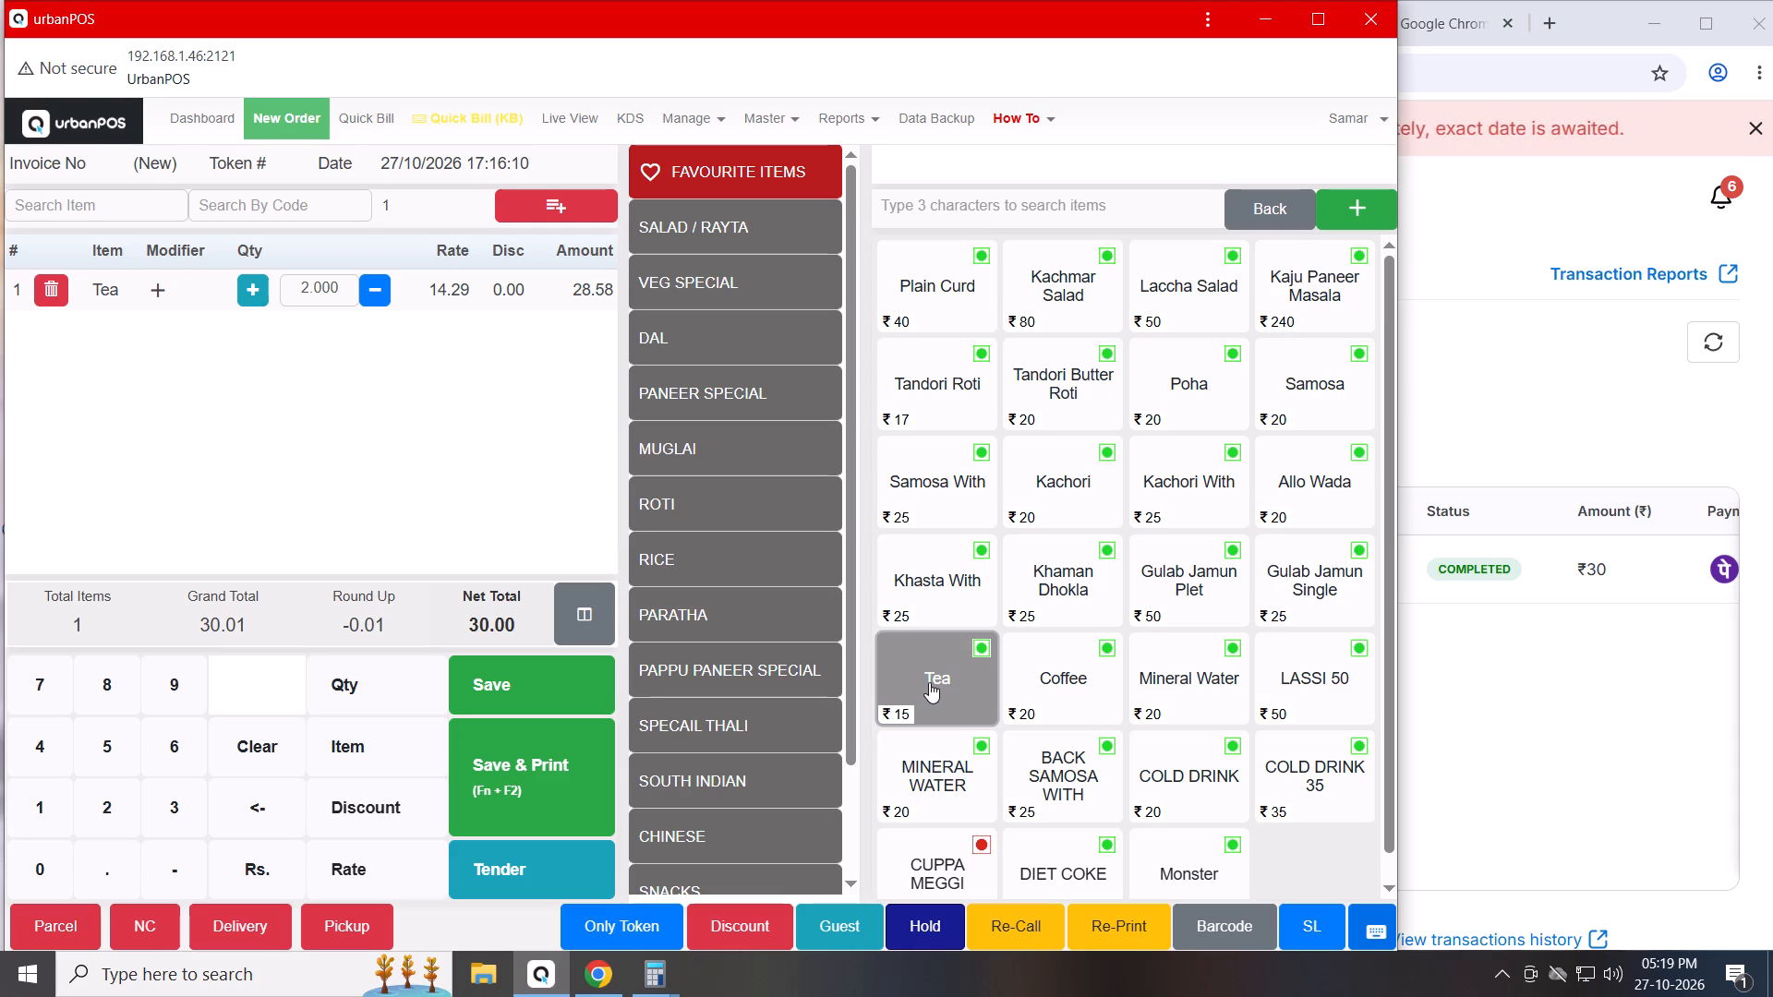
left_click(437, 841)
left_click(520, 790)
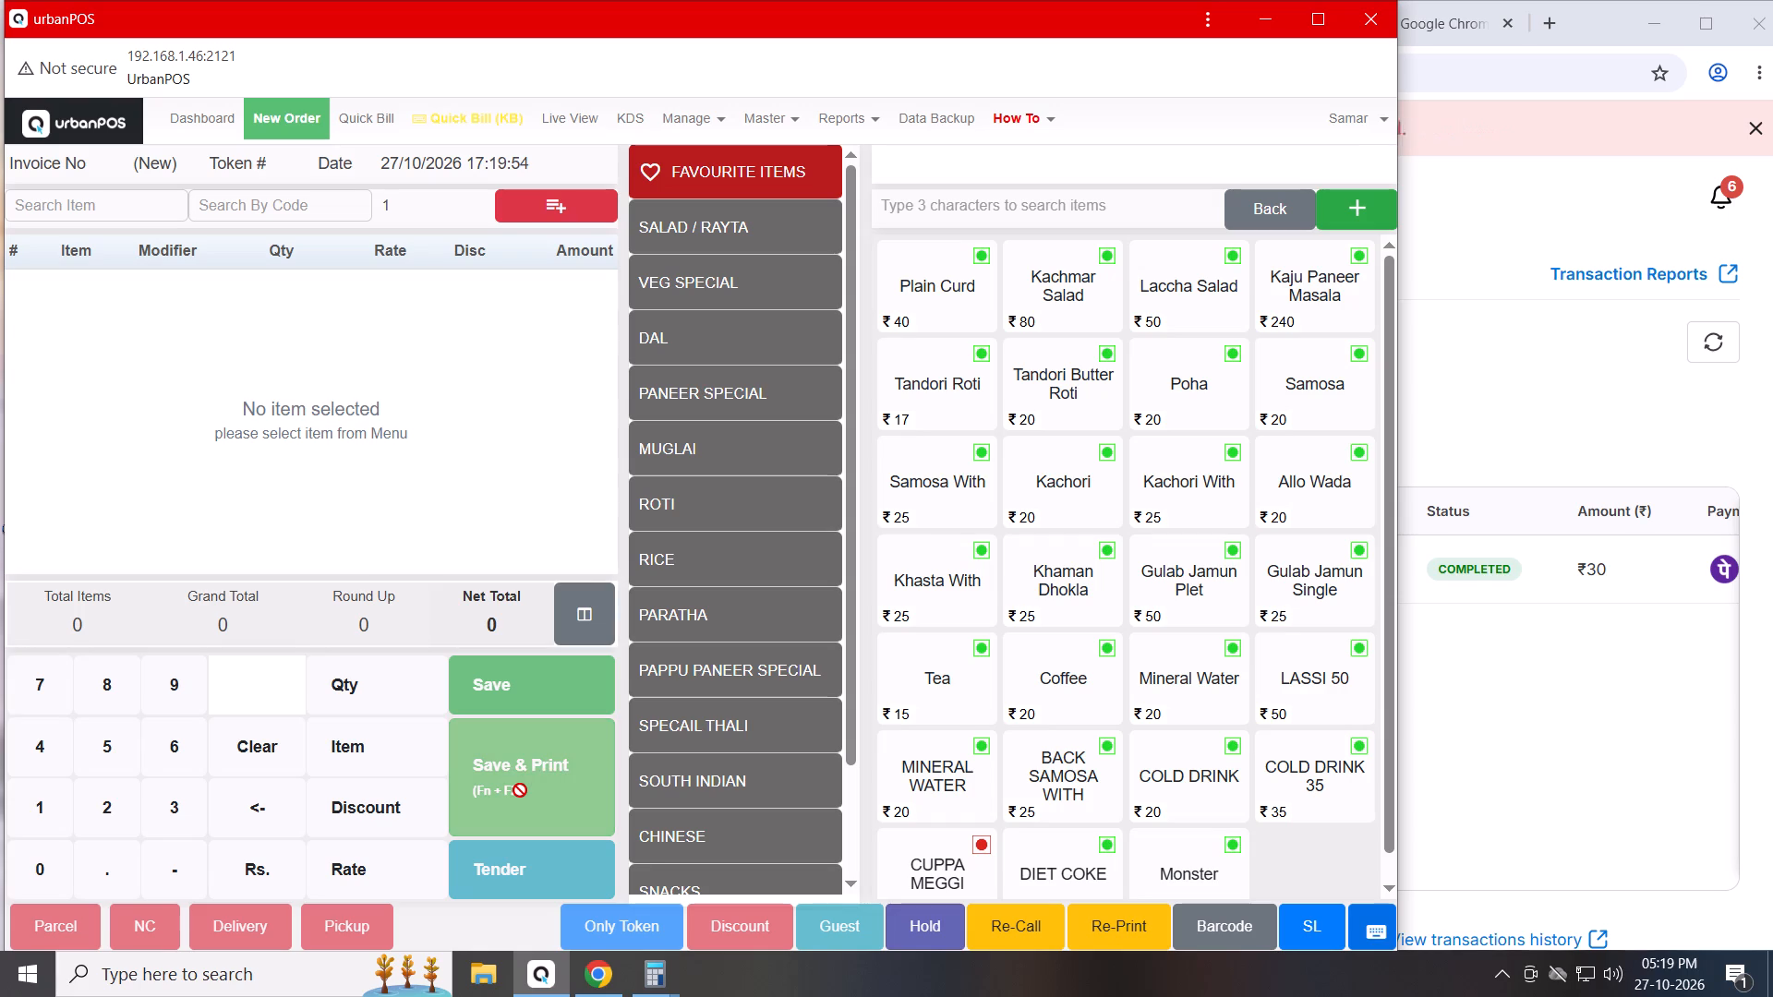
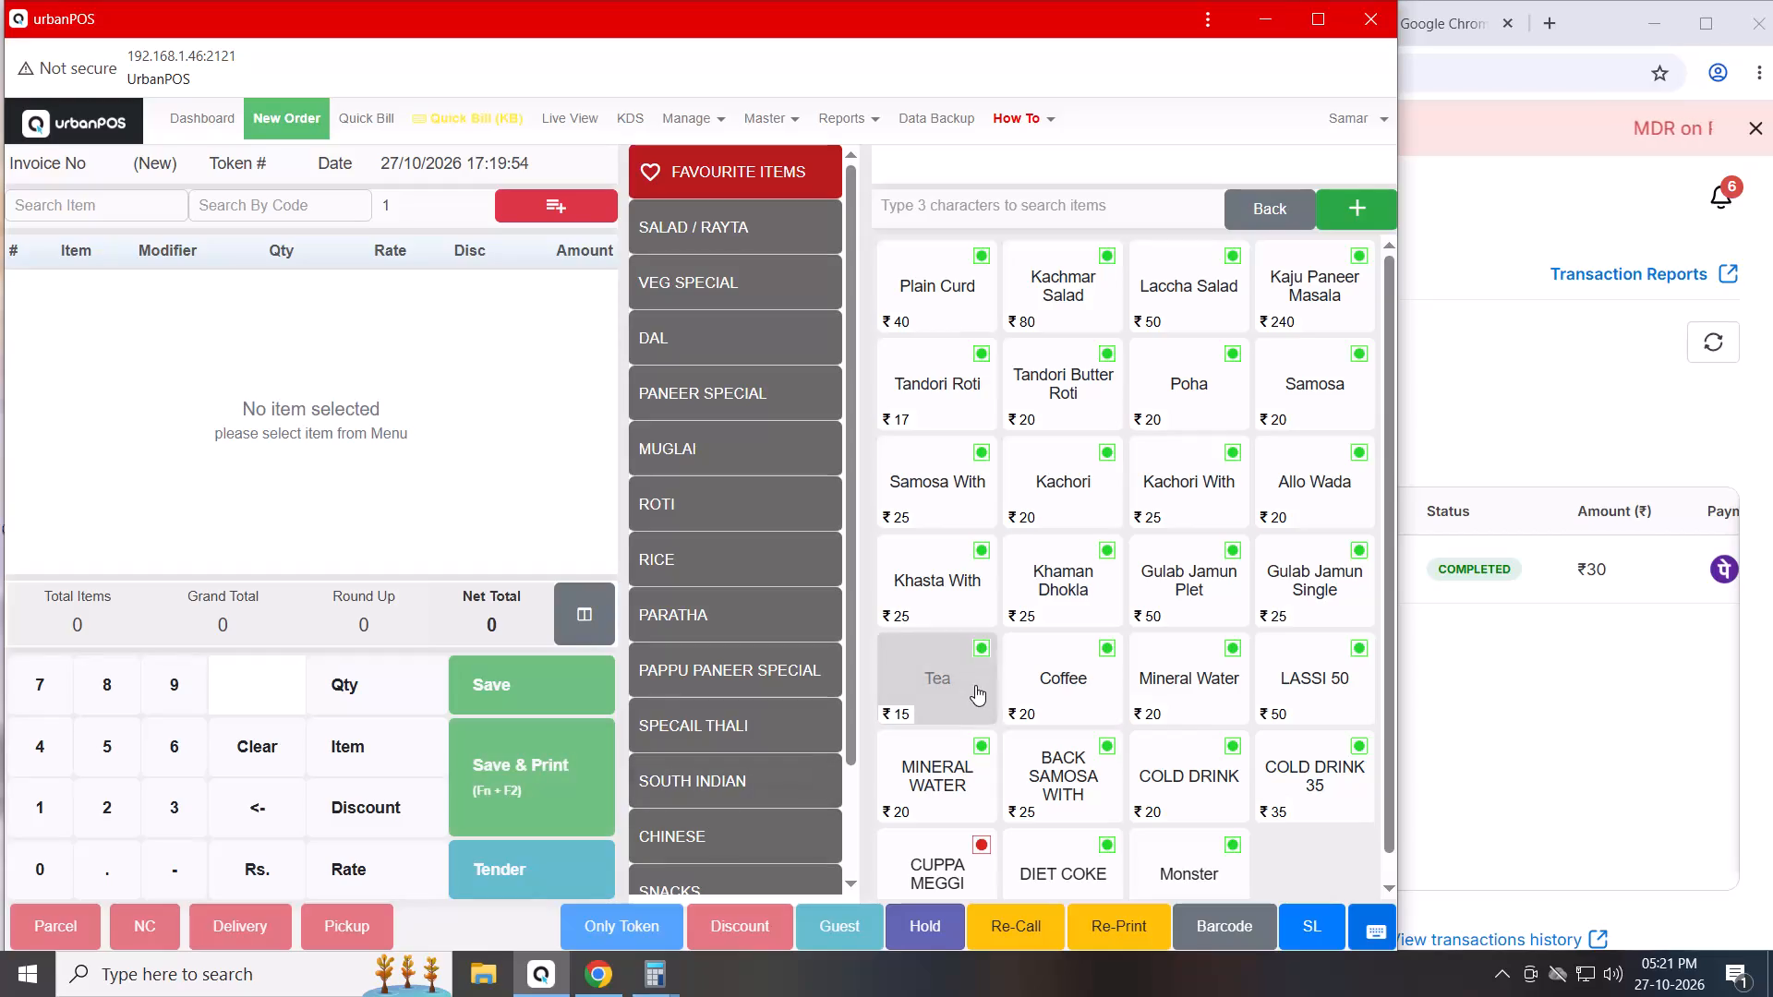
Order five Teas from the favourite items, reduce the Tea quantity by three, and save and print the bill.
triple_click(980, 685)
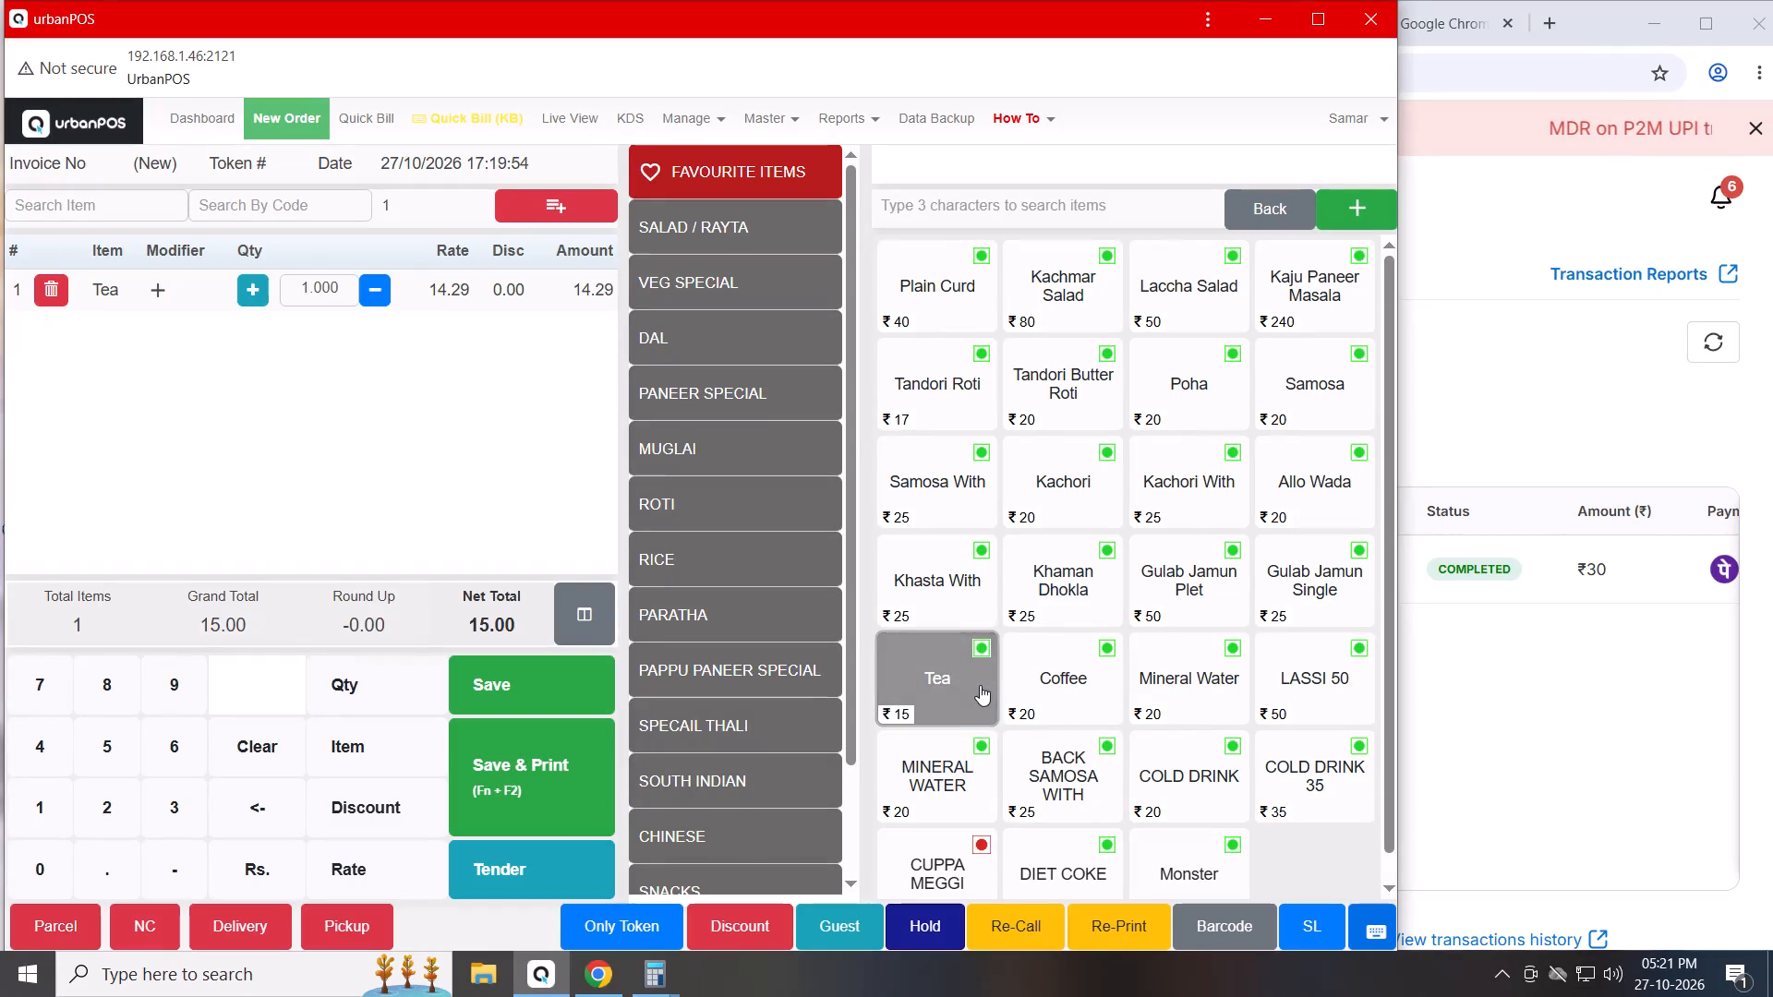
double_click(980, 685)
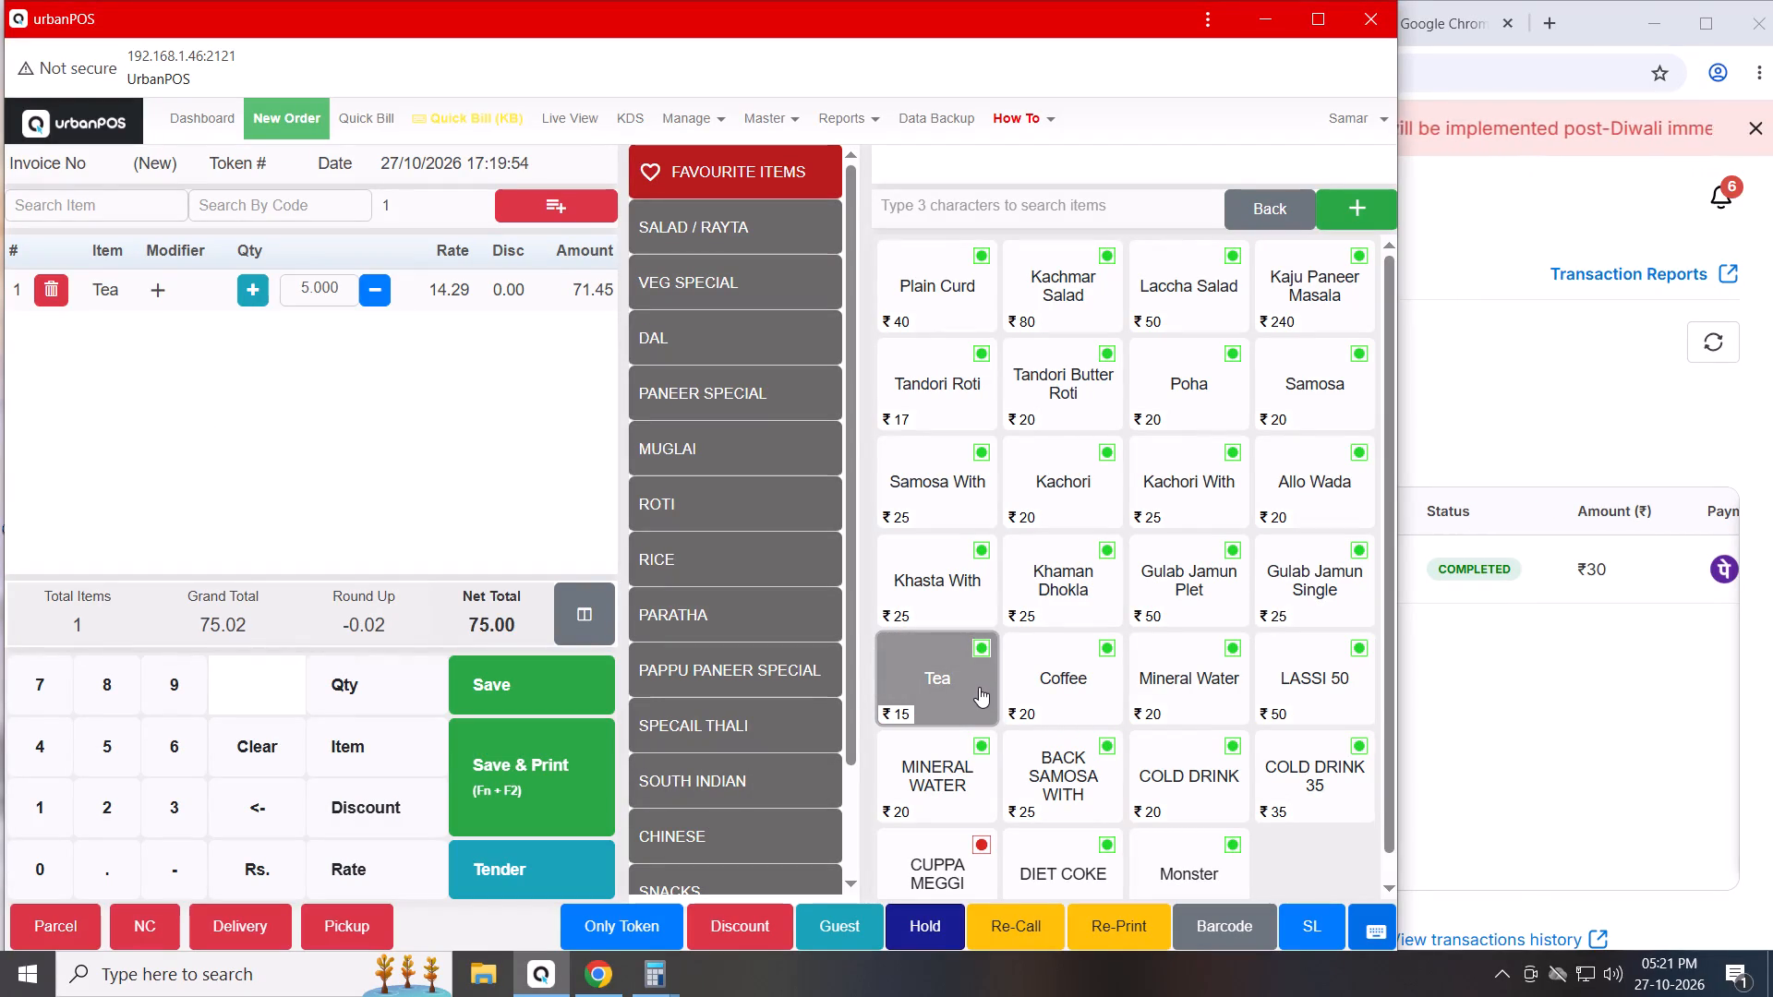
triple_click(380, 295)
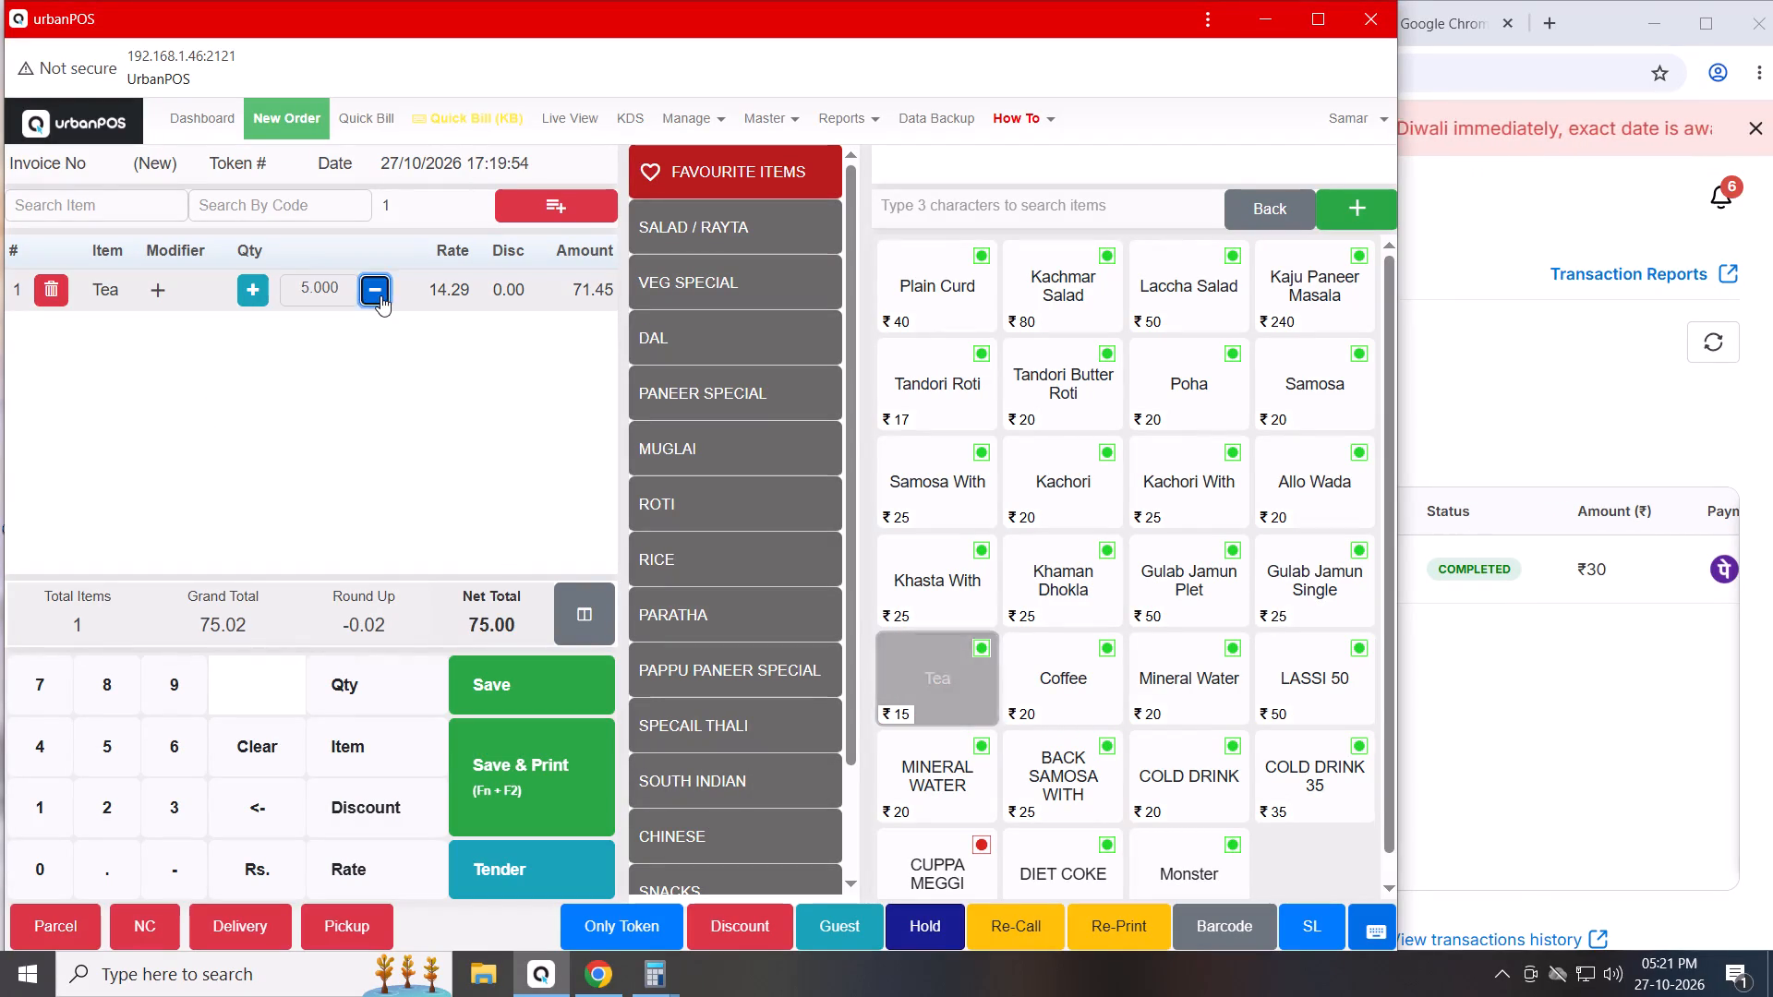
left_click(507, 765)
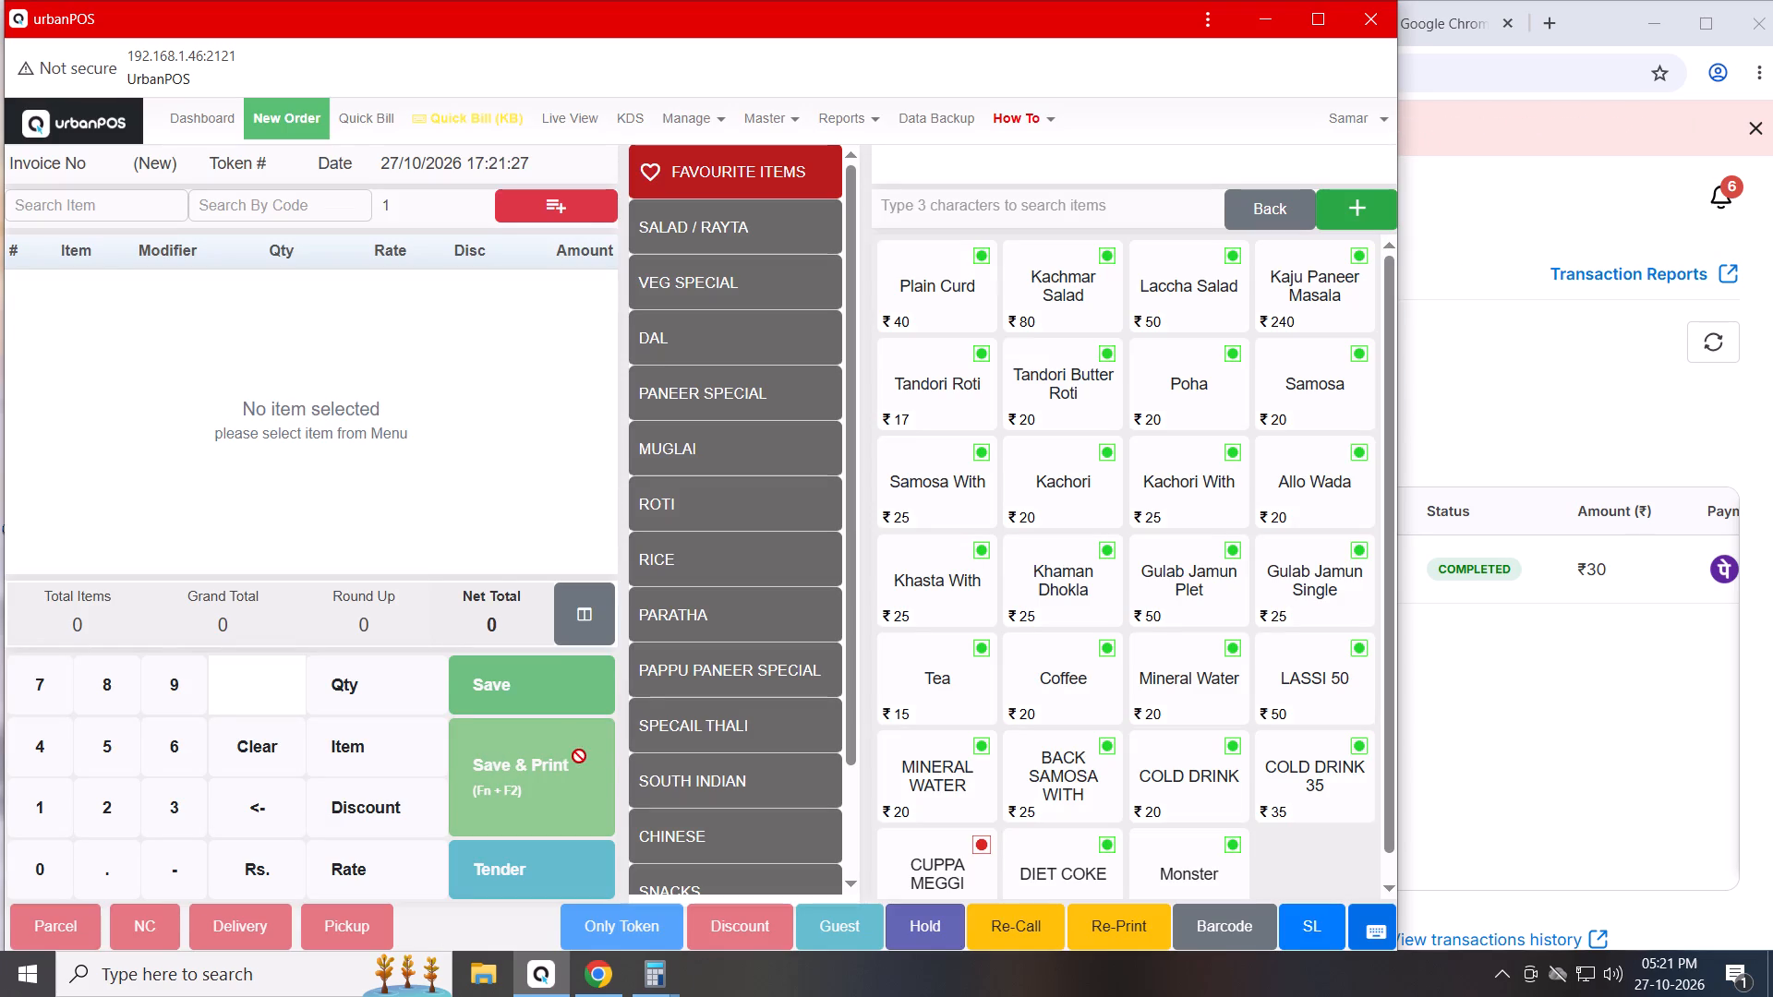
Order two Teas from the favourite items on the new bill, then save and print it.
double_click(947, 643)
left_click(571, 794)
Order two Teas on another new bill, then save and print it.
left_click(917, 628)
double_click(925, 640)
left_click(549, 727)
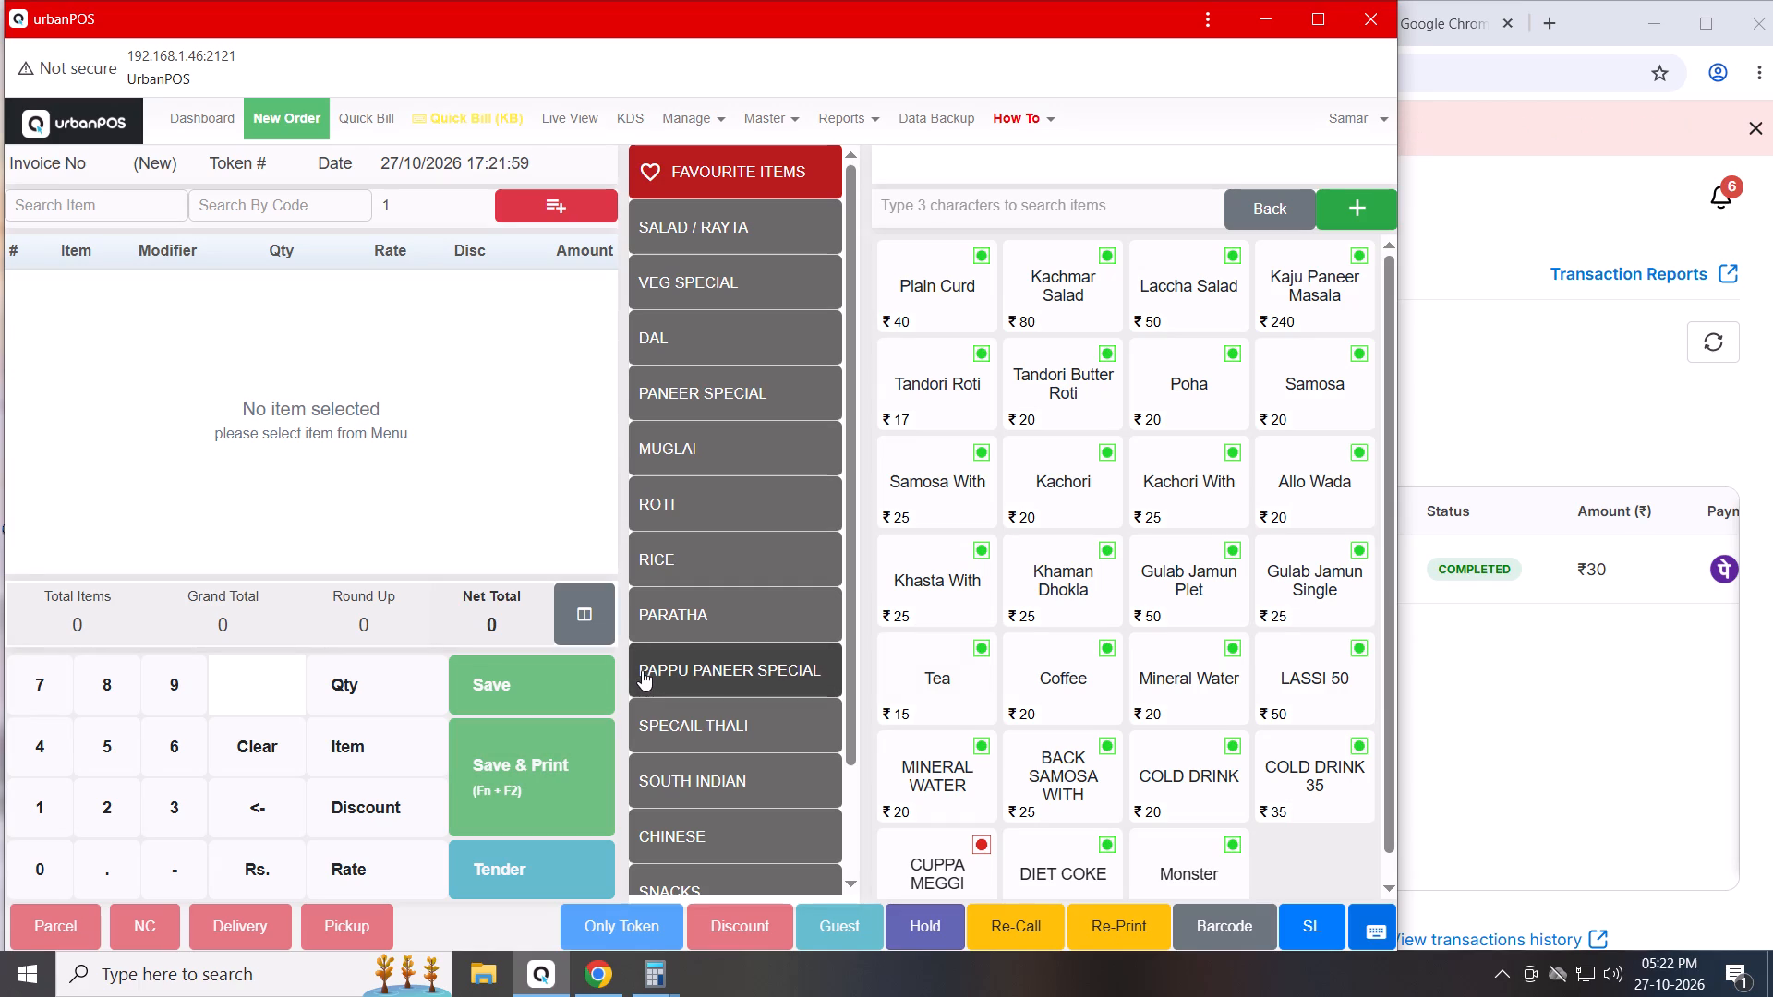
Order one Poha from the favourite items on a new bill, then save and print it.
left_click(1153, 381)
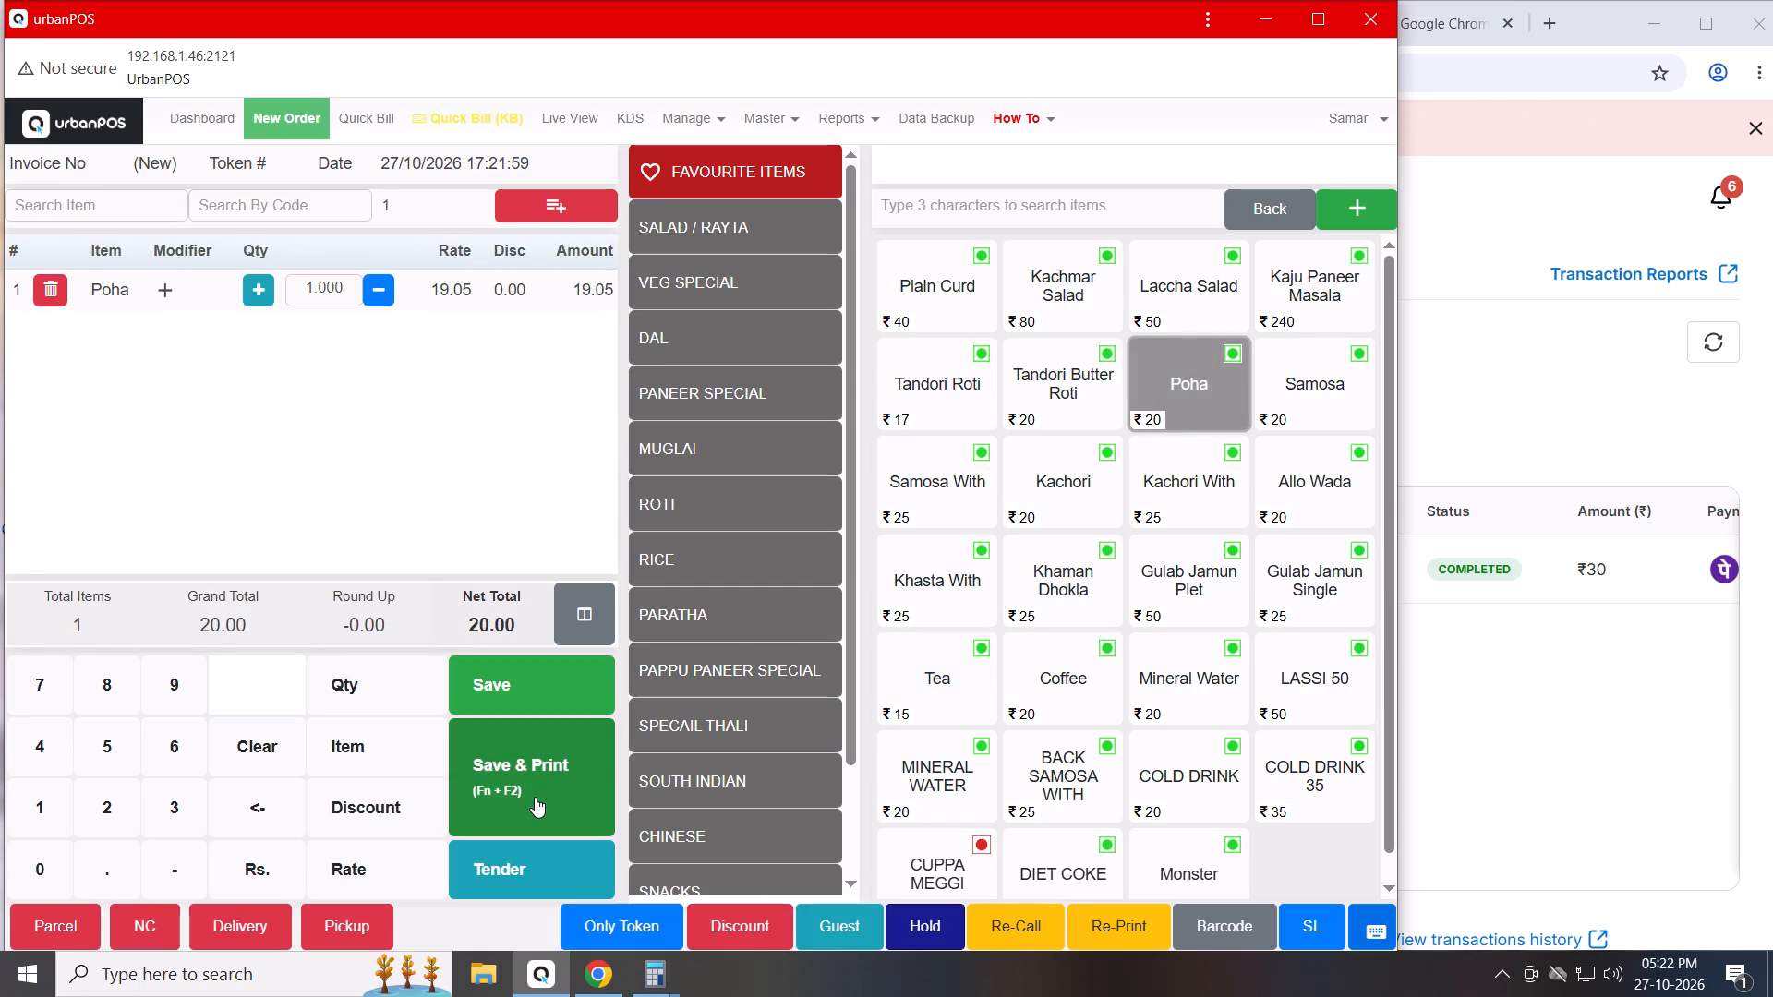
left_click(535, 797)
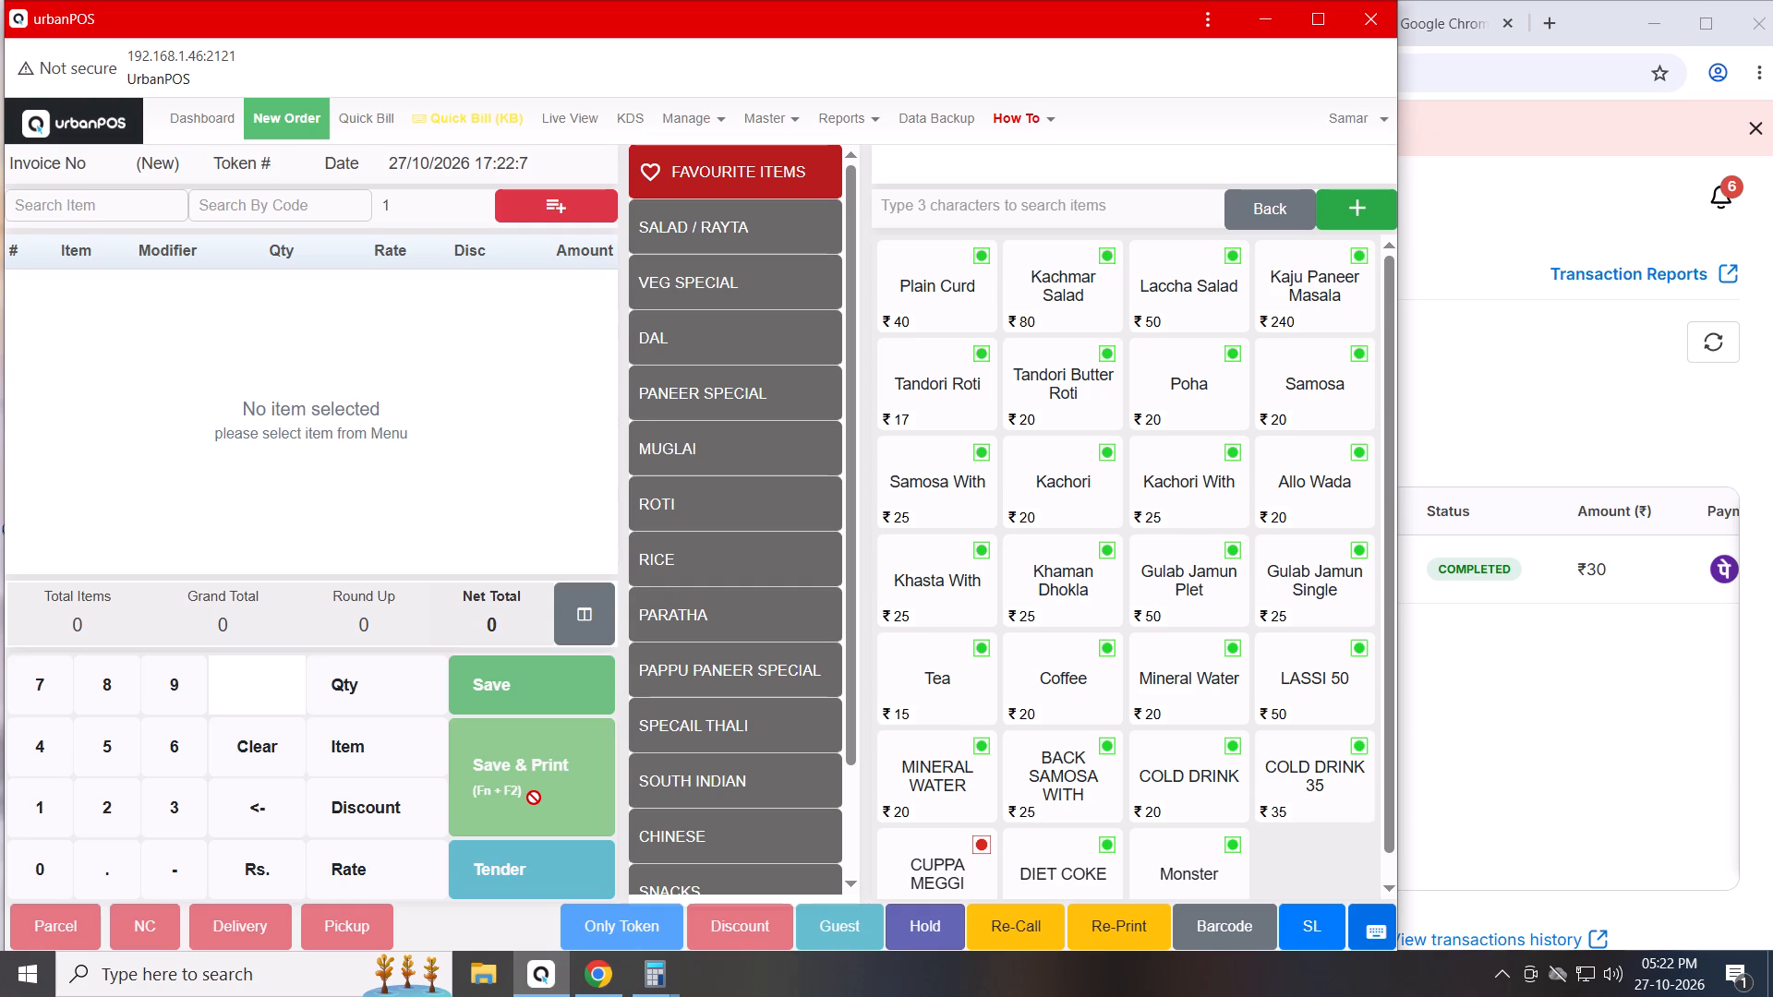
Order four Teas and one Coffee from the favourite items on a new bill, then save and print it.
triple_click(934, 670)
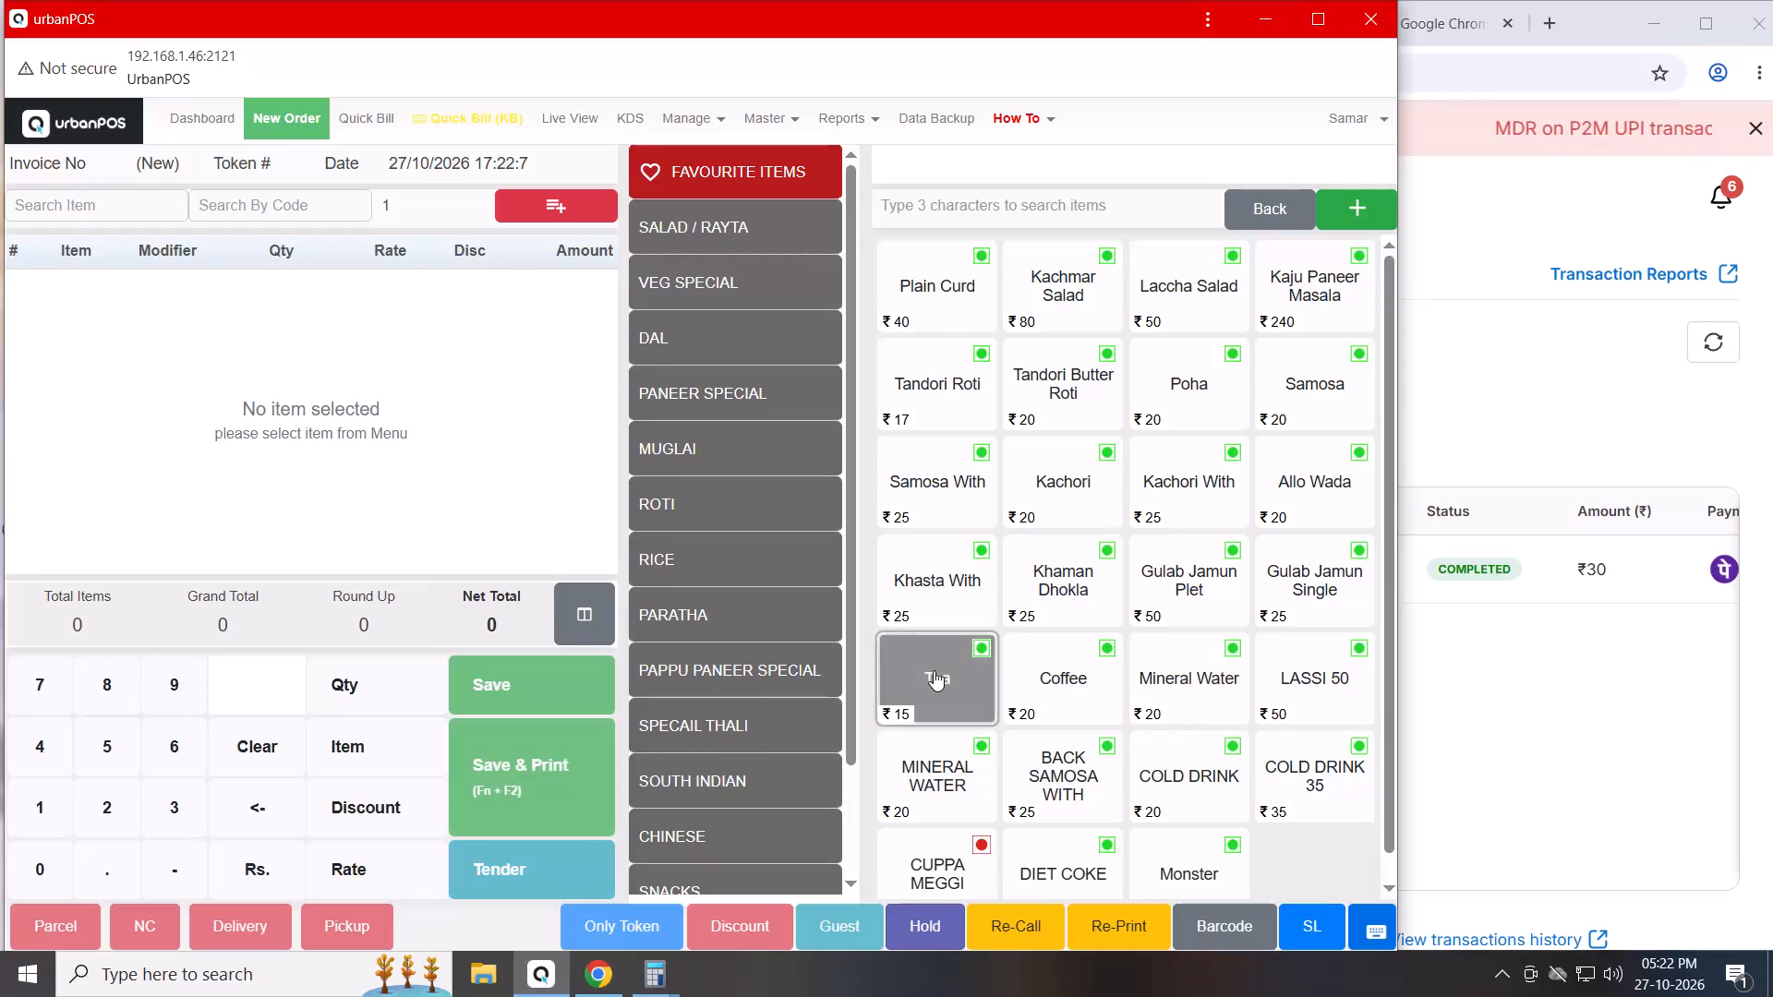
left_click(934, 670)
left_click(1031, 672)
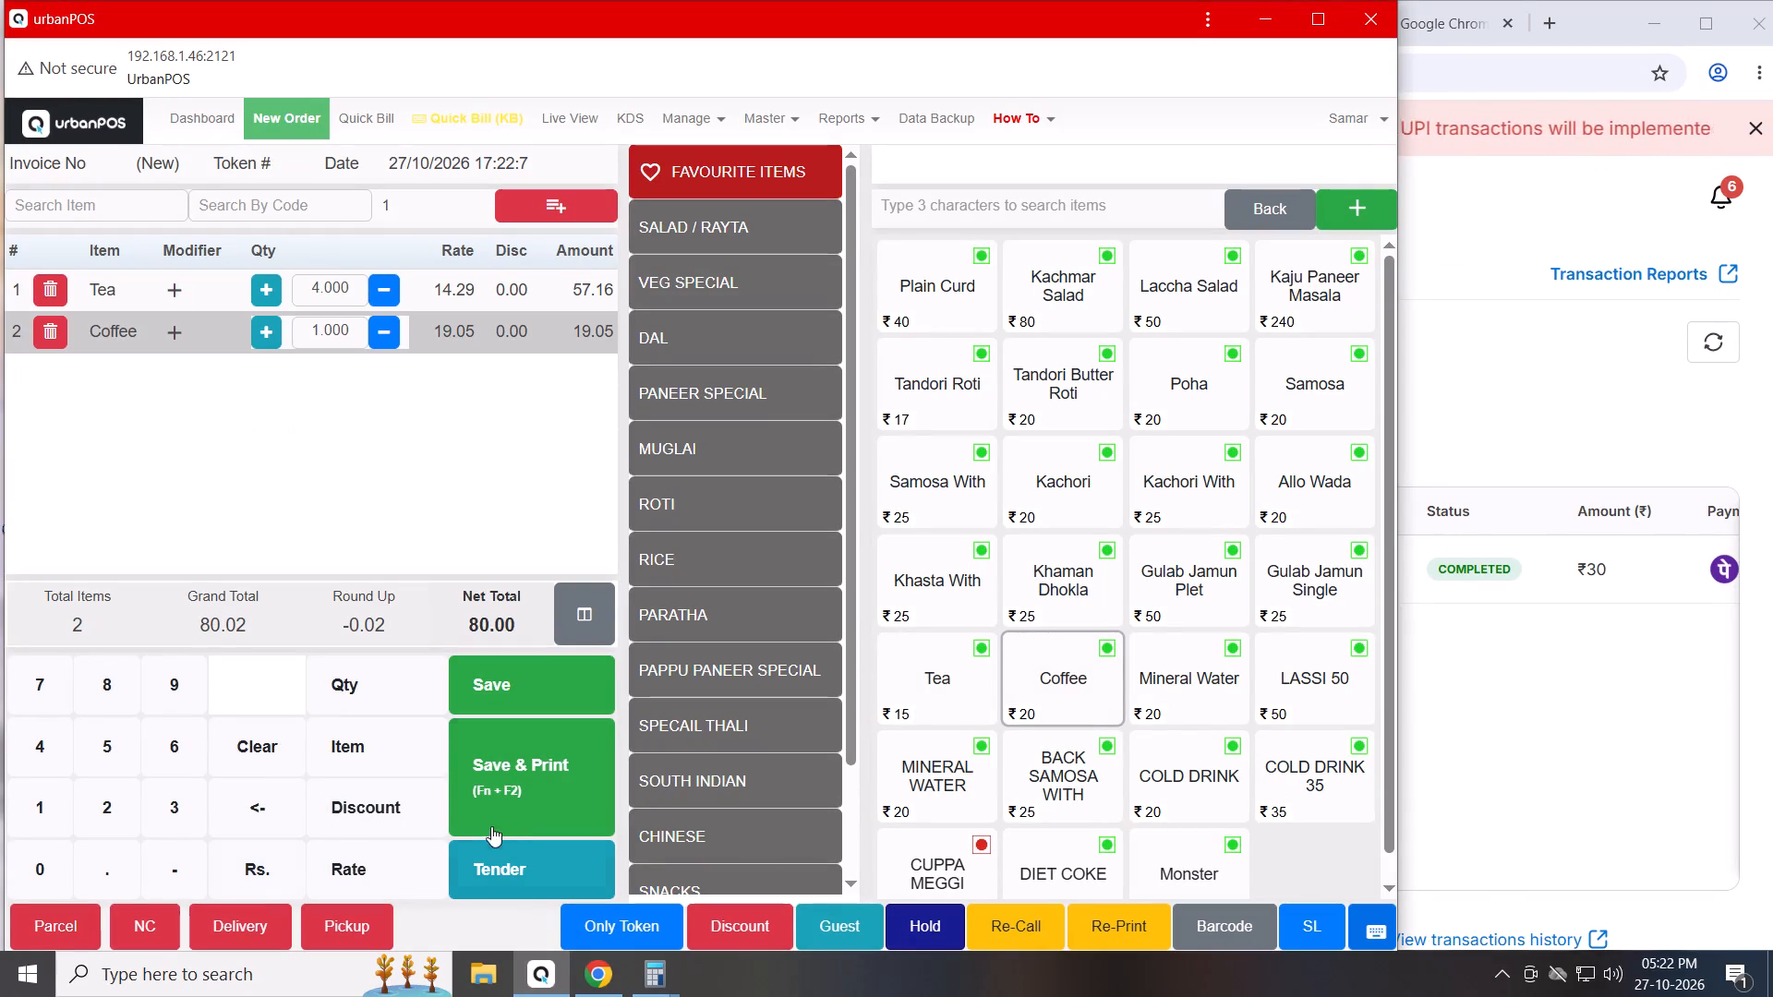
left_click(513, 817)
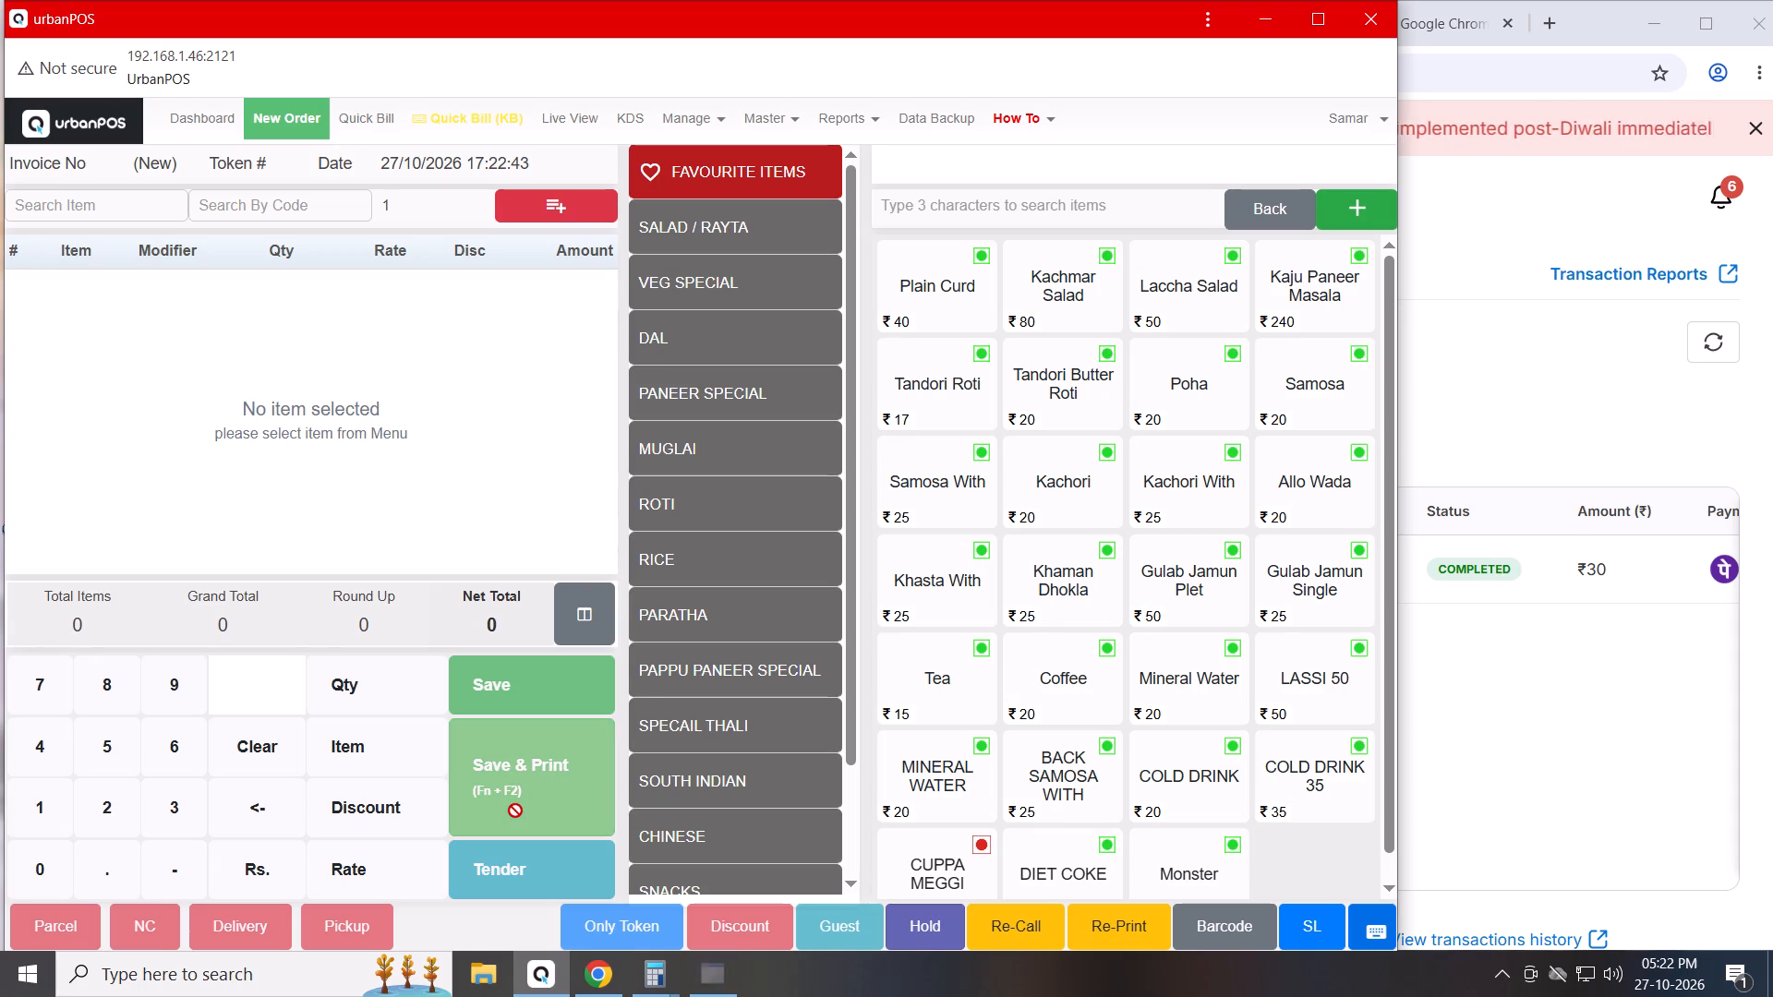
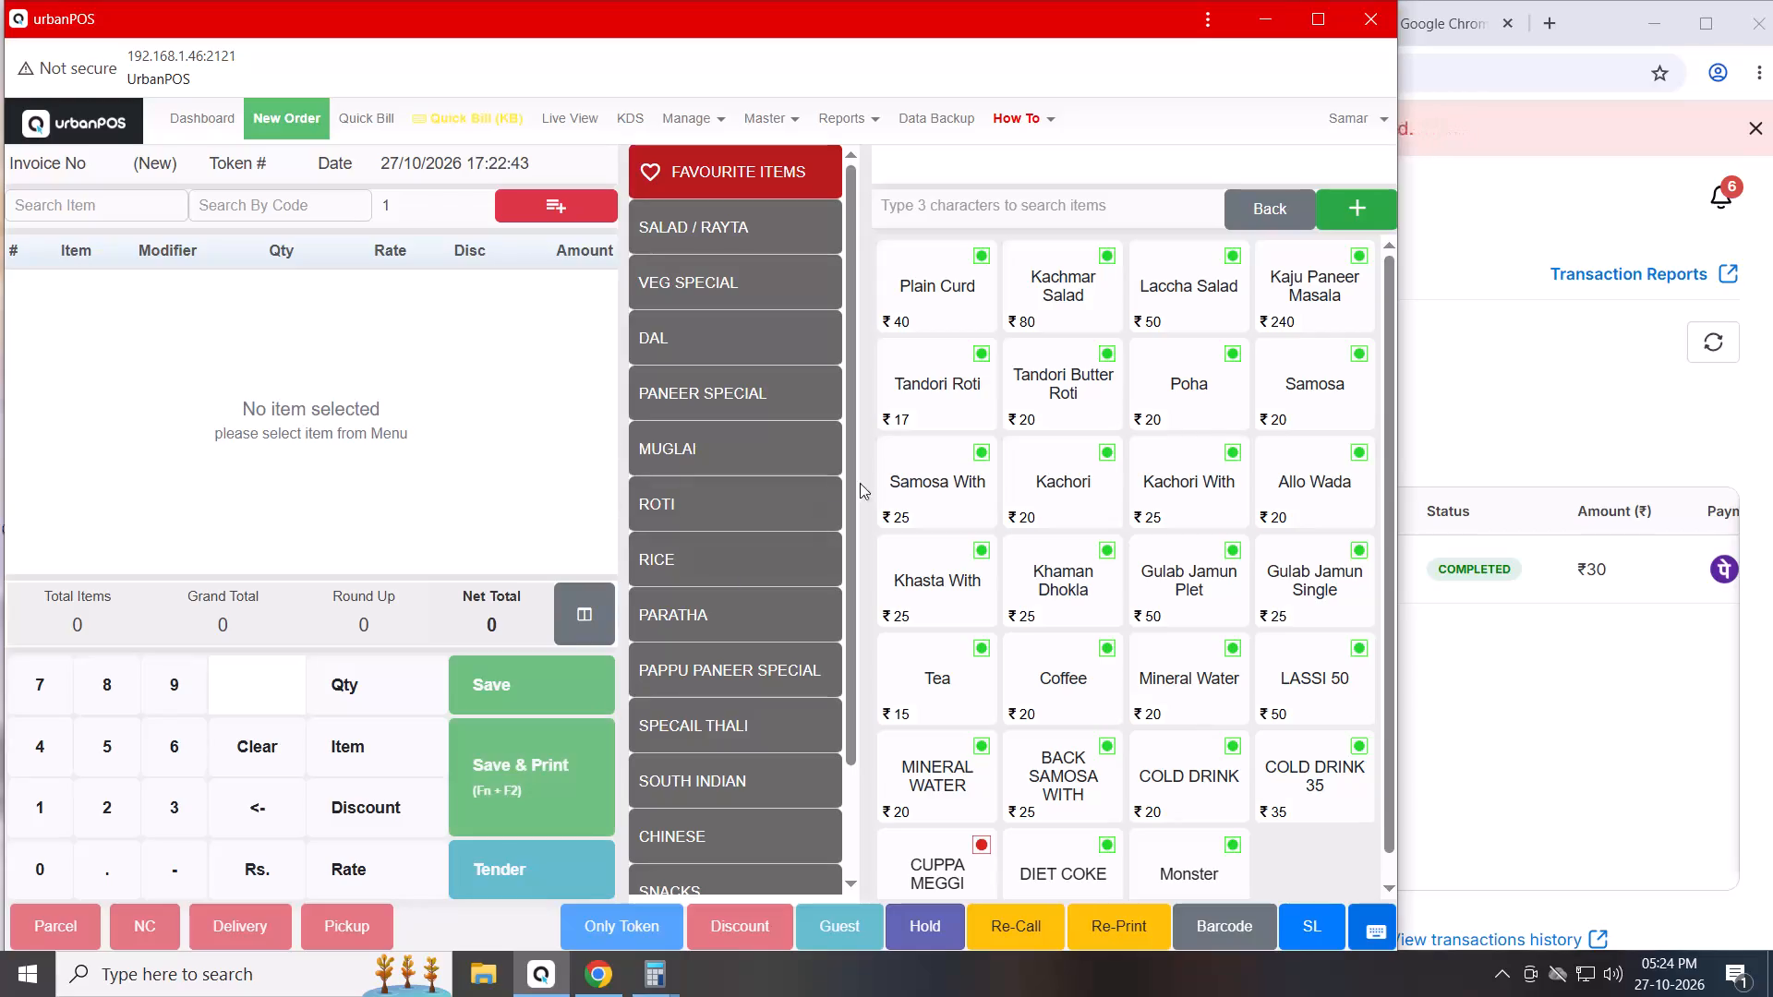
Order two Poha, one Mineral Water, one Samosa and one Samosa With from the favourite items, then save and print the bill.
left_click(1136, 399)
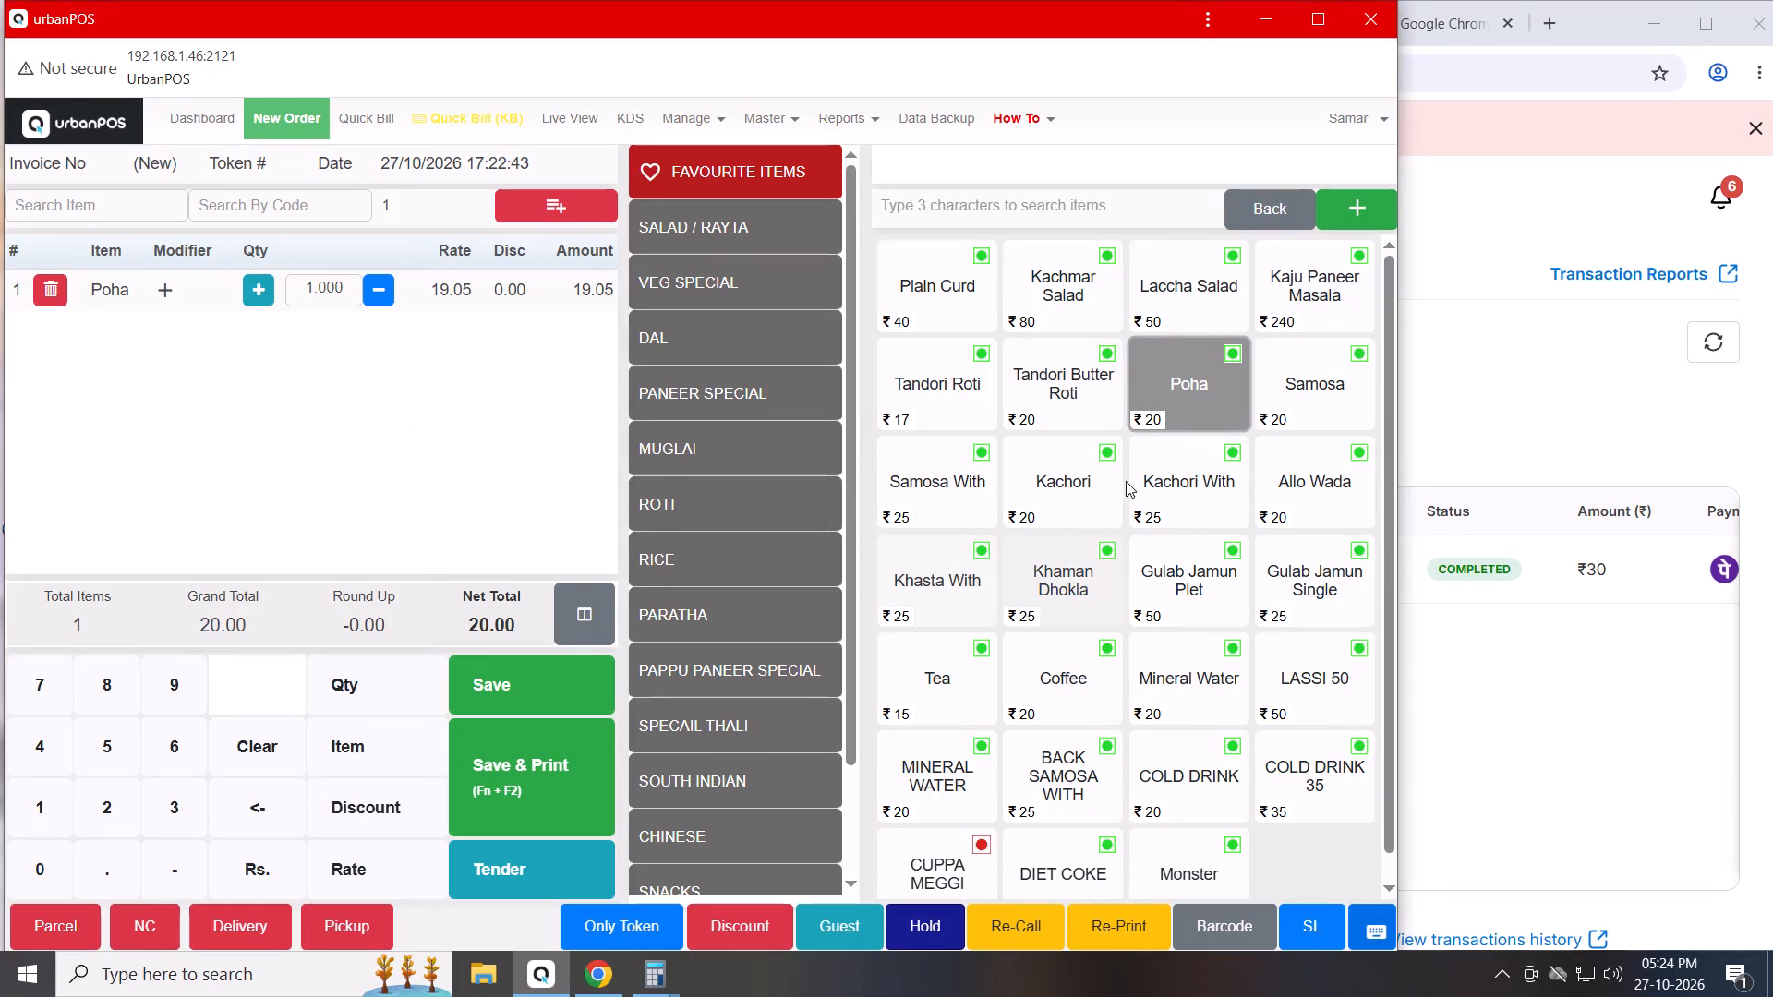
left_click(946, 500)
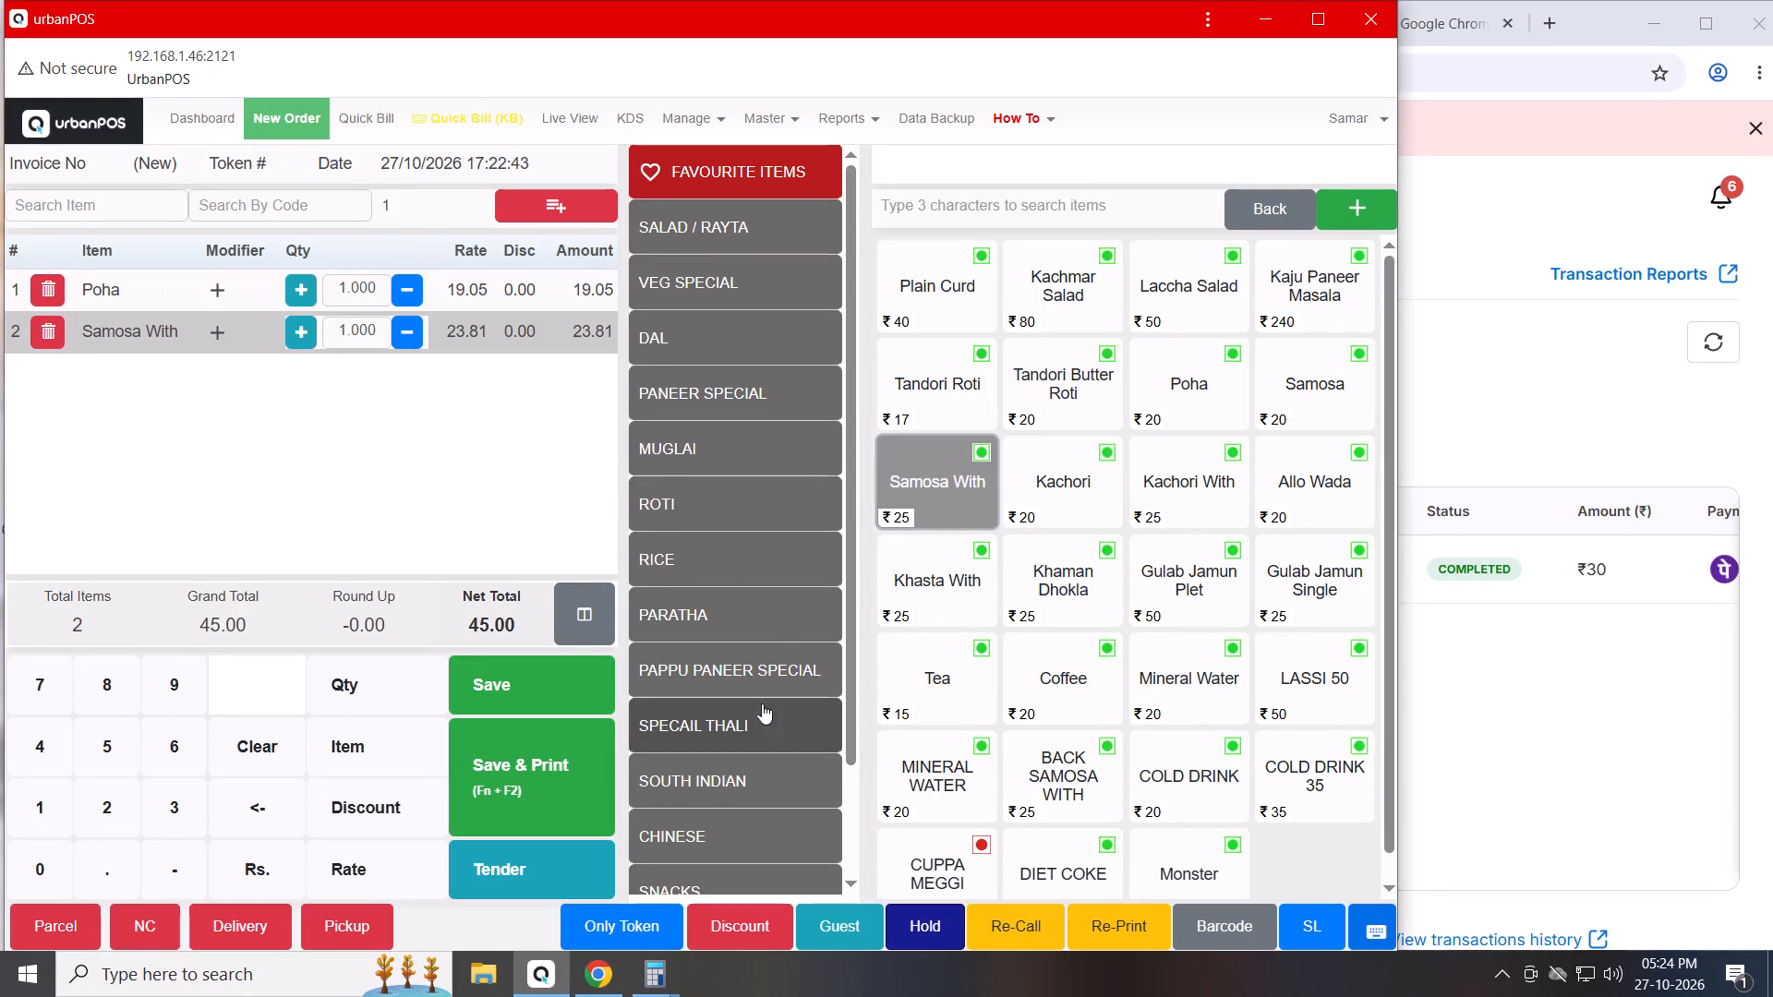
left_click(1151, 699)
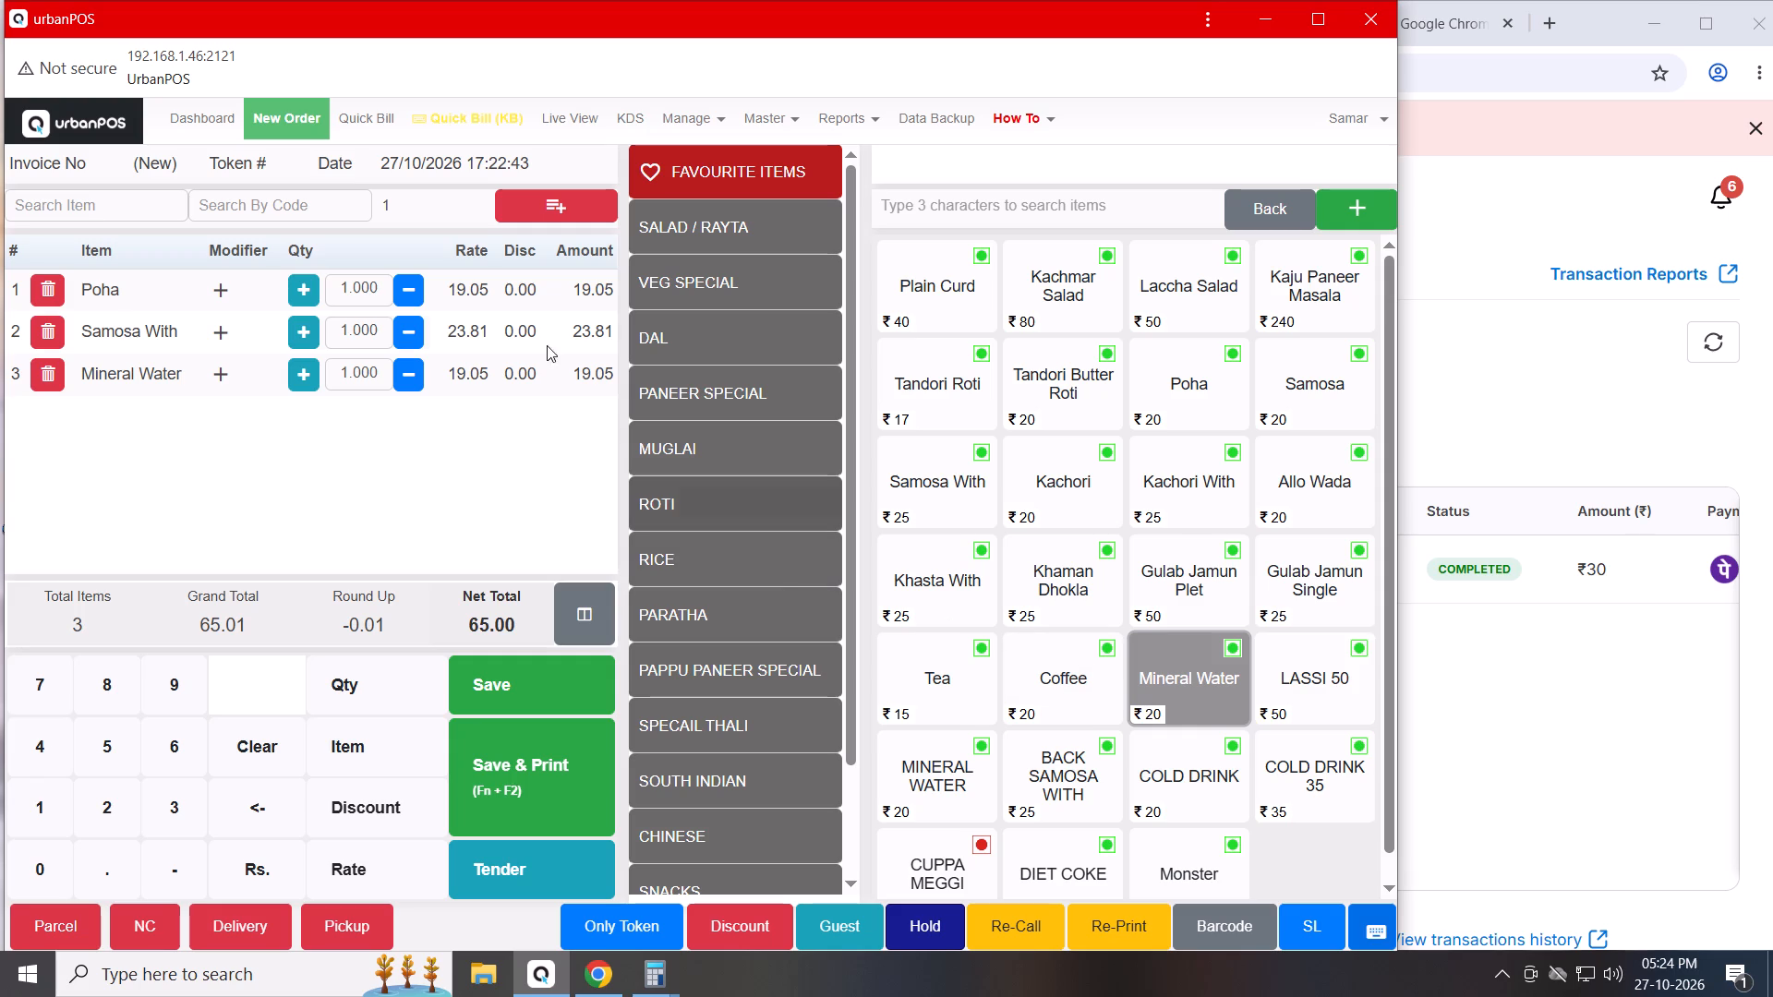
left_click(295, 289)
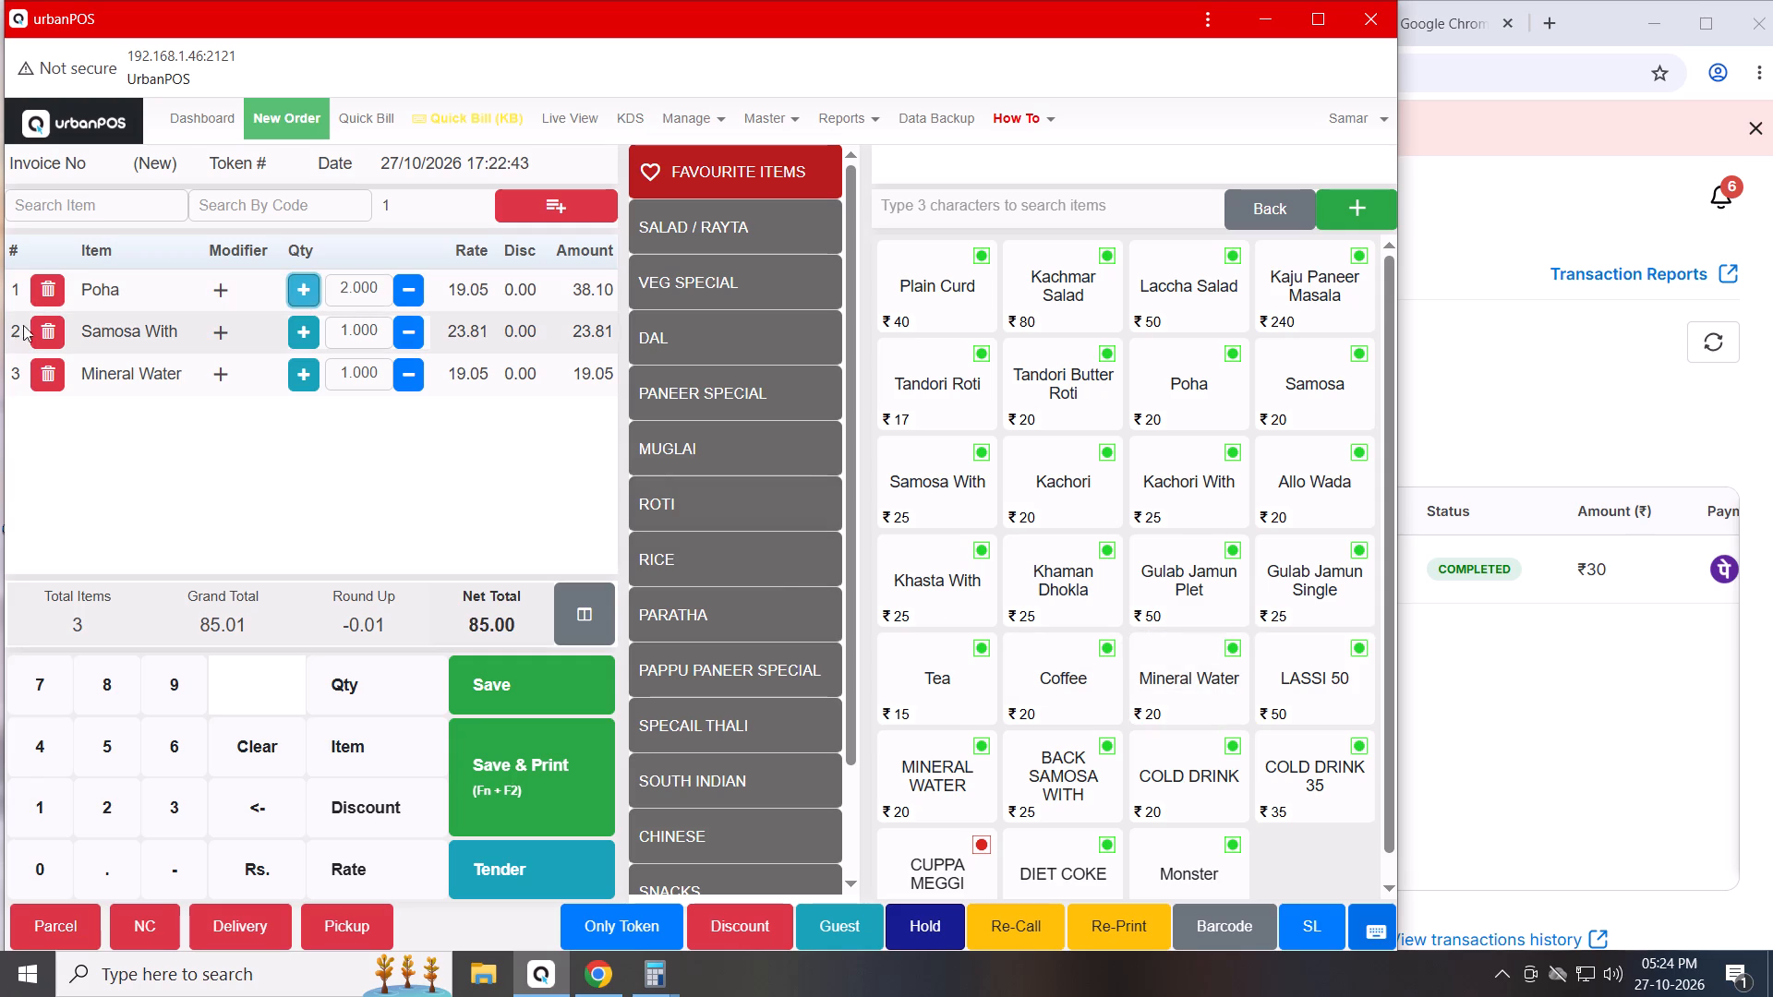
left_click(33, 322)
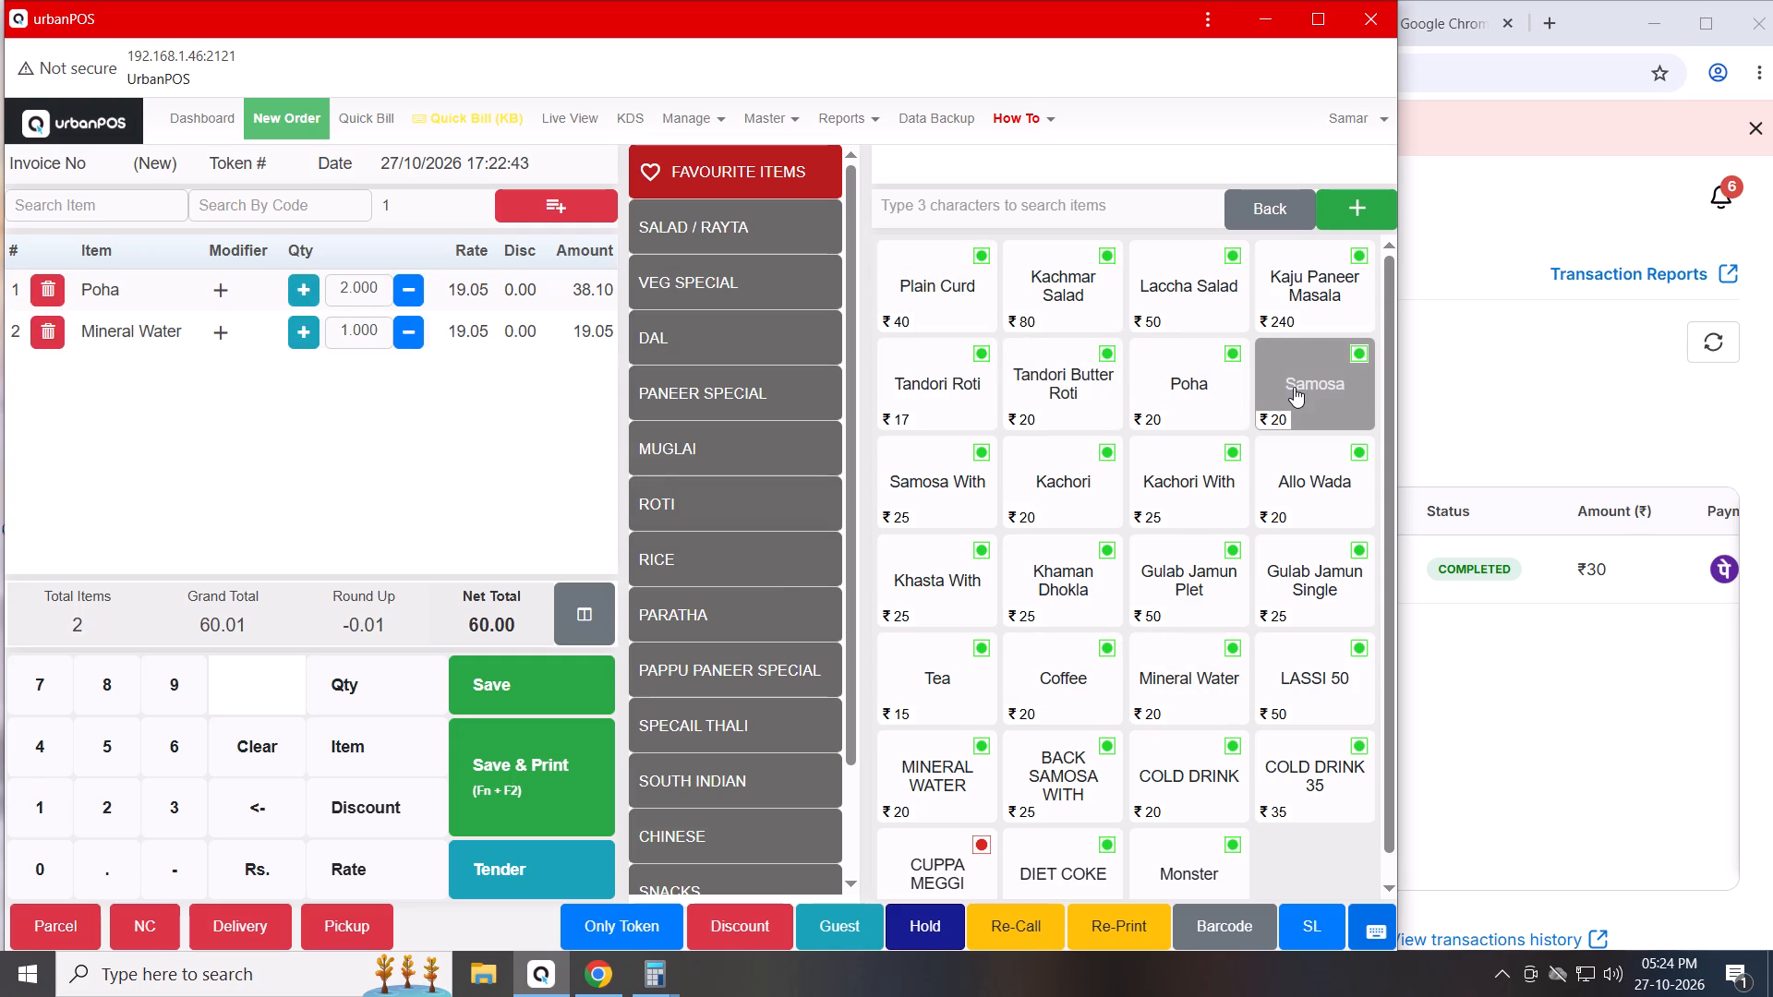
left_click(1298, 386)
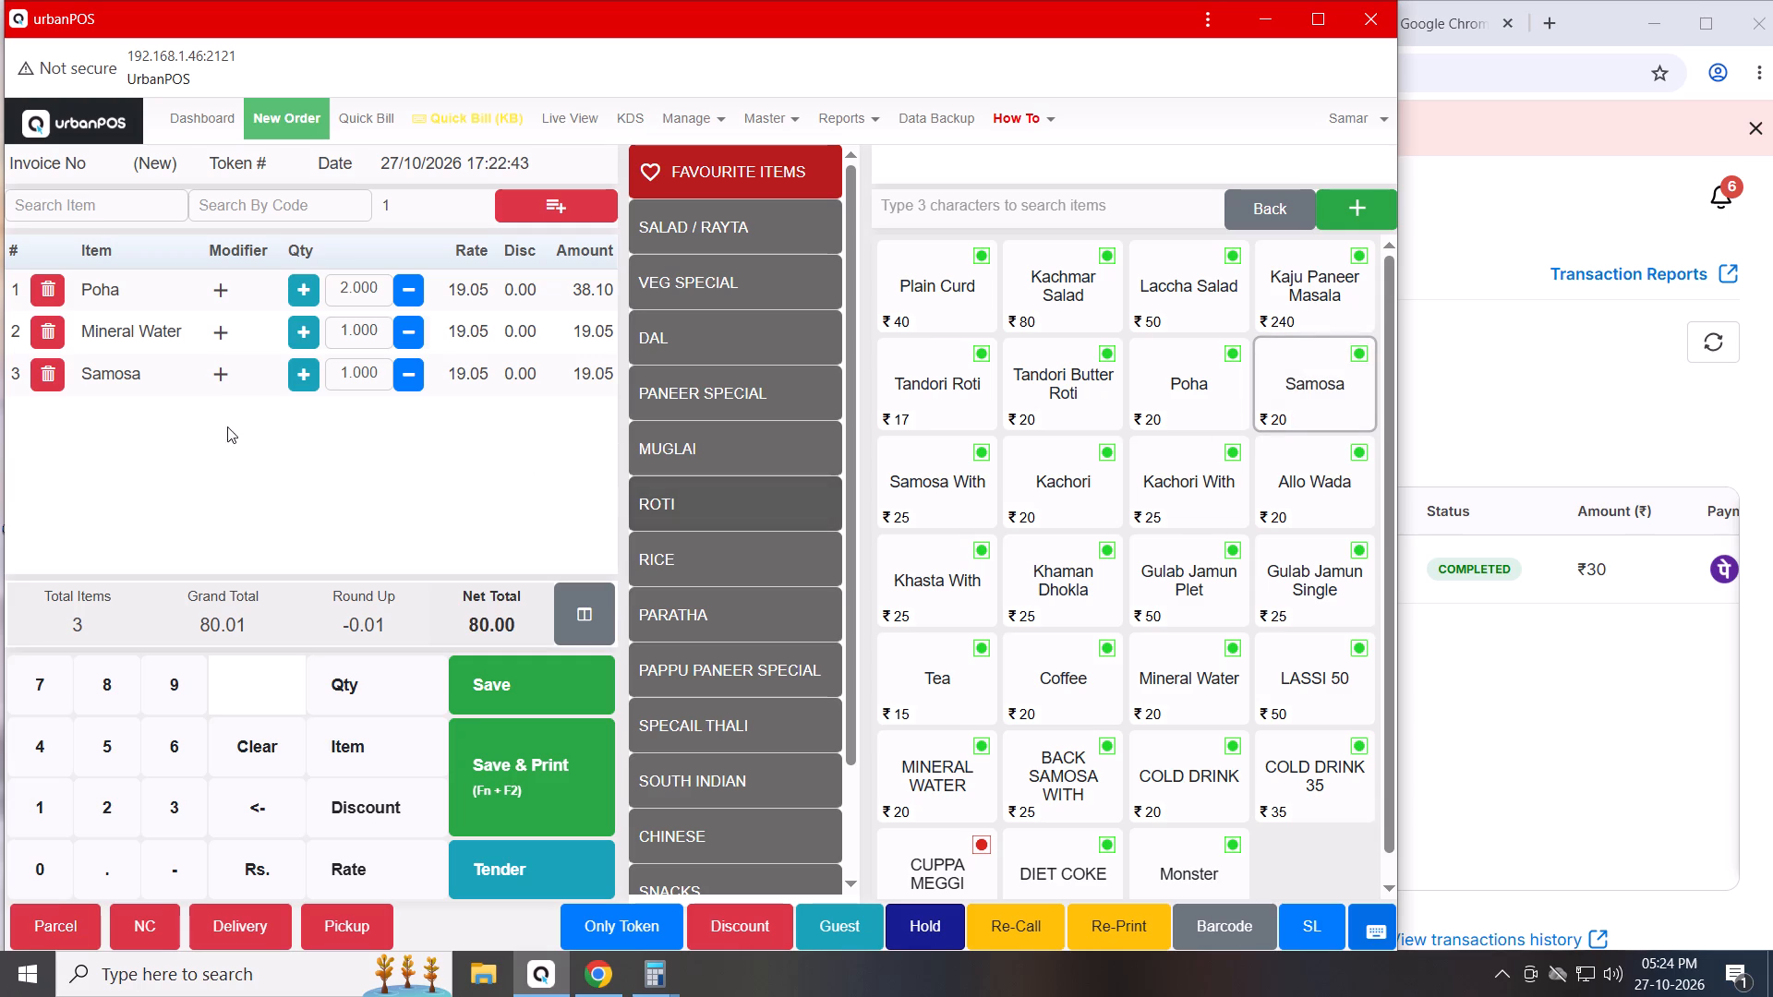
left_click(985, 493)
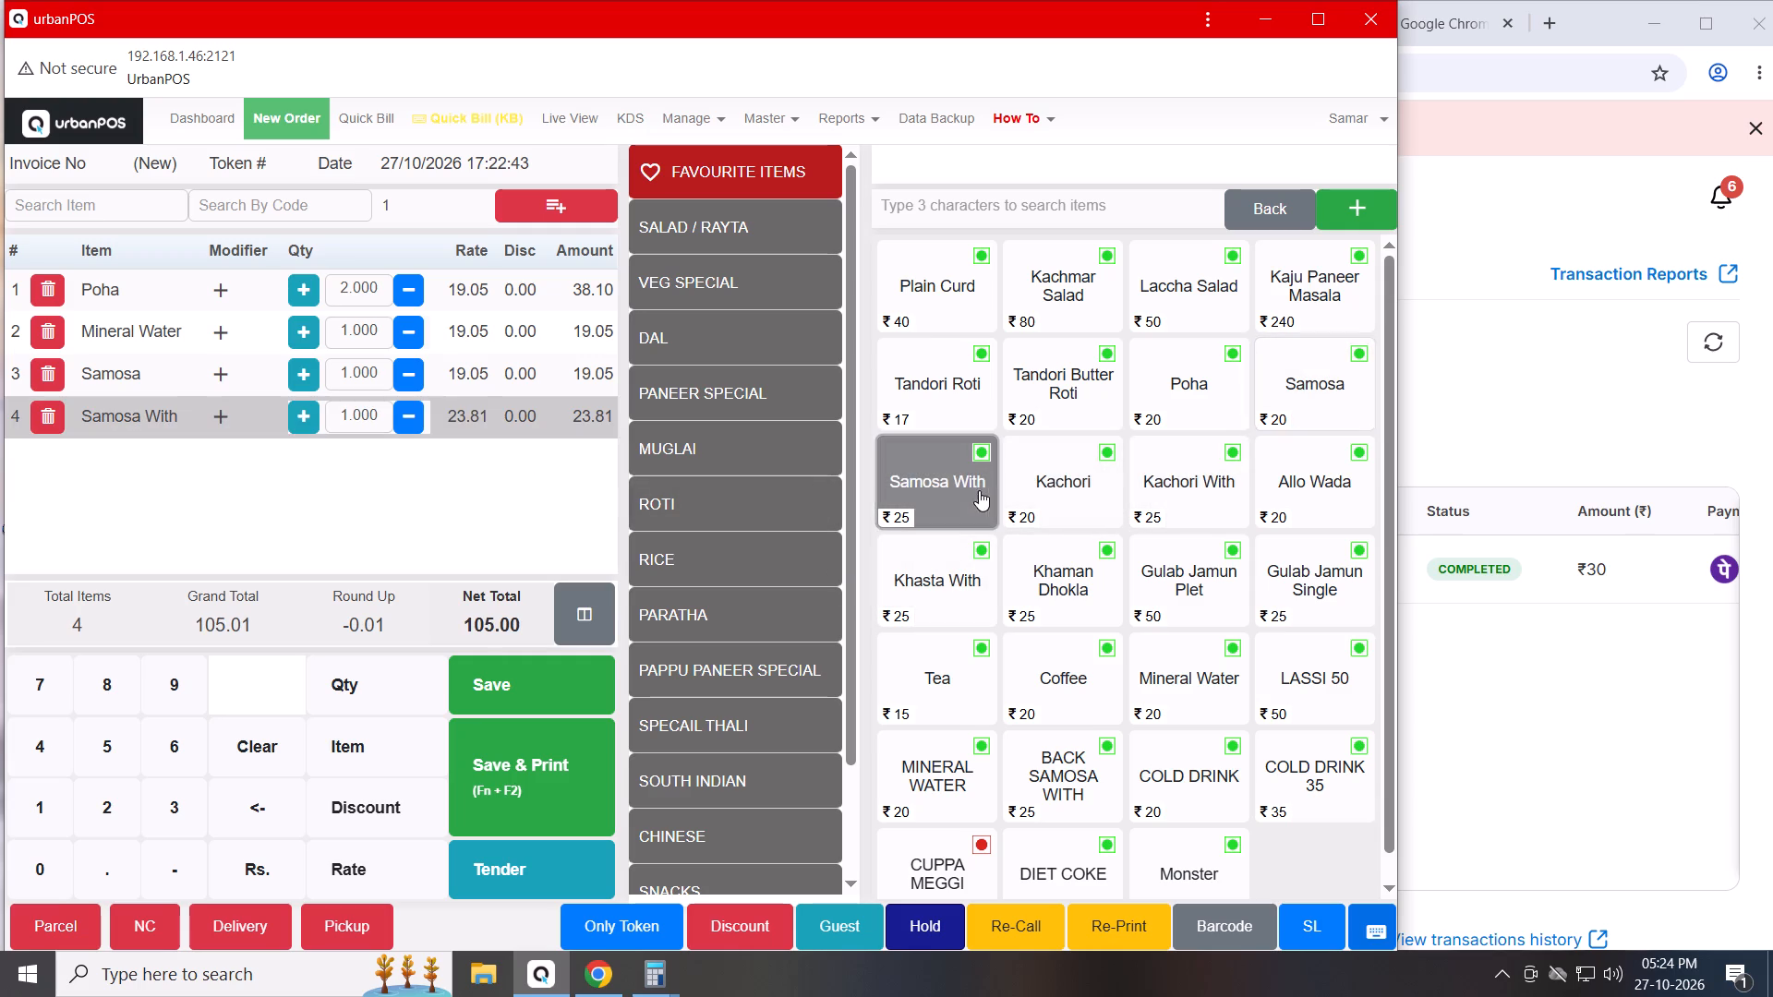
left_click(581, 780)
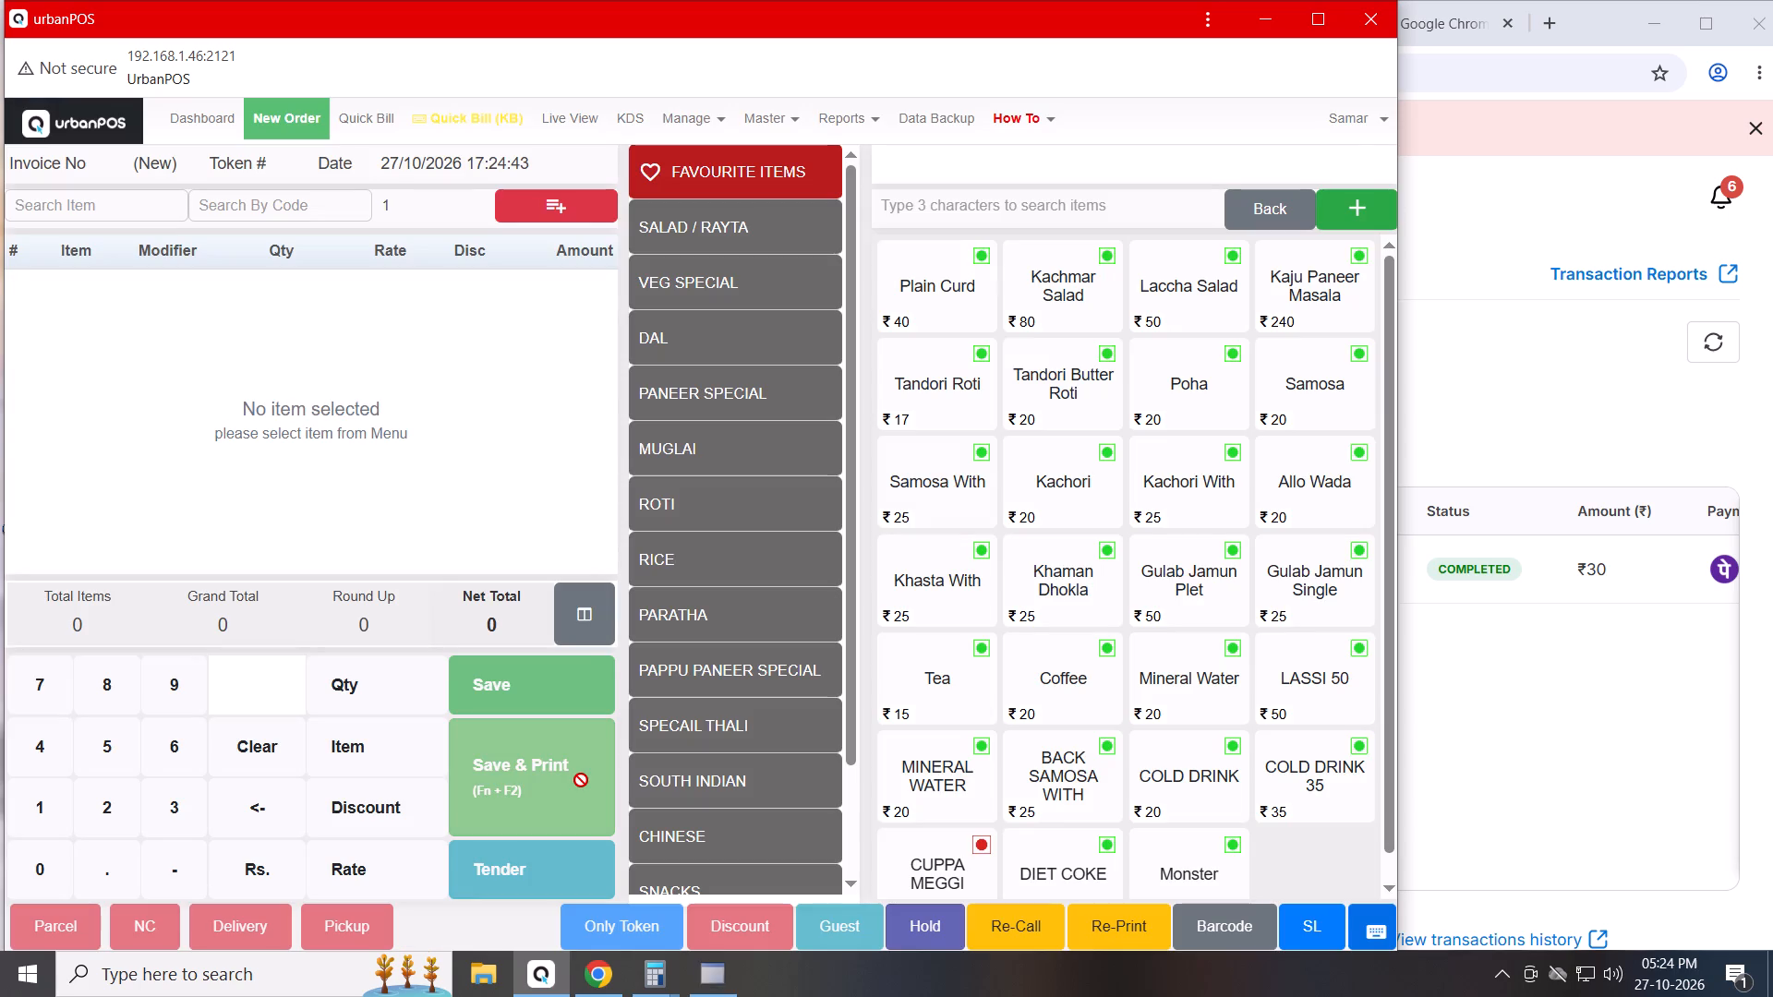
Order one Tea from the favourite items on a new bill, then save and print it.
left_click(1170, 379)
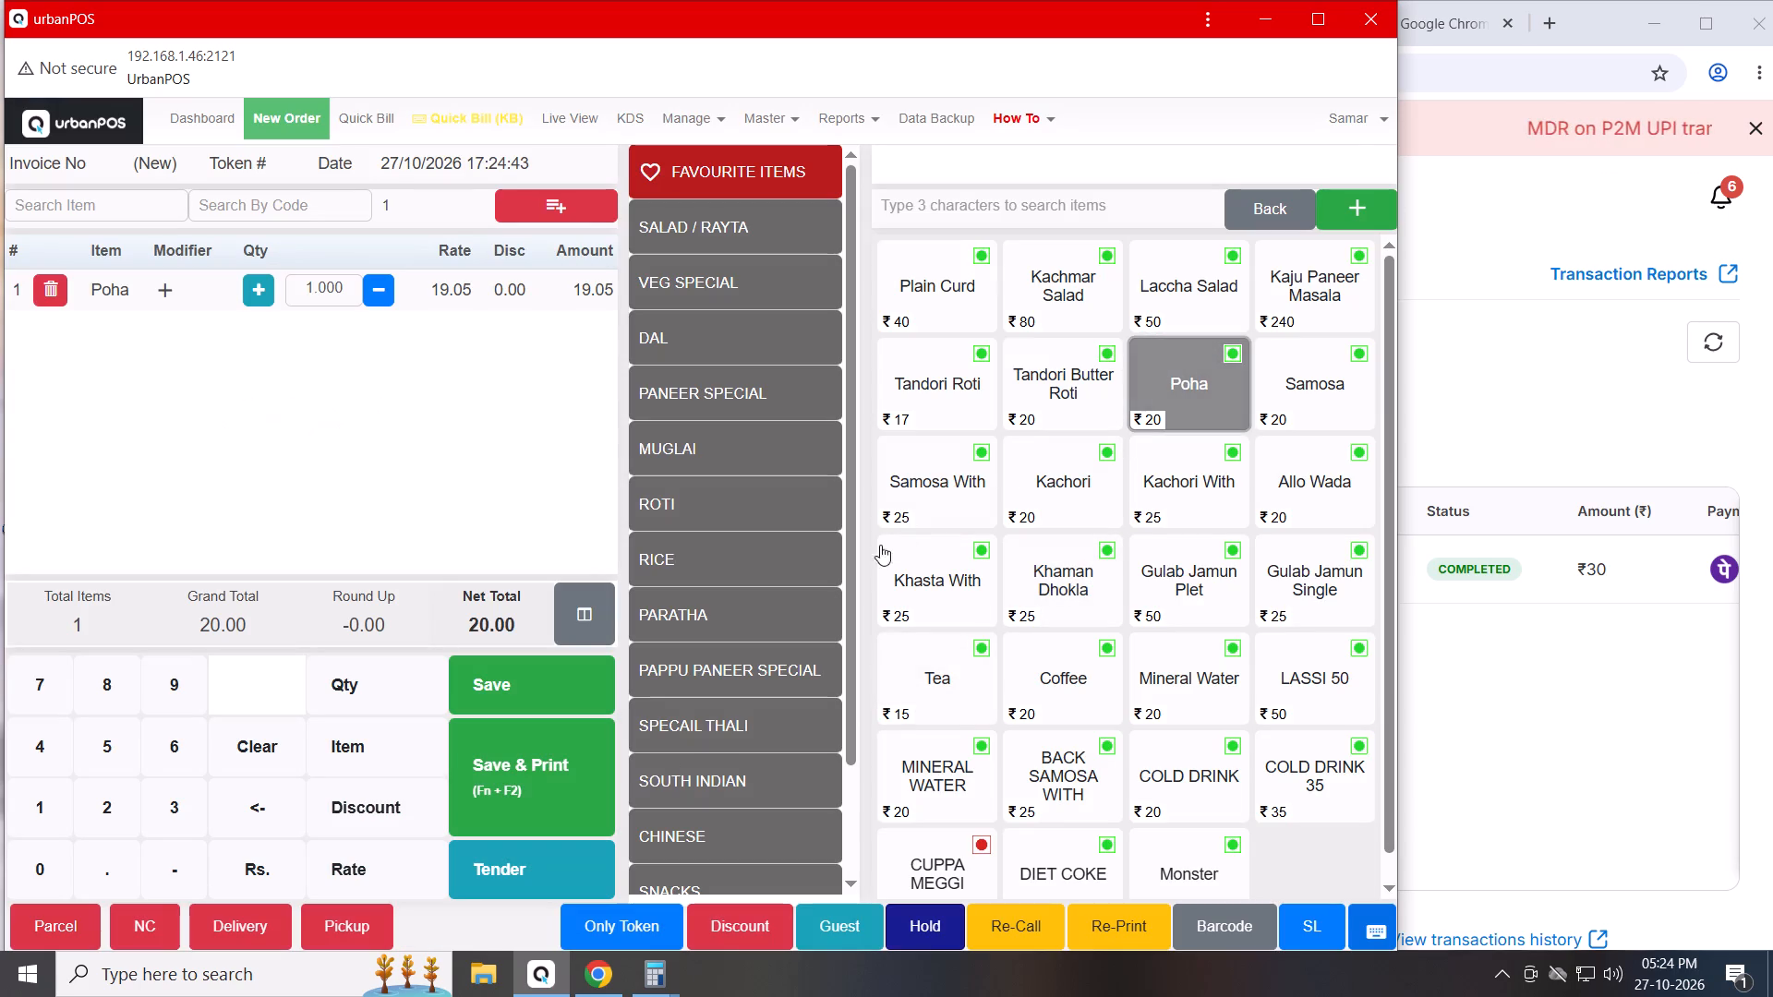
left_click(44, 276)
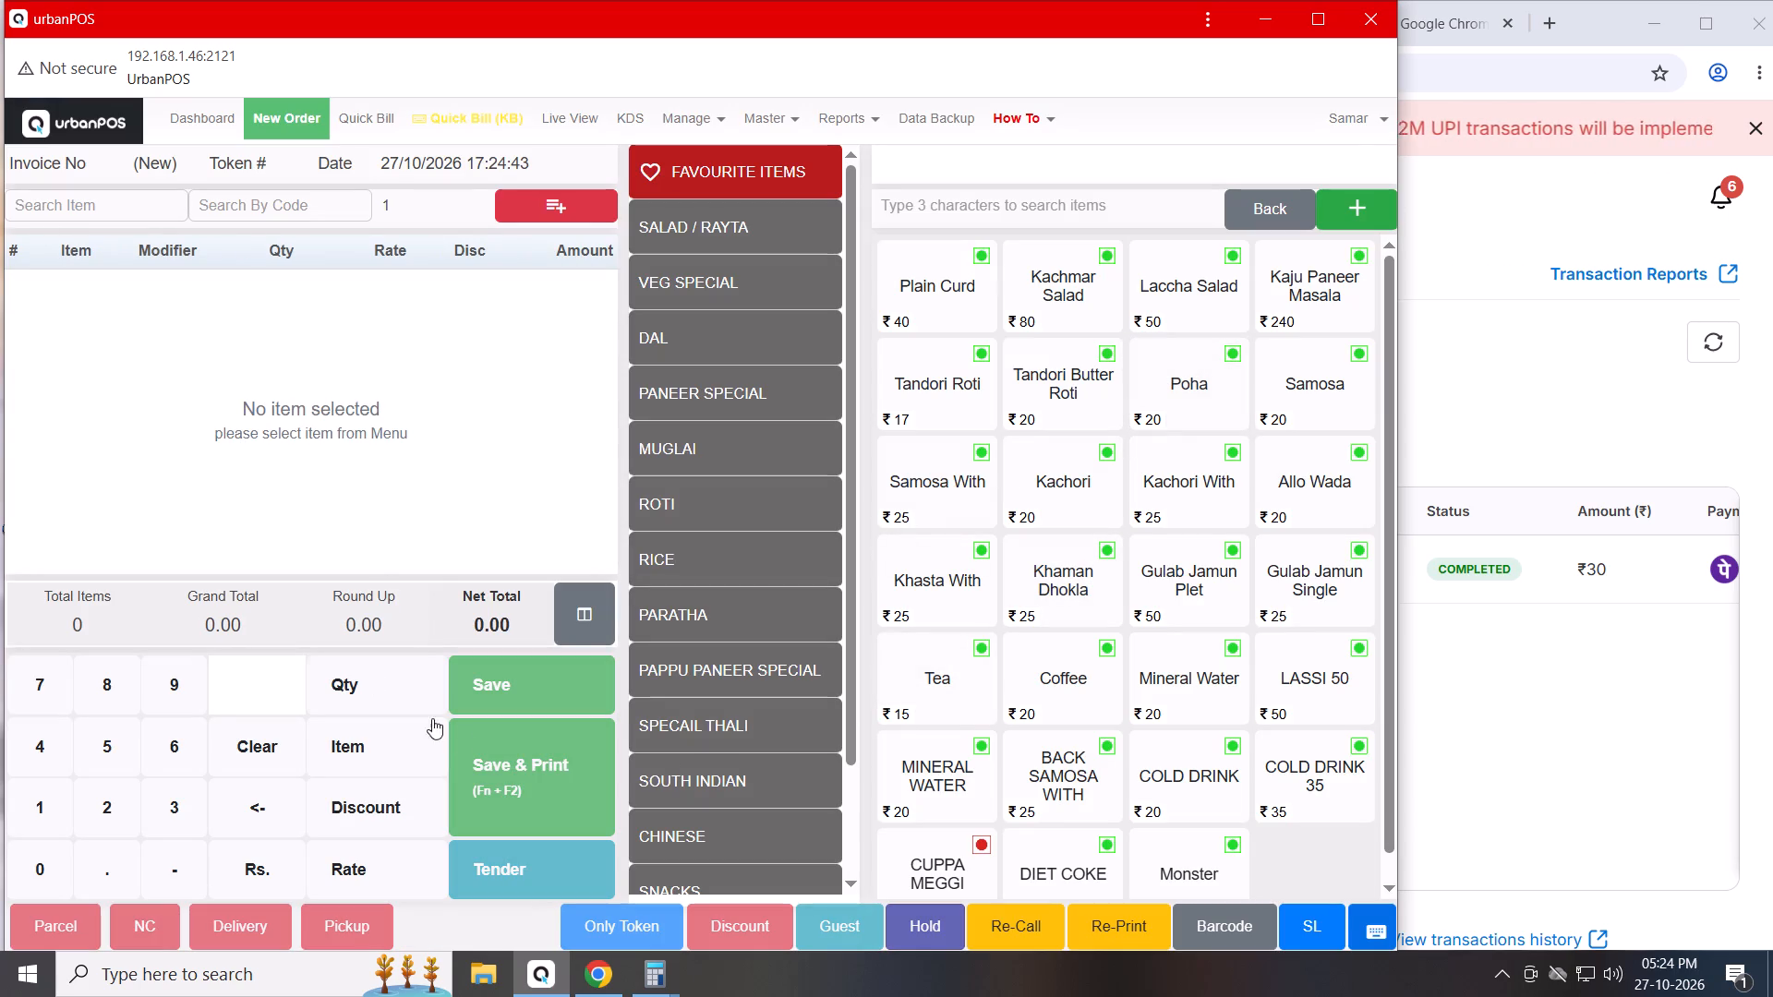
left_click(988, 667)
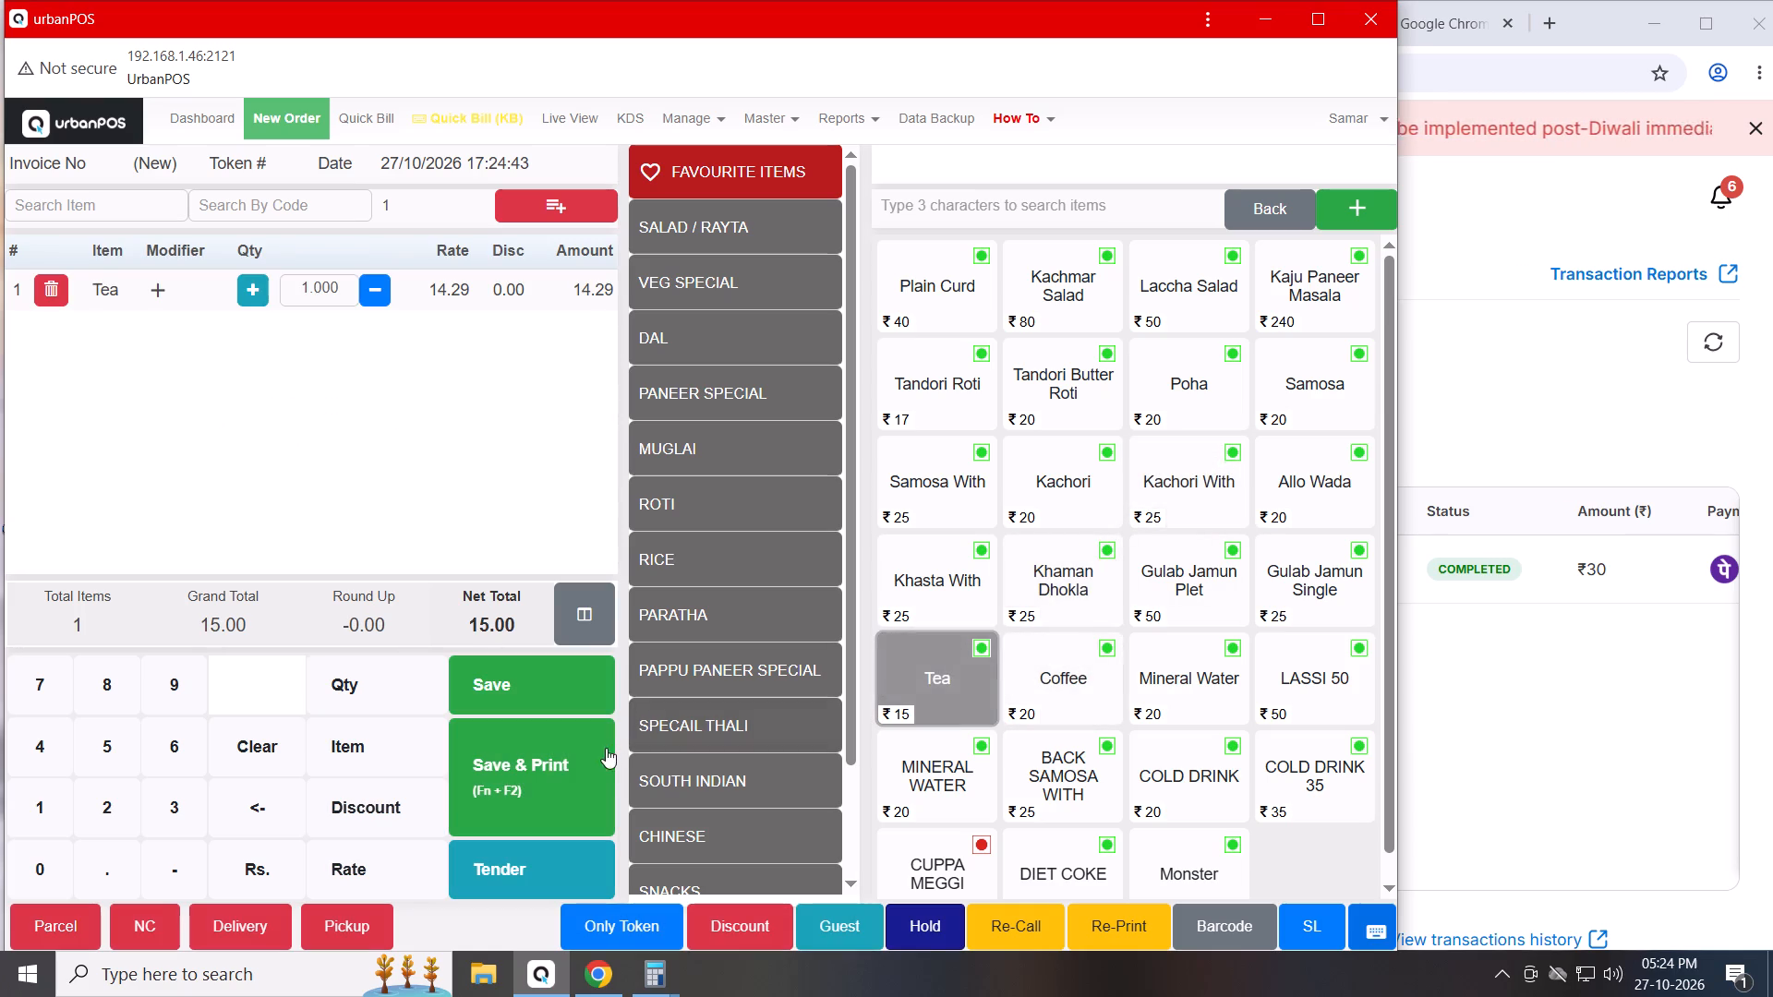
left_click(590, 757)
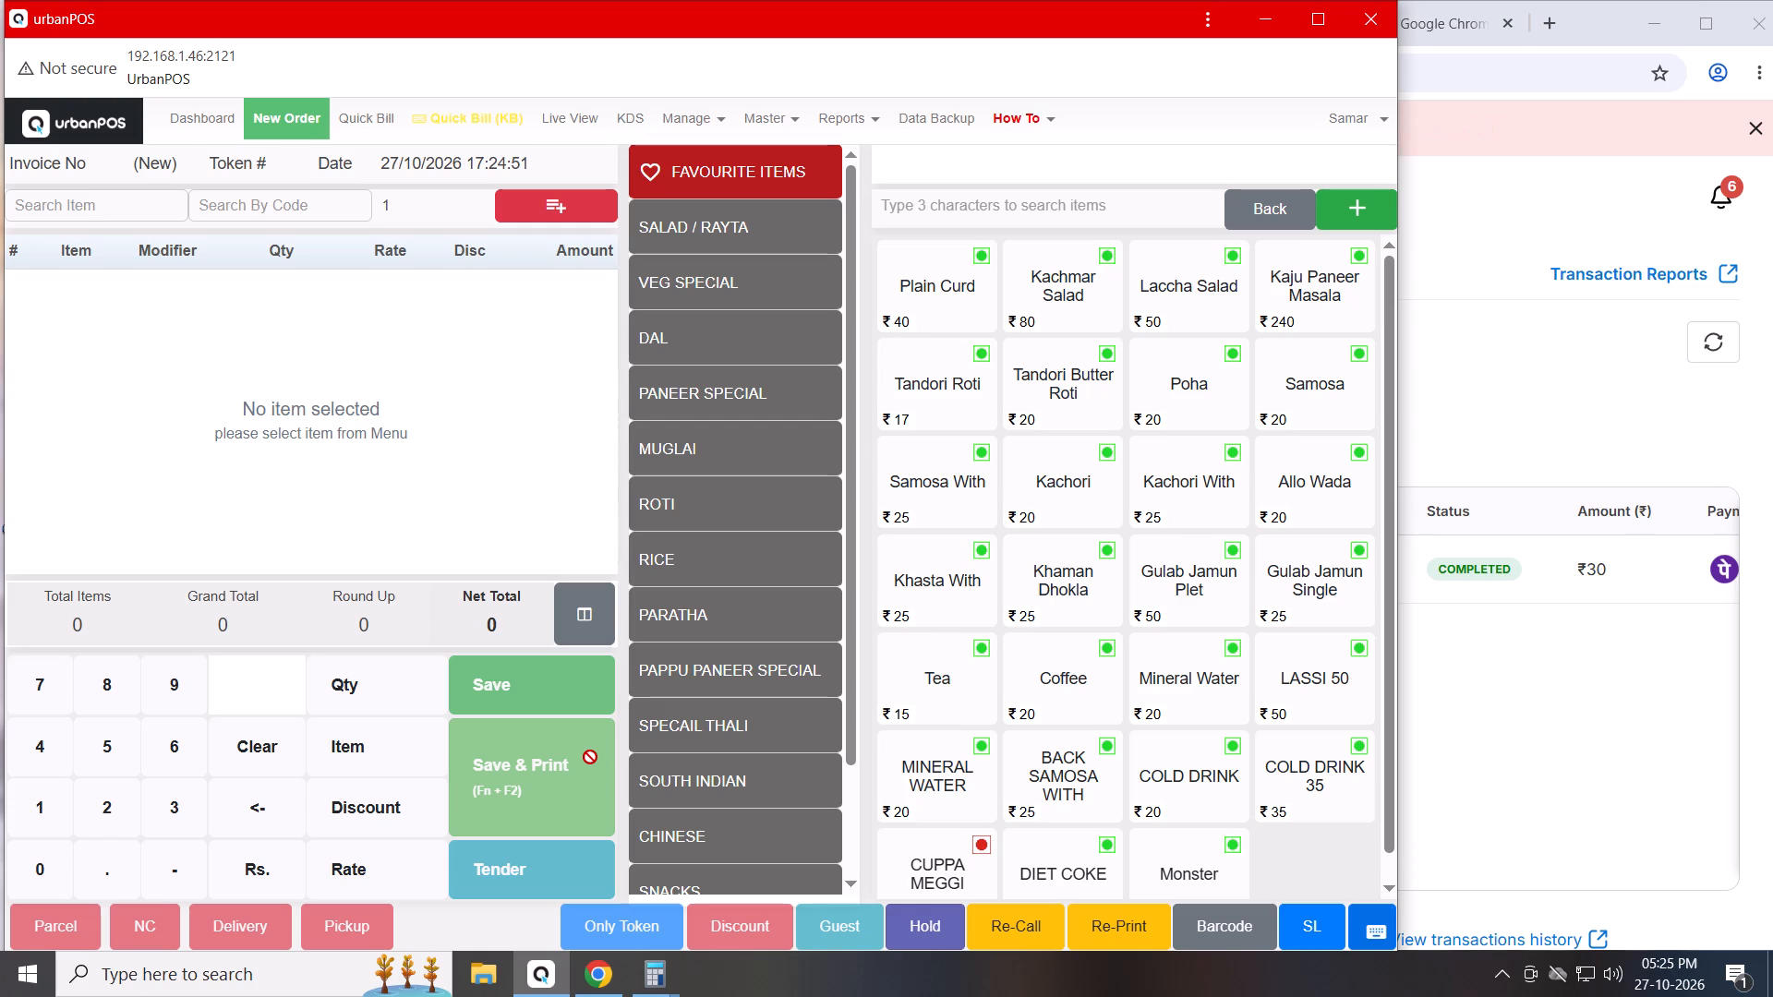
Order one Tea on another new bill, then save and print it.
left_click(979, 716)
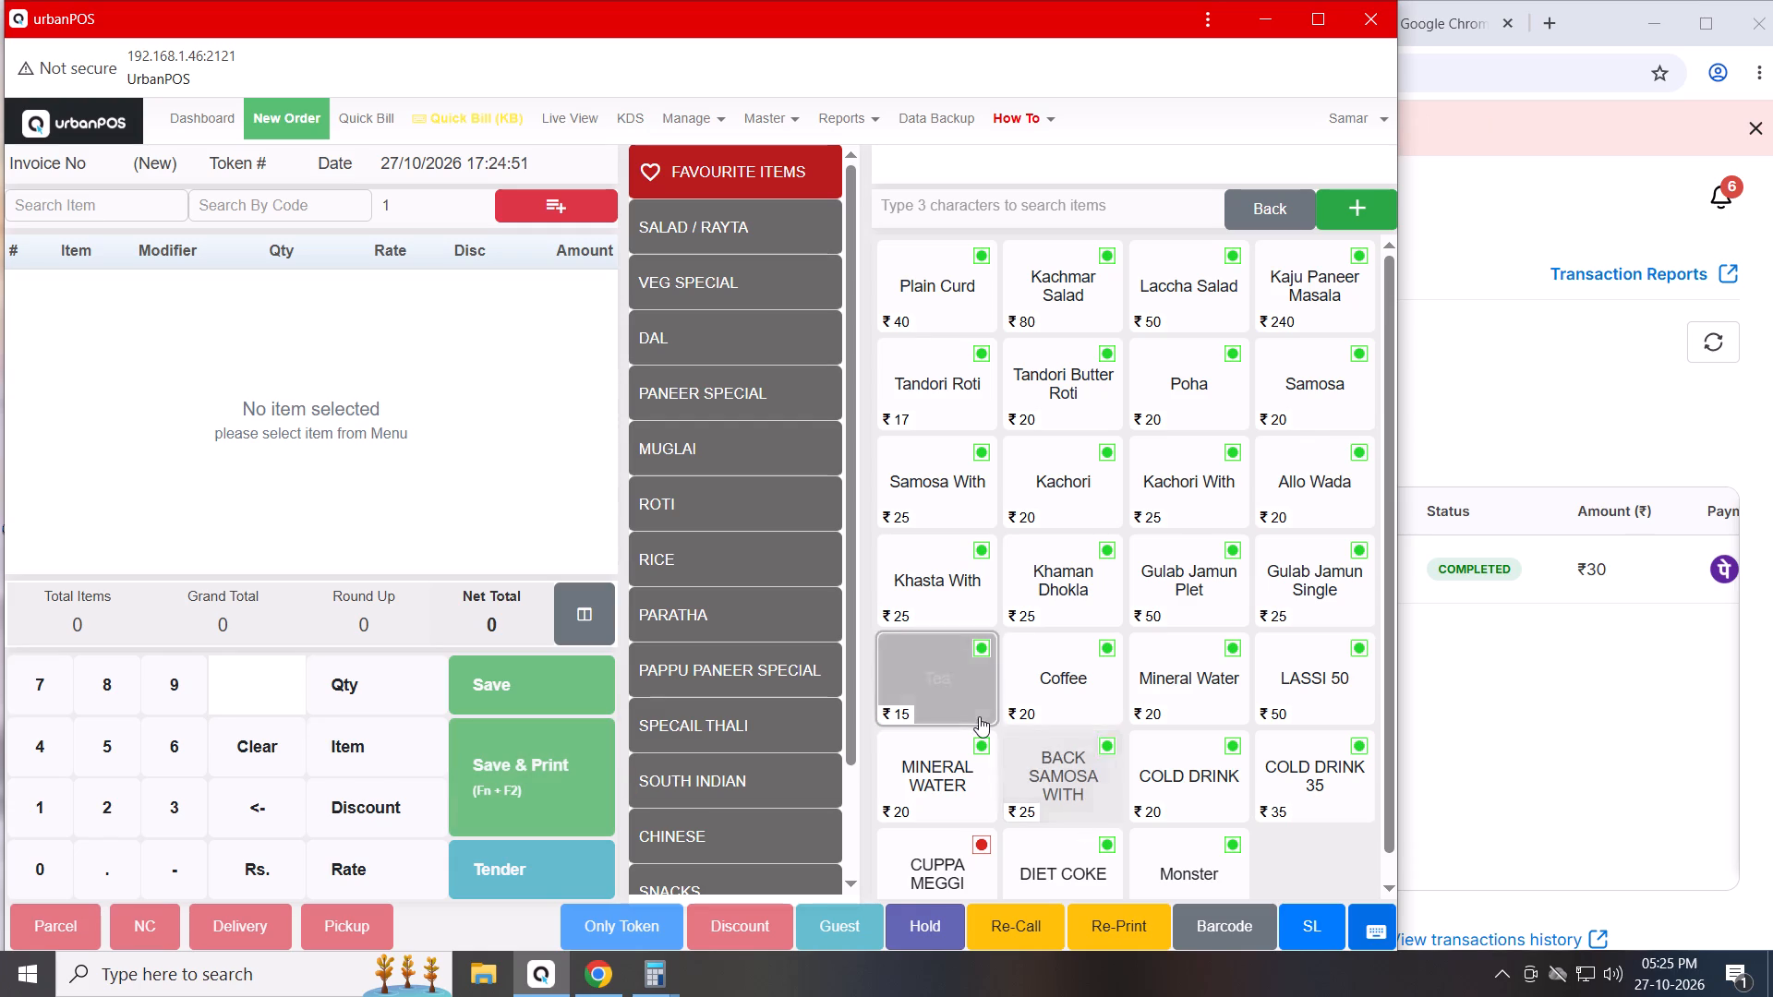
left_click(600, 745)
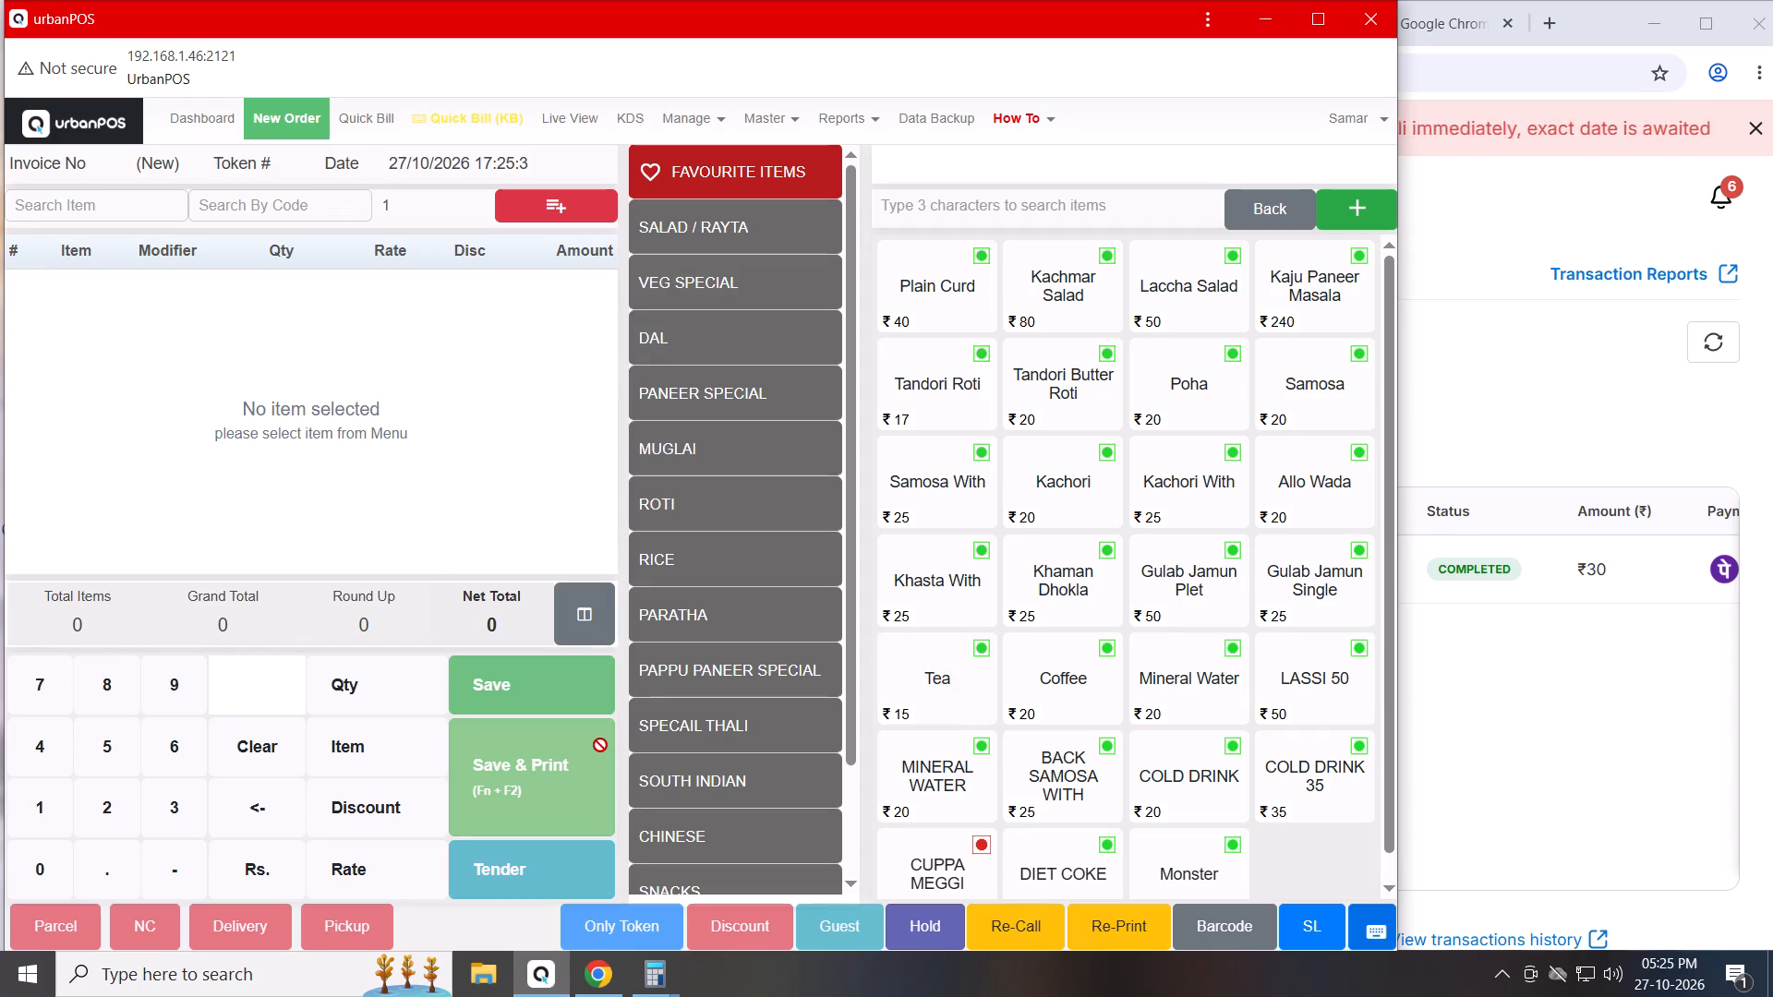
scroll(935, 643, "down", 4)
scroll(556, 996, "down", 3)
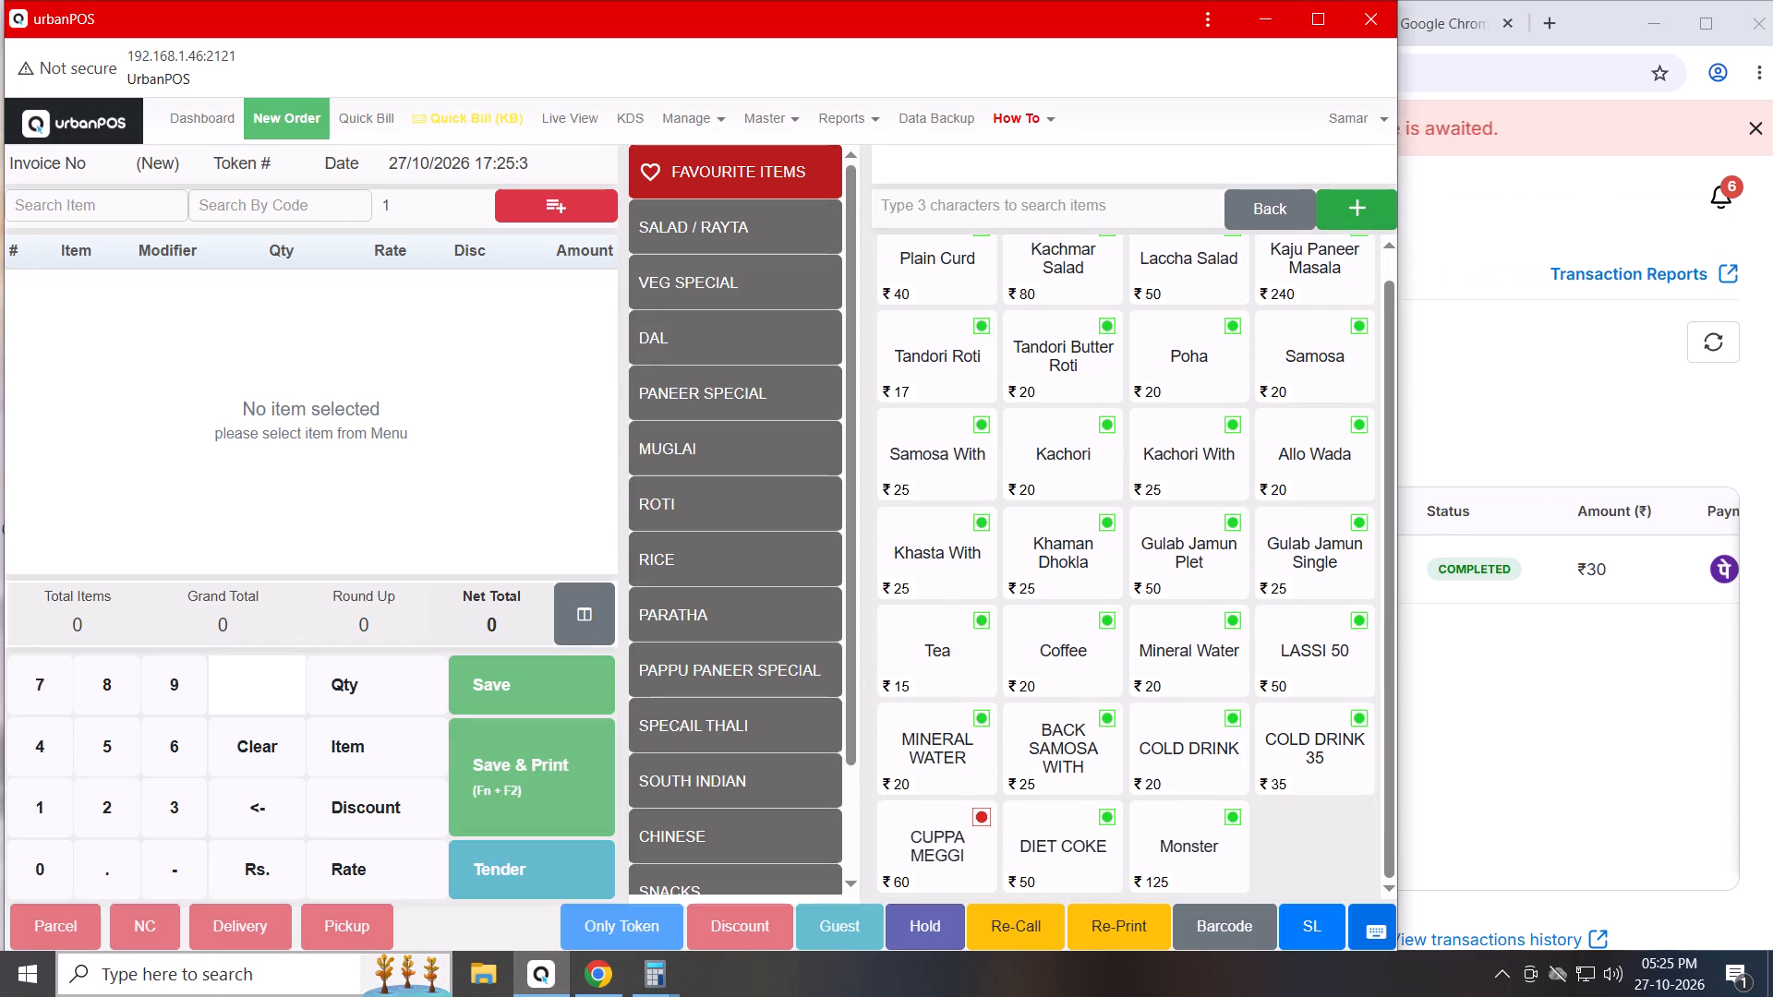
Launch the recently added Kuro app.
left_click(37, 996)
left_click(124, 302)
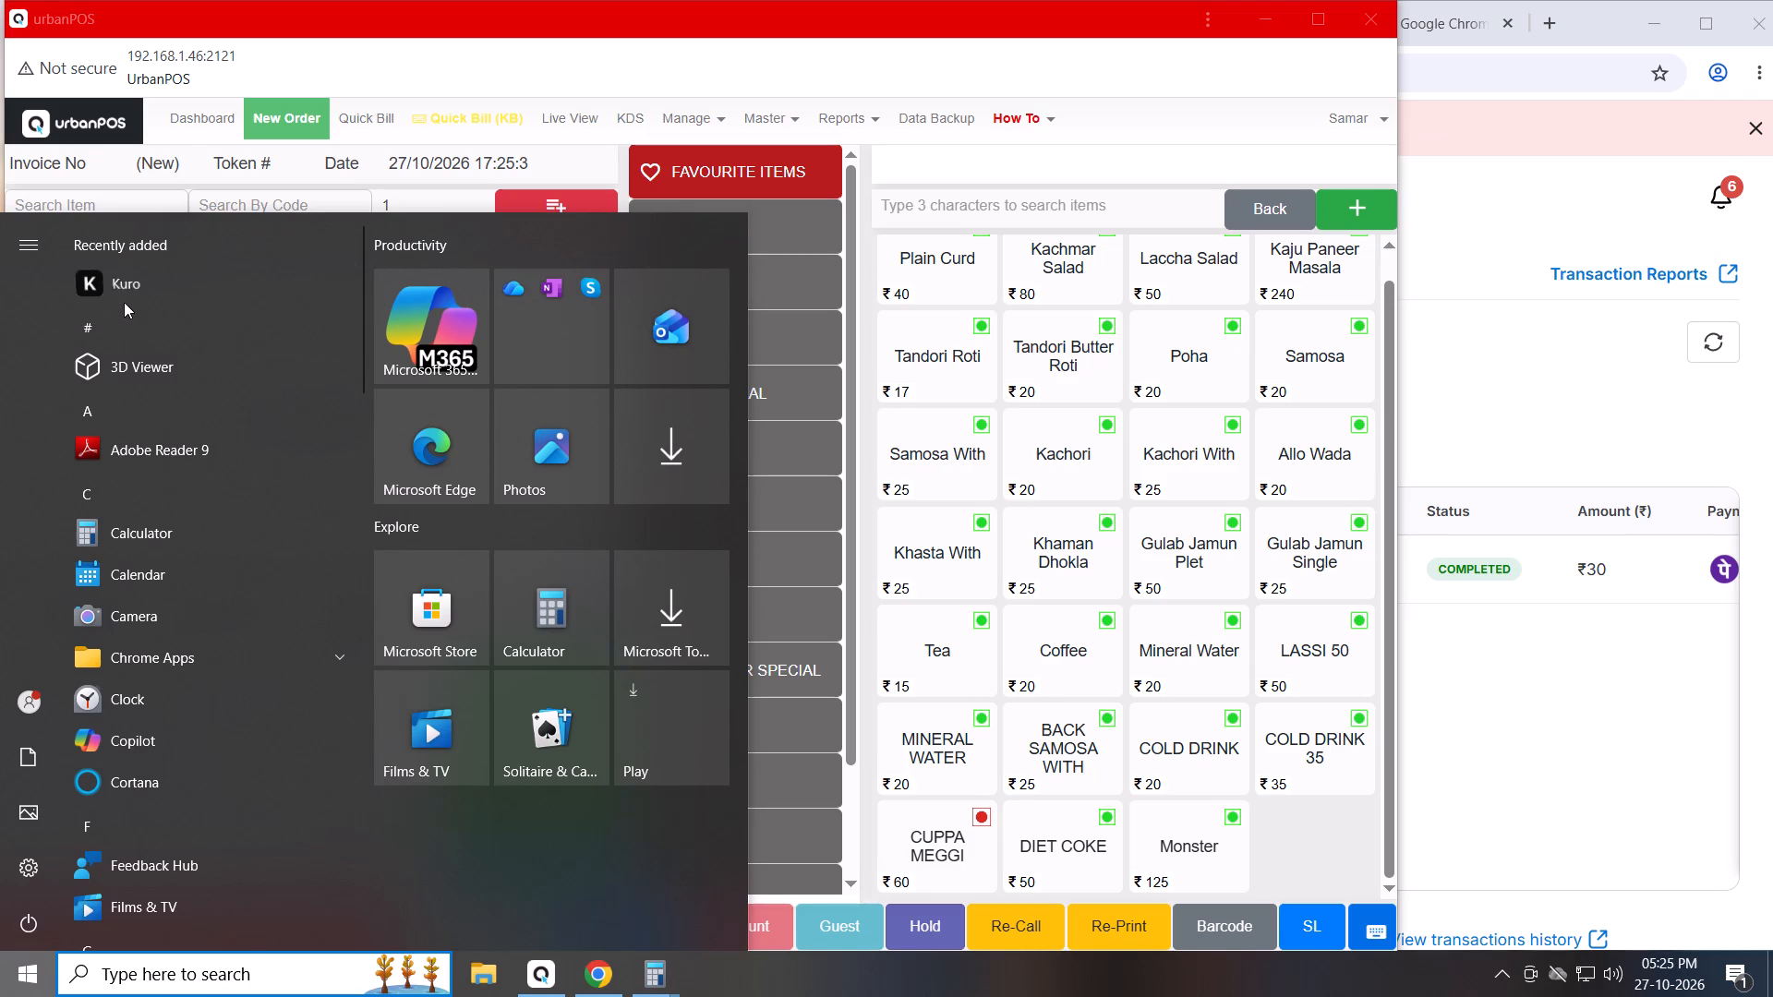
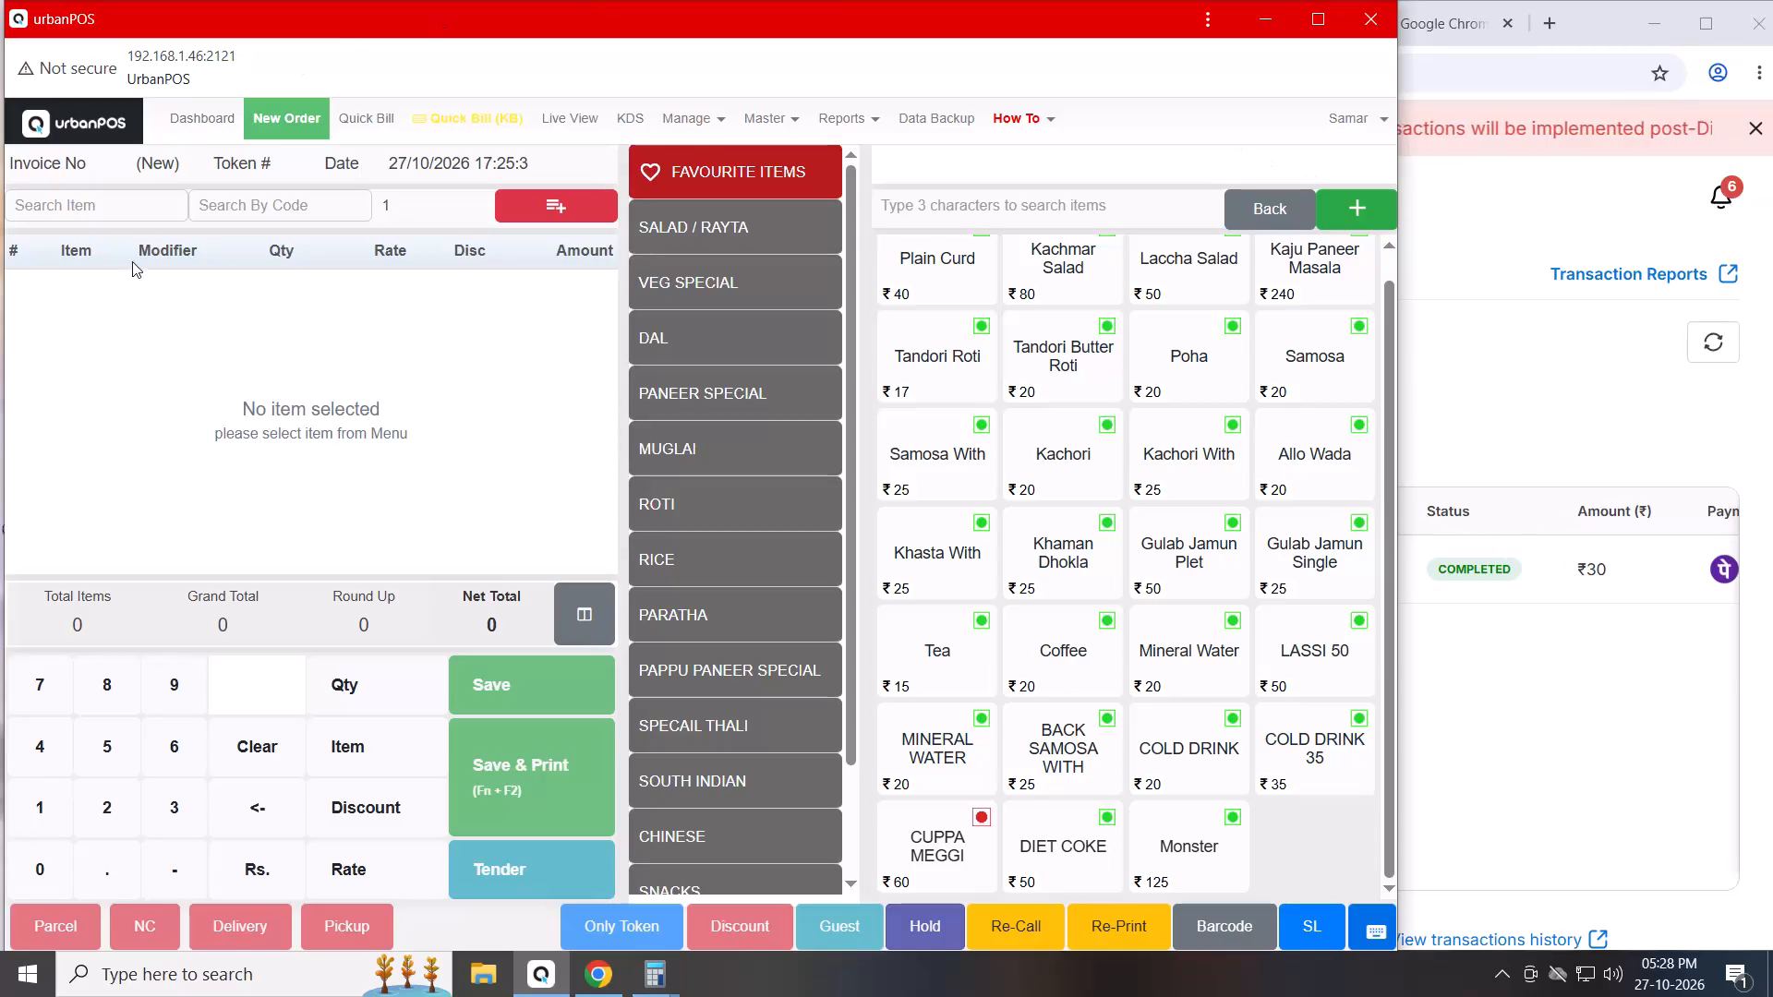
Start a new bill by searching for and adding one Dal Tadka, one Mix Veg and one Jeera Ric Haf.
left_click(47, 203)
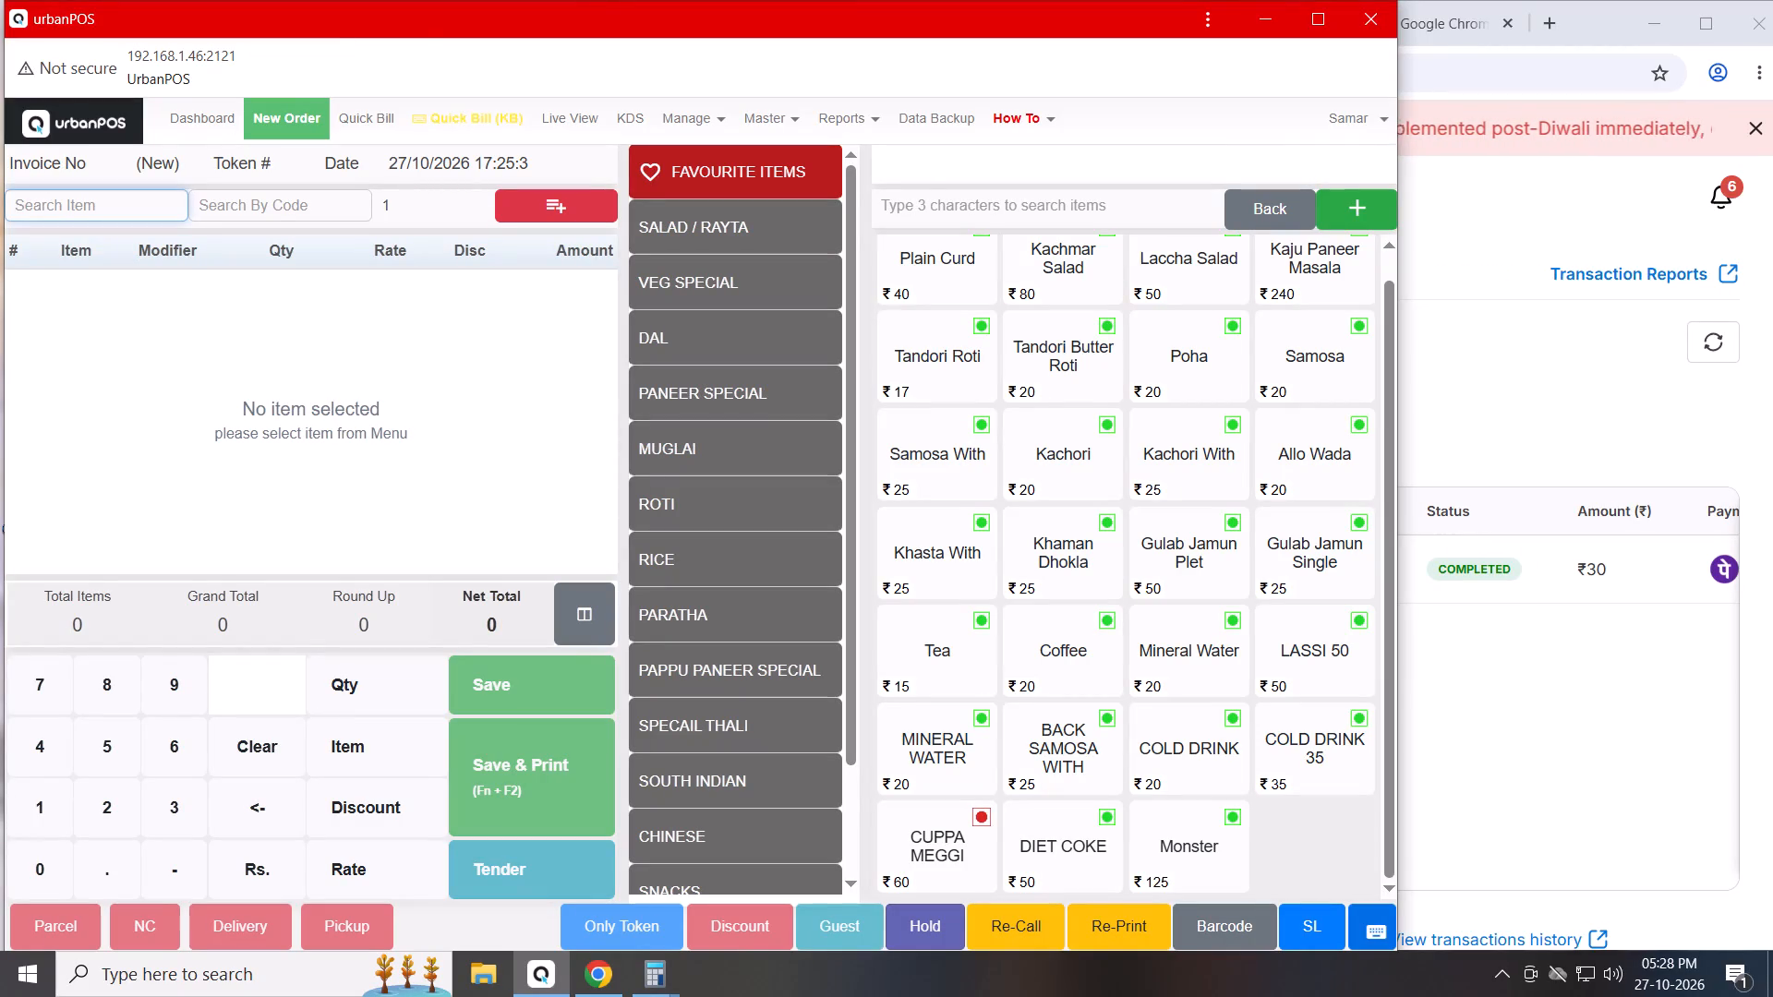
type("dal t")
key("Return")
key("Return")
type("mix")
key("Return")
key("Return")
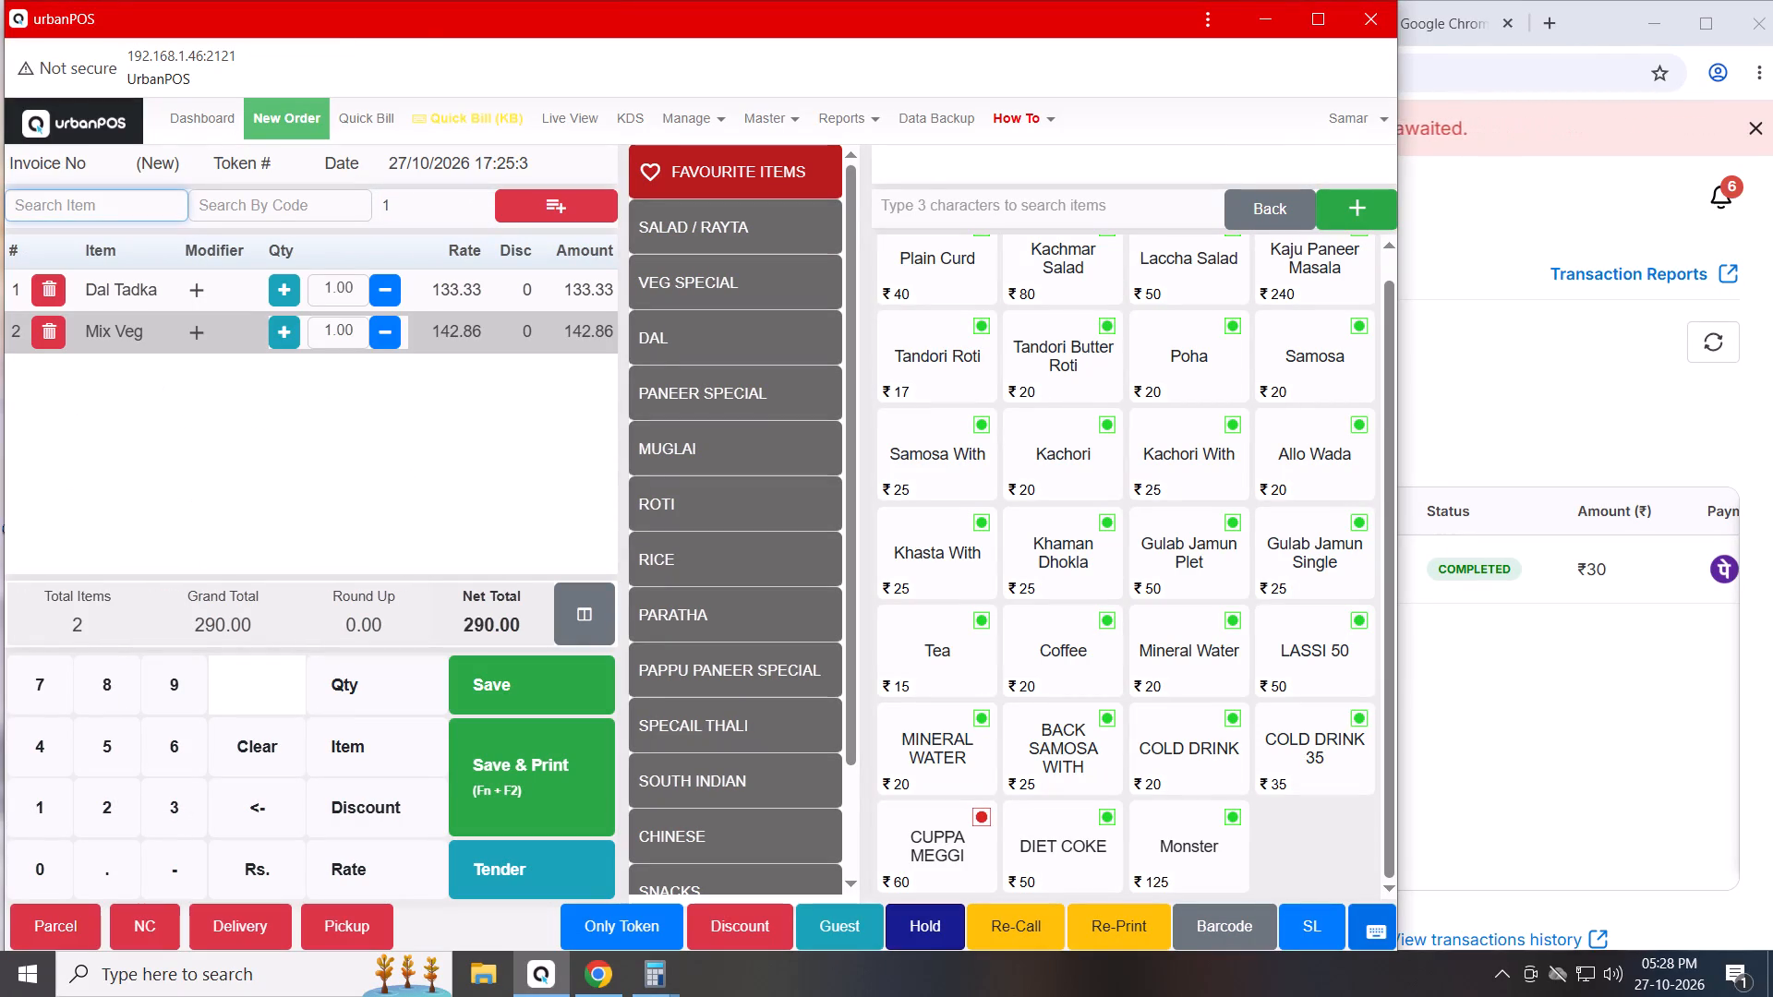
type("haf")
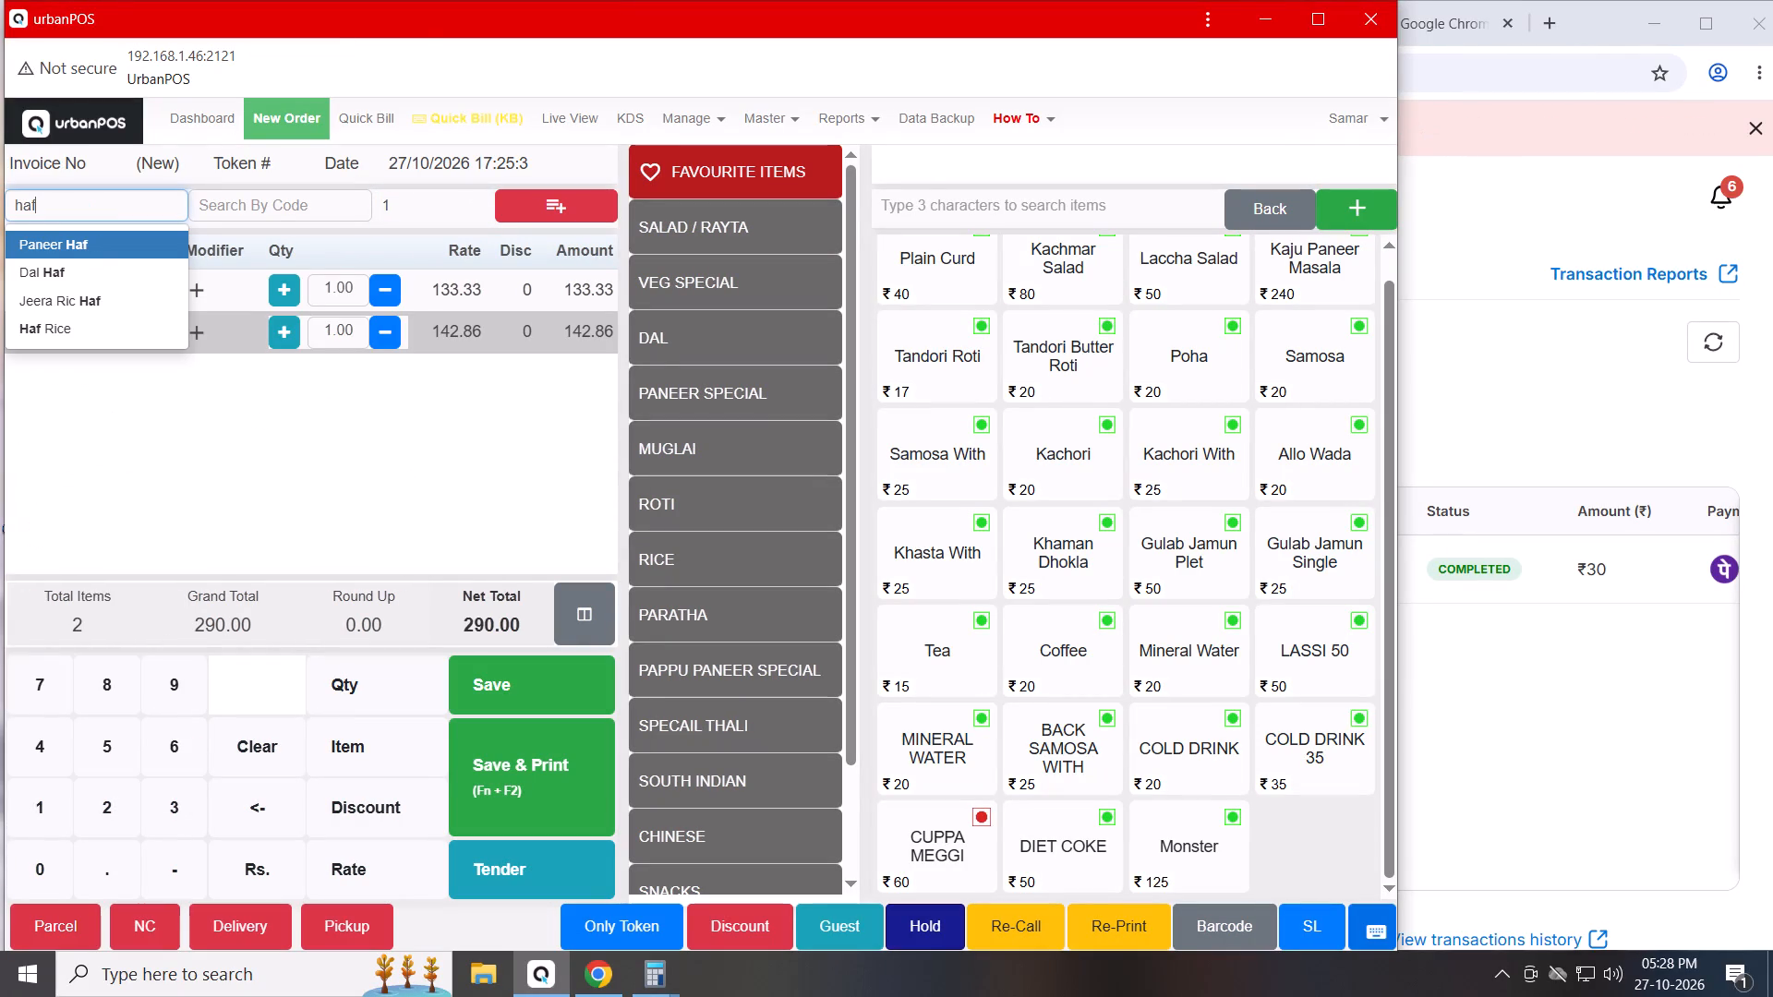
key("Down")
key("Down")
key("Return")
key("Return")
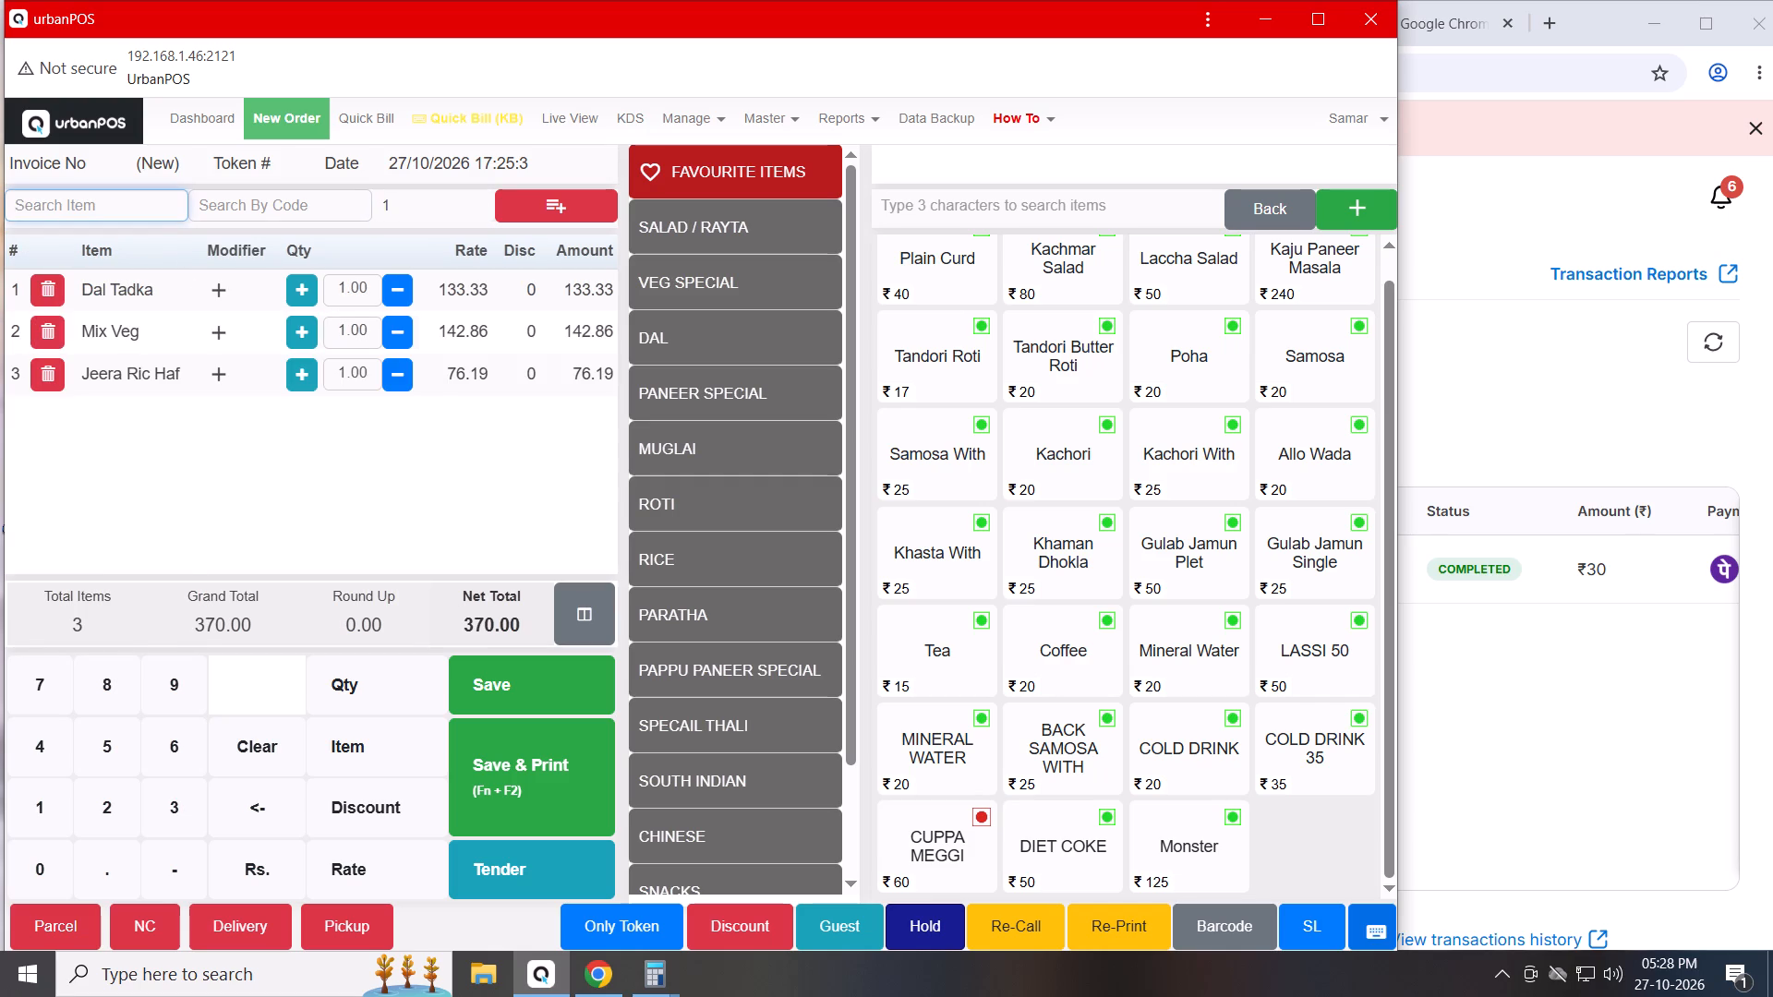
Add two Masala Papad and one MINERAL WATER, searched for as 006, to the bill.
type("masa")
key("Return")
key("2")
key("Return")
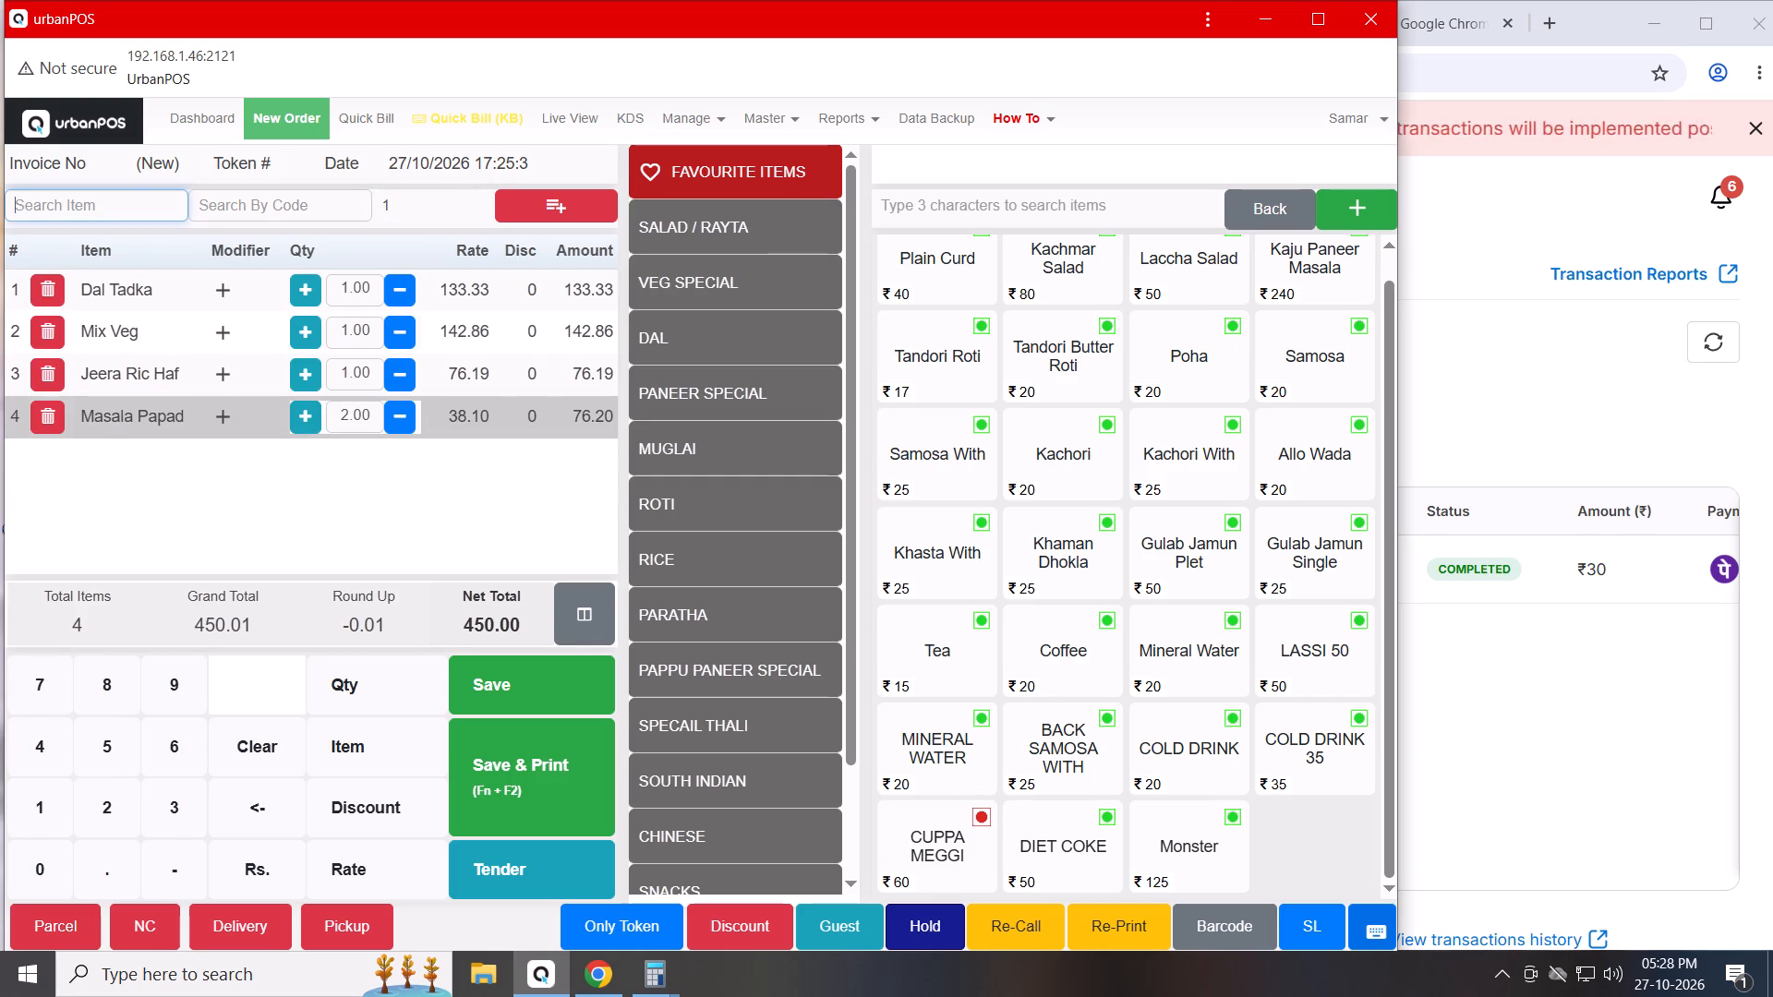
type("006")
key("Up")
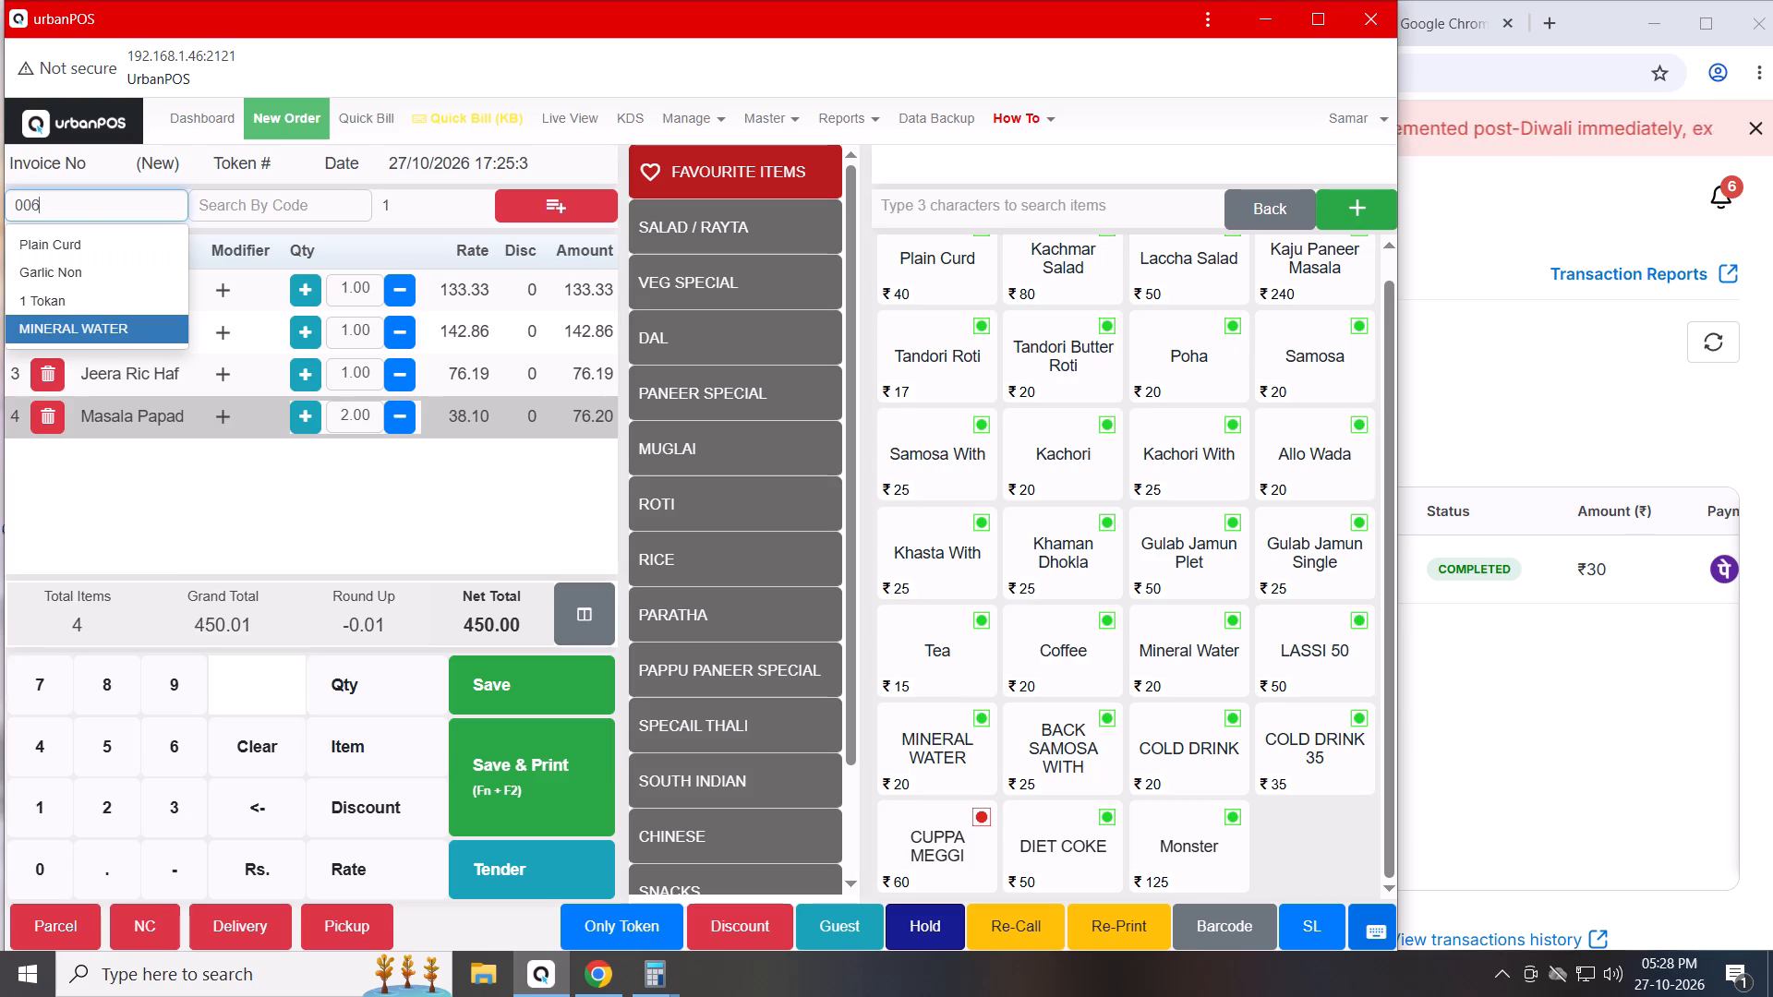
key("Return")
key("Return")
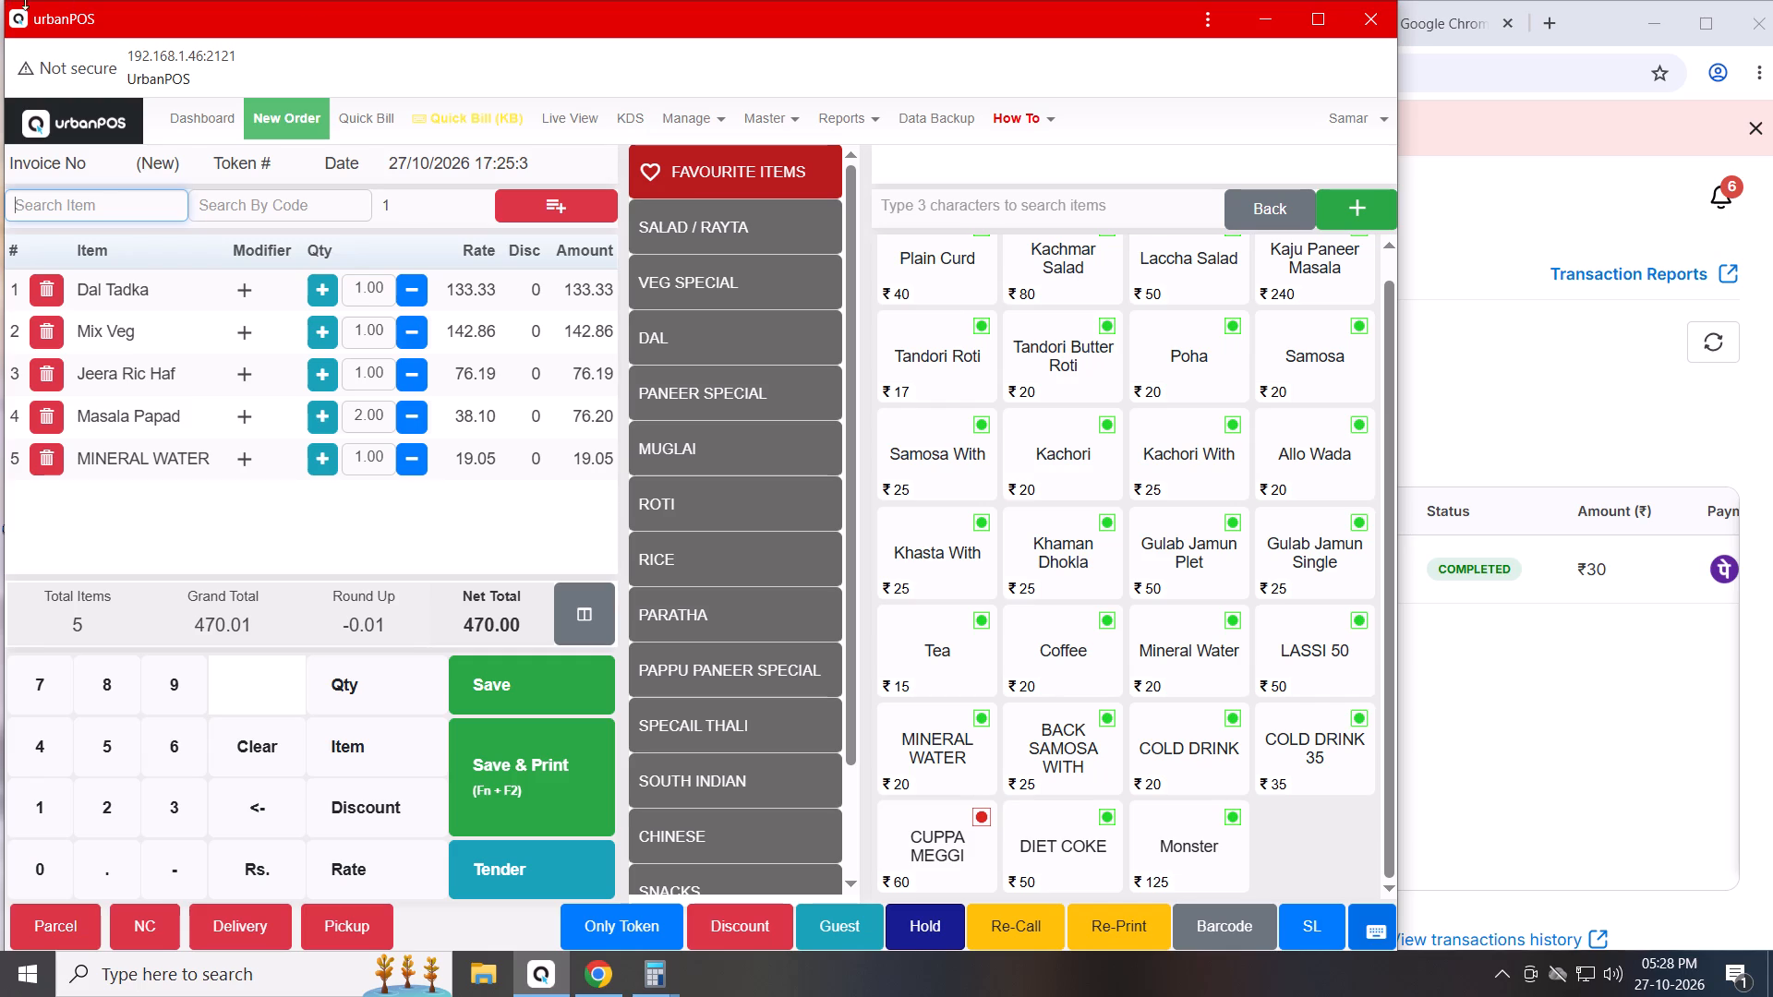
Search for roti items, add three Tandori Butter Roti to the bill, and save and print it.
left_click_drag(46, 218, 0, 212)
left_click_drag(23, 203, 92, 211)
type("roti")
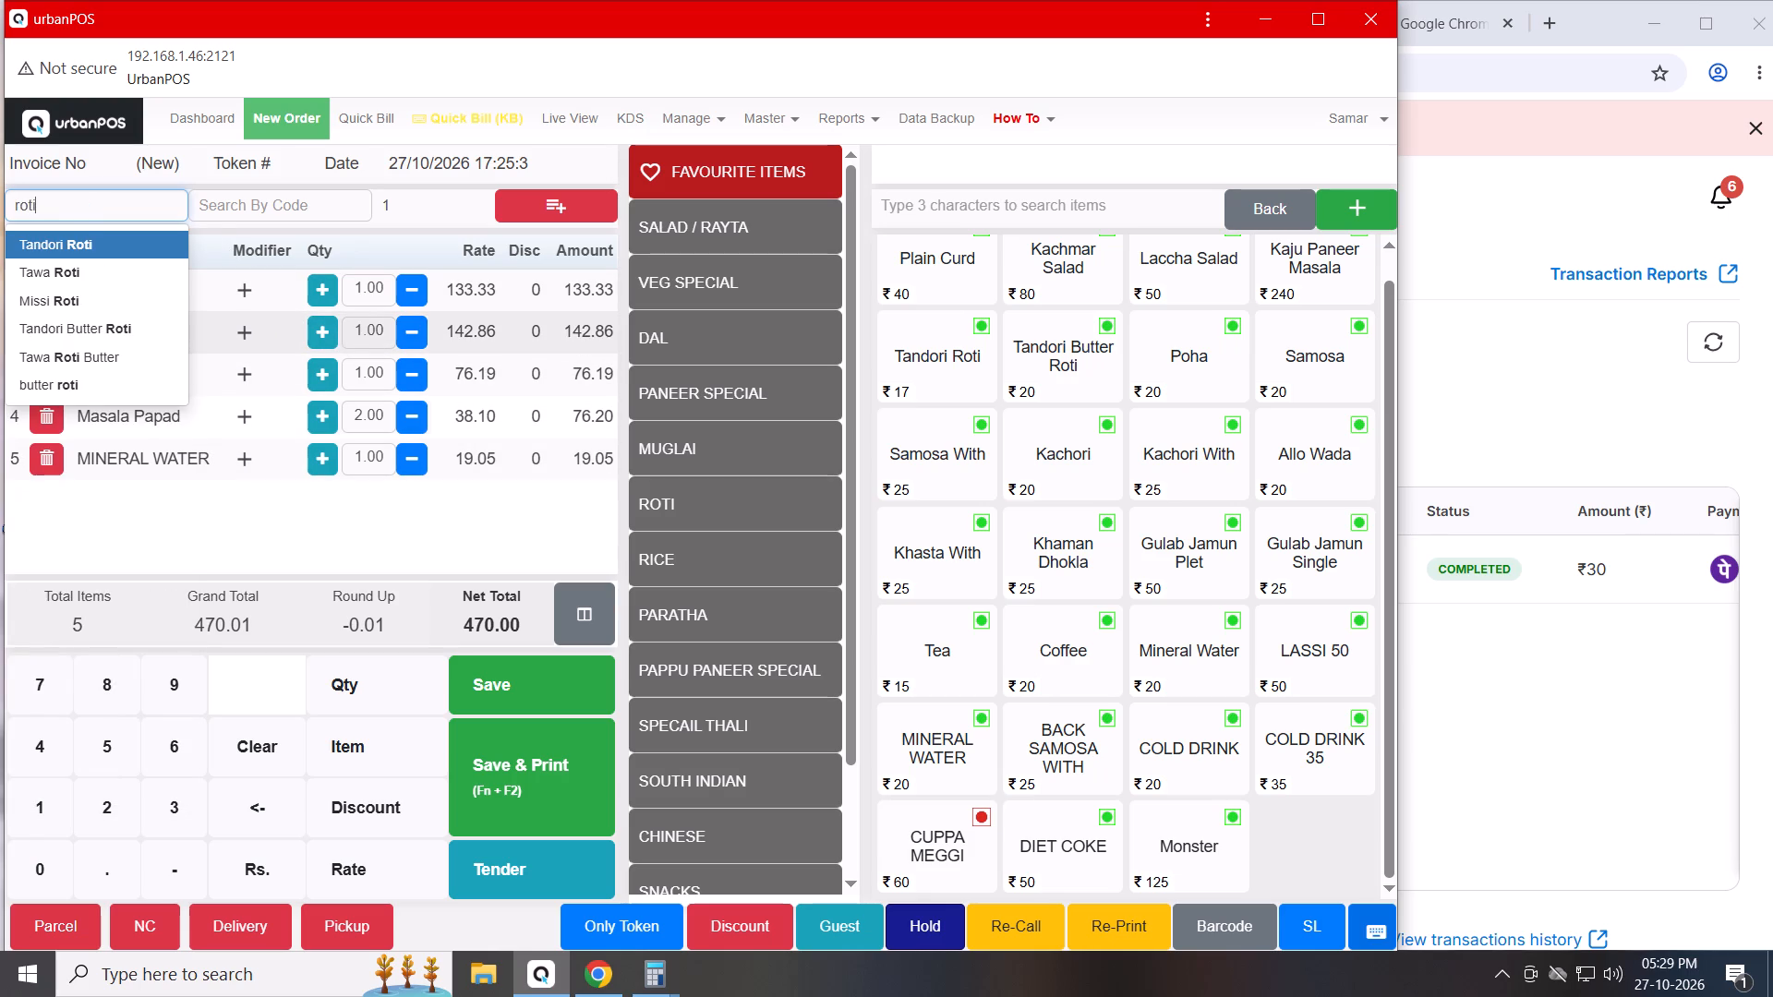
key("Up")
key("Up")
key("Up")
key("Return")
key("3")
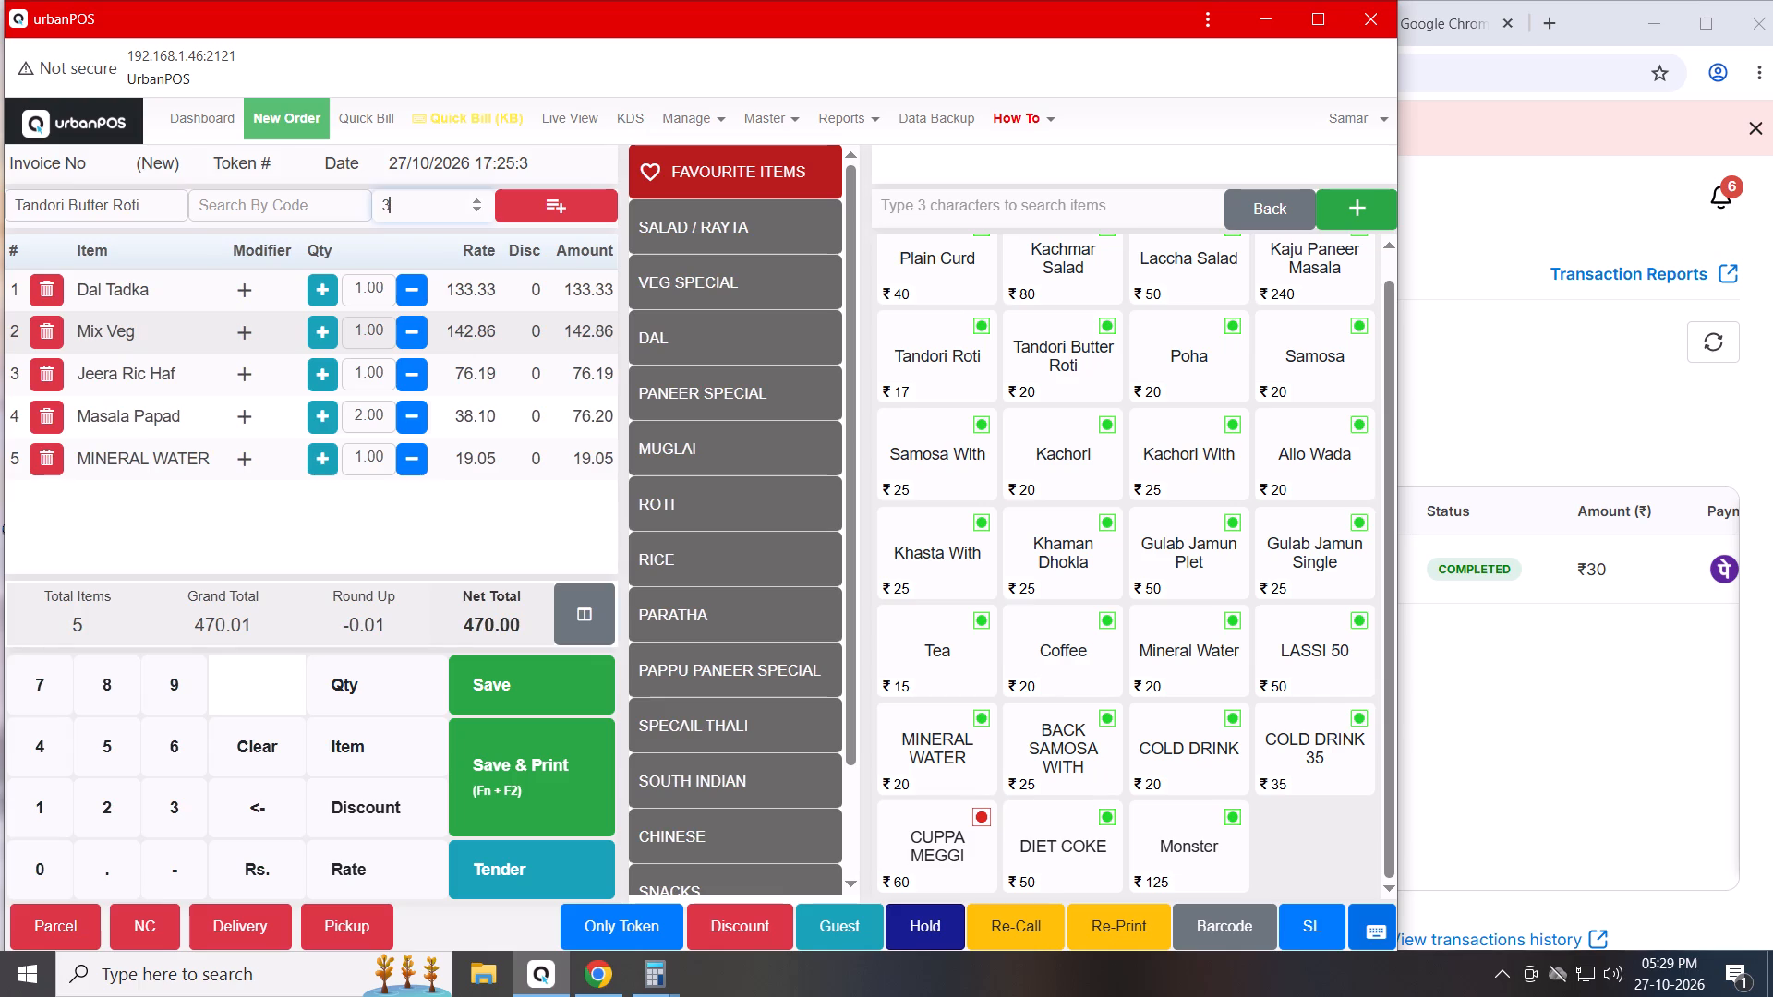
key("Return")
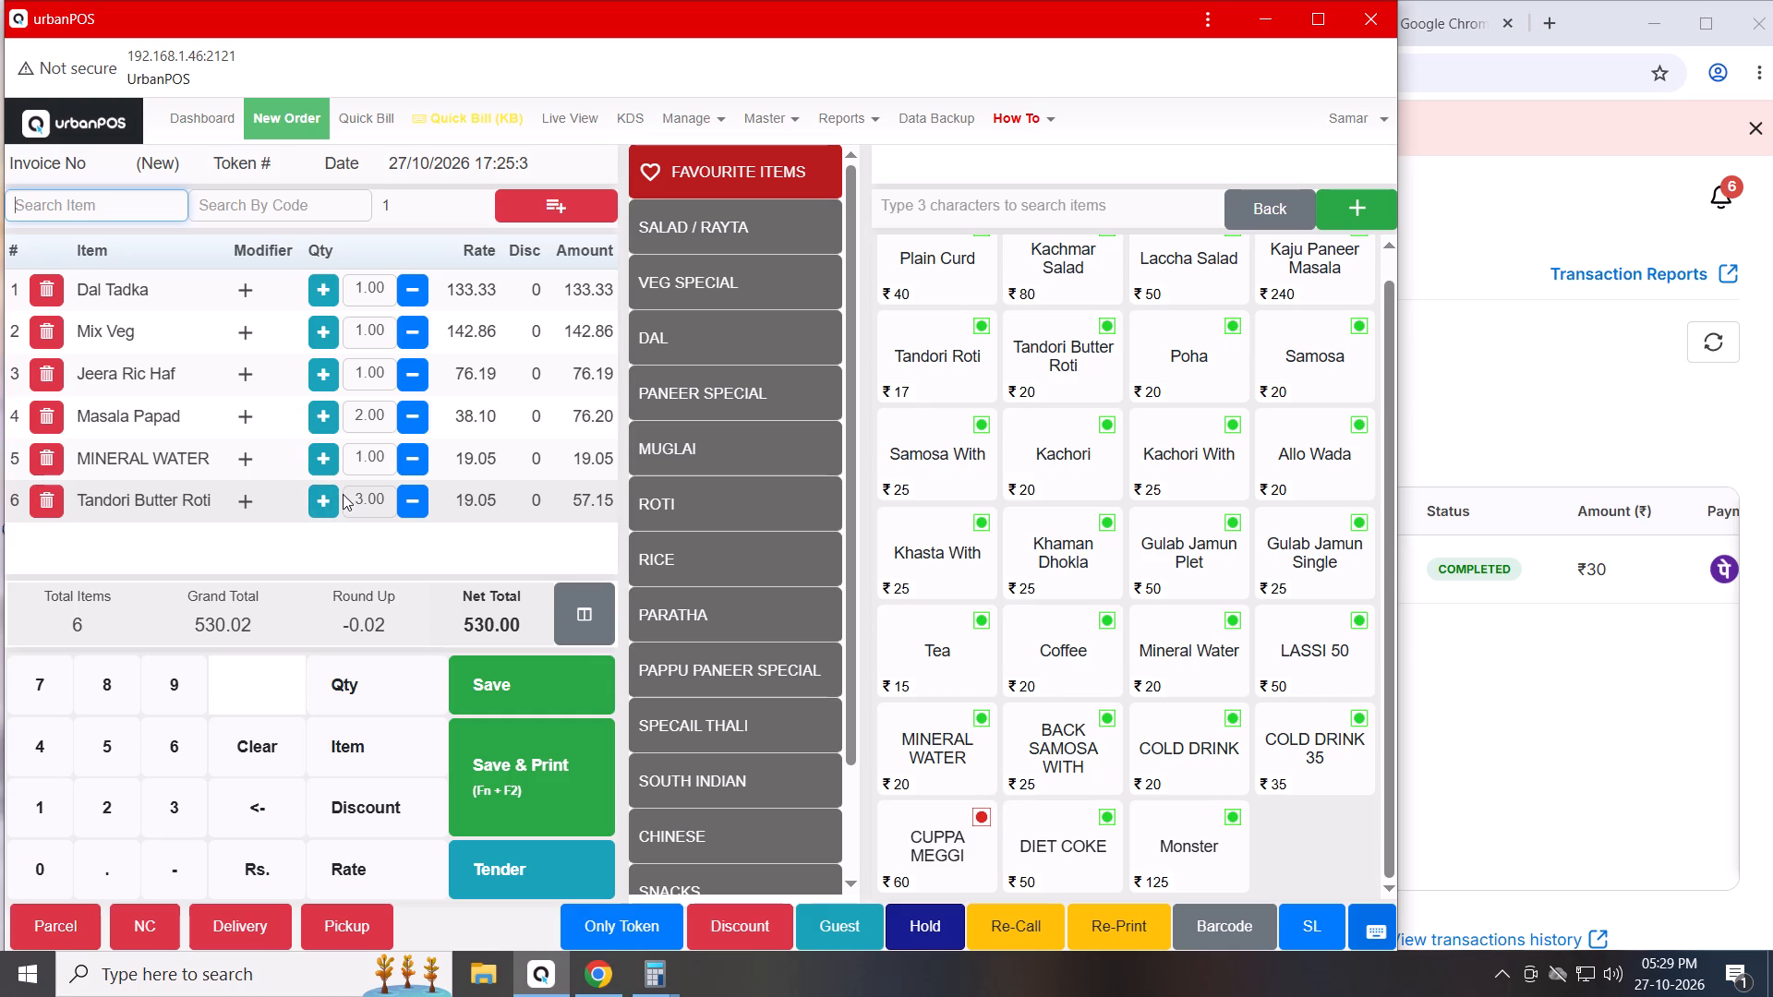
key("F2")
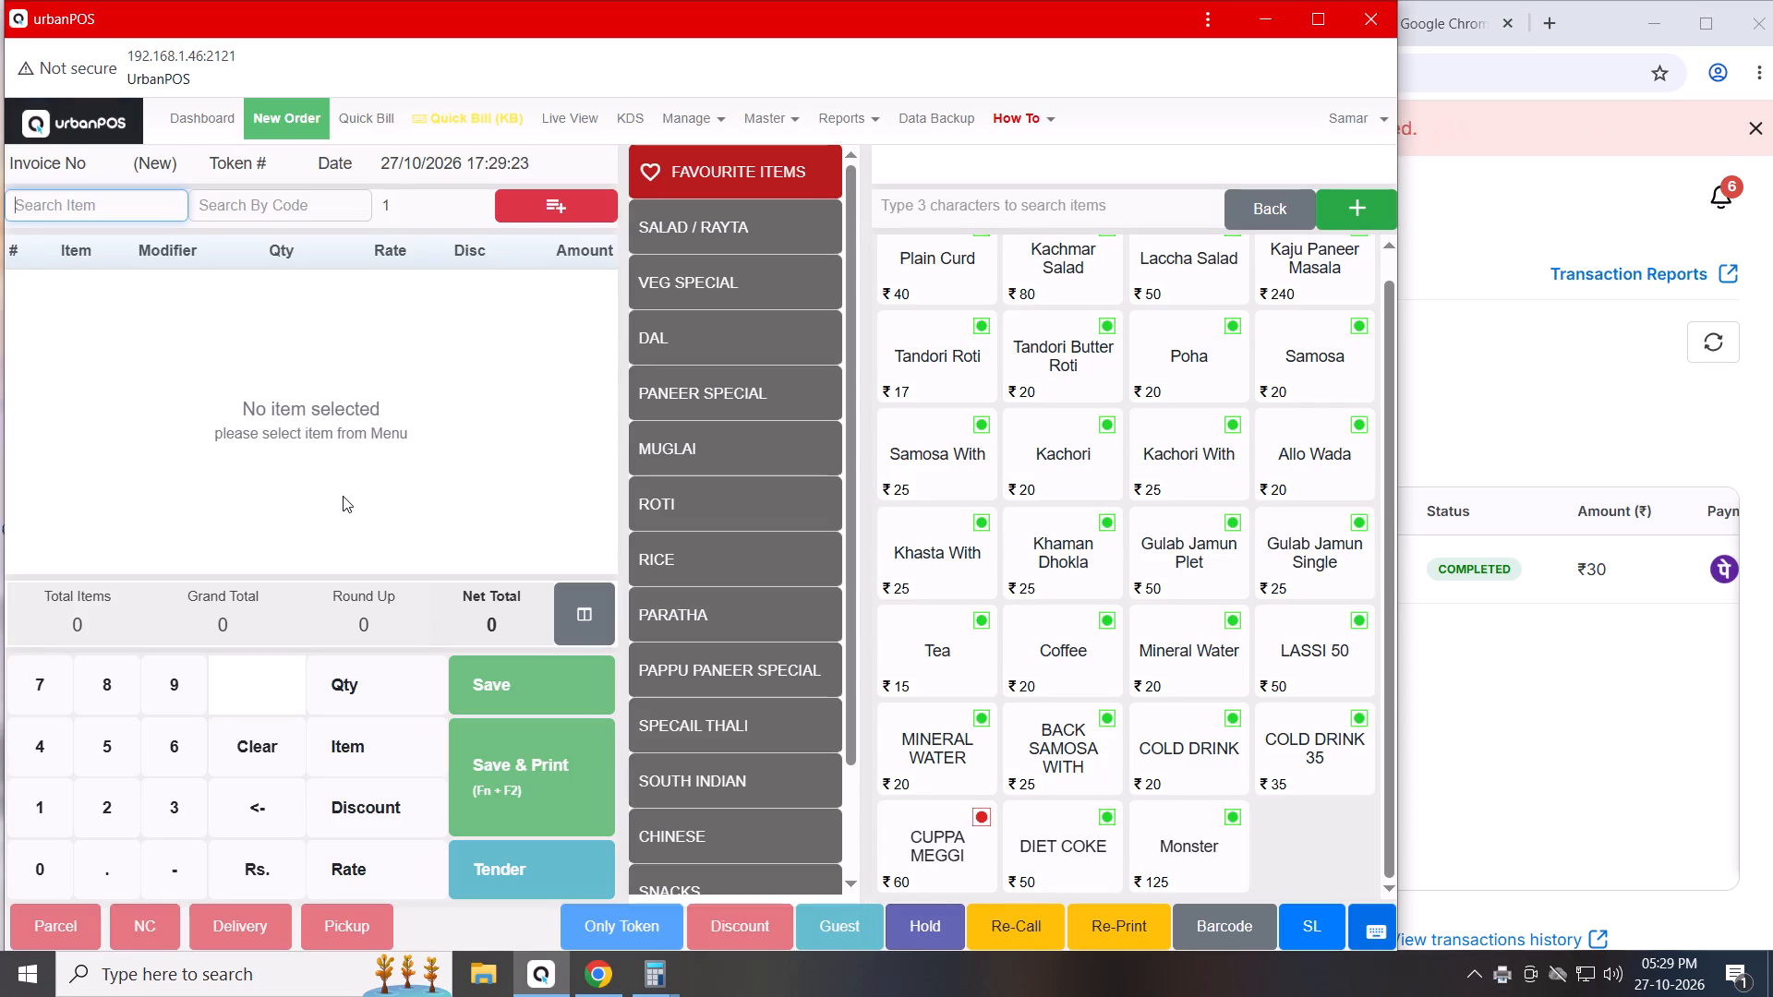
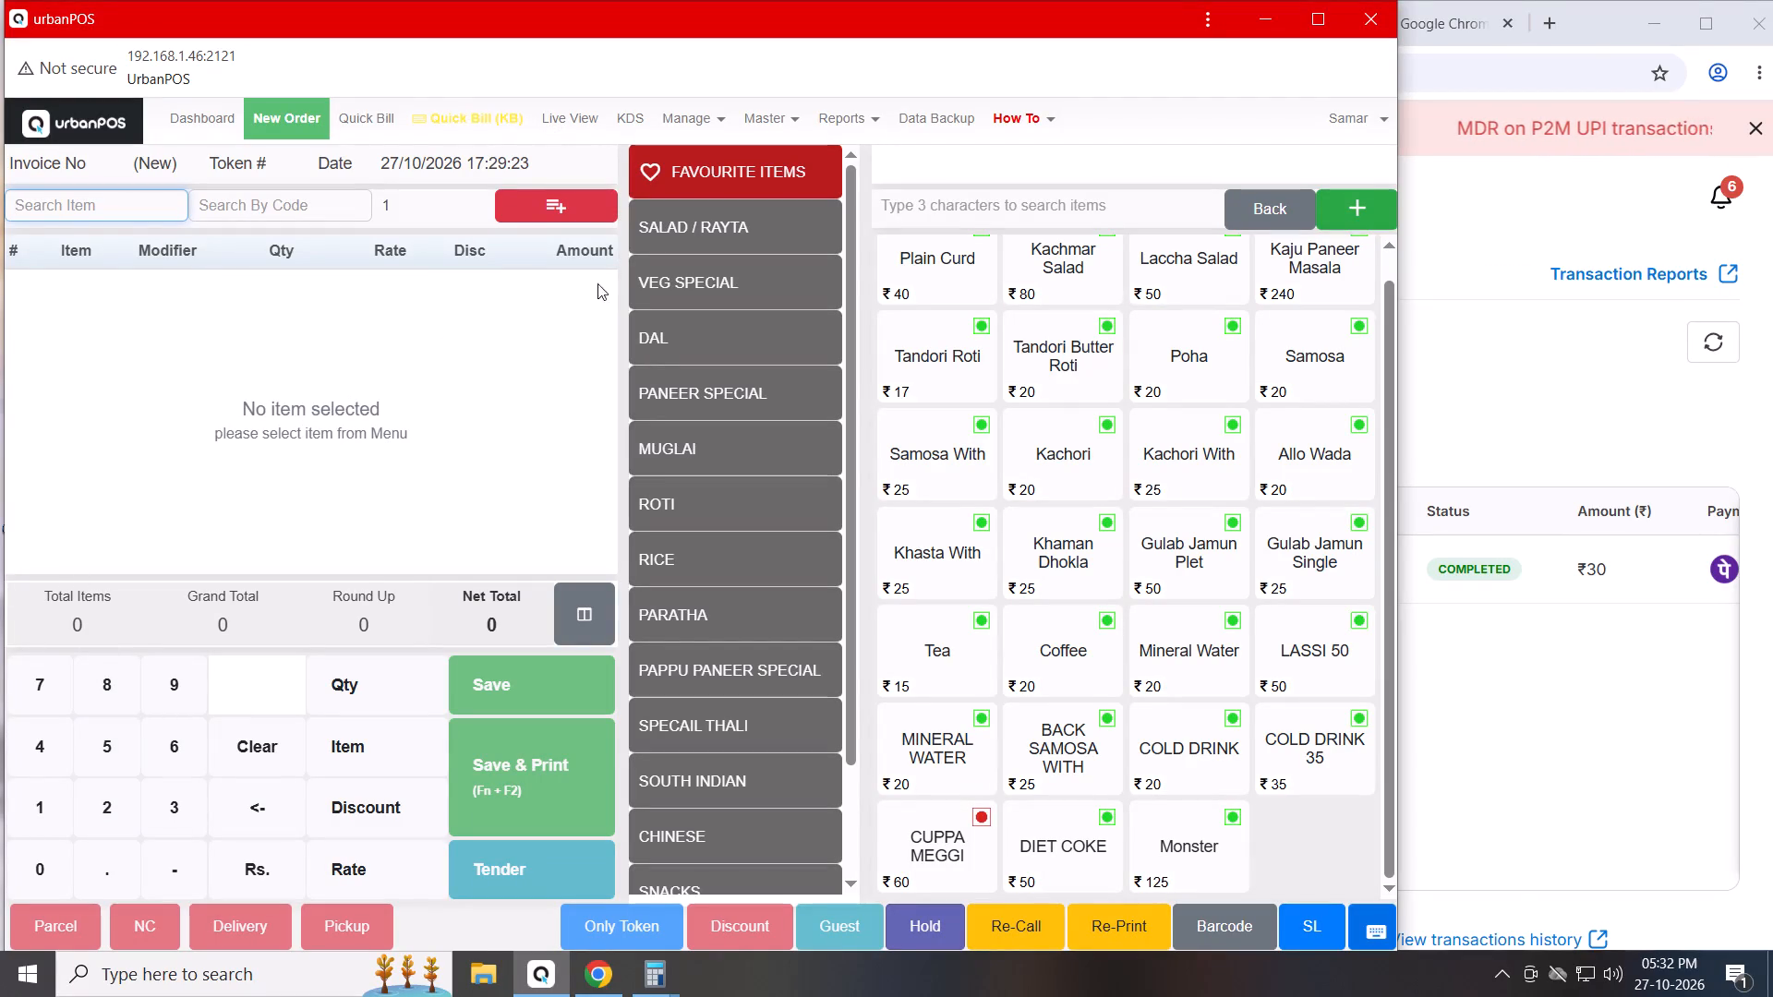
Start a new bill by adding one Poha and one Khasta With from the favourite items.
left_click(1237, 349)
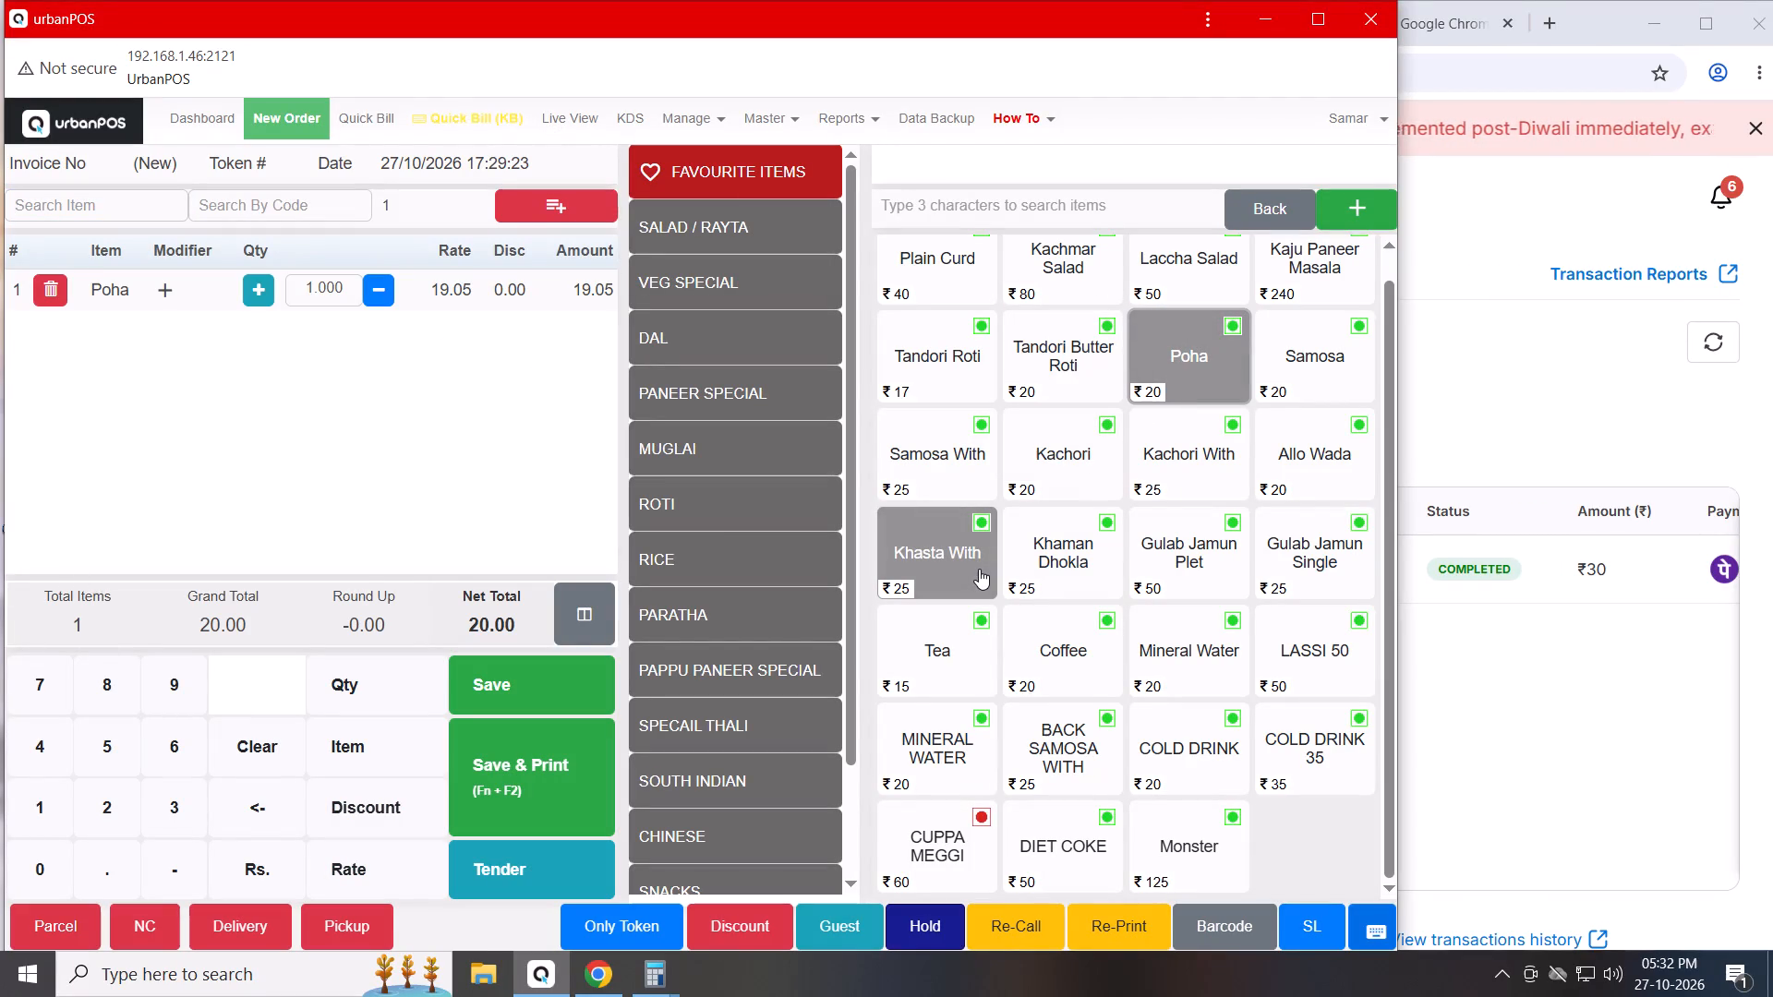
left_click(979, 569)
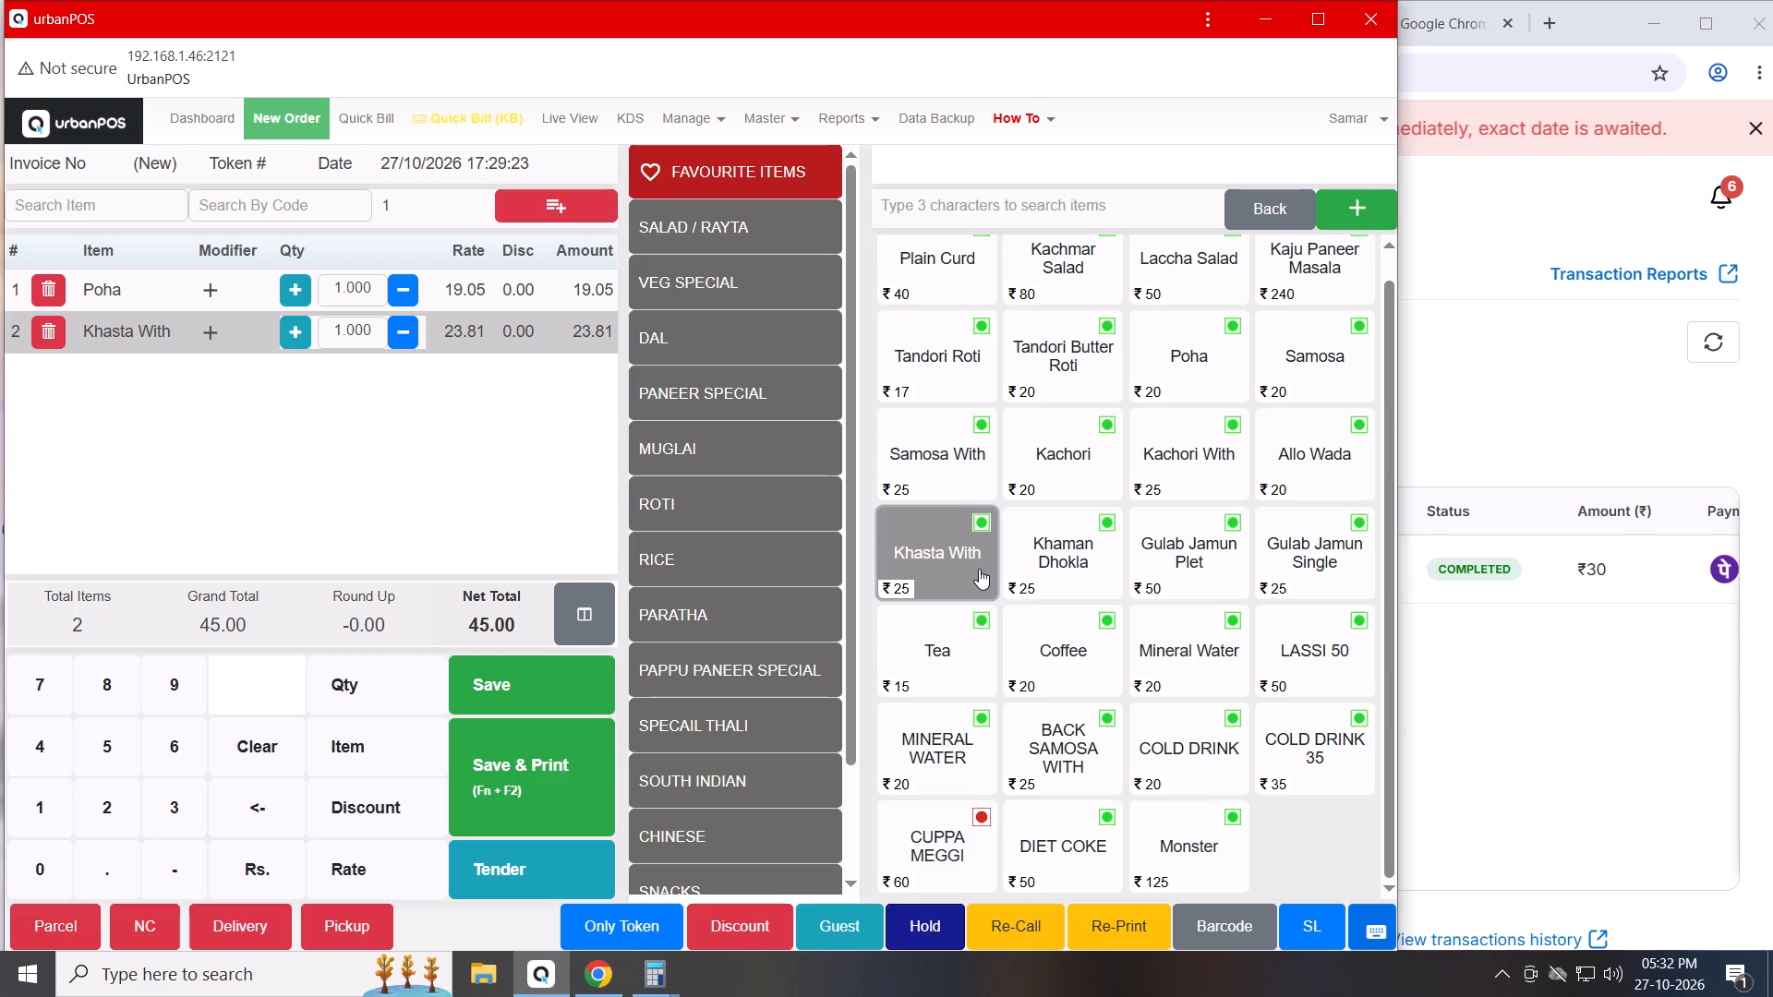
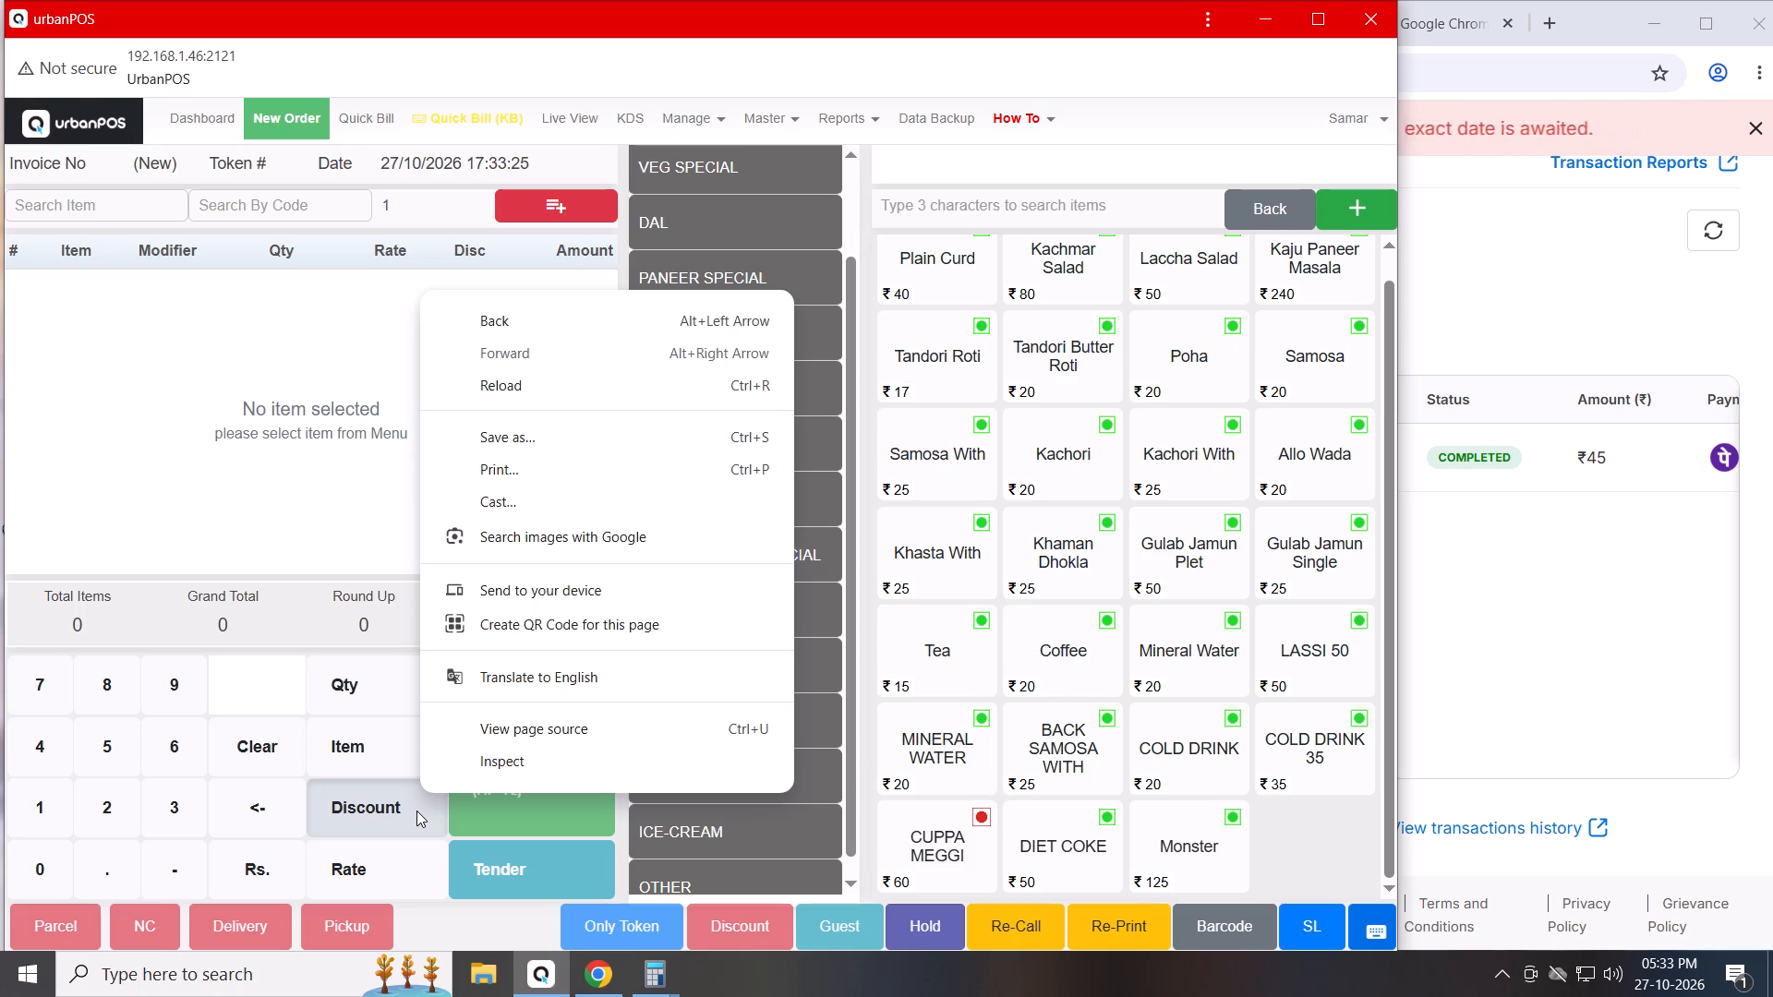
Enter one Mineral Water from the favourite items as a new bill, and save and print it.
left_click(1223, 681)
left_click(561, 825)
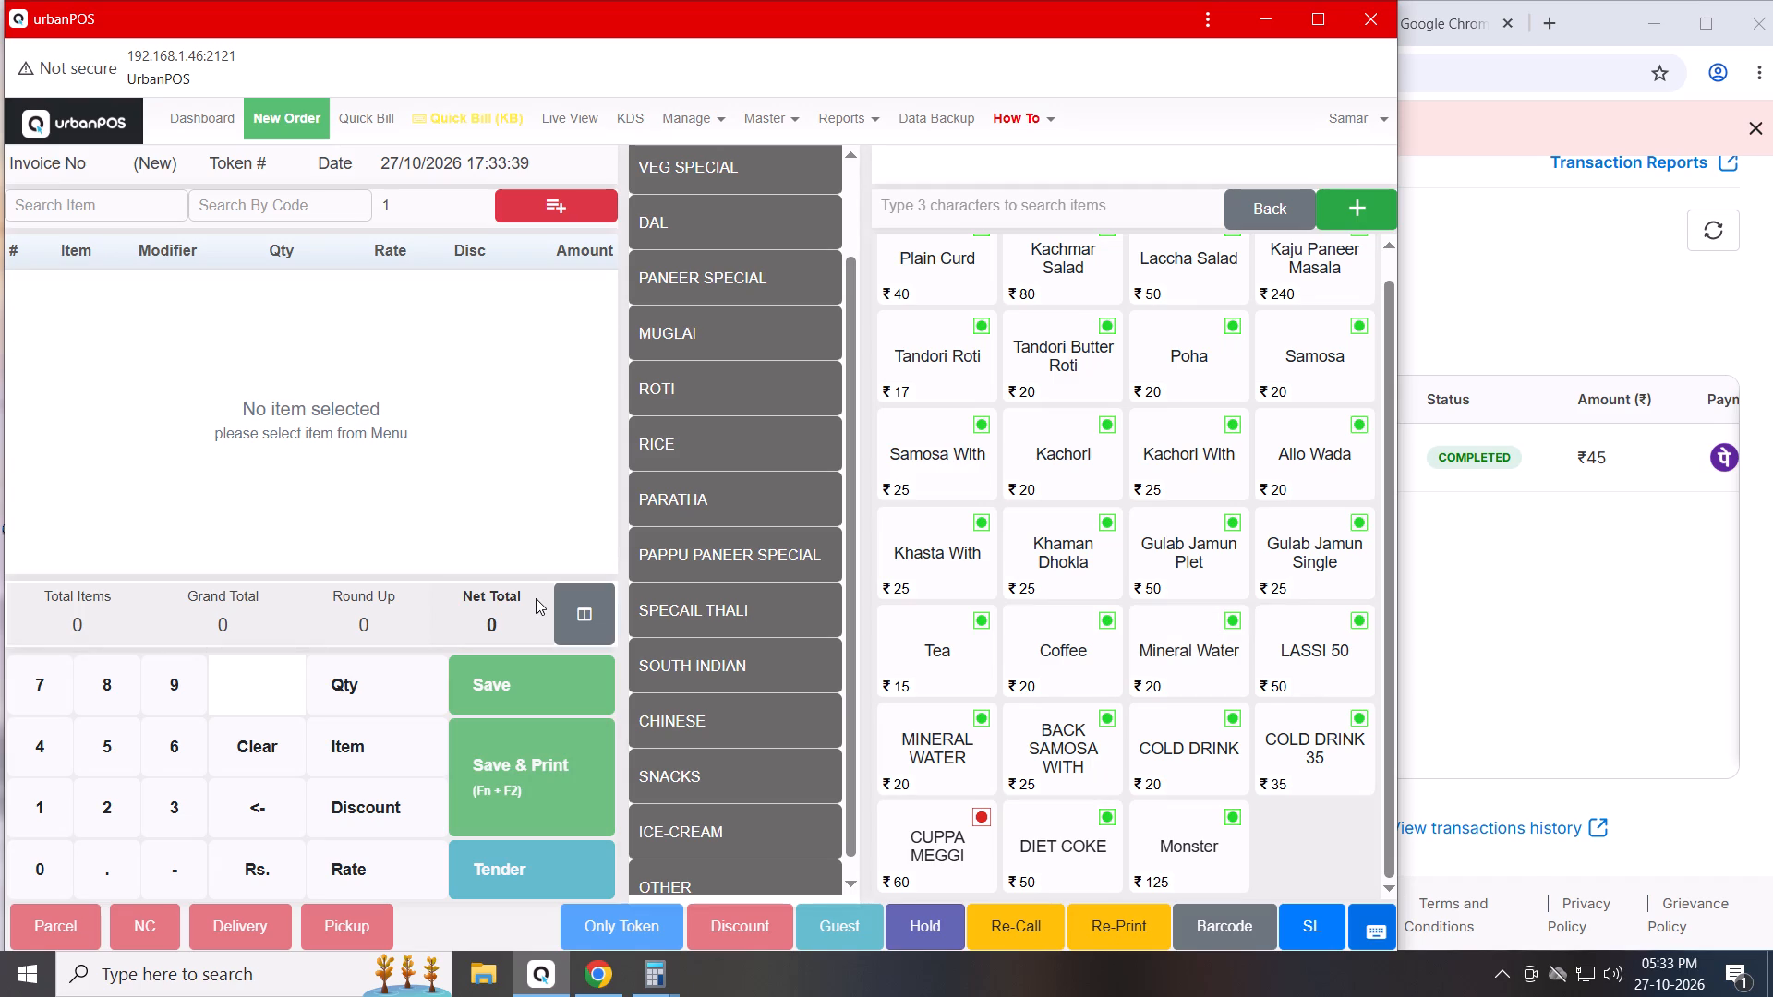
Start a new bill by searching for and adding one Chana Masala and one Kaju Masala.
left_click(165, 216)
type("chana")
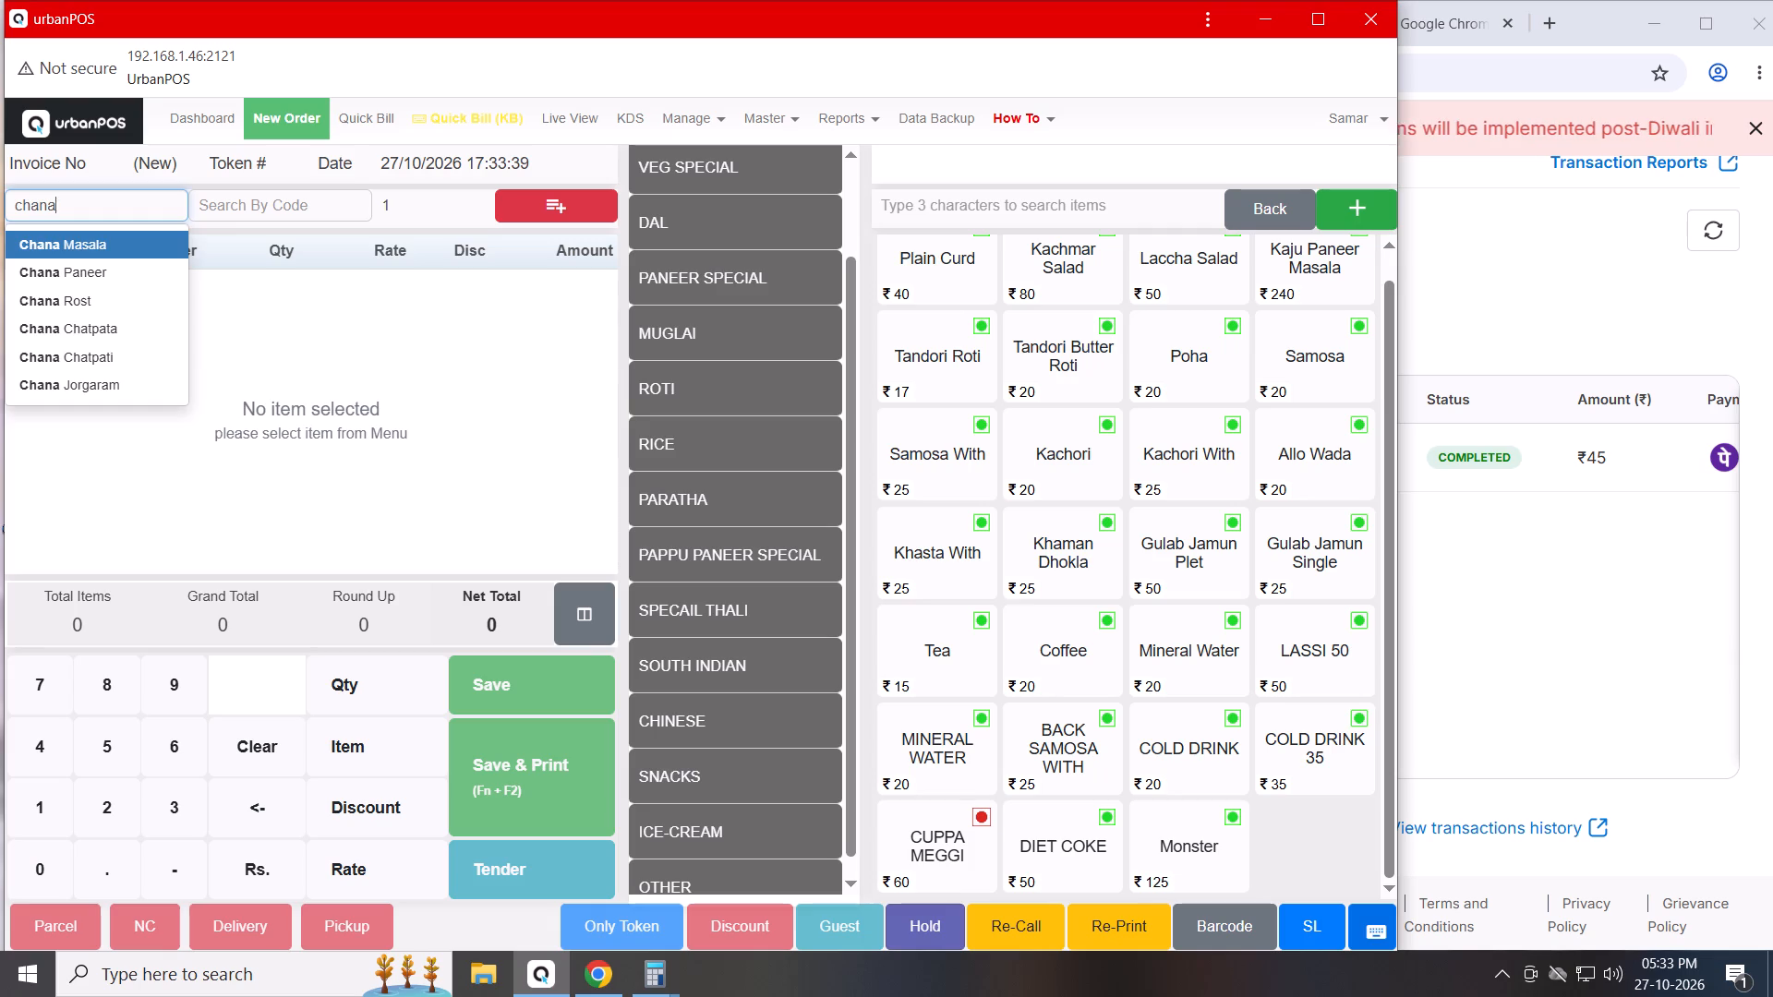
key("Return")
key("Return")
type("kaju ,")
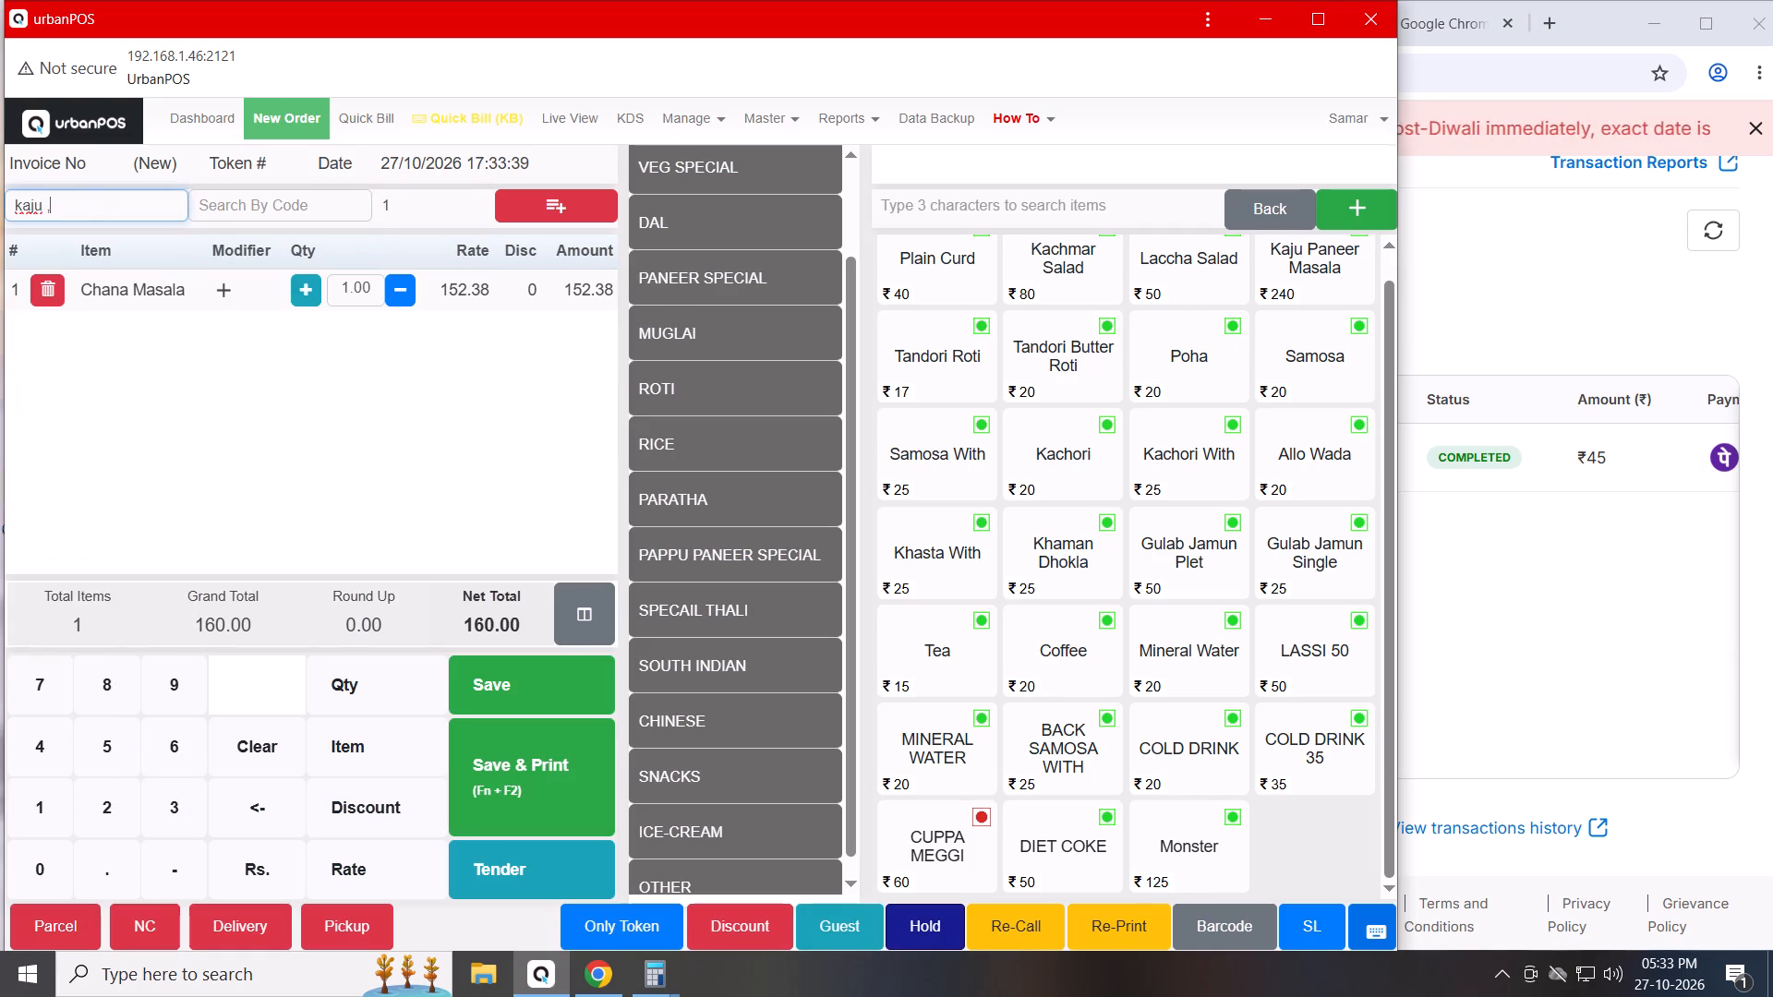
key("BackSpace")
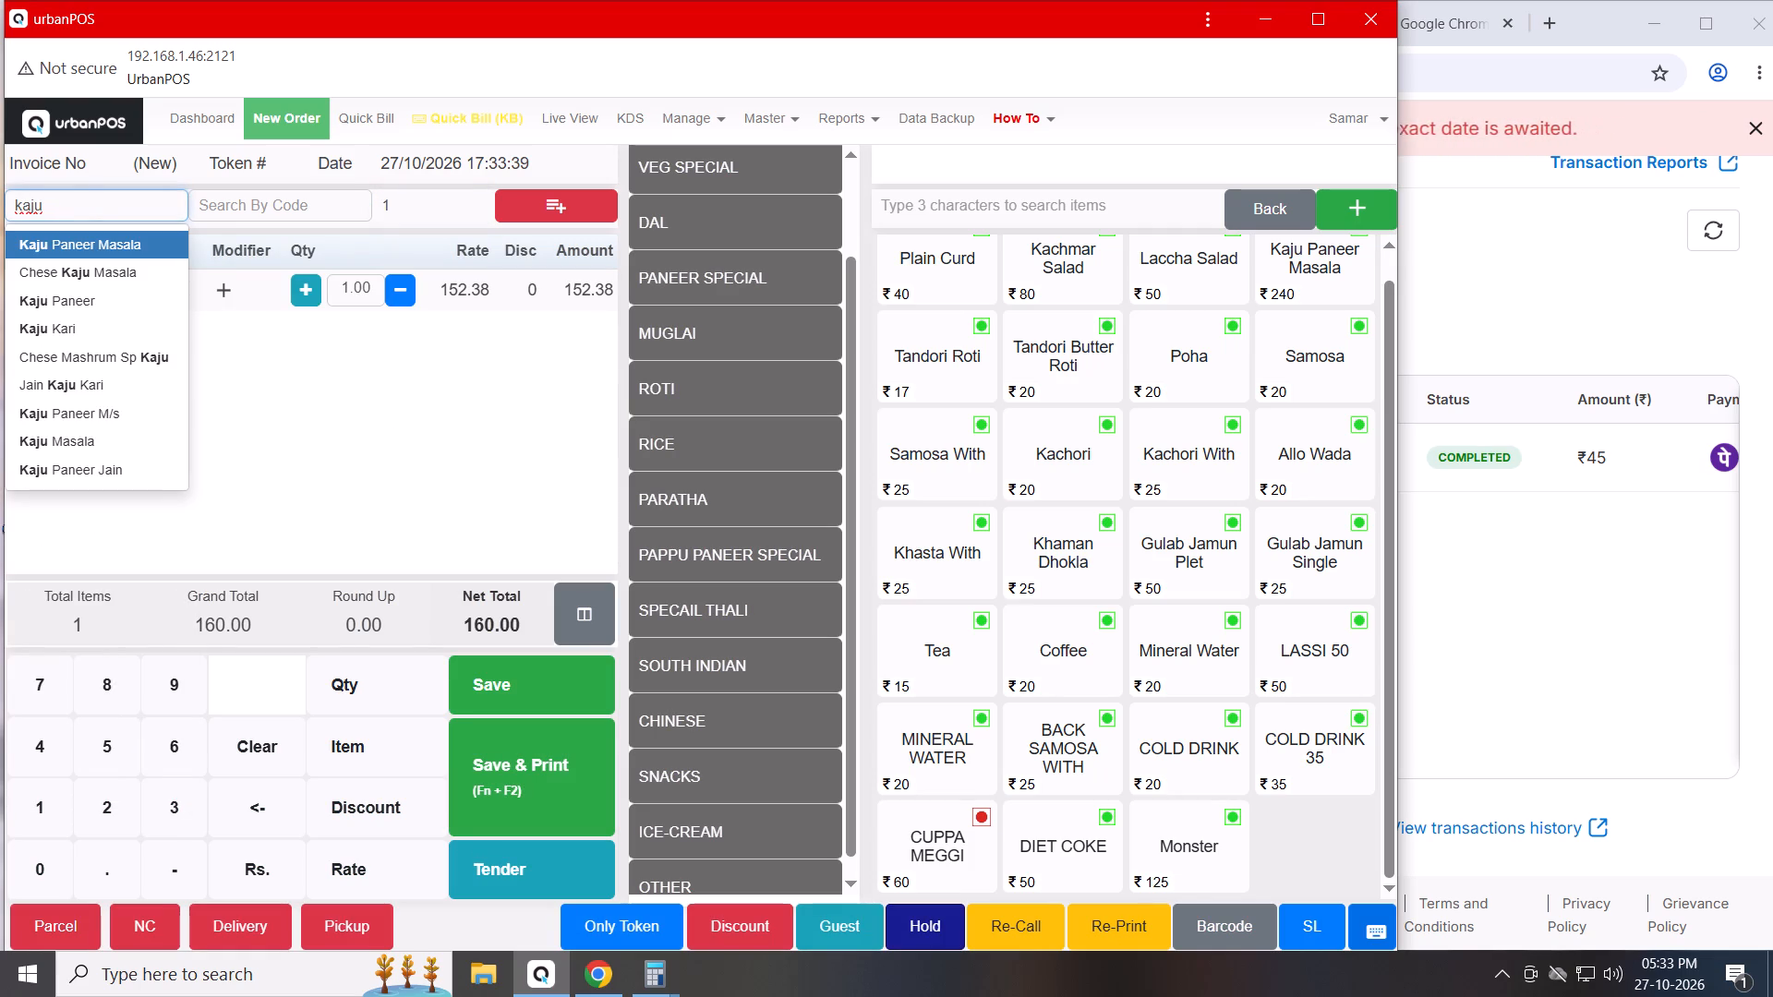
key("Up")
key("Up")
key("Return")
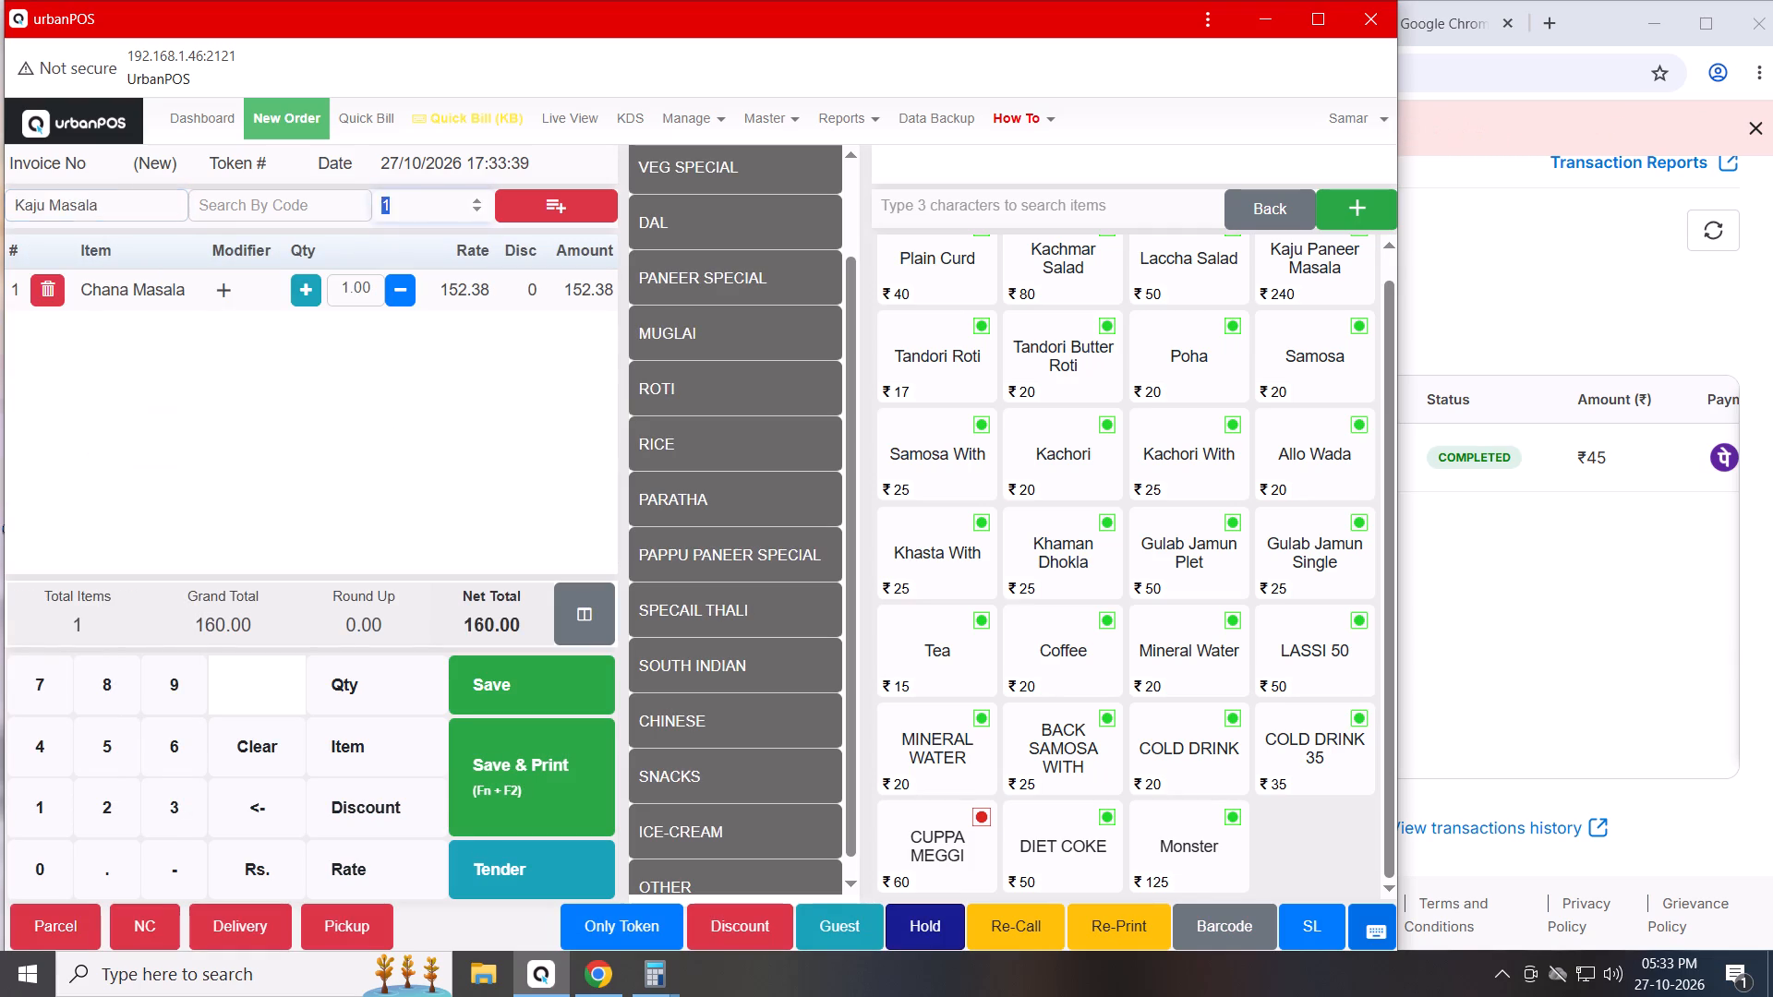
key("Return")
Add three Tandori Butter Roti and four Tandori Roti (code 0001) to the bill.
type("roti")
key("Up")
key("Up")
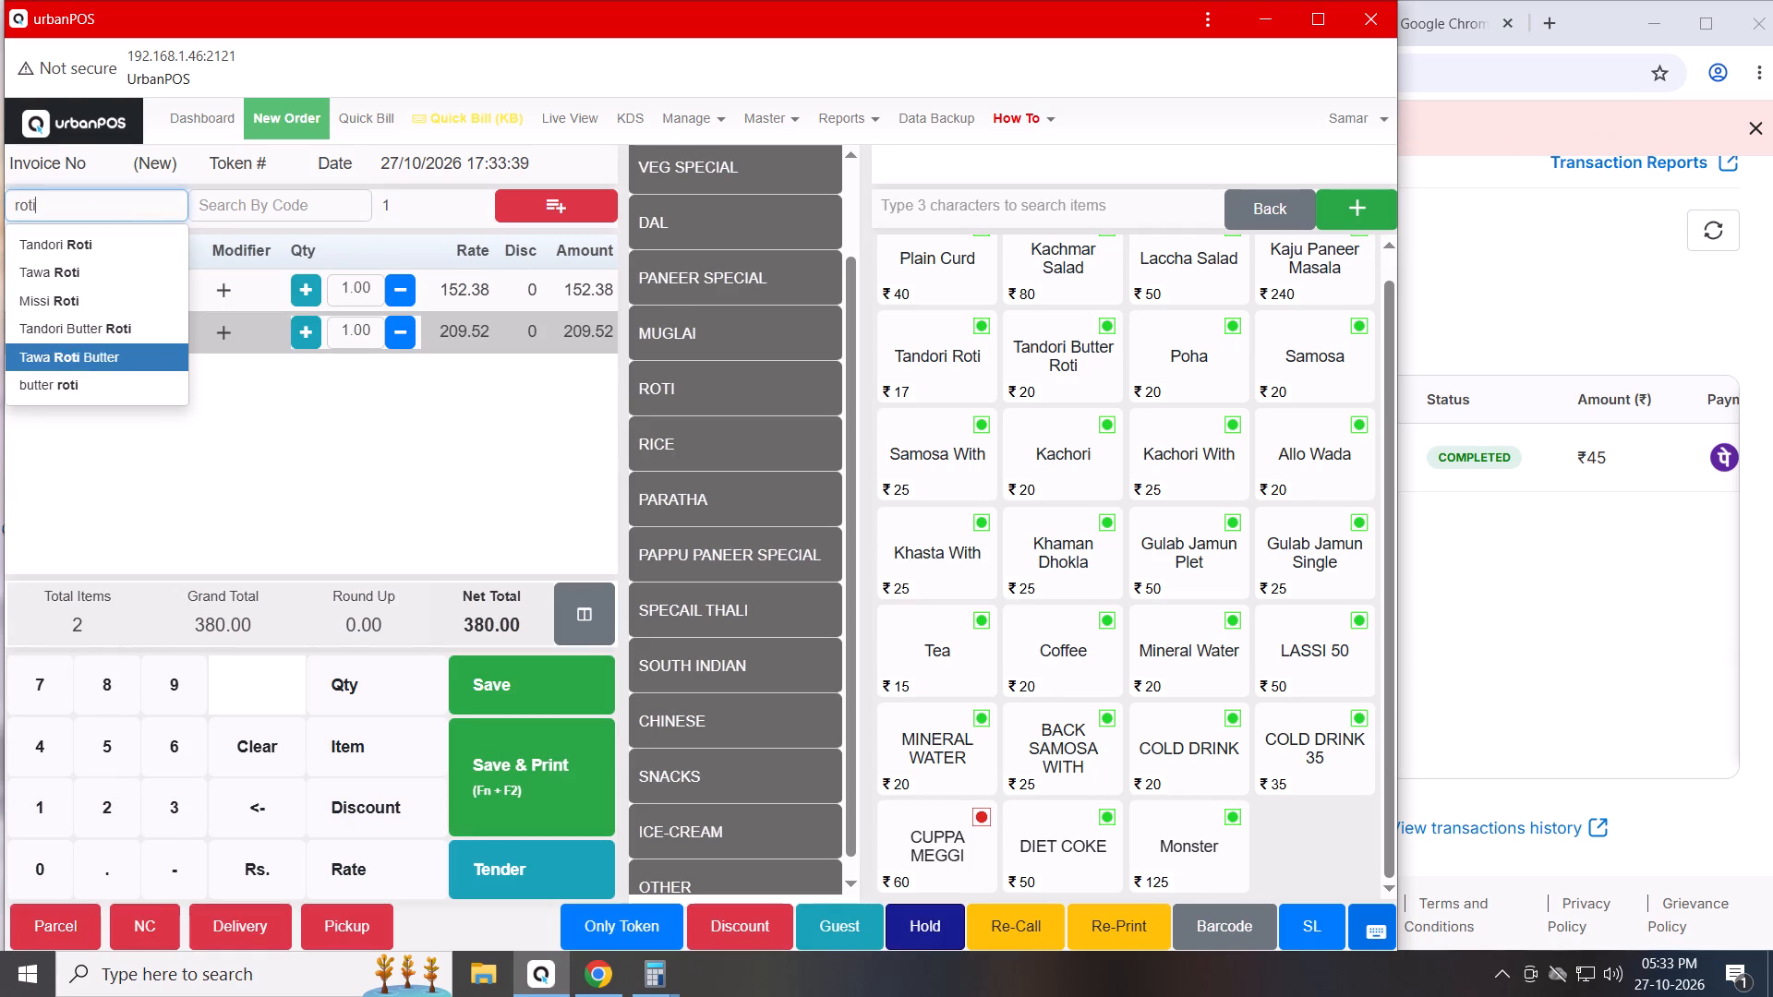
key("Up")
key("Return")
key("3")
key("Return")
type("0001")
key("Return")
key("4")
key("Return")
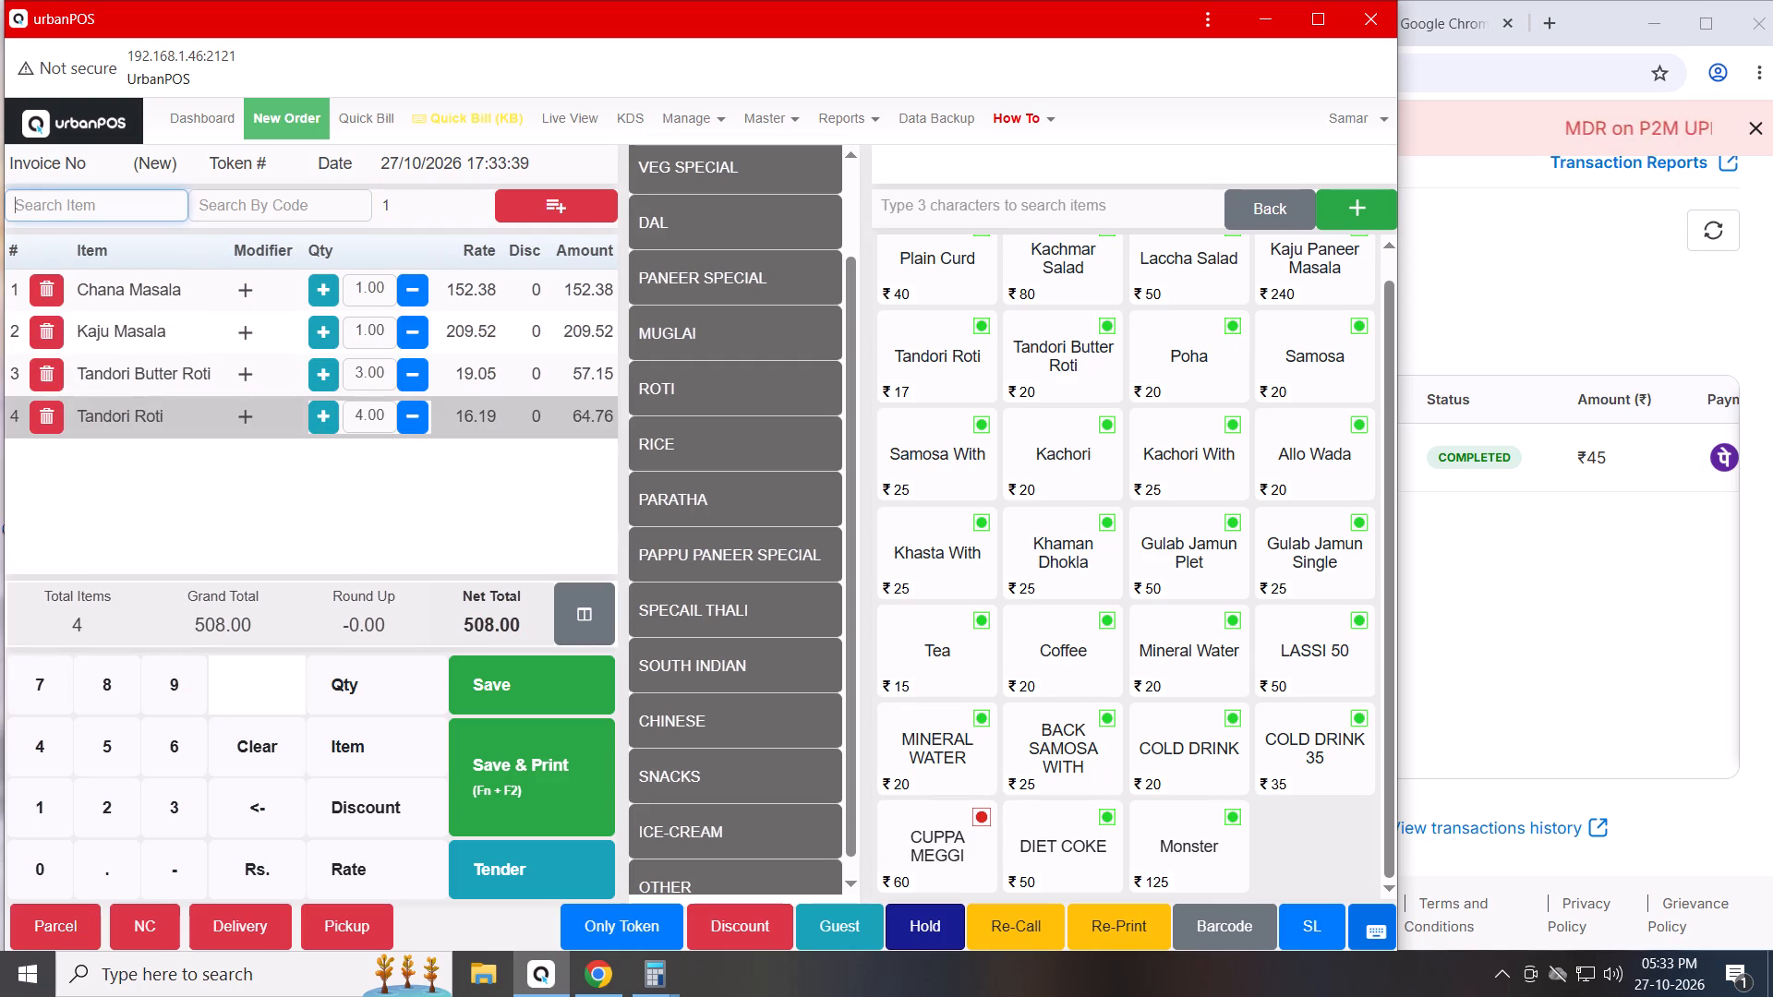
Add one Kachori and one Mineral Water to the bill, and save and print it.
type("kach")
key("Down")
key("Return")
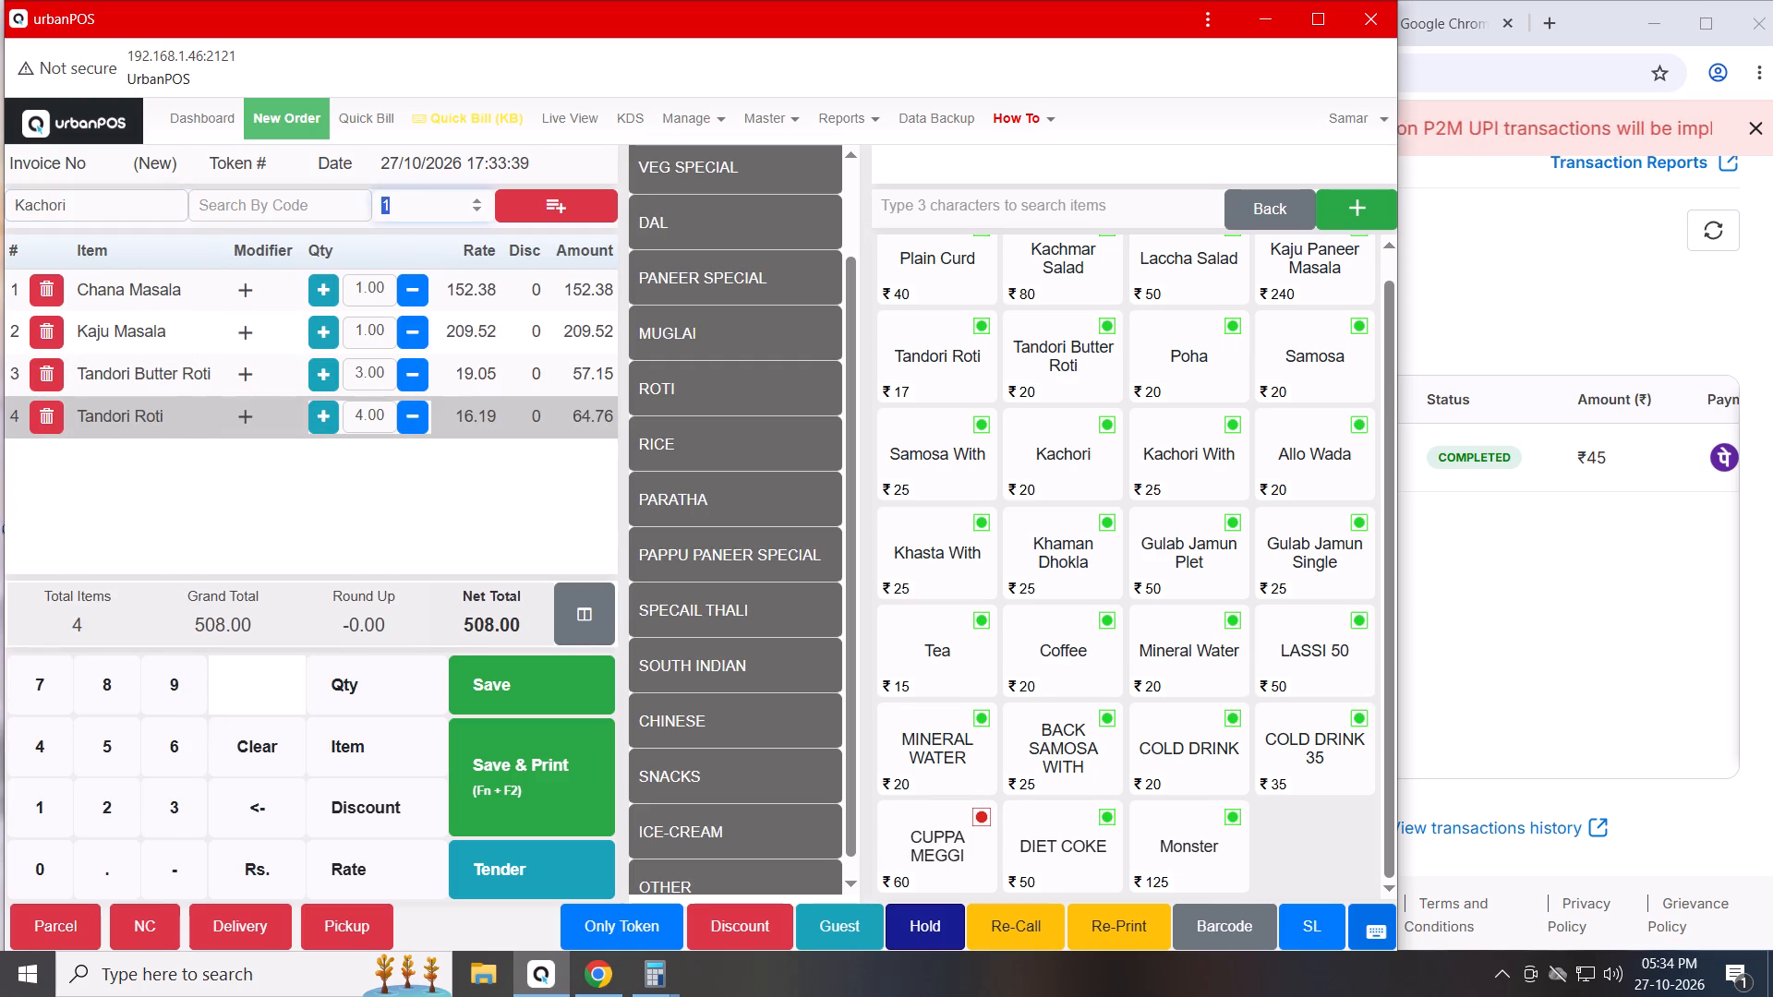
key("Return")
type("miner")
key("Return")
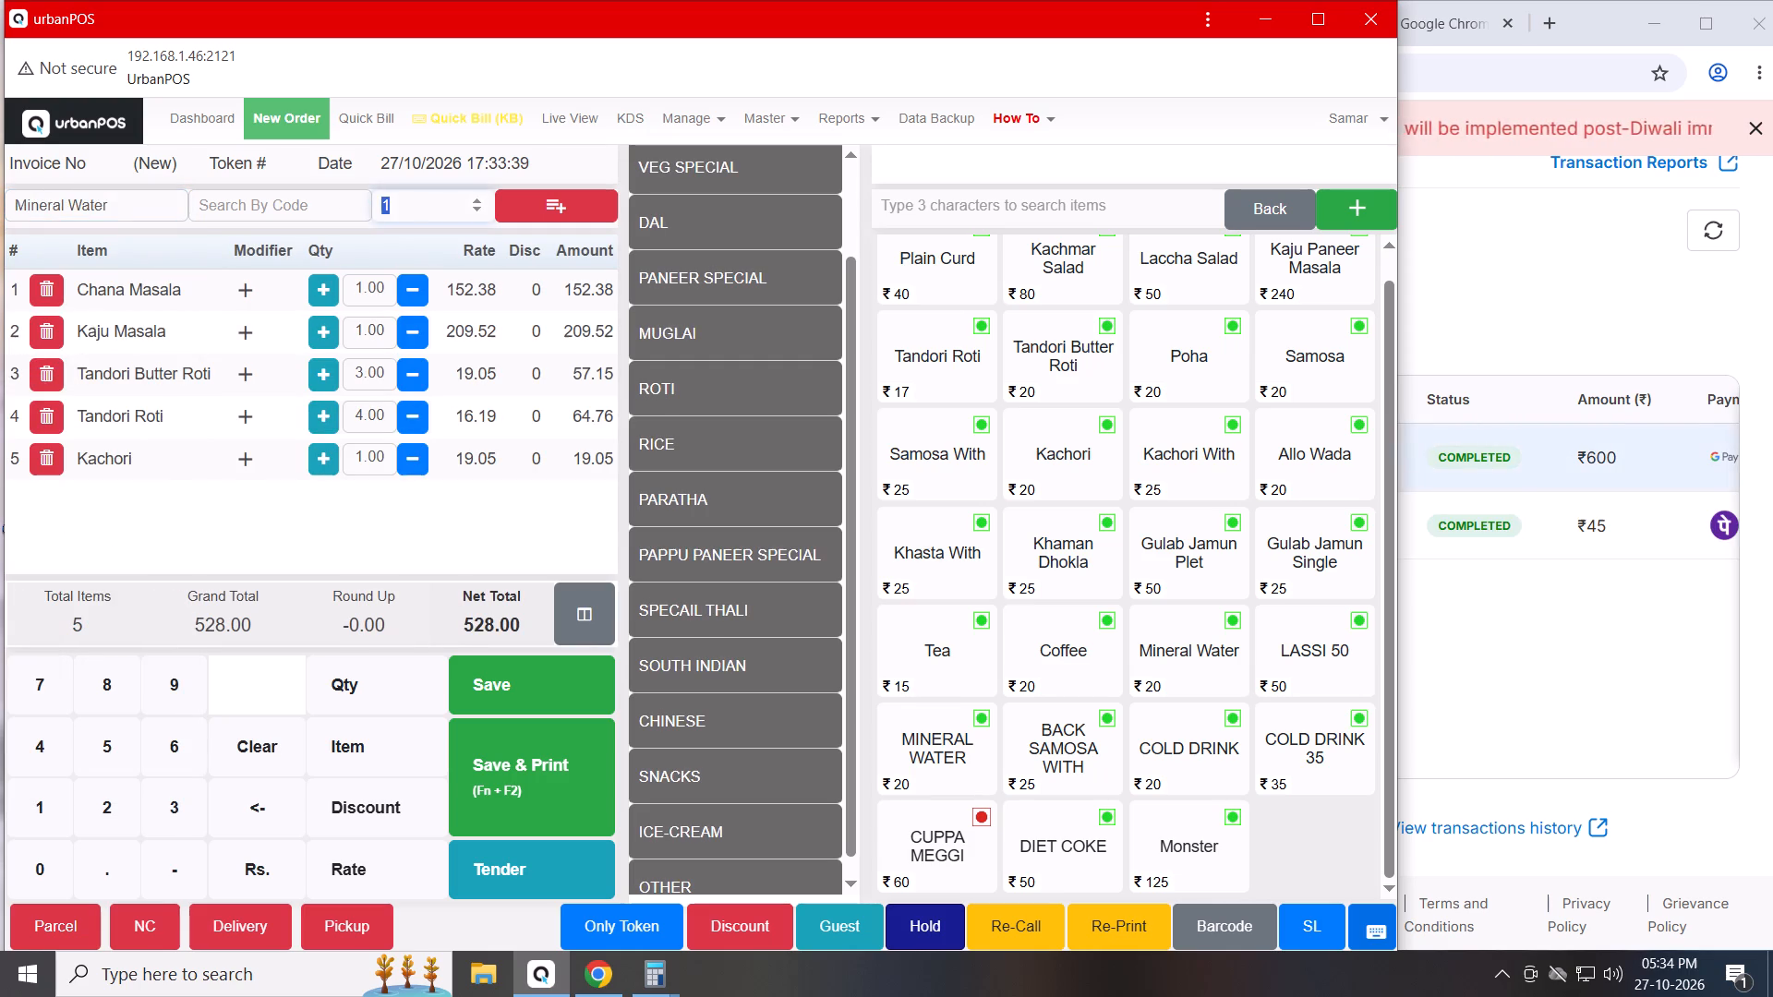
key("Return")
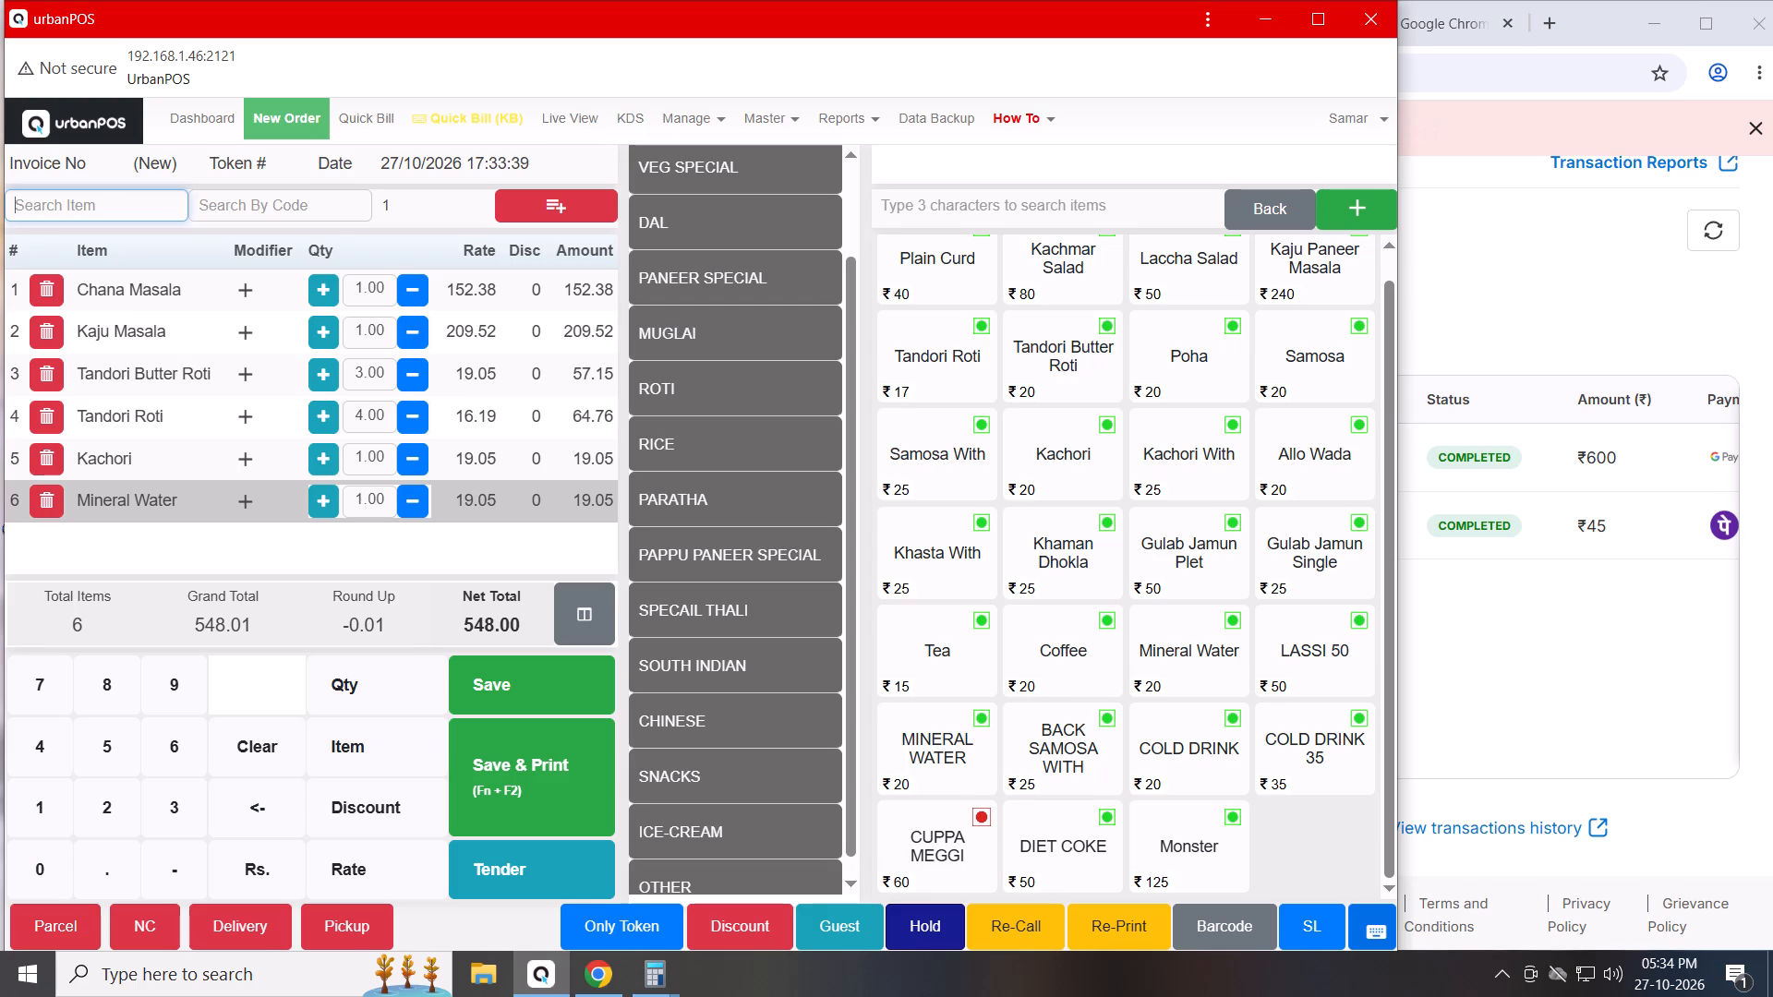
key("F2")
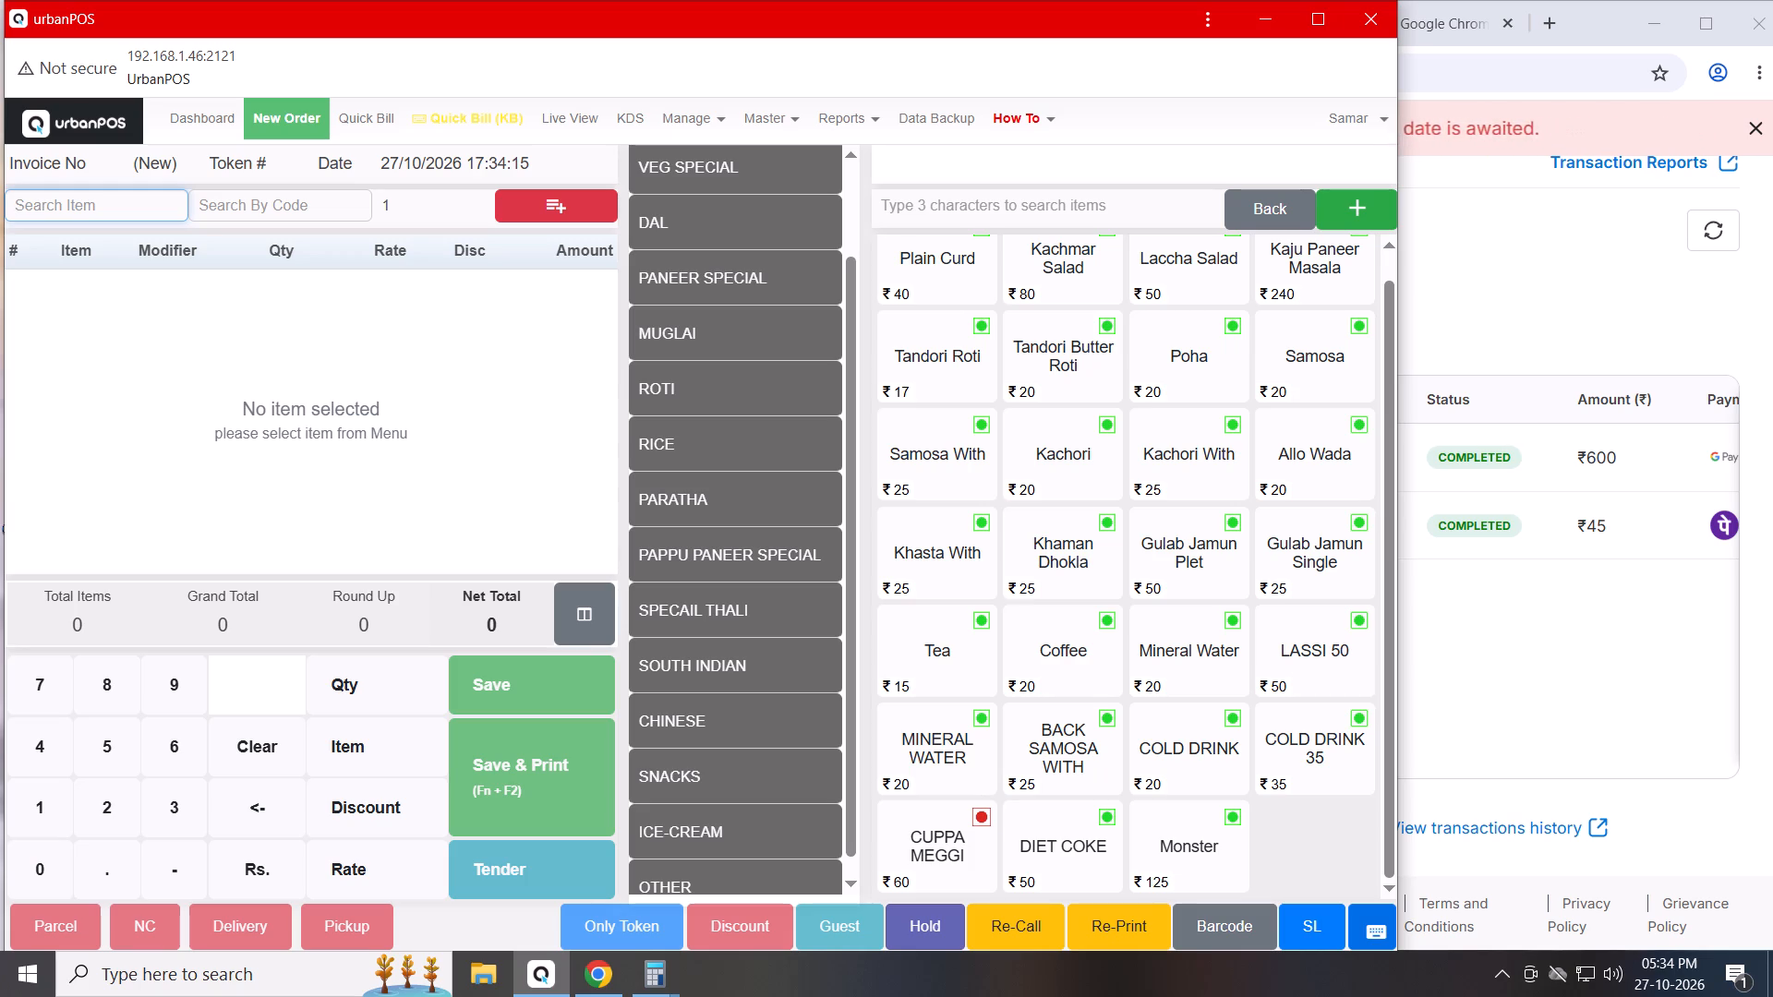
Start a new bill by searching for and adding one Sev Bhaji and one Mutter Paneer.
type("sv")
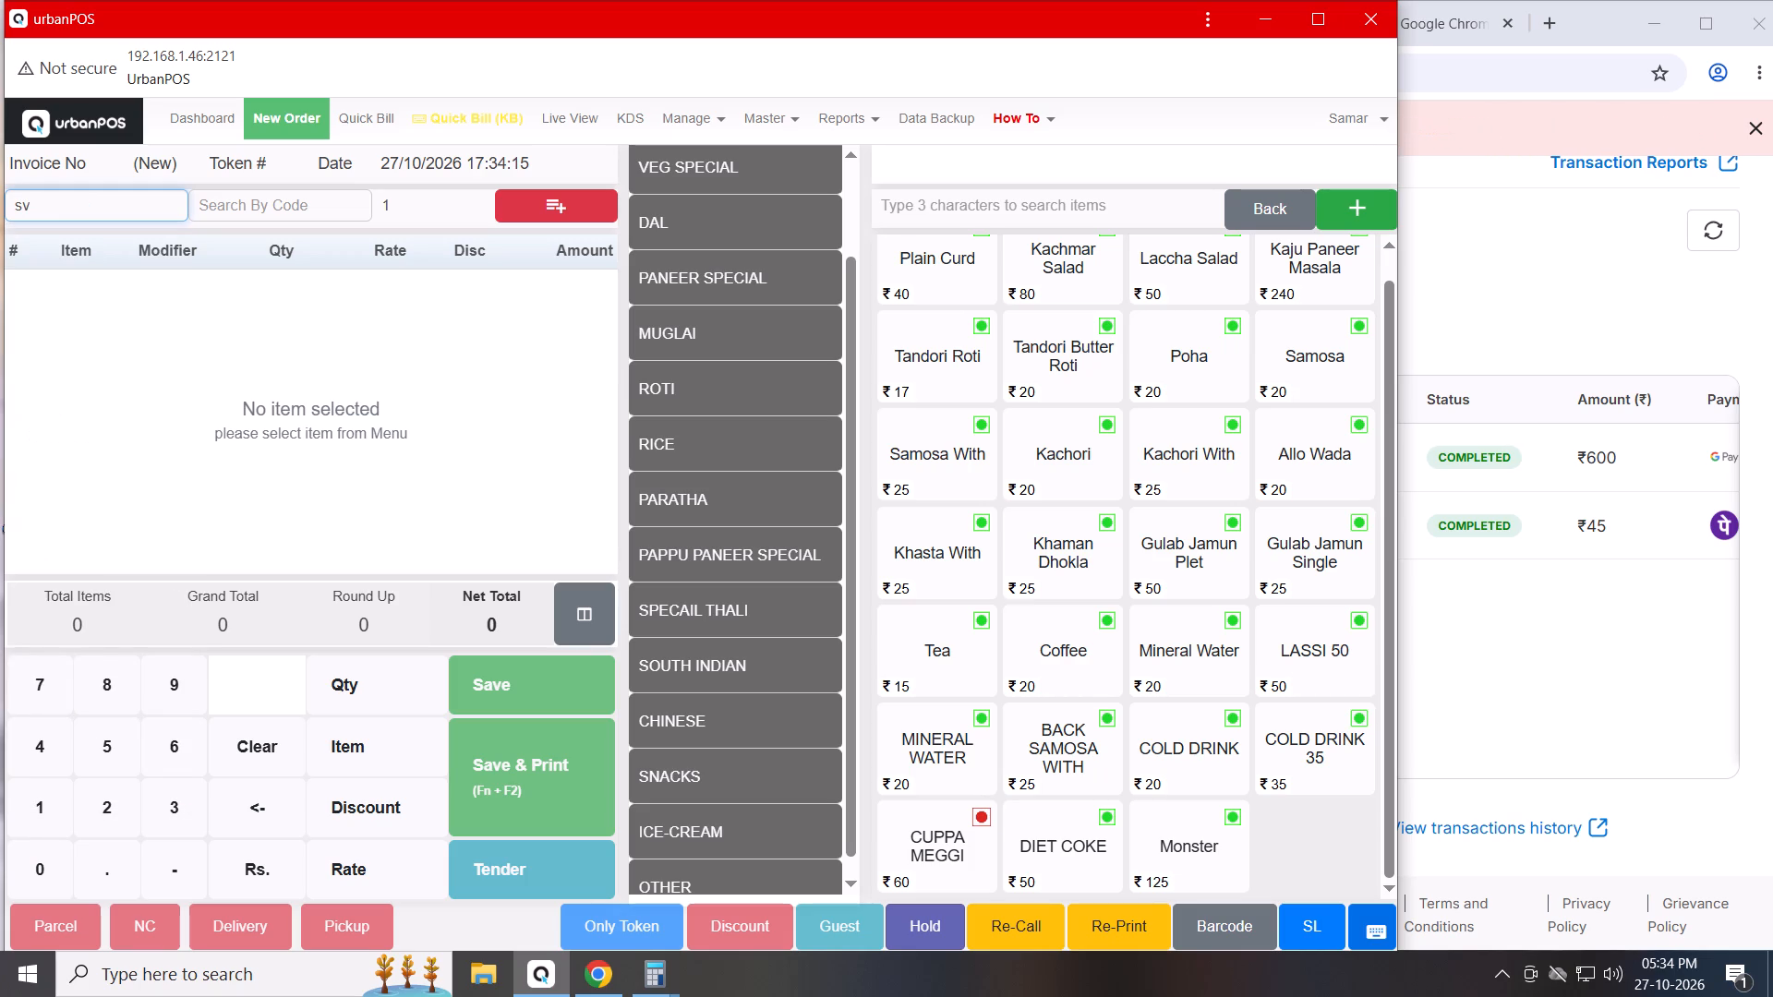
key("BackSpace")
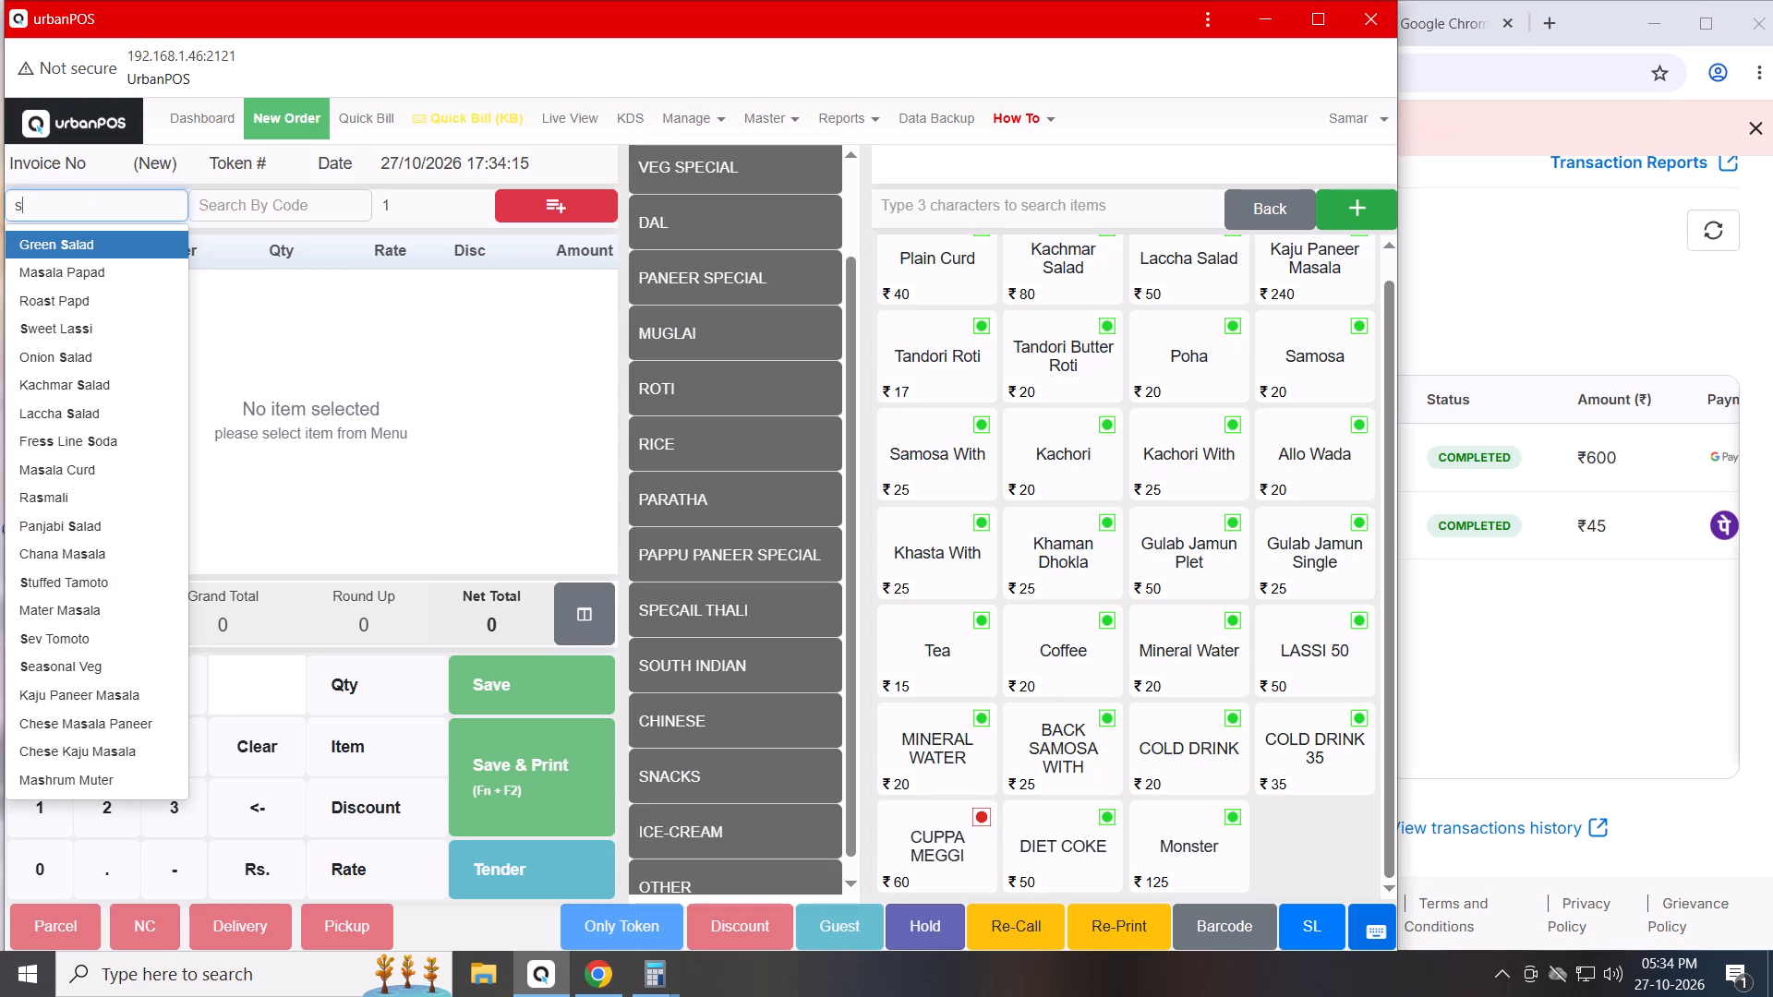
type("ev")
key("space")
type("b")
key("Return")
key("Return")
type("mutter")
key("space")
key("Down")
key("Return")
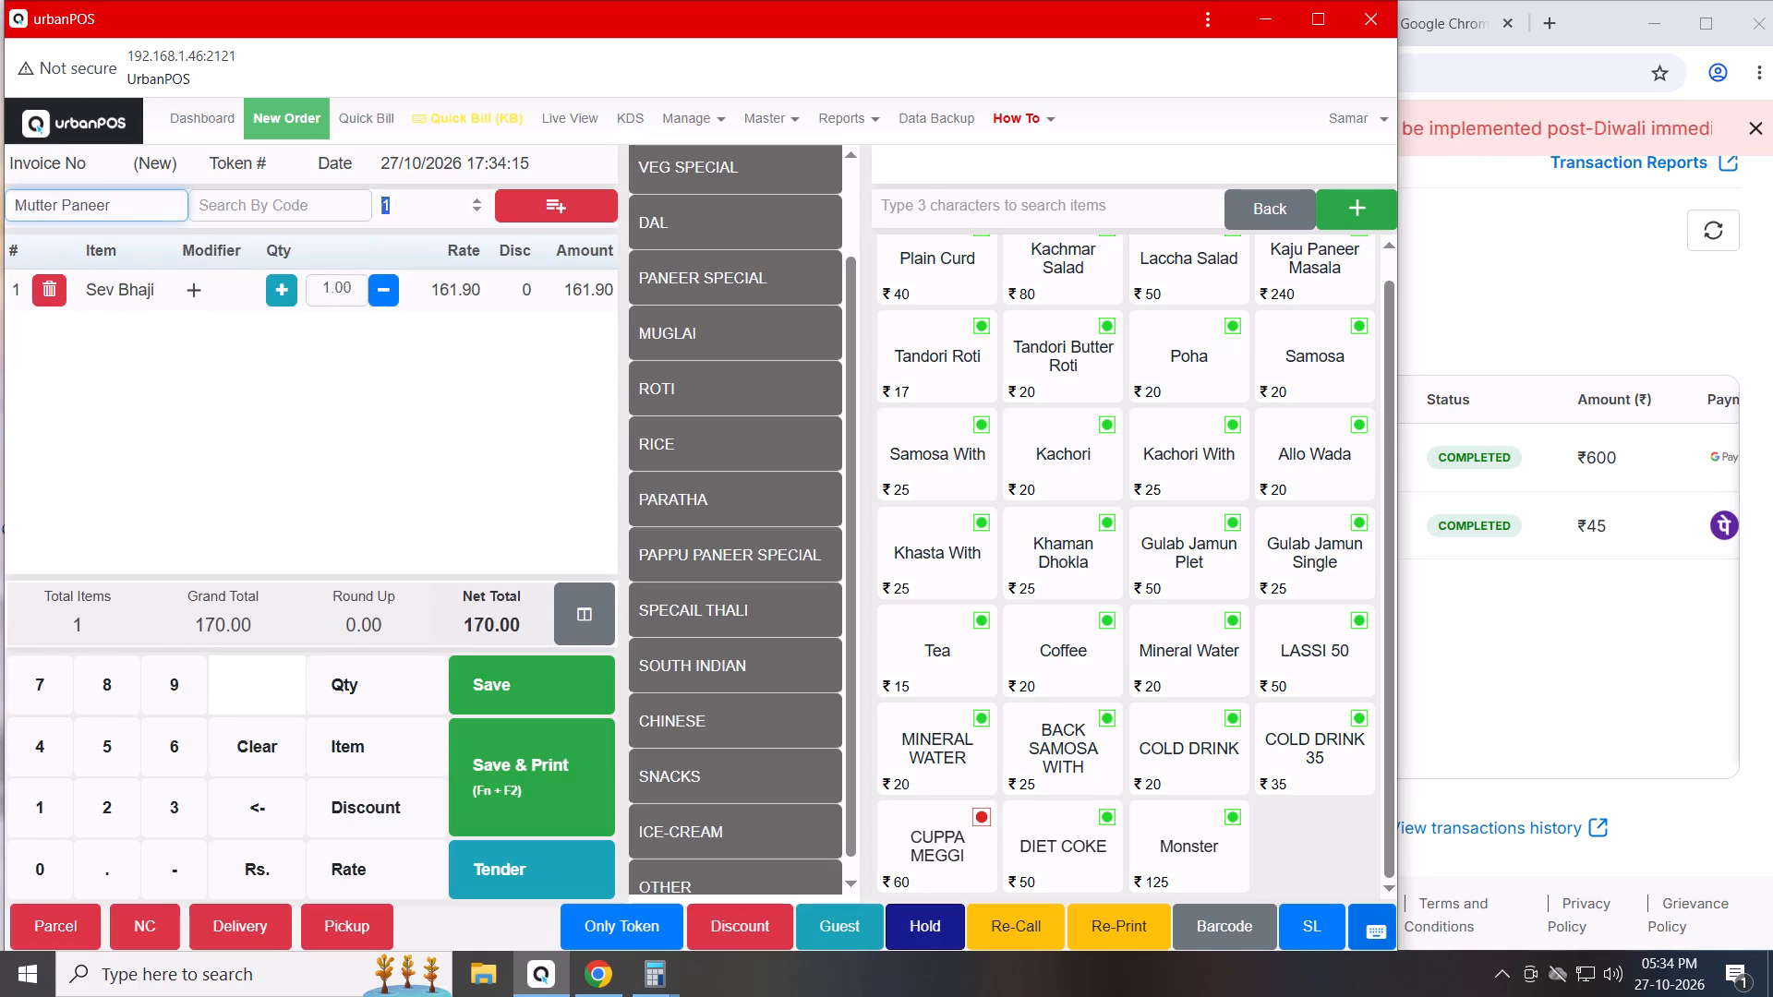
key("Return")
Add six Tandori Butter Roti to the bill, and save and print it.
type("roti")
key("Up")
key("Up")
key("Up")
key("Up")
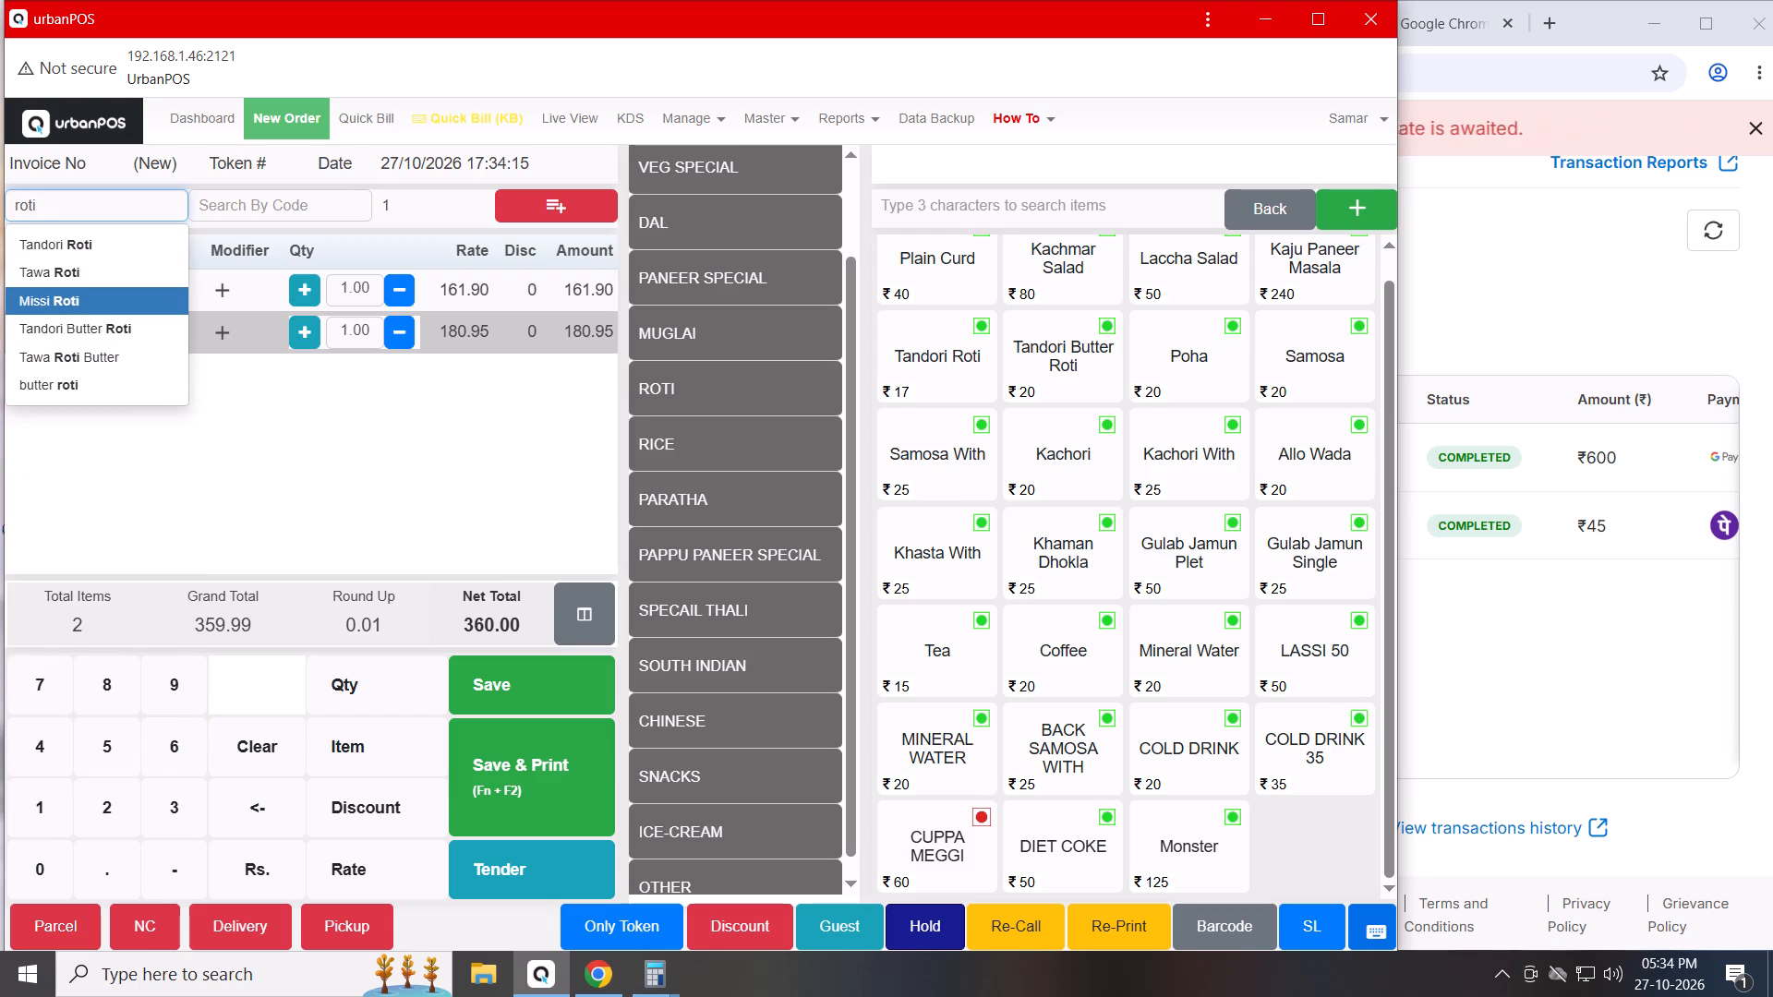
key("Down")
key("Return")
key("6")
key("Return")
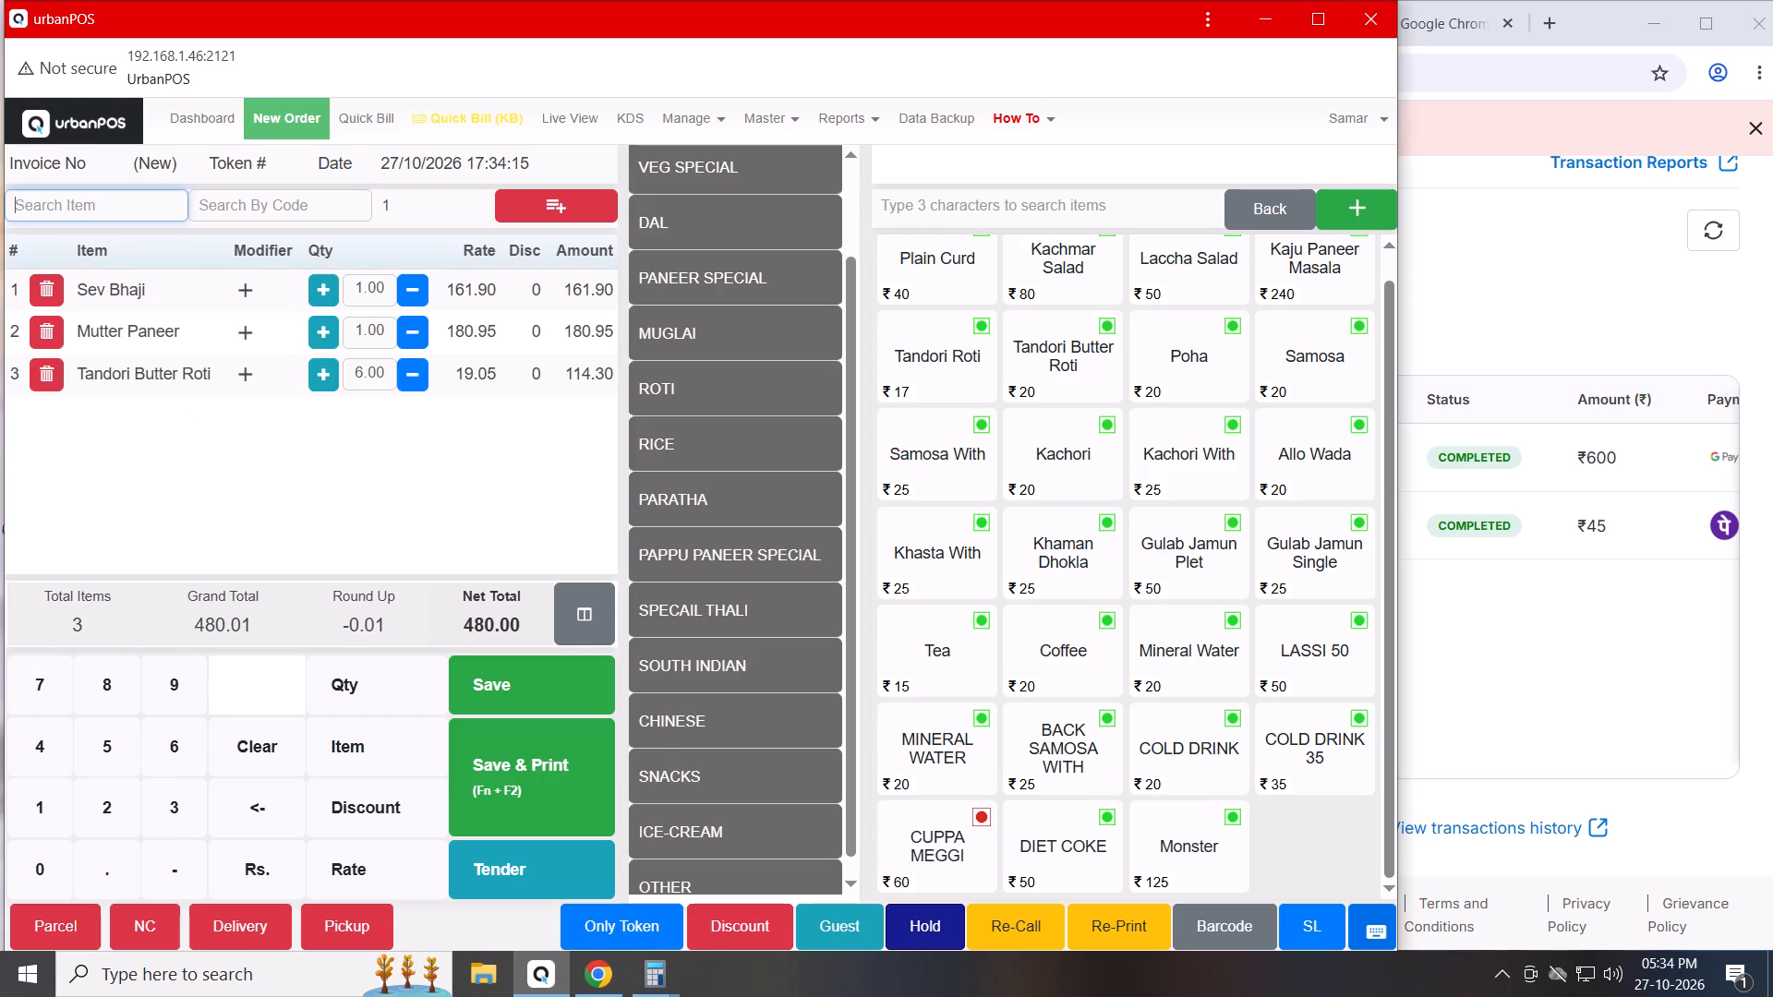
key("F2")
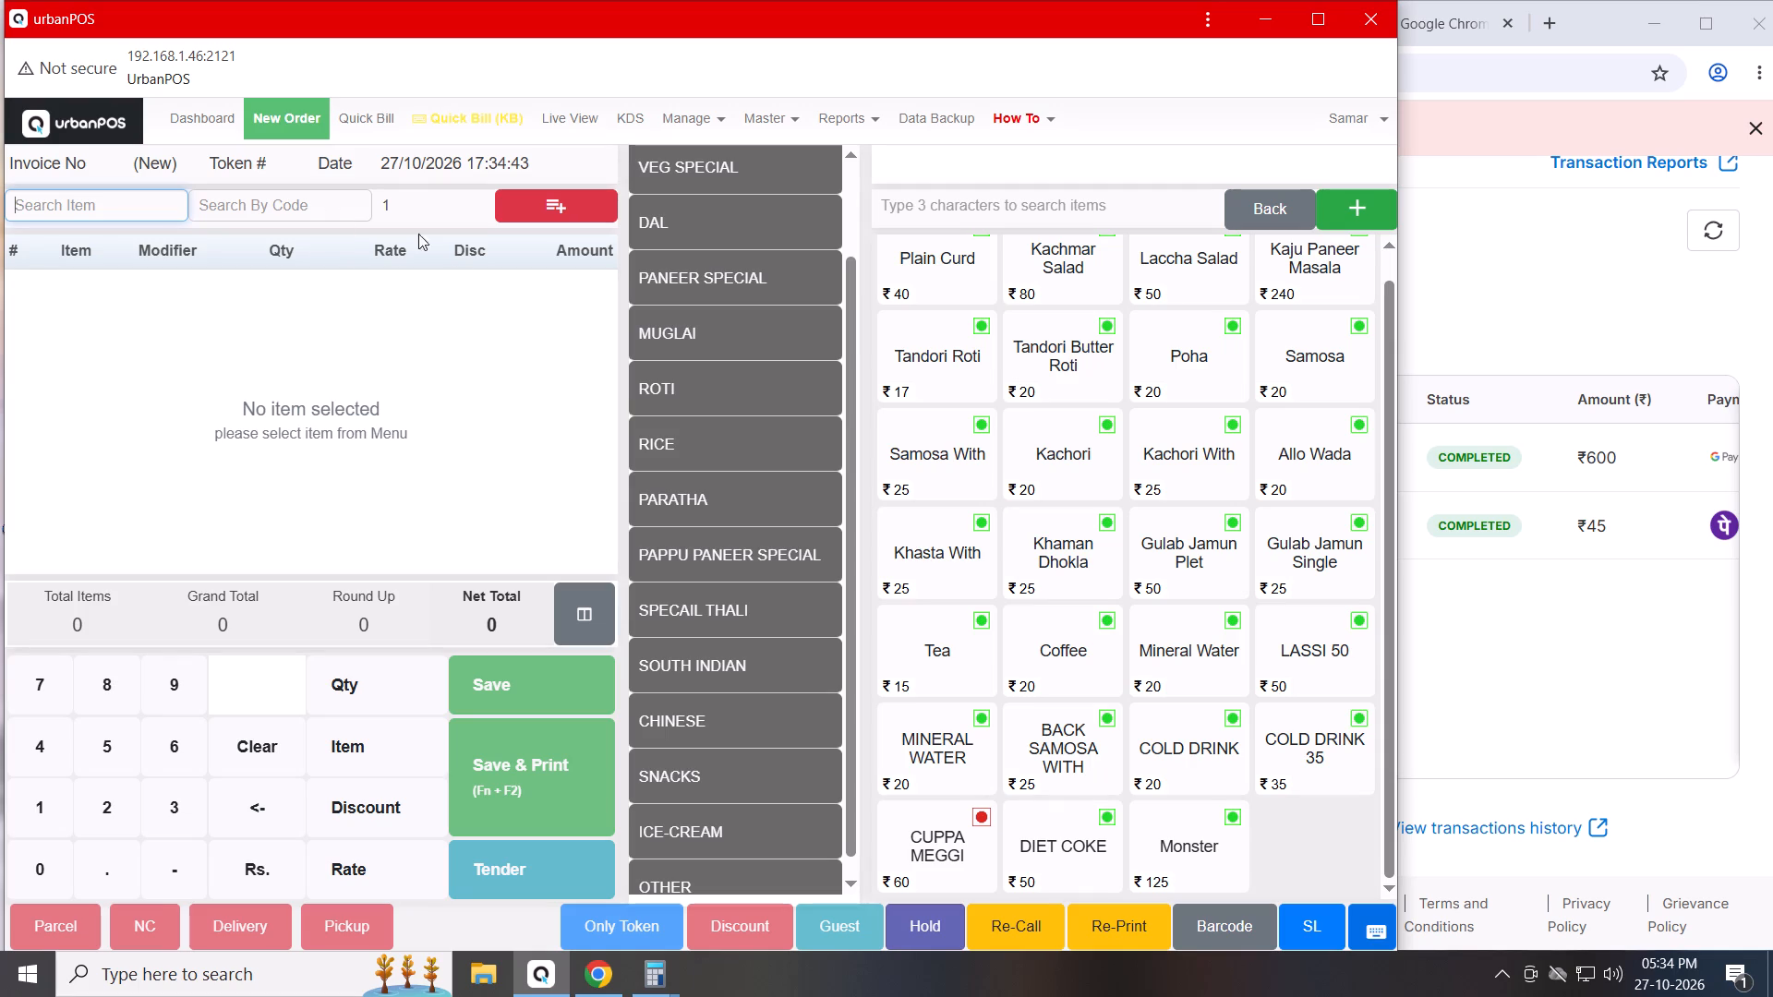
Start a new bill with two Tea and two Mineral Water from the favourite items.
double_click(947, 669)
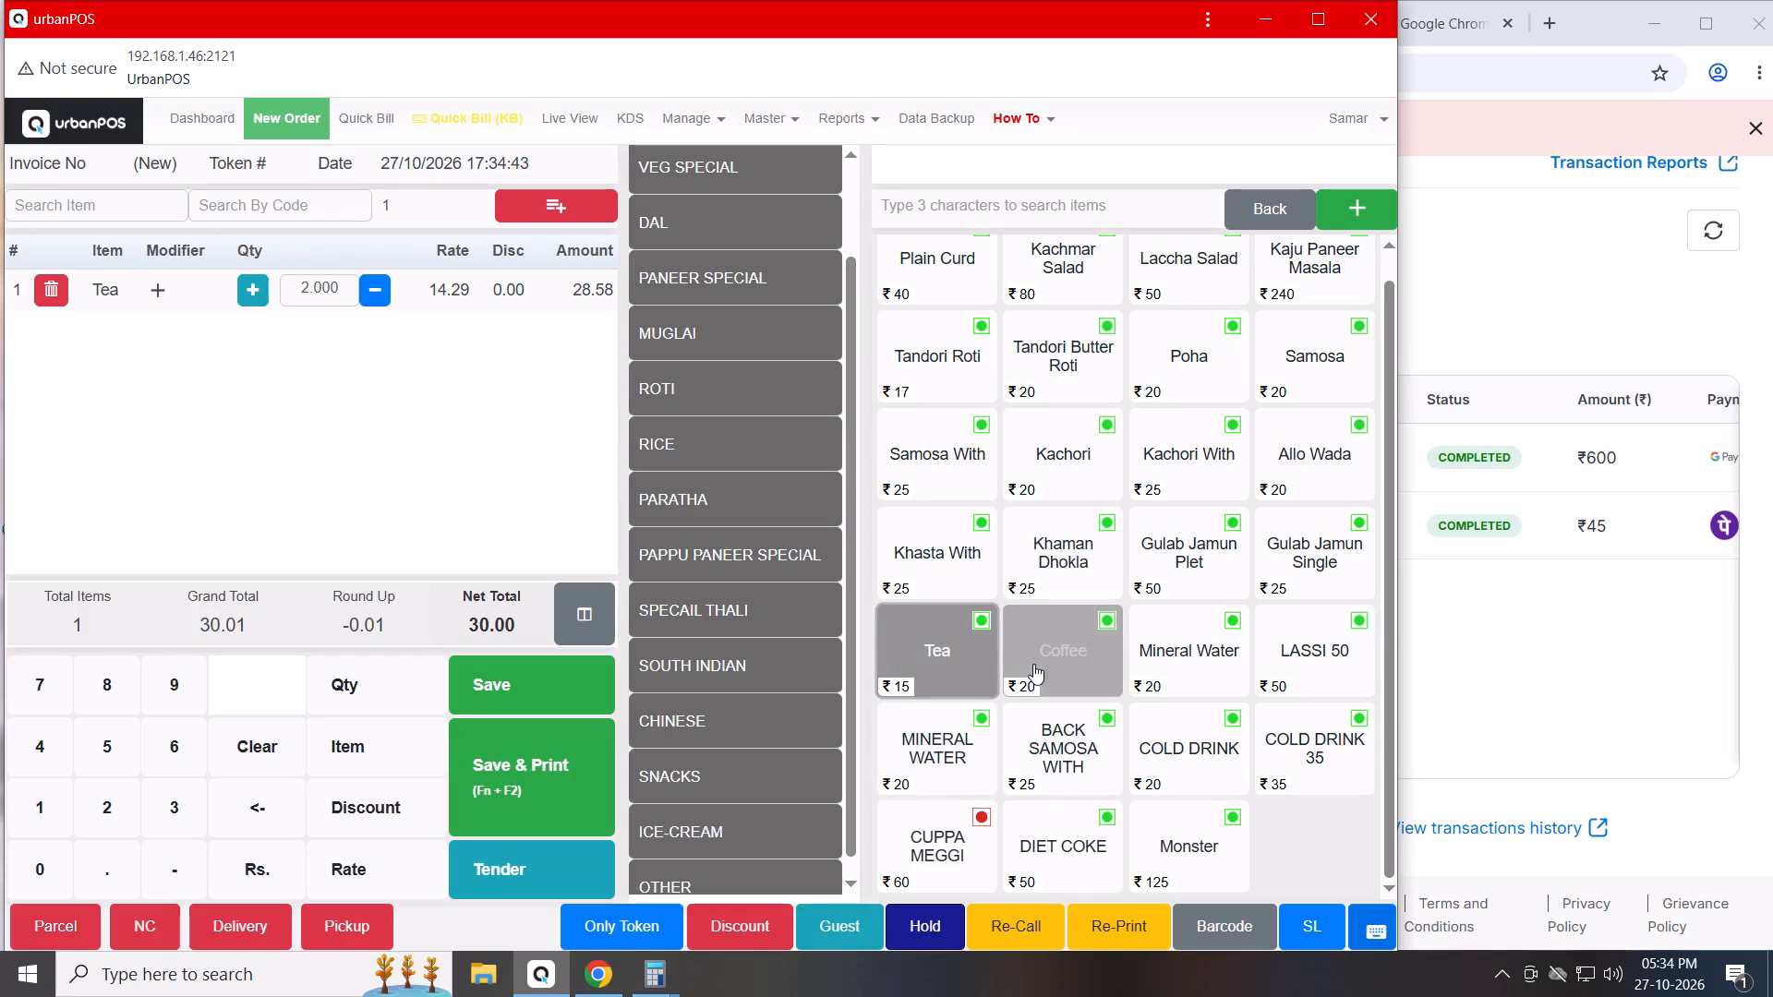
left_click(1169, 652)
left_click(1168, 661)
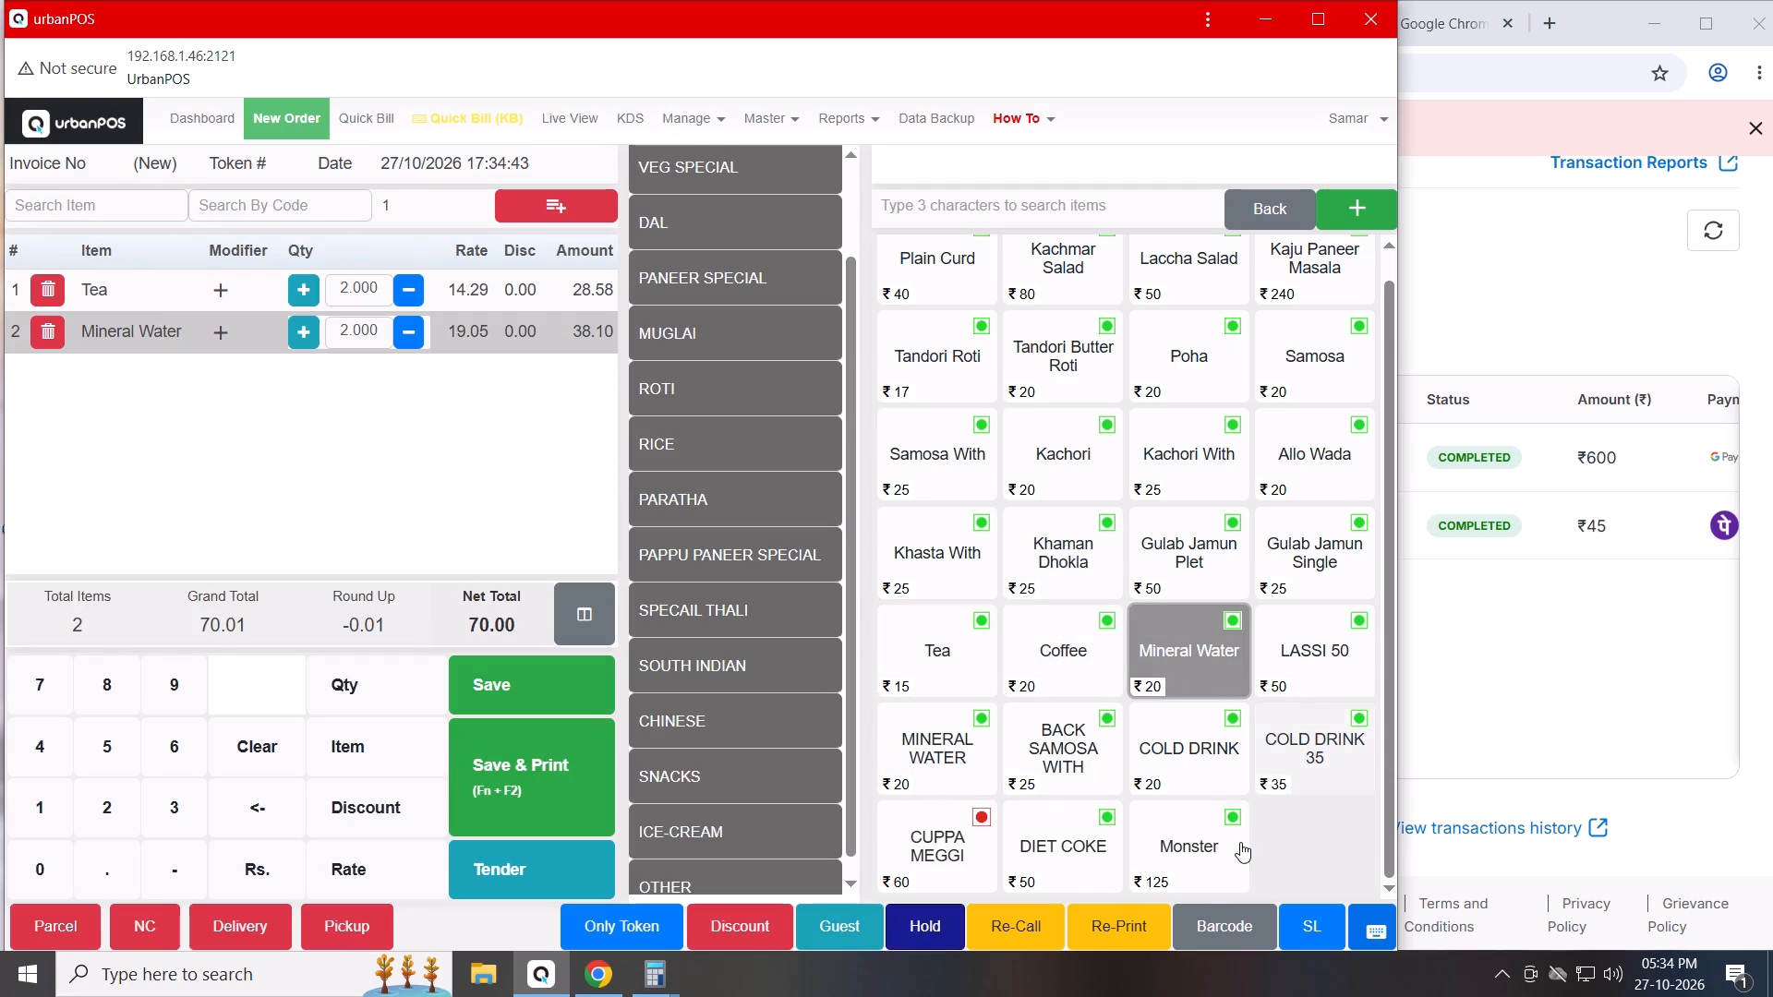
Check the list of recent invoices available for reprinting, and save and print the tea and water bill.
left_click(1157, 922)
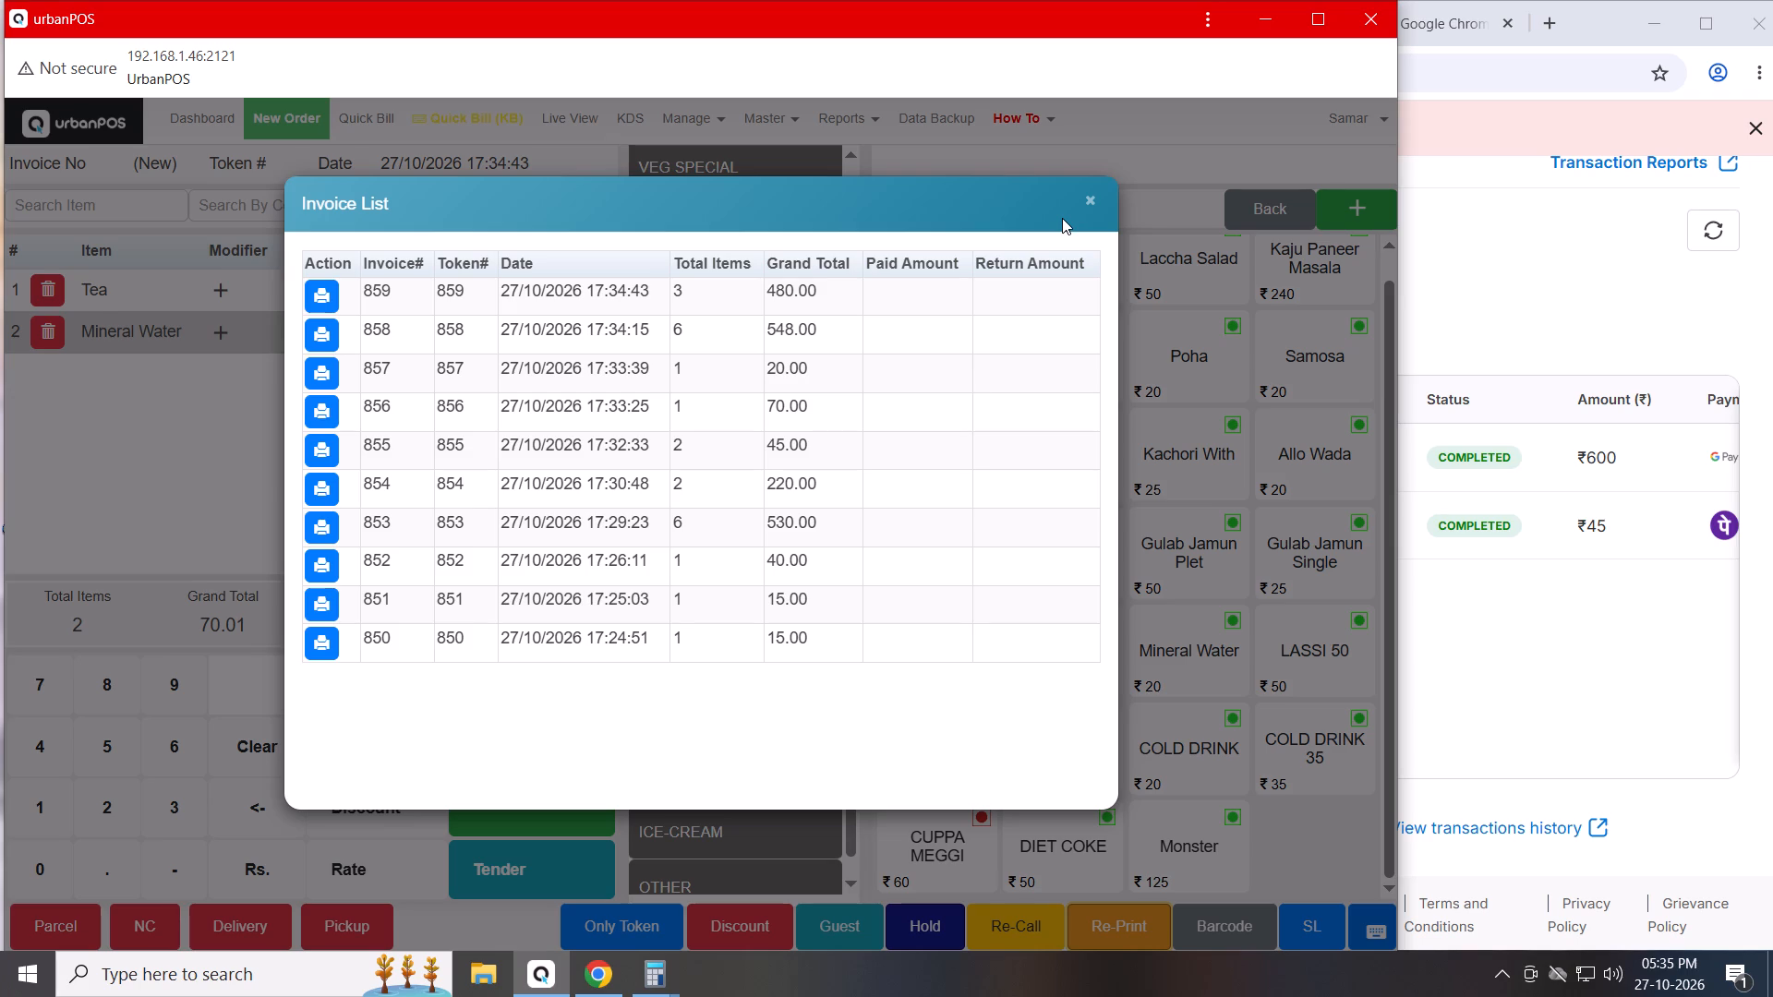
left_click(1109, 200)
left_click(476, 783)
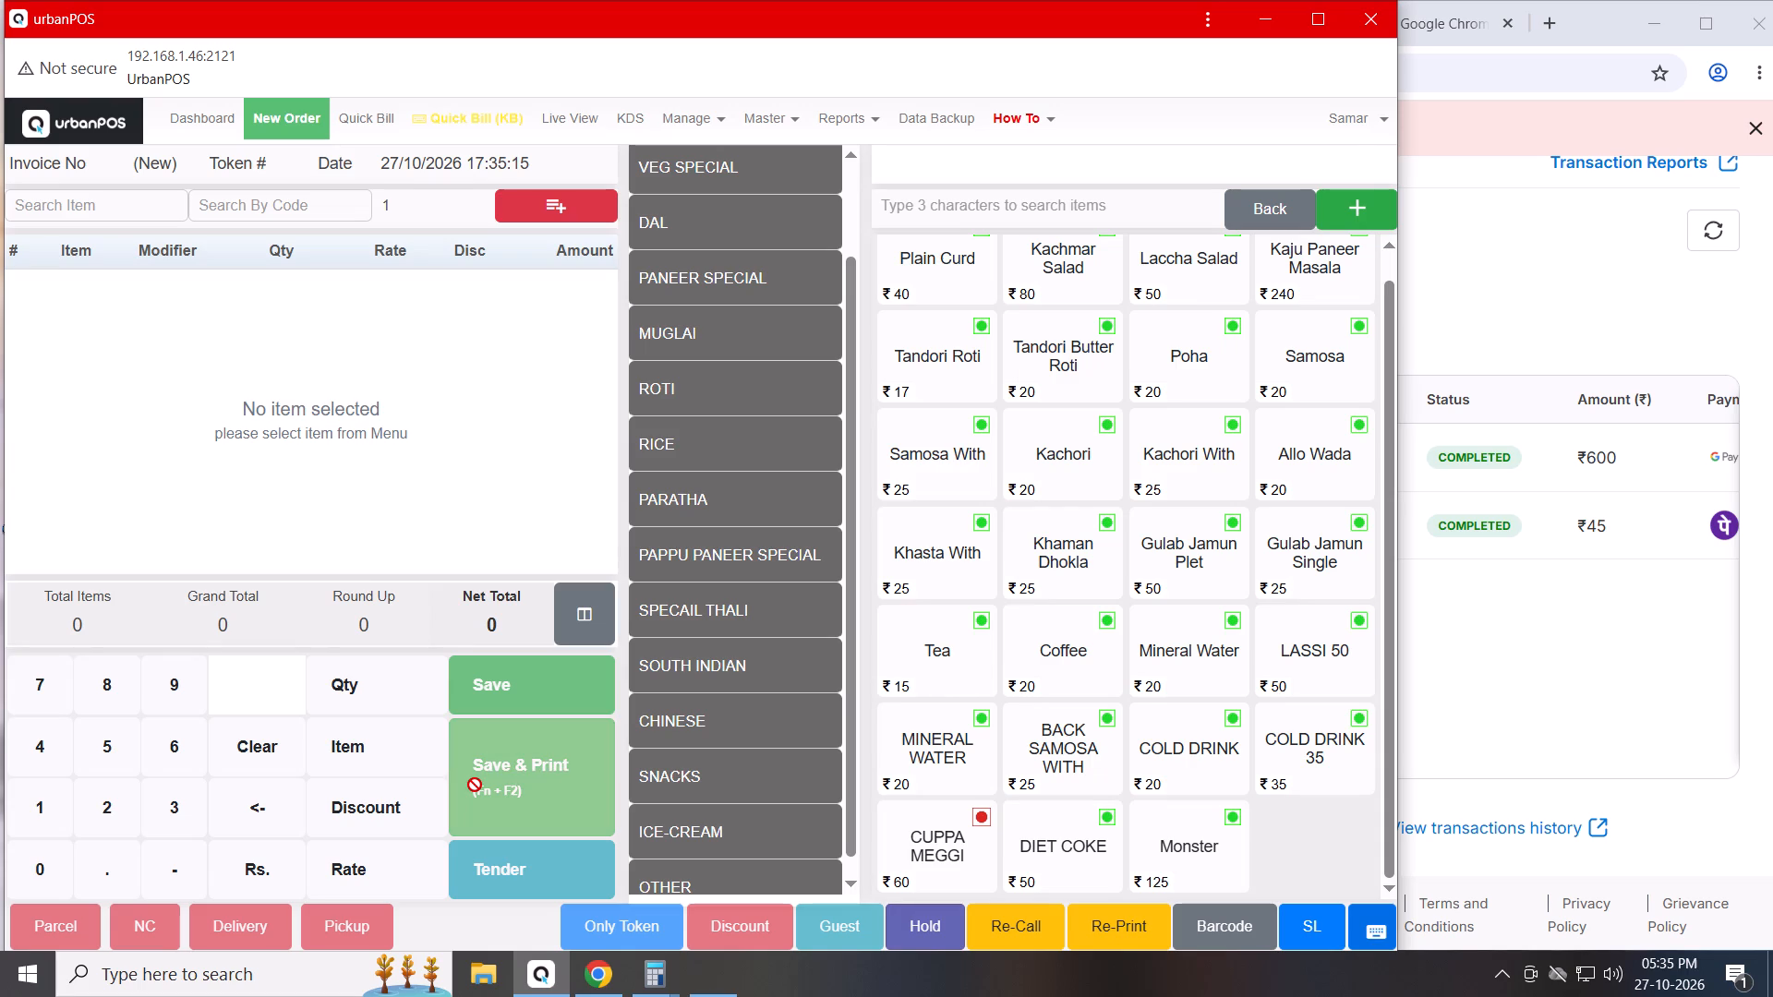
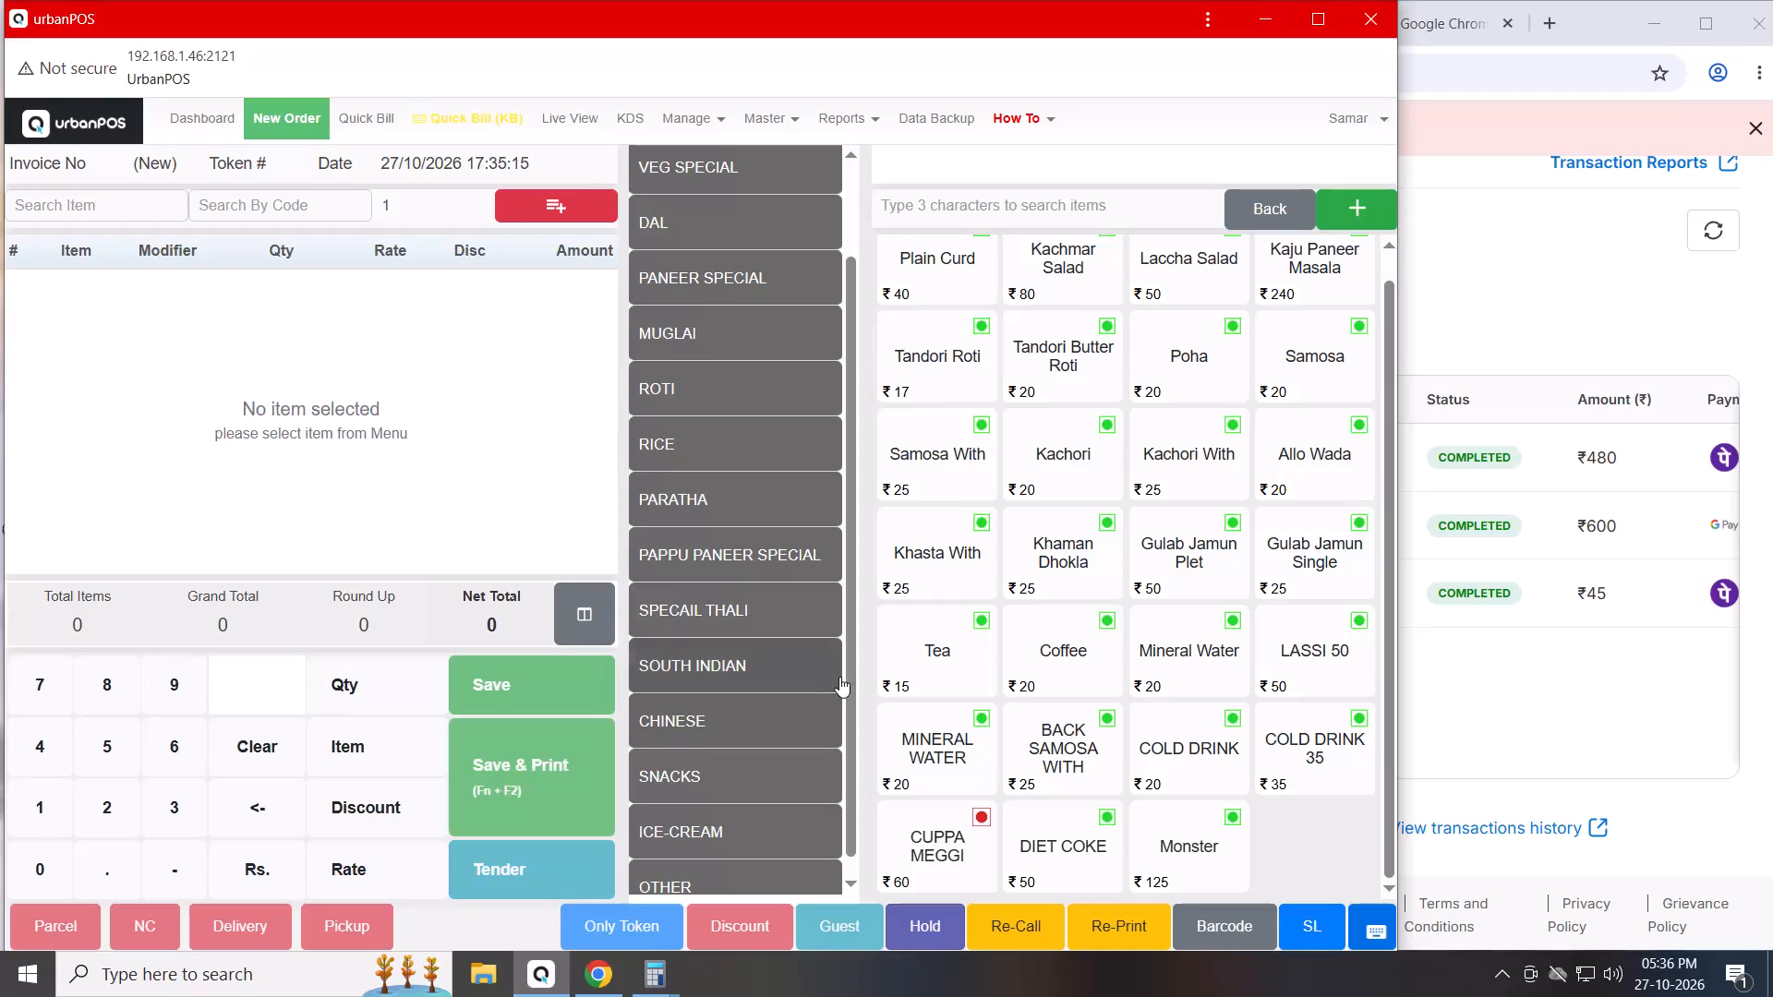
Add one Tea to a new bill, and save and print it.
left_click(917, 656)
key("F2")
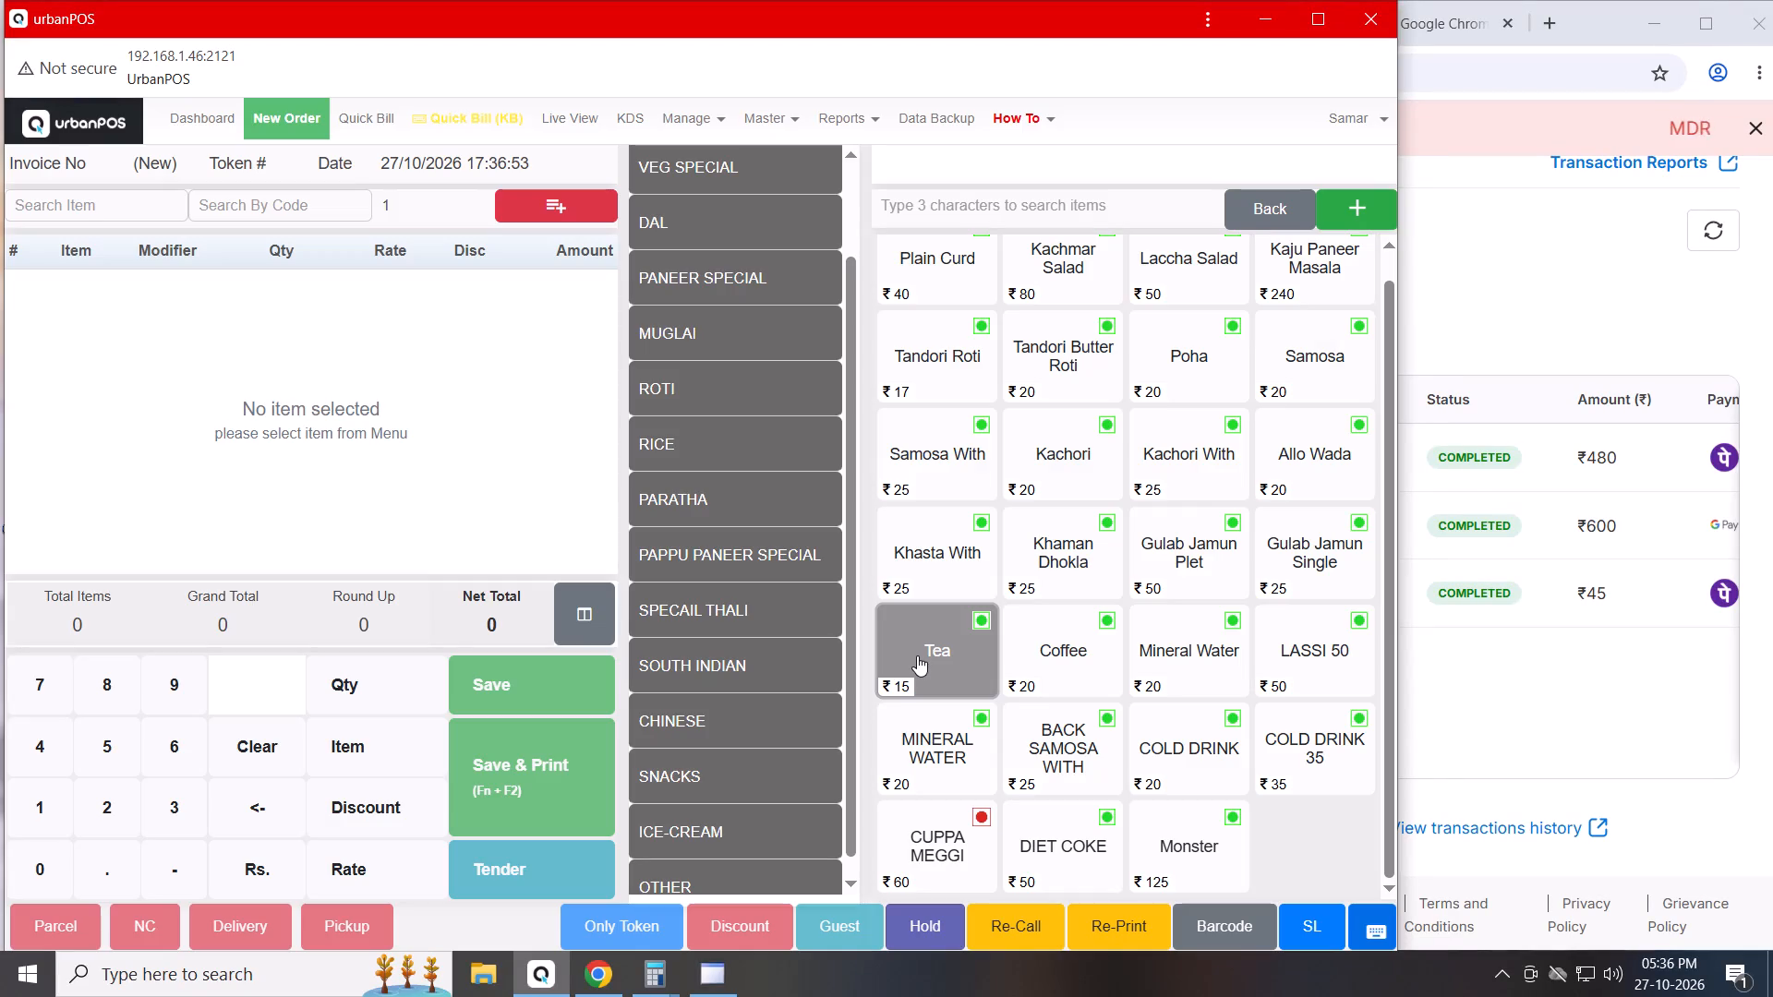
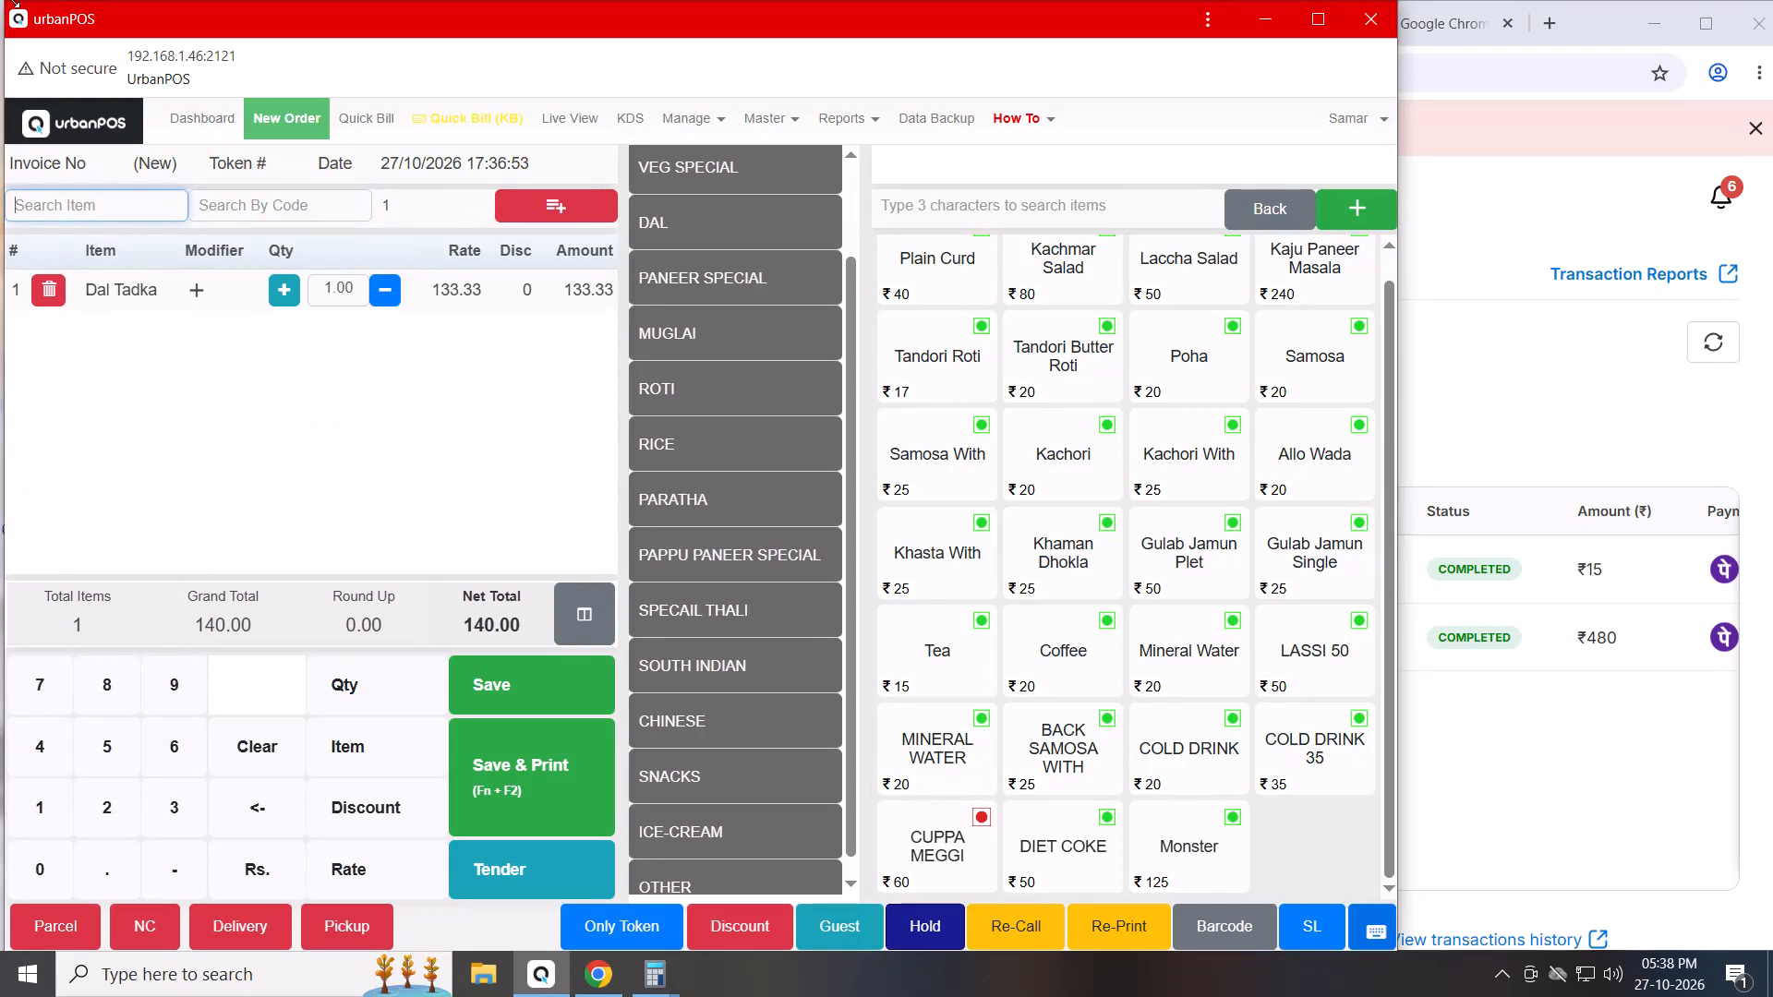
Add 10 Tandori Butter Roti to the current bill with Dal Tadka.
type("rot")
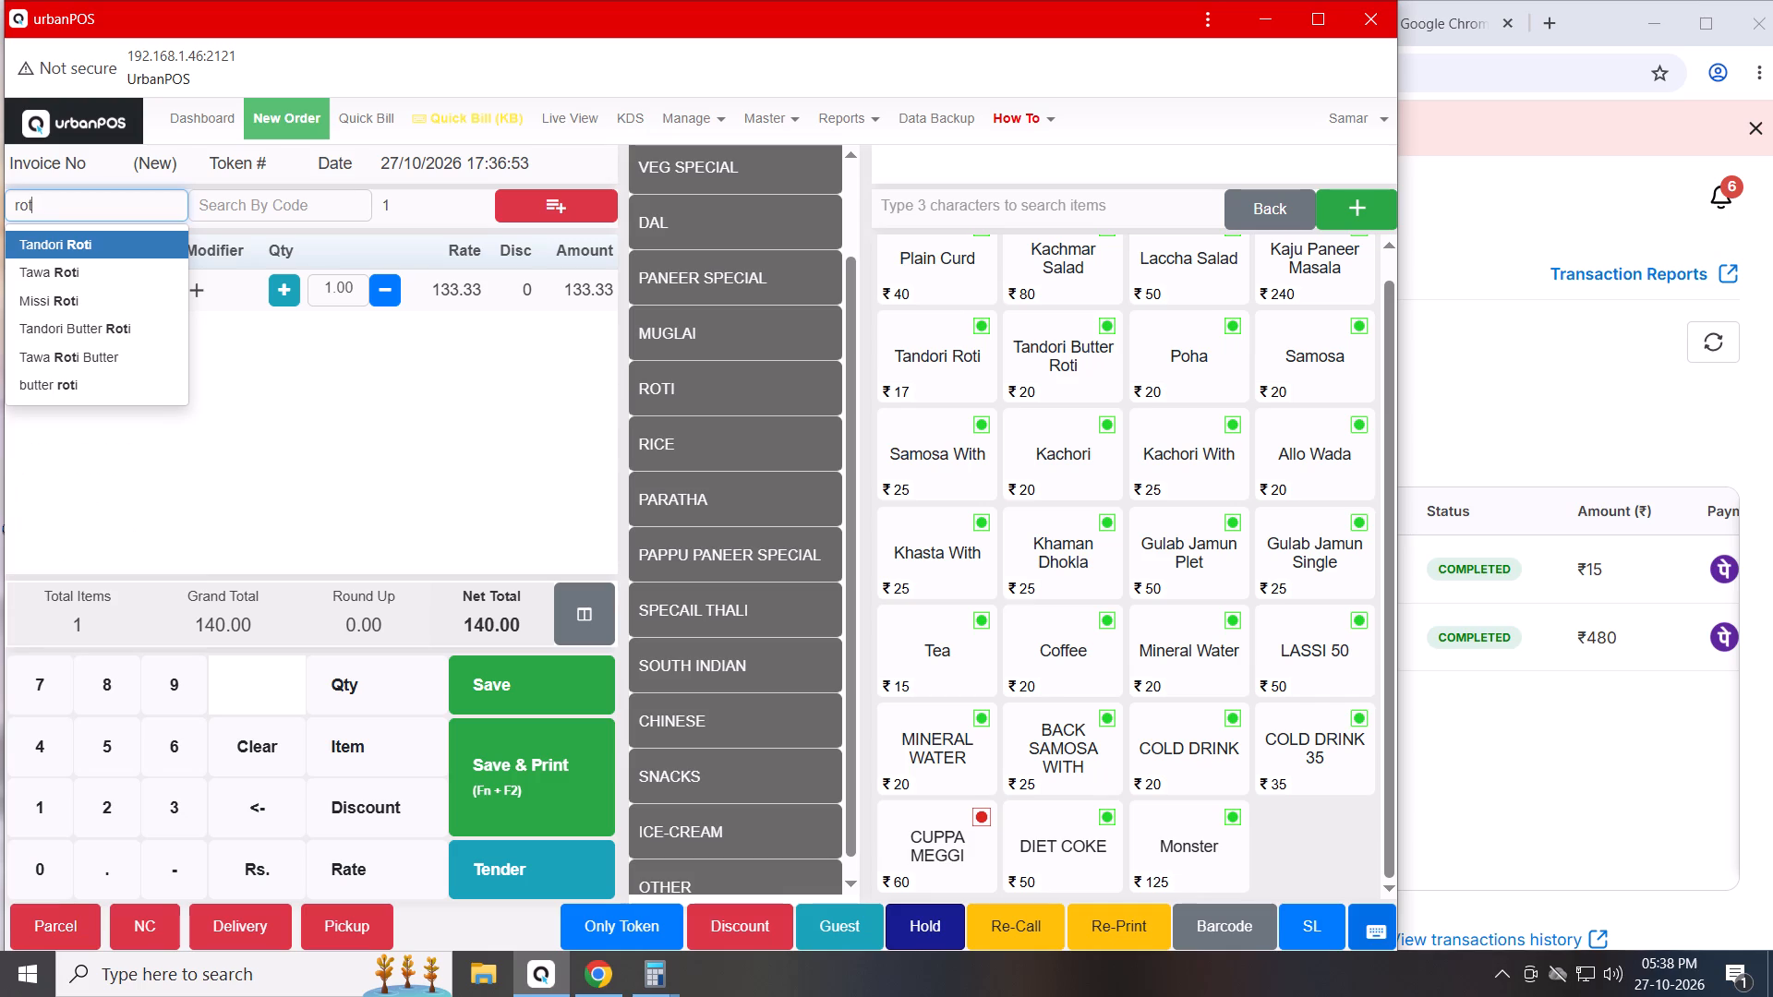
key("Down")
key("Down")
key("Down")
key("Return")
type("10")
key("Return")
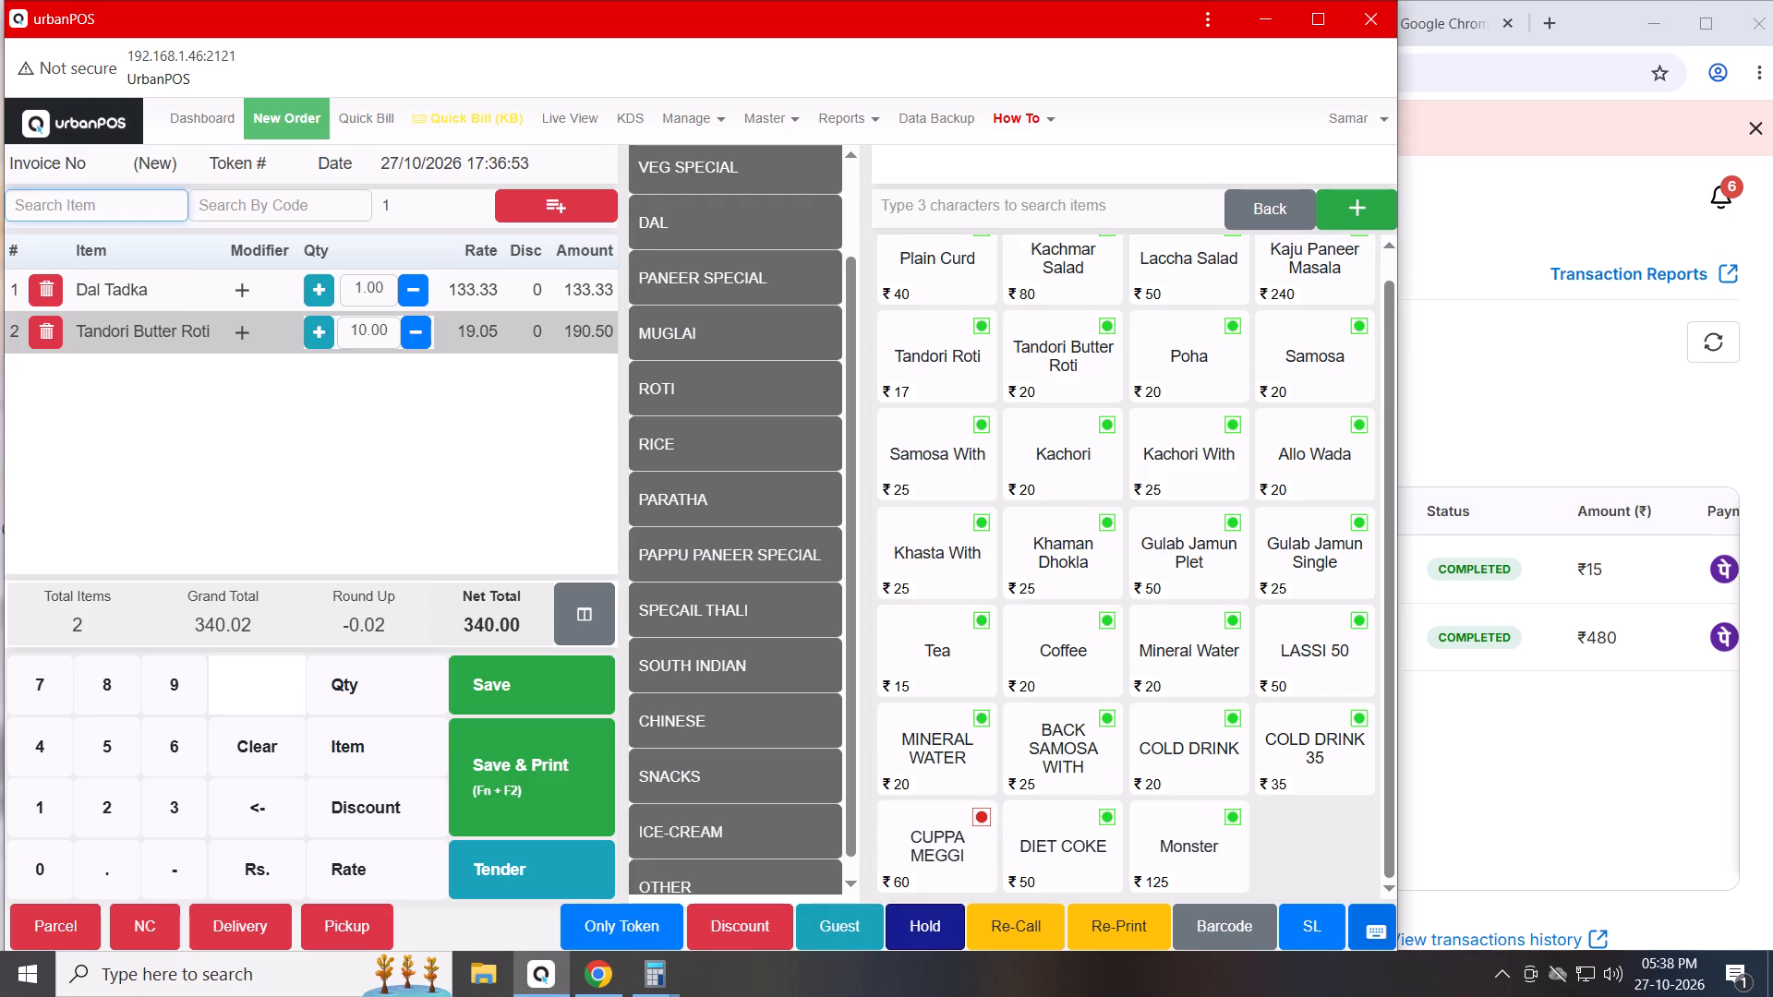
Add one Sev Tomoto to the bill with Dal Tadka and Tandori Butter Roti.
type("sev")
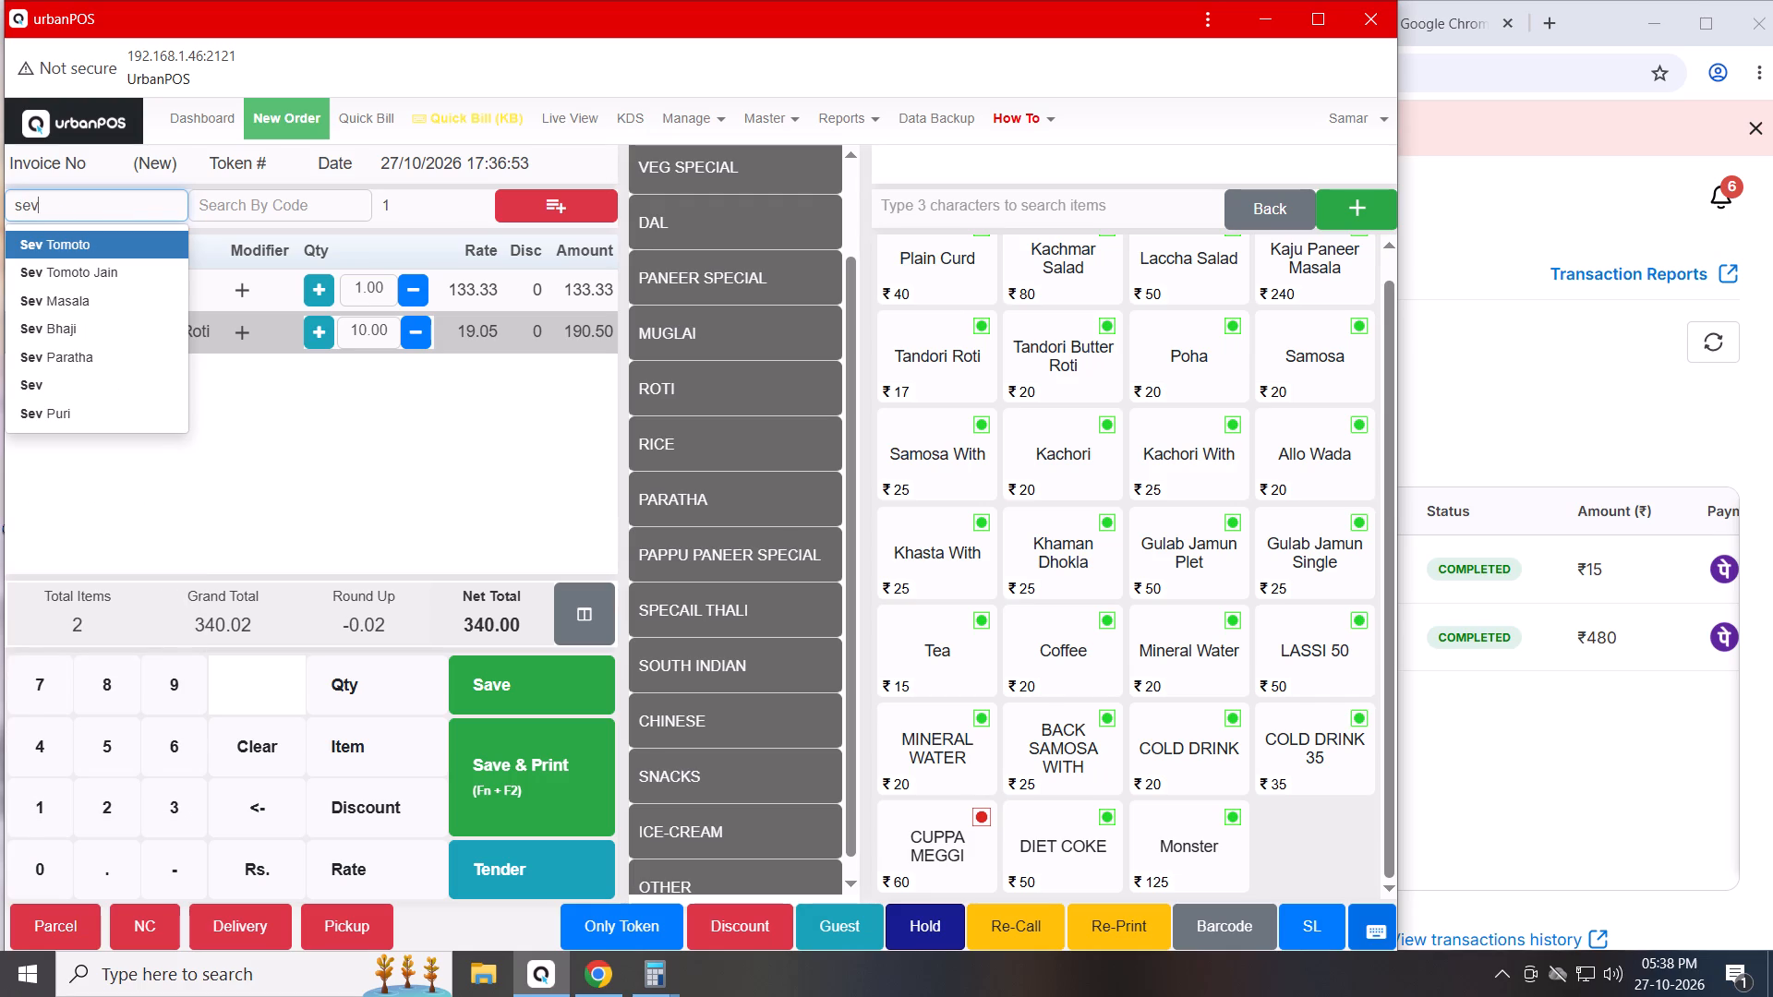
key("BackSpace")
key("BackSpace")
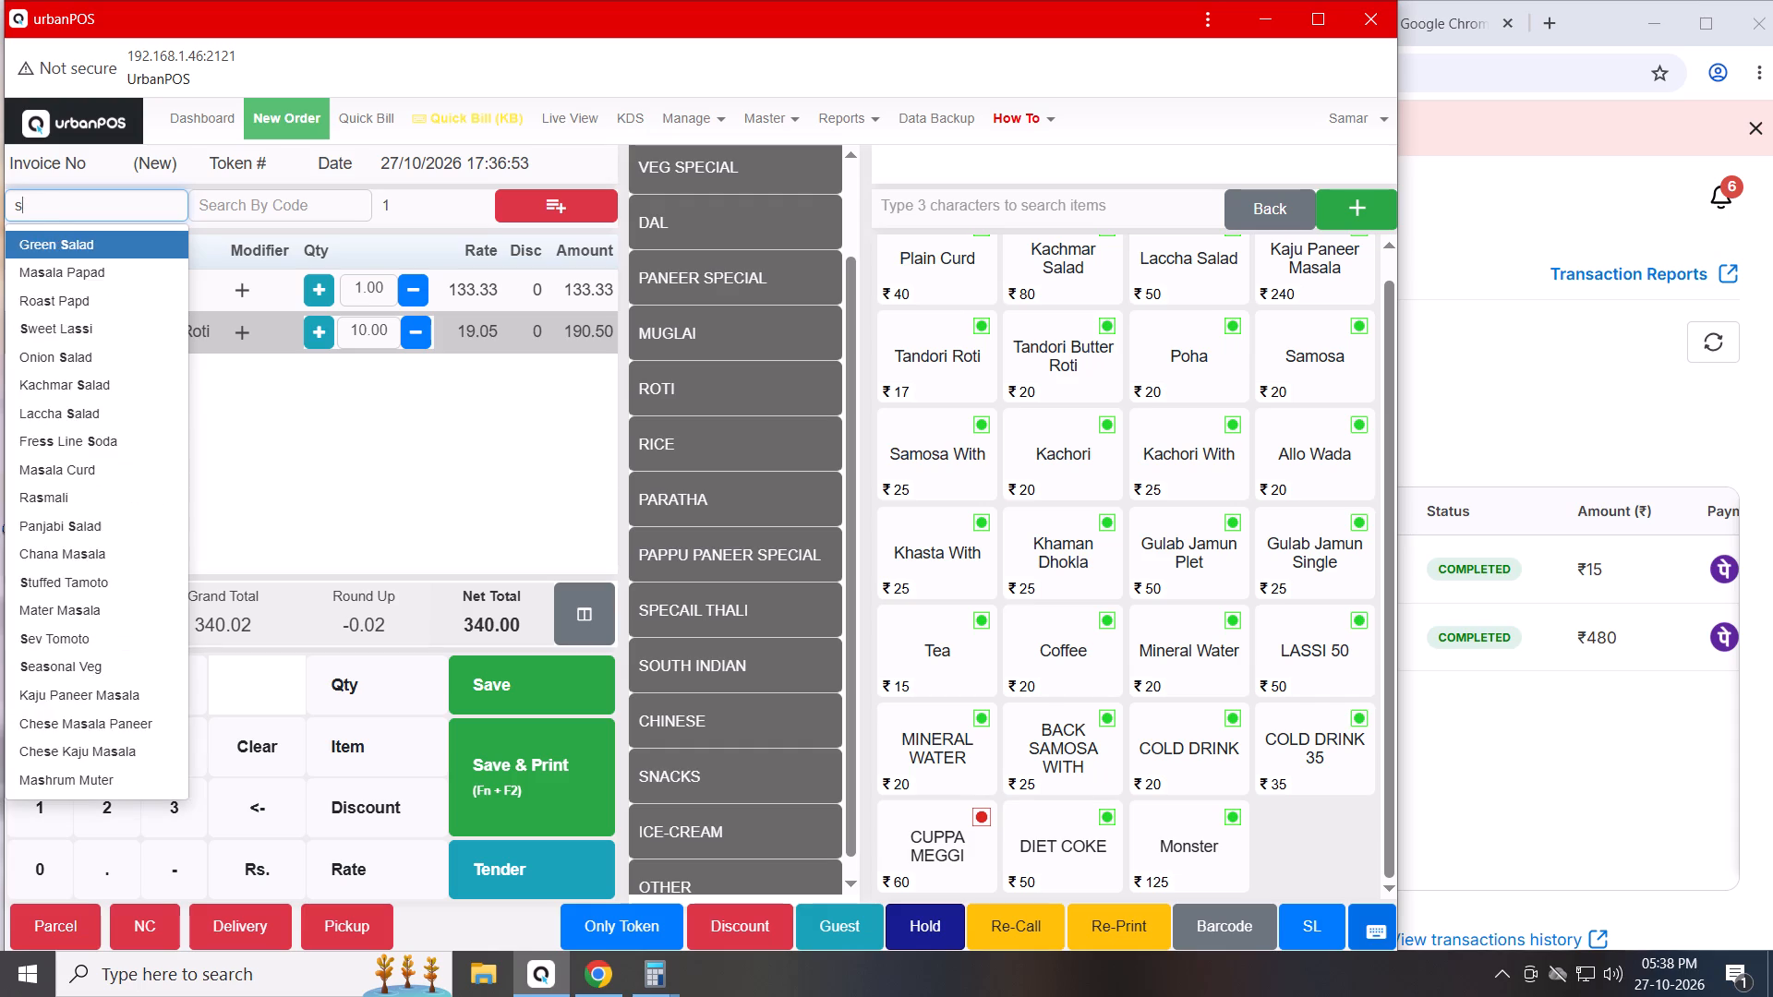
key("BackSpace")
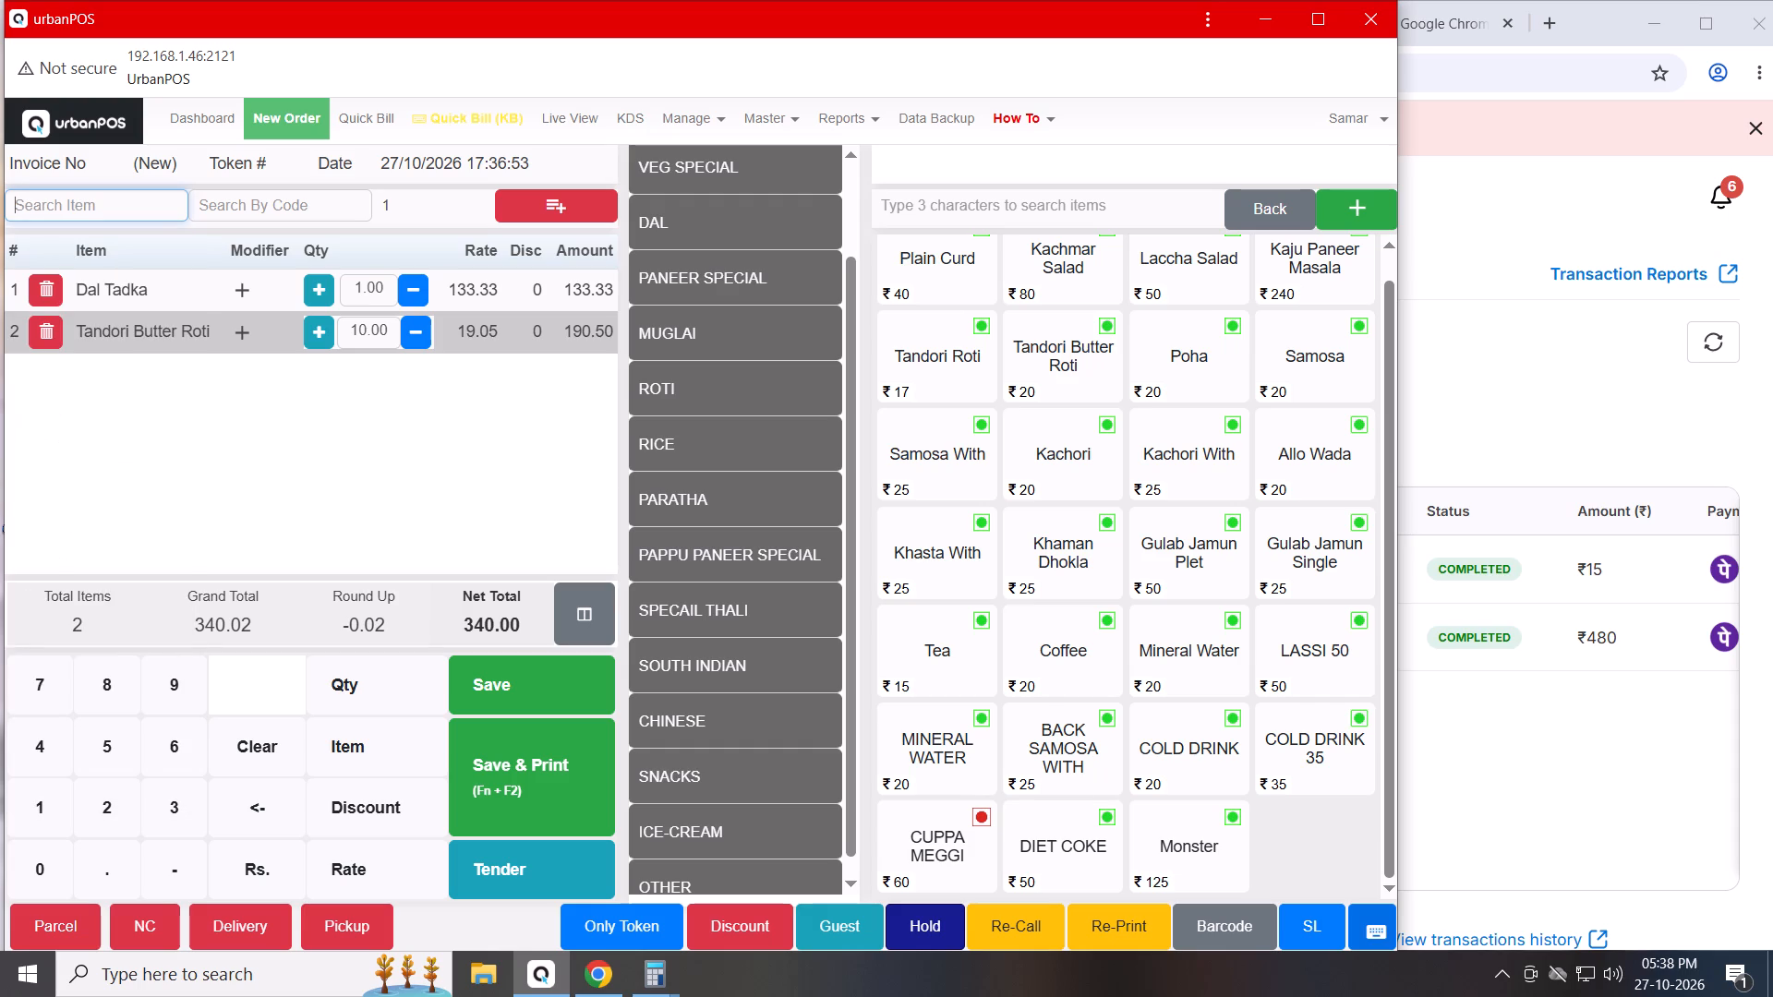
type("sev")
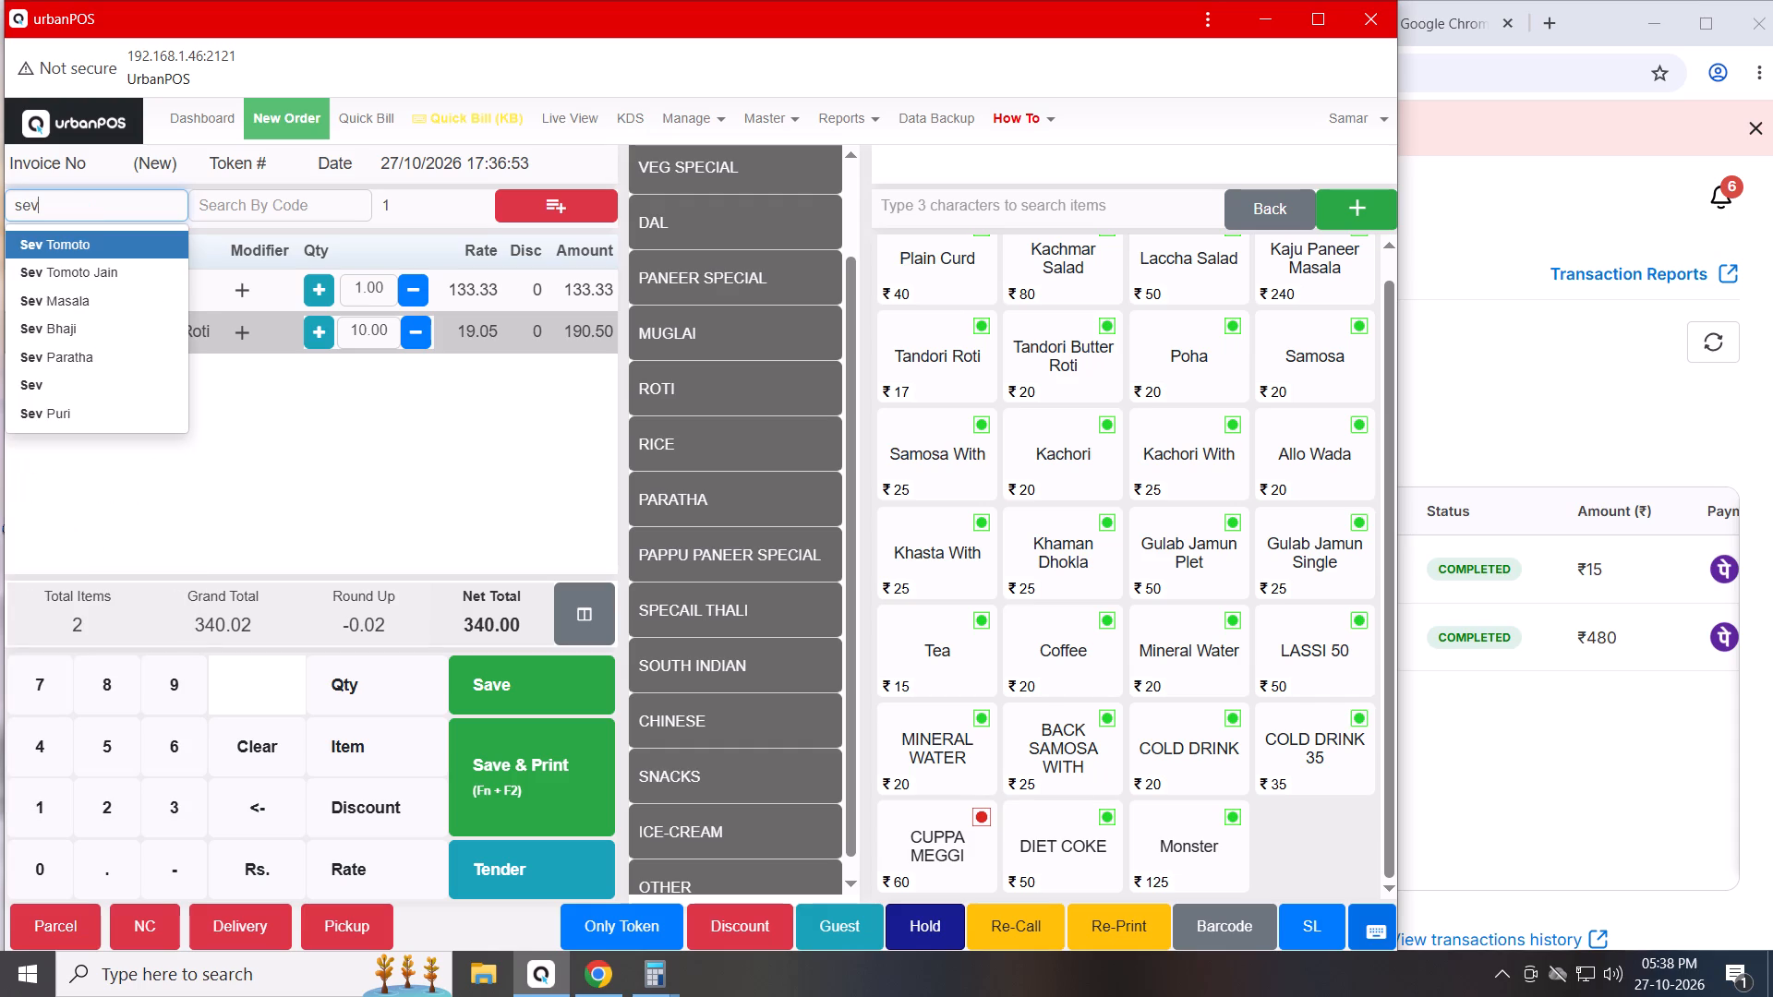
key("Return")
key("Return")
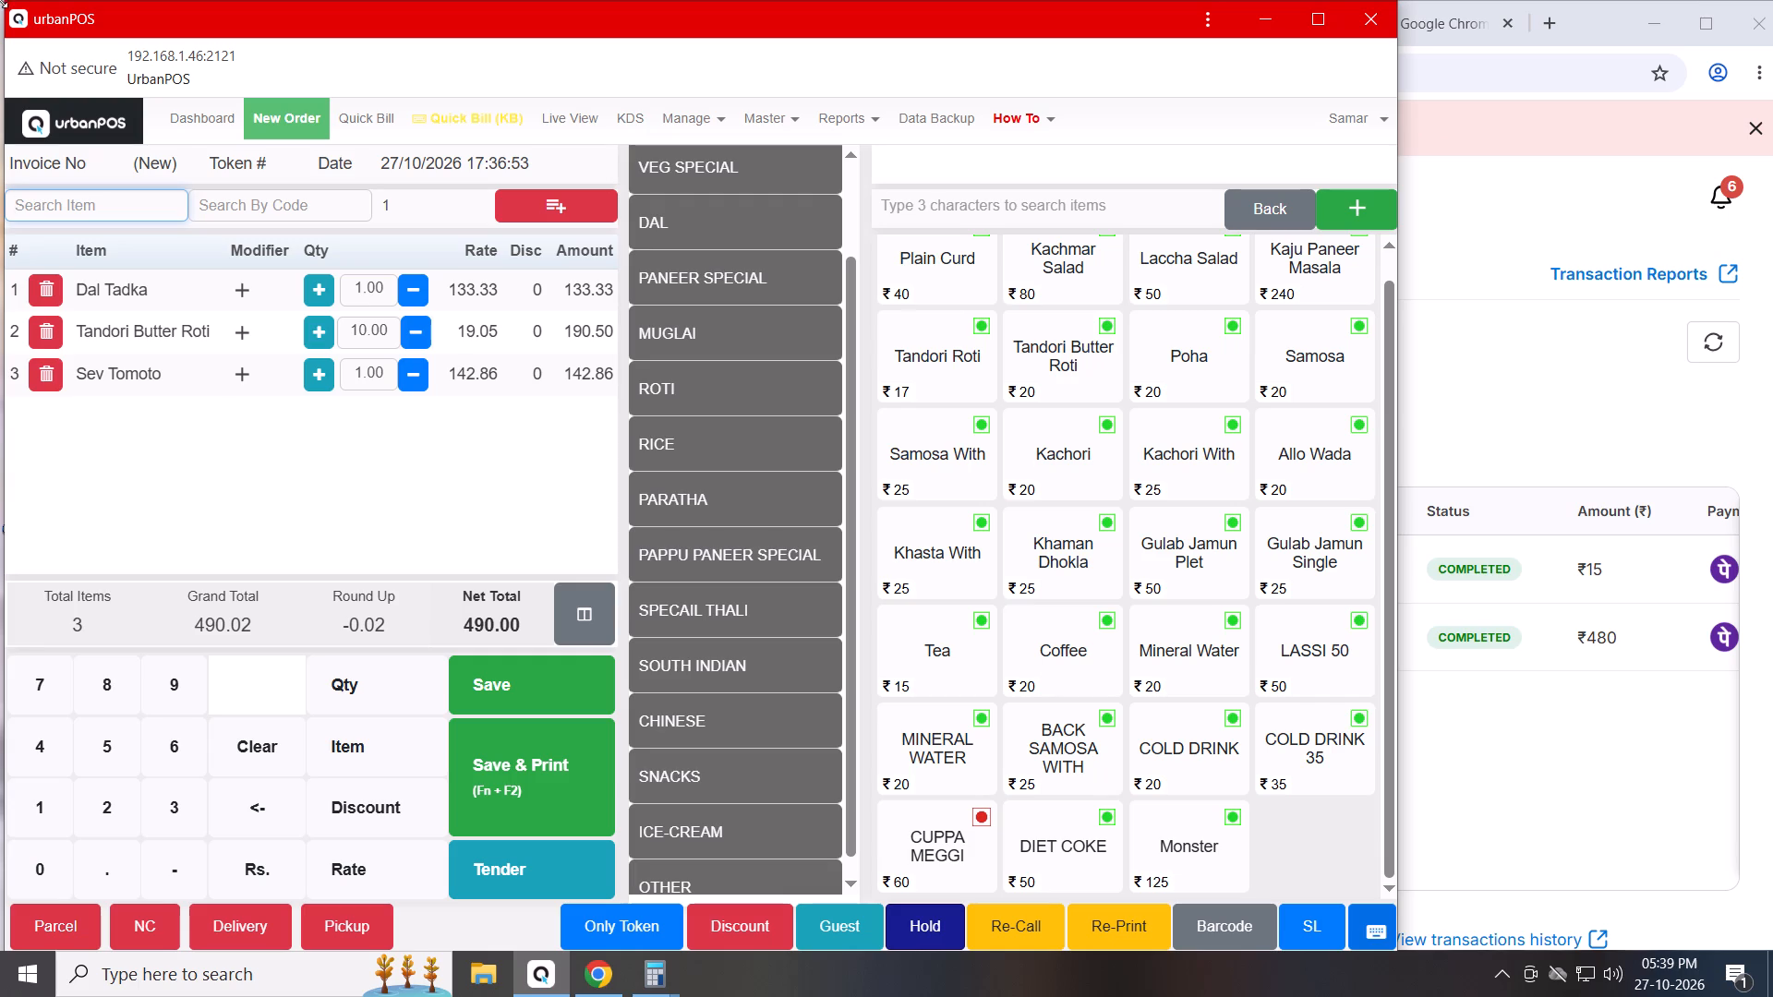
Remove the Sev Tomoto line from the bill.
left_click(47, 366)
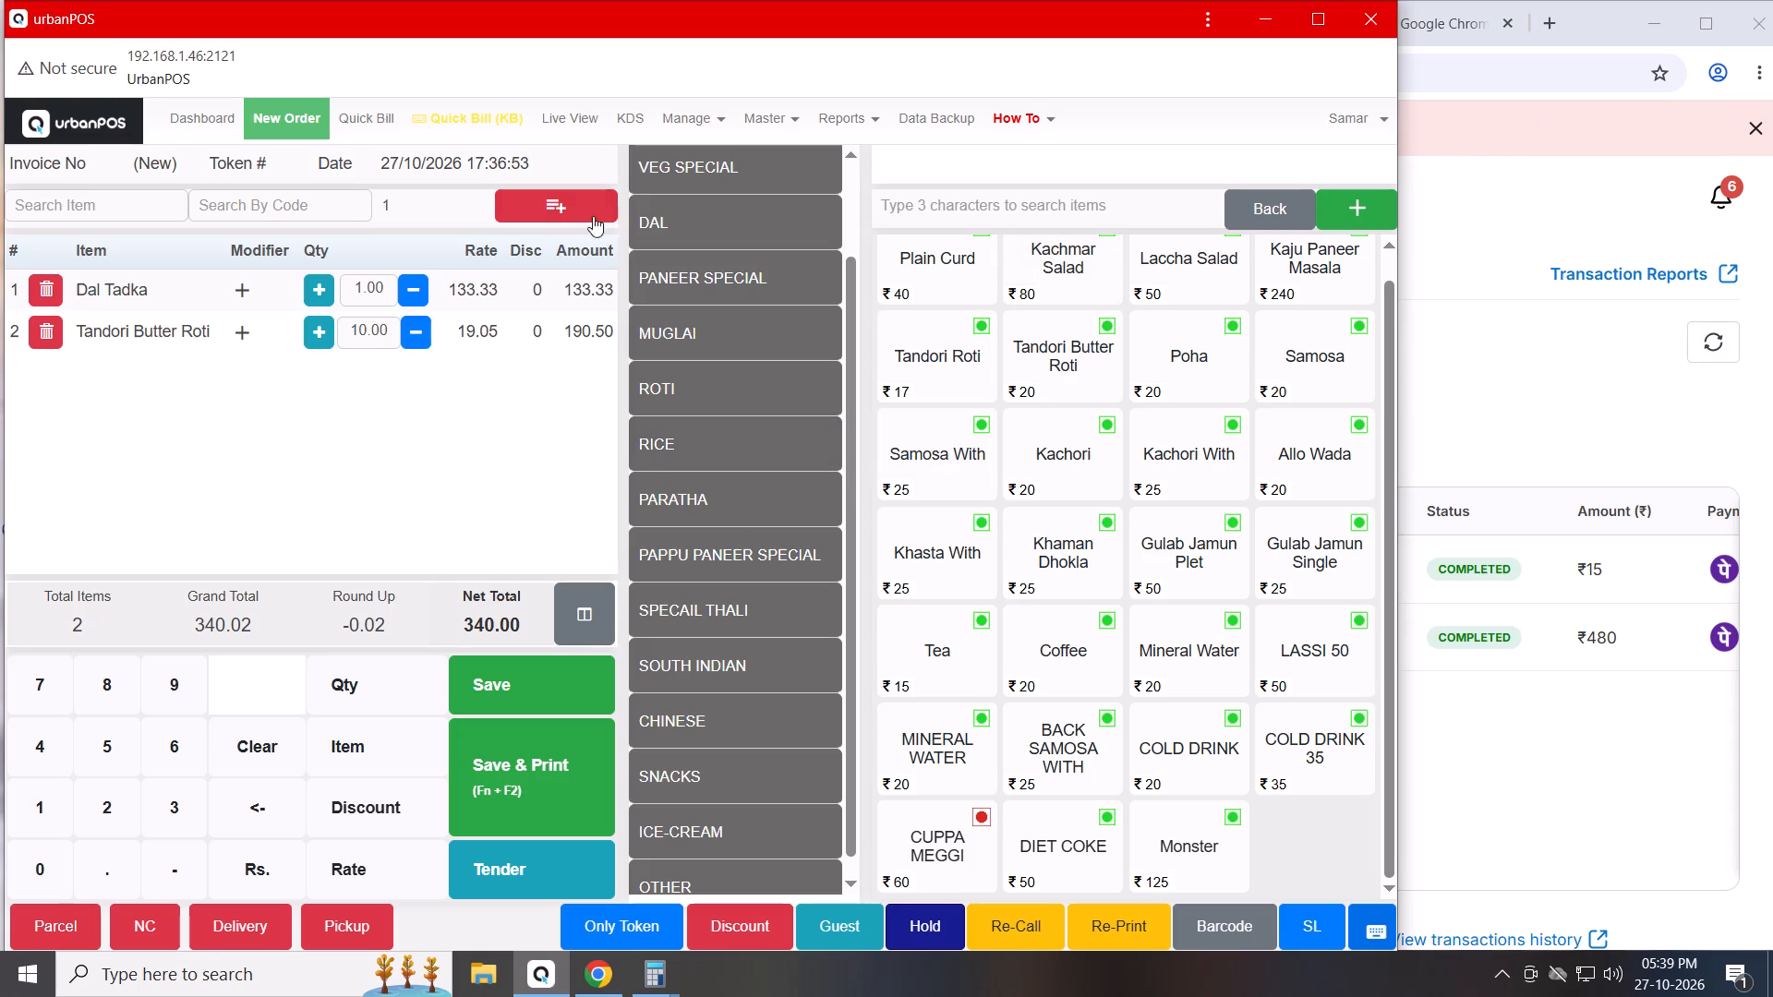
Save and print the bill for Dal Tadka and Tandori Butter Roti.
key("F2")
key("Return")
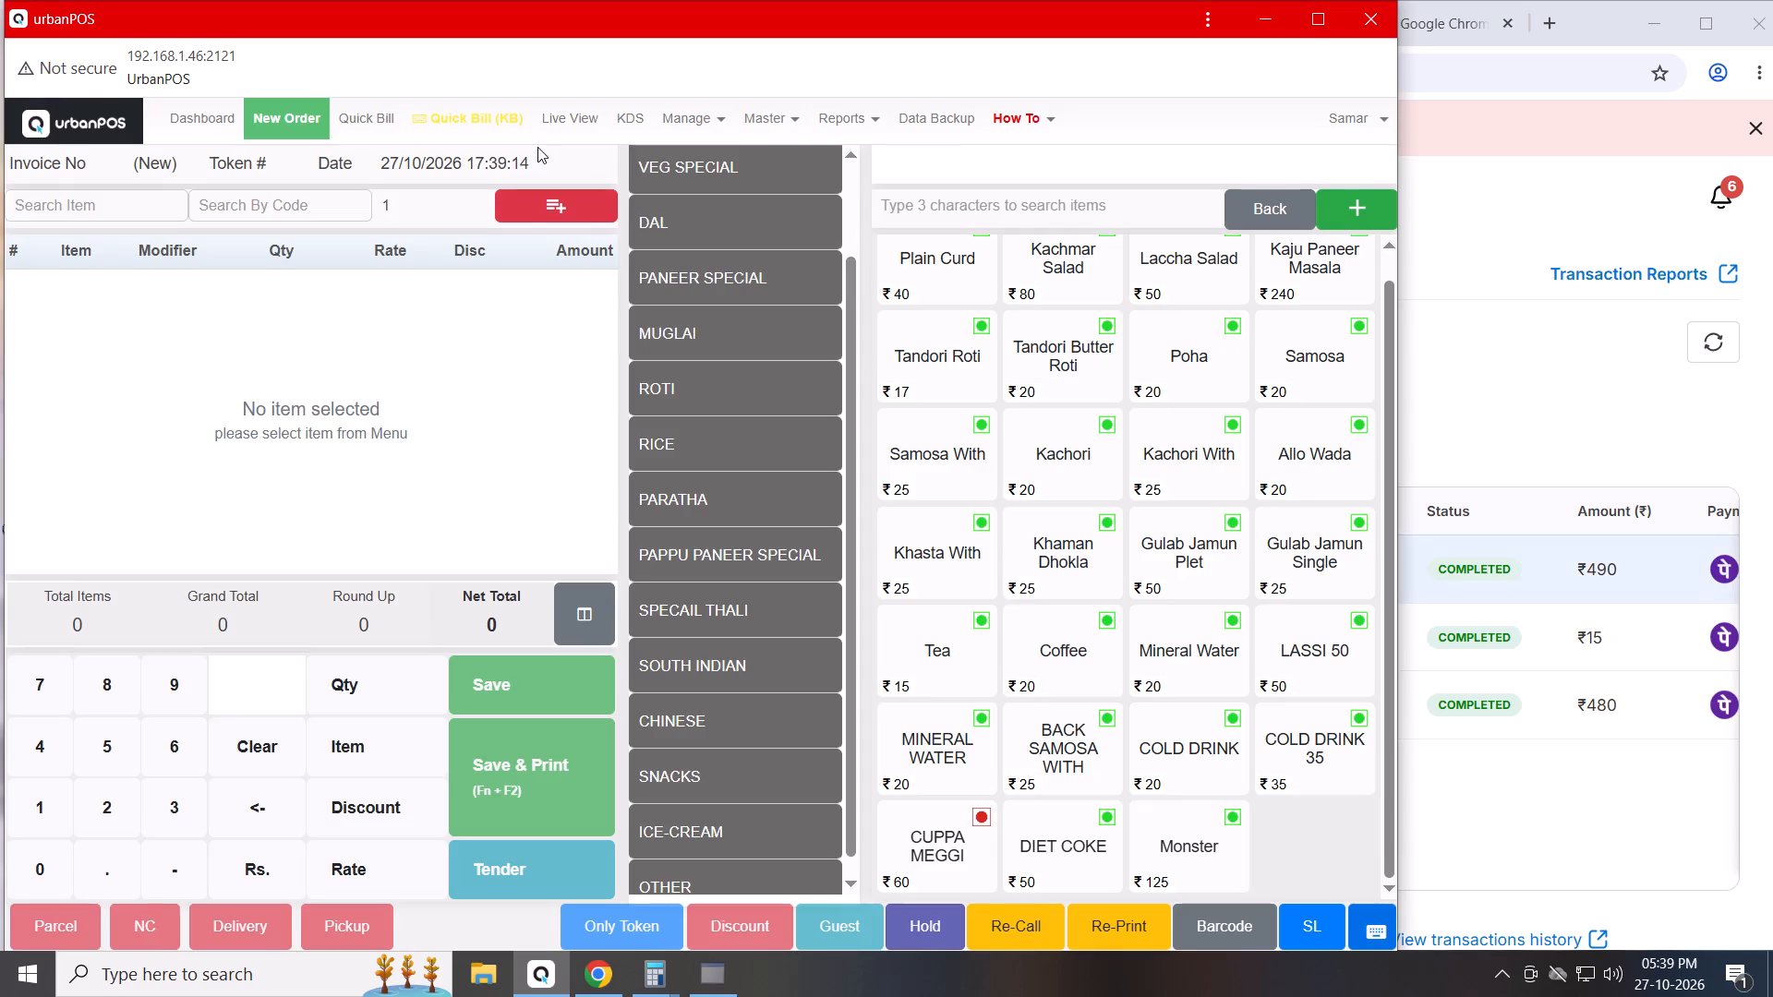
Add one Sev Tomoto to a new bill, and save and print it.
left_click(64, 214)
type("se")
key("v")
key("Return")
key("Return")
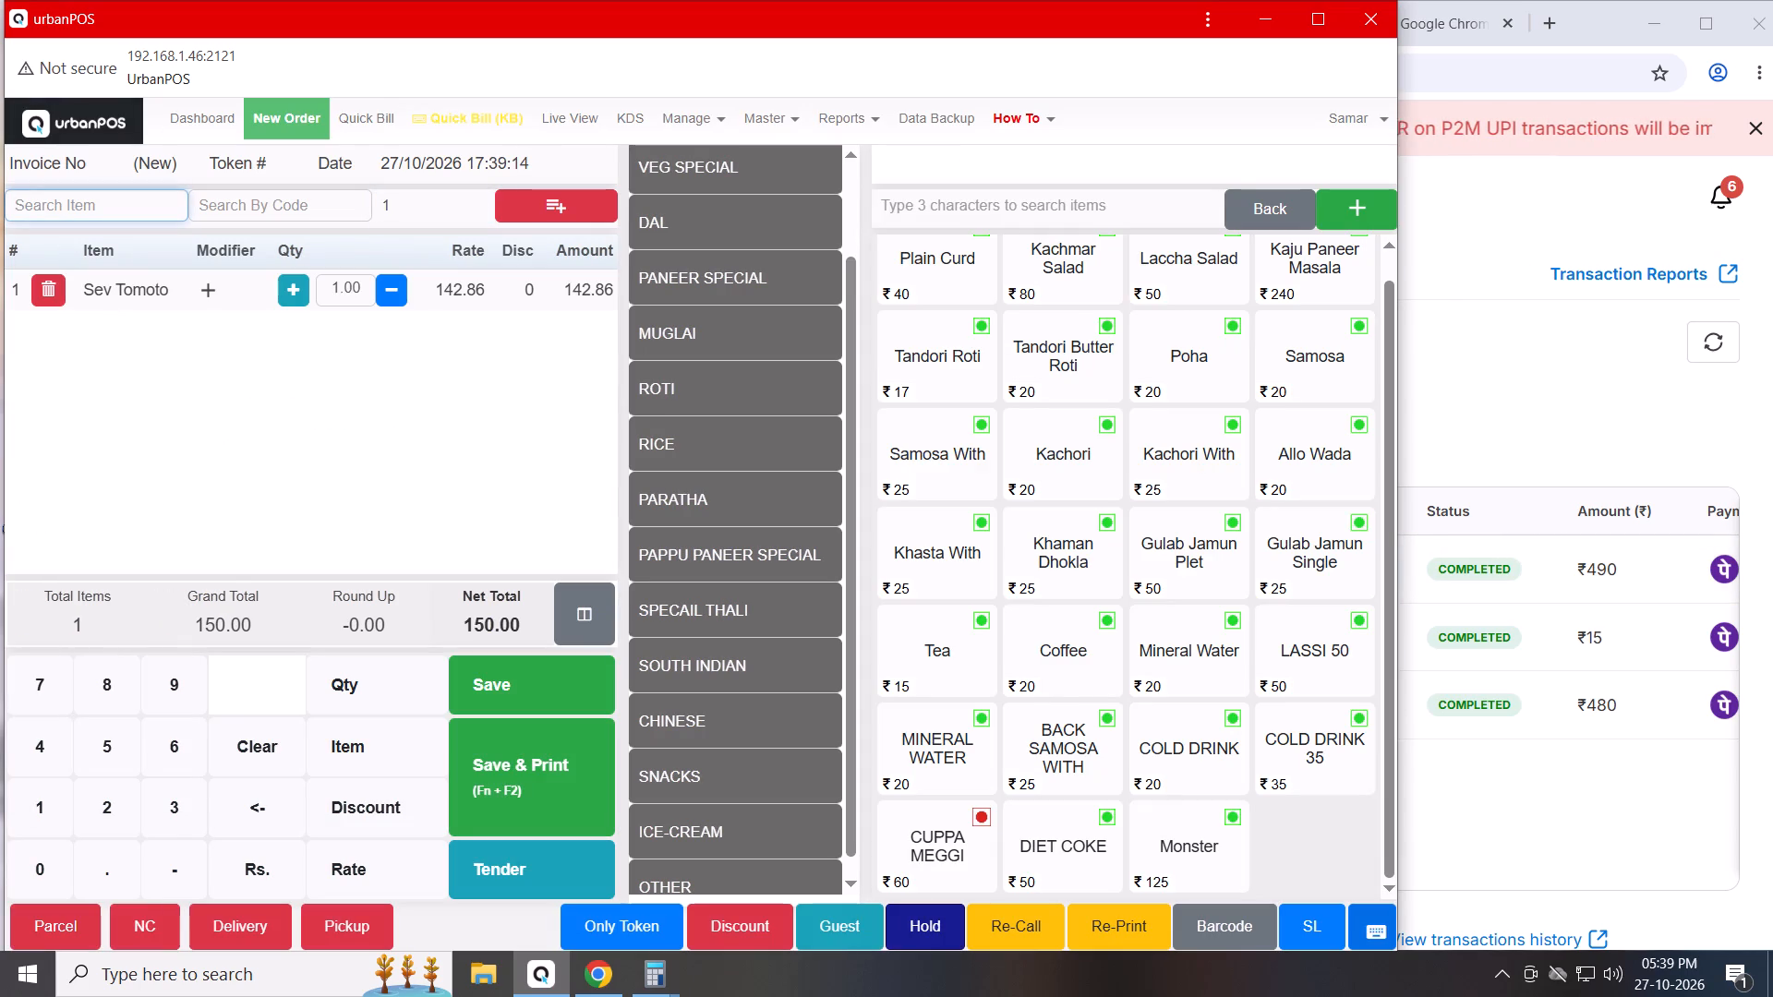
key("F2")
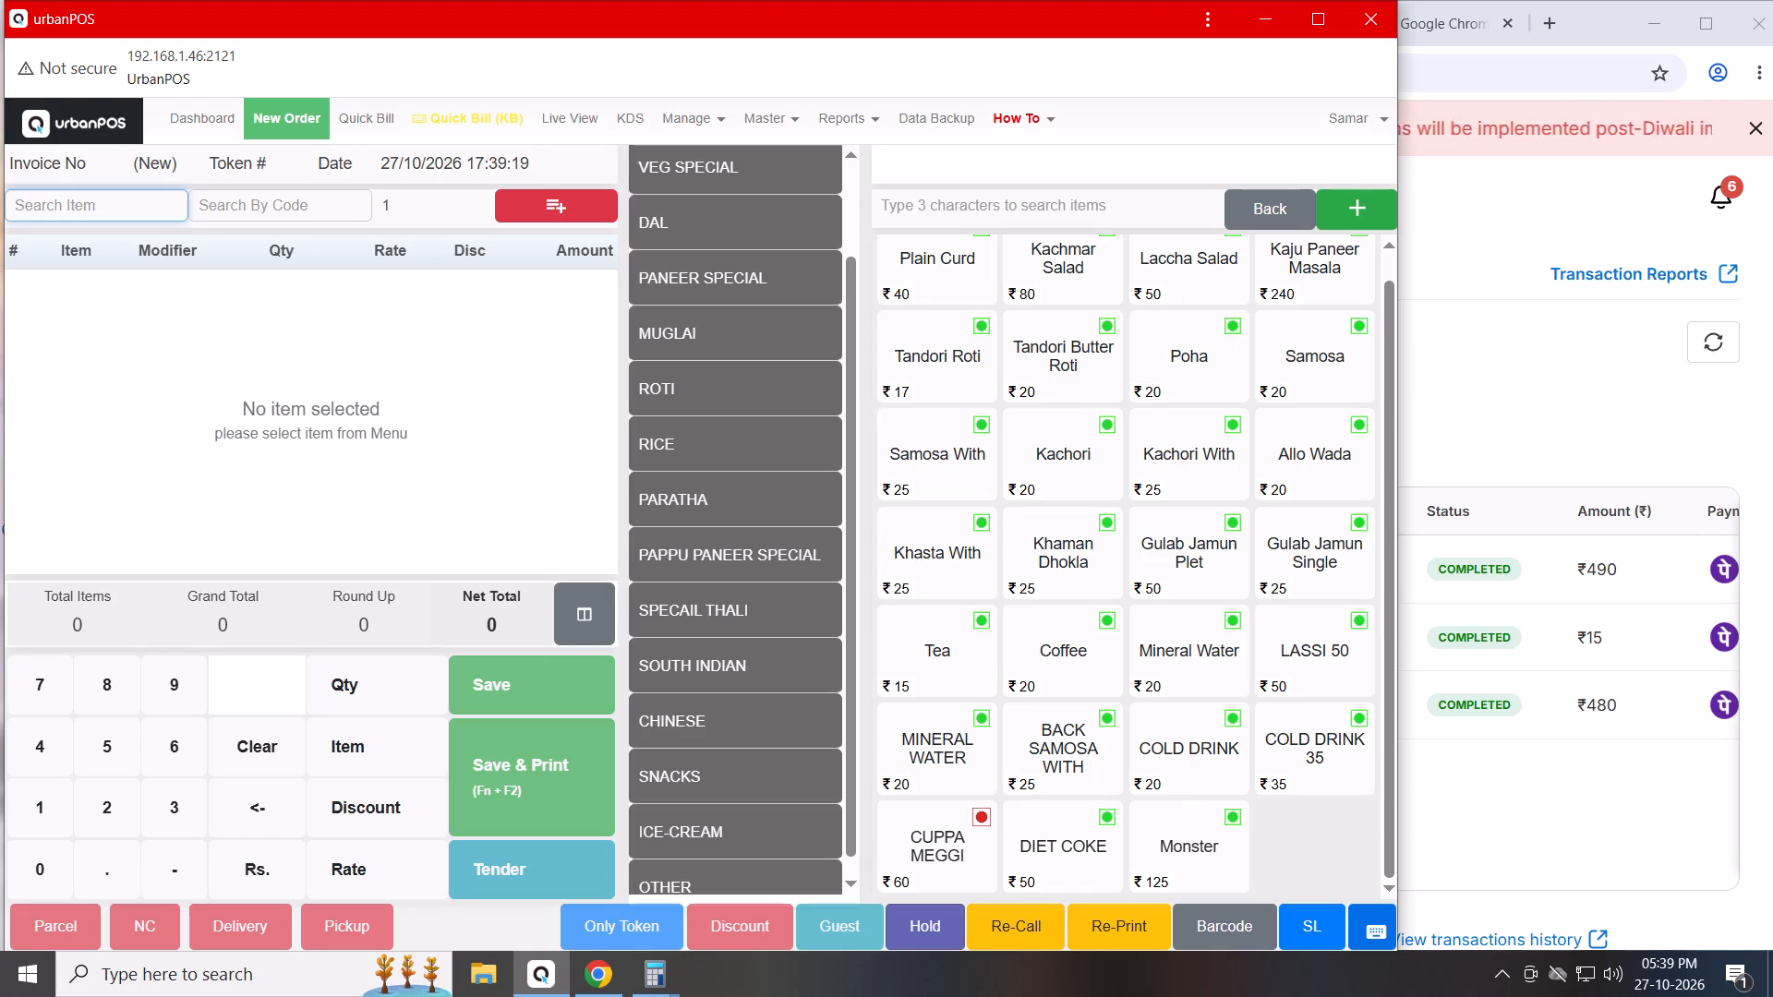
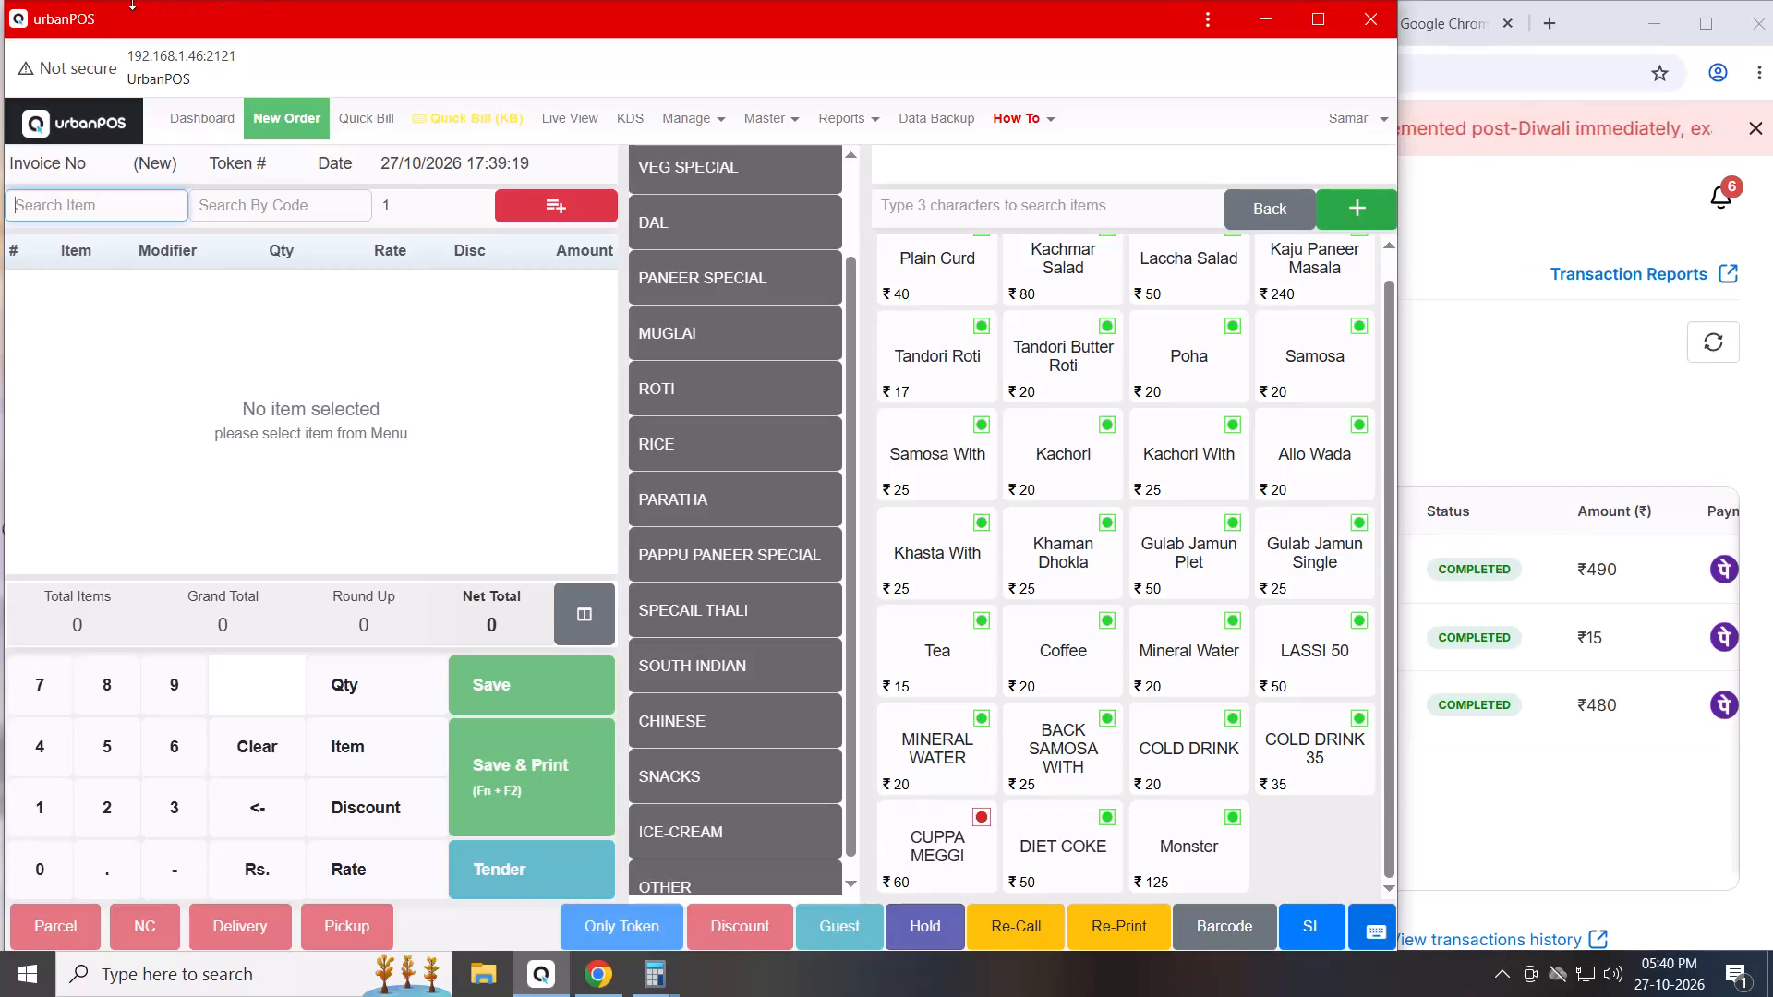
Add one Painaple and one Tea to a new bill, and save and print it.
left_click(902, 187)
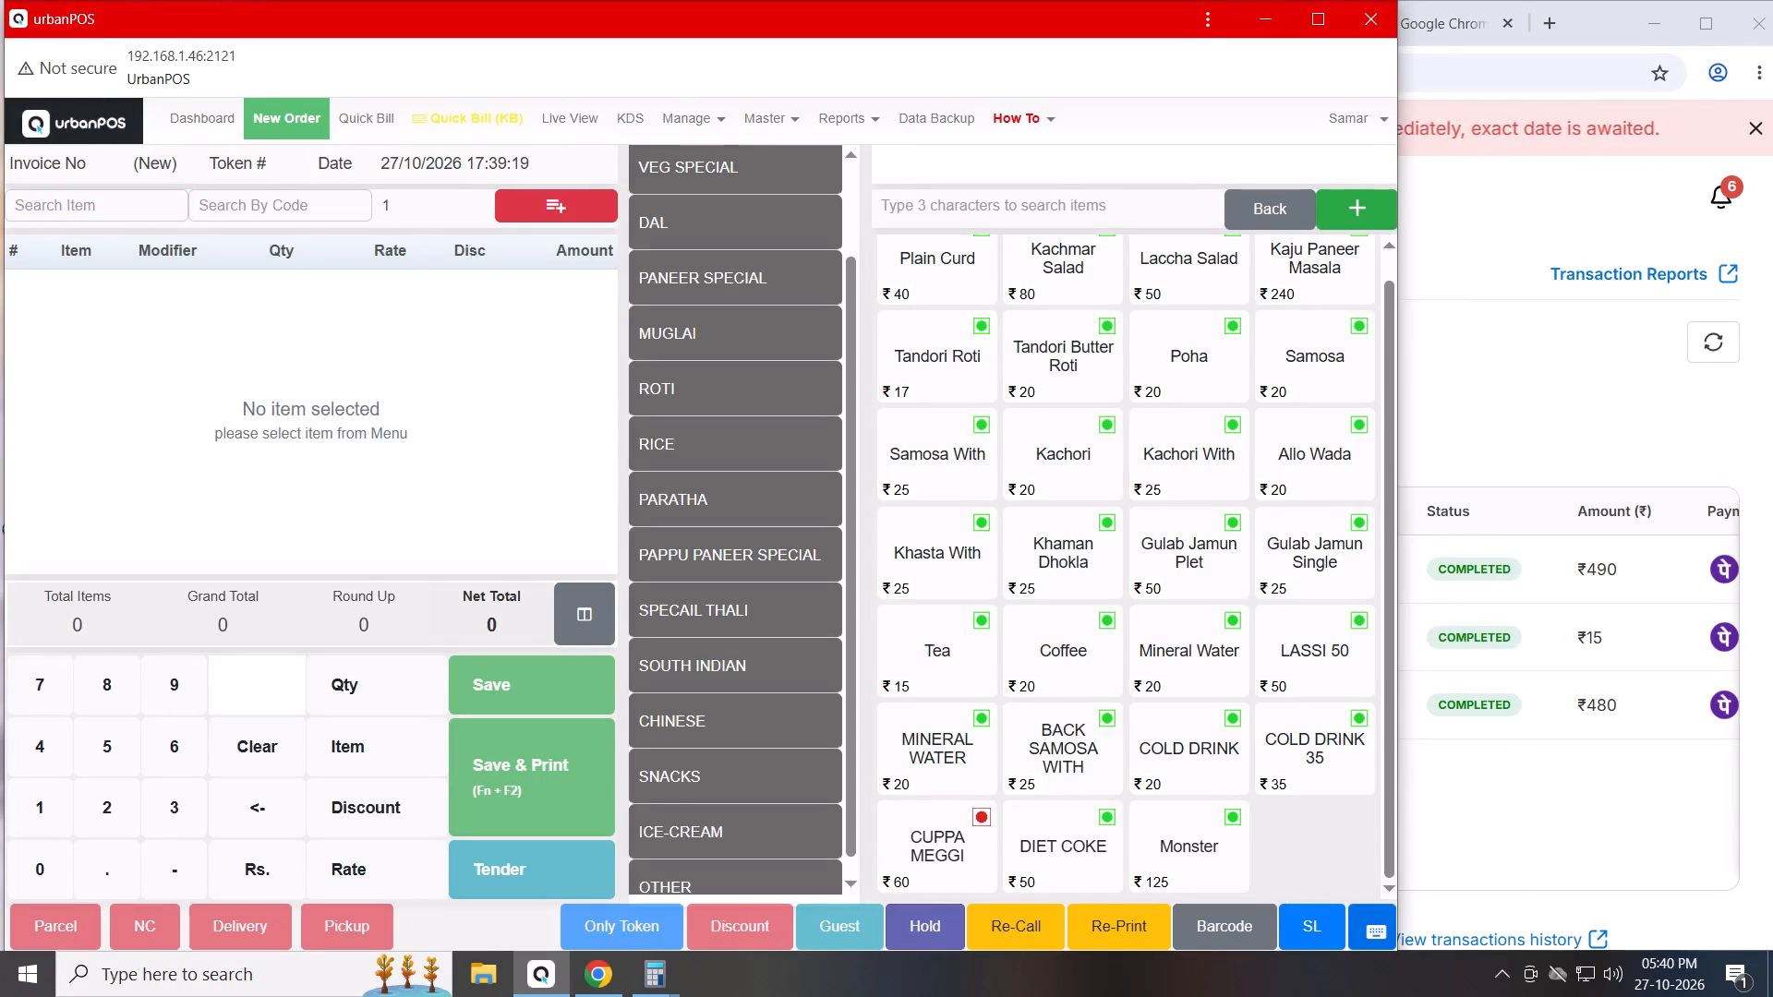
left_click(907, 197)
type("pain")
left_click(938, 313)
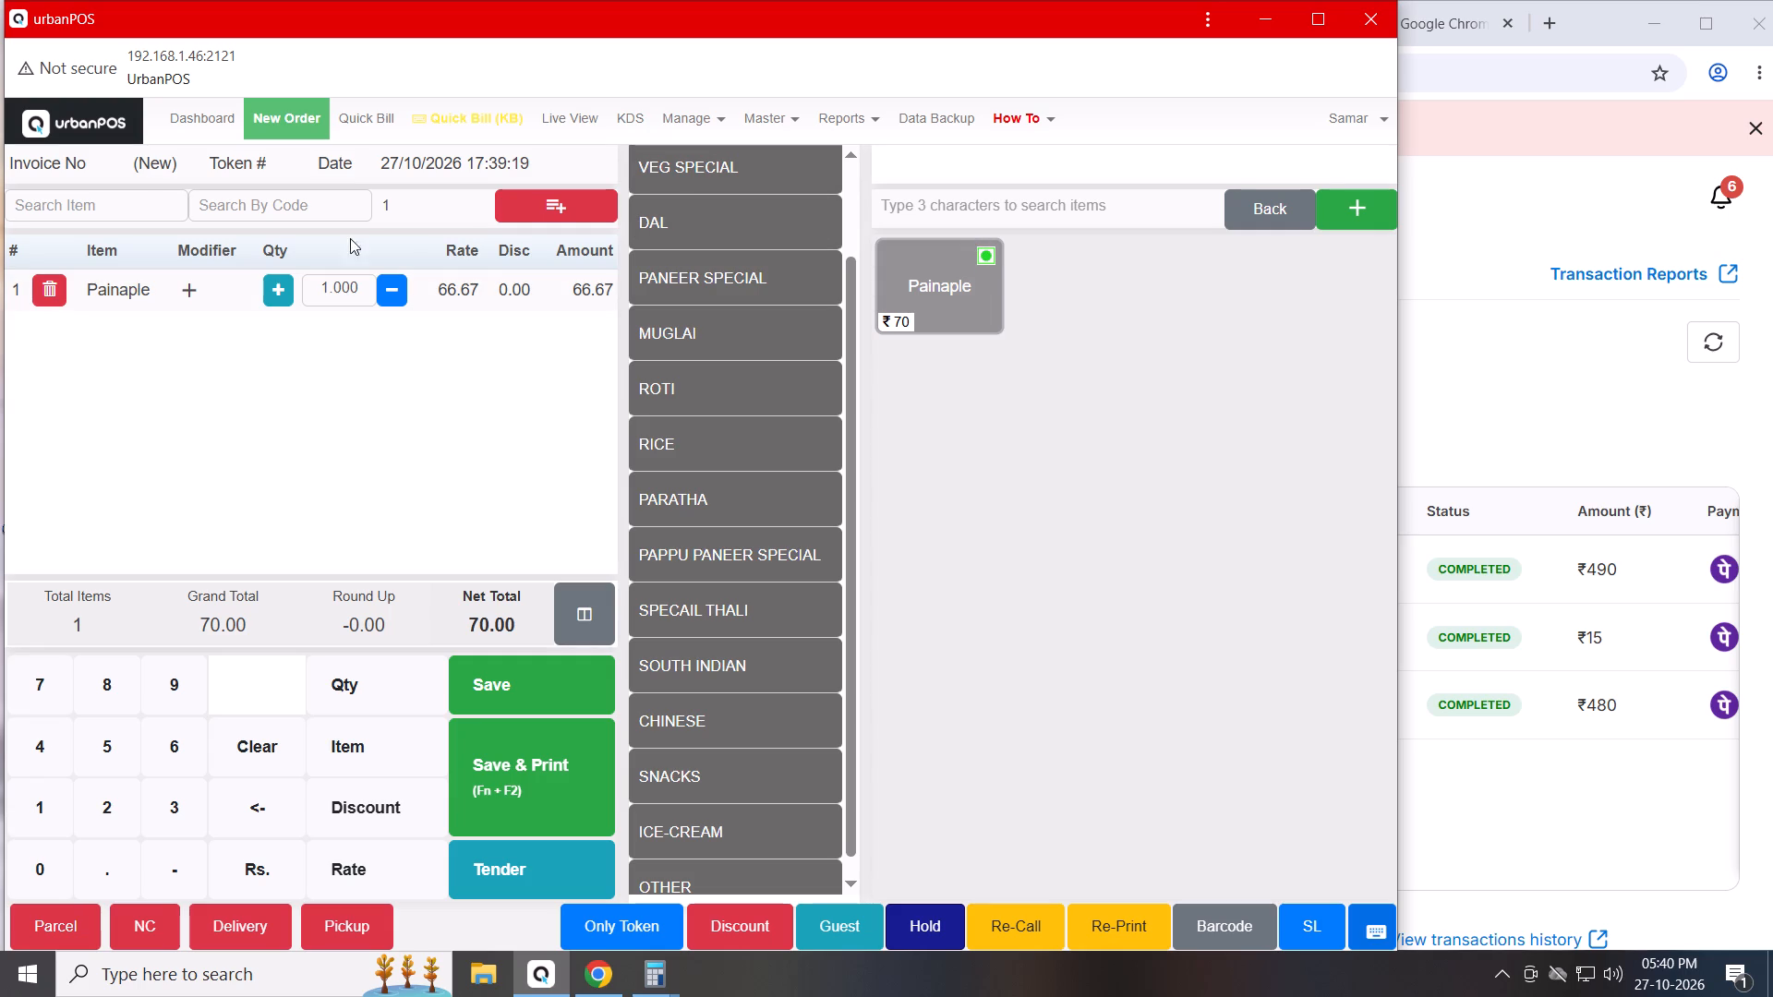
left_click(125, 214)
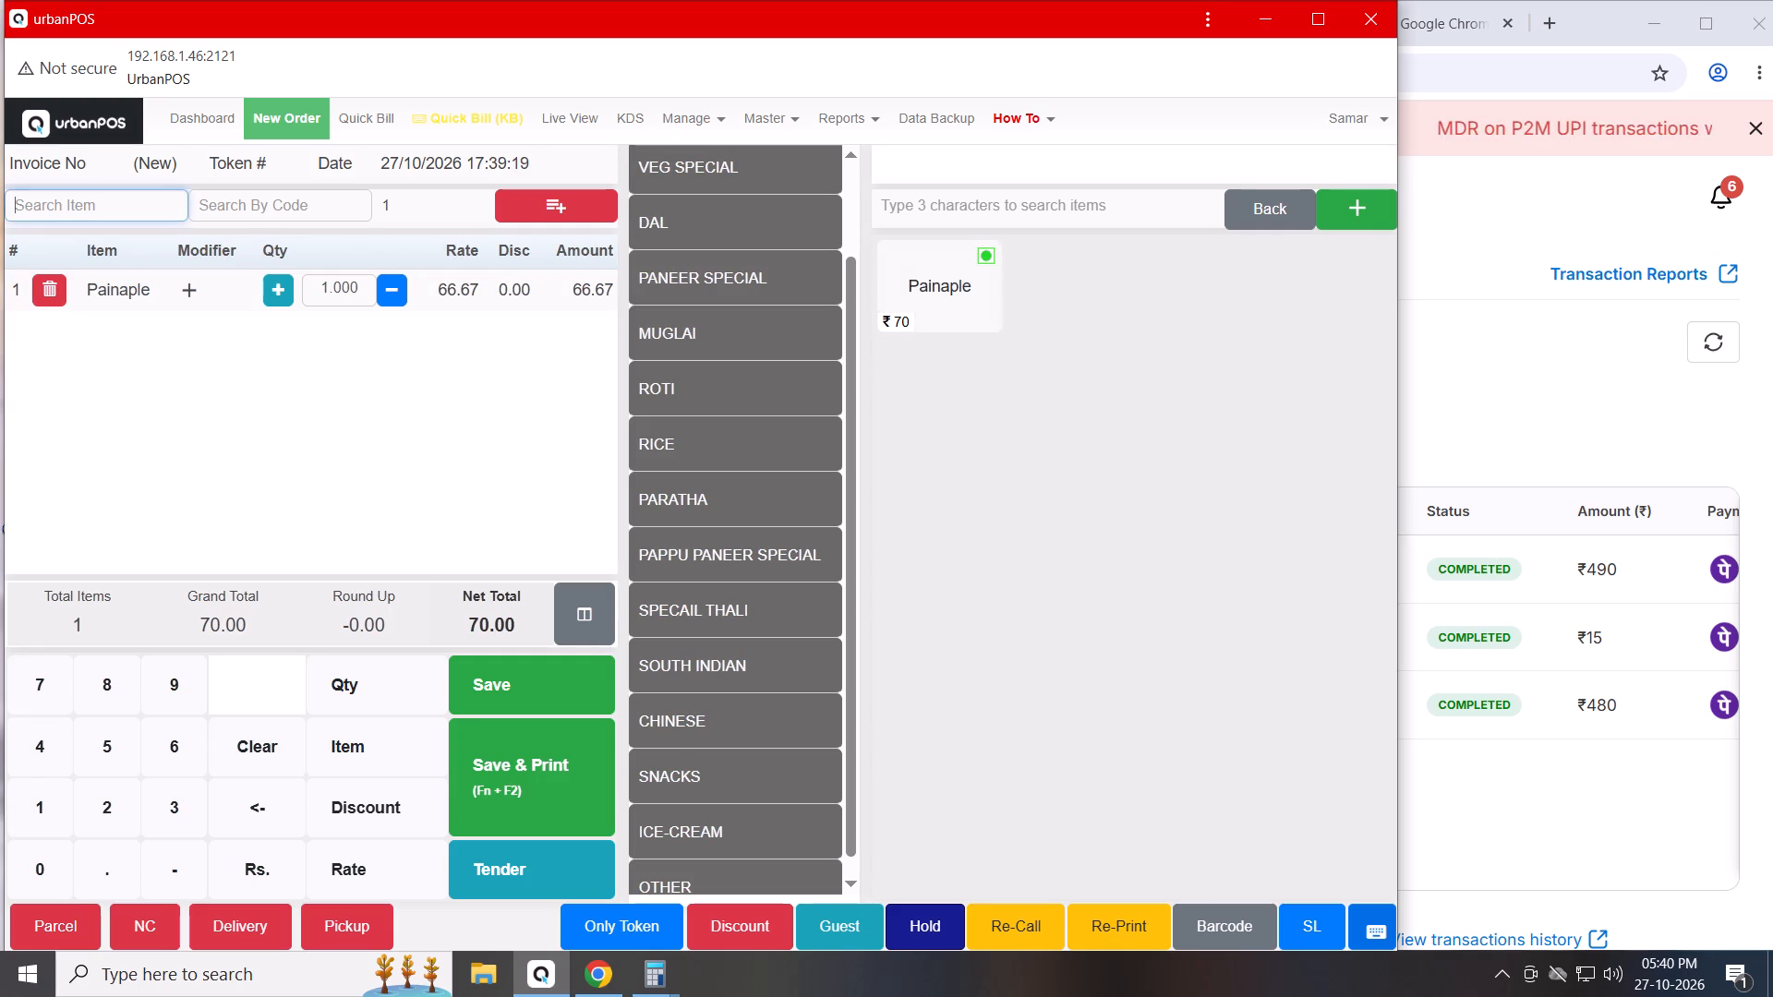
key("t")
type("ea")
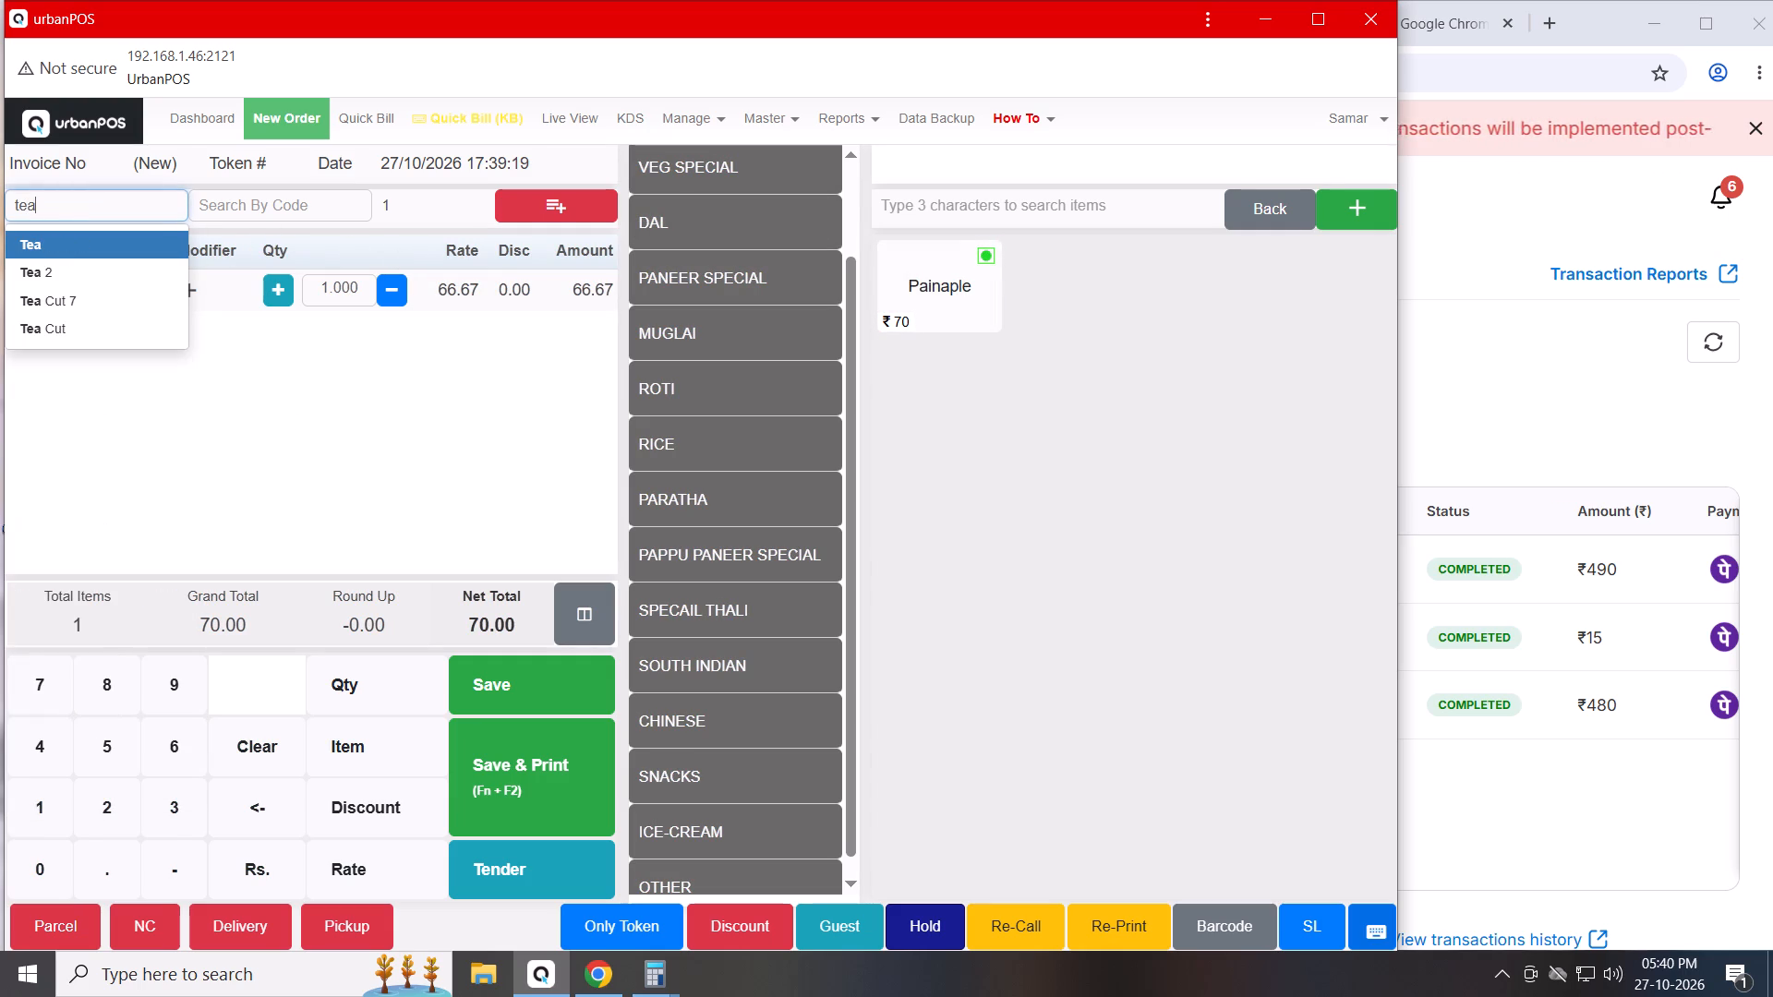
key("Return")
key("Return")
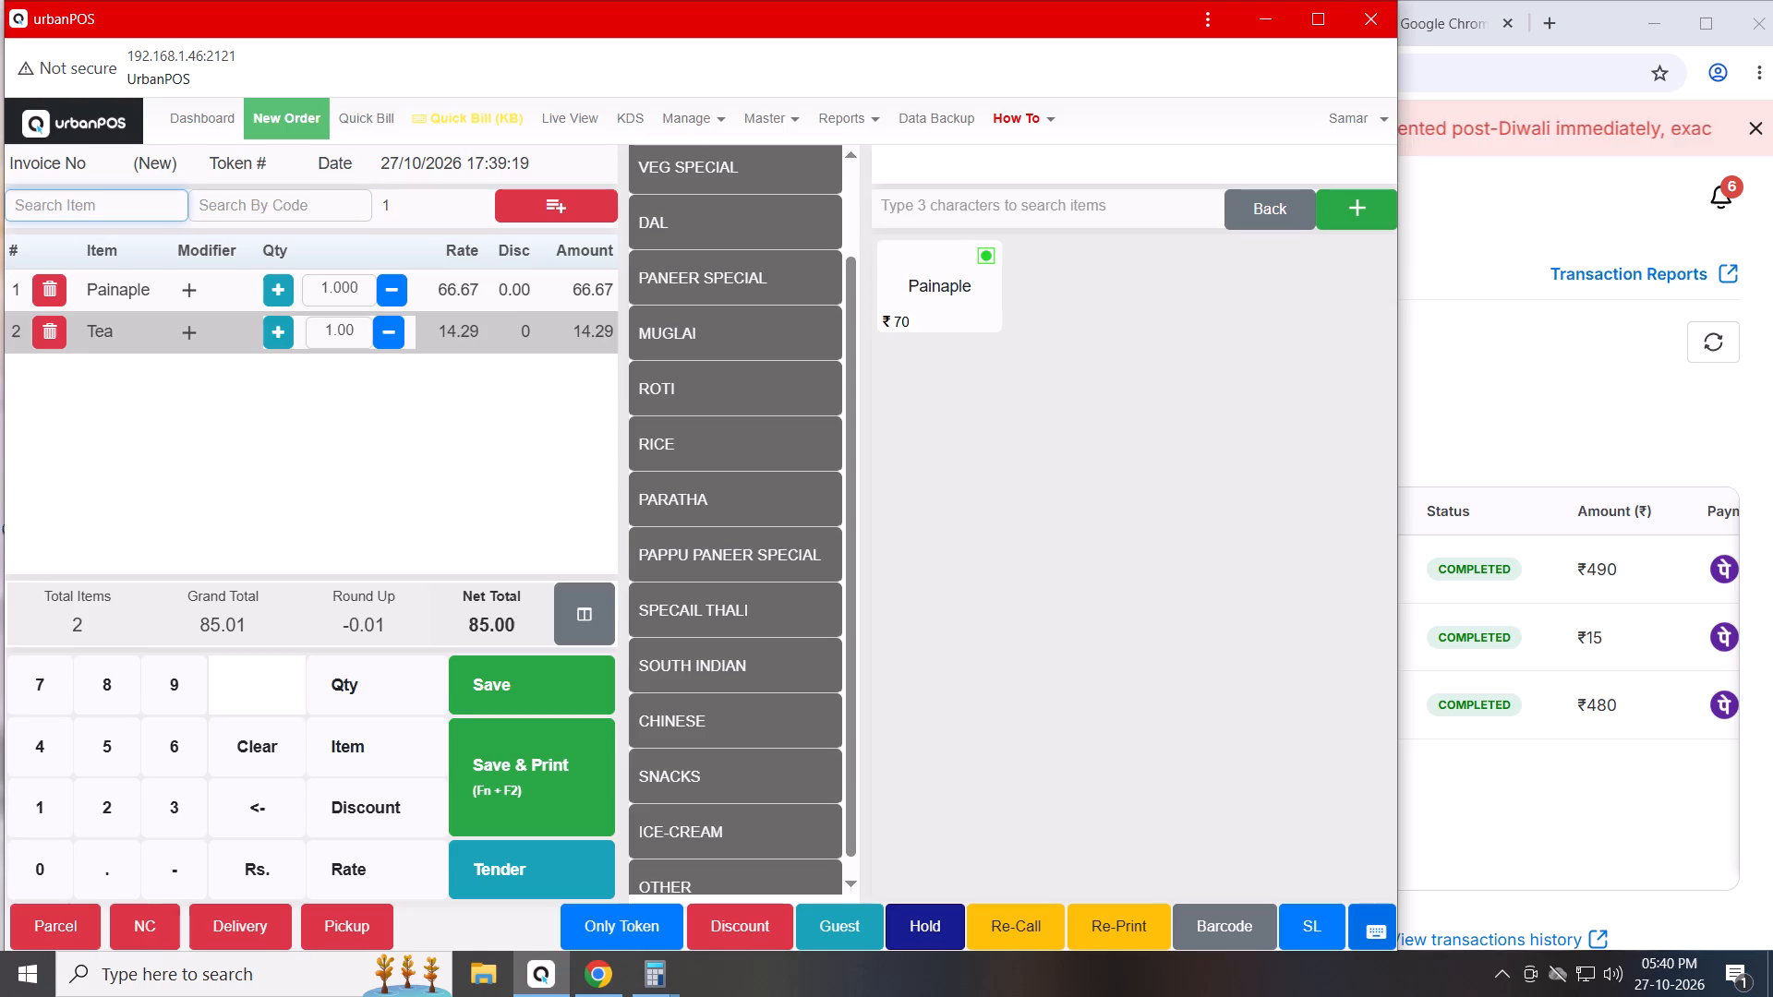
key("F2")
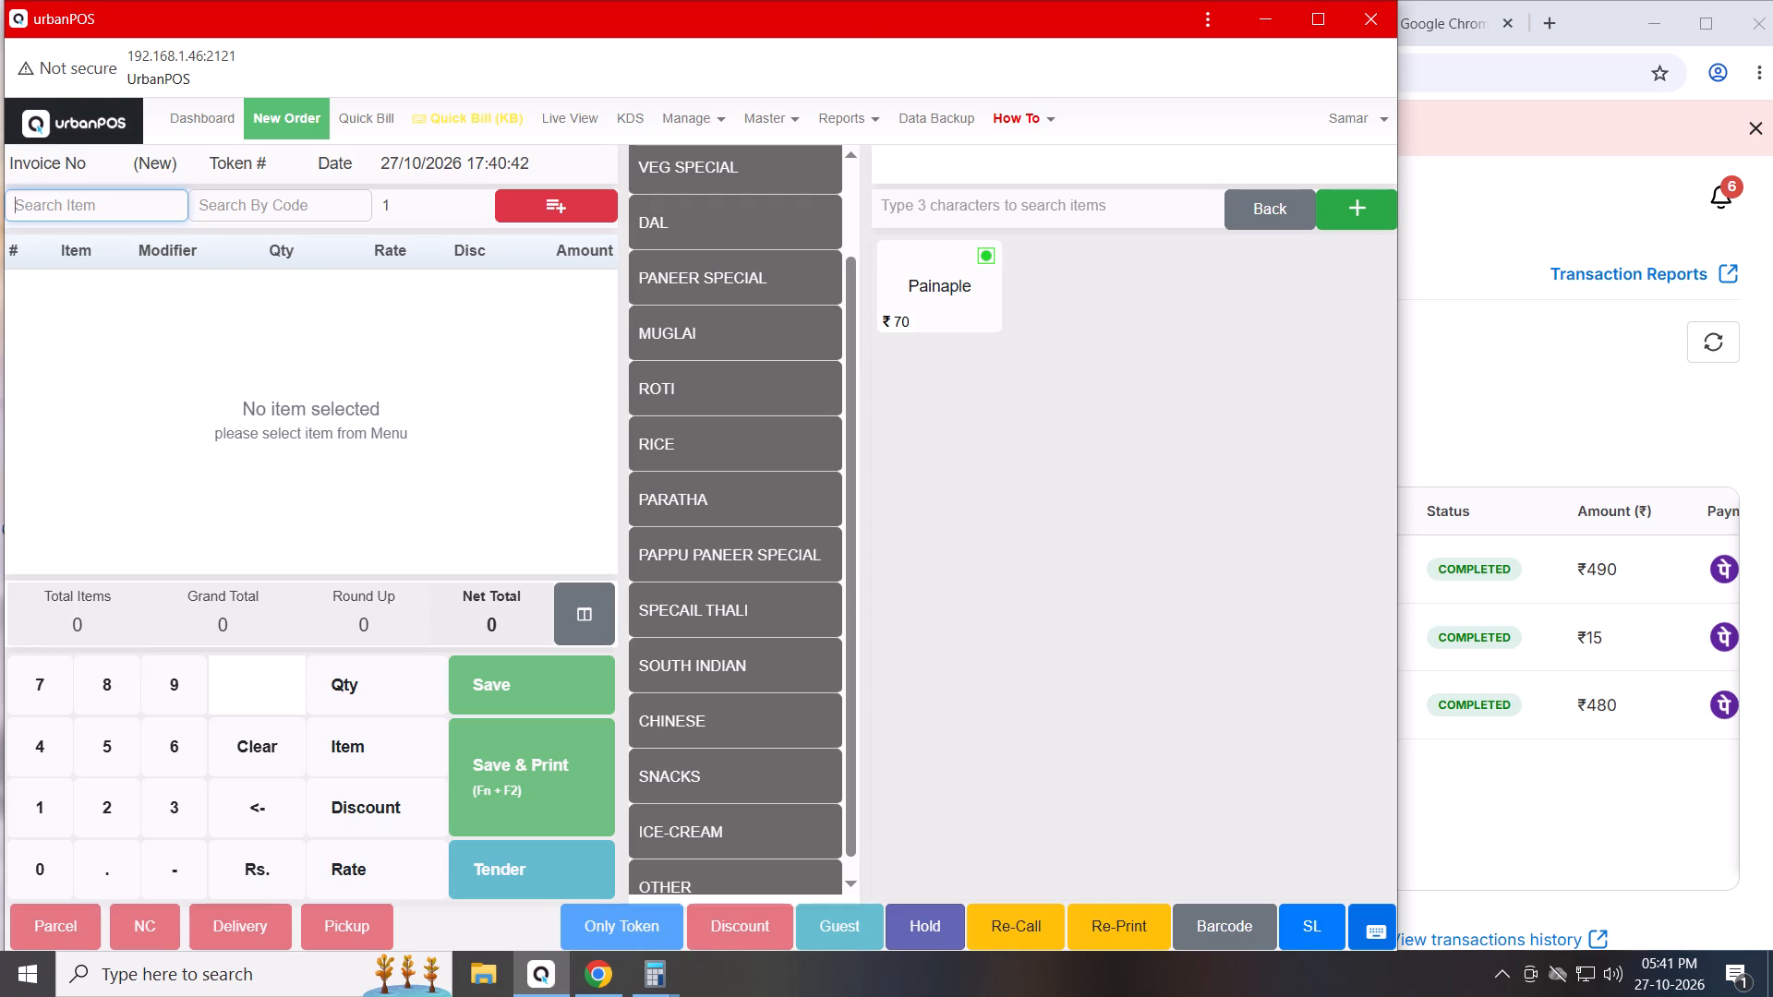
Add Poha from the favourite items to a new bill, and save and print it.
scroll(672, 343, "up", 6)
left_click(754, 188)
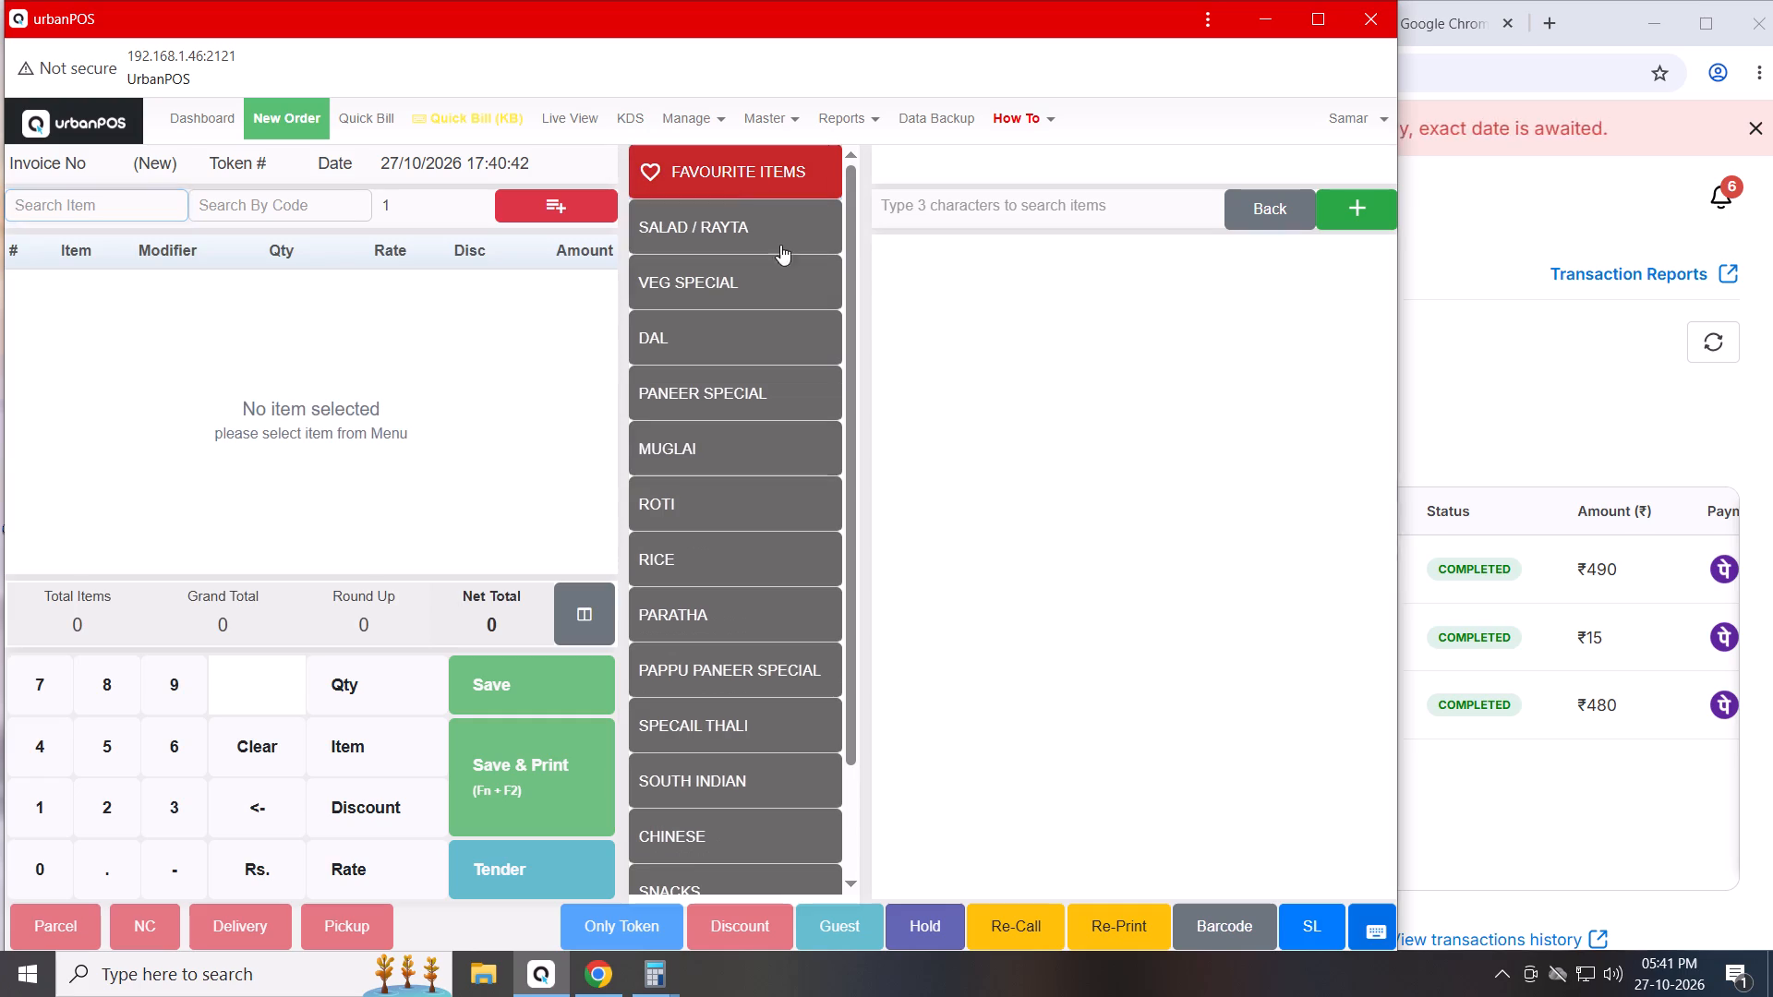
double_click(1169, 392)
left_click(545, 737)
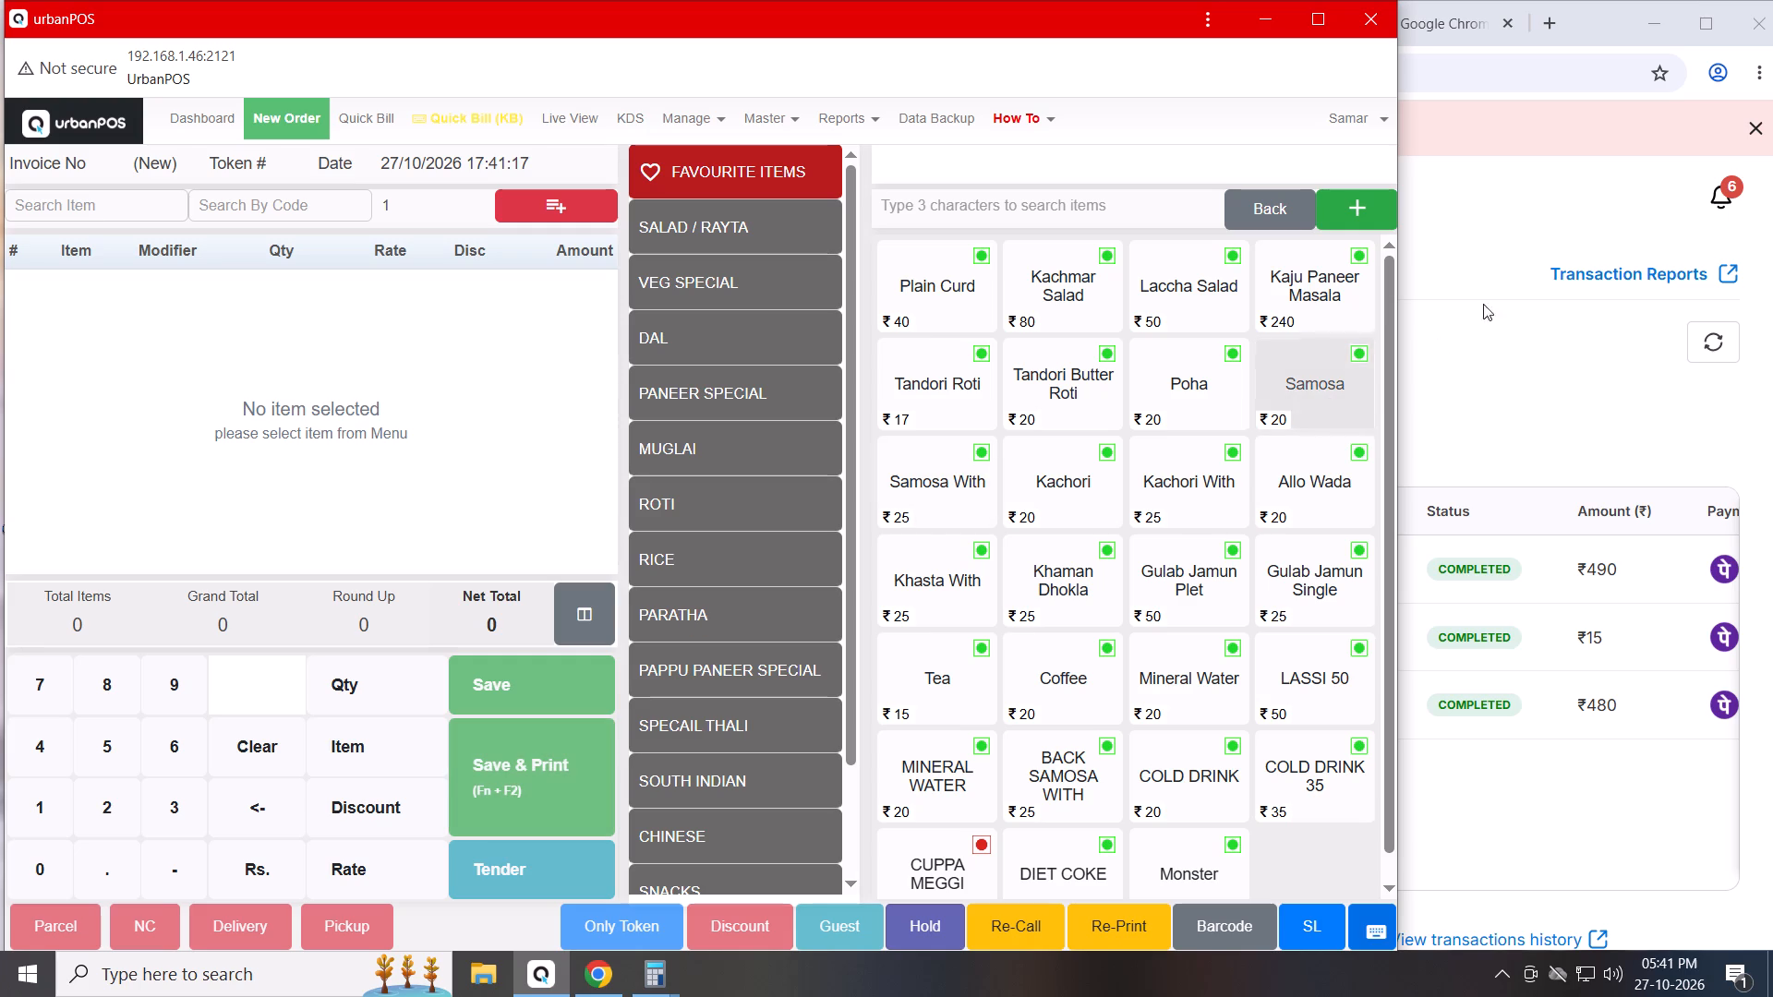
Add one Samosa and one Poha to a new bill, and save and print it.
left_click(1343, 390)
left_click(1225, 406)
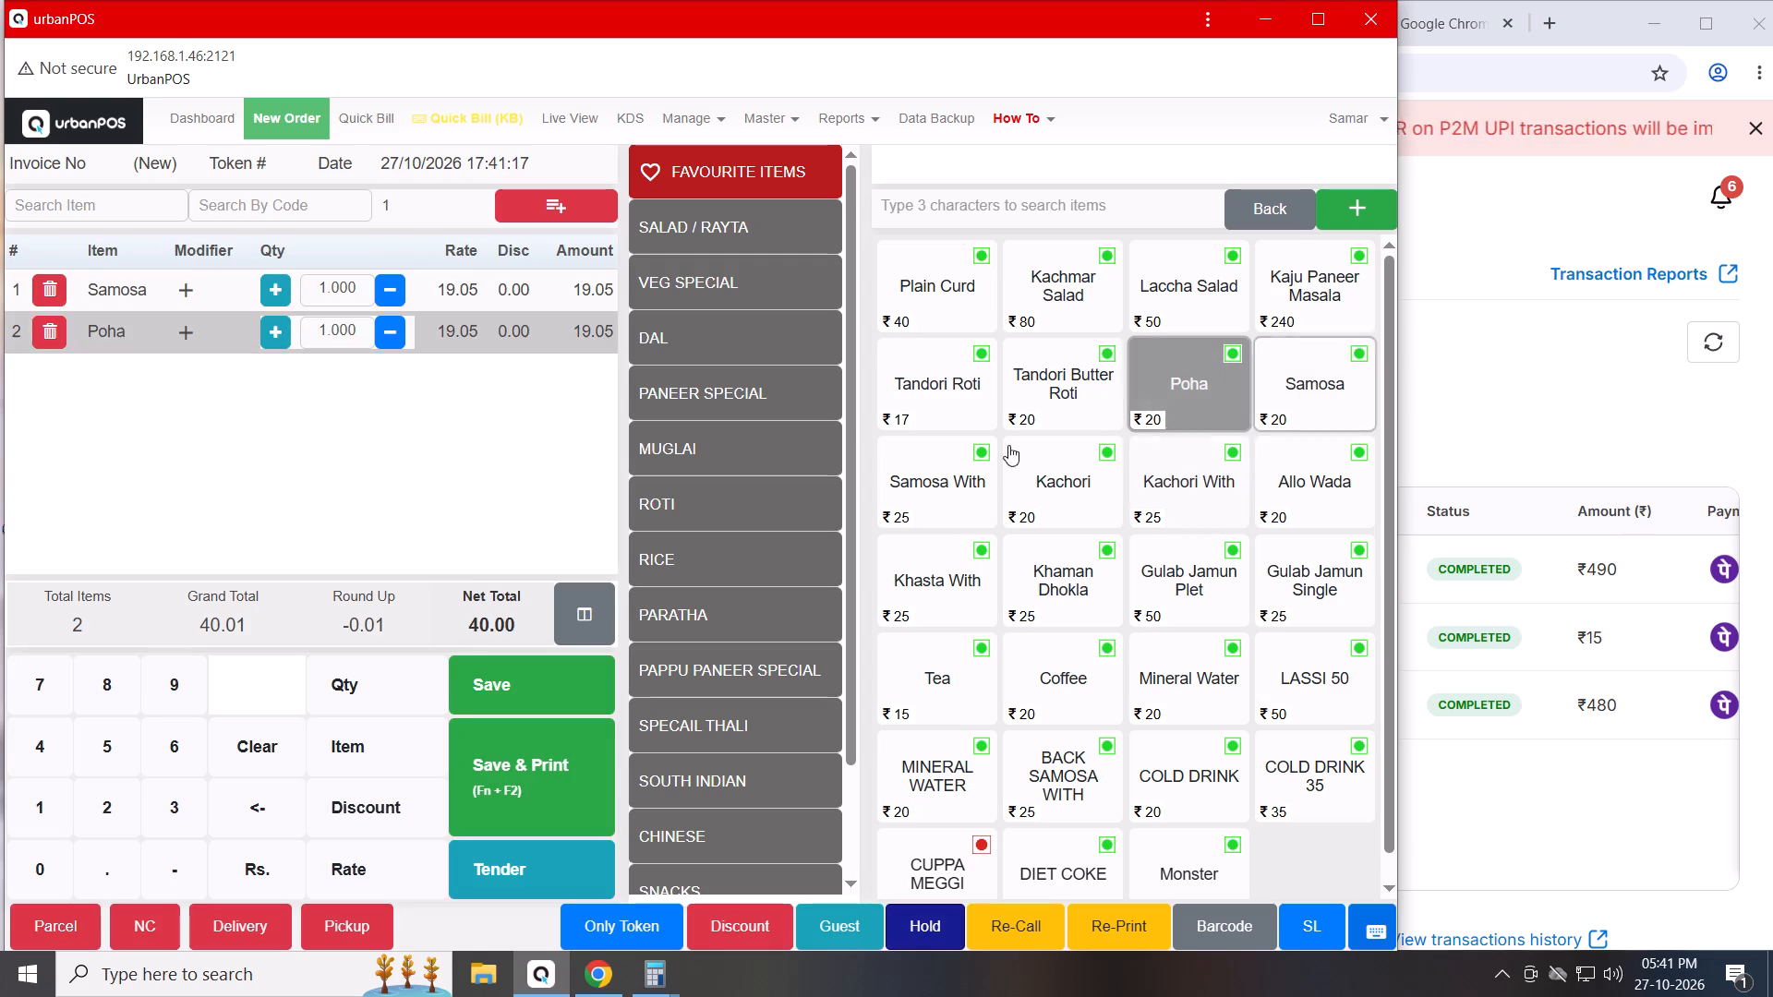
left_click(531, 803)
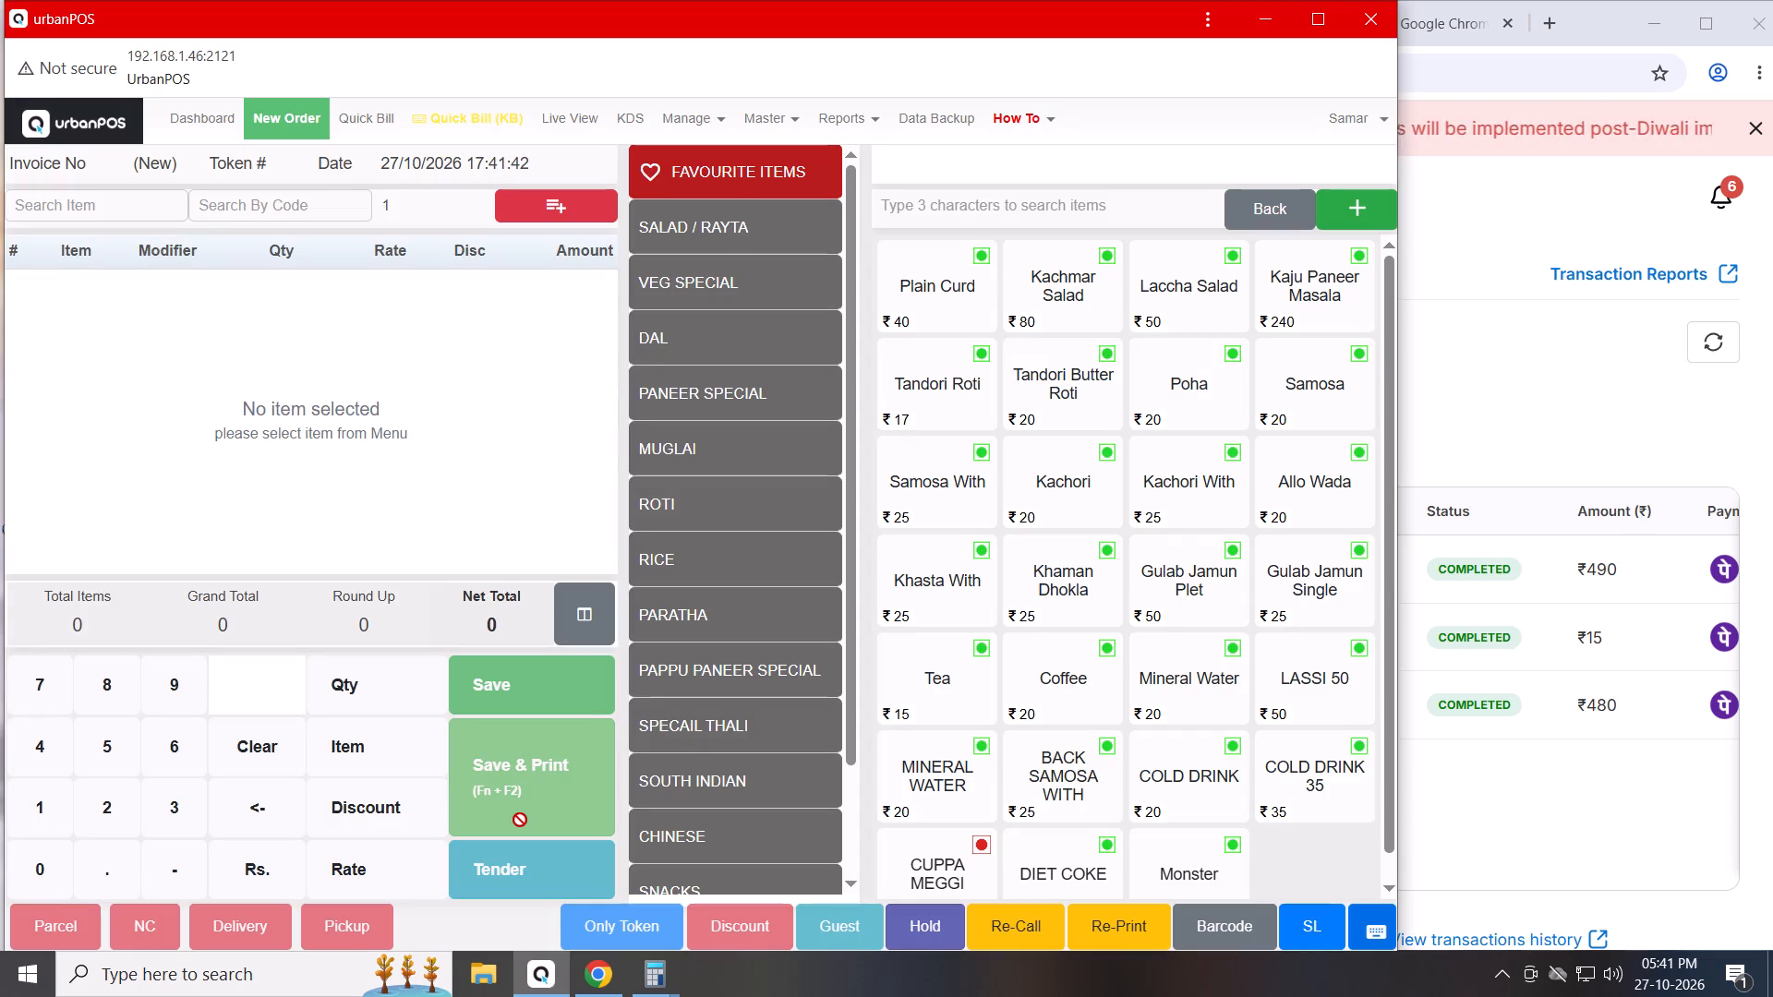
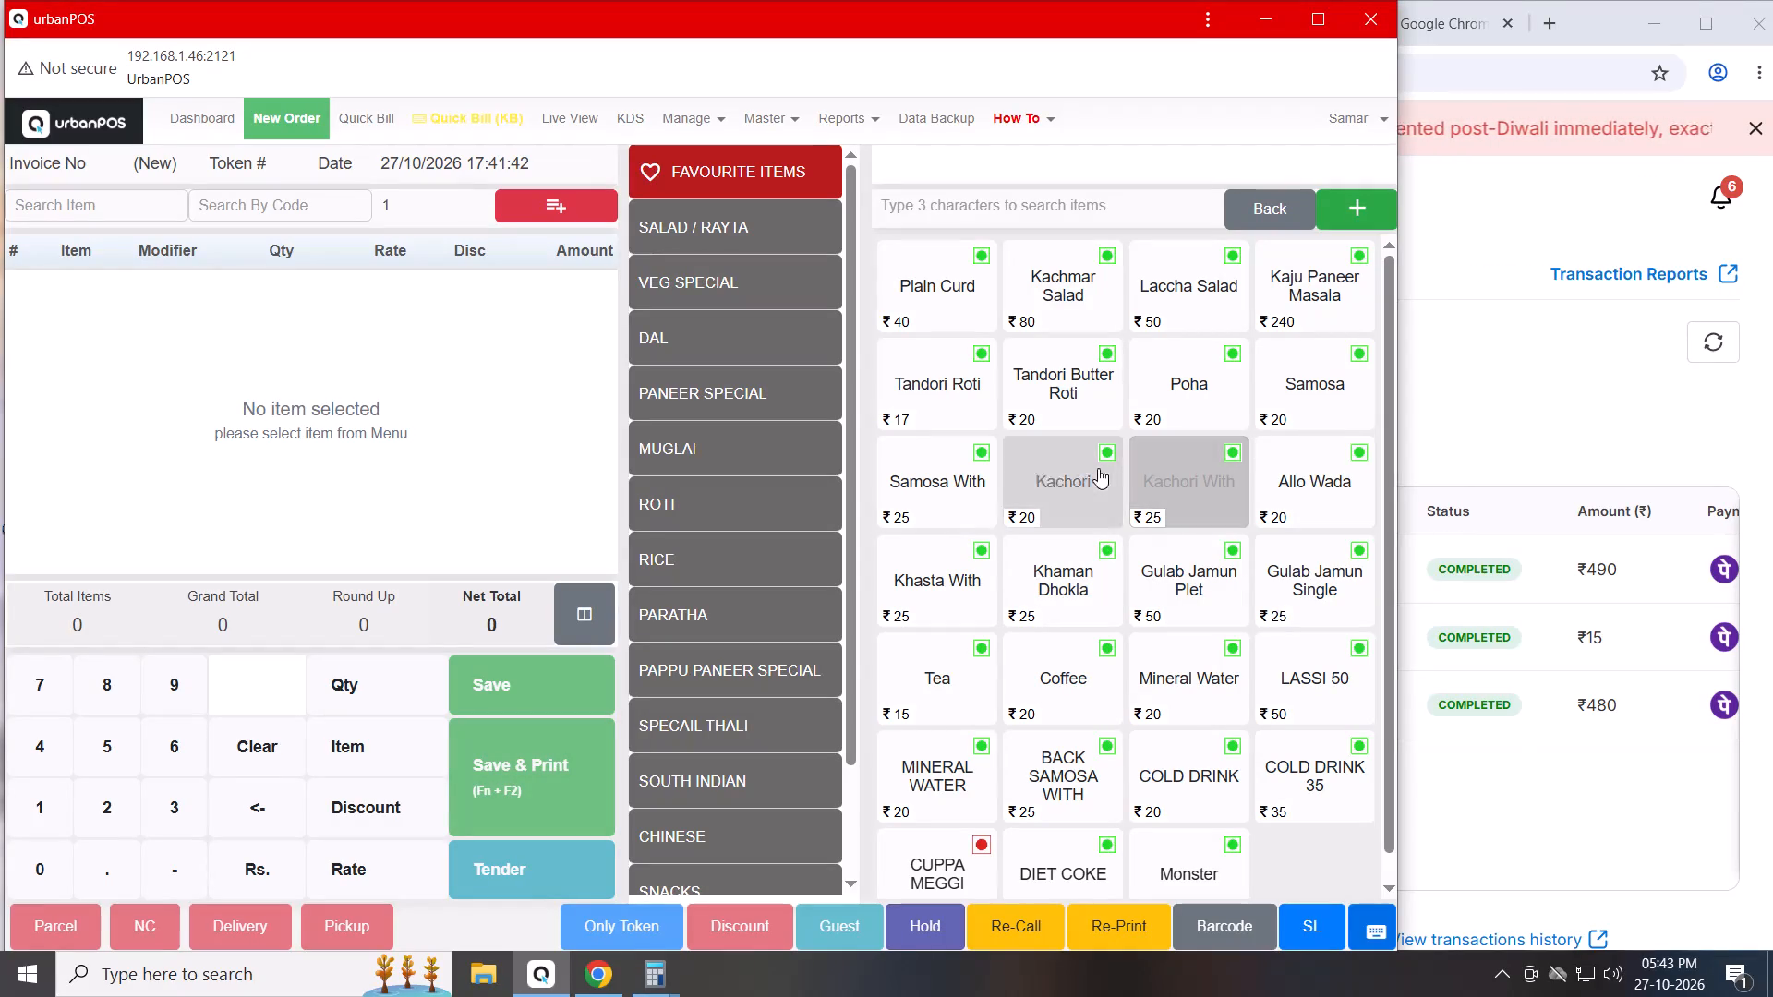
Add five Samosa from the favourite items to a new bill, and save and print it.
triple_click(1268, 374)
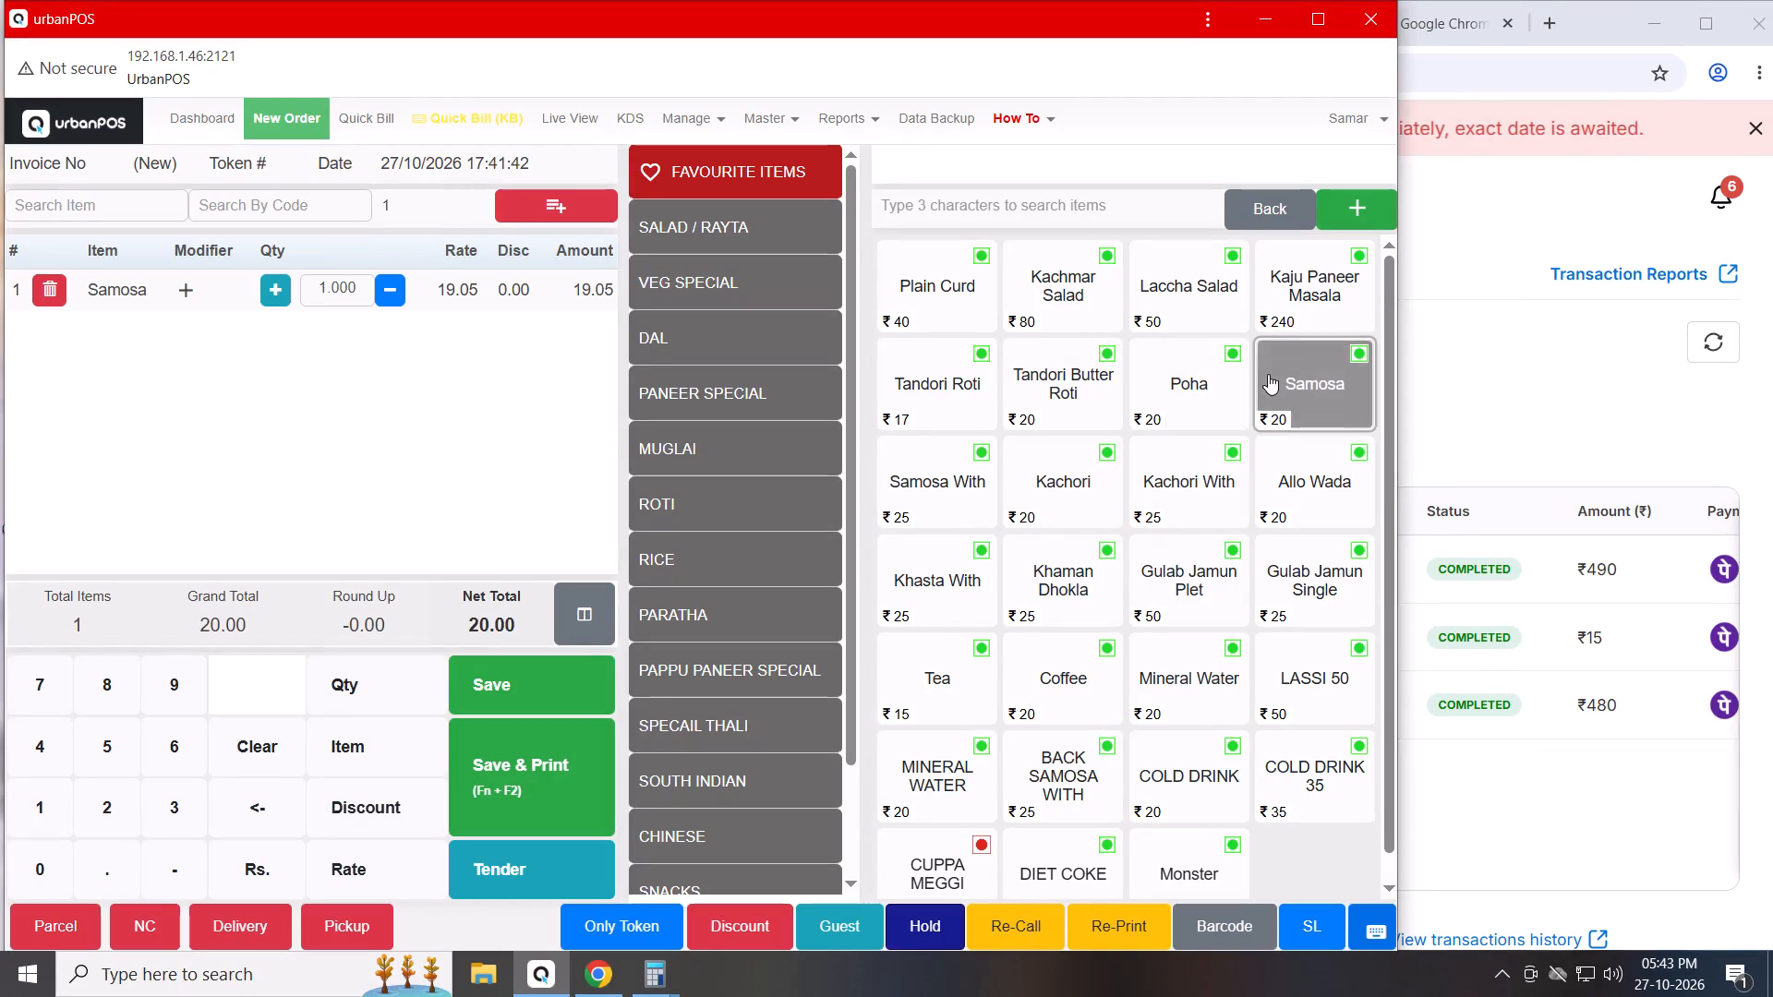
left_click(1268, 374)
left_click(1283, 406)
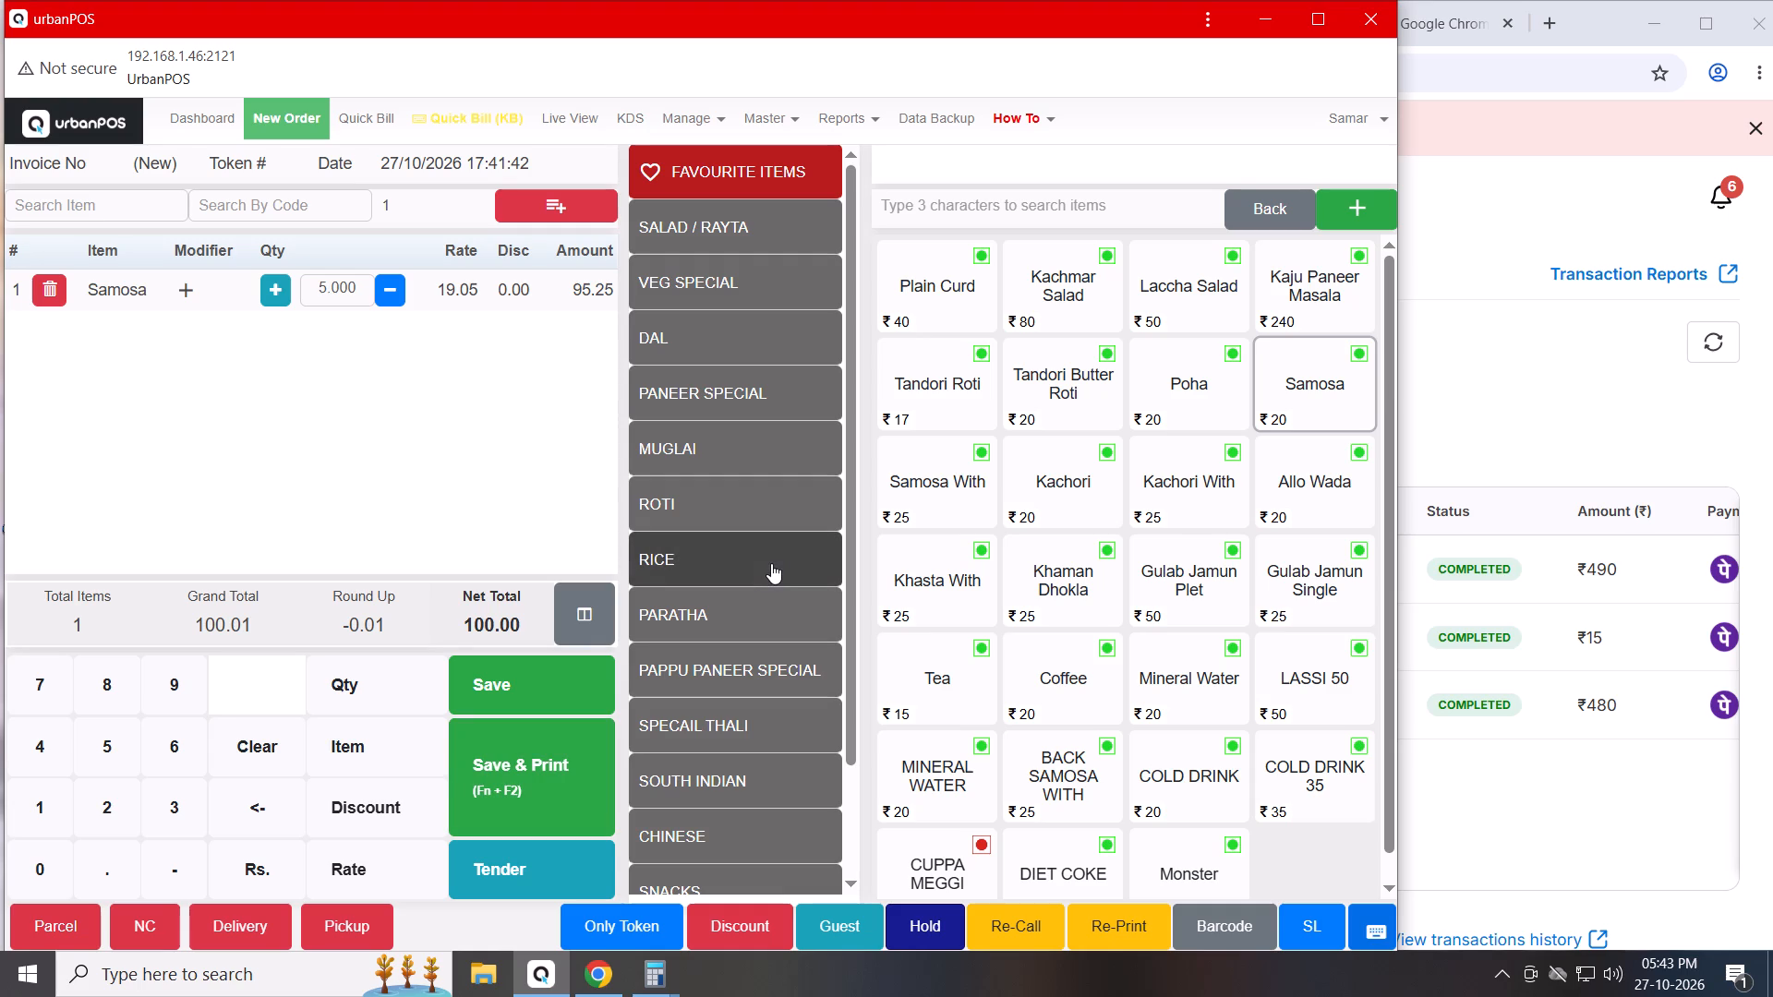
key("F2")
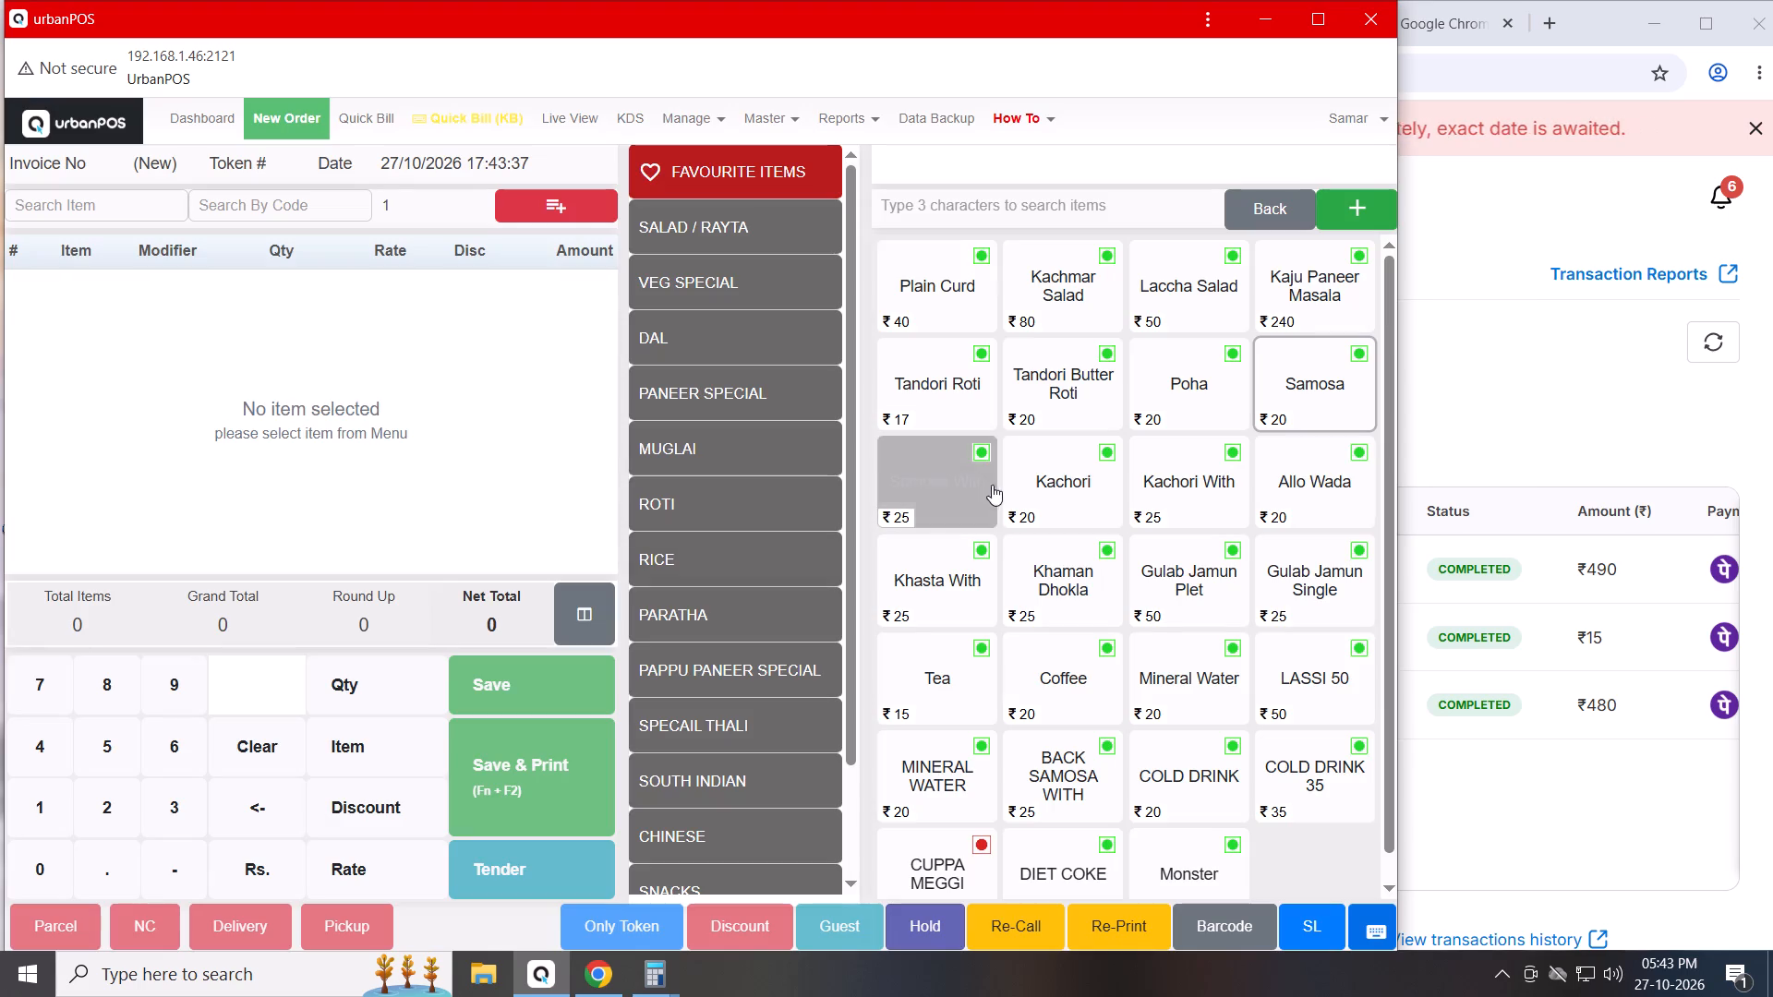
Add one Kachori and one Tea to a new bill, and save and print it.
left_click(1025, 486)
left_click(912, 655)
key("F2")
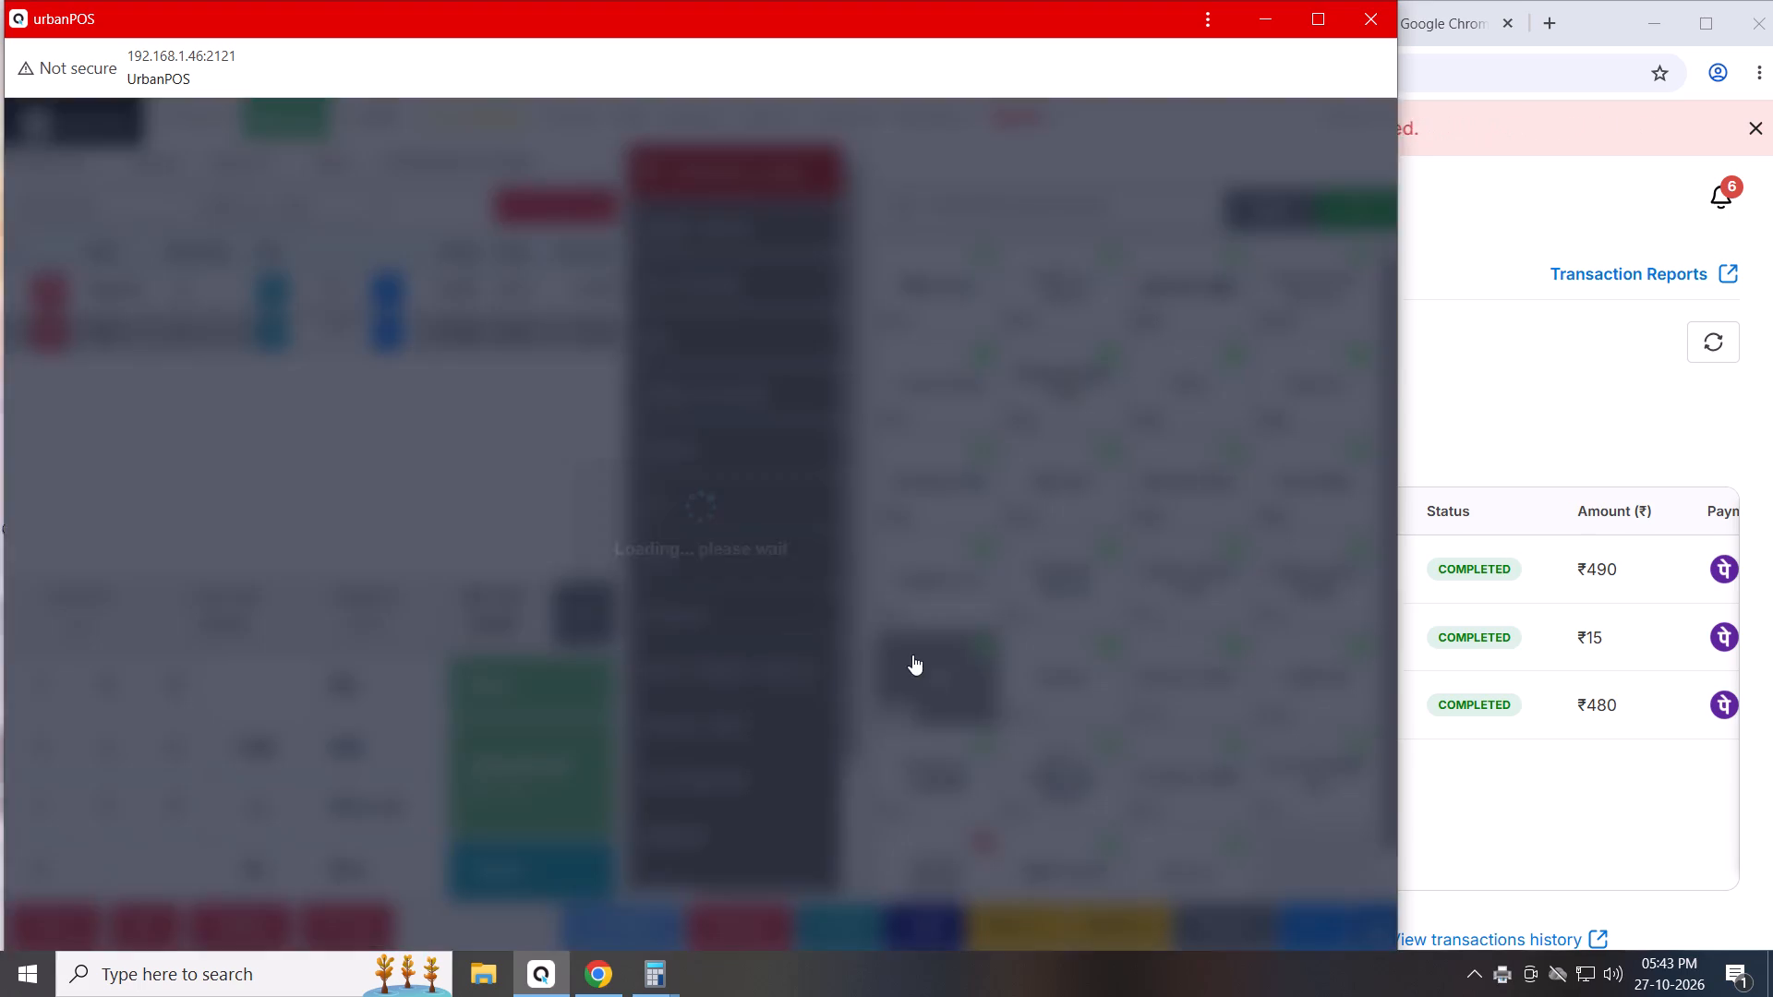
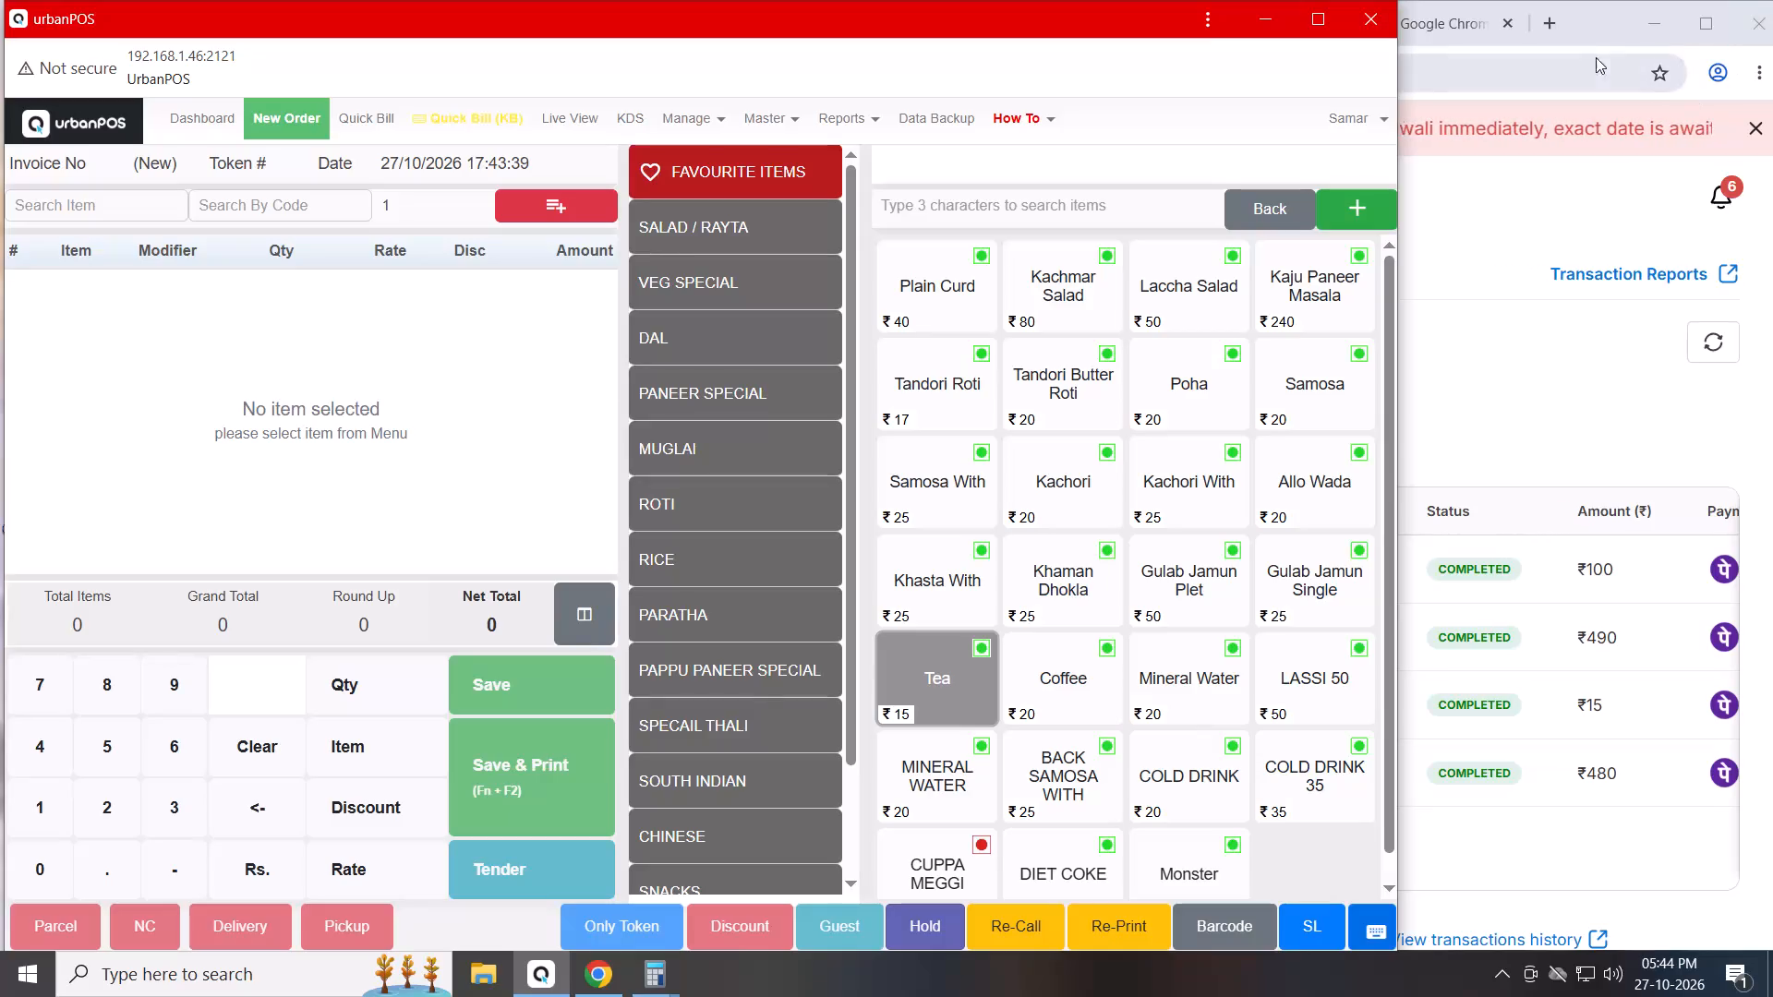
Search the menu items for 50, add one 50;50 to a new bill, and save and print it.
left_click(972, 200)
type("50")
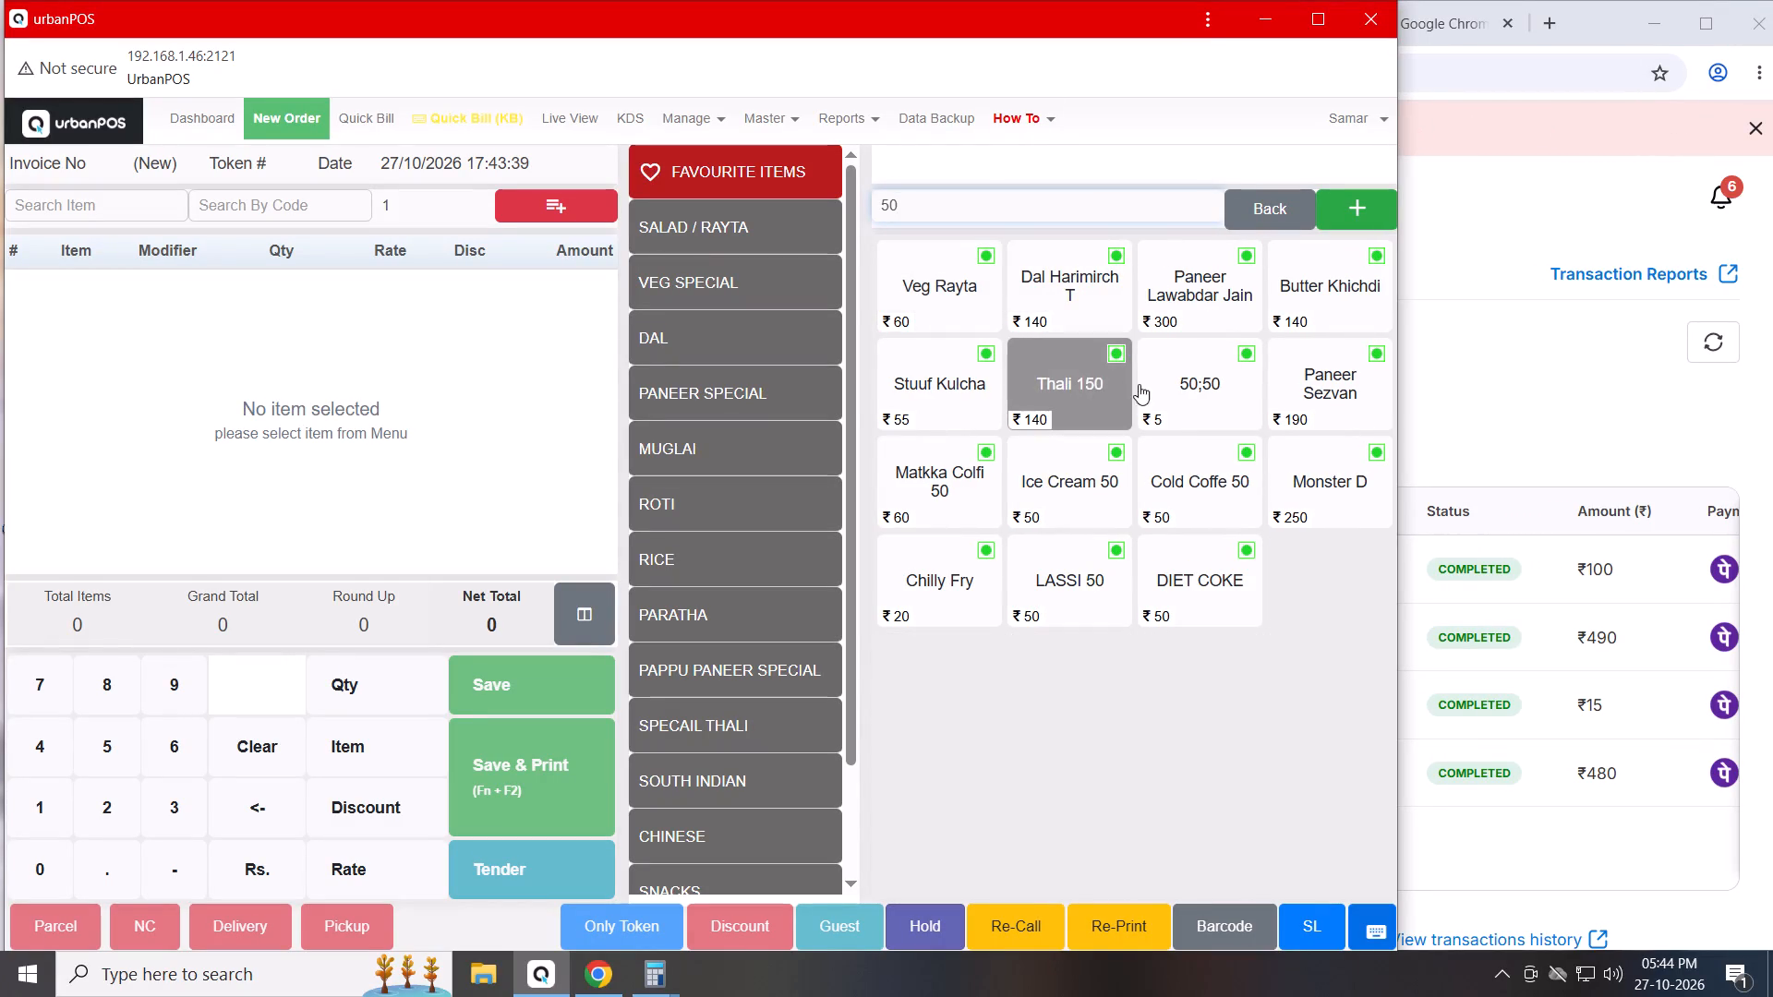
left_click(1153, 379)
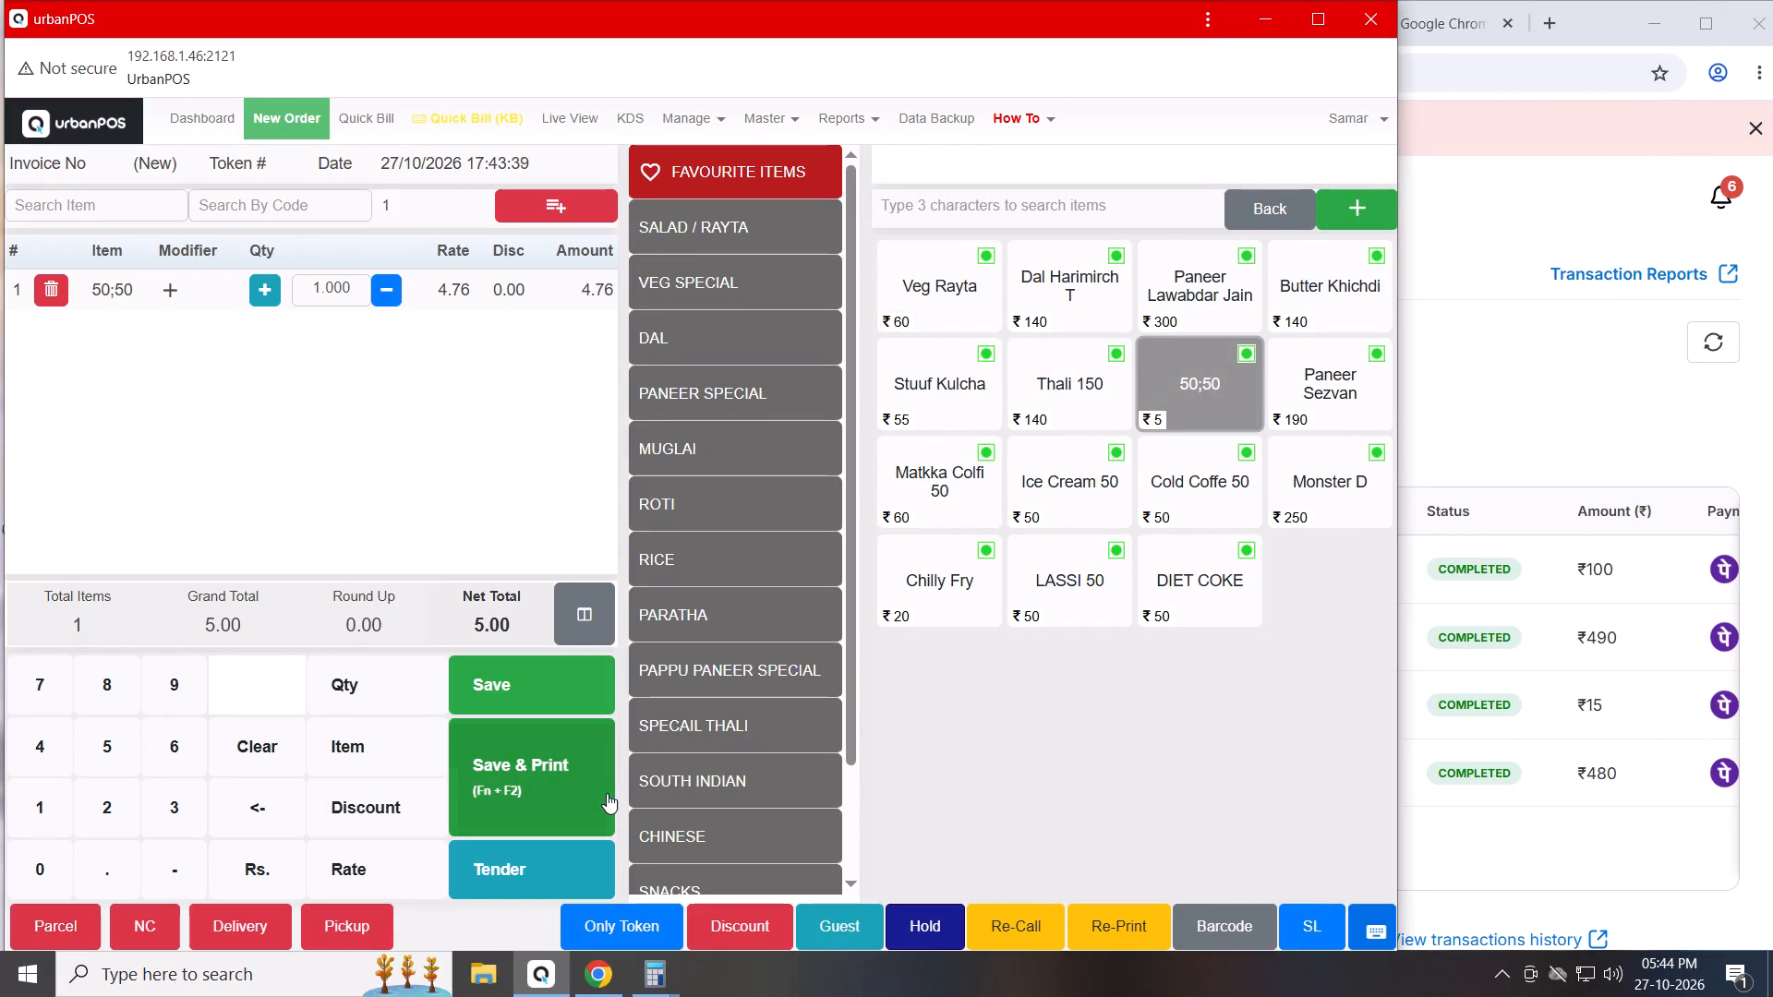
left_click(607, 793)
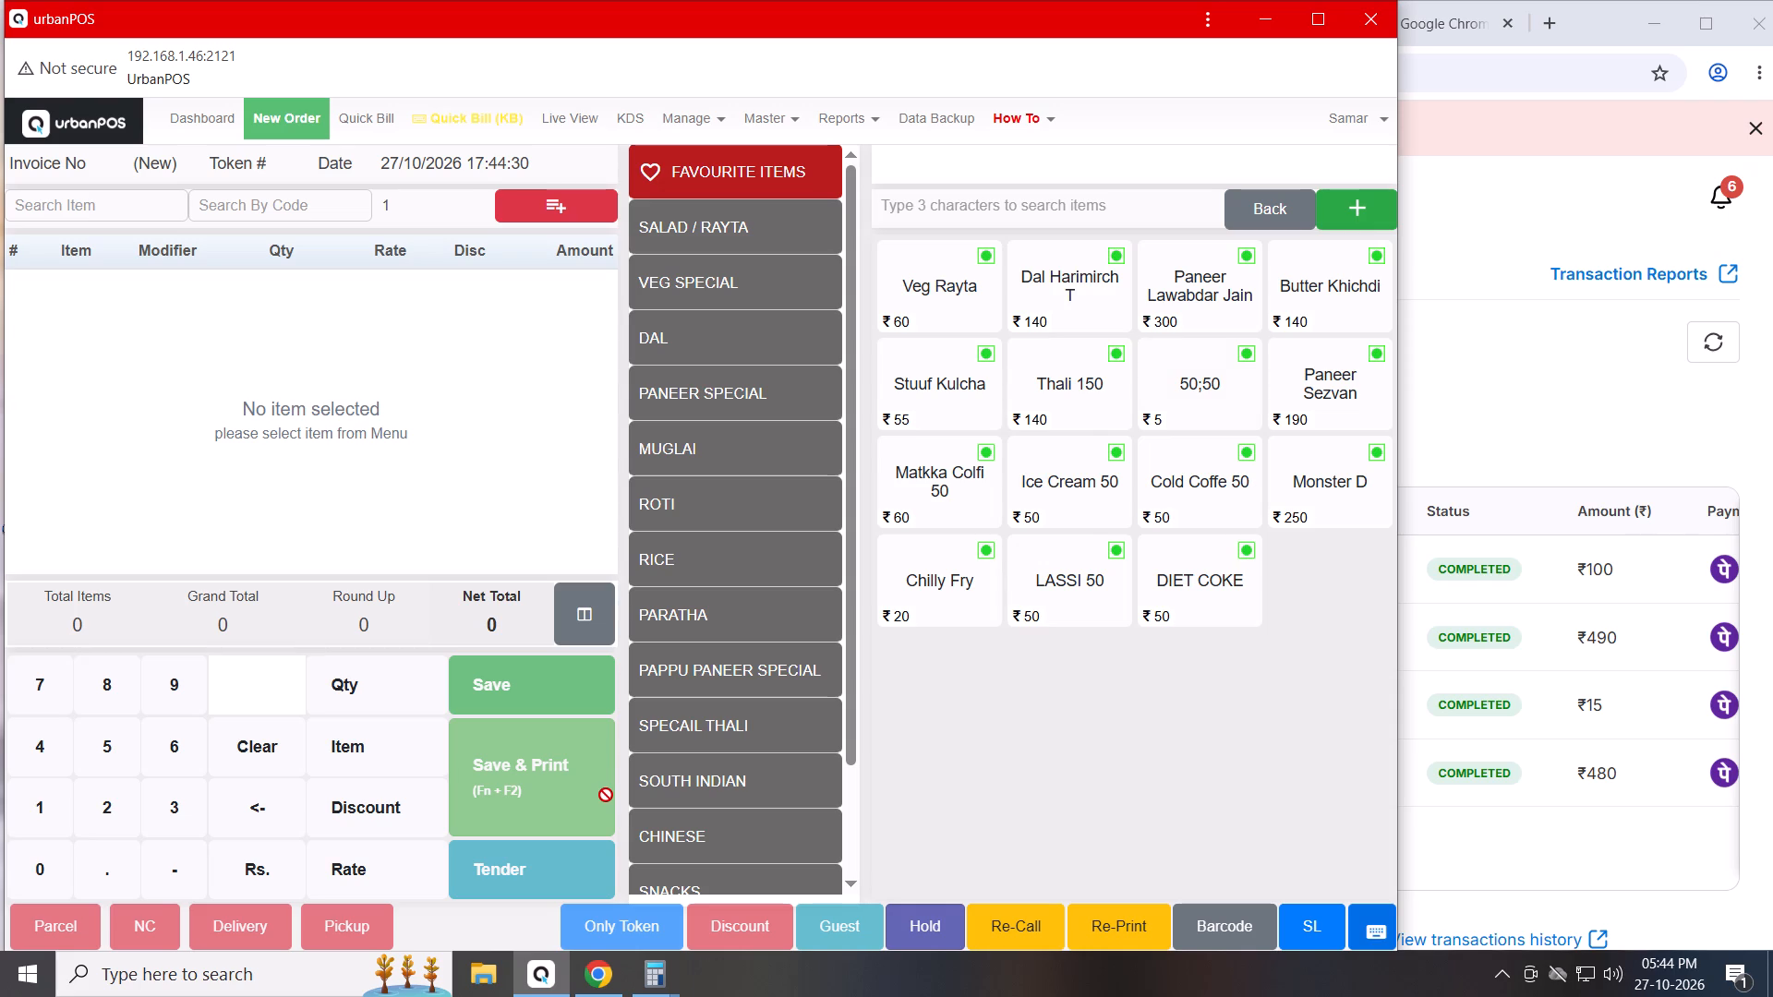
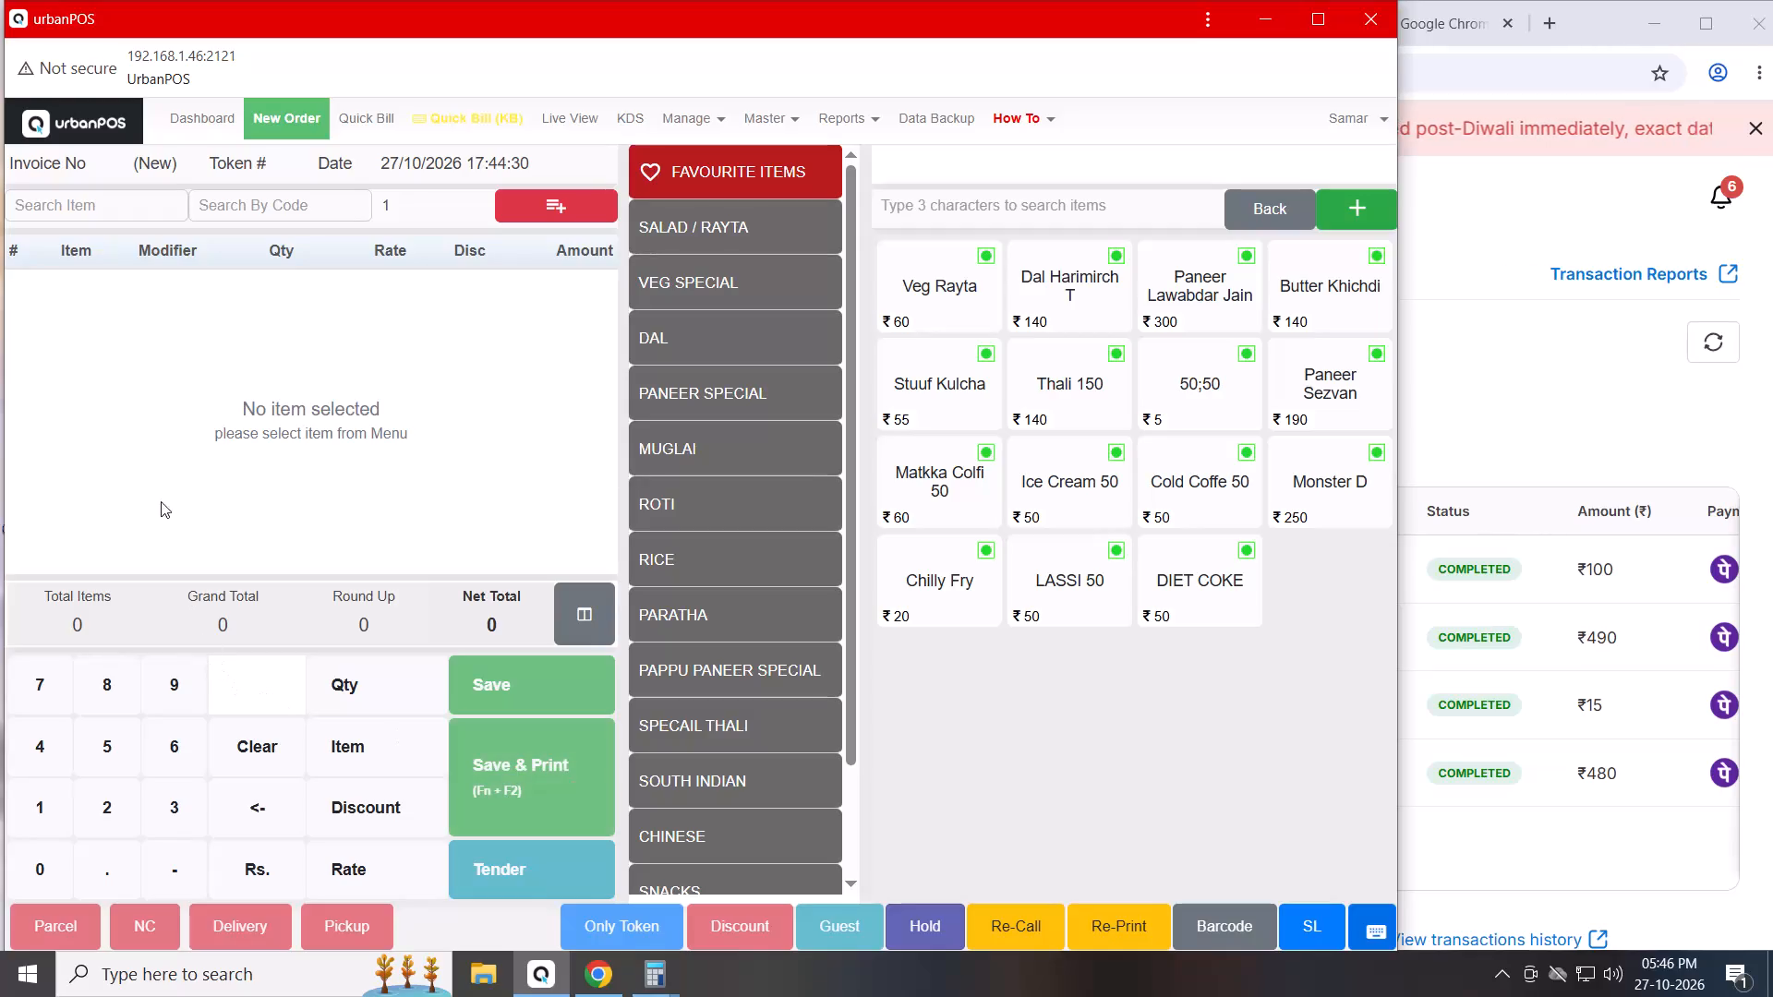
Search the menu items for butter, add one Butter Paneer Masala to a new bill, and save and print it.
left_click(147, 207)
type("butter")
key("Down")
key("Down")
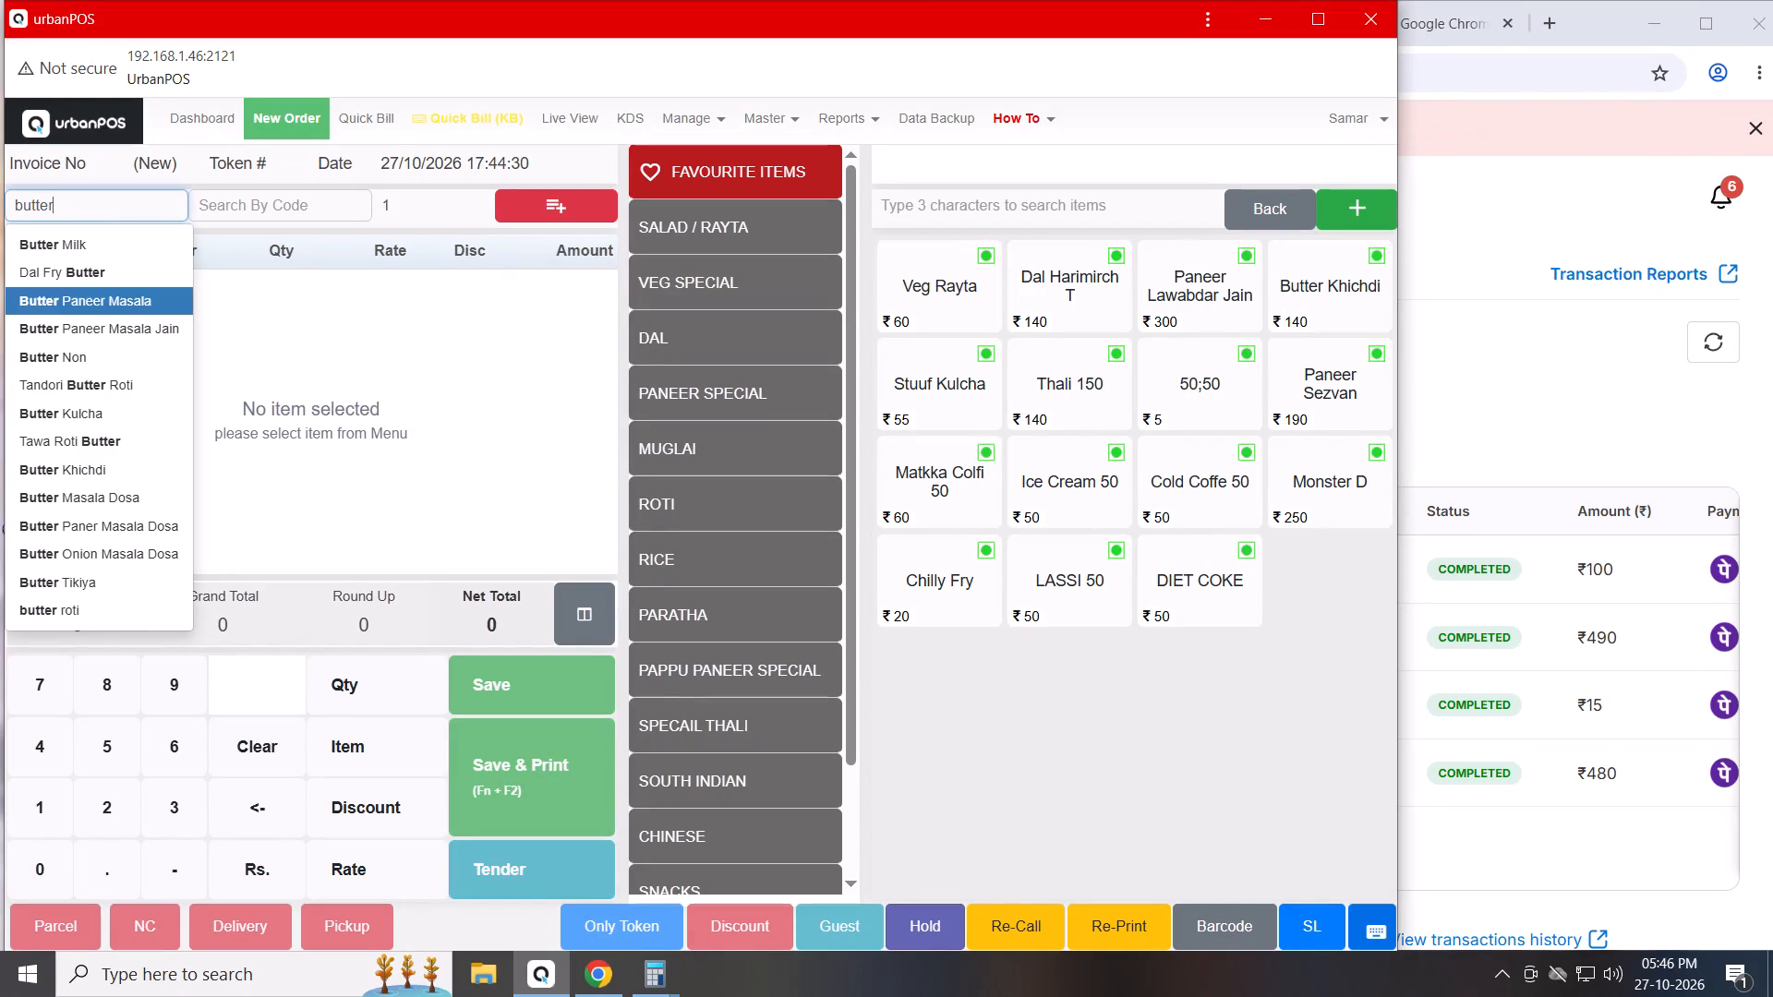
key("Return")
key("Return")
key("F2")
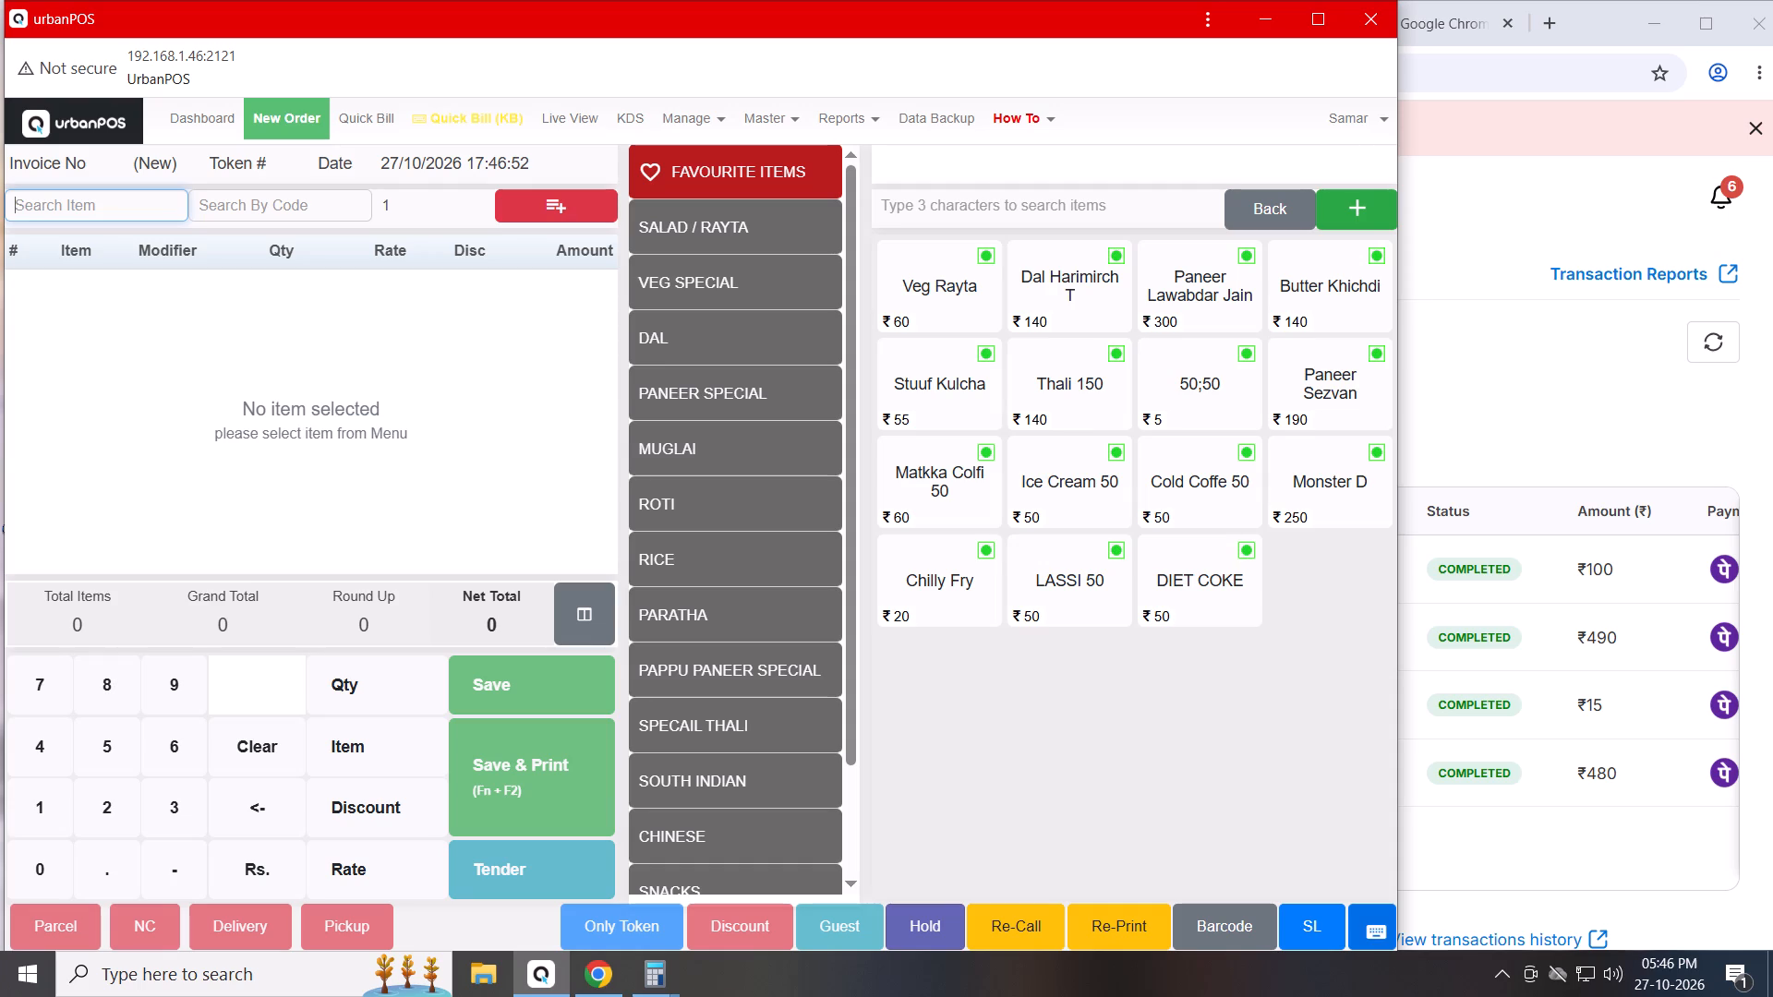
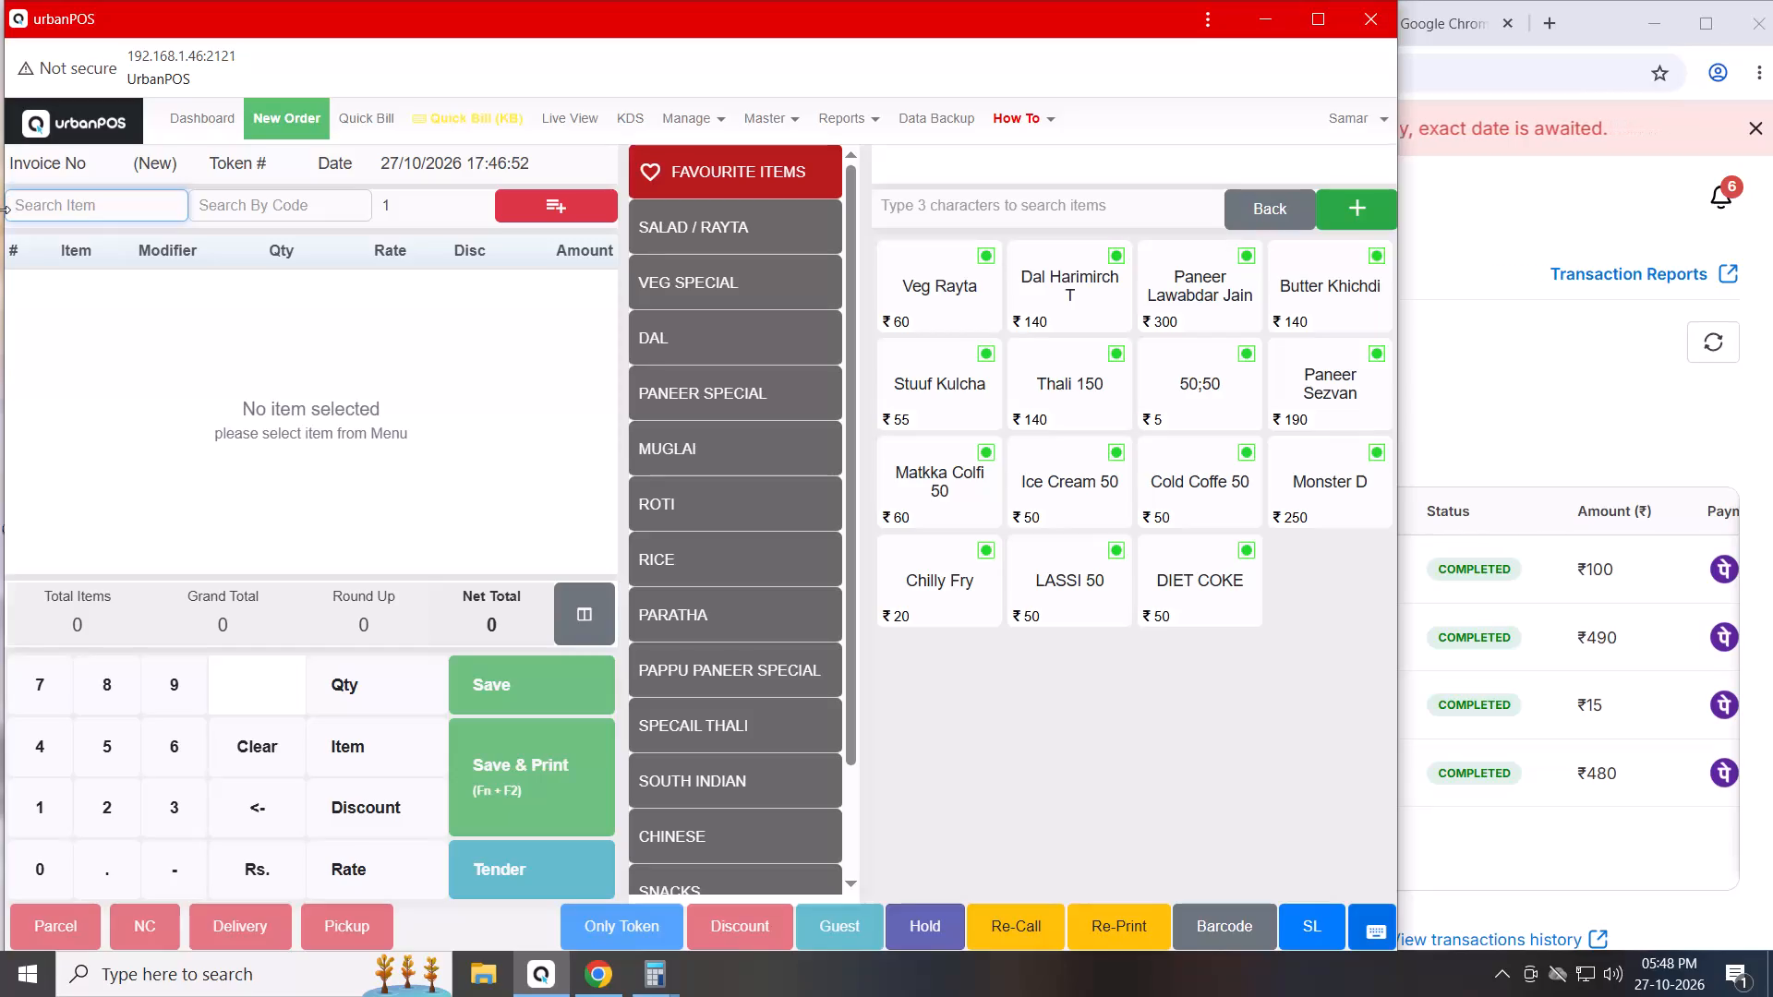
Add two Poha and one Tea from the favourite items to a new bill, and save and print it.
left_click(720, 167)
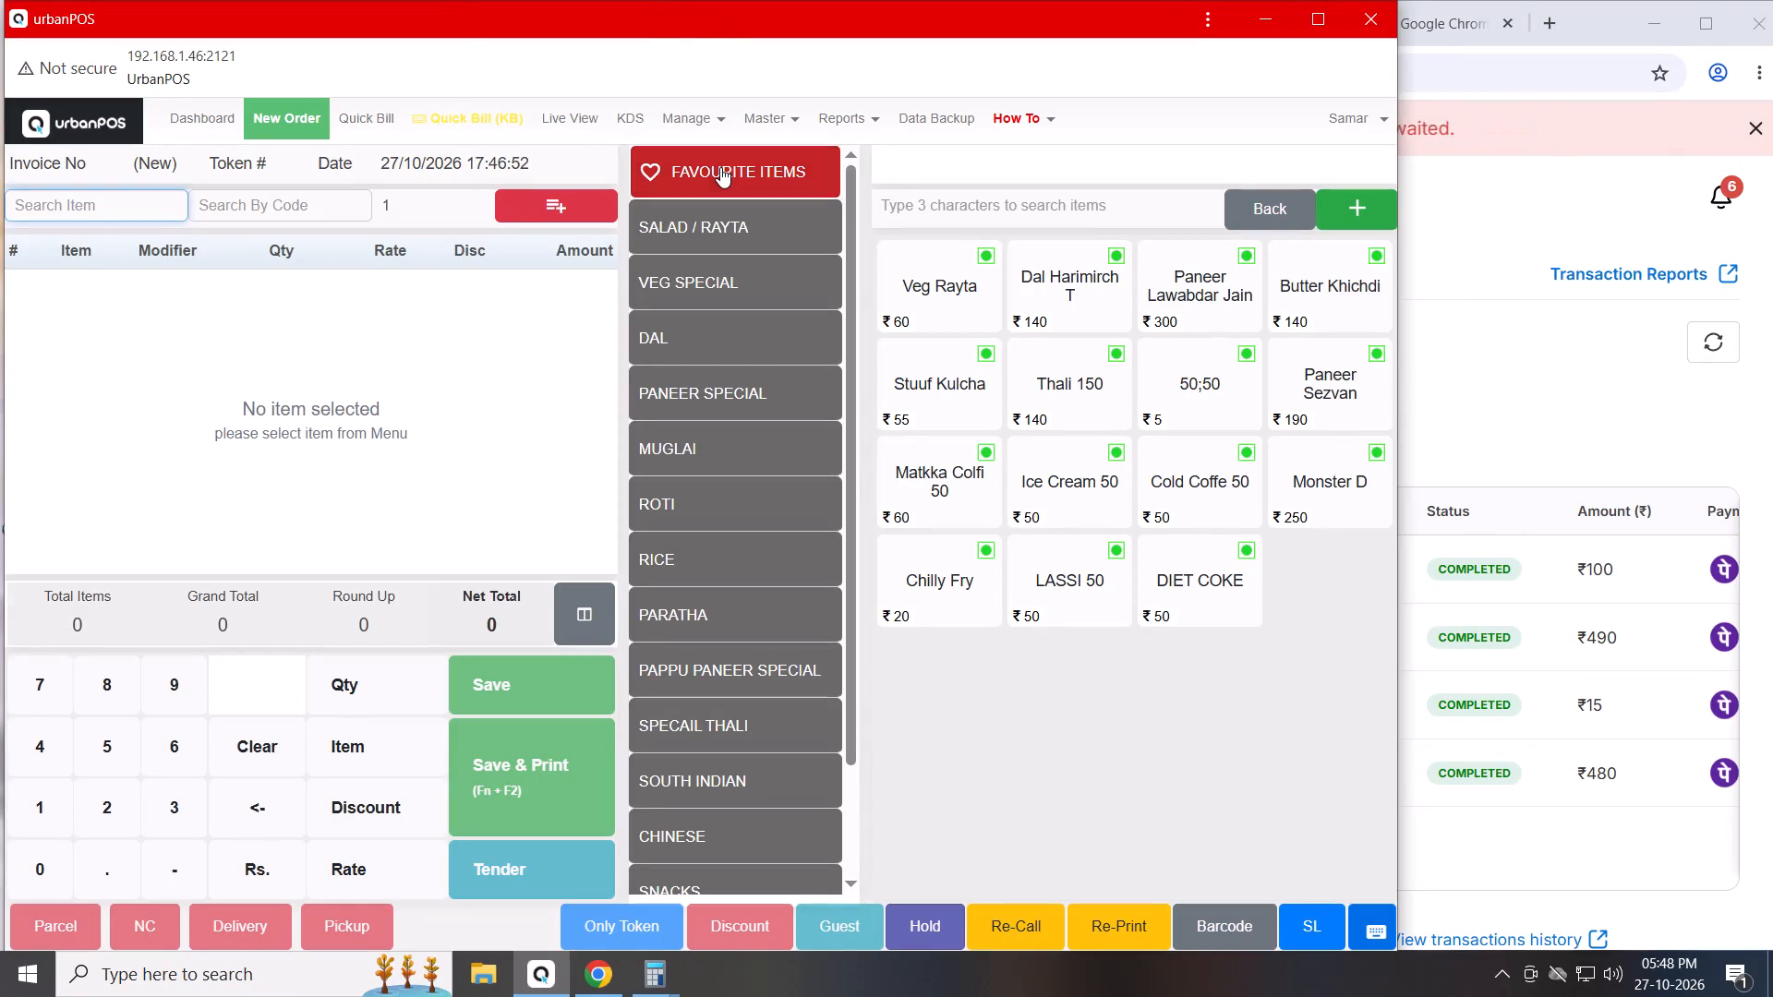
double_click(1152, 379)
left_click(940, 703)
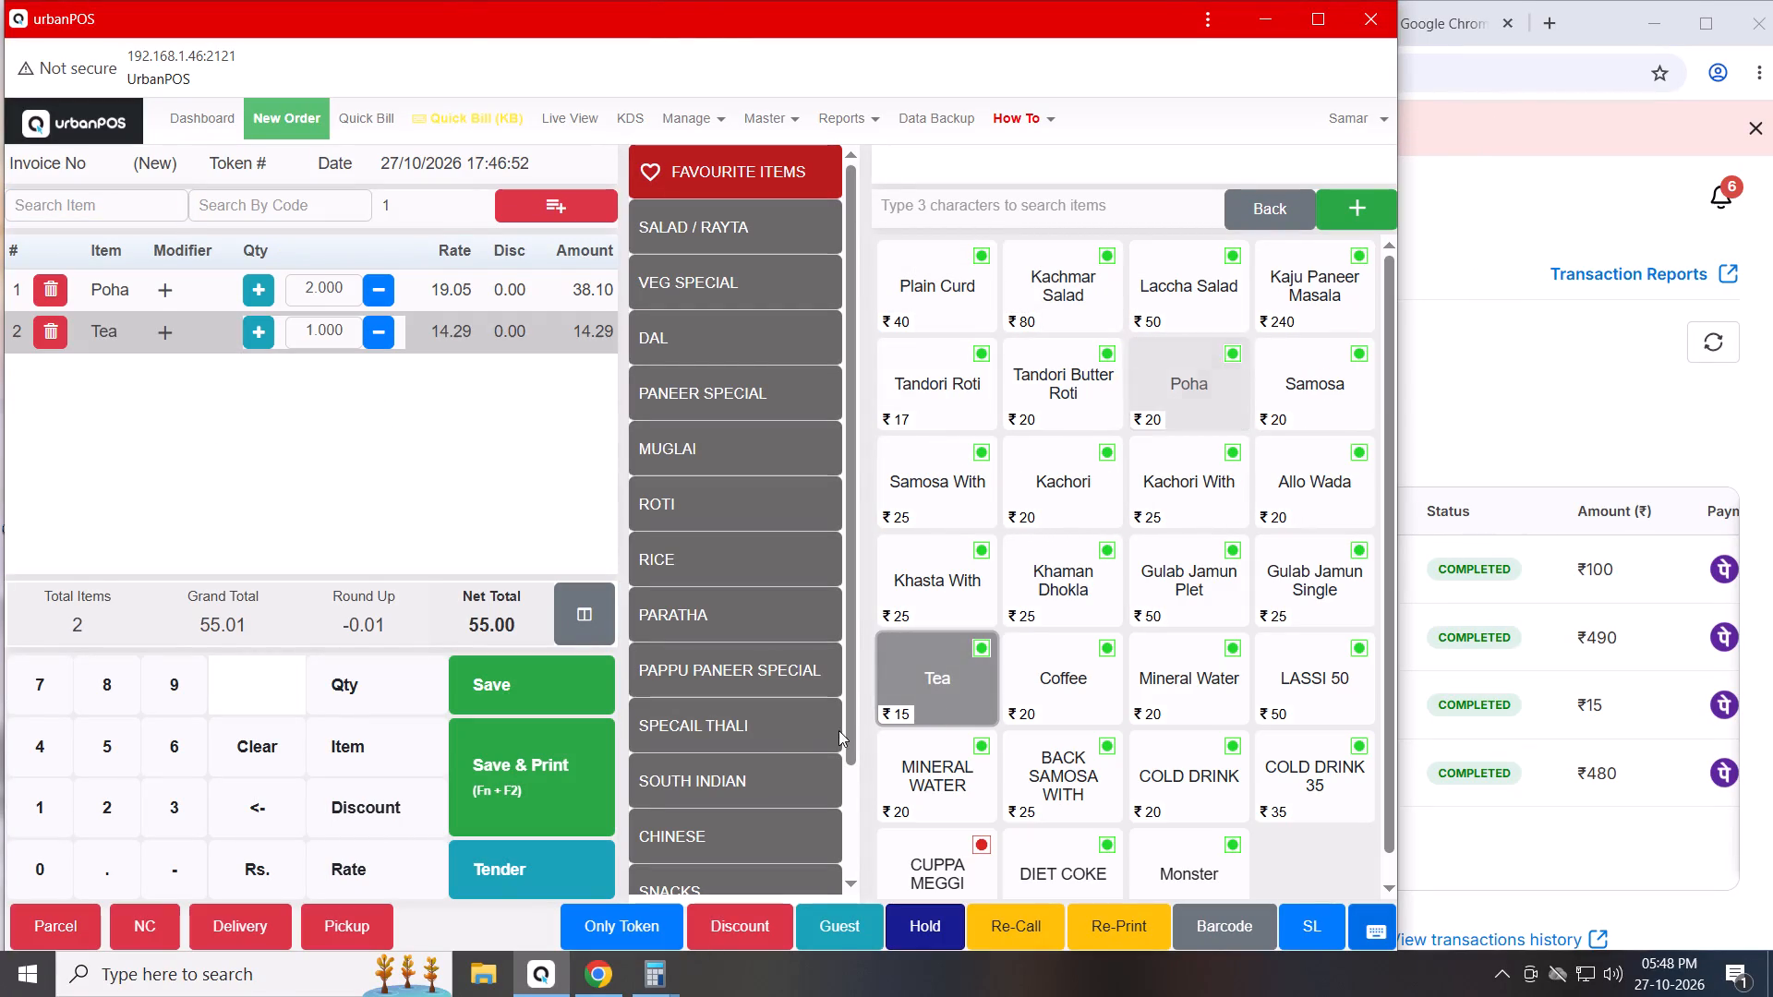
left_click(526, 794)
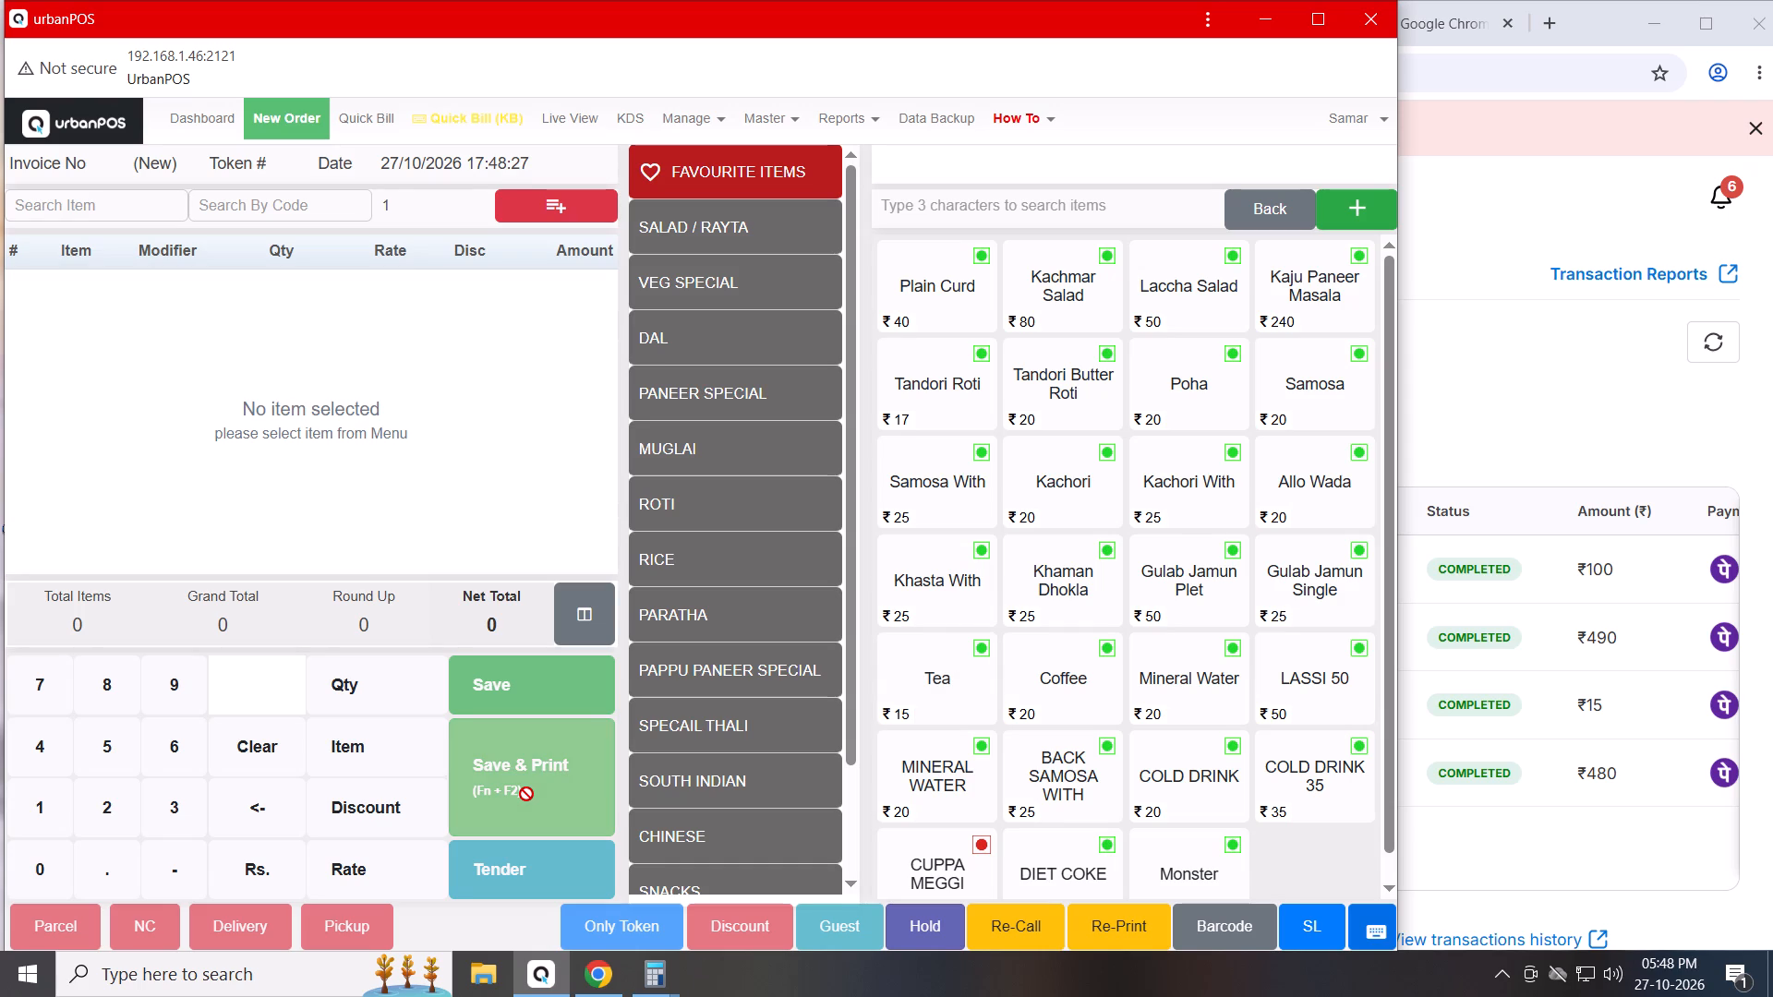
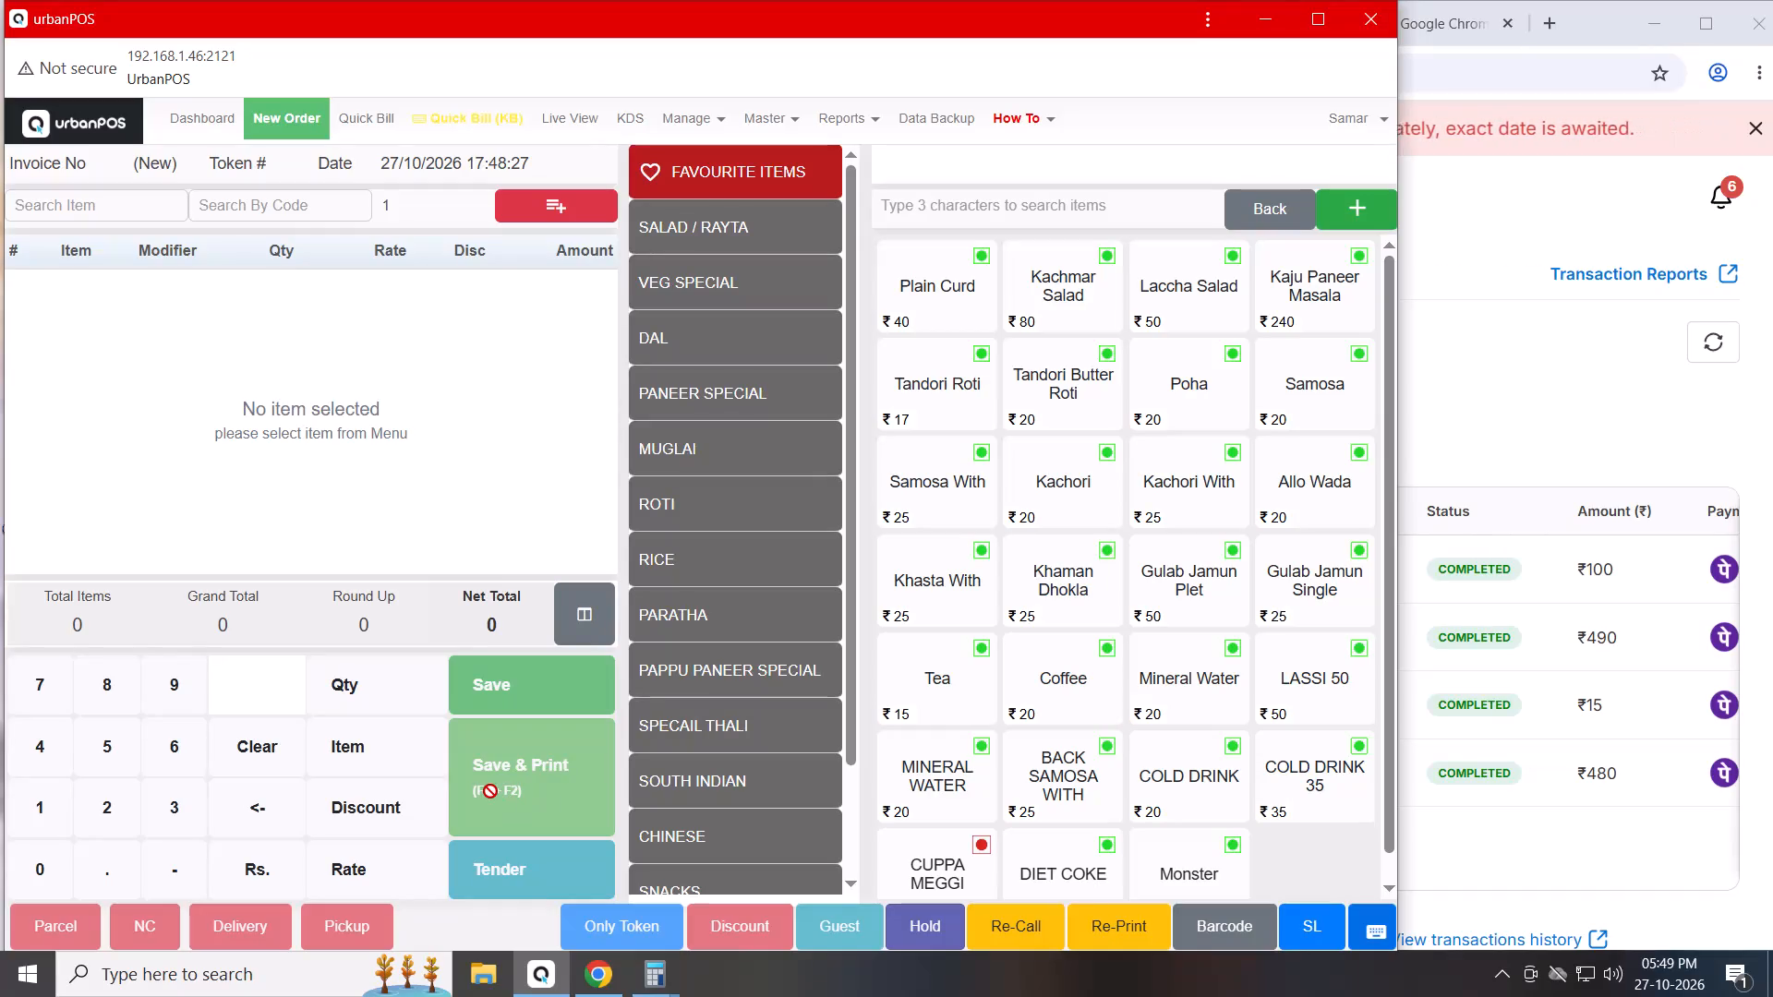
Add two Tea from the favourite items to a new bill, and save and print it.
key("Return")
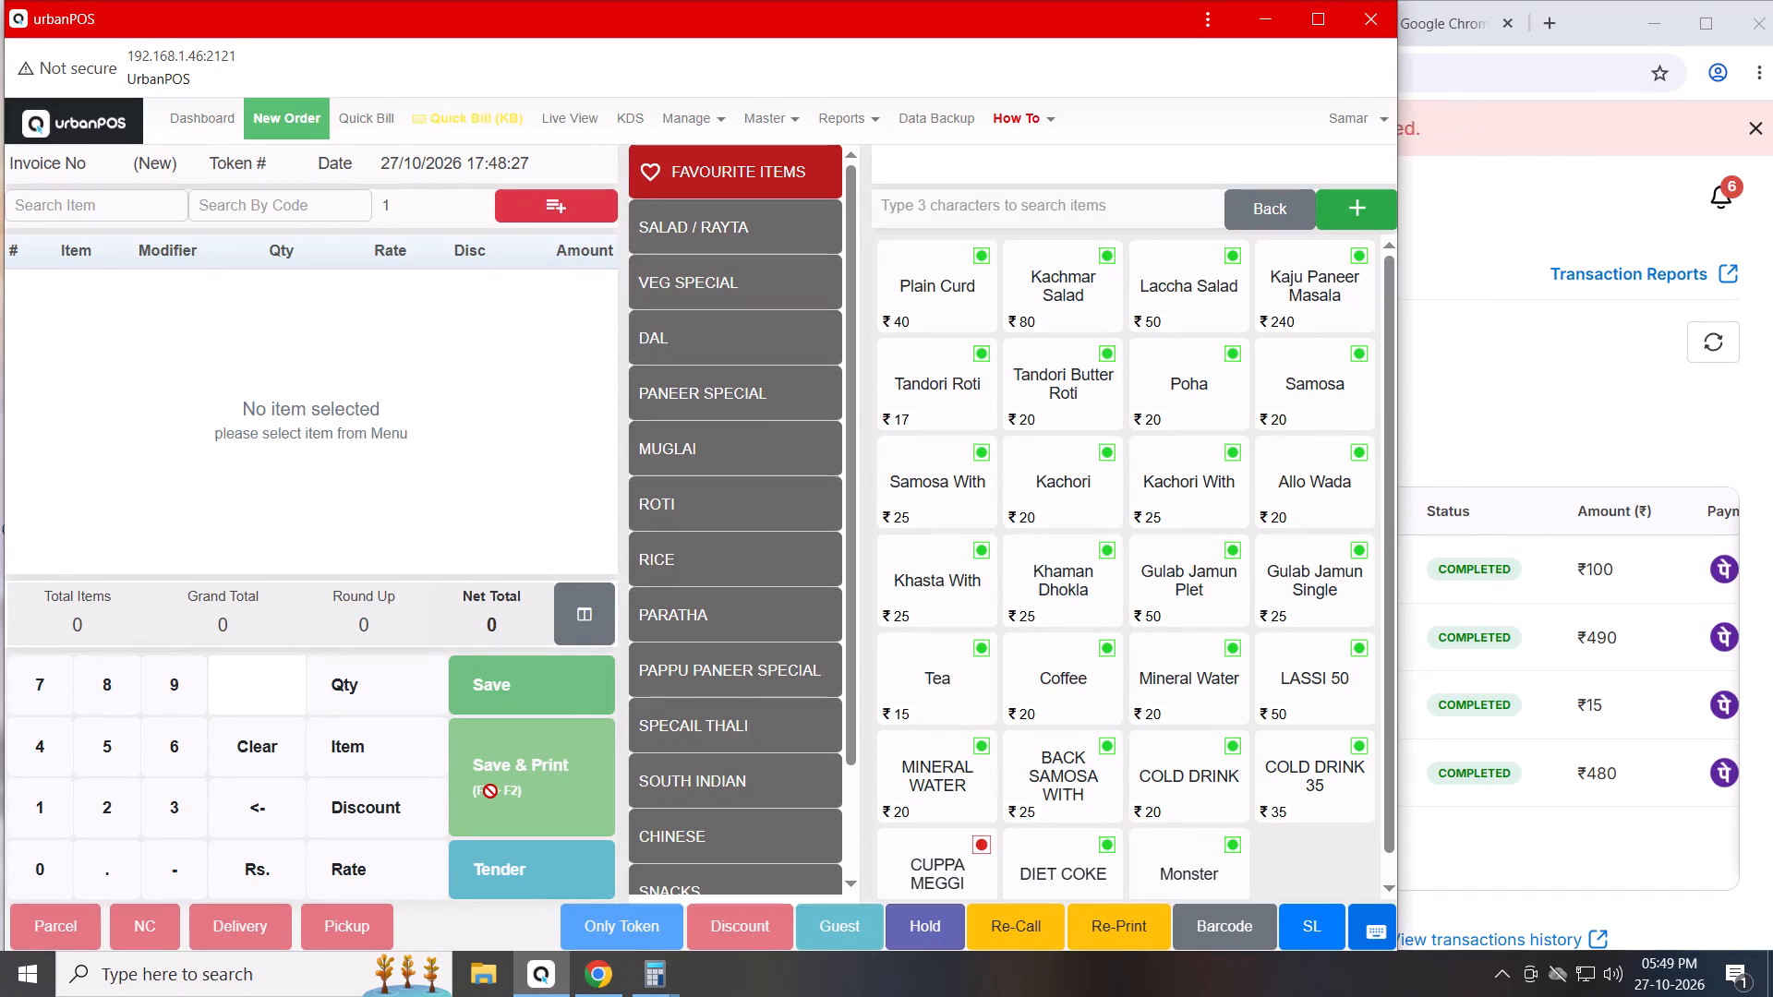
double_click(942, 664)
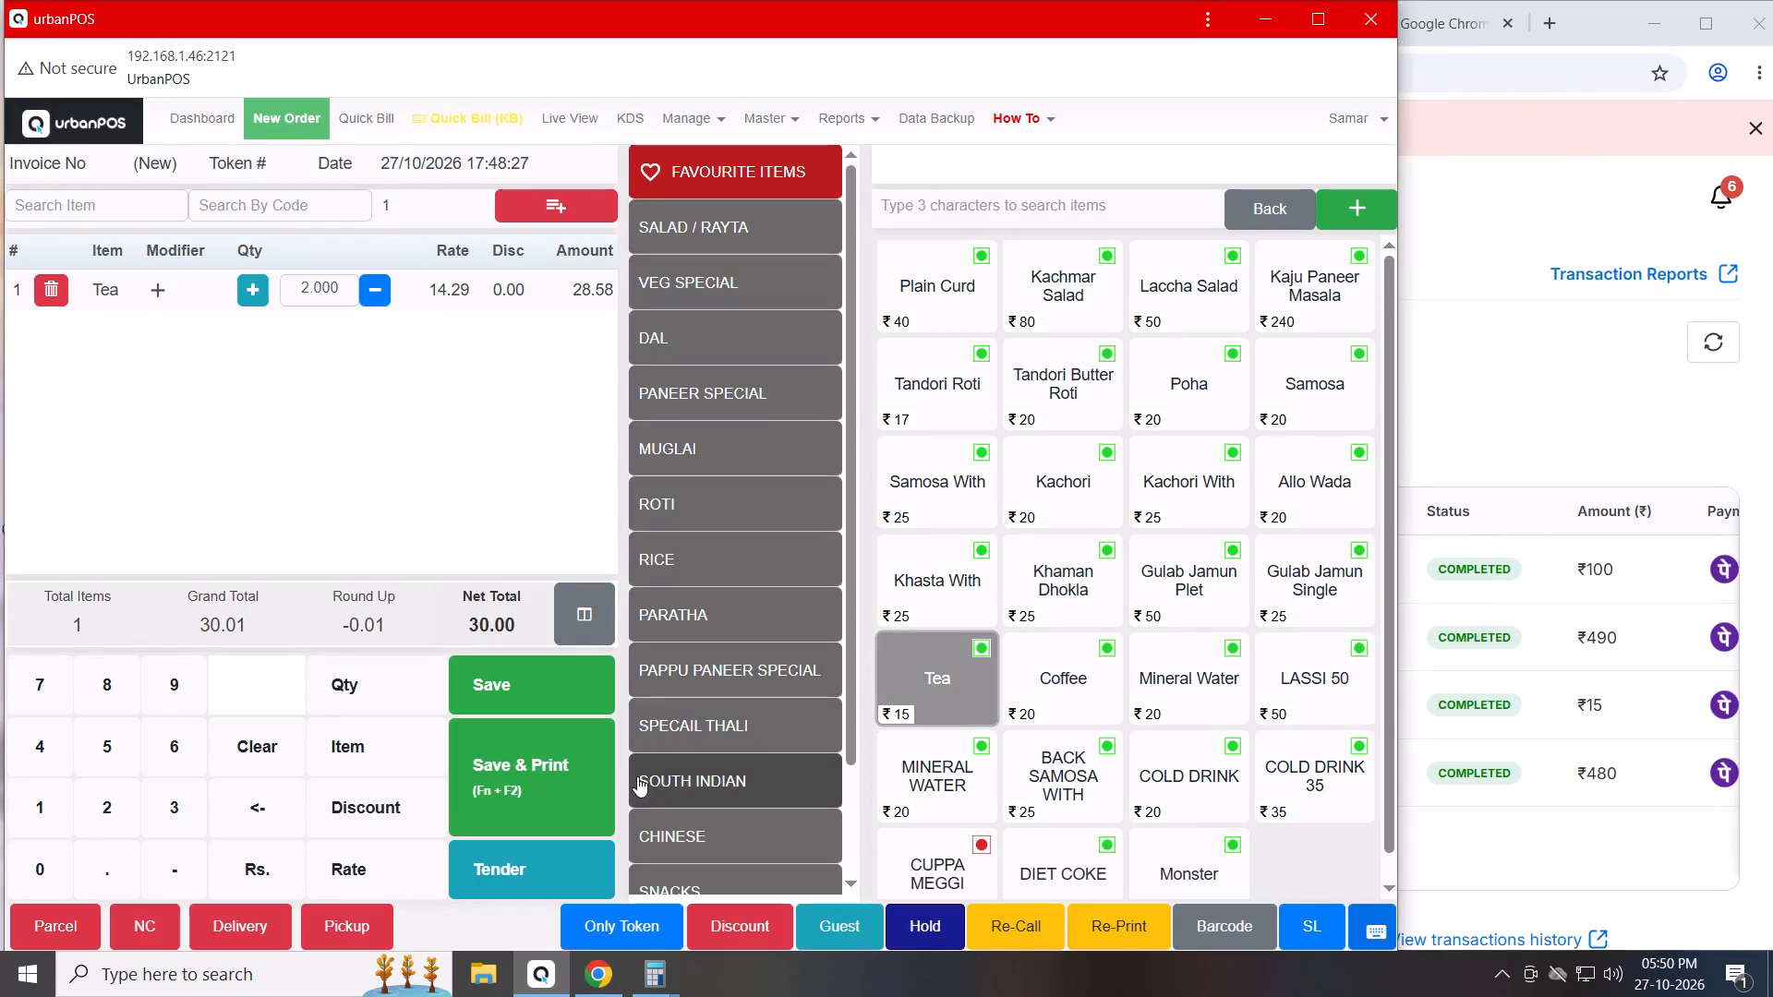
left_click(581, 796)
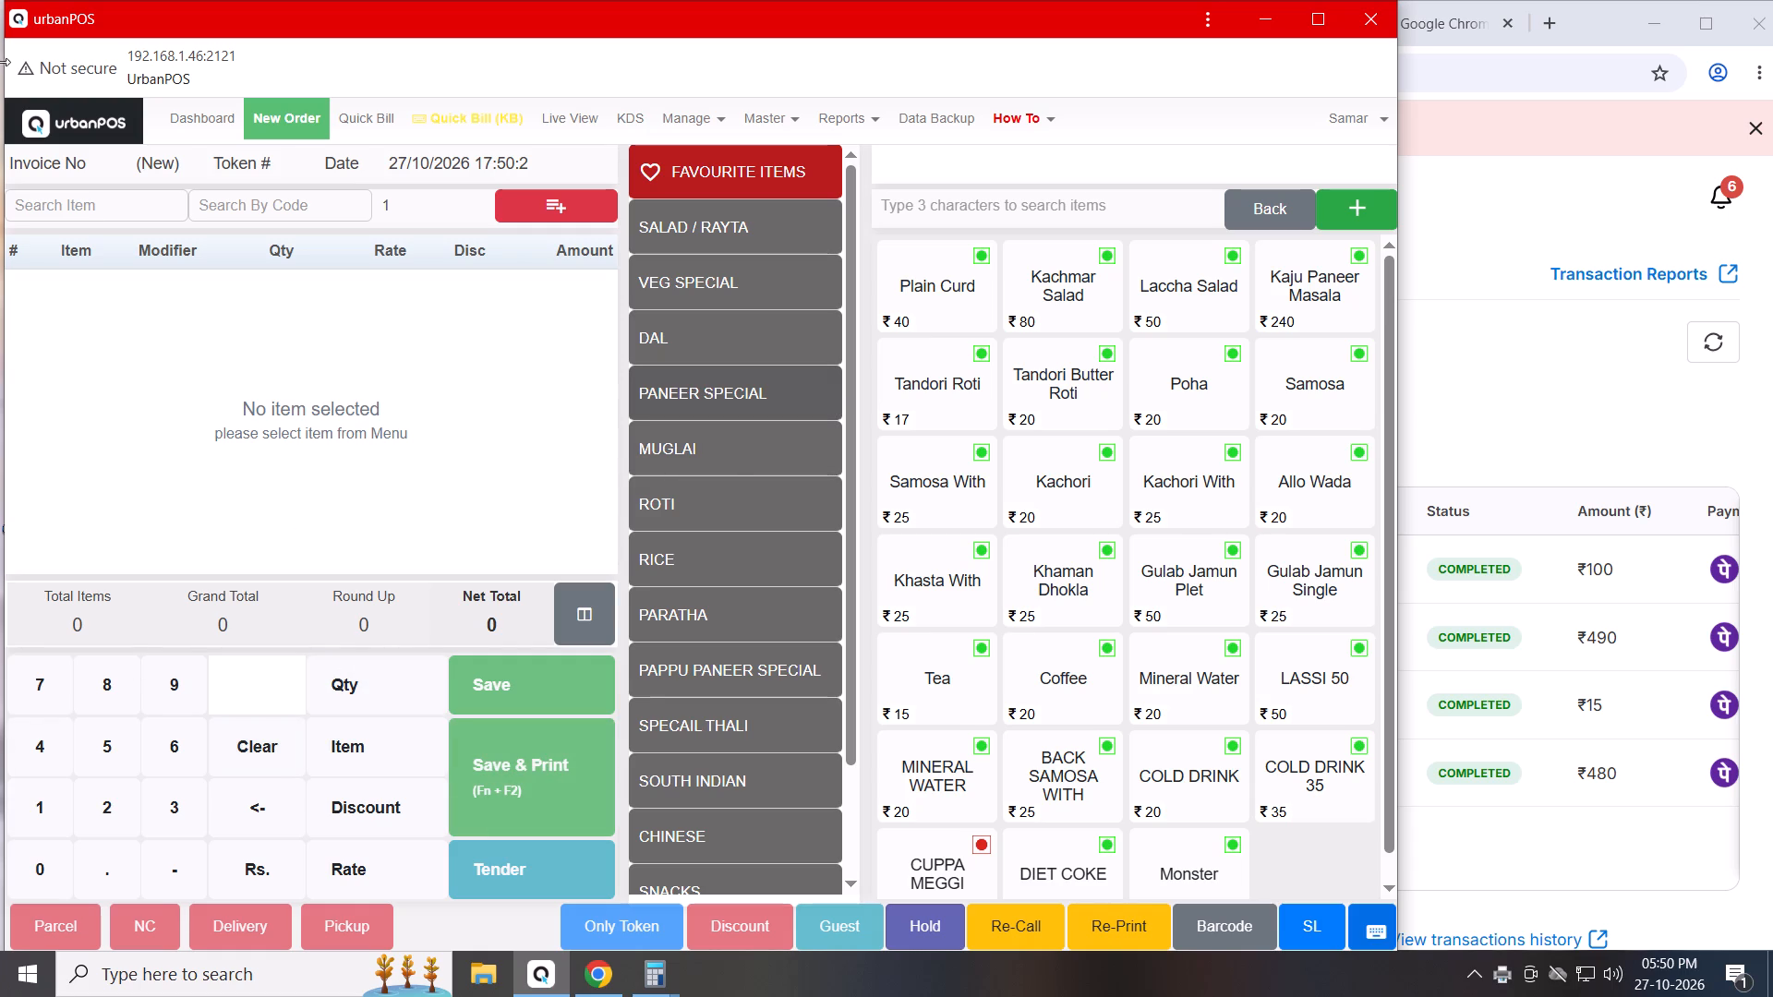
Find Red Bull by searching for "red", add one to a new bill, and save and print it.
left_click(111, 186)
left_click(100, 207)
type("red")
key("Down")
key("Return")
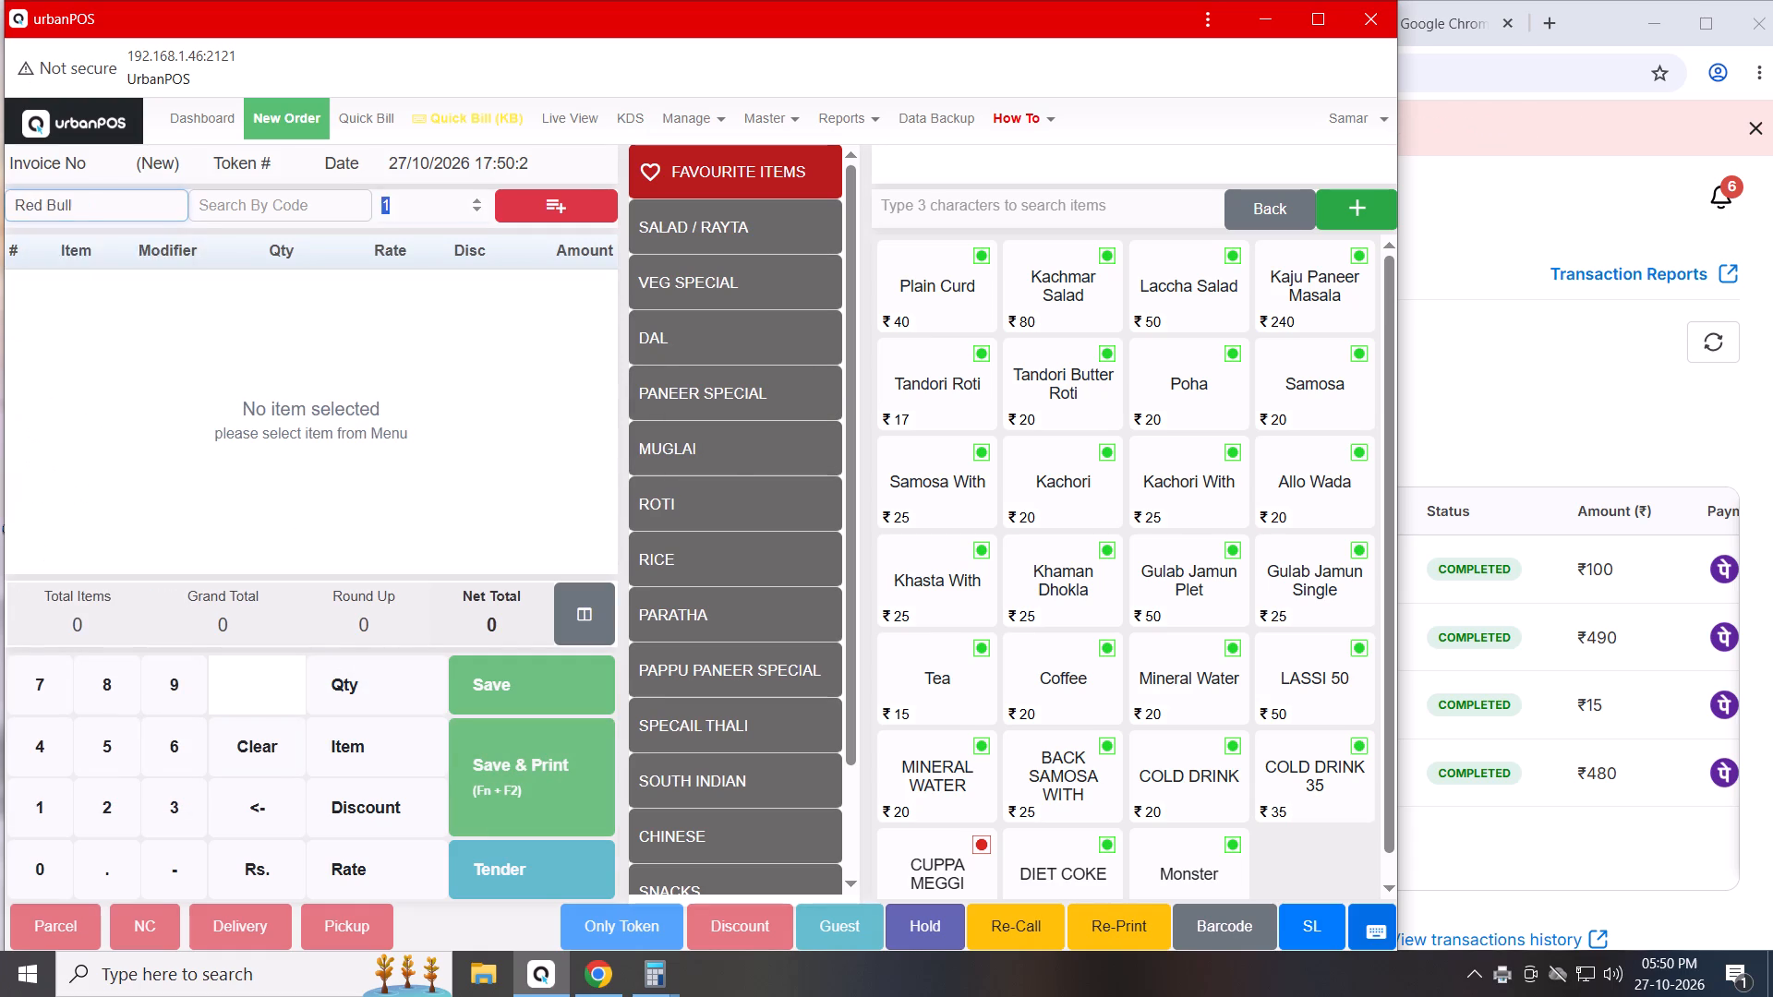
key("Return")
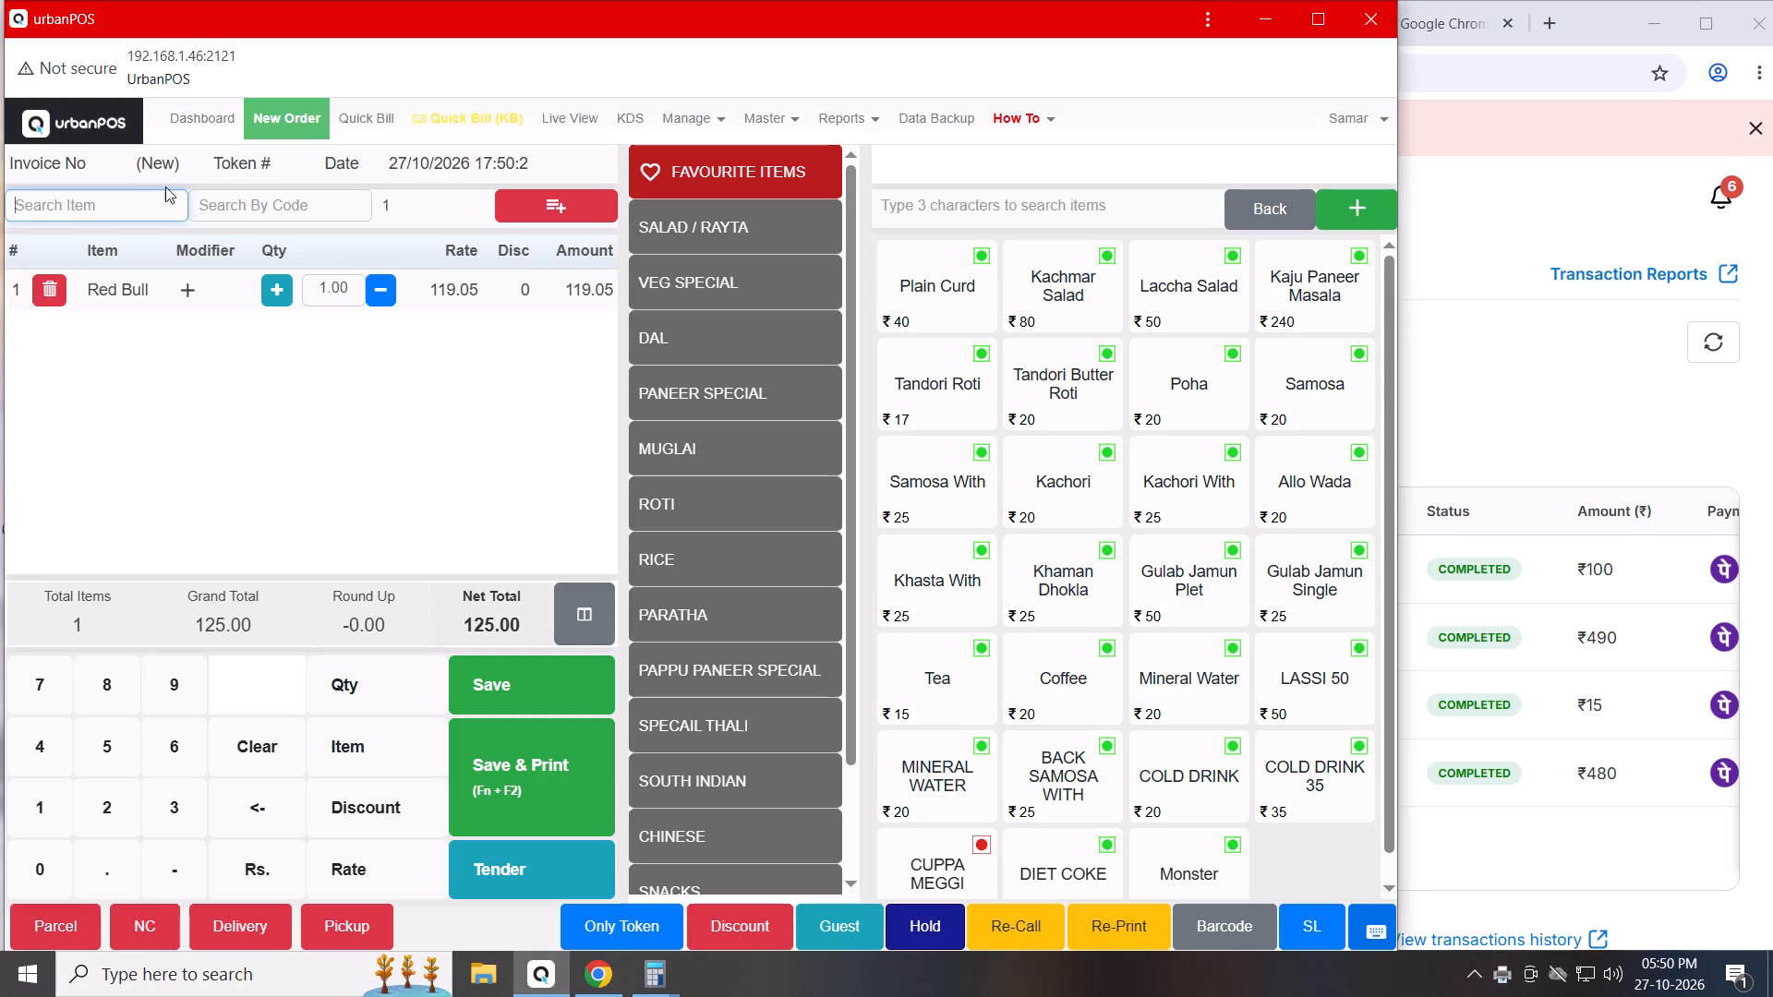
key("F2")
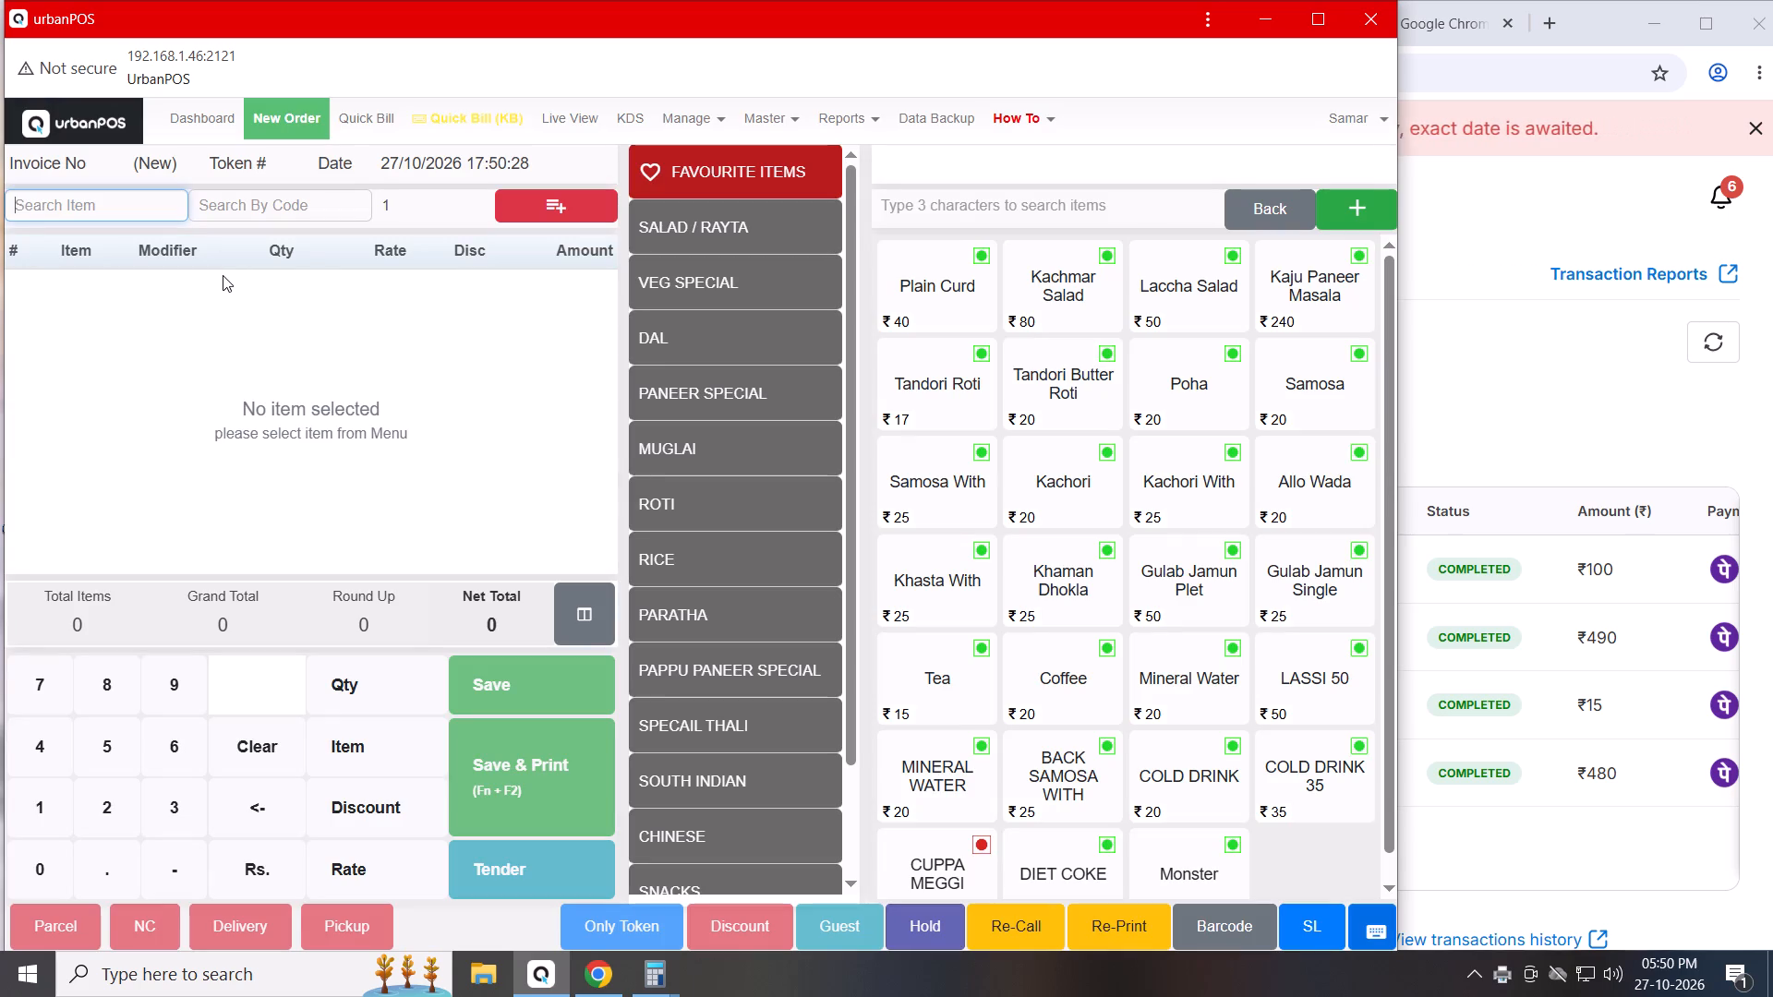
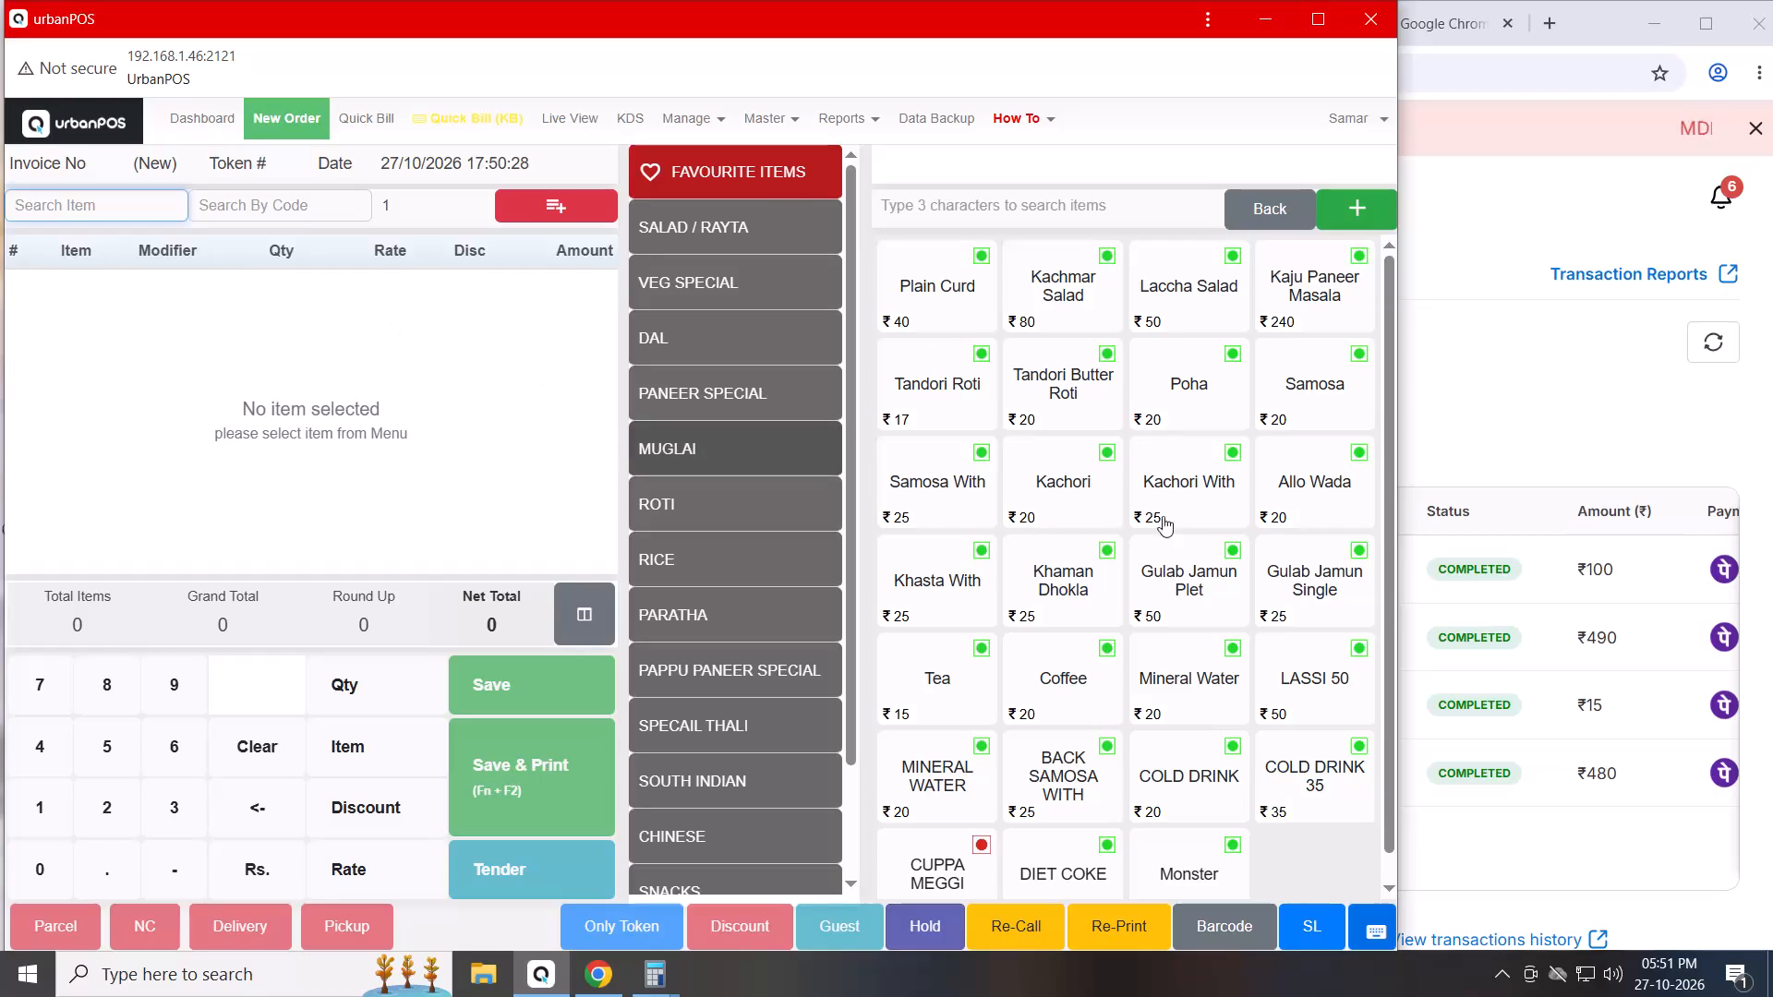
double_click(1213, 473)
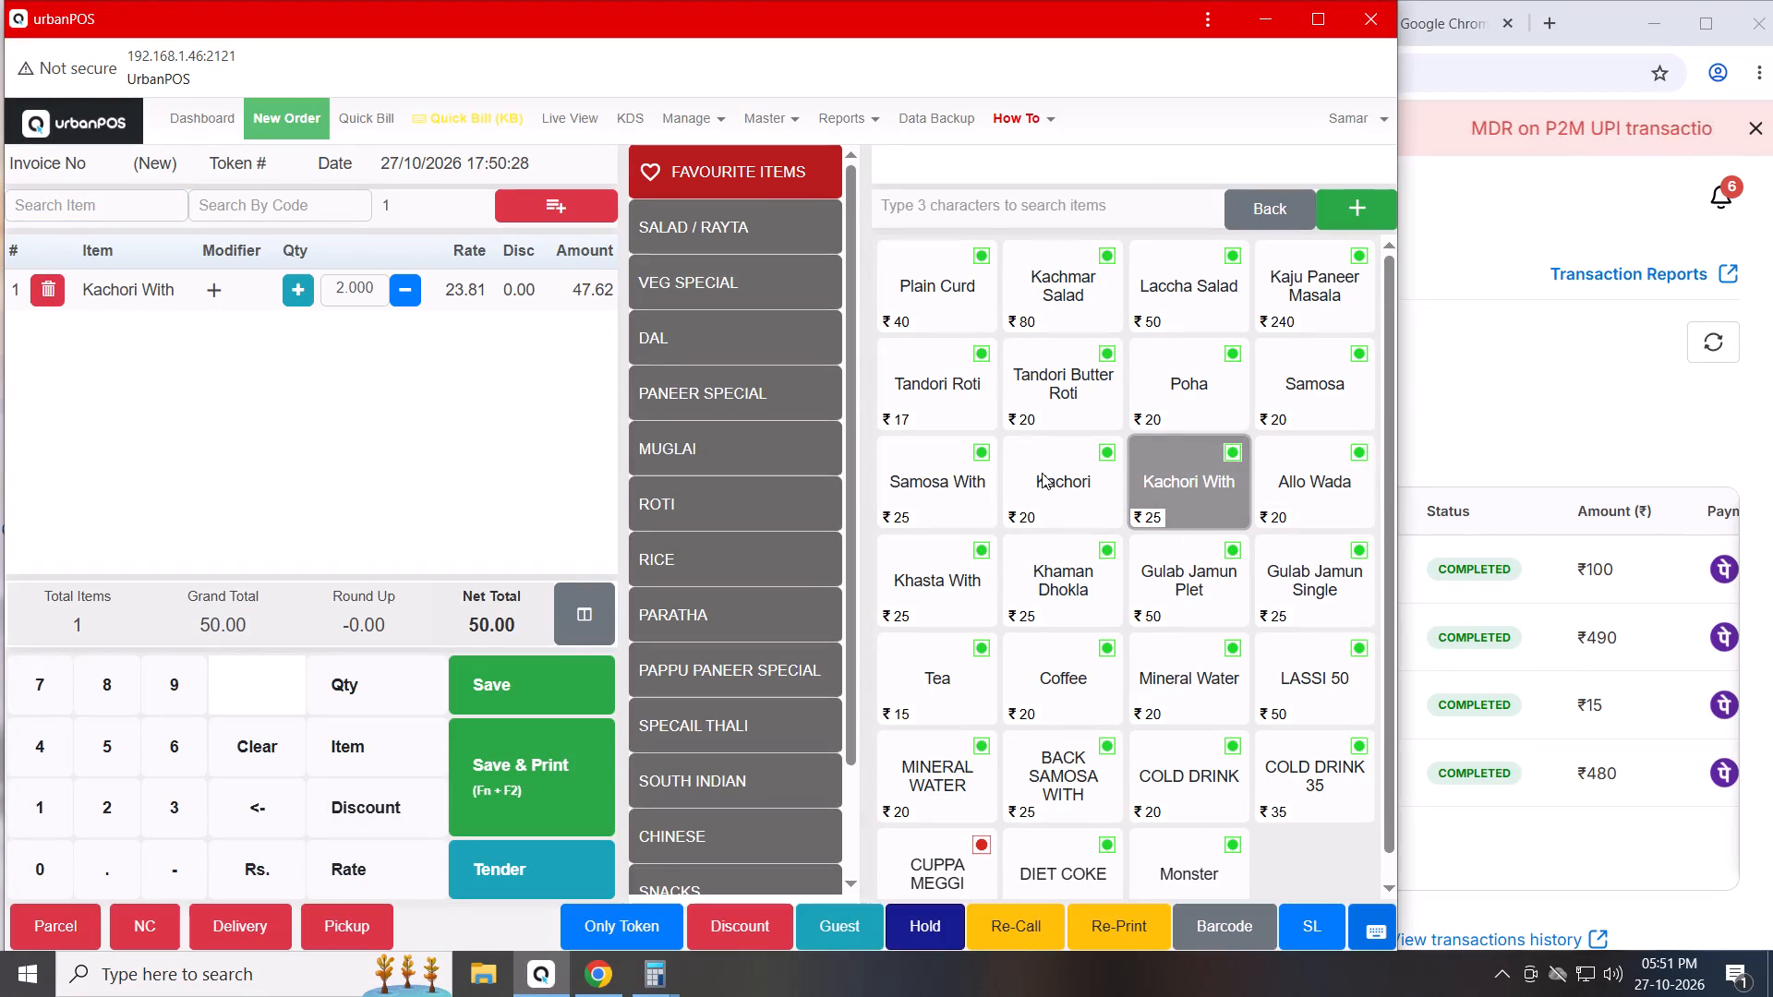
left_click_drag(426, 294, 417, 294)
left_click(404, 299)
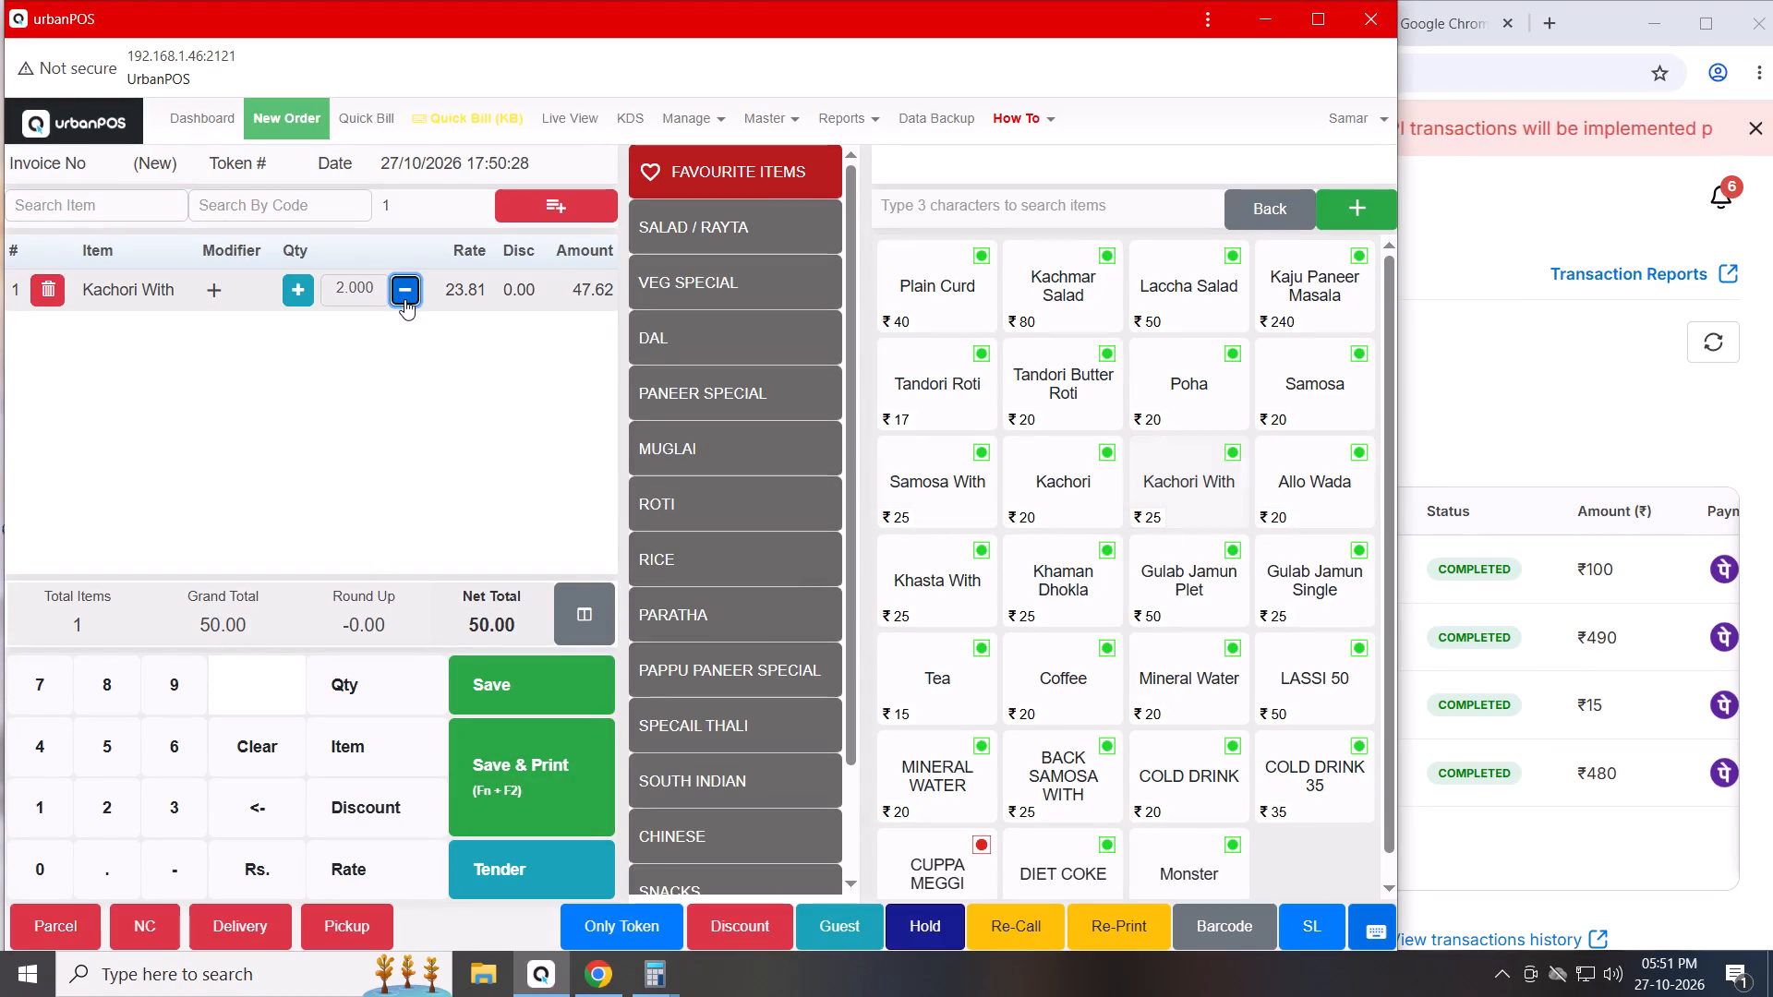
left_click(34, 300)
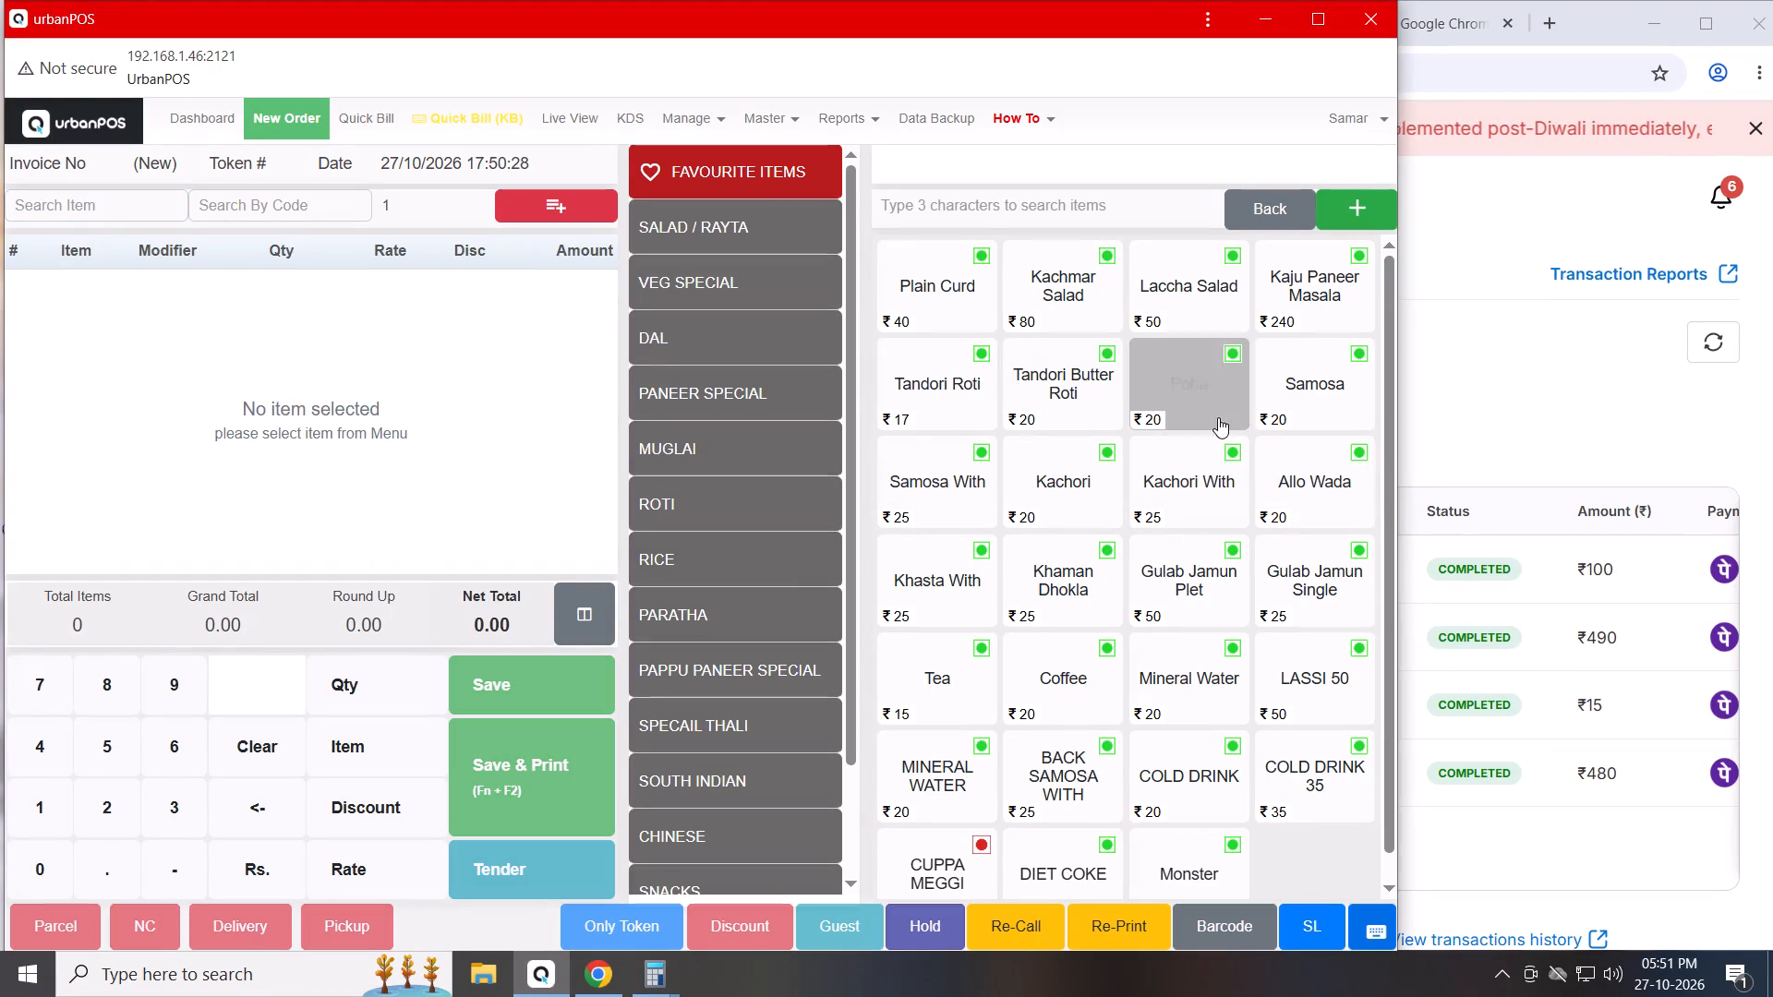
Add two Kachori from the favourite items to a new bill, and save and print it.
double_click(1079, 527)
left_click(540, 811)
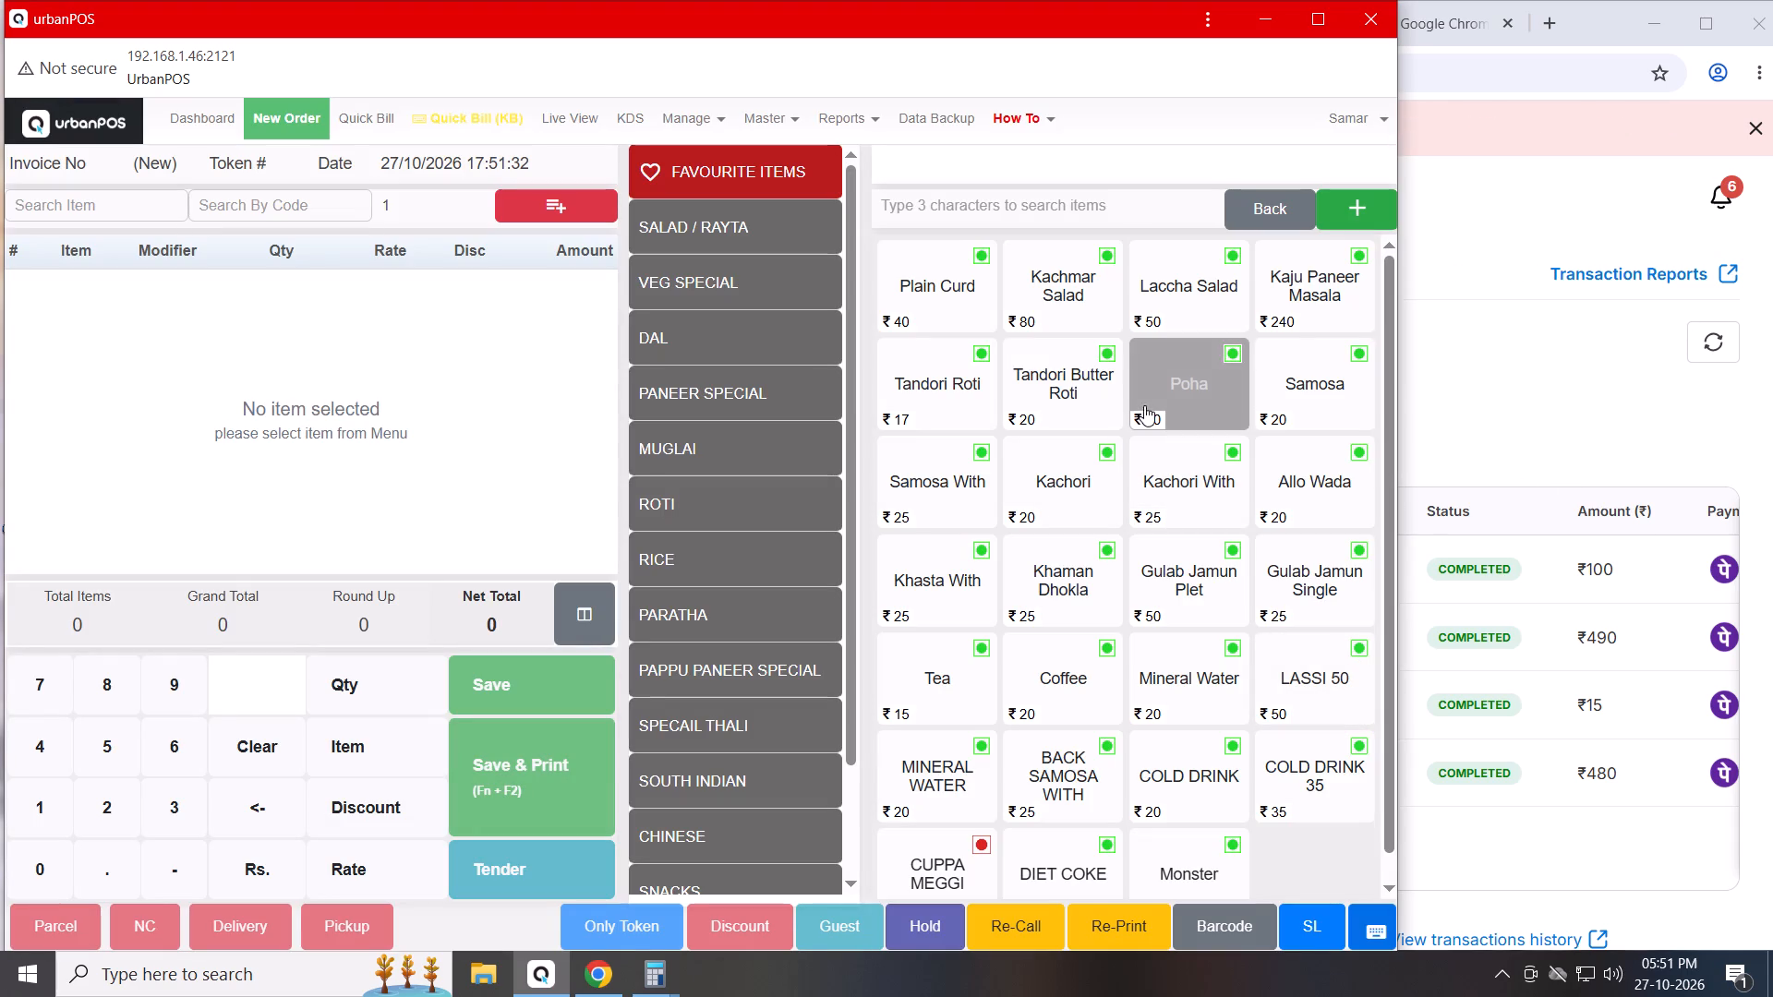
Add one Tea from the favourite items to a new bill, and save and print it.
left_click(962, 646)
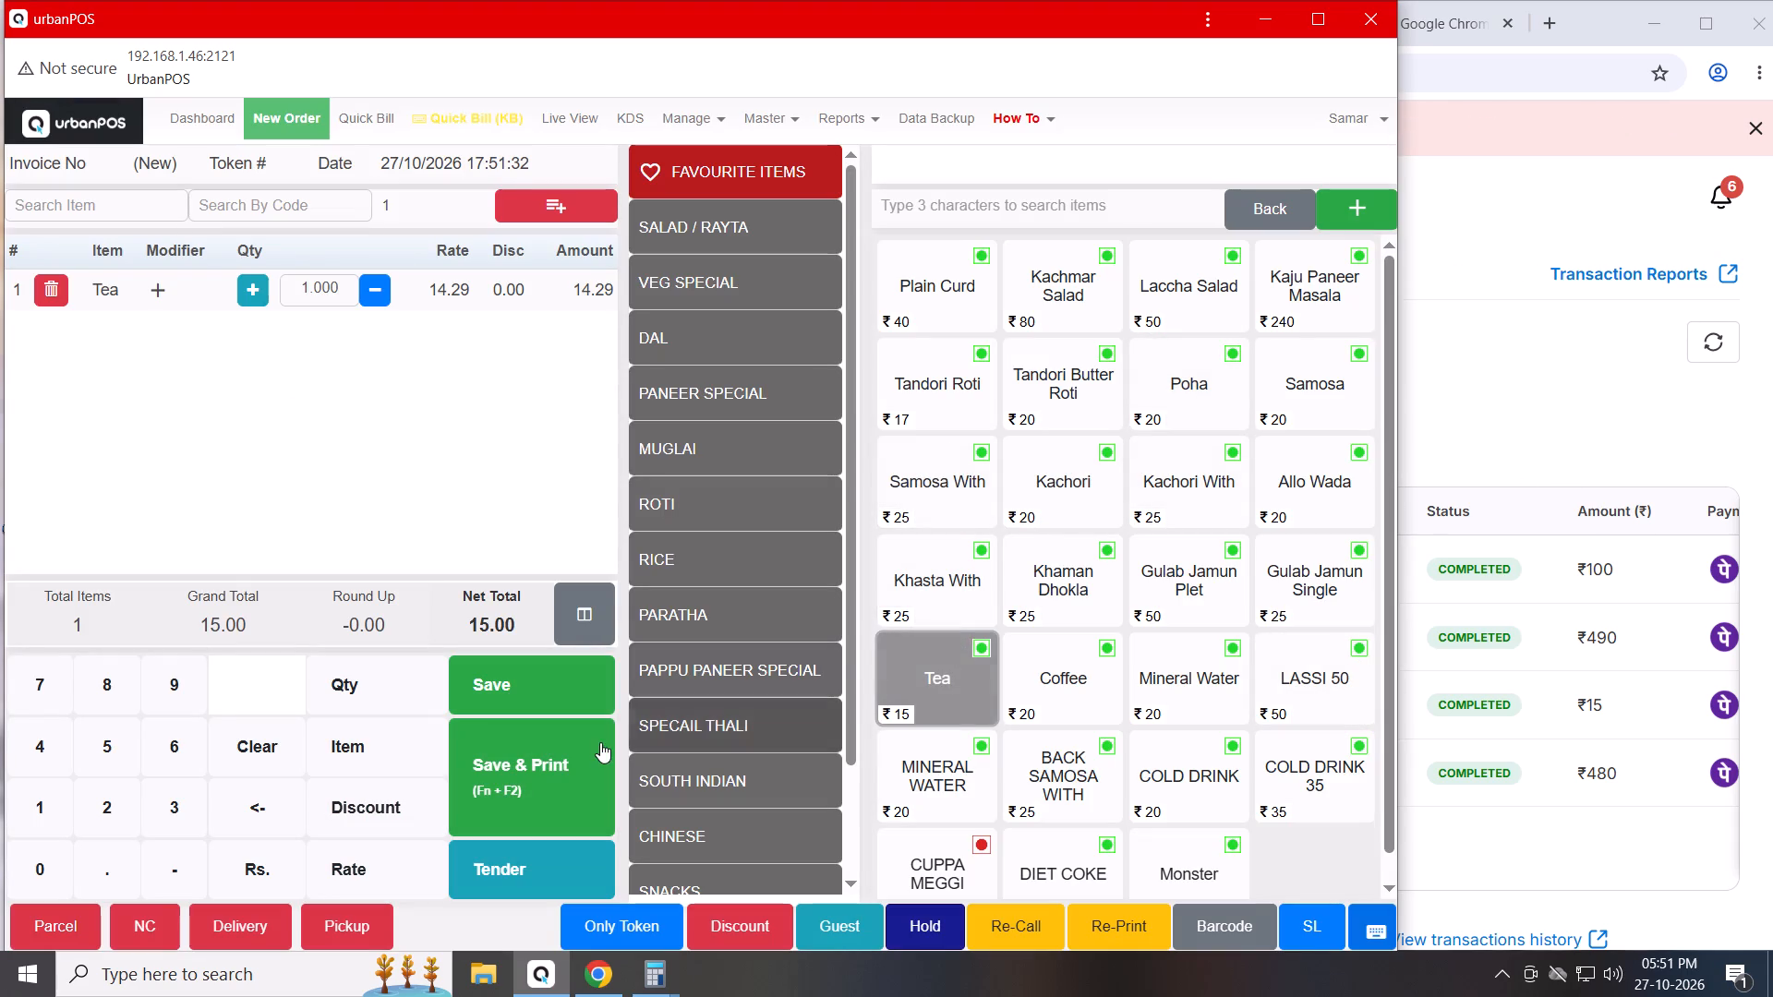
left_click(600, 742)
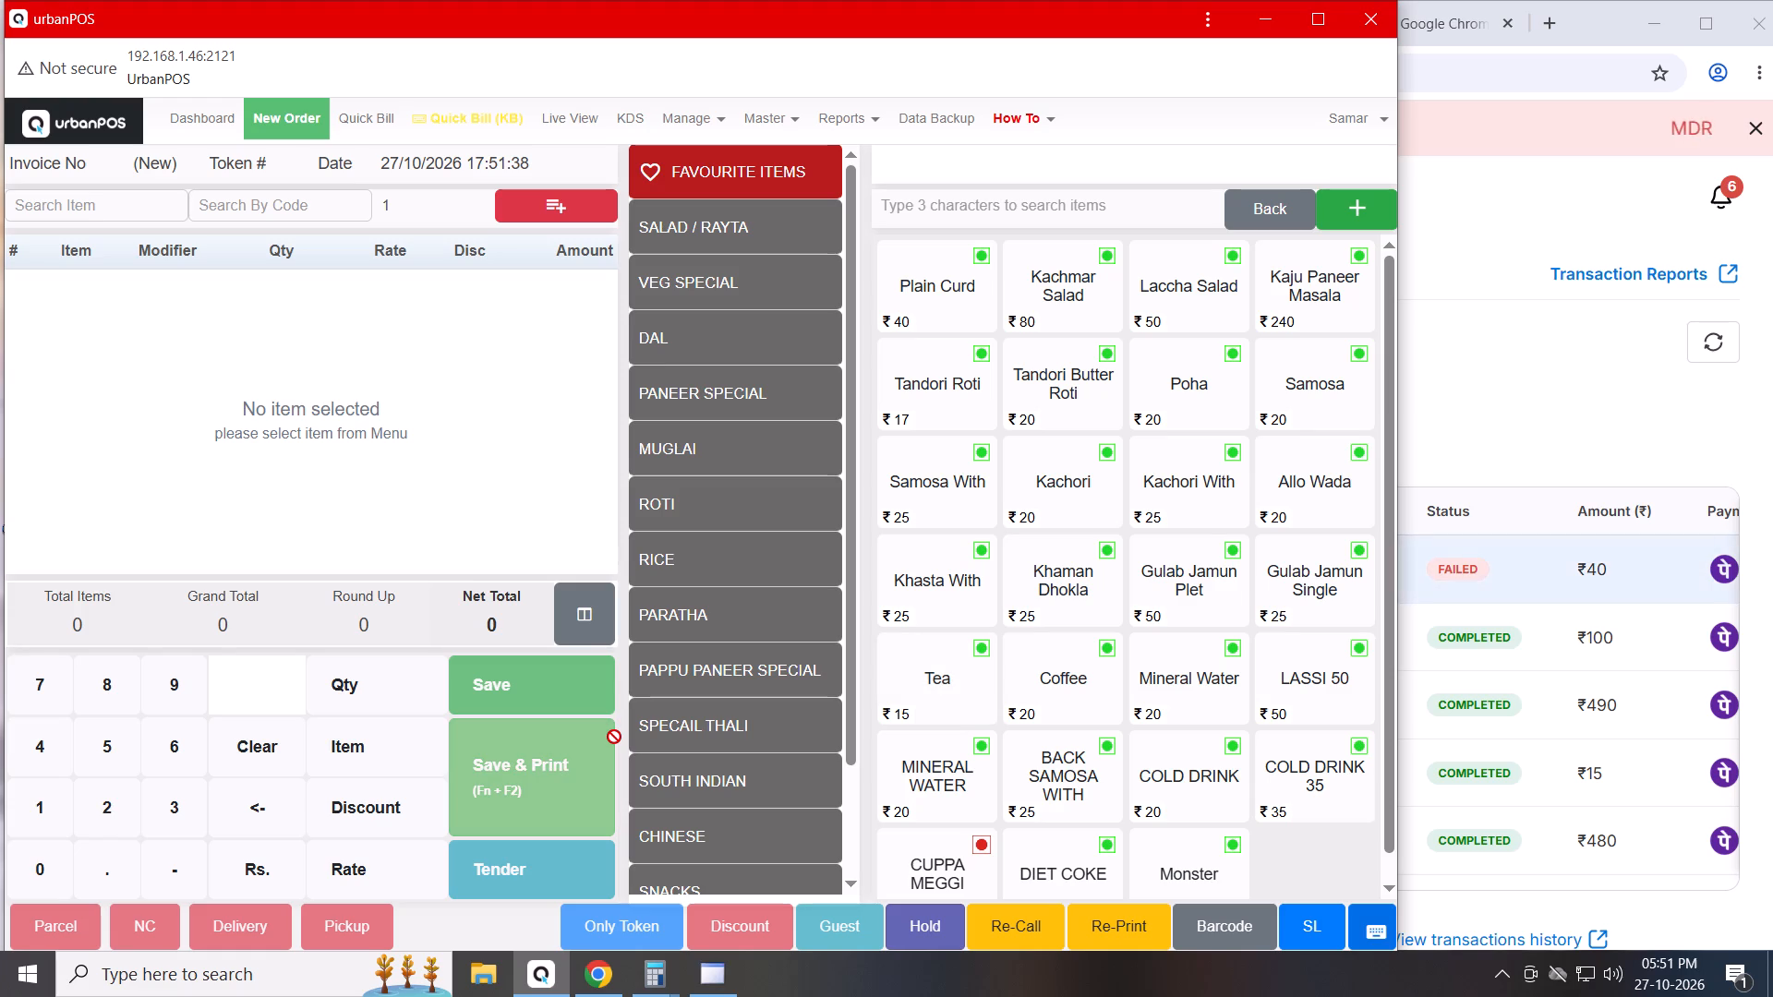
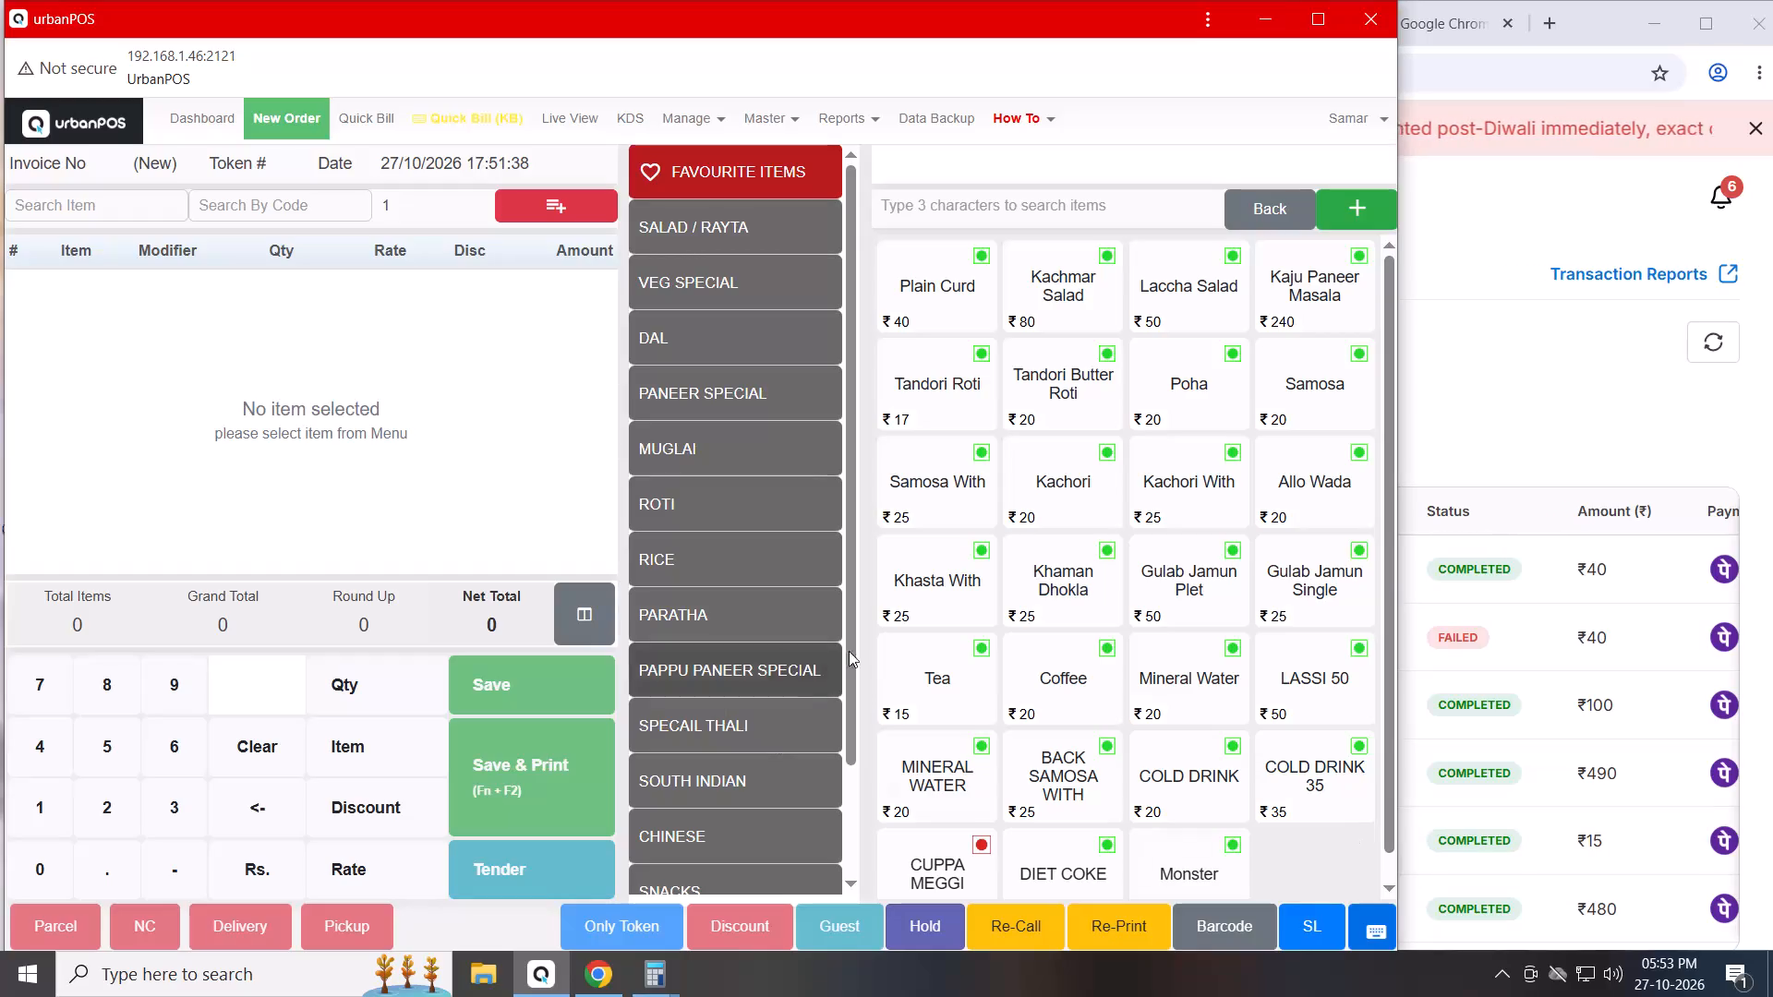
Add one Tea from the favourite items to a new bill, and save and print it.
left_click(938, 652)
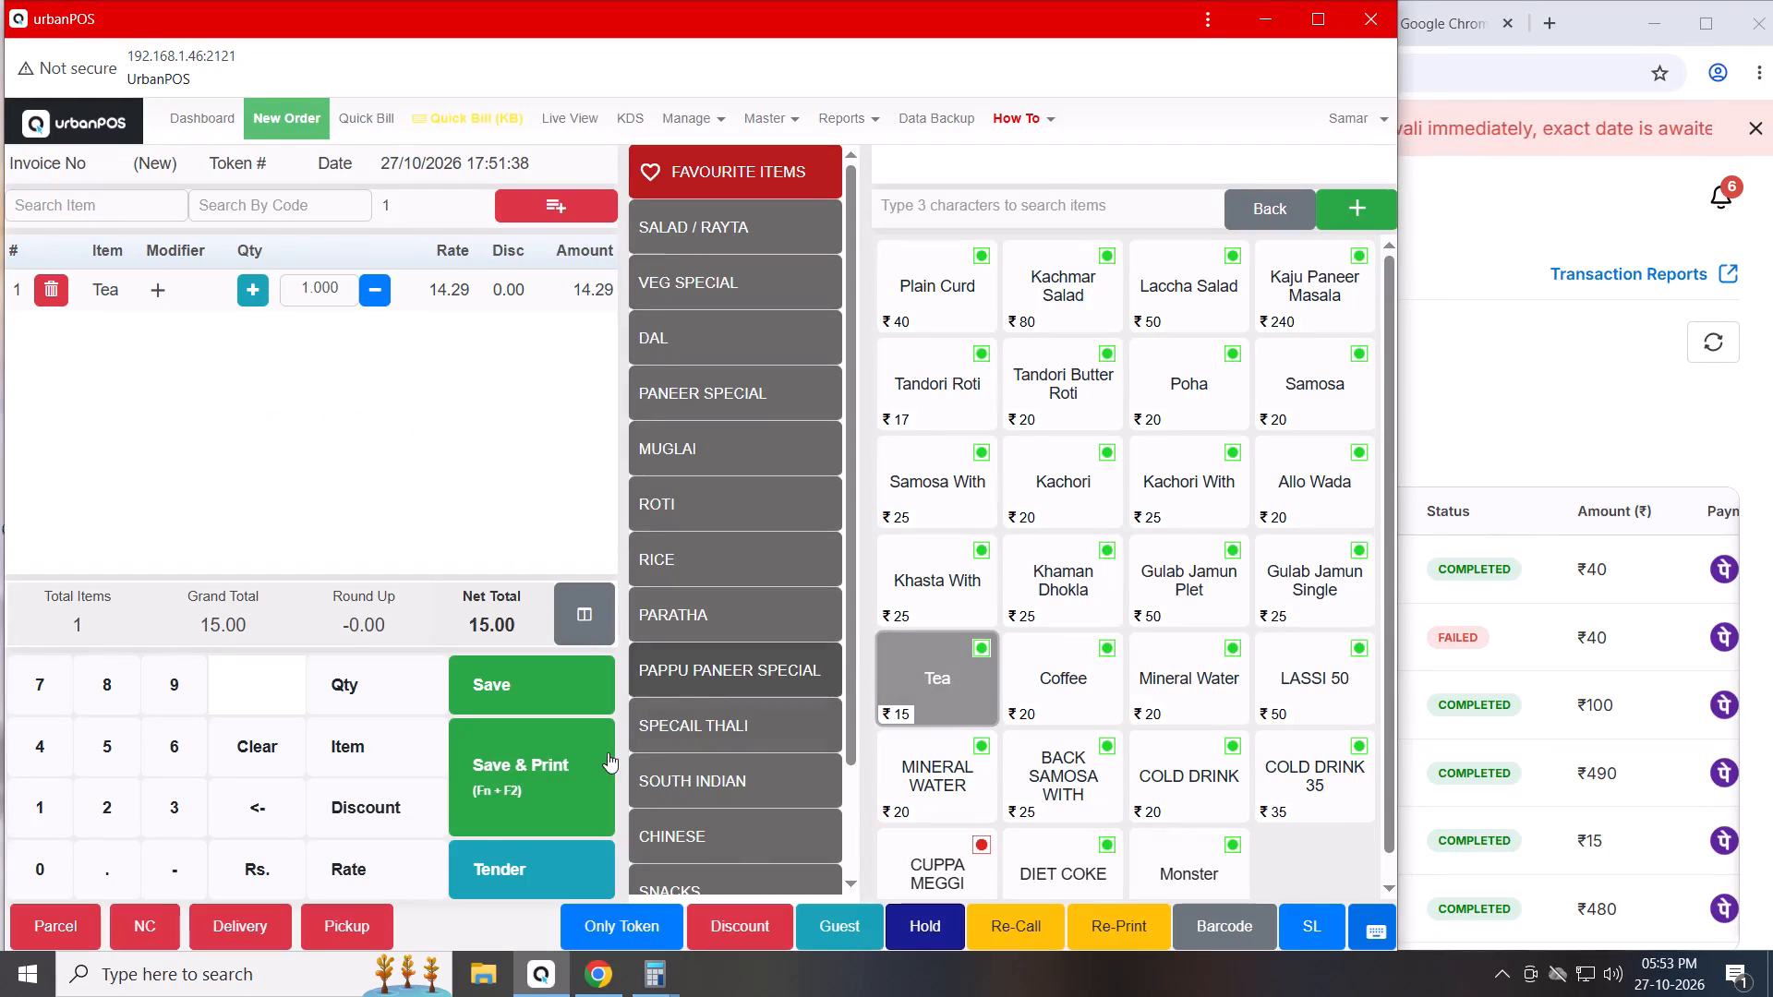
left_click(591, 762)
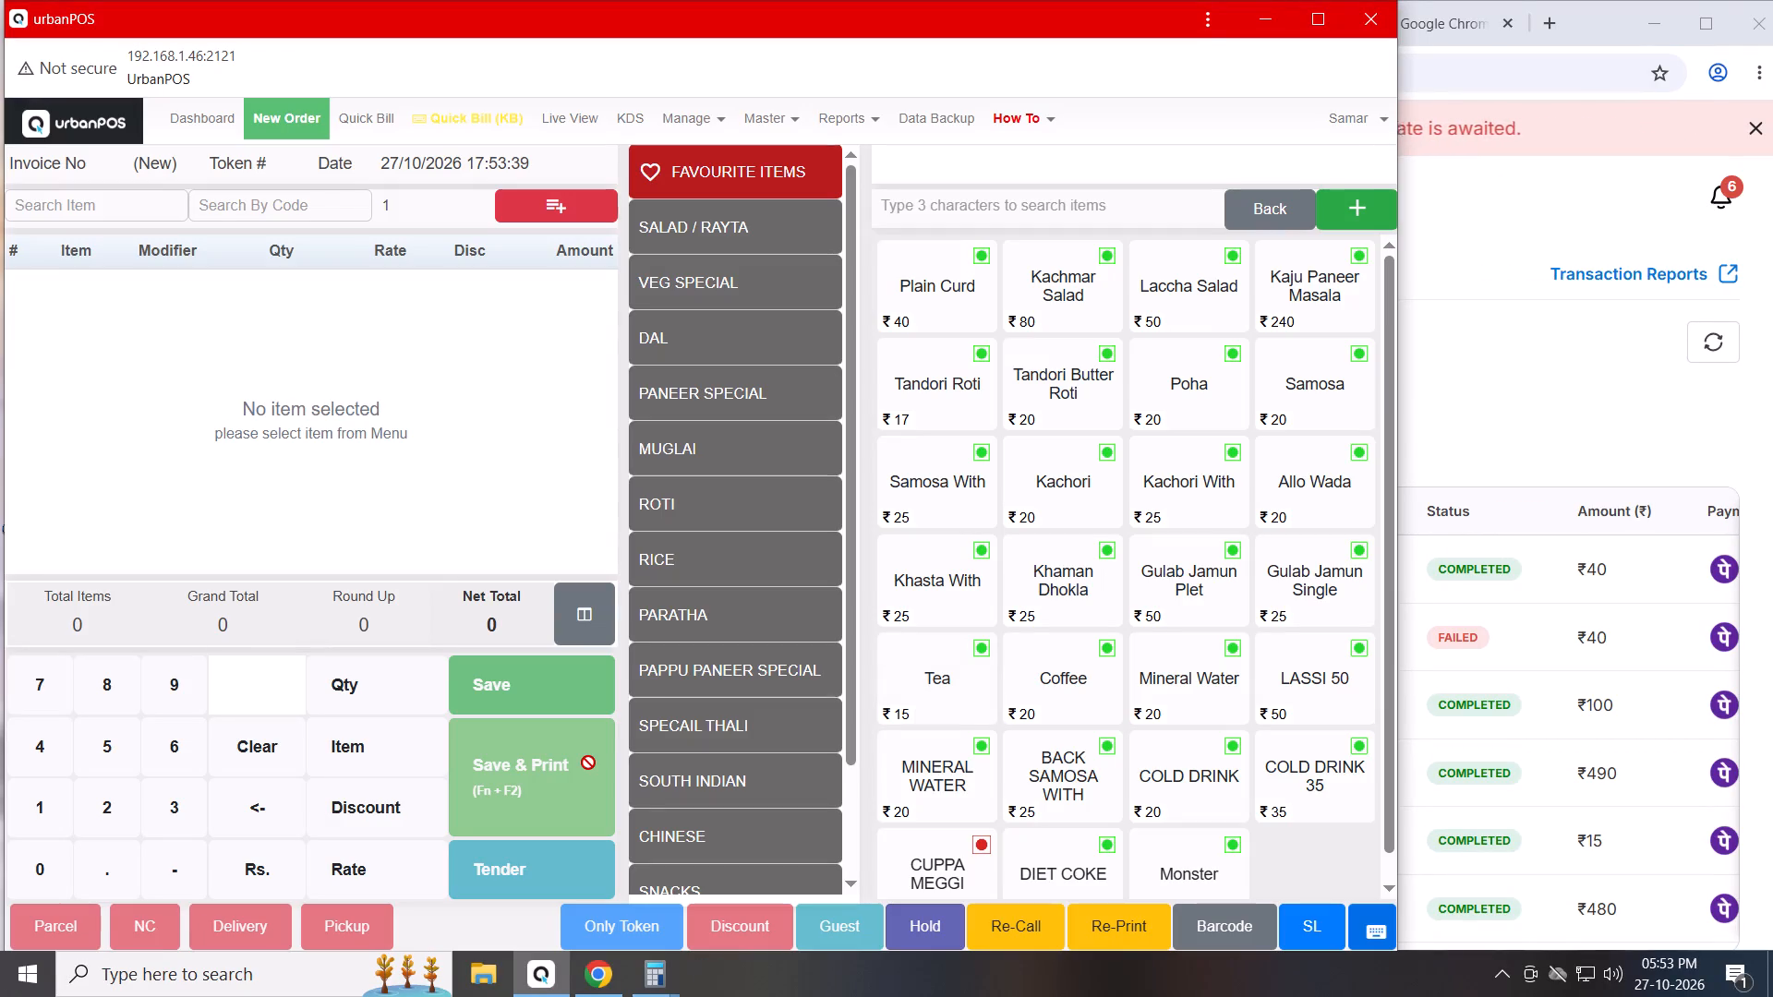
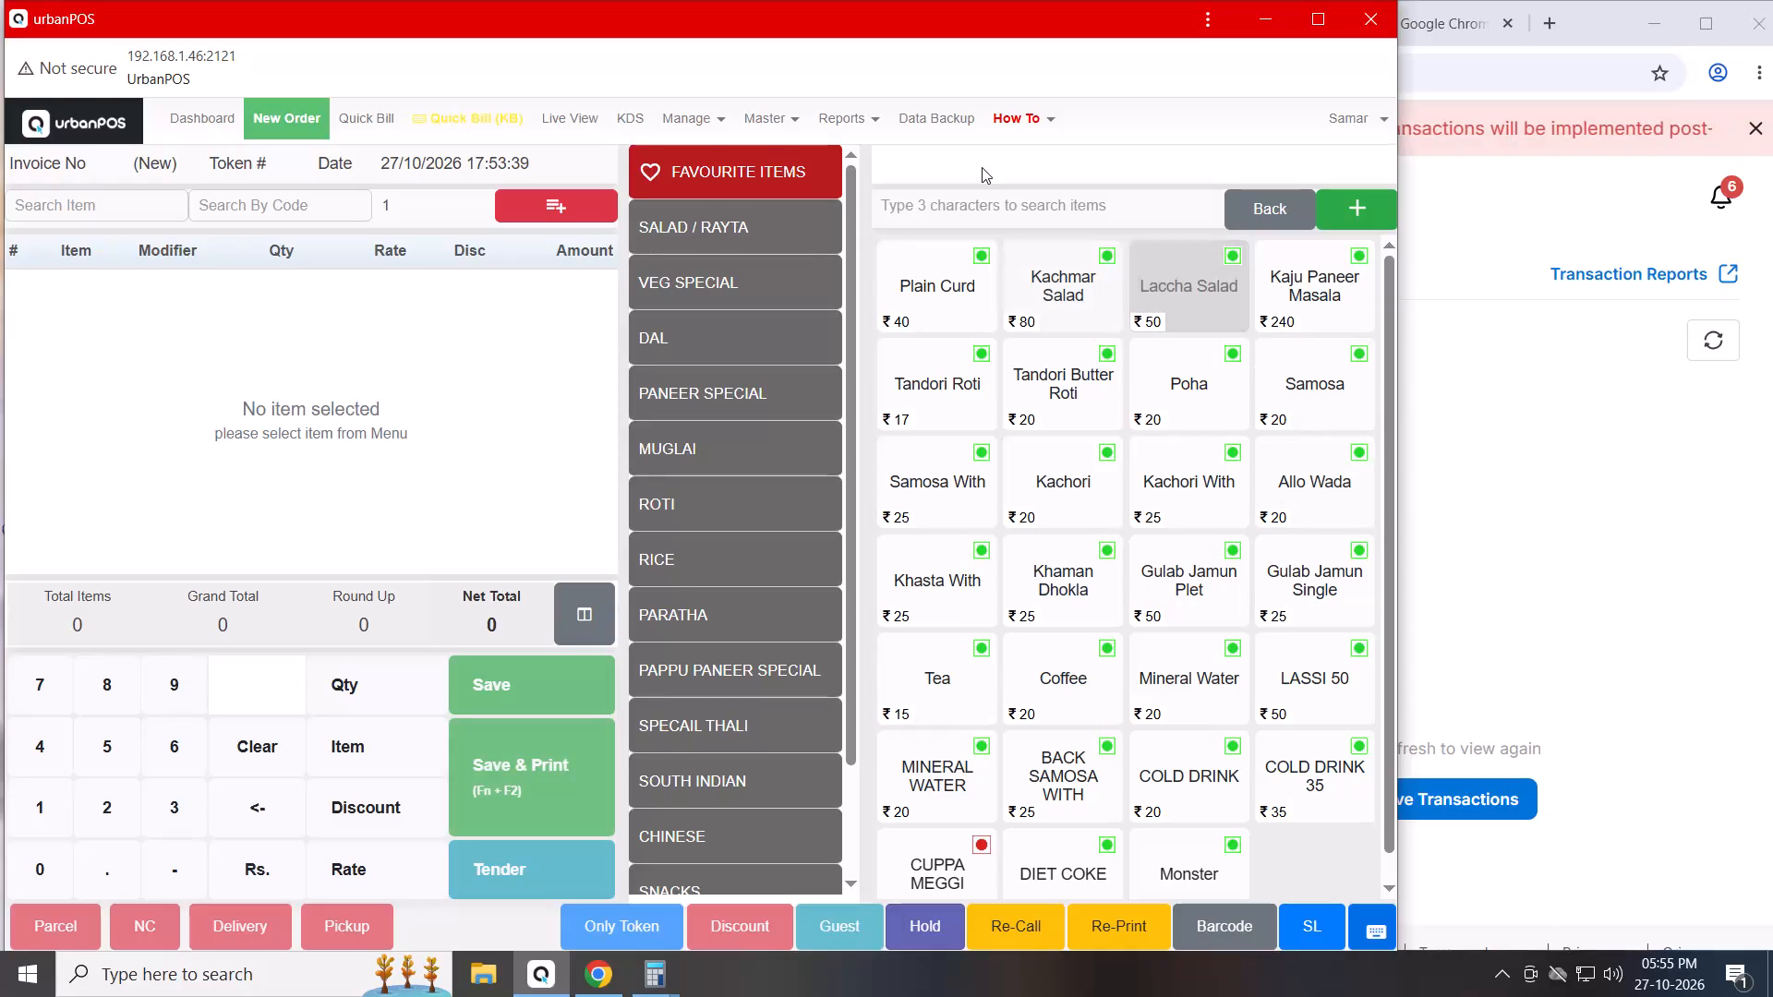
Search the menu for 50, add the 50;50 item to a new bill, and save and print it.
left_click(968, 209)
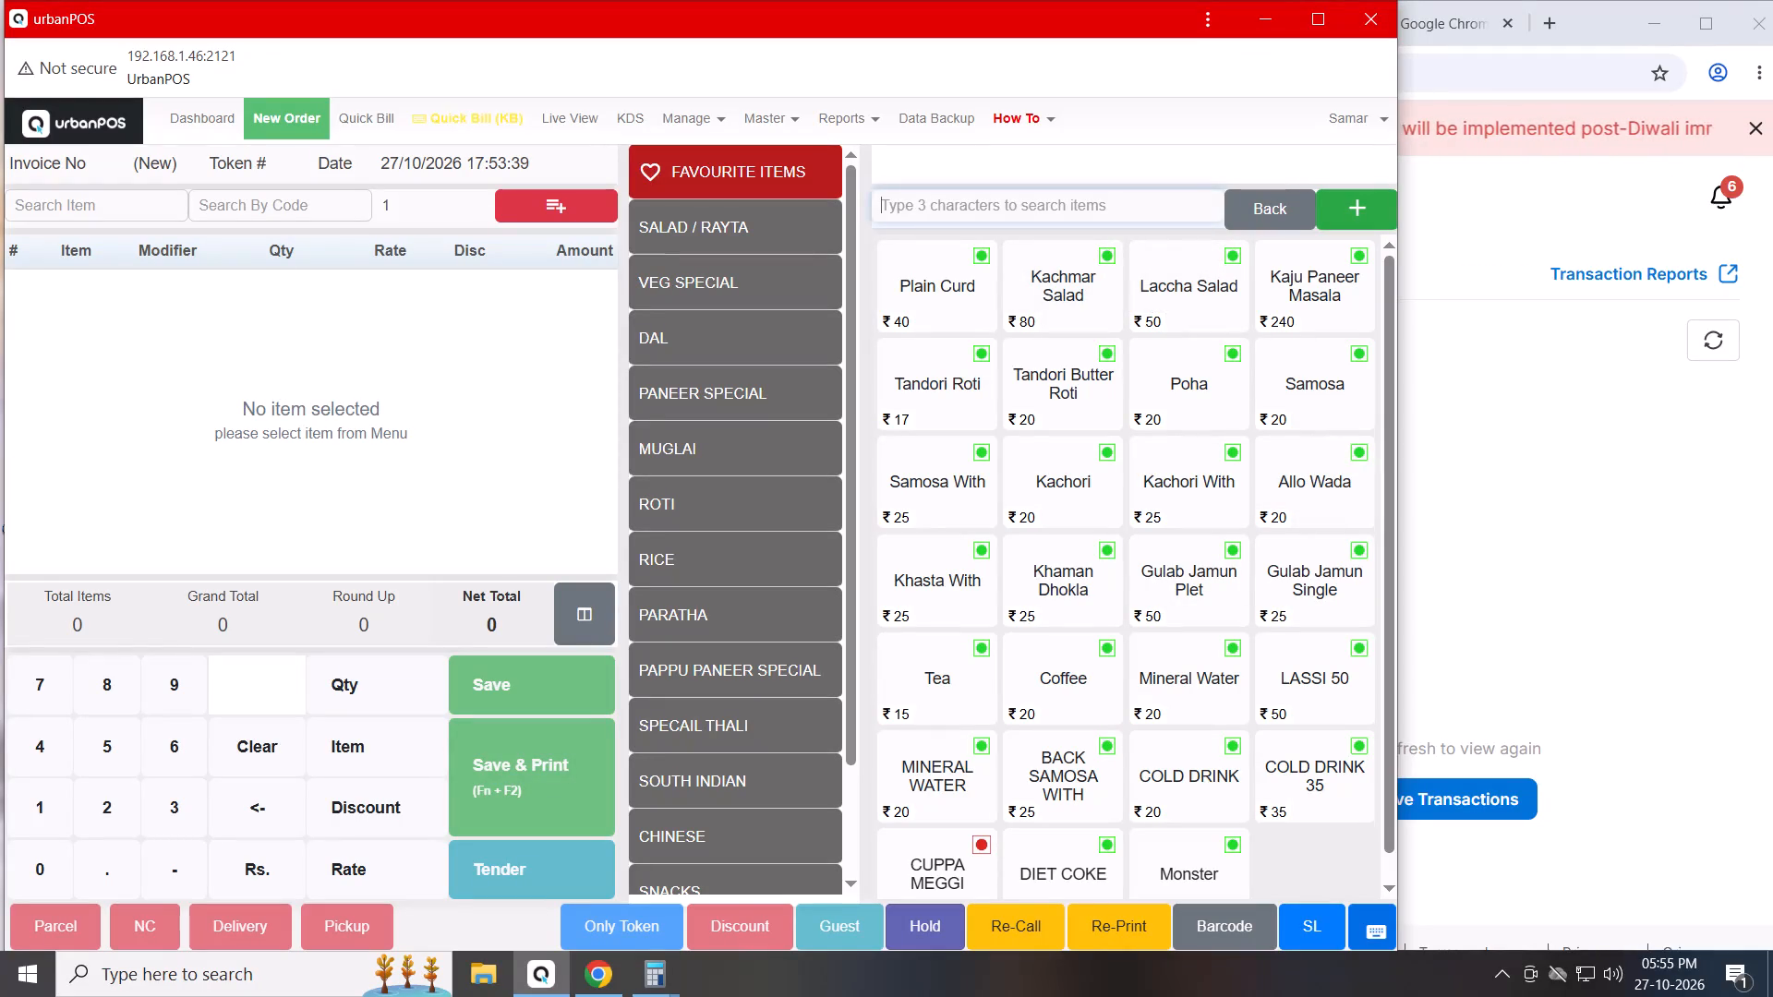
type("50")
double_click(1171, 362)
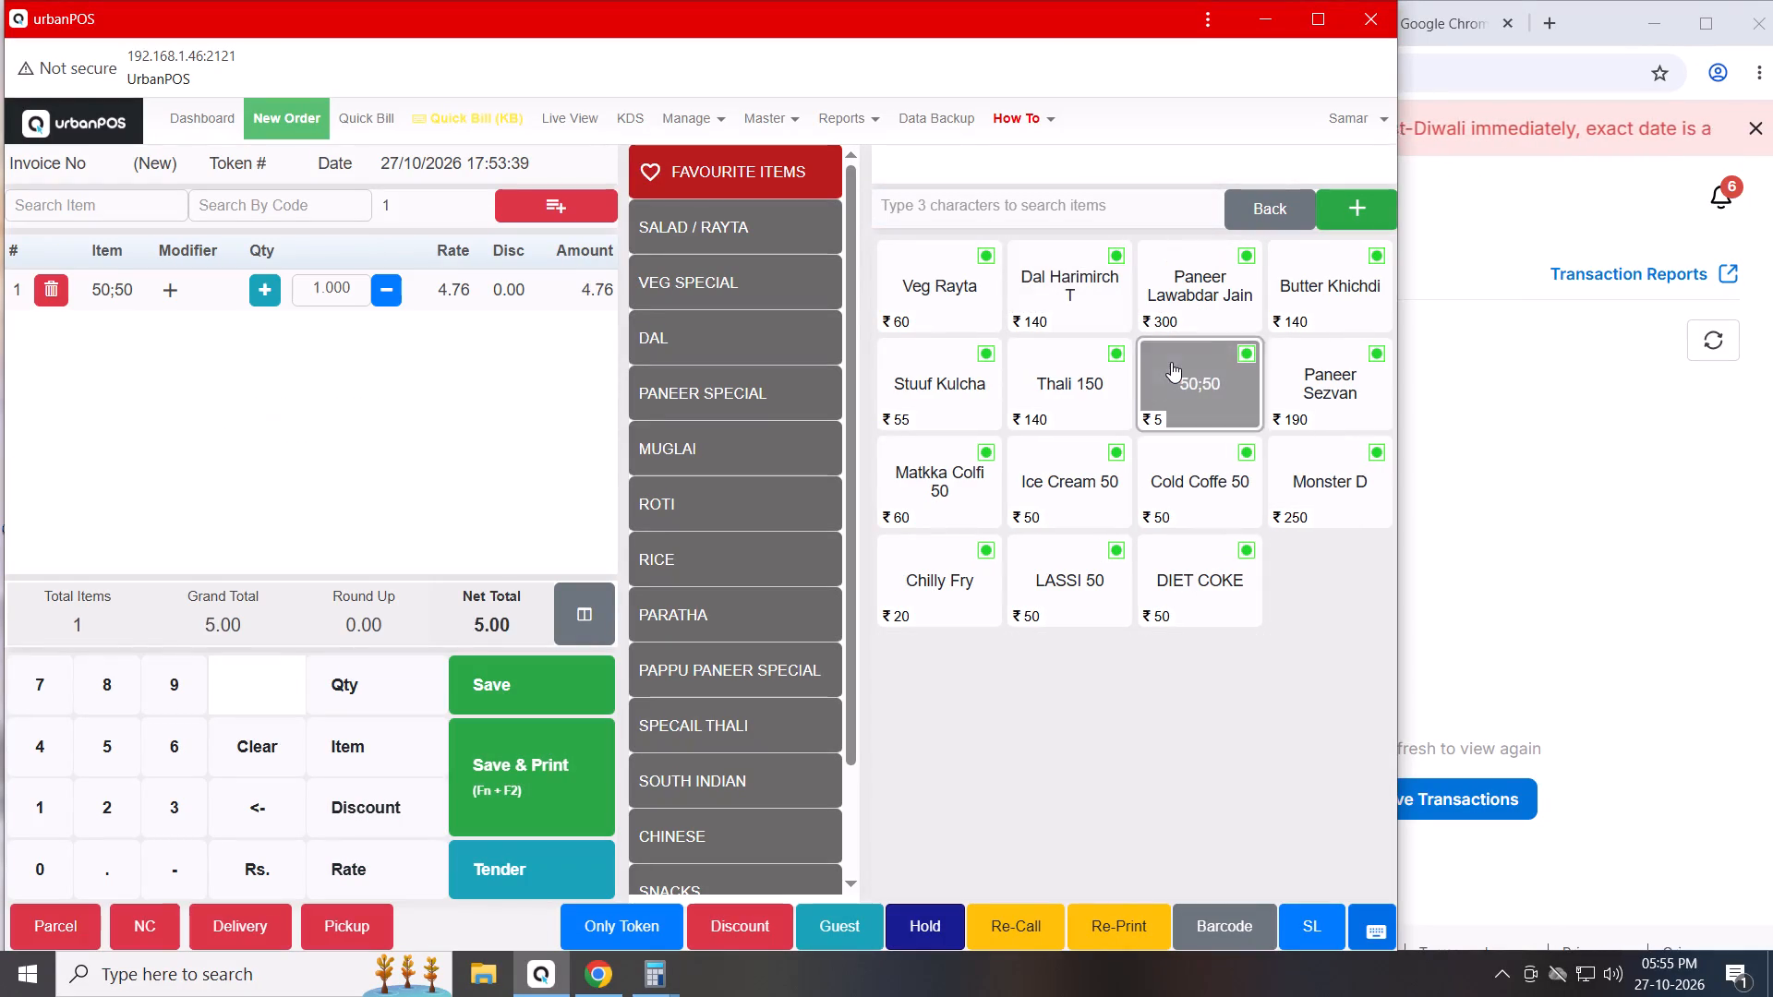
left_click(541, 731)
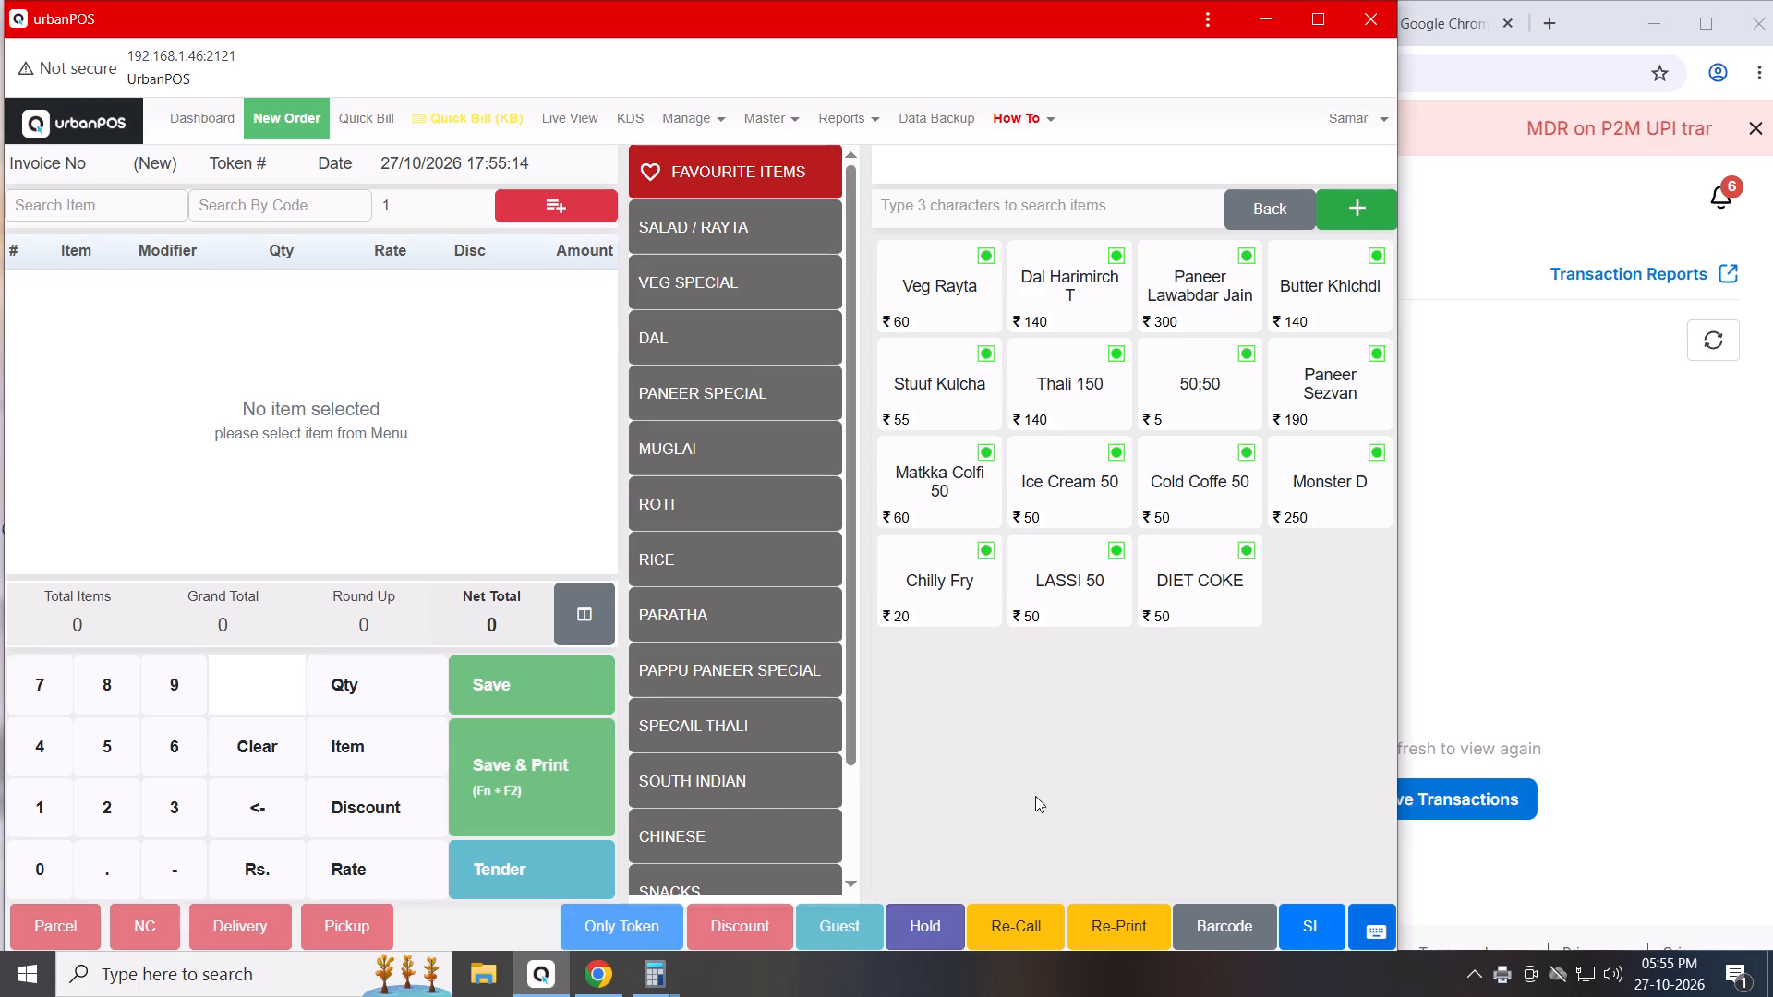
Add one Tea from the favourite items to a new bill, and save and print it.
scroll(812, 307, "up", 3)
left_click(759, 199)
left_click(768, 189)
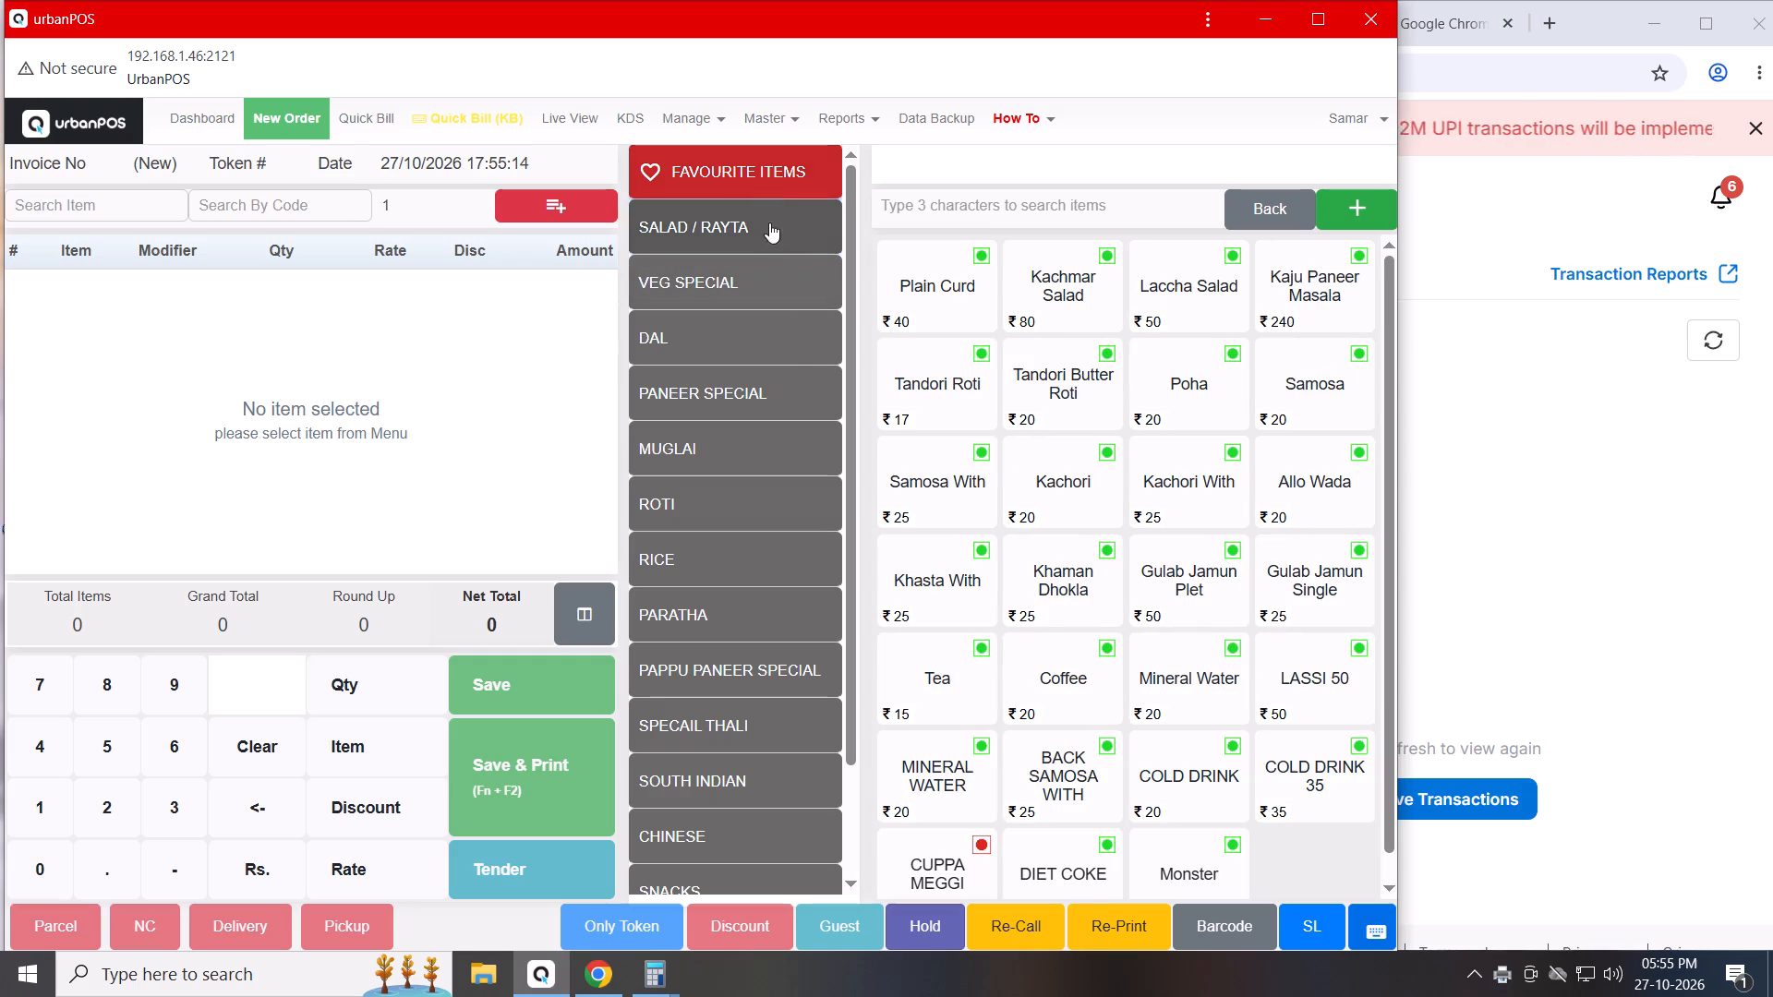
left_click(934, 670)
left_click(526, 752)
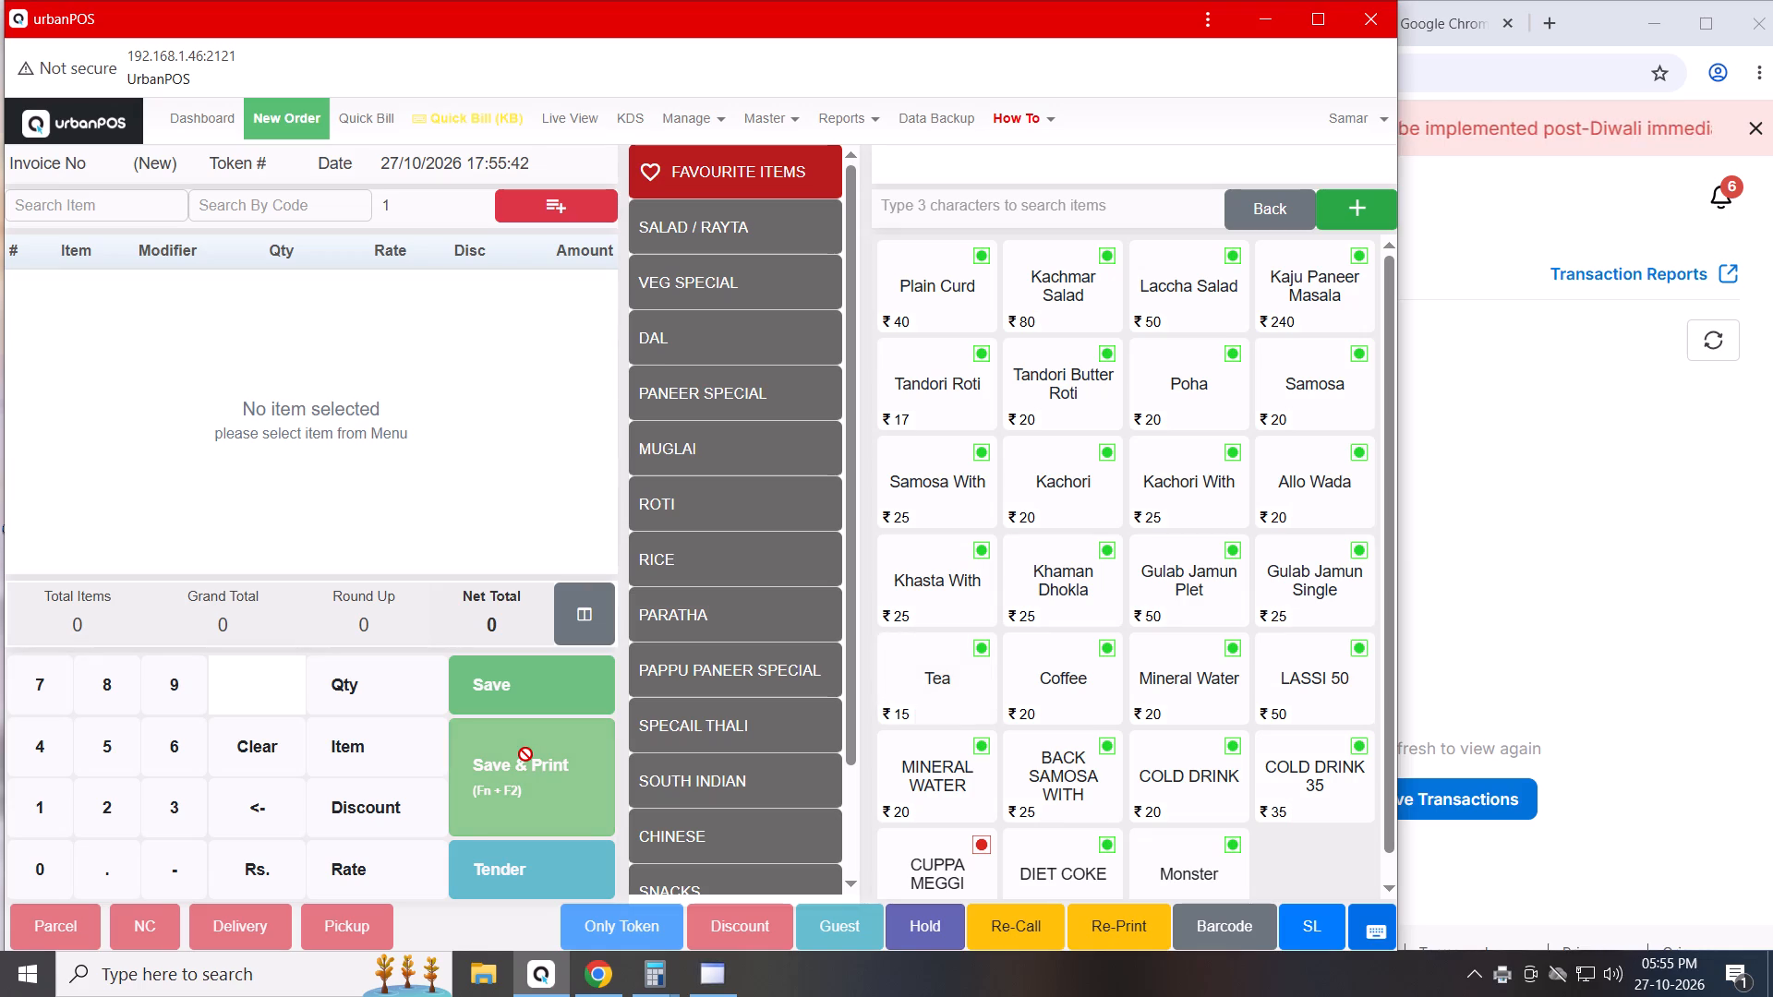
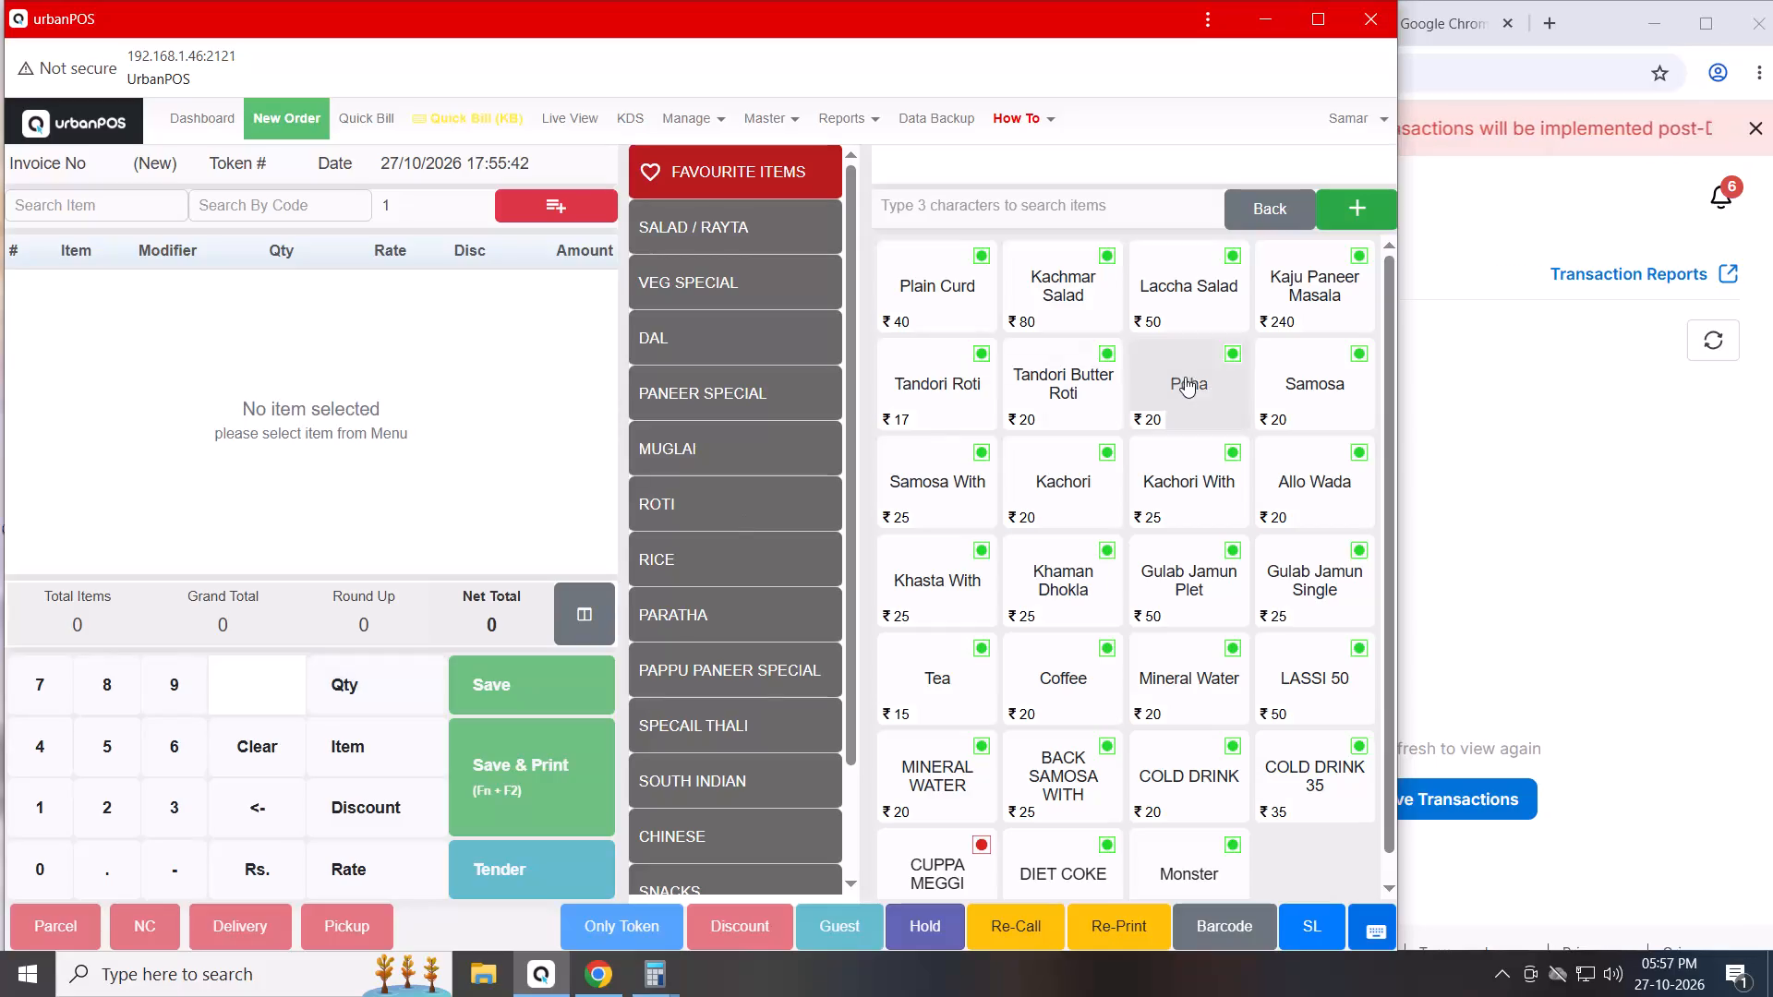
Add two Poha and three Tea from the favourite items to a new bill, and save and print it.
double_click(1187, 377)
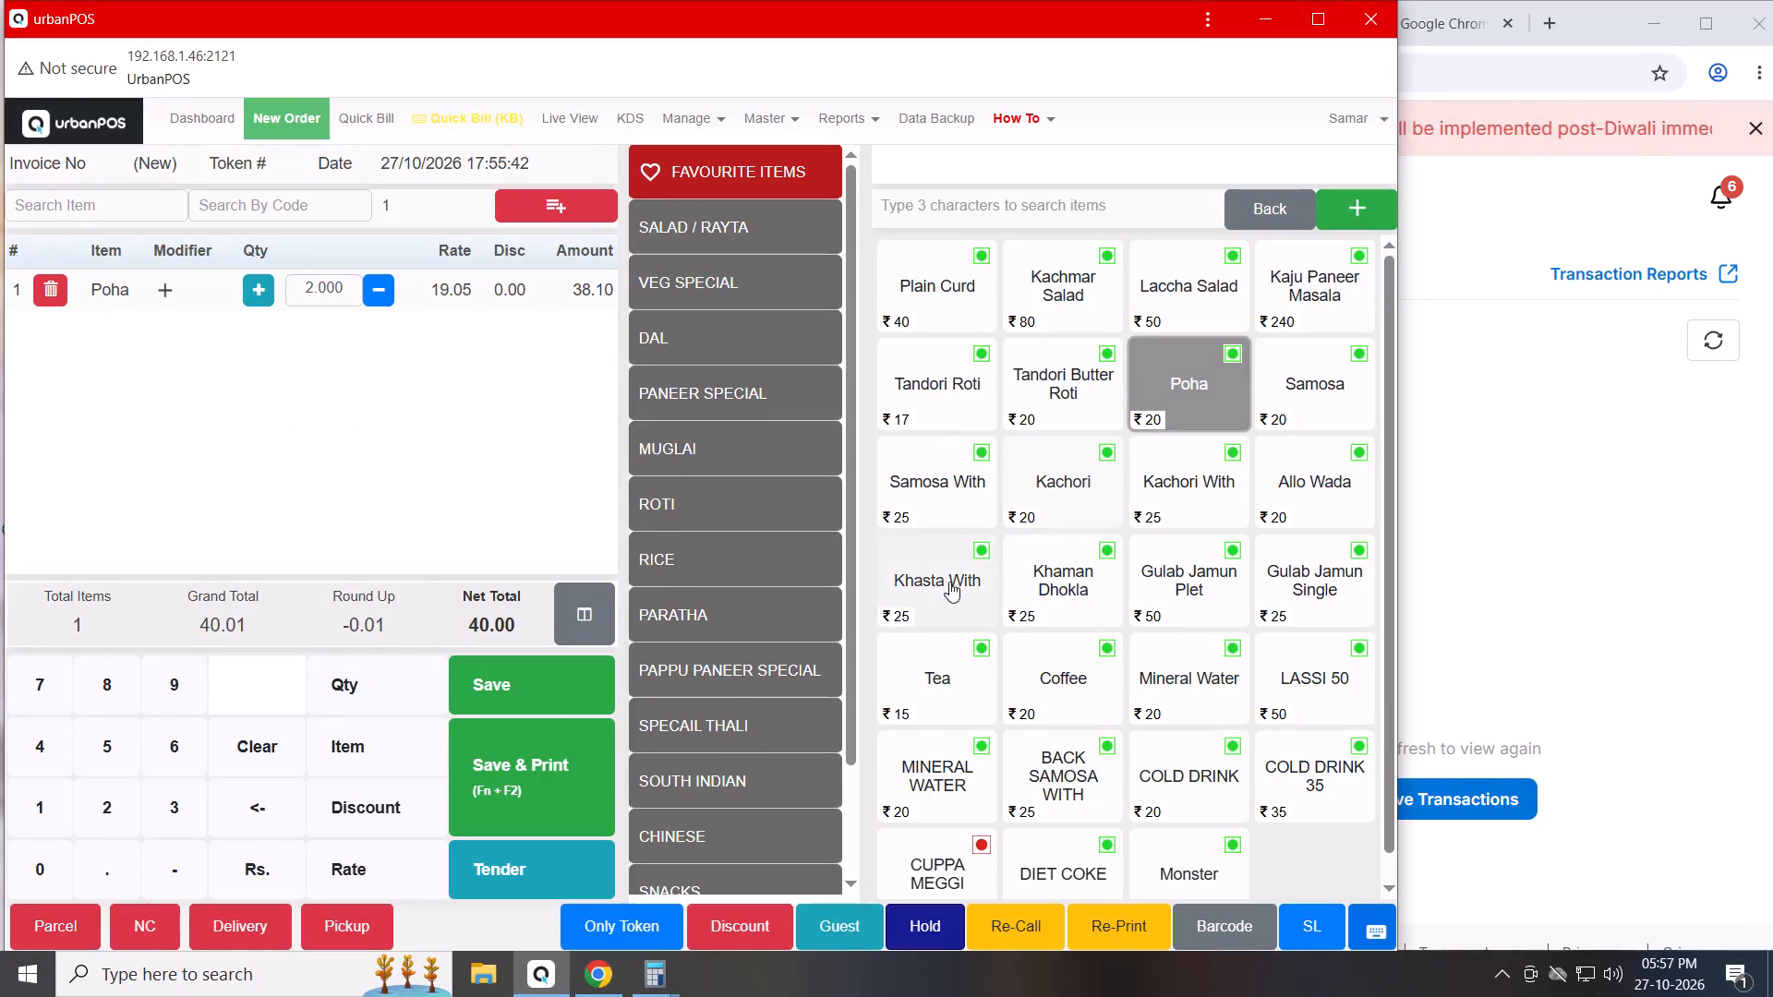
triple_click(906, 695)
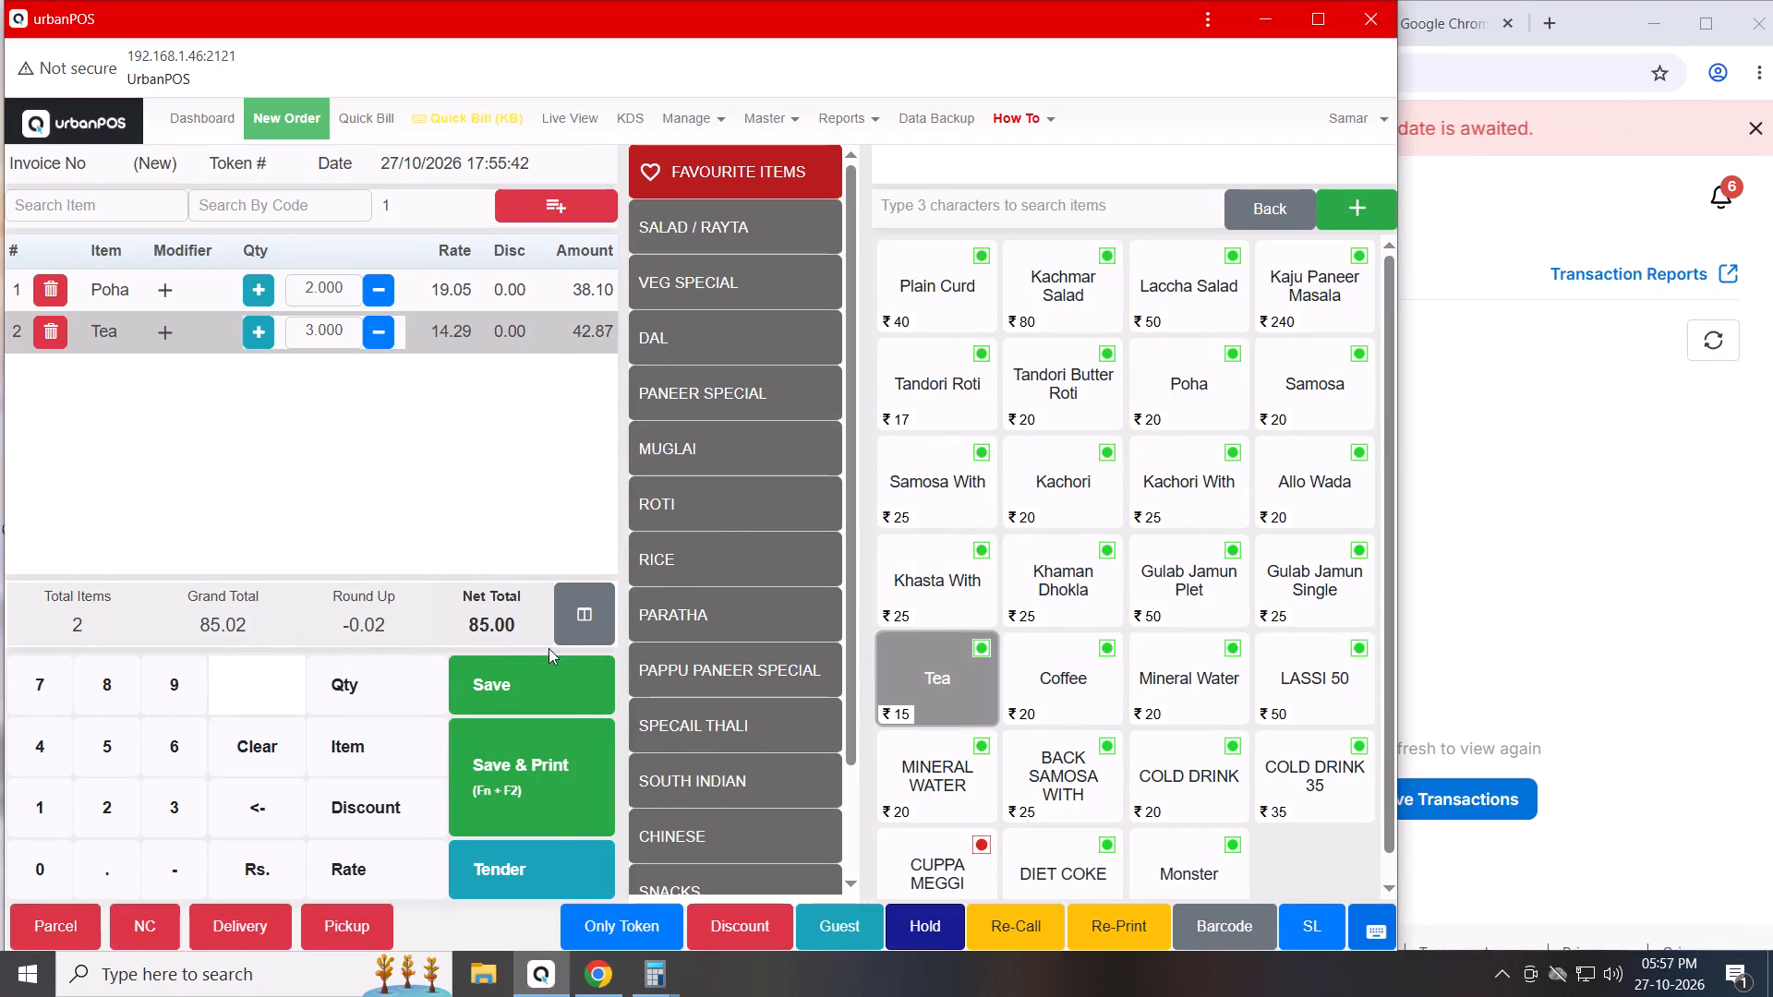
left_click(555, 818)
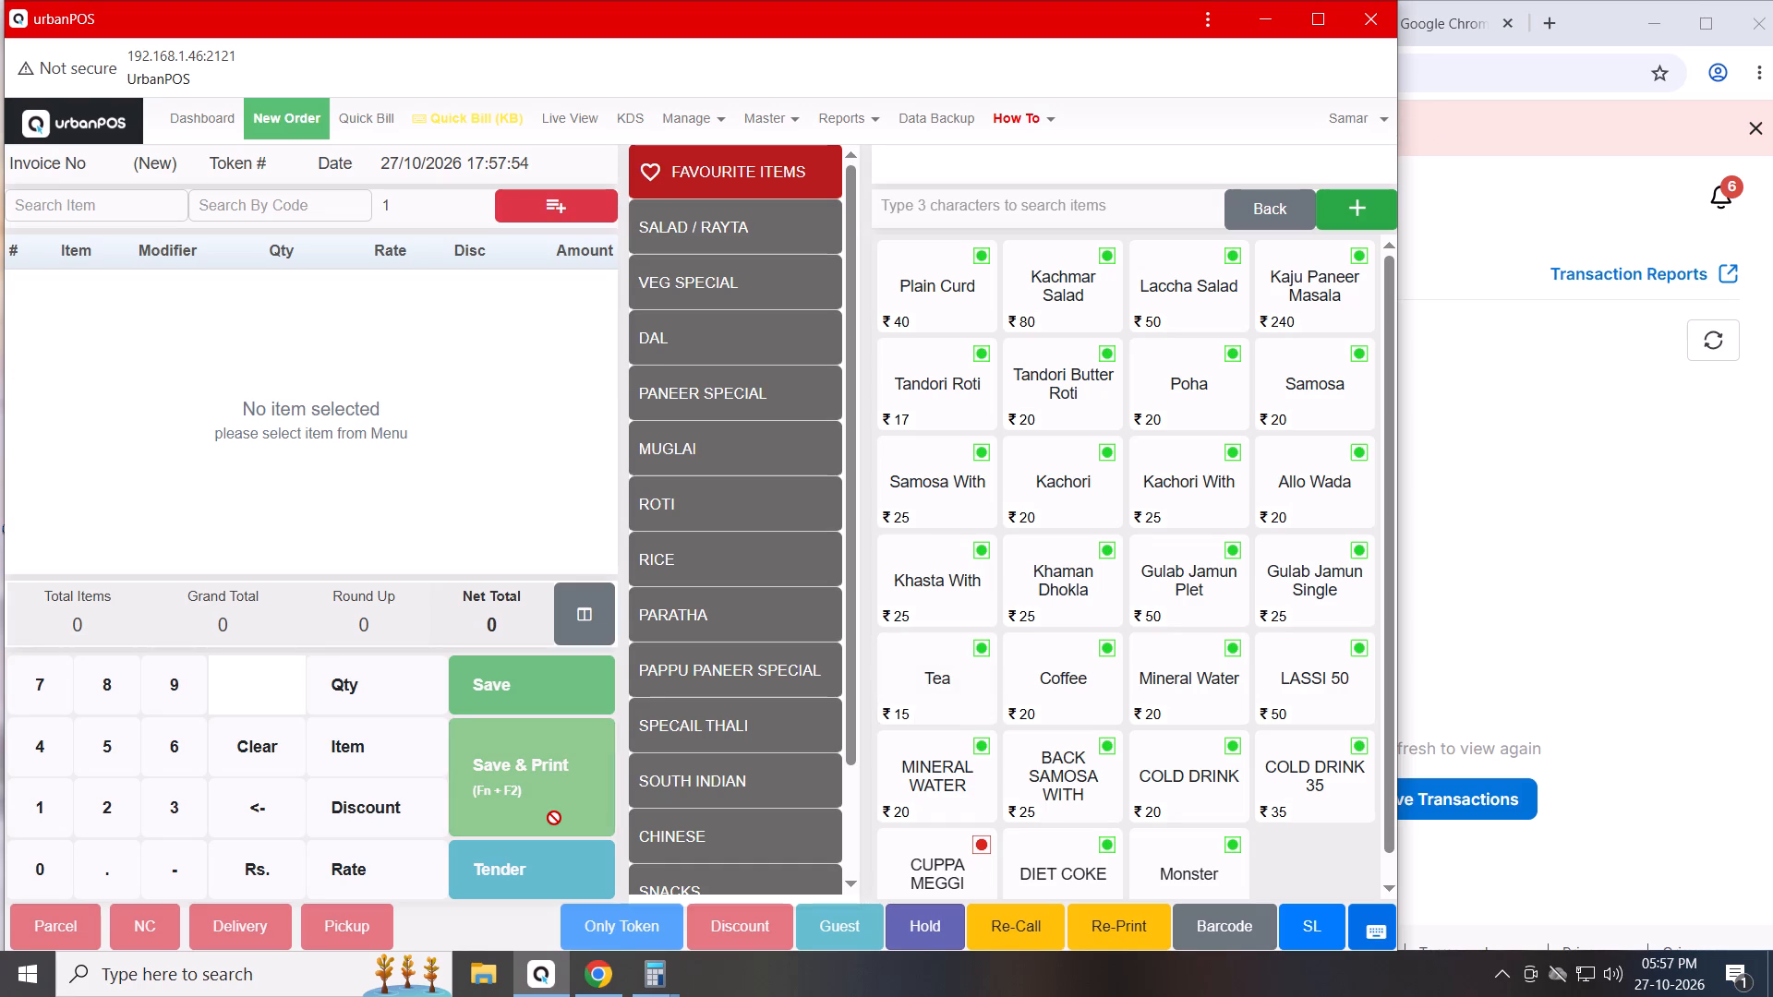
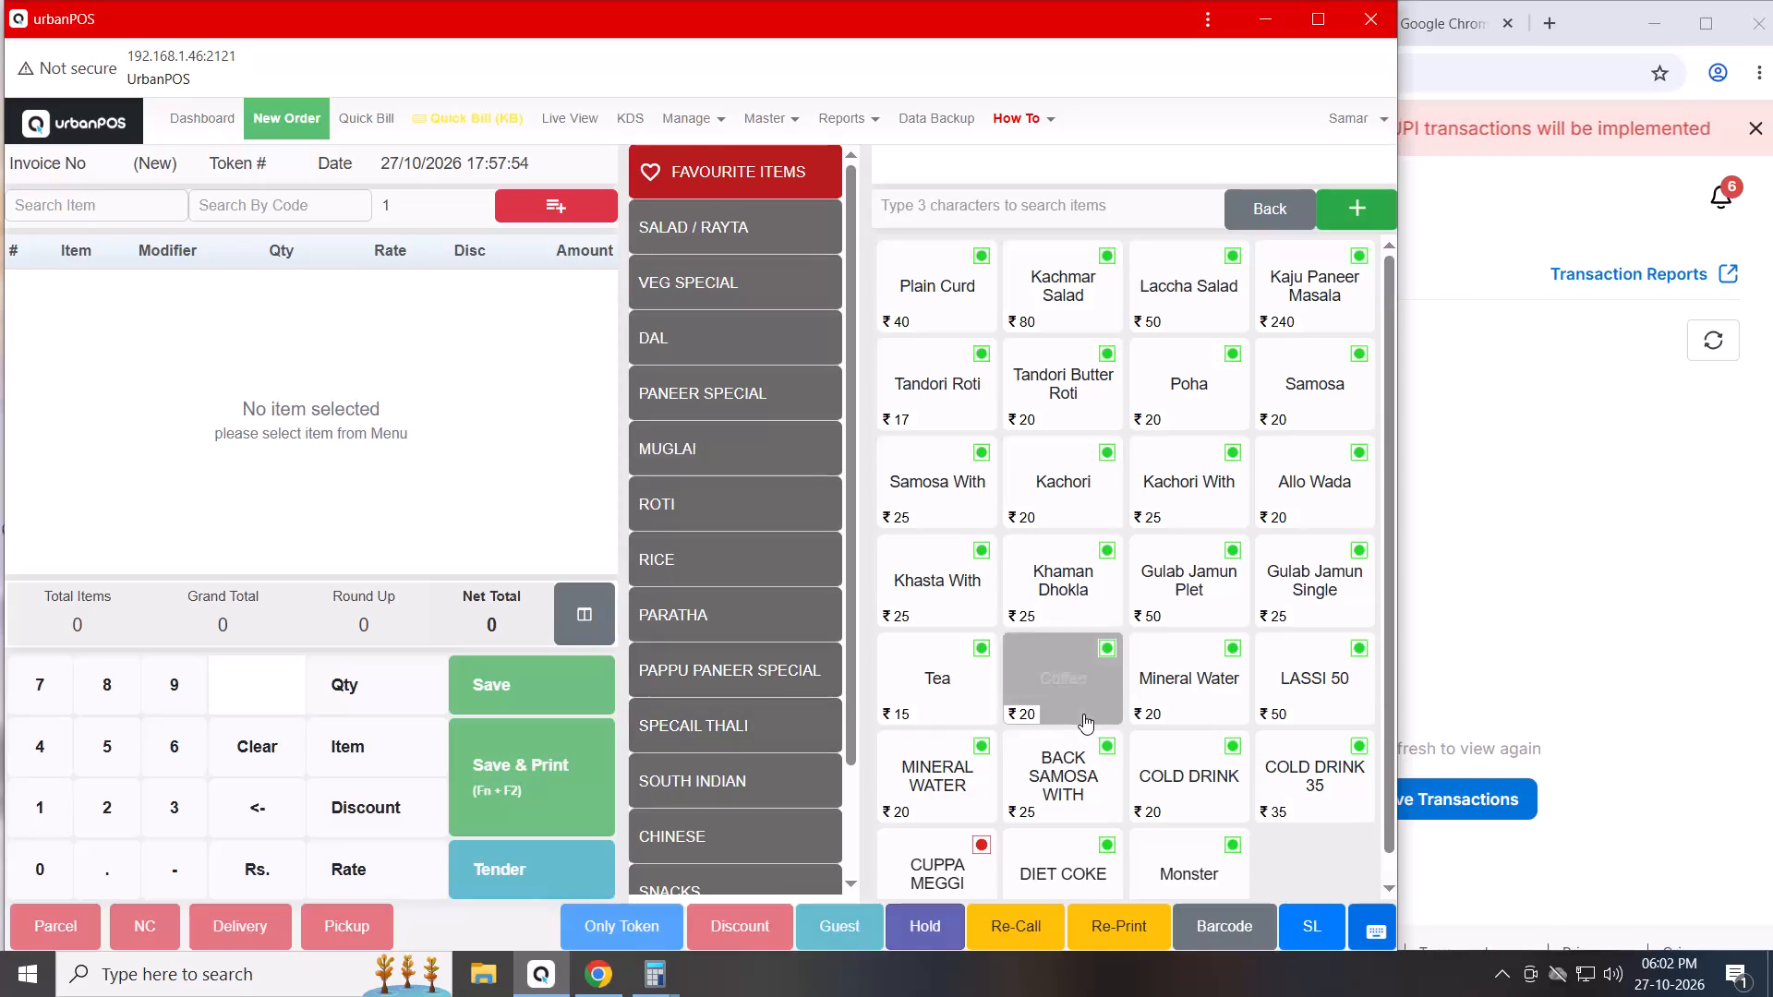
Add one Coffee from the favourite items to a new bill, and save and print it.
left_click(1083, 714)
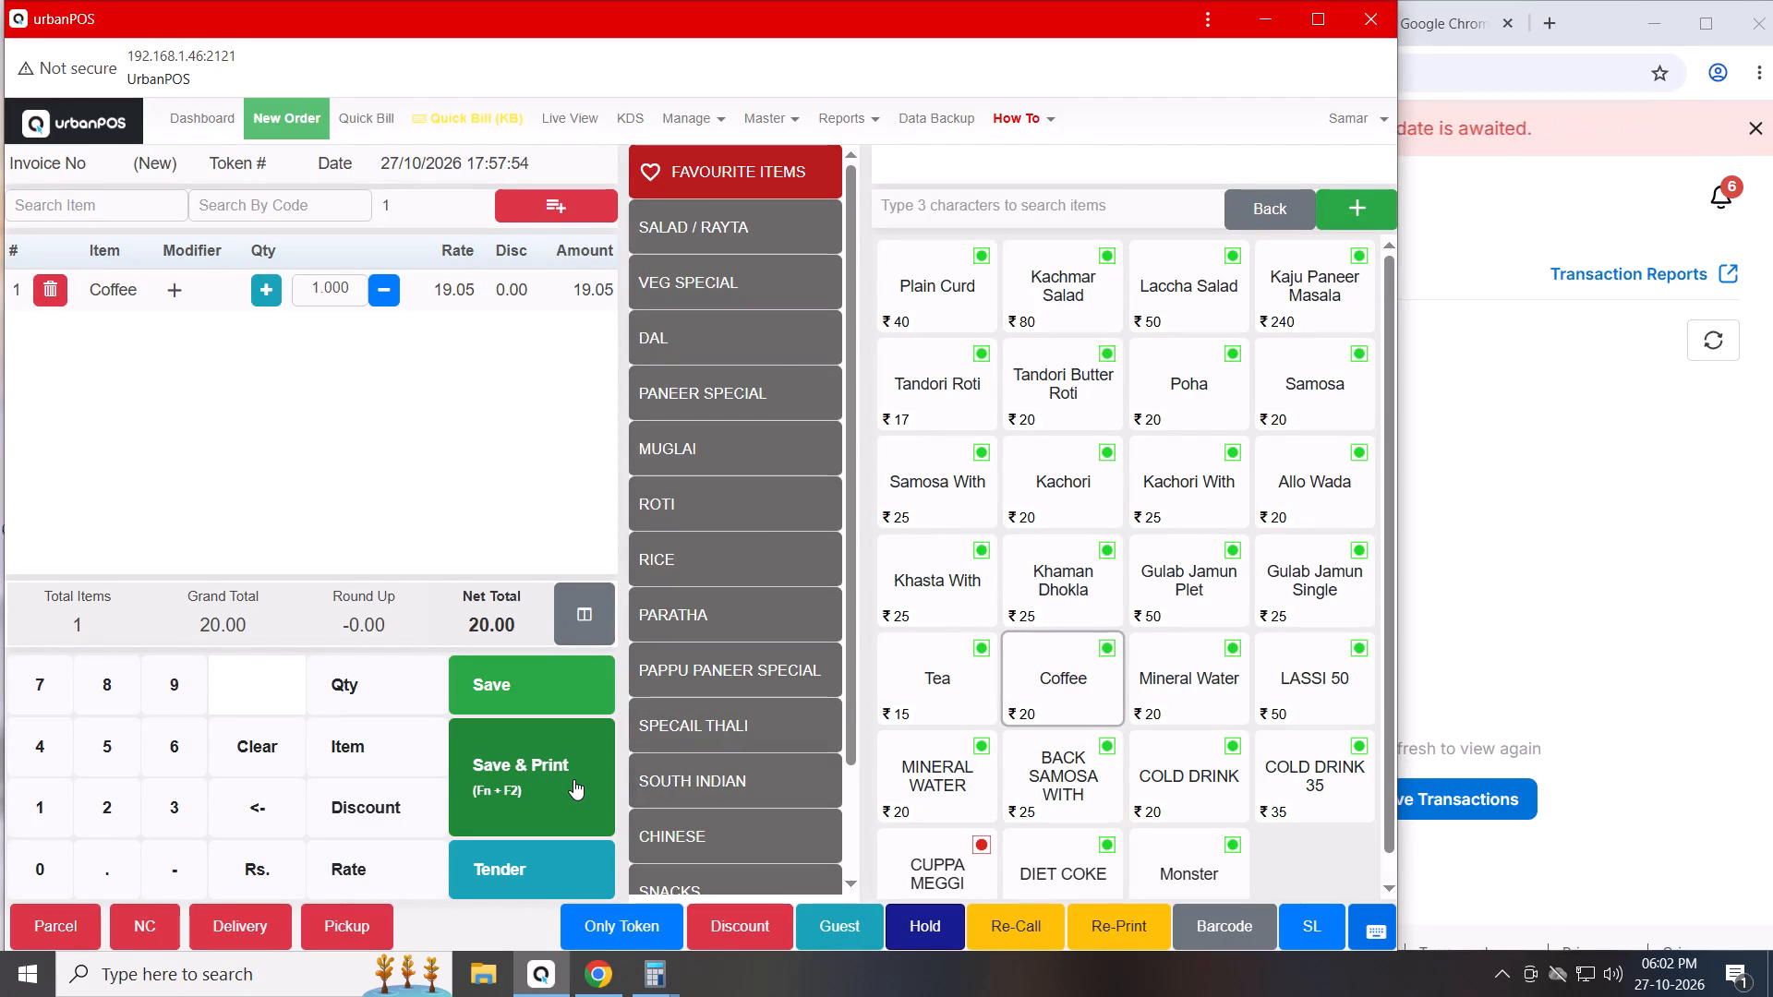
left_click(573, 779)
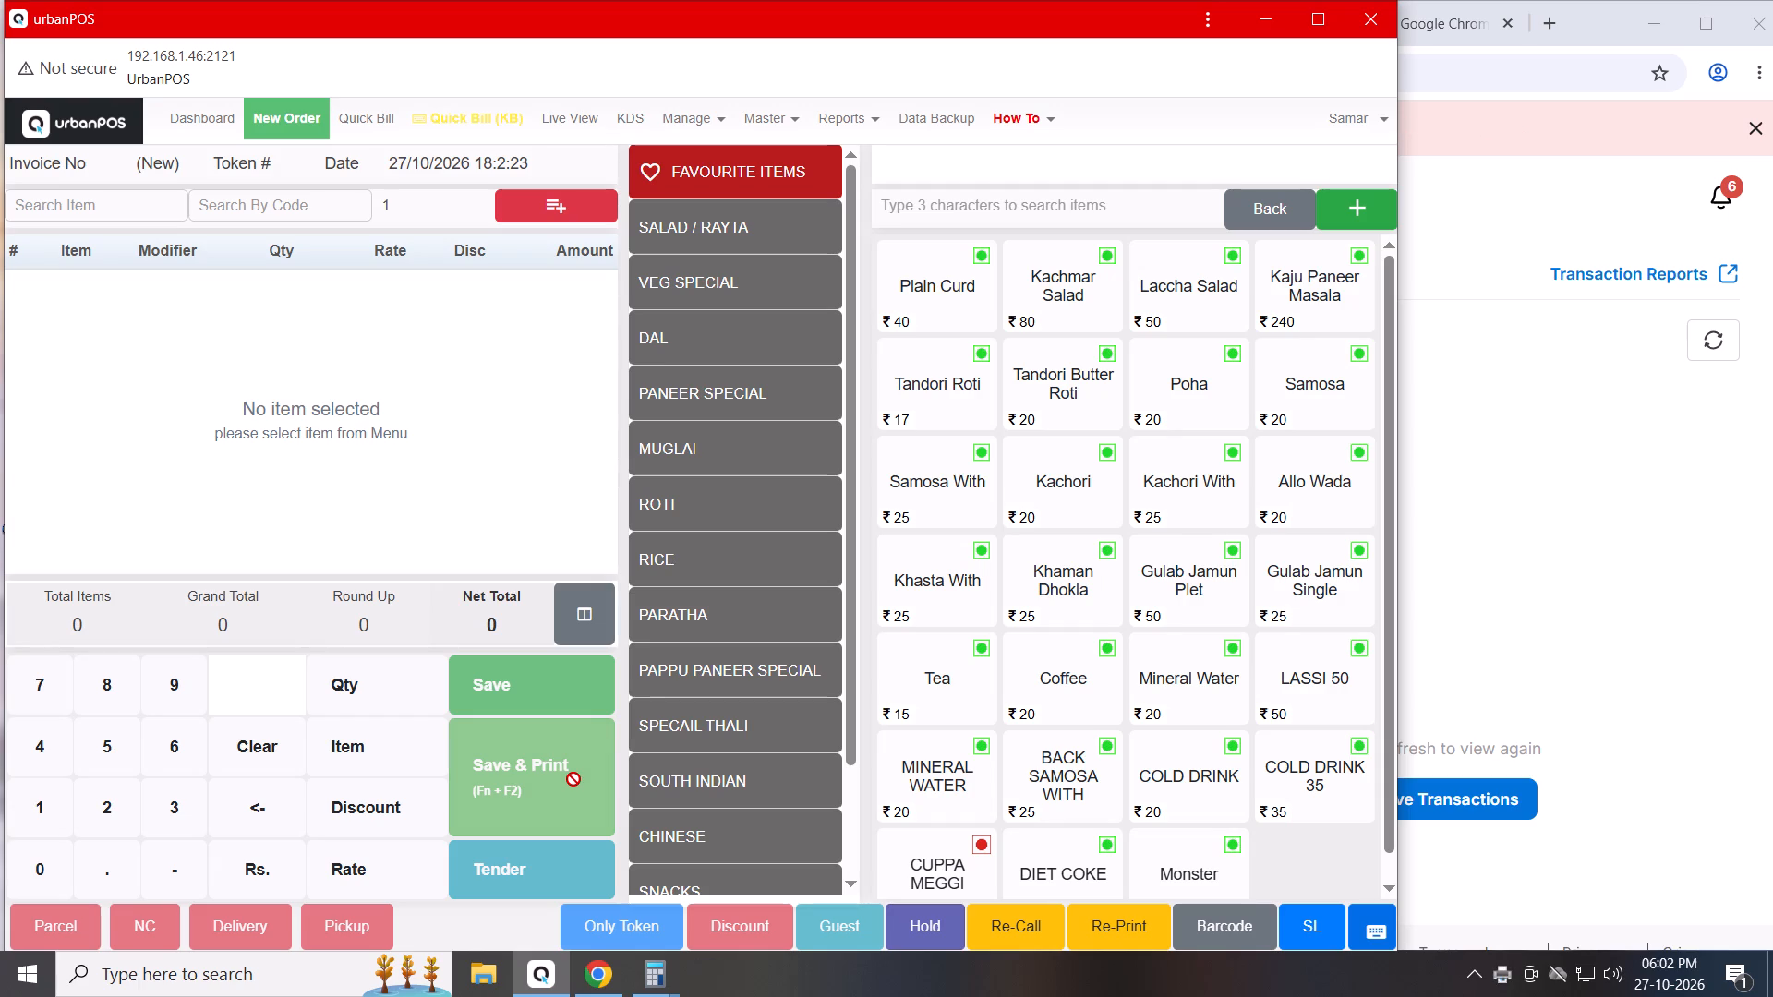
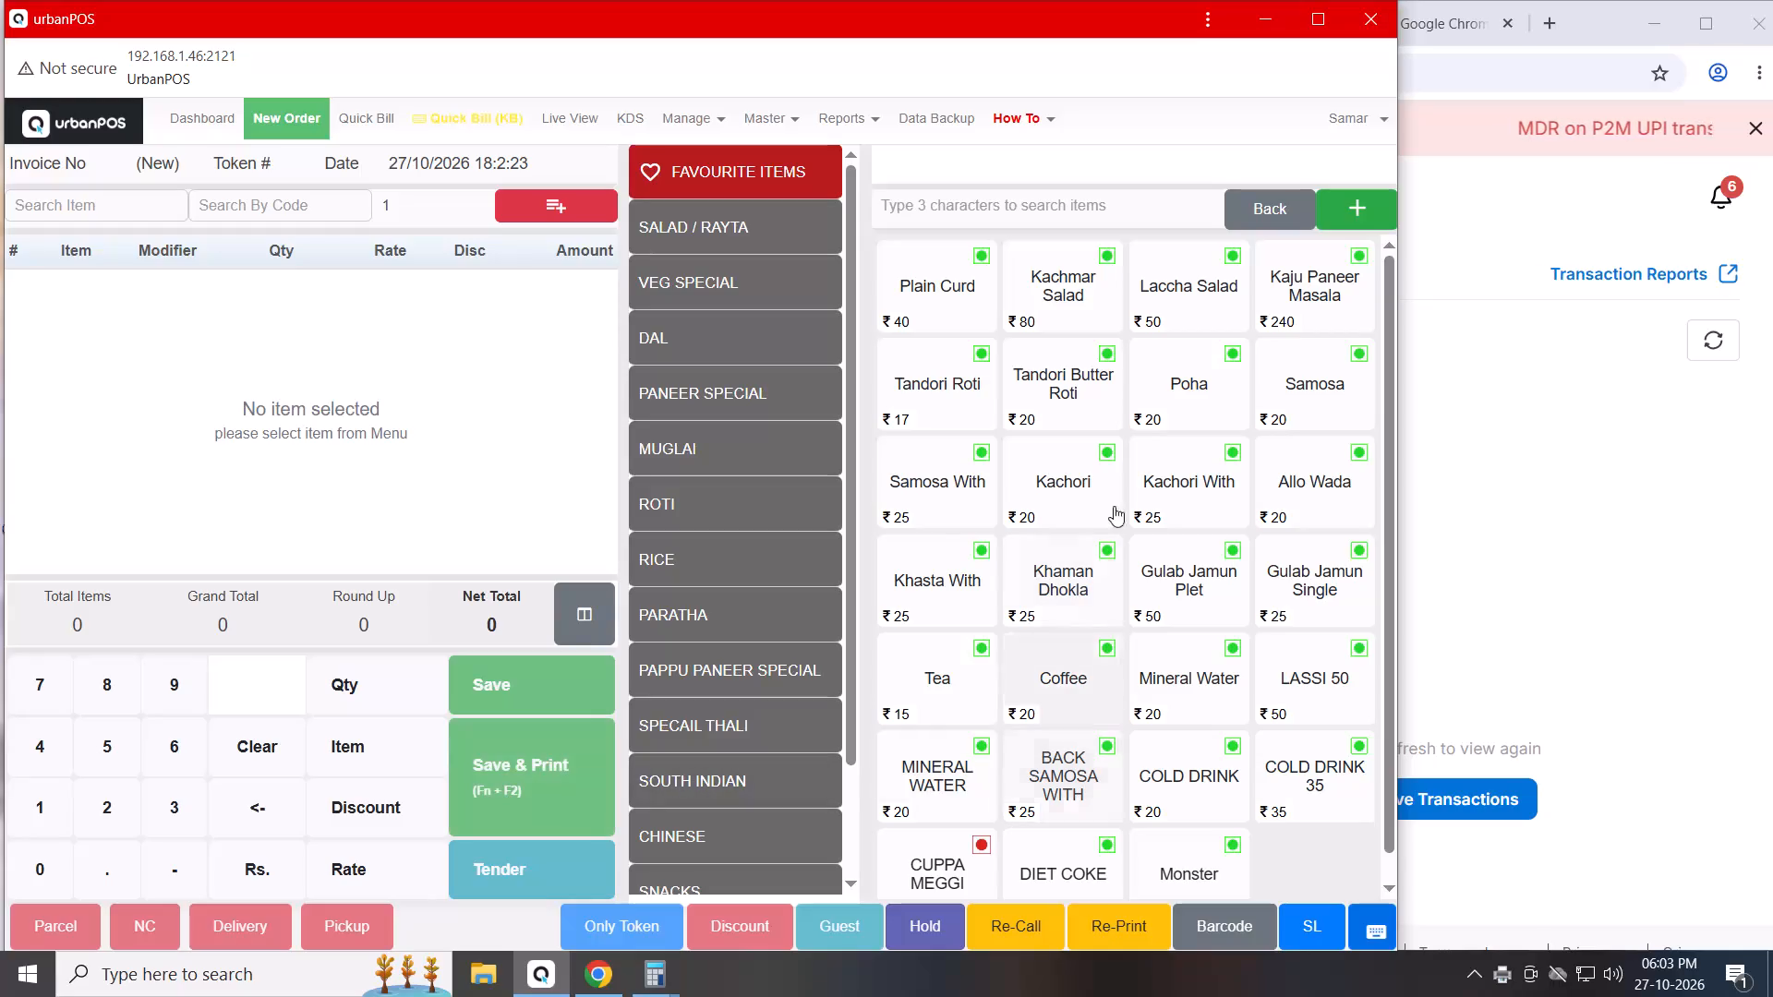
Add two Poha from the favourite items to a new bill, and save and print it.
double_click(1175, 414)
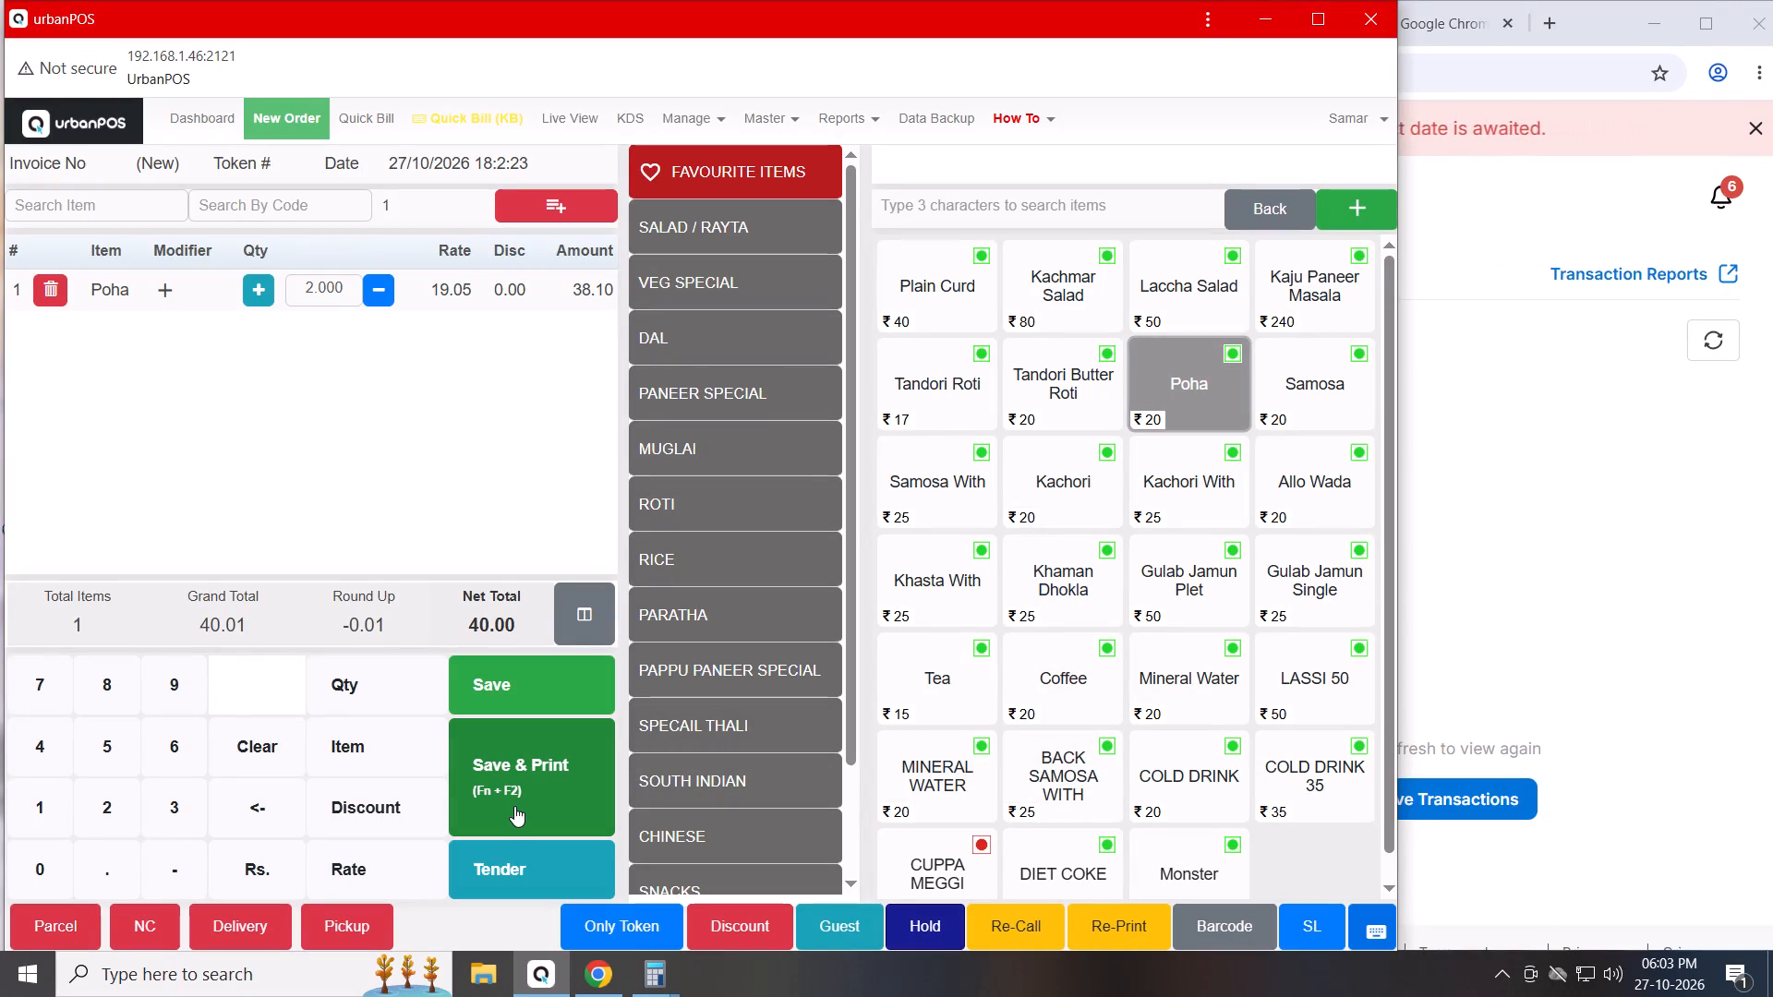
key("F2")
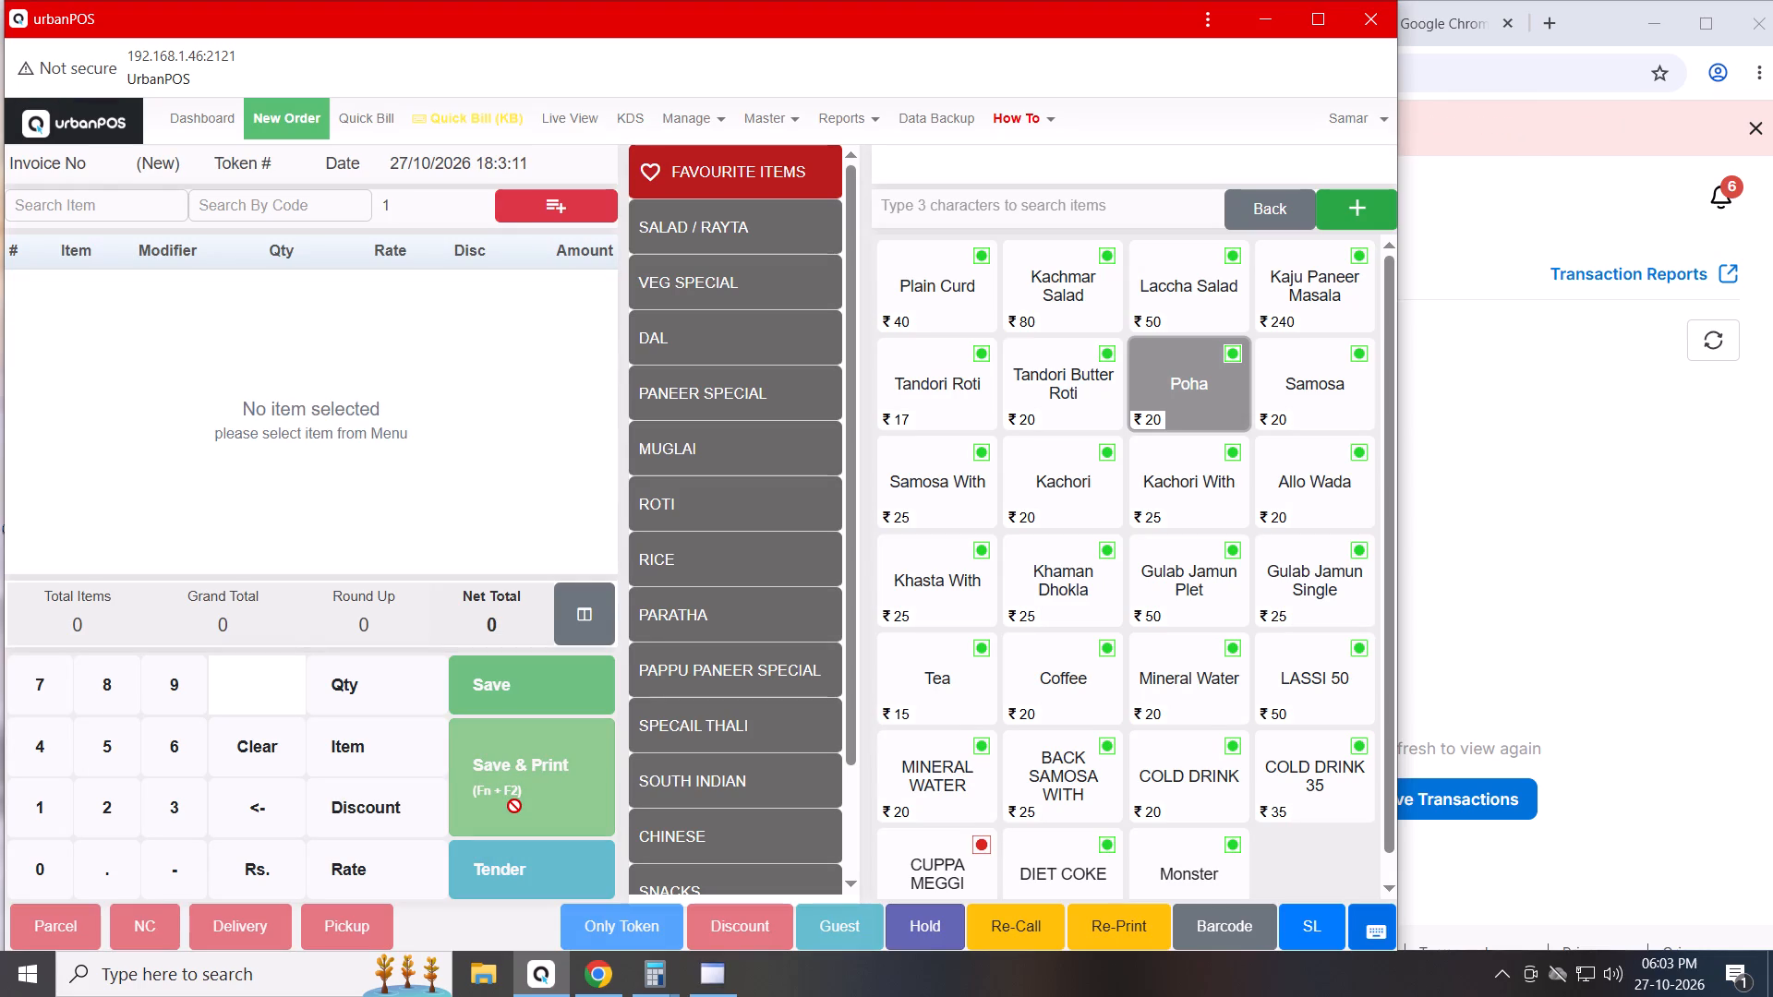
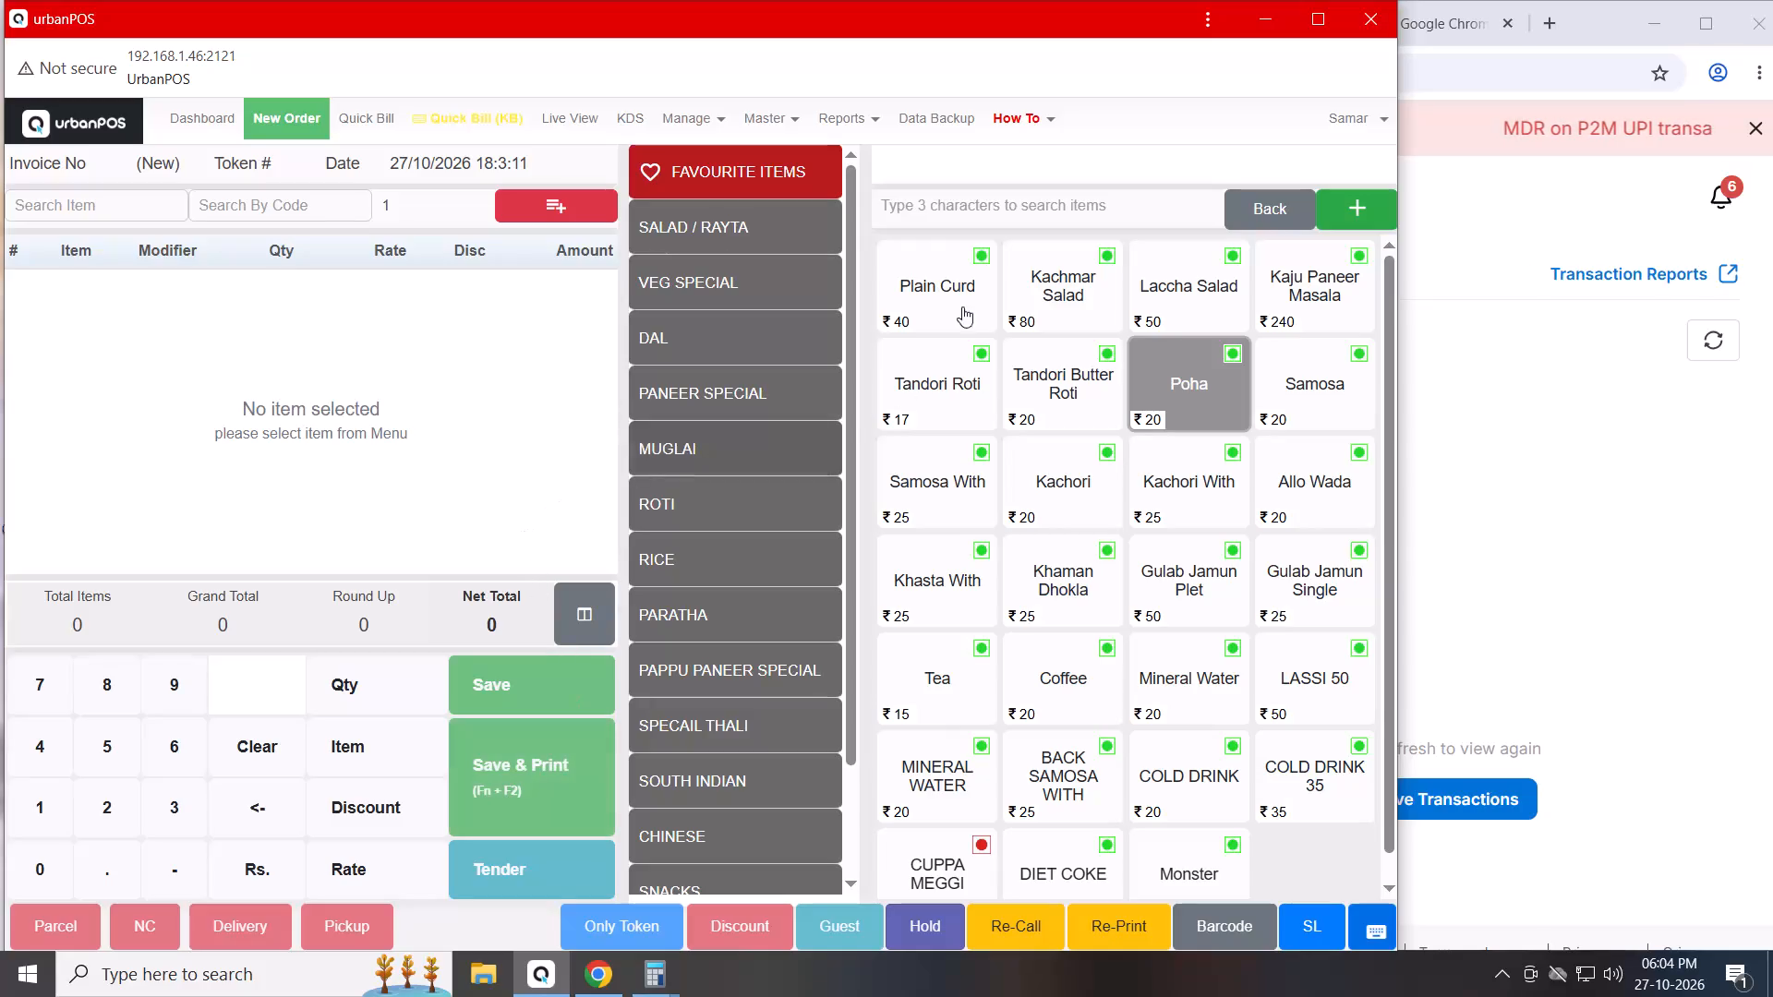
Search the menu for 50, add two 50;50 to a new bill, and save and print it.
left_click(978, 209)
type("50")
double_click(1181, 378)
left_click(468, 842)
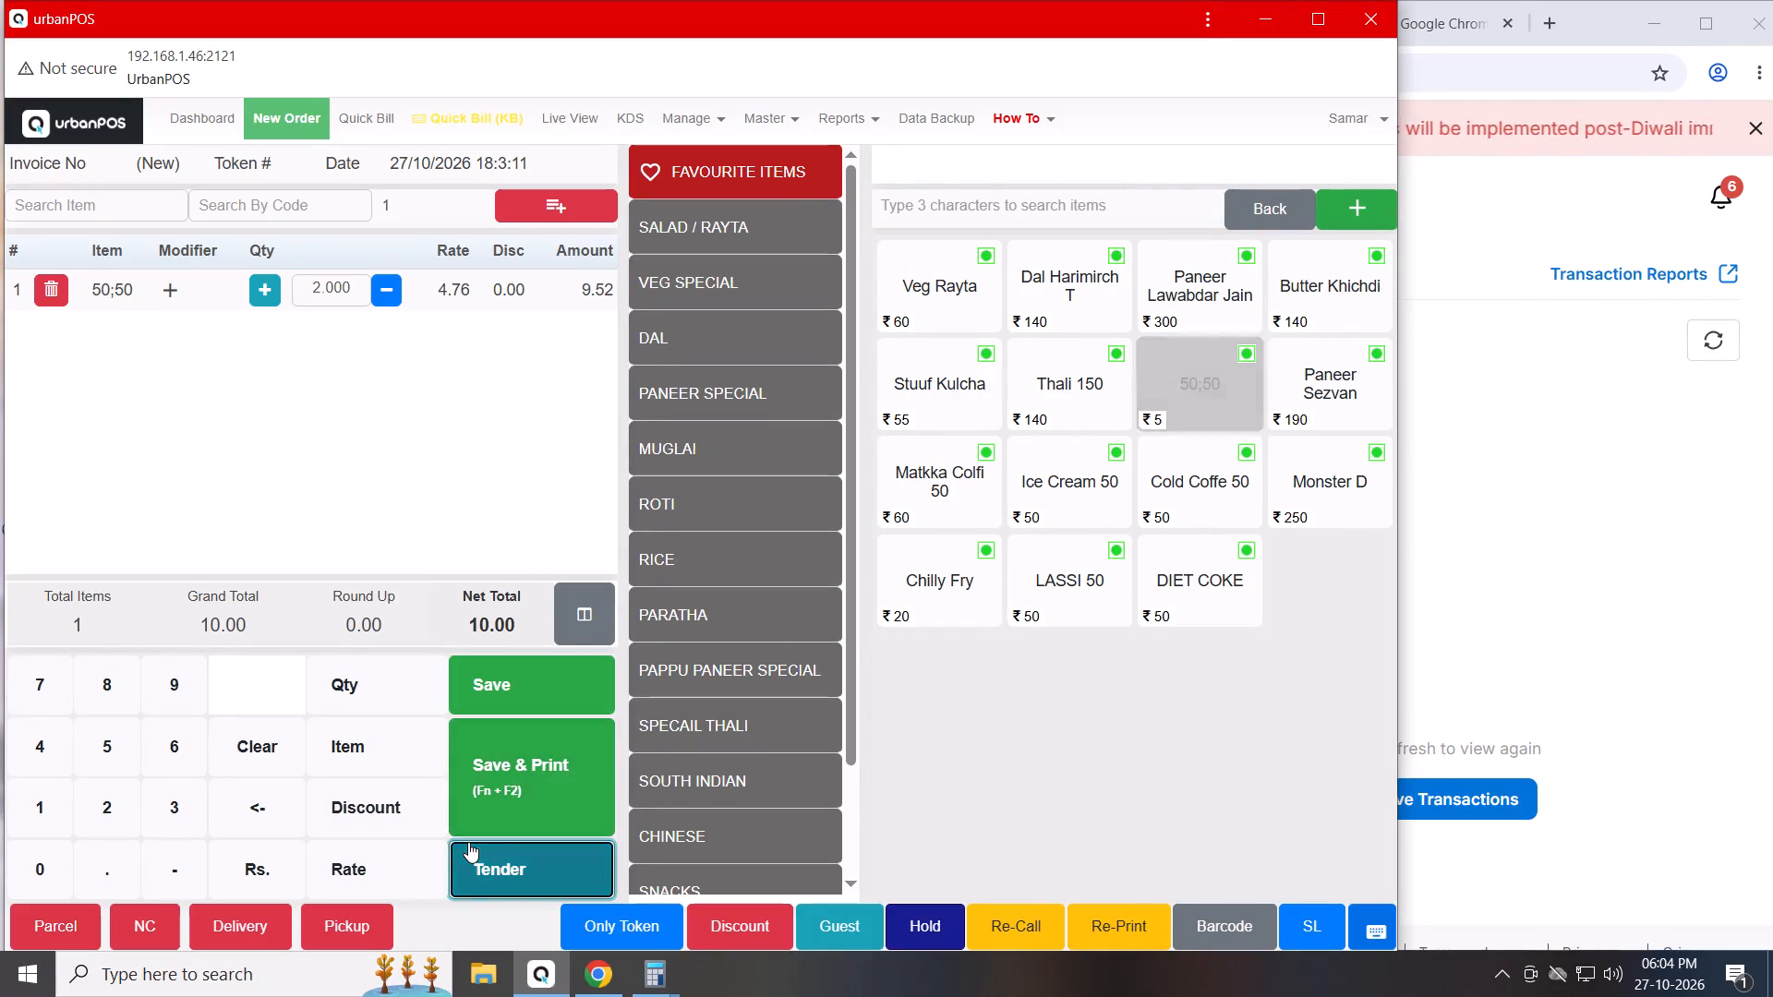
left_click(498, 812)
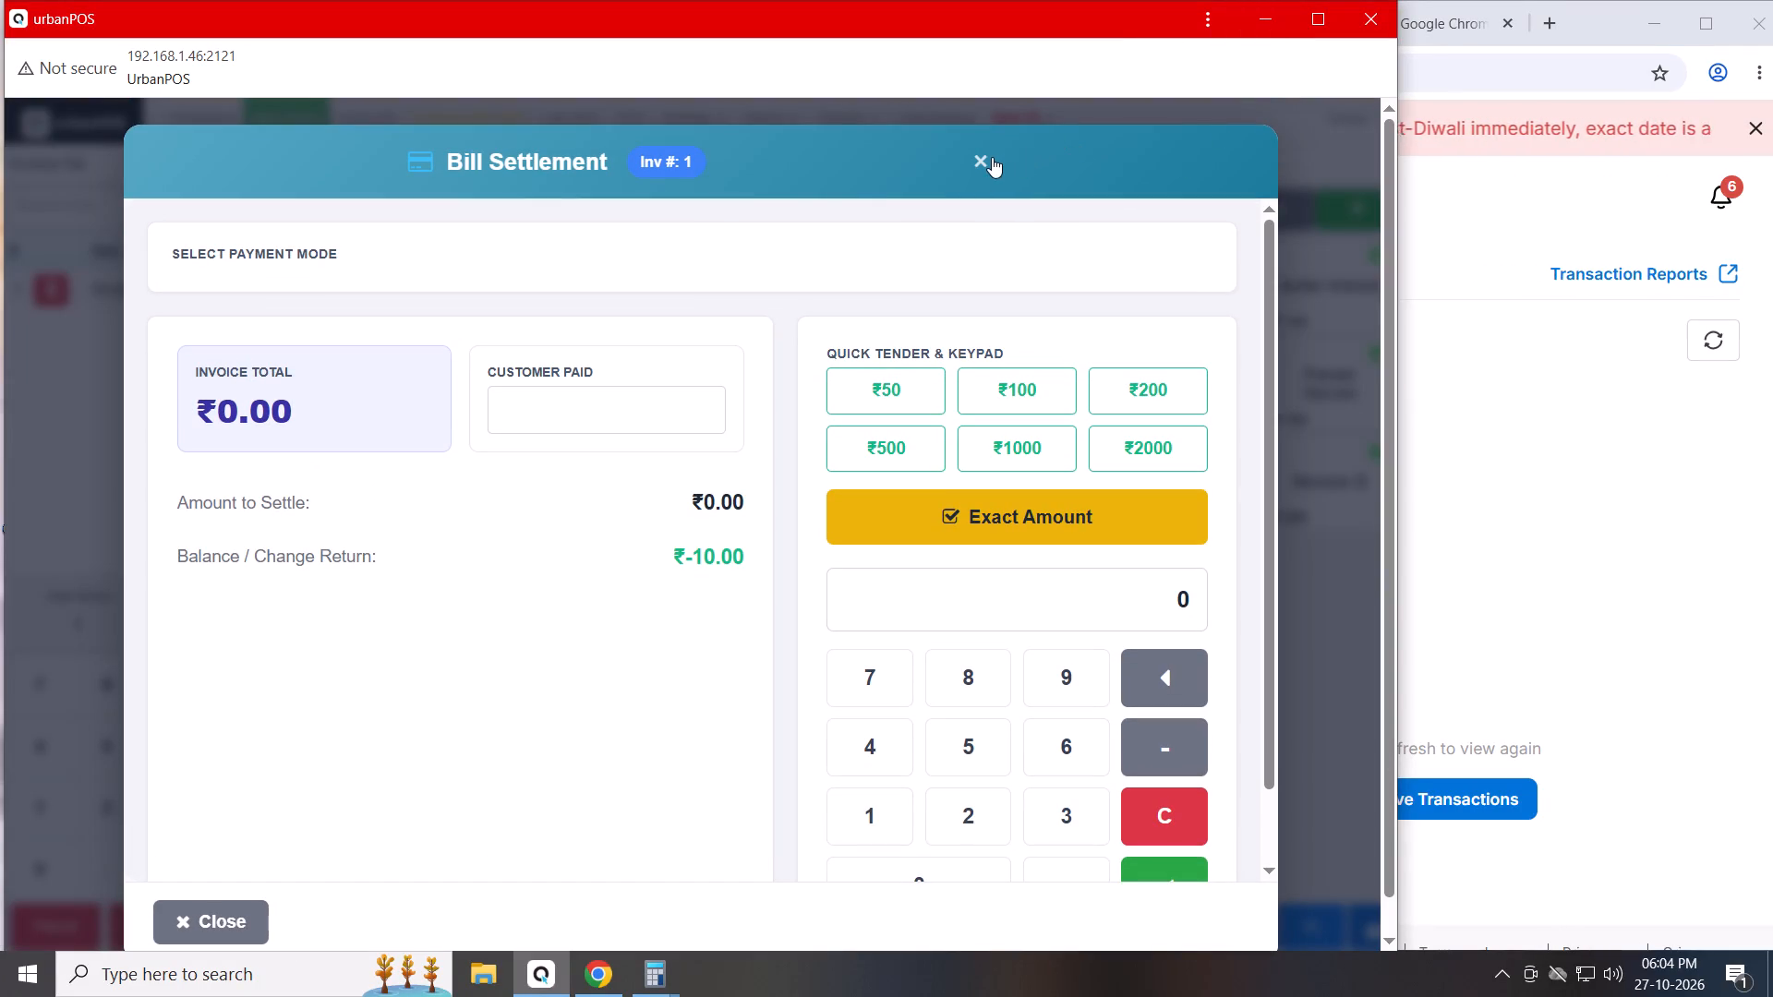
left_click(992, 157)
left_click(580, 769)
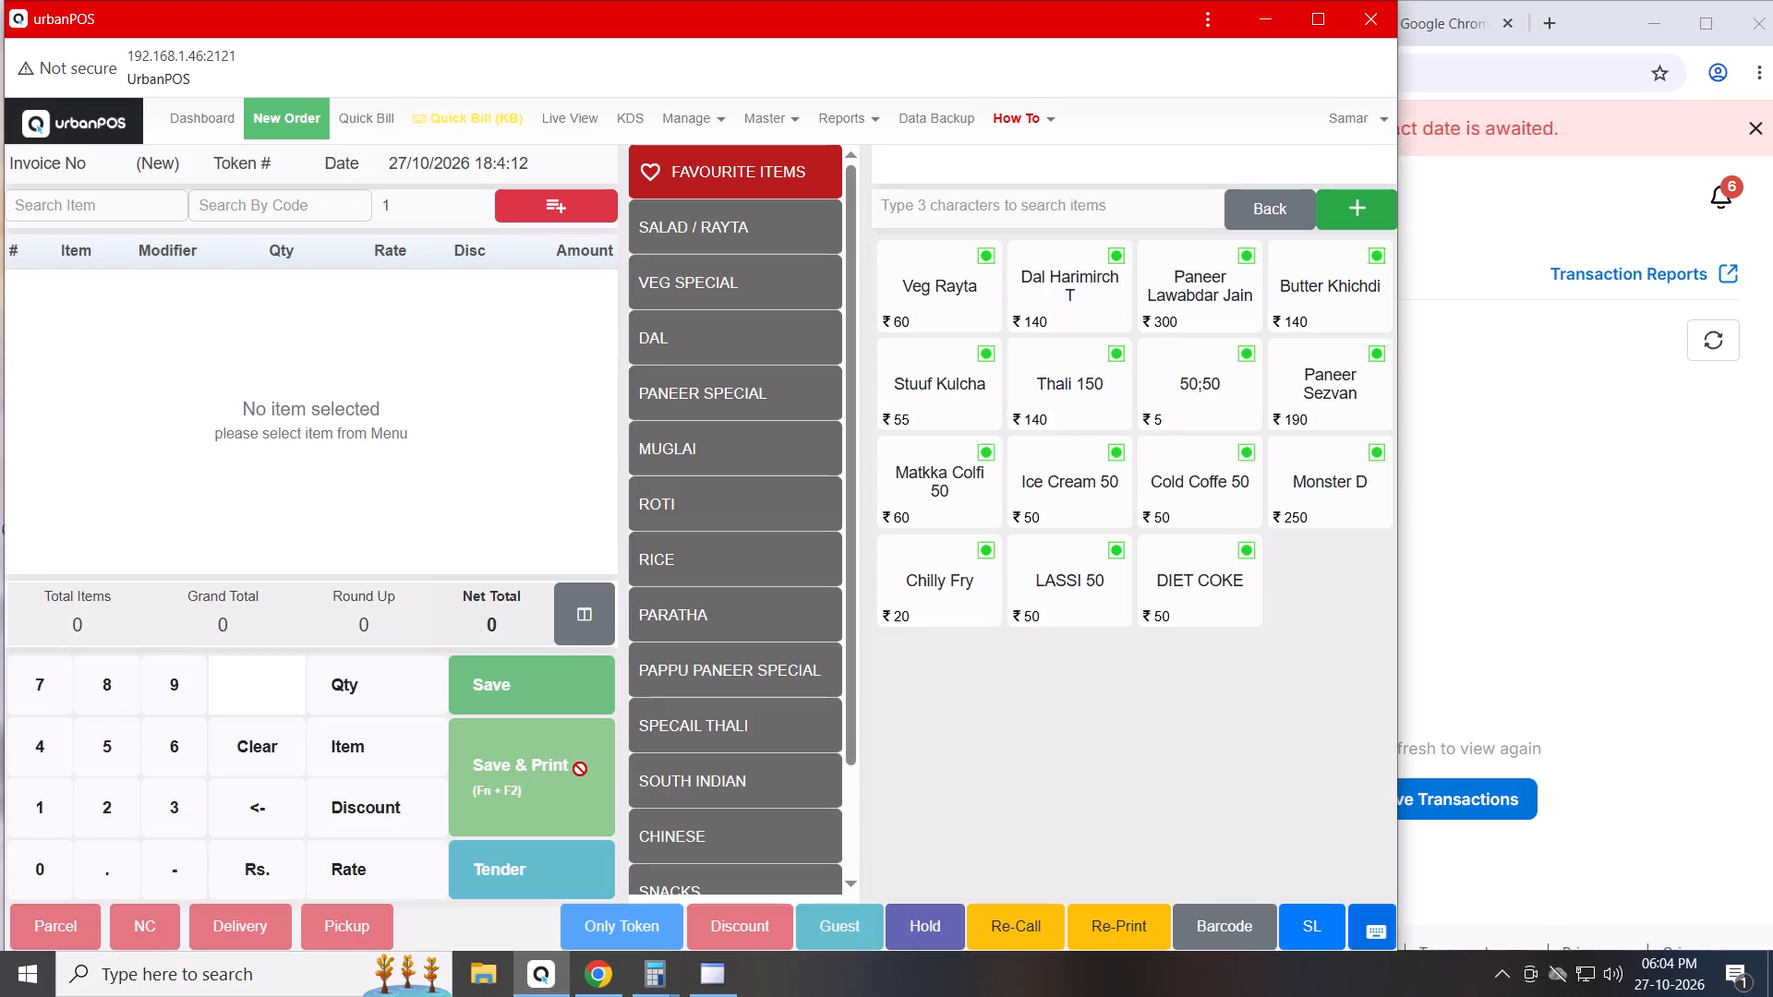
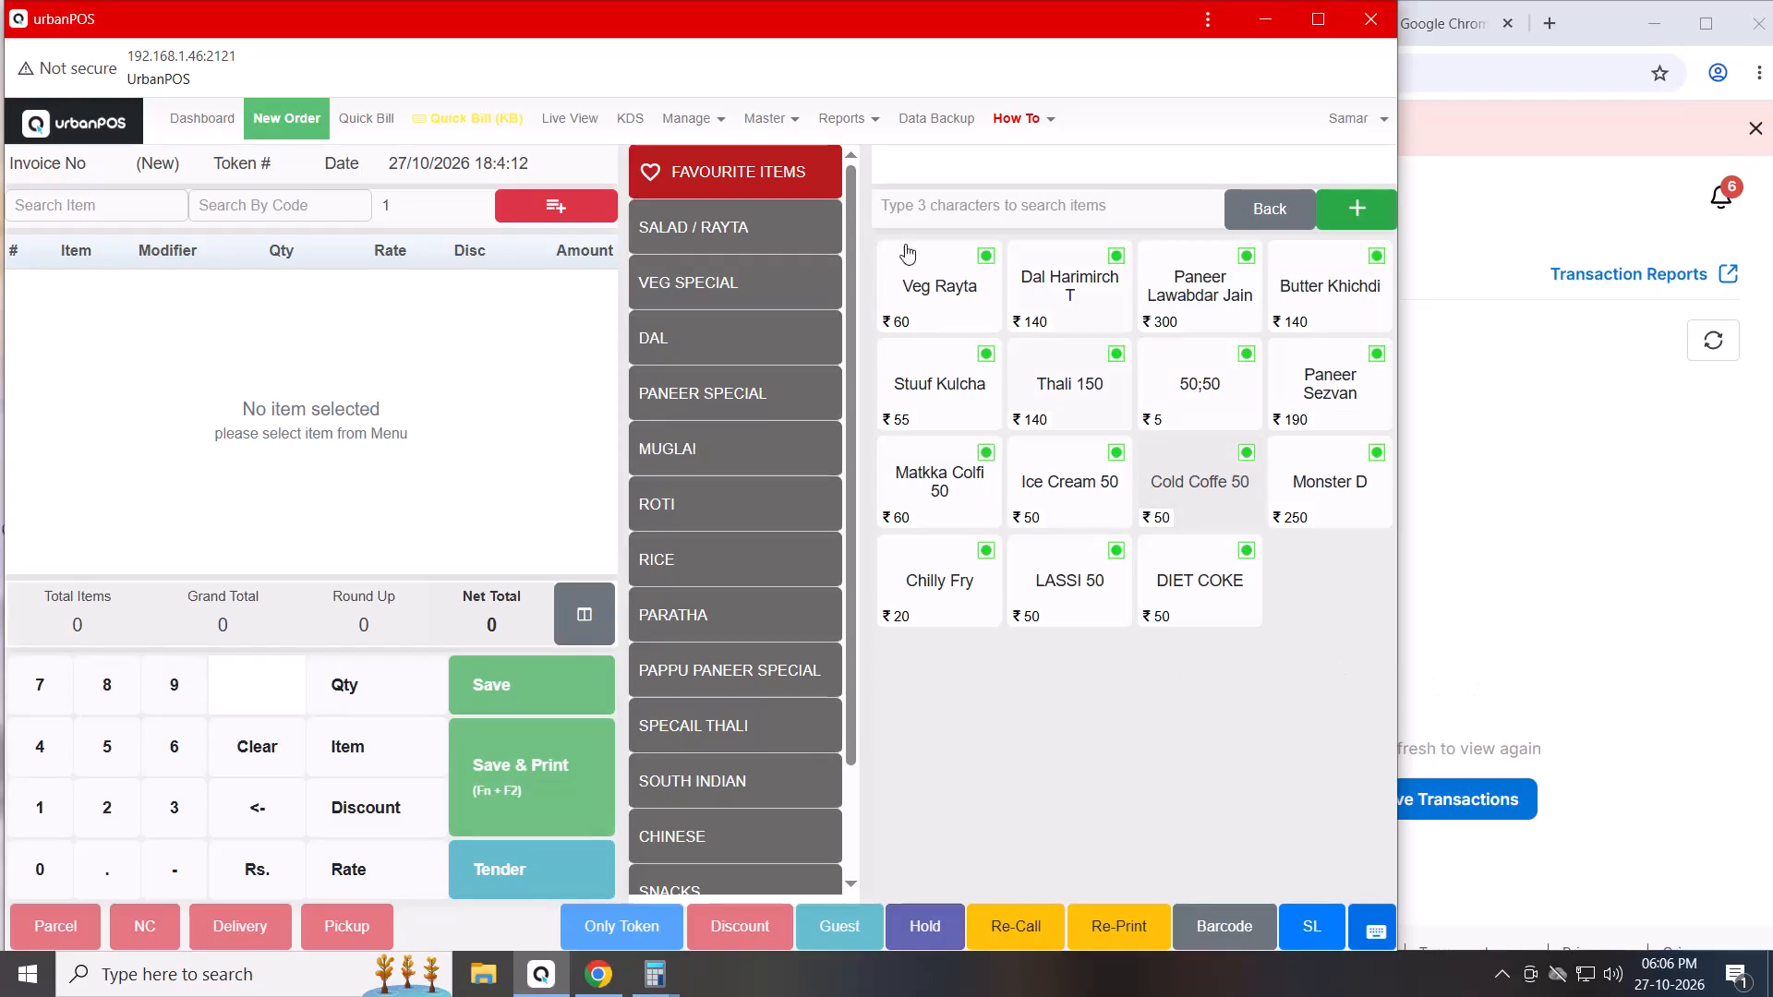
From the favourite items, add one Tea to the new bill, and save and print it.
left_click(760, 203)
left_click(768, 181)
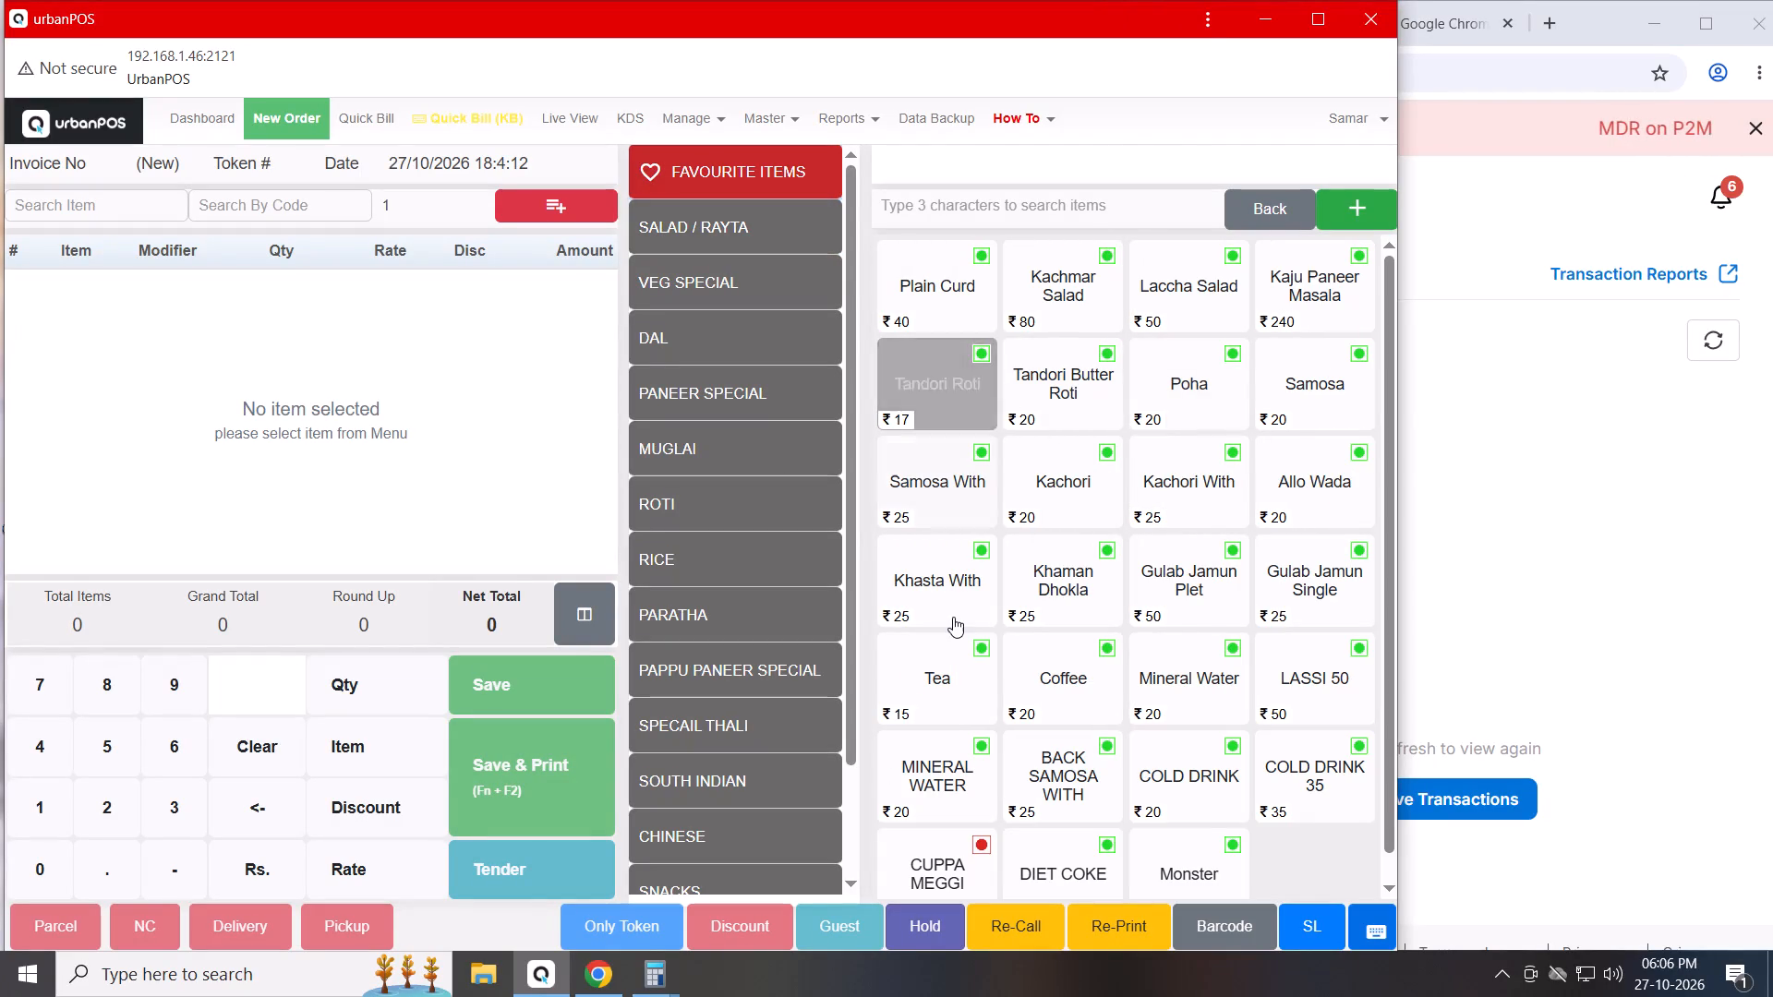
left_click(942, 655)
left_click(559, 778)
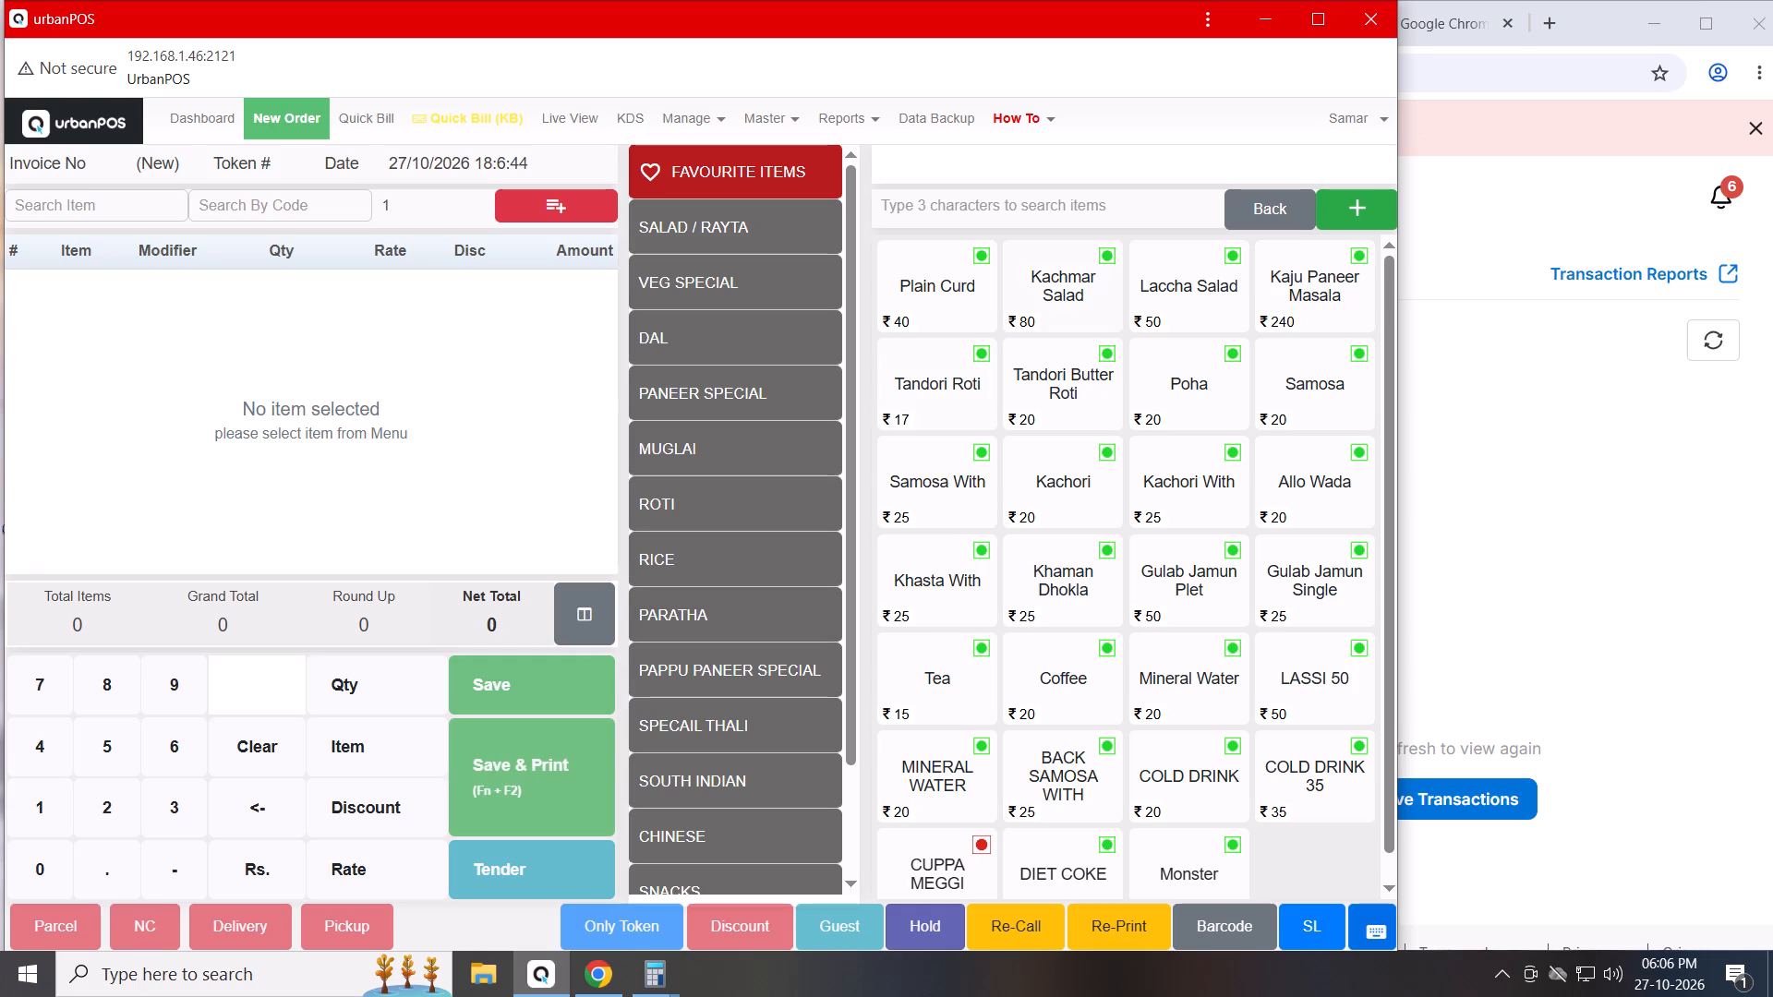
Add one COLD DRINK 35 to a new bill, and save and print it.
left_click(964, 212)
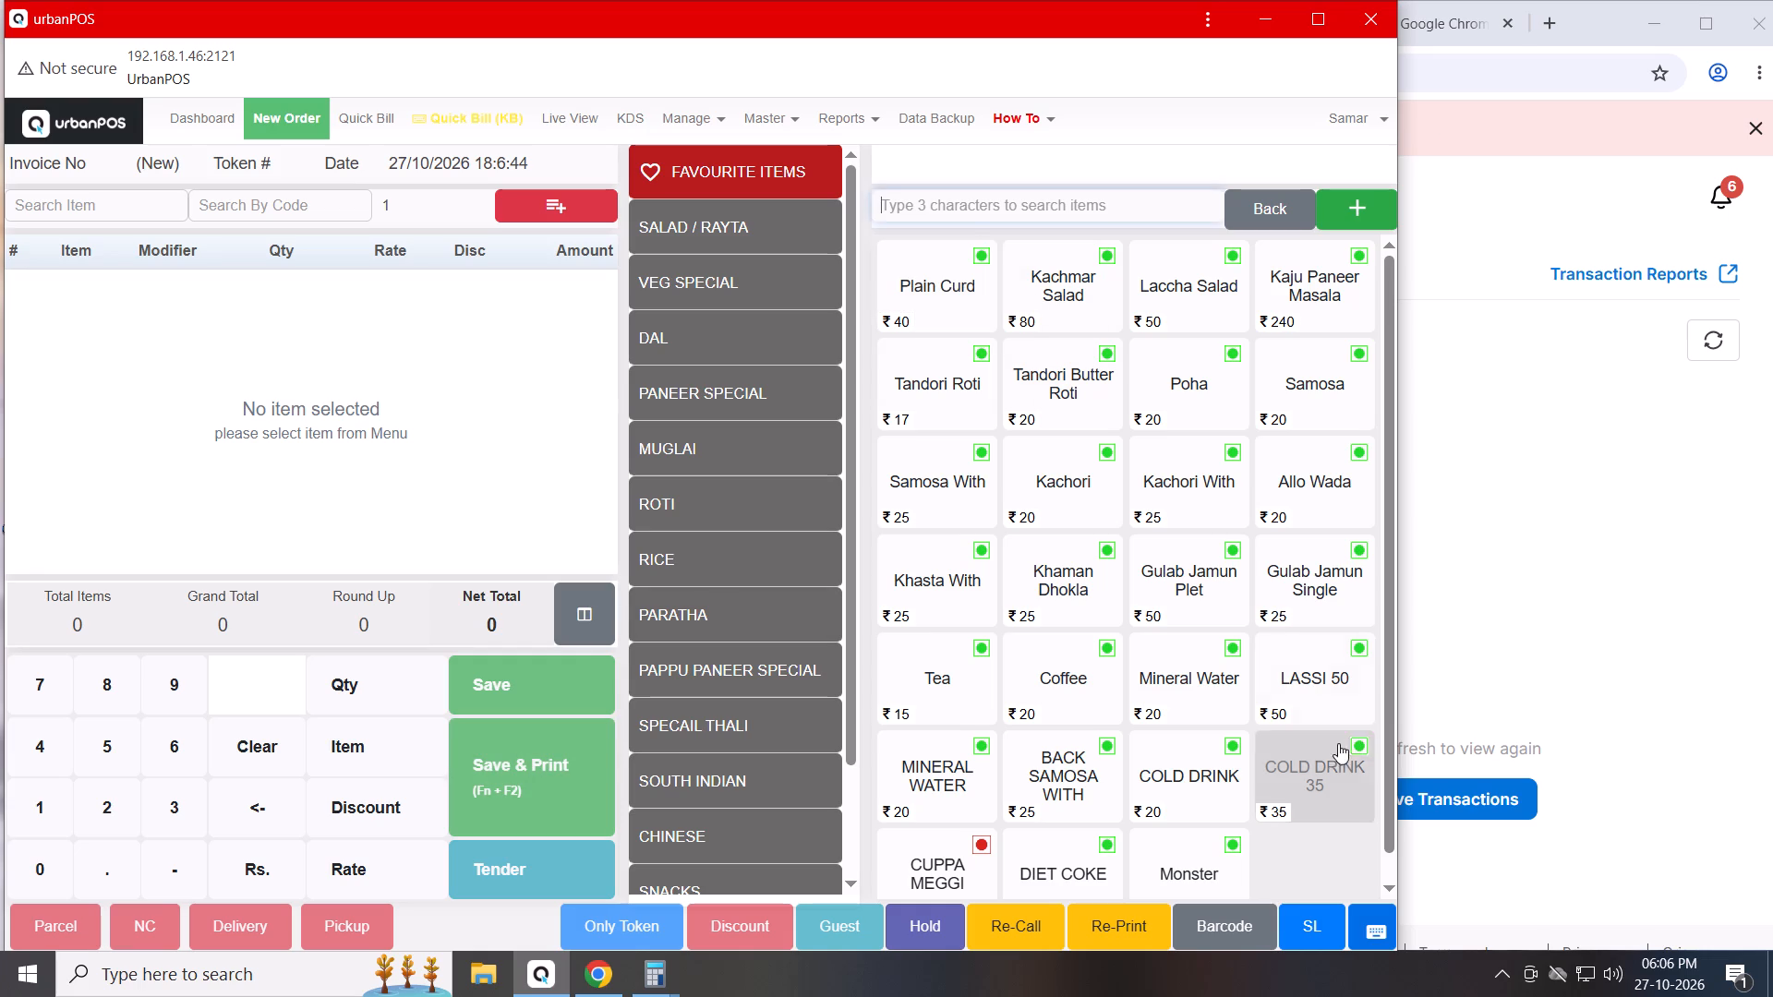
left_click(1278, 750)
key("F2")
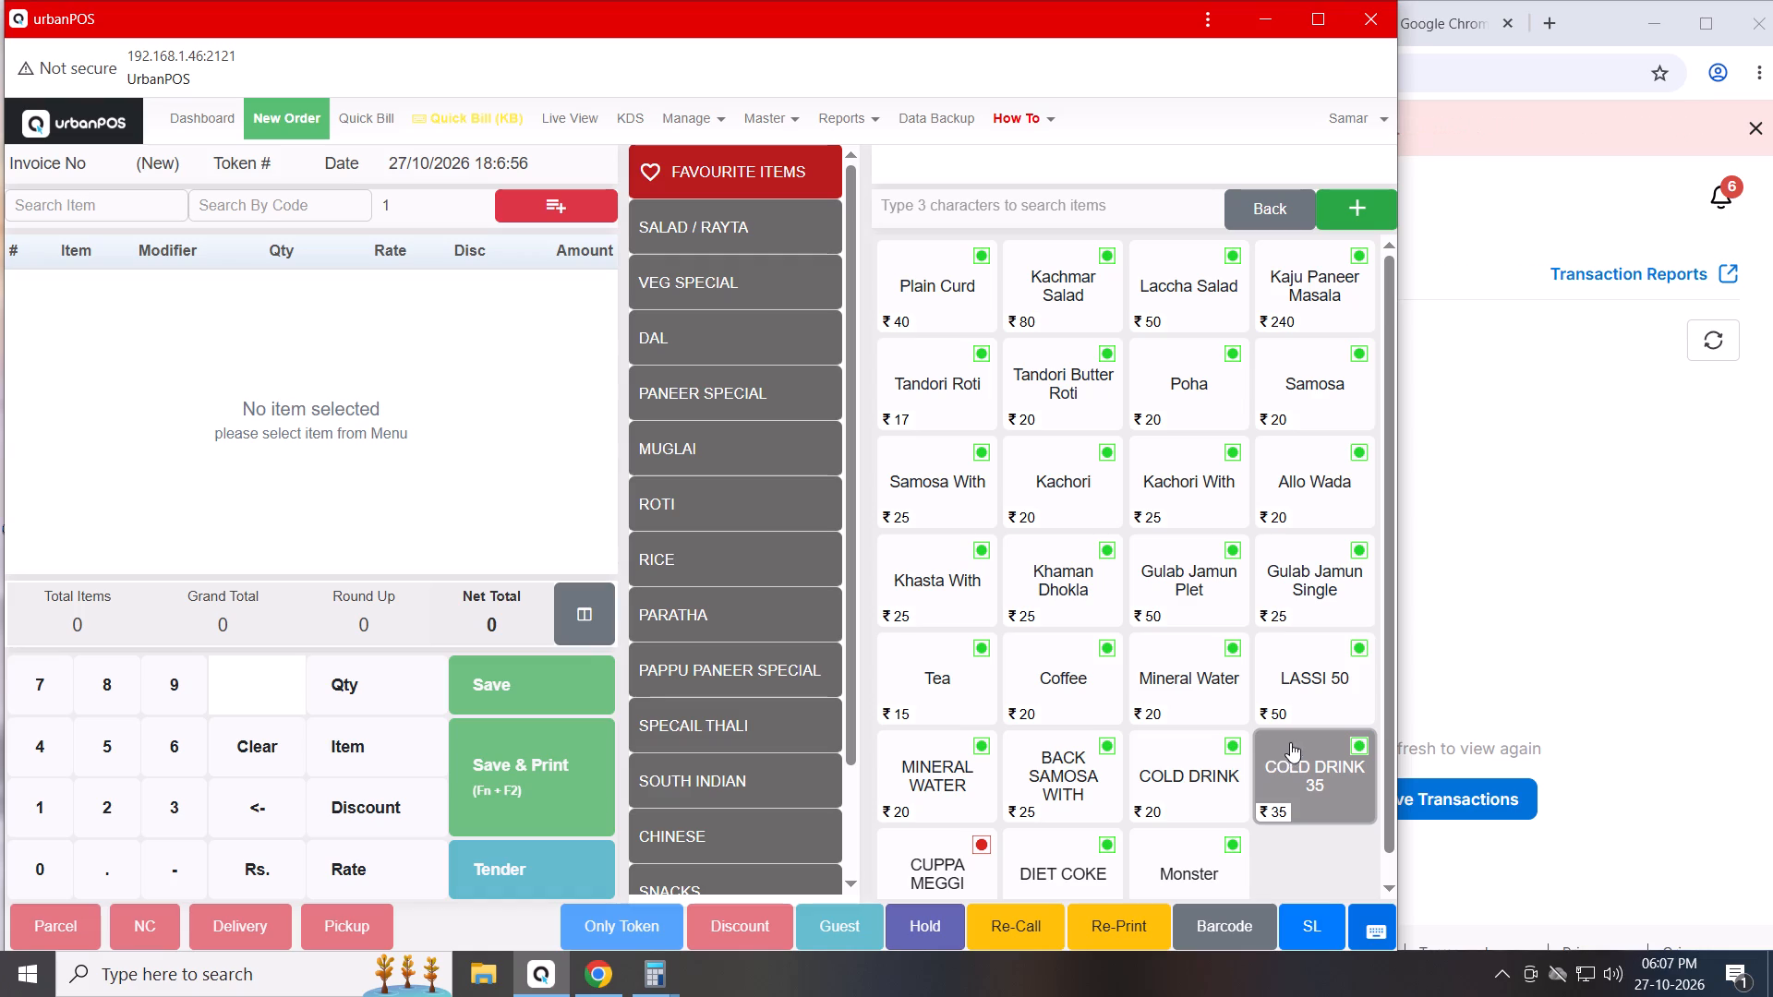
Add two Tea and one Painaple, found by searching for "pain", to a new bill, and save and print it.
scroll(1363, 681, "up", 3)
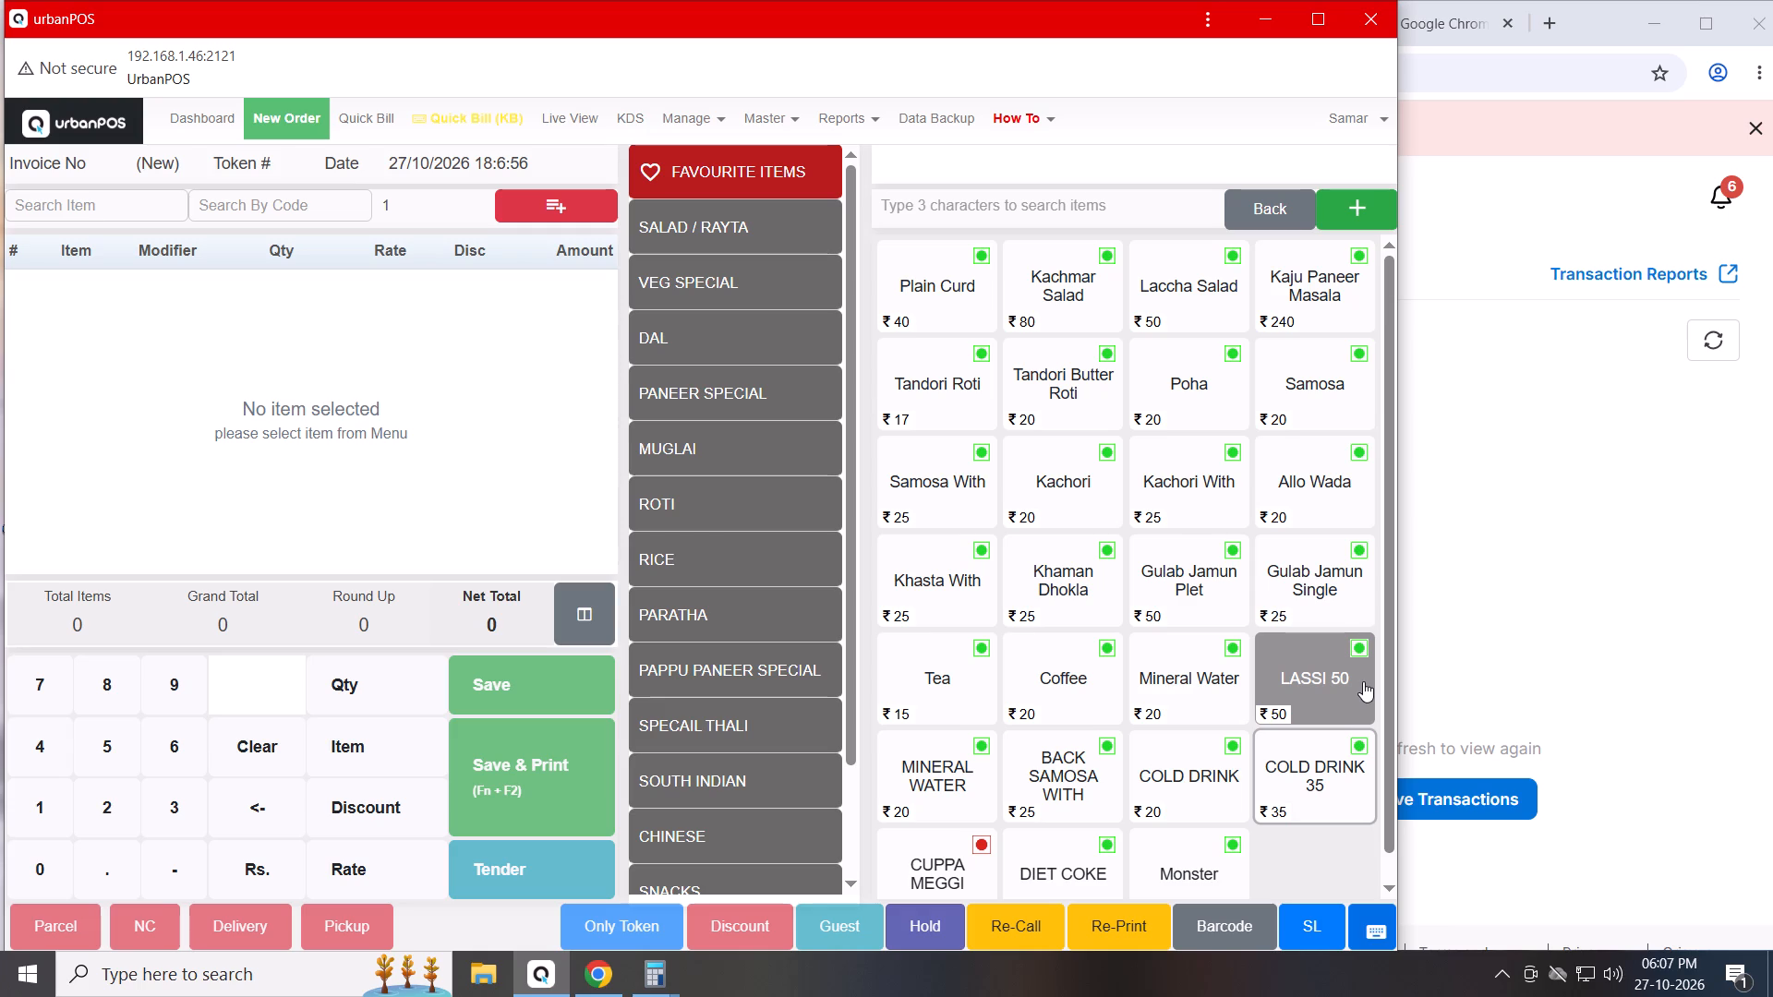
scroll(1588, 824, "up", 1)
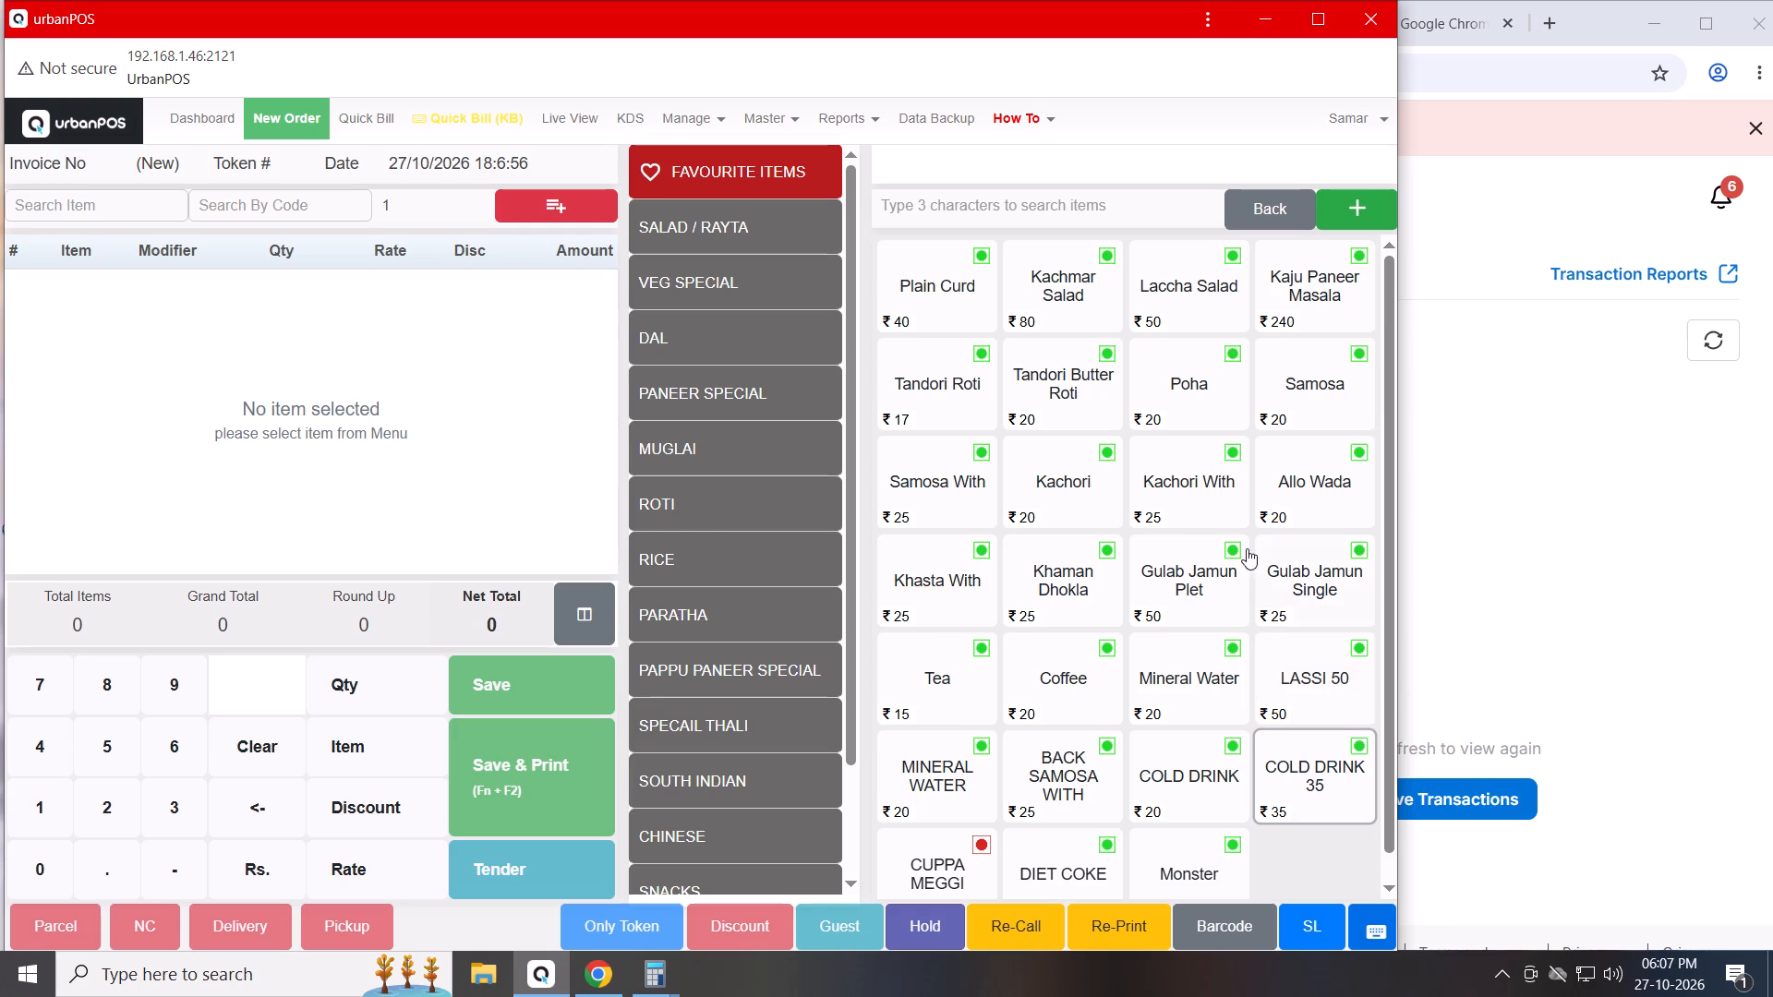
double_click(972, 650)
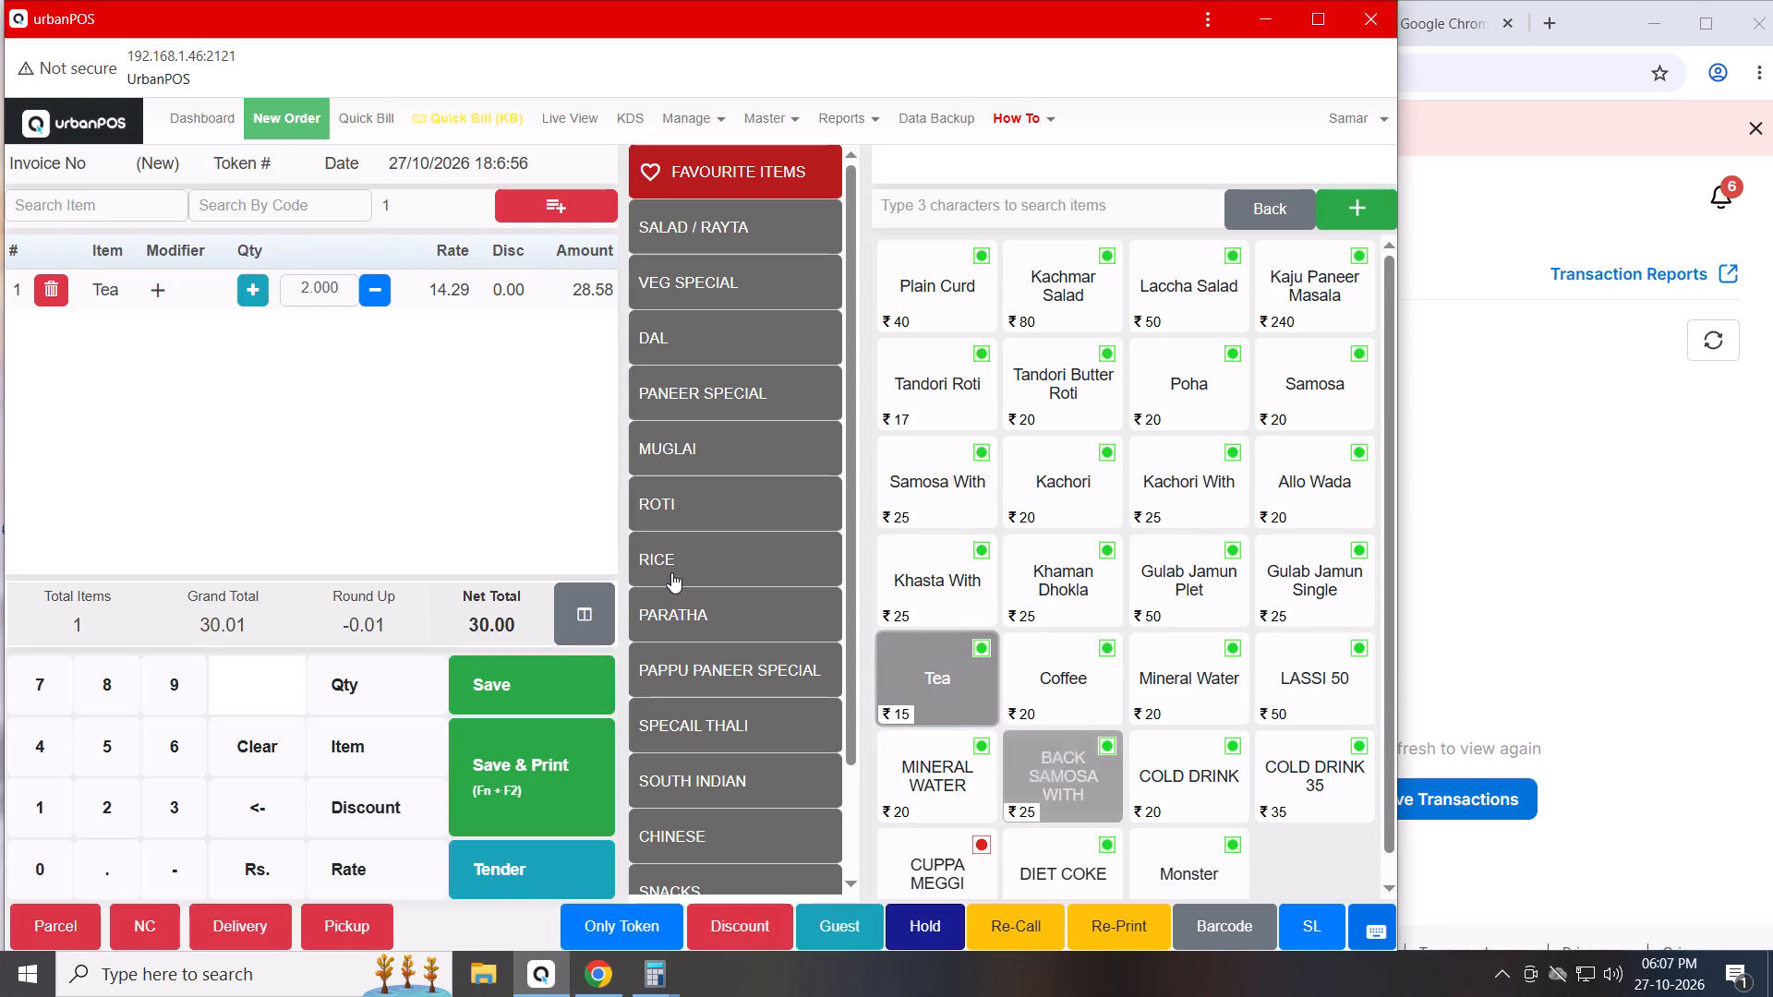
left_click(117, 216)
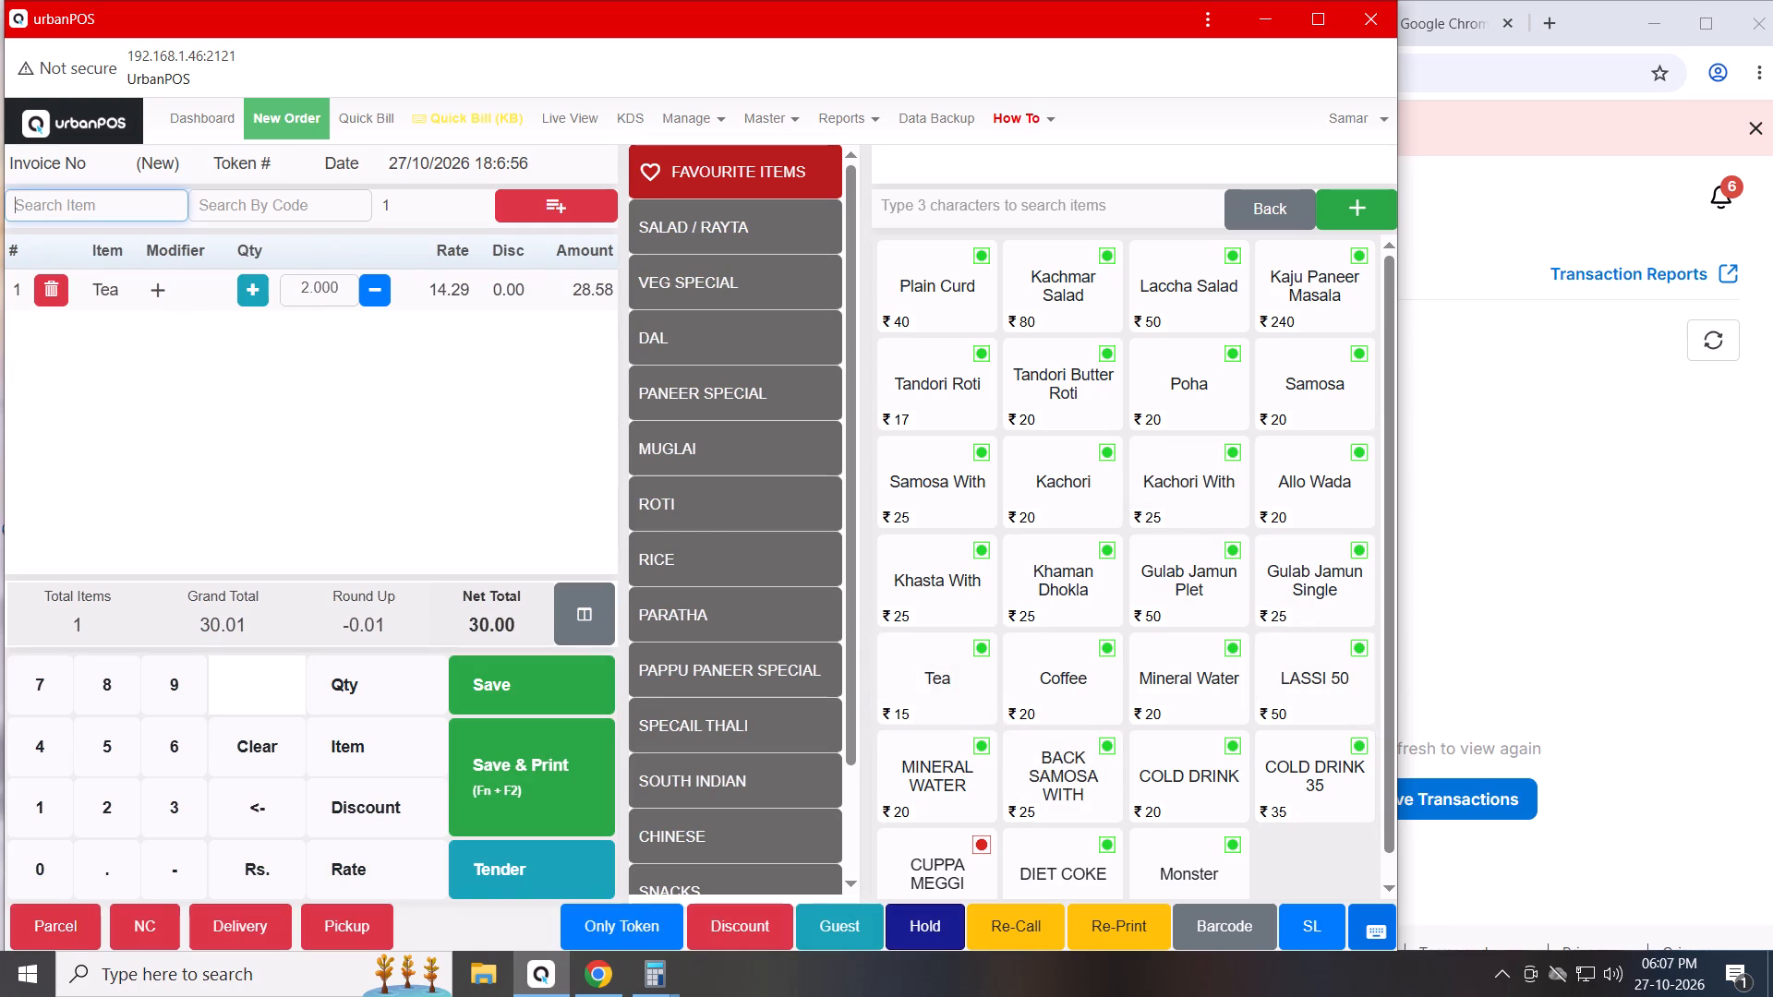
type("pain")
key("Return")
key("Return")
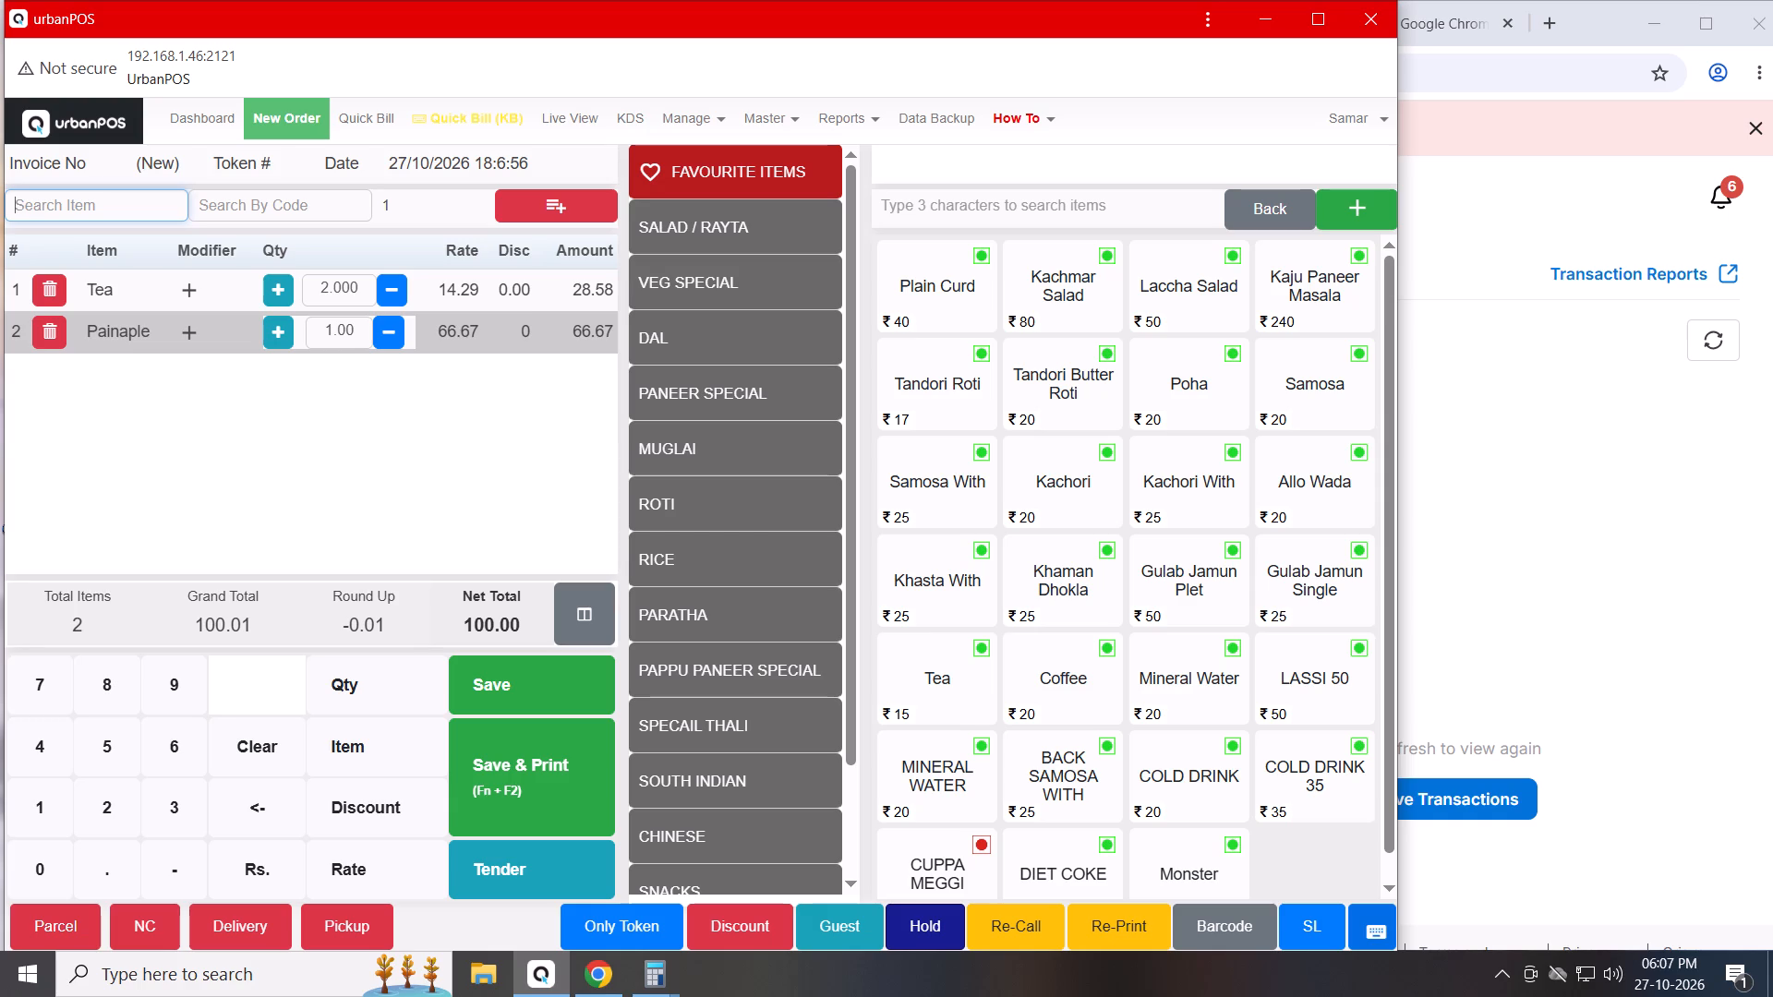
key("F2")
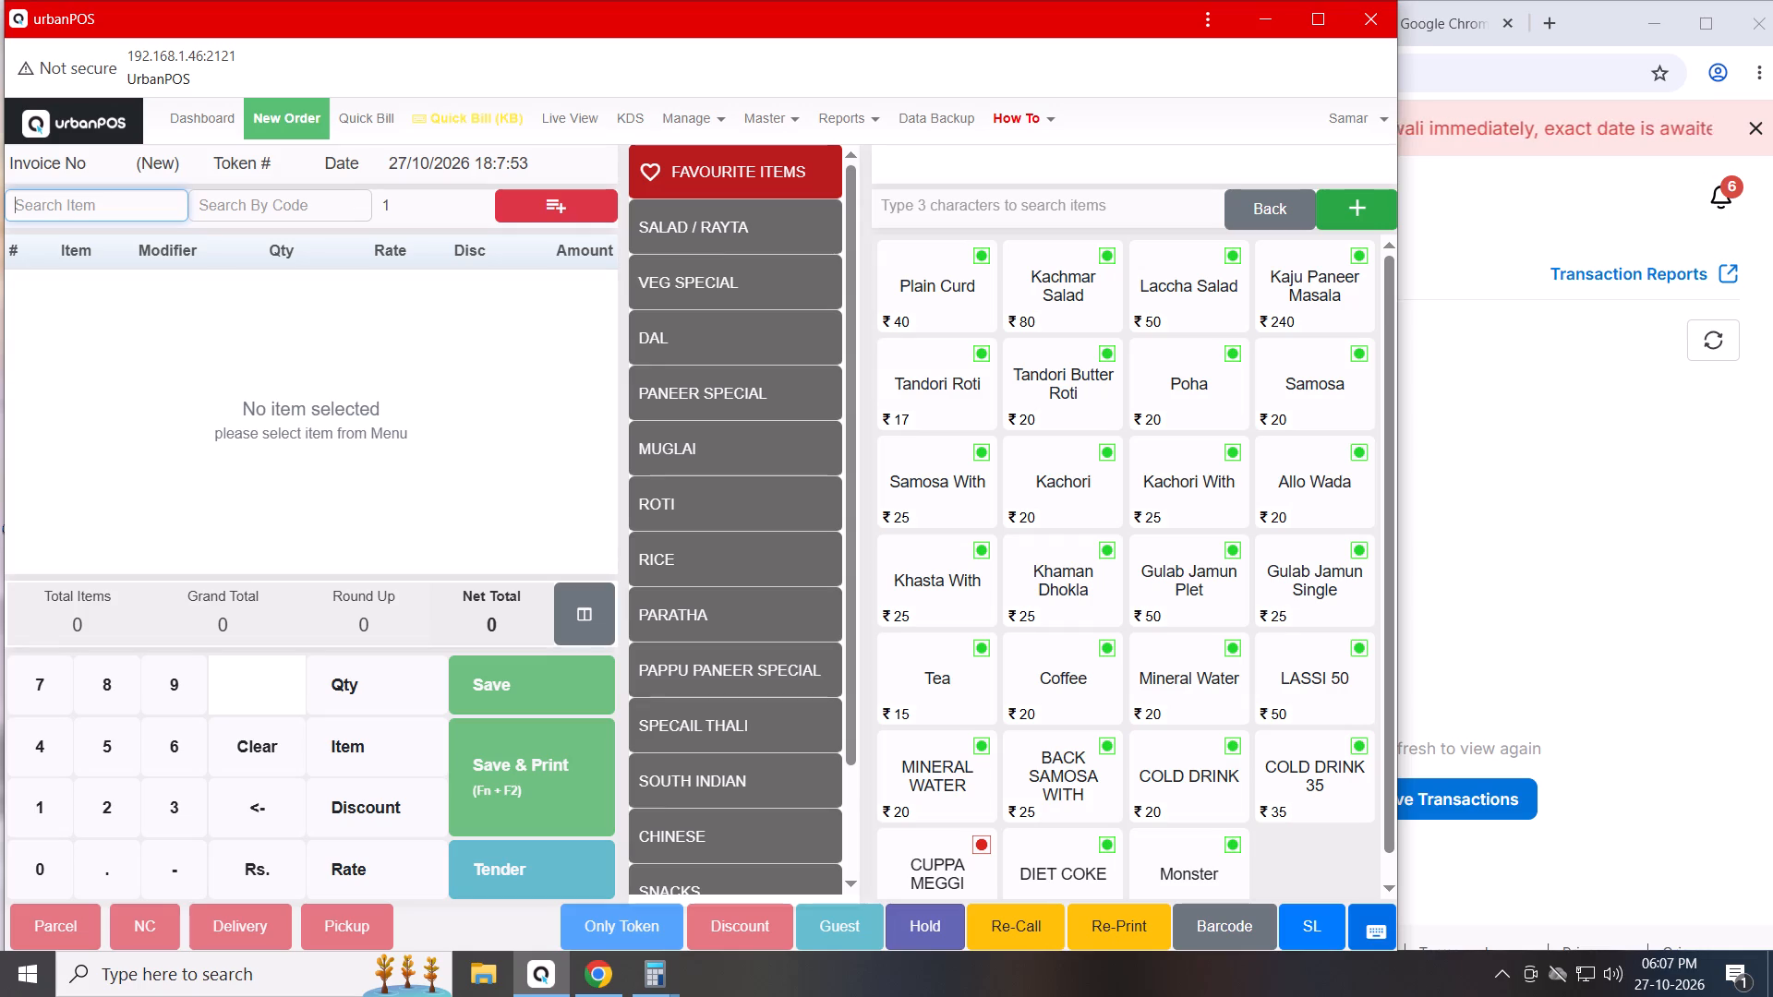
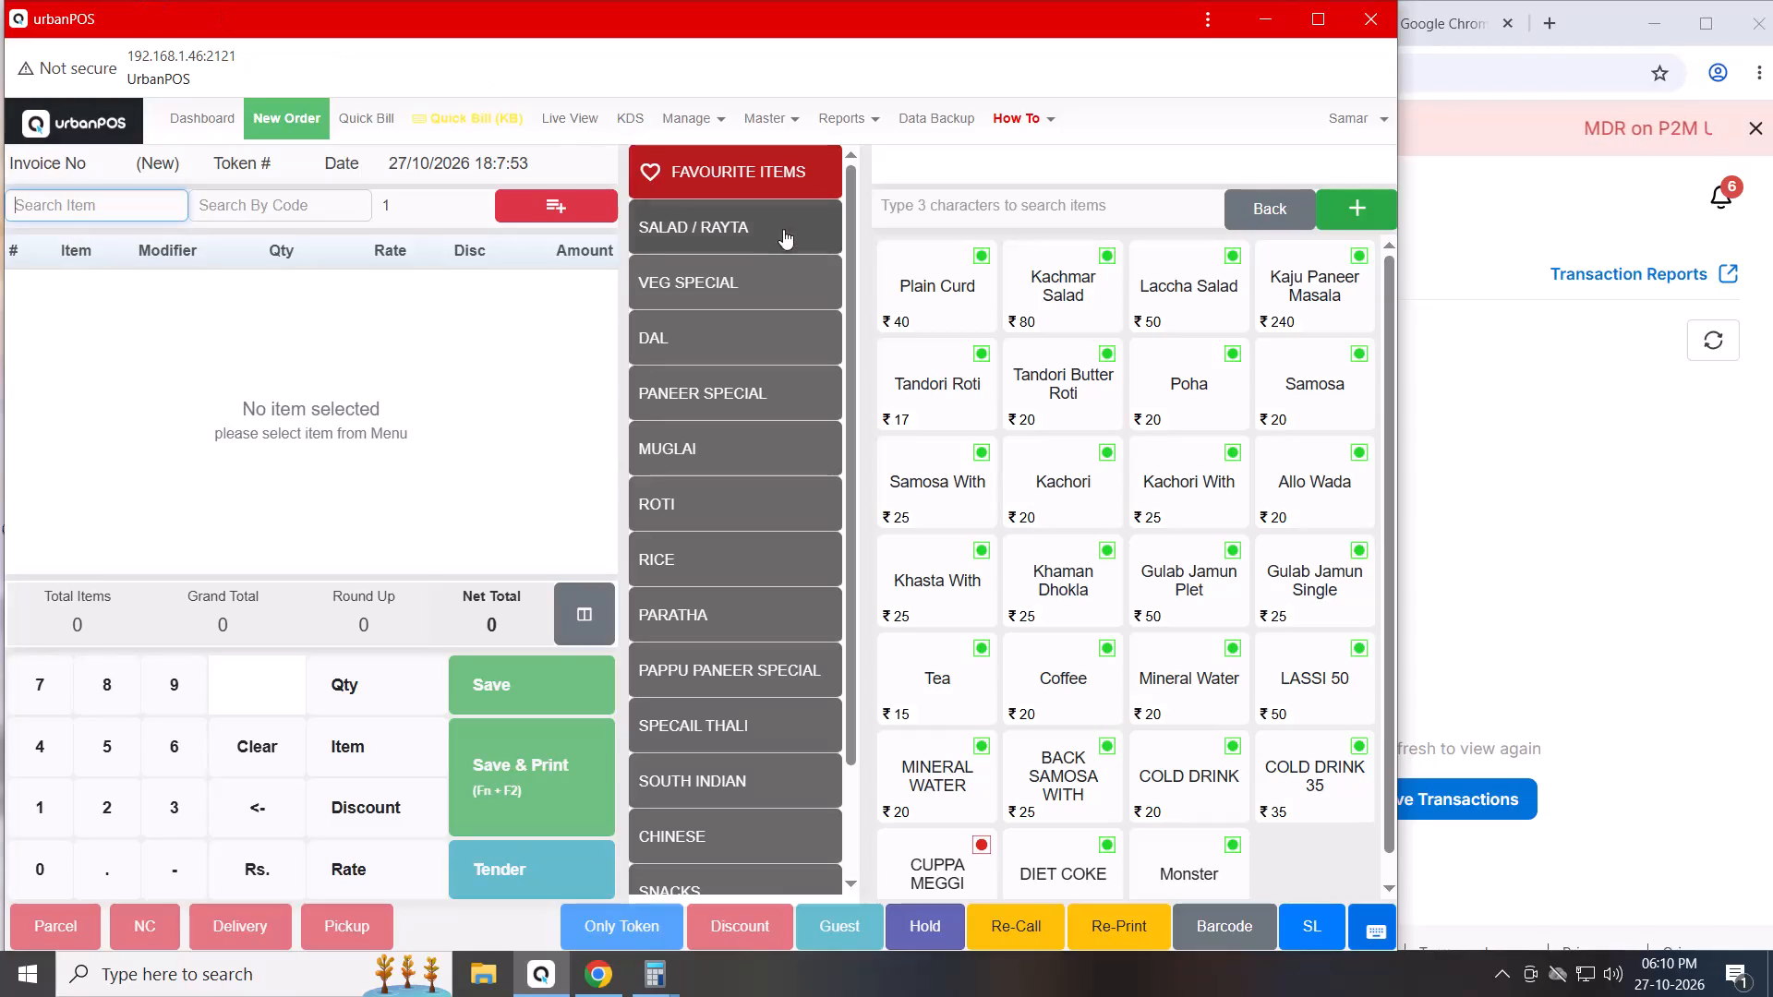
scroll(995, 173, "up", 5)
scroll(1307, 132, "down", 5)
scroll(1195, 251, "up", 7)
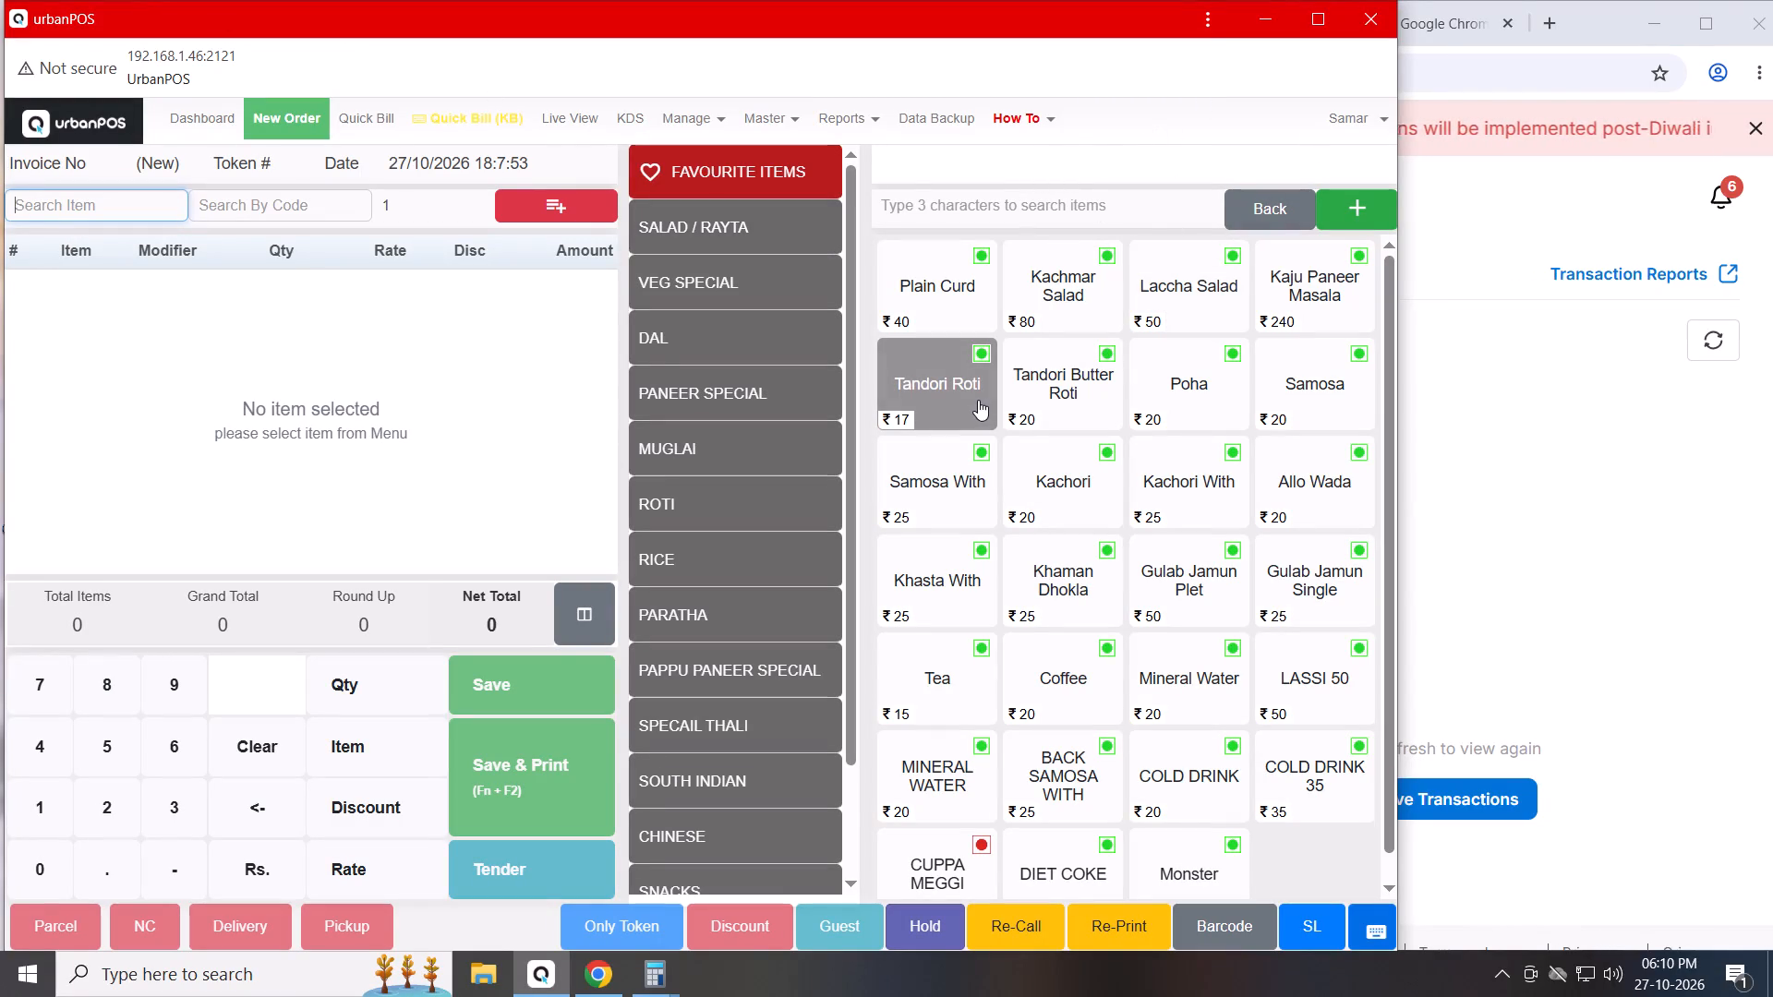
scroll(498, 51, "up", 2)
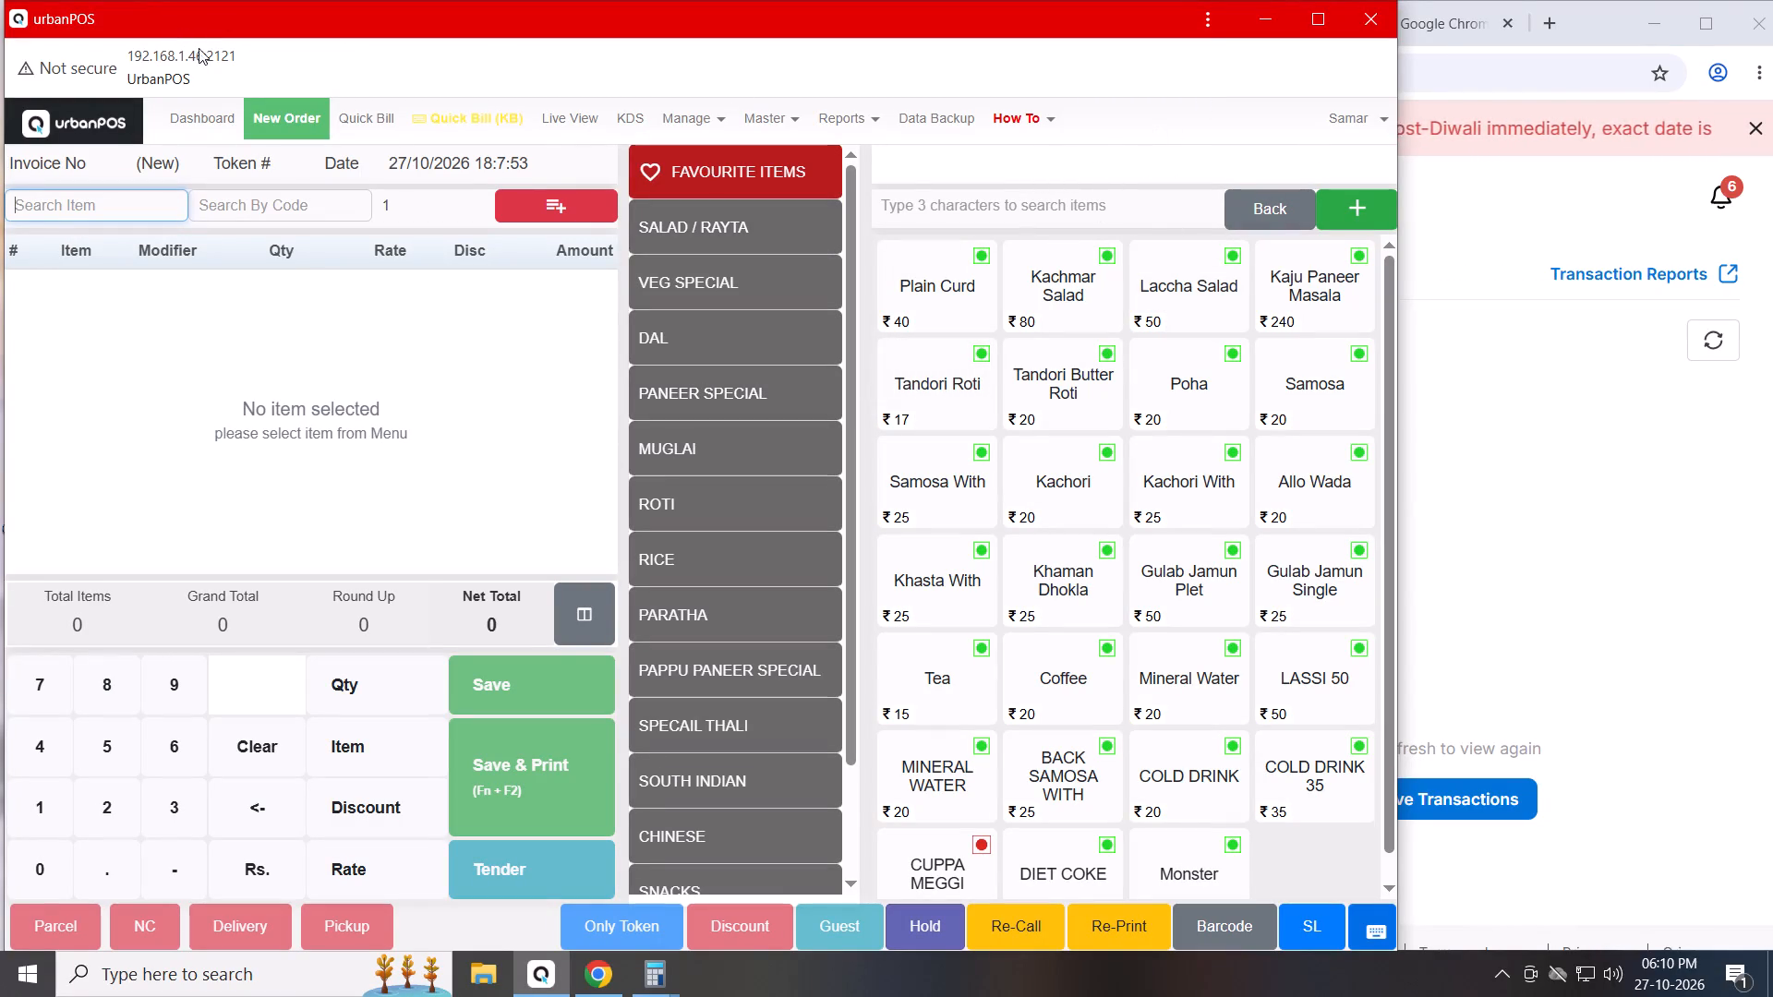
From the ICE-CREAM category, add two Ice Cream 40 to a new bill, and save and print it.
left_click(838, 164)
scroll(1056, 644, "down", 6)
scroll(766, 747, "down", 6)
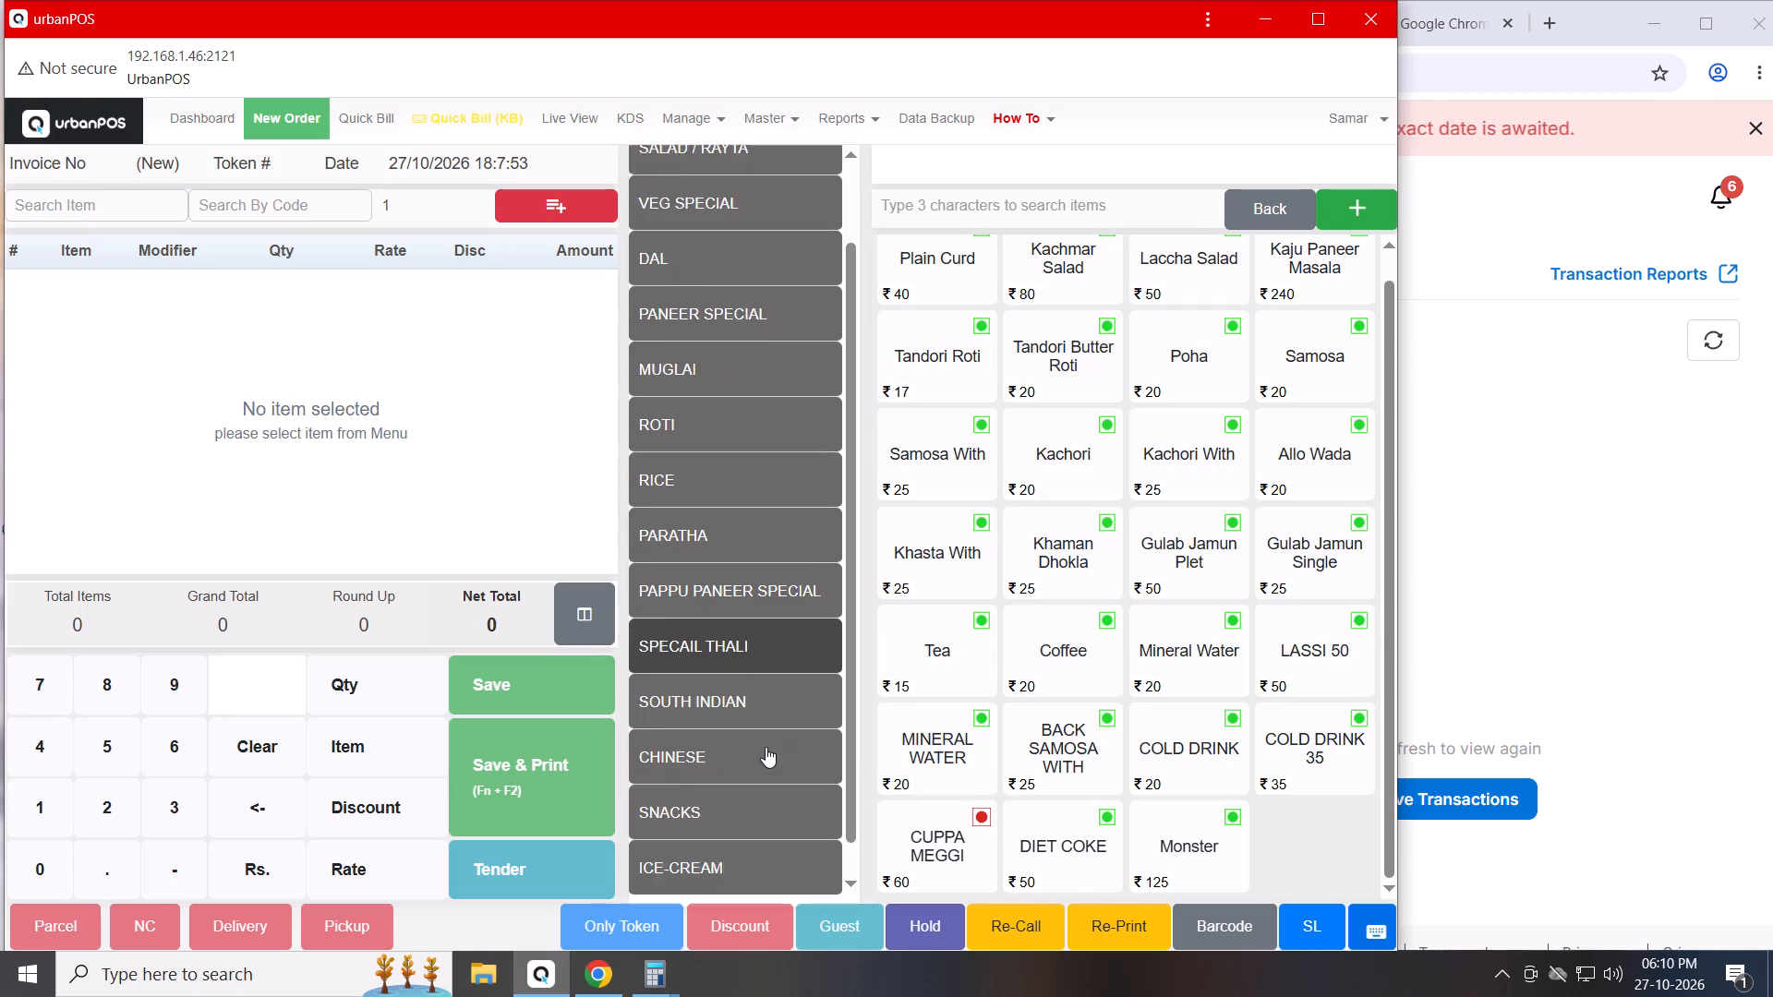
scroll(766, 747, "down", 5)
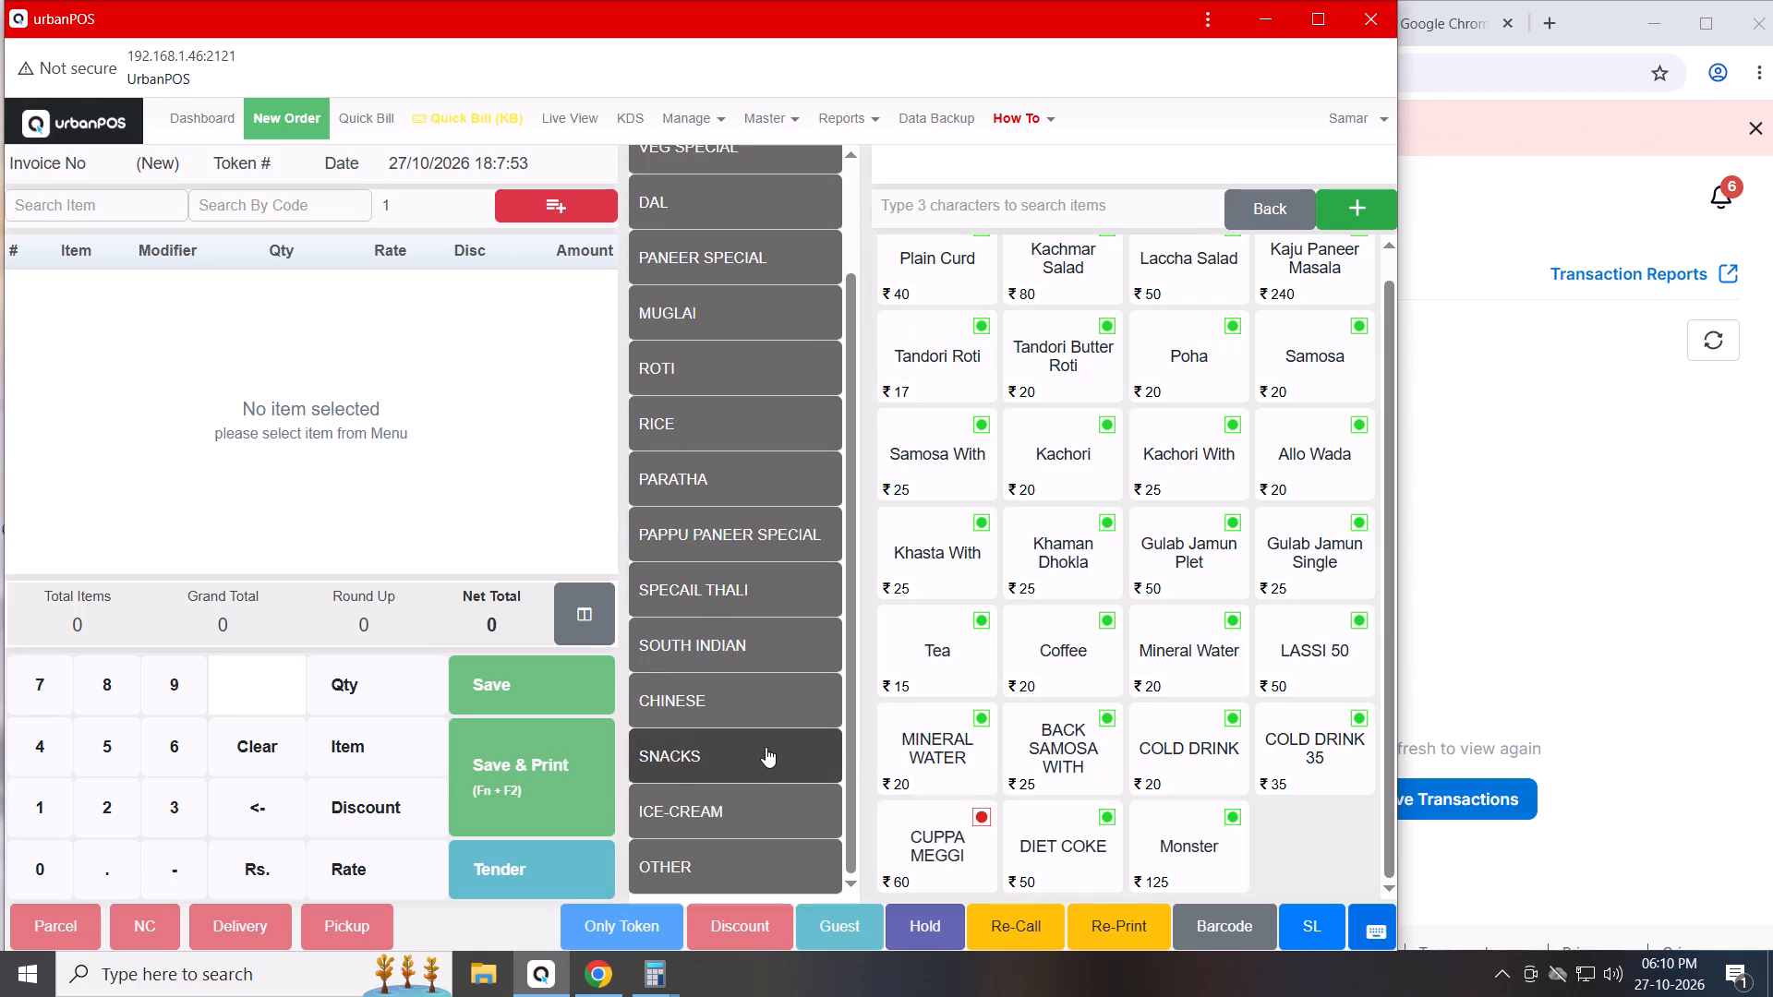
scroll(762, 753, "down", 3)
left_click(725, 816)
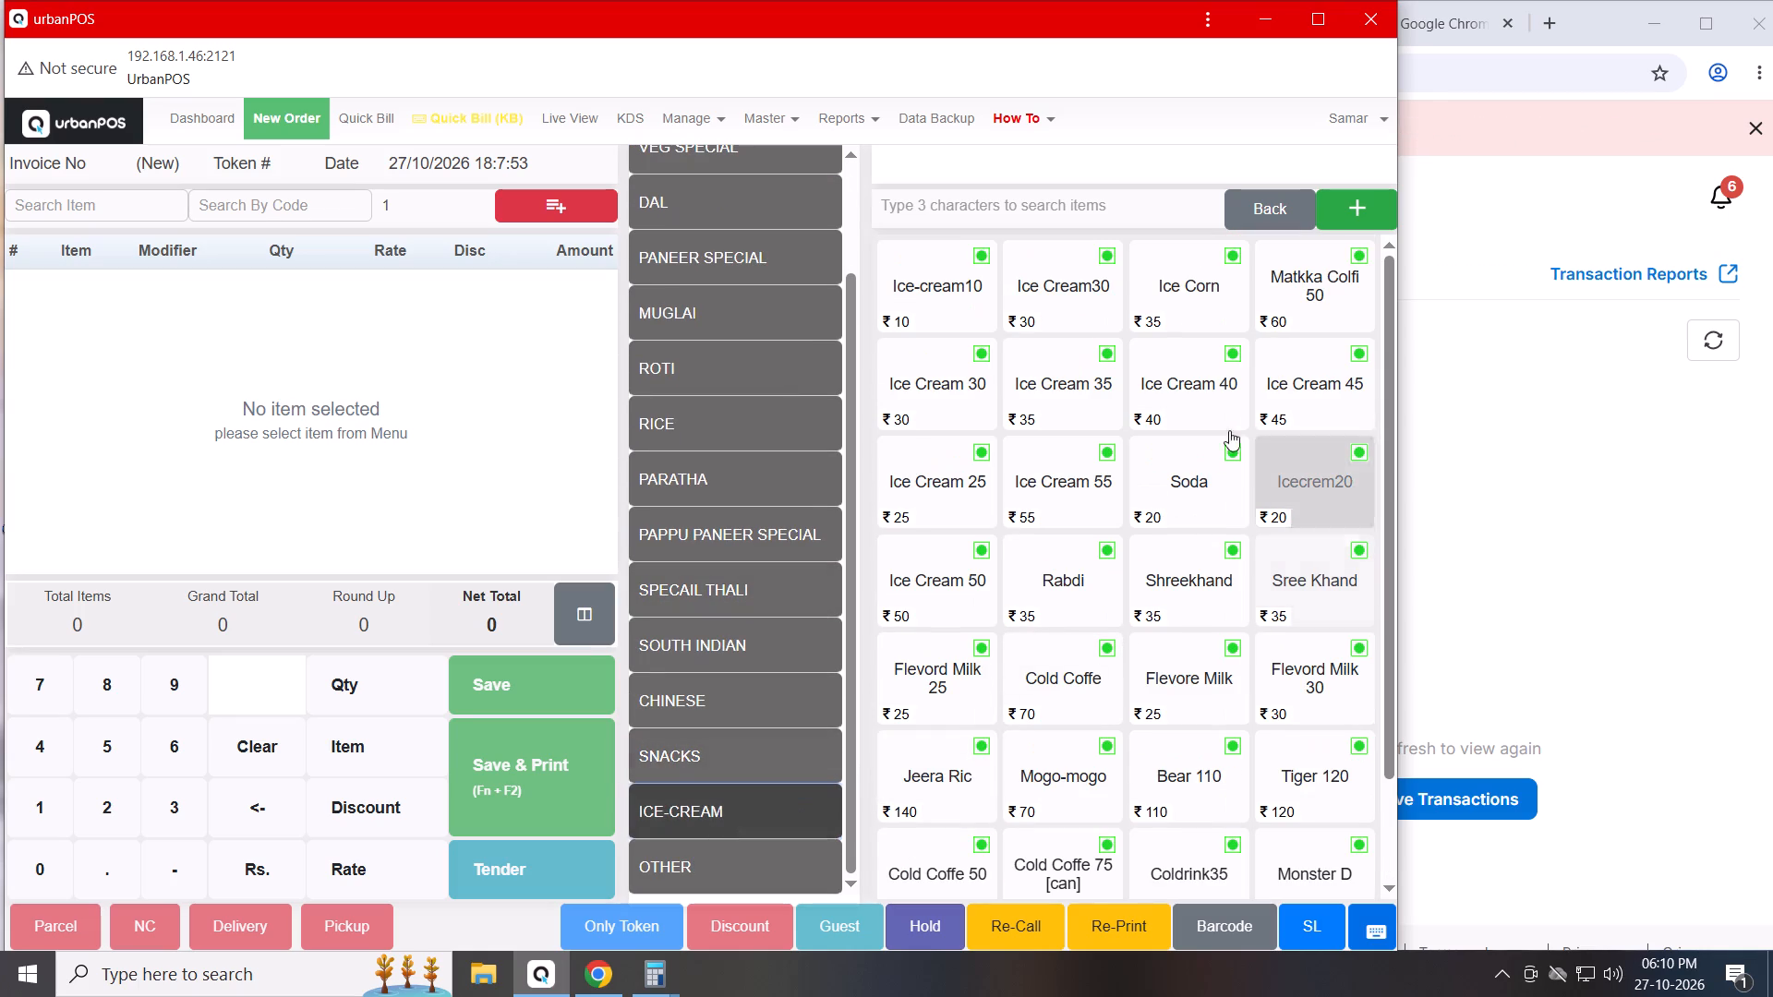
double_click(1206, 384)
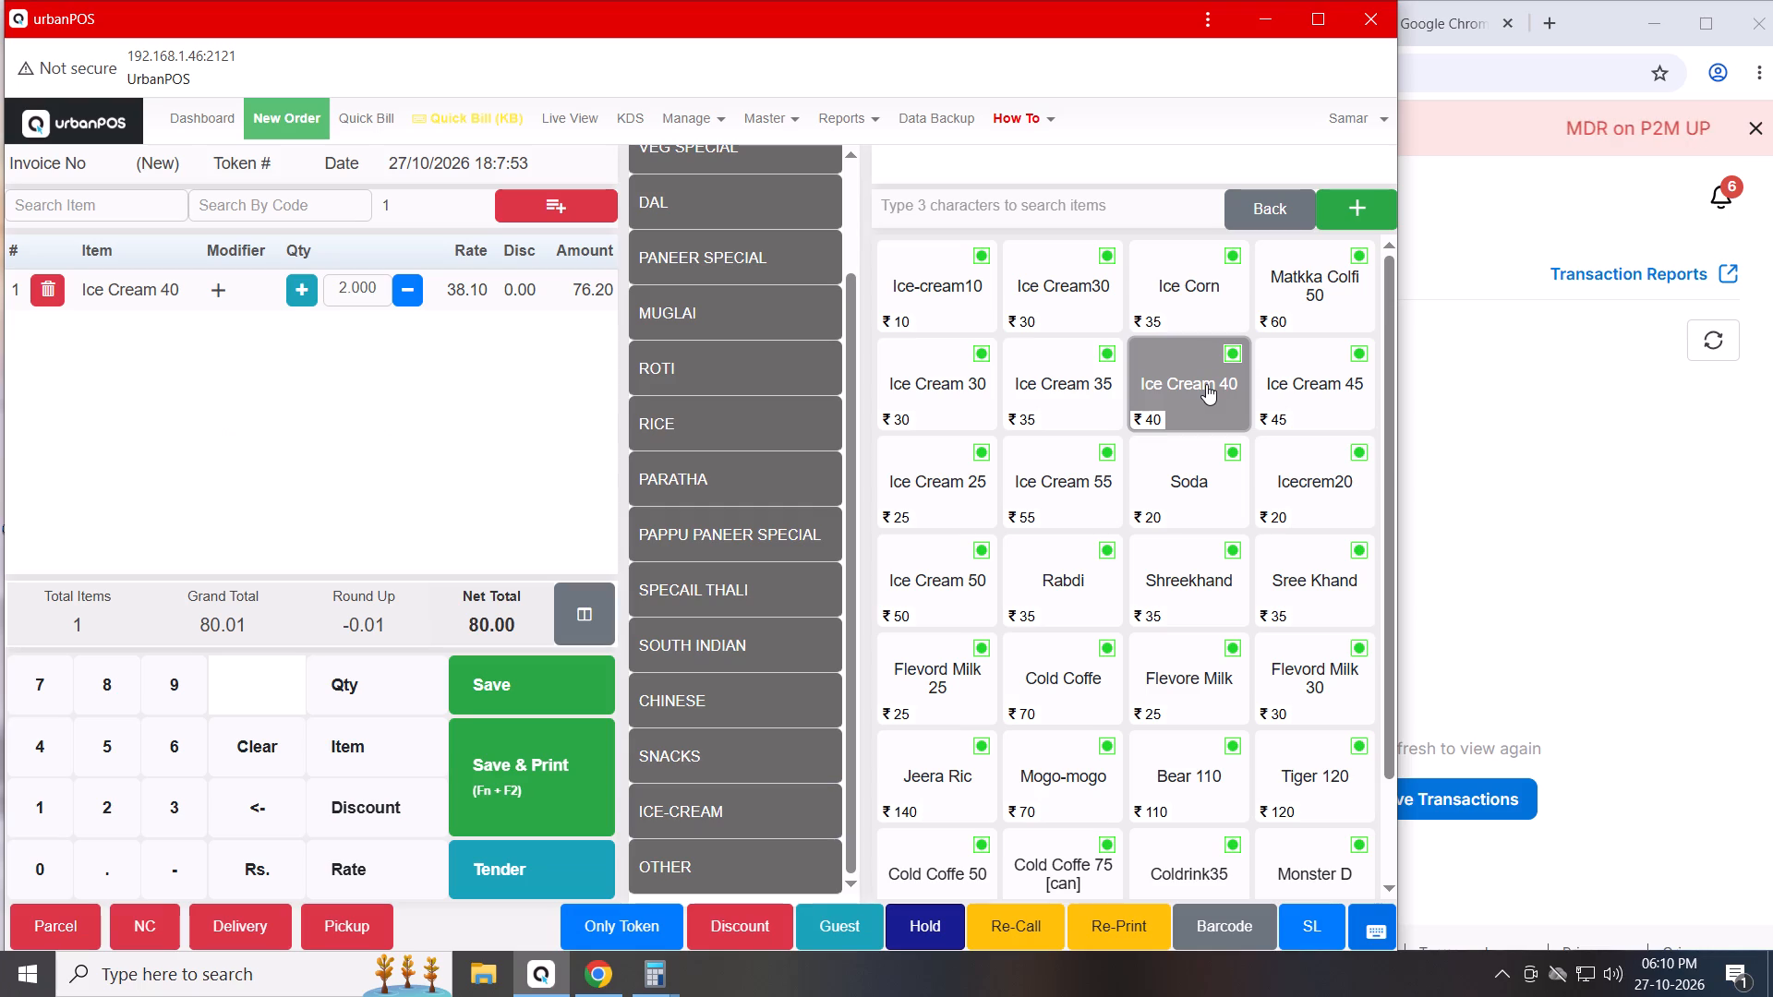
key("F2")
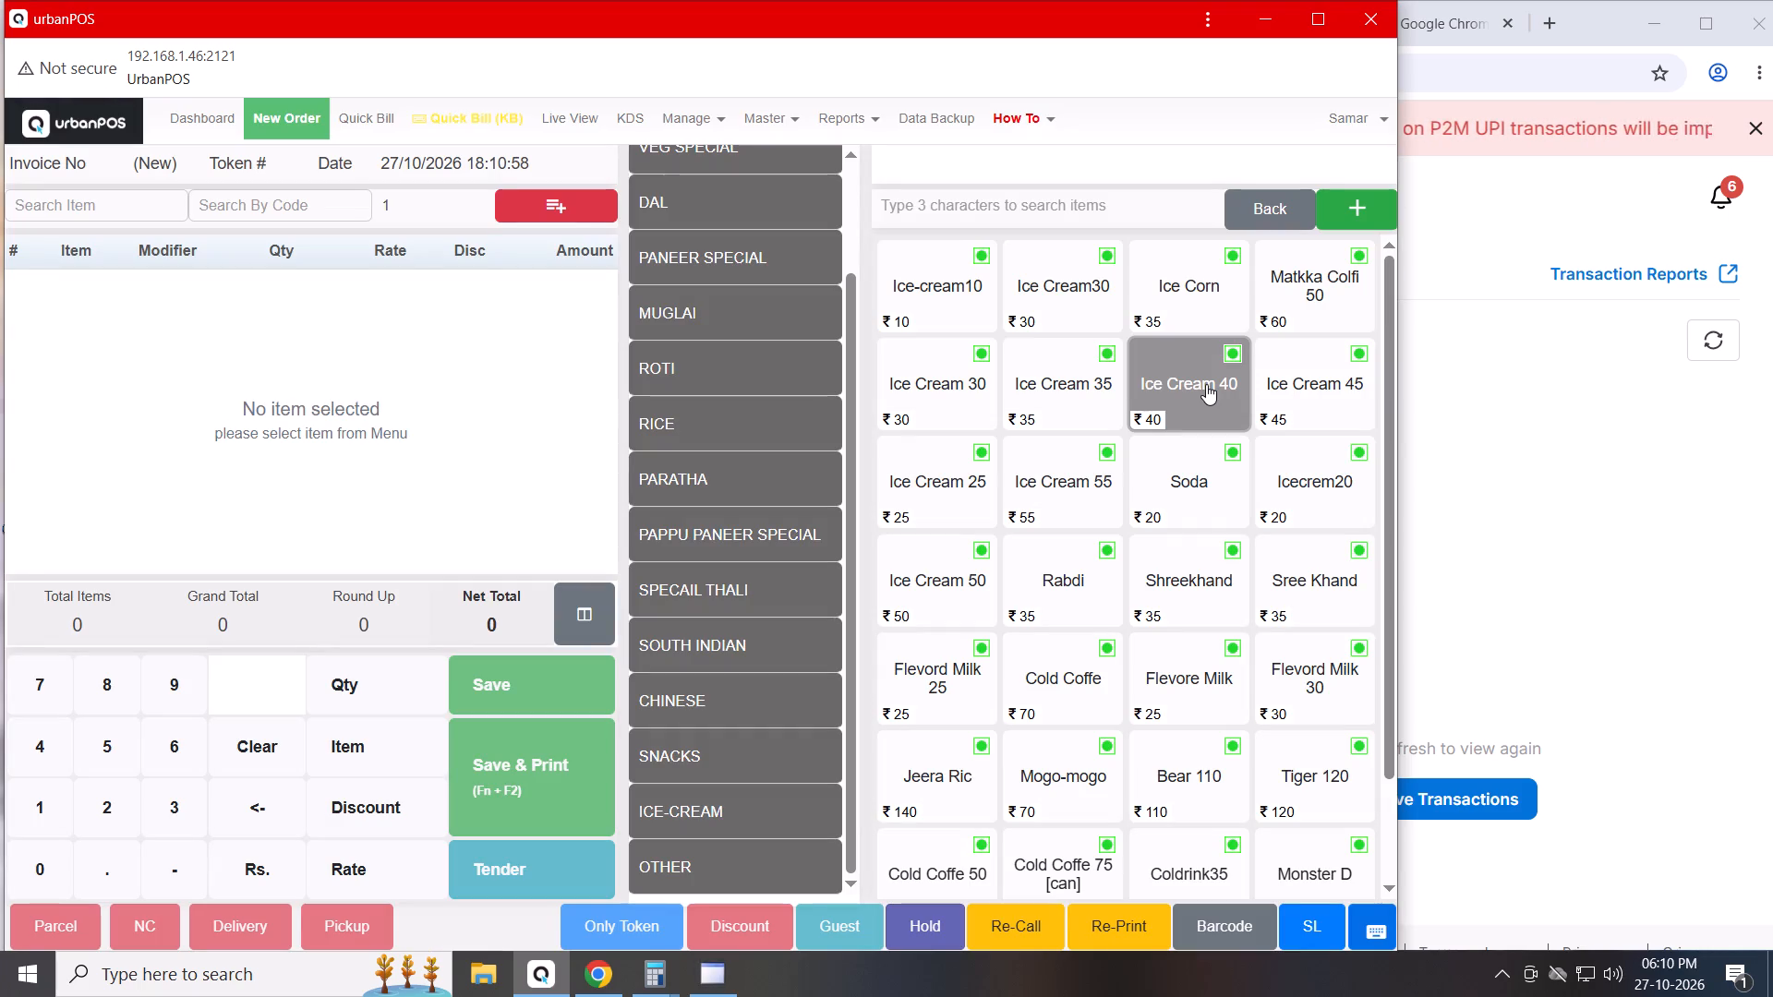
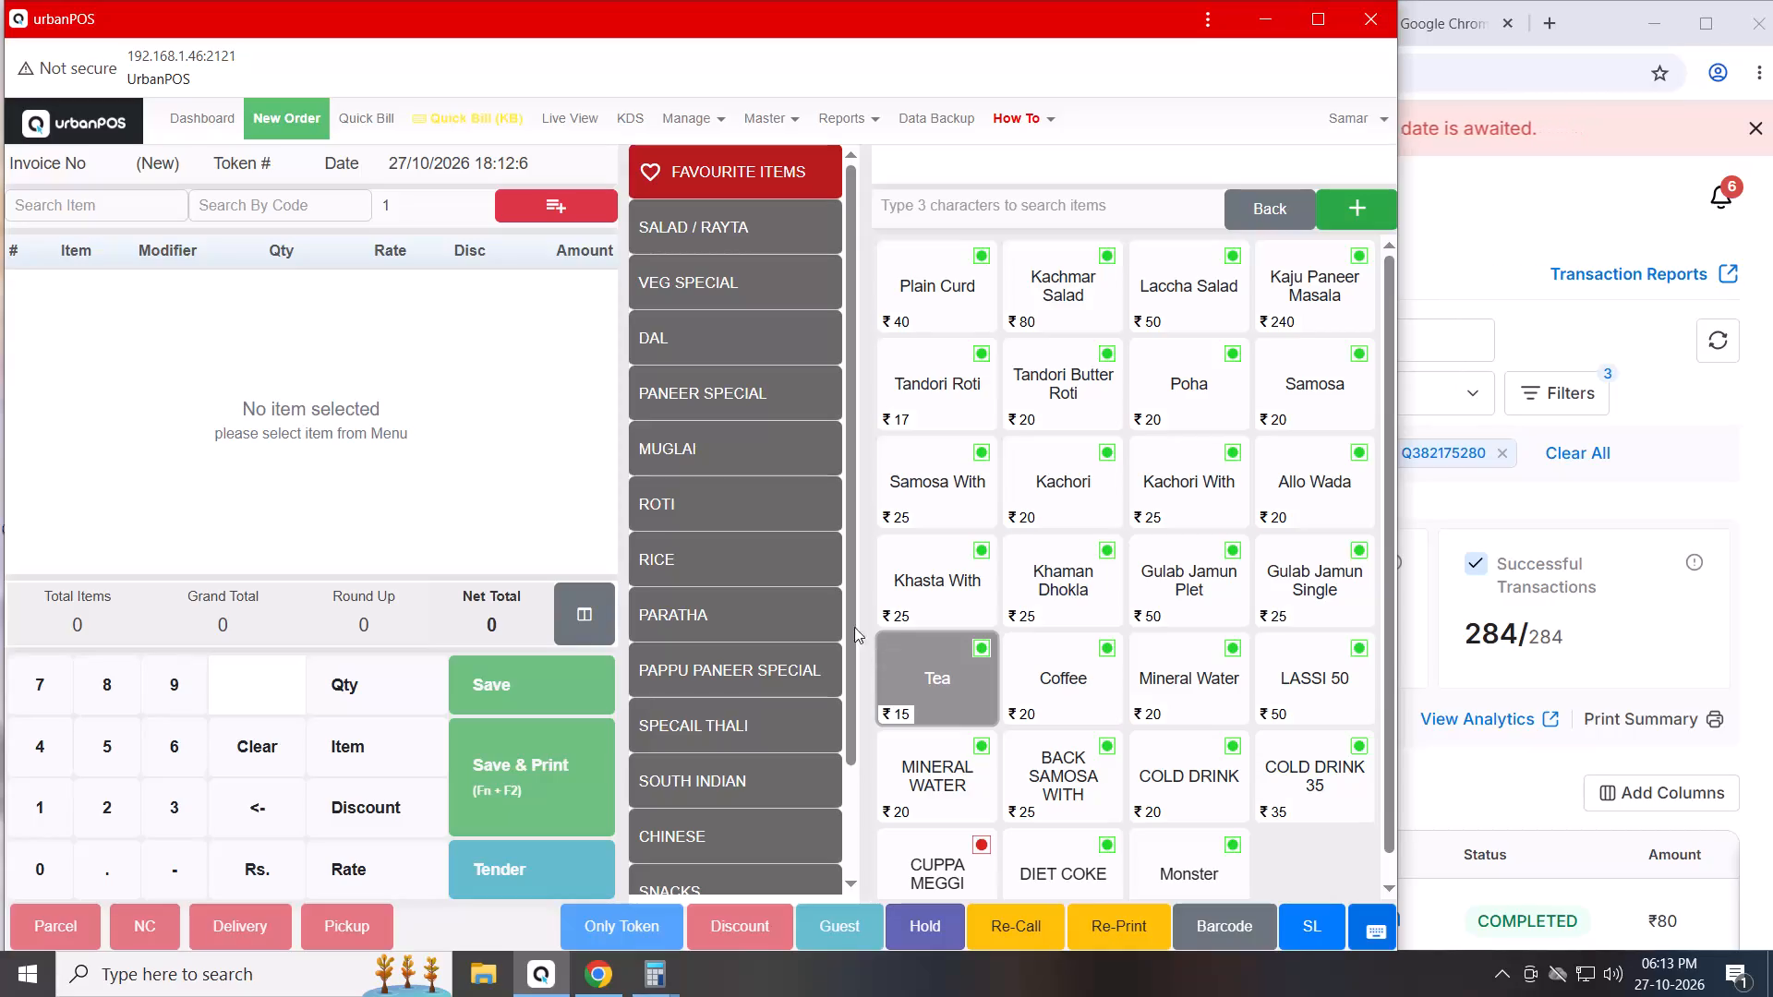
Add one Kachori from the favourite items to a new bill, and save and print it.
left_click(1085, 521)
key("F2")
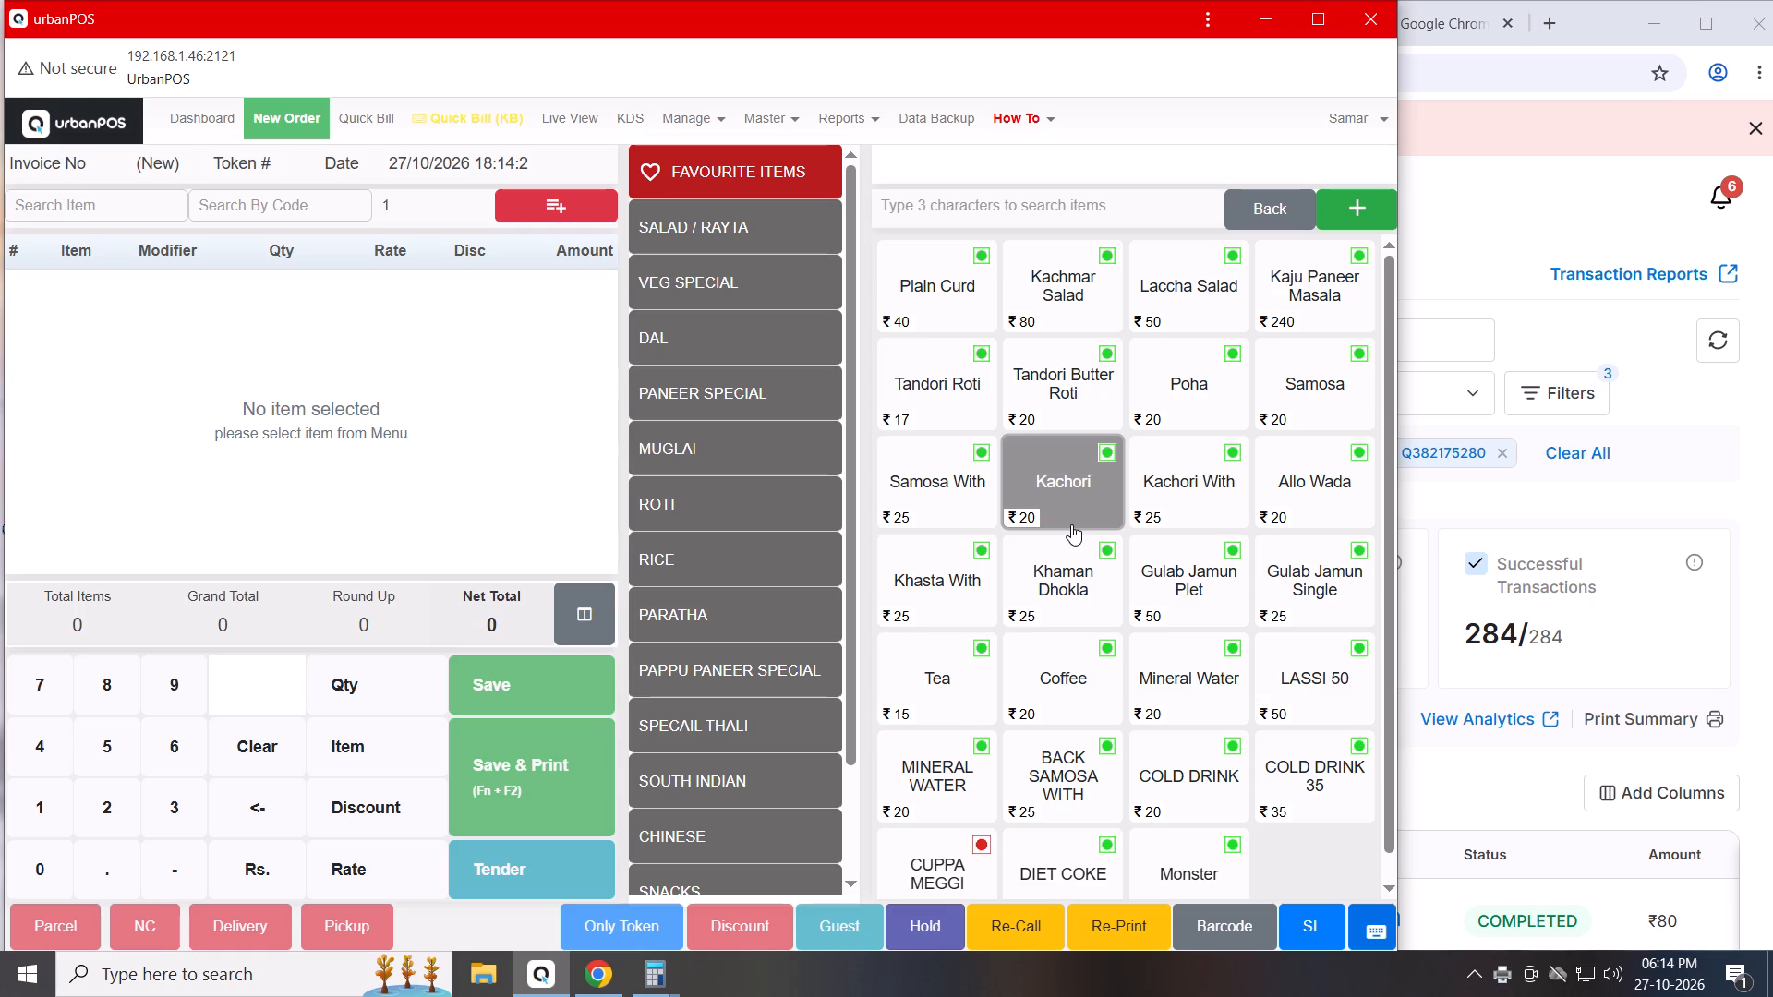
Find the Veg Grild Sandwich by searching "veg g", add one to a new bill, and save and print it.
scroll(676, 180, "up", 2)
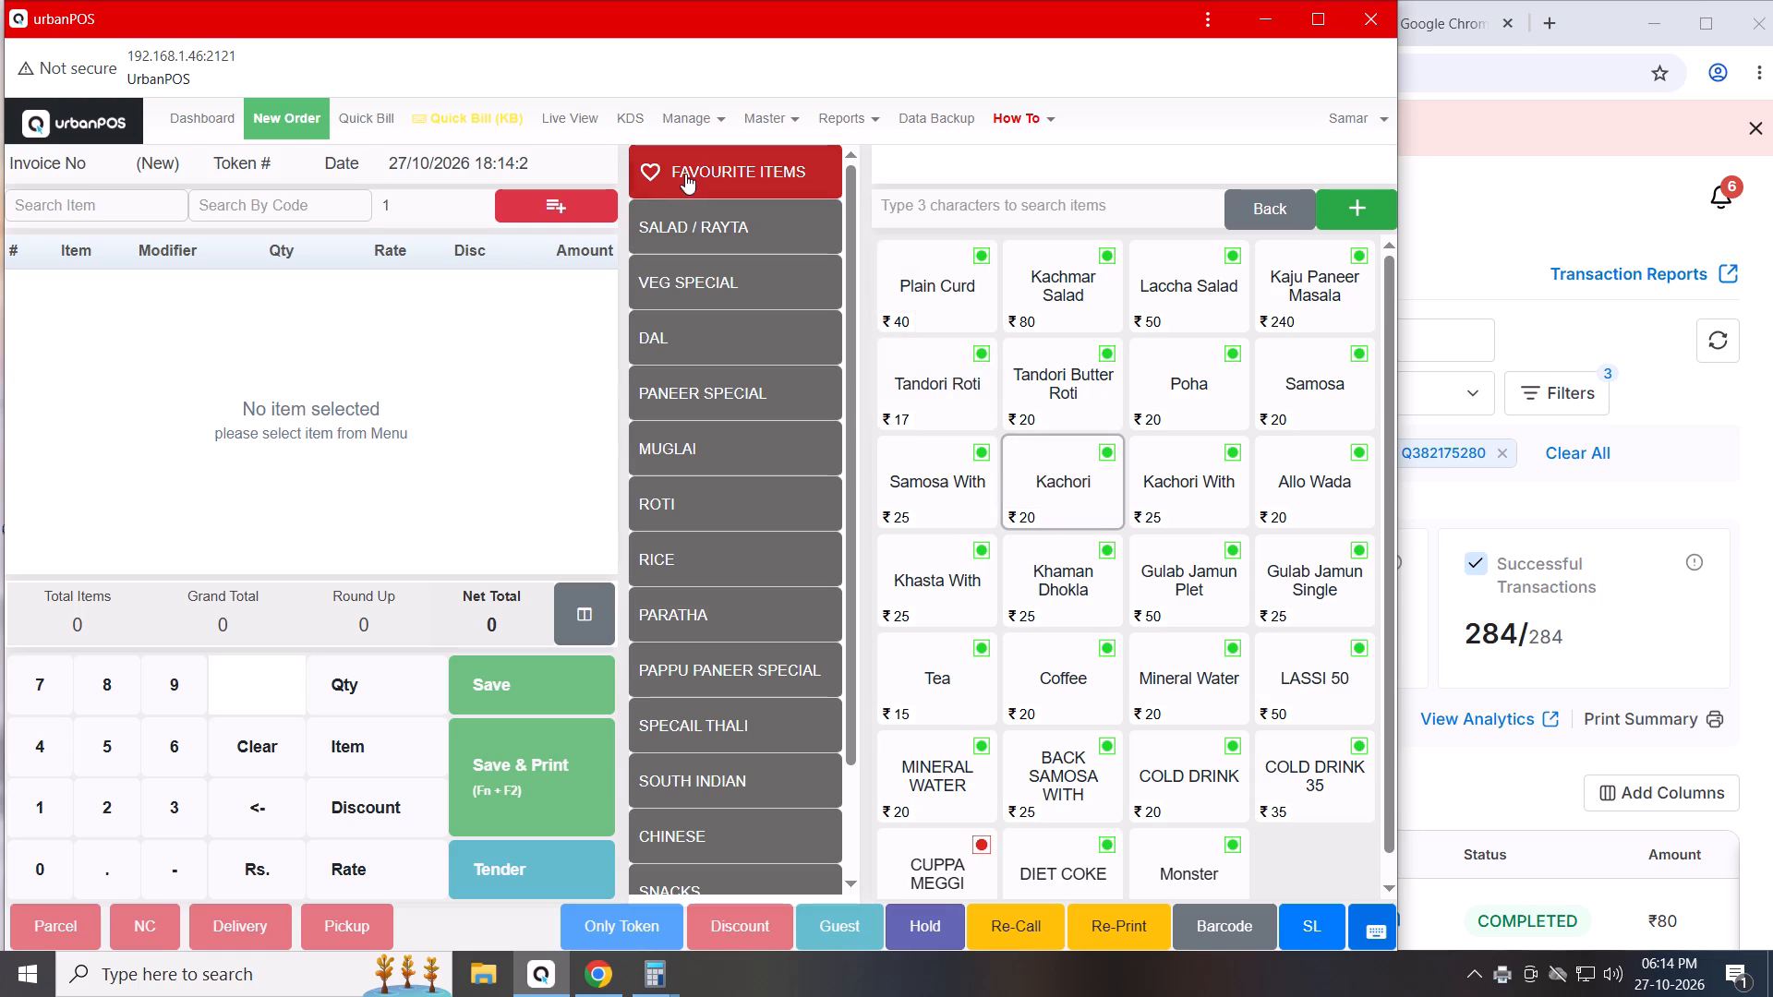
left_click(151, 210)
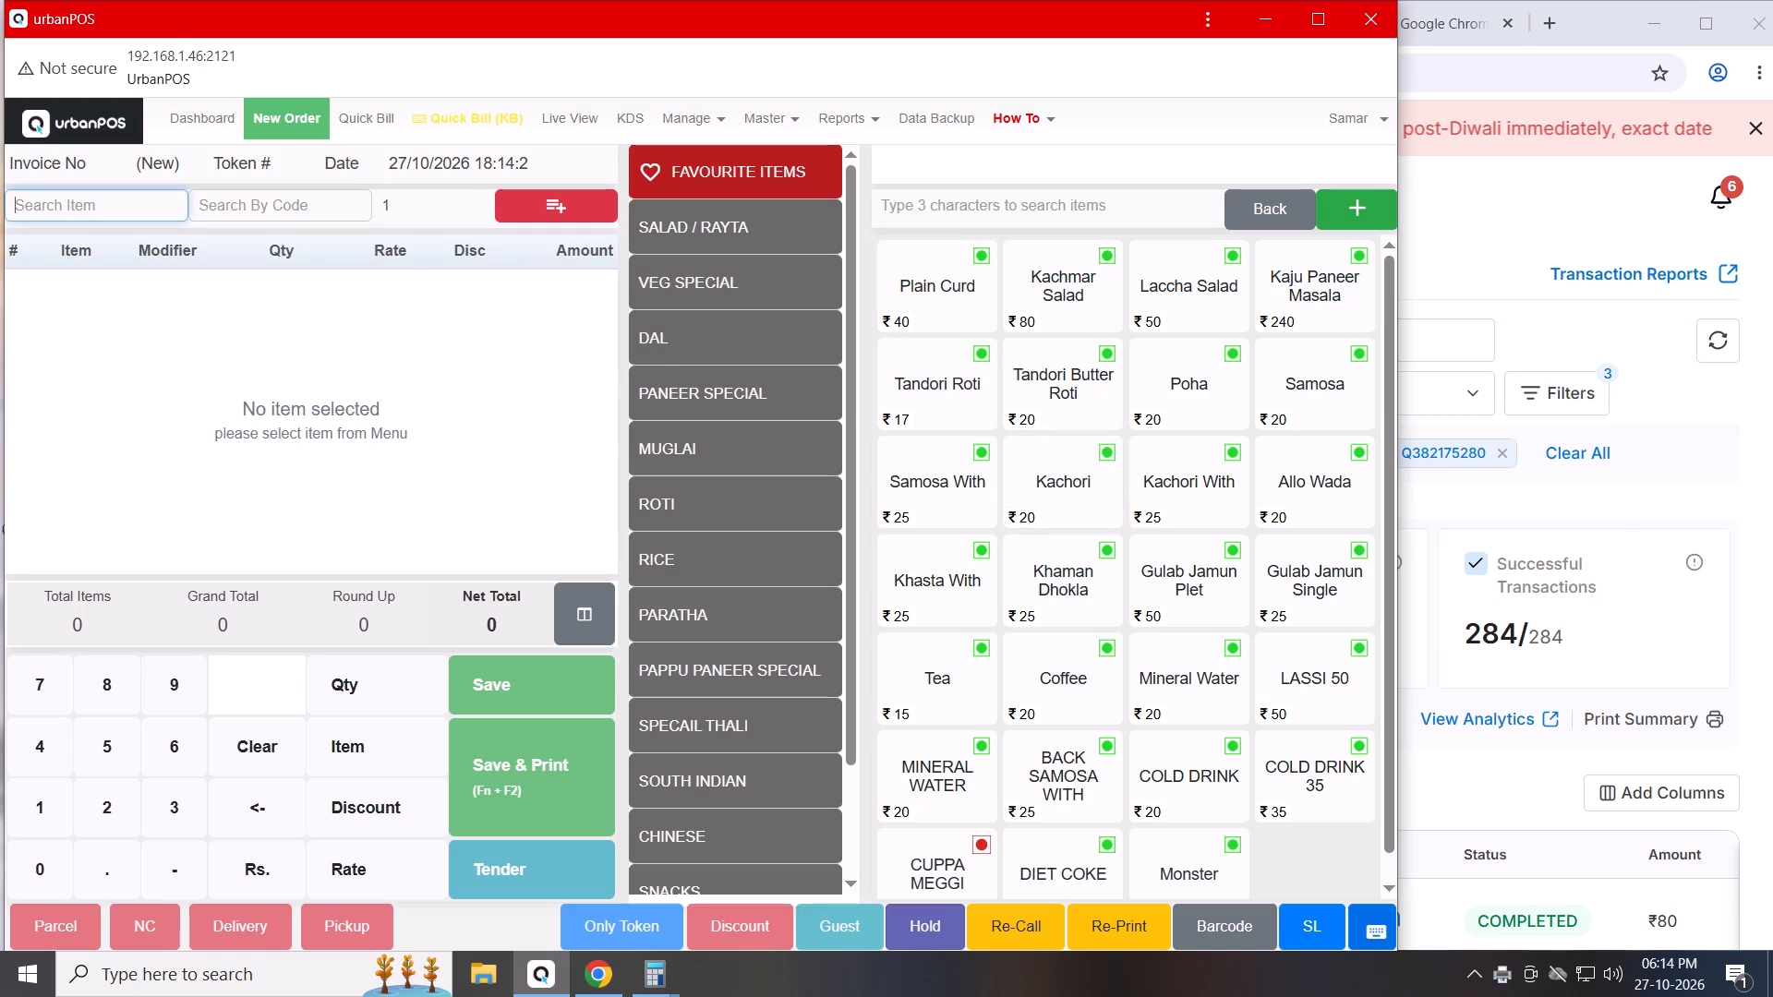
type("veg")
key("space")
type("g")
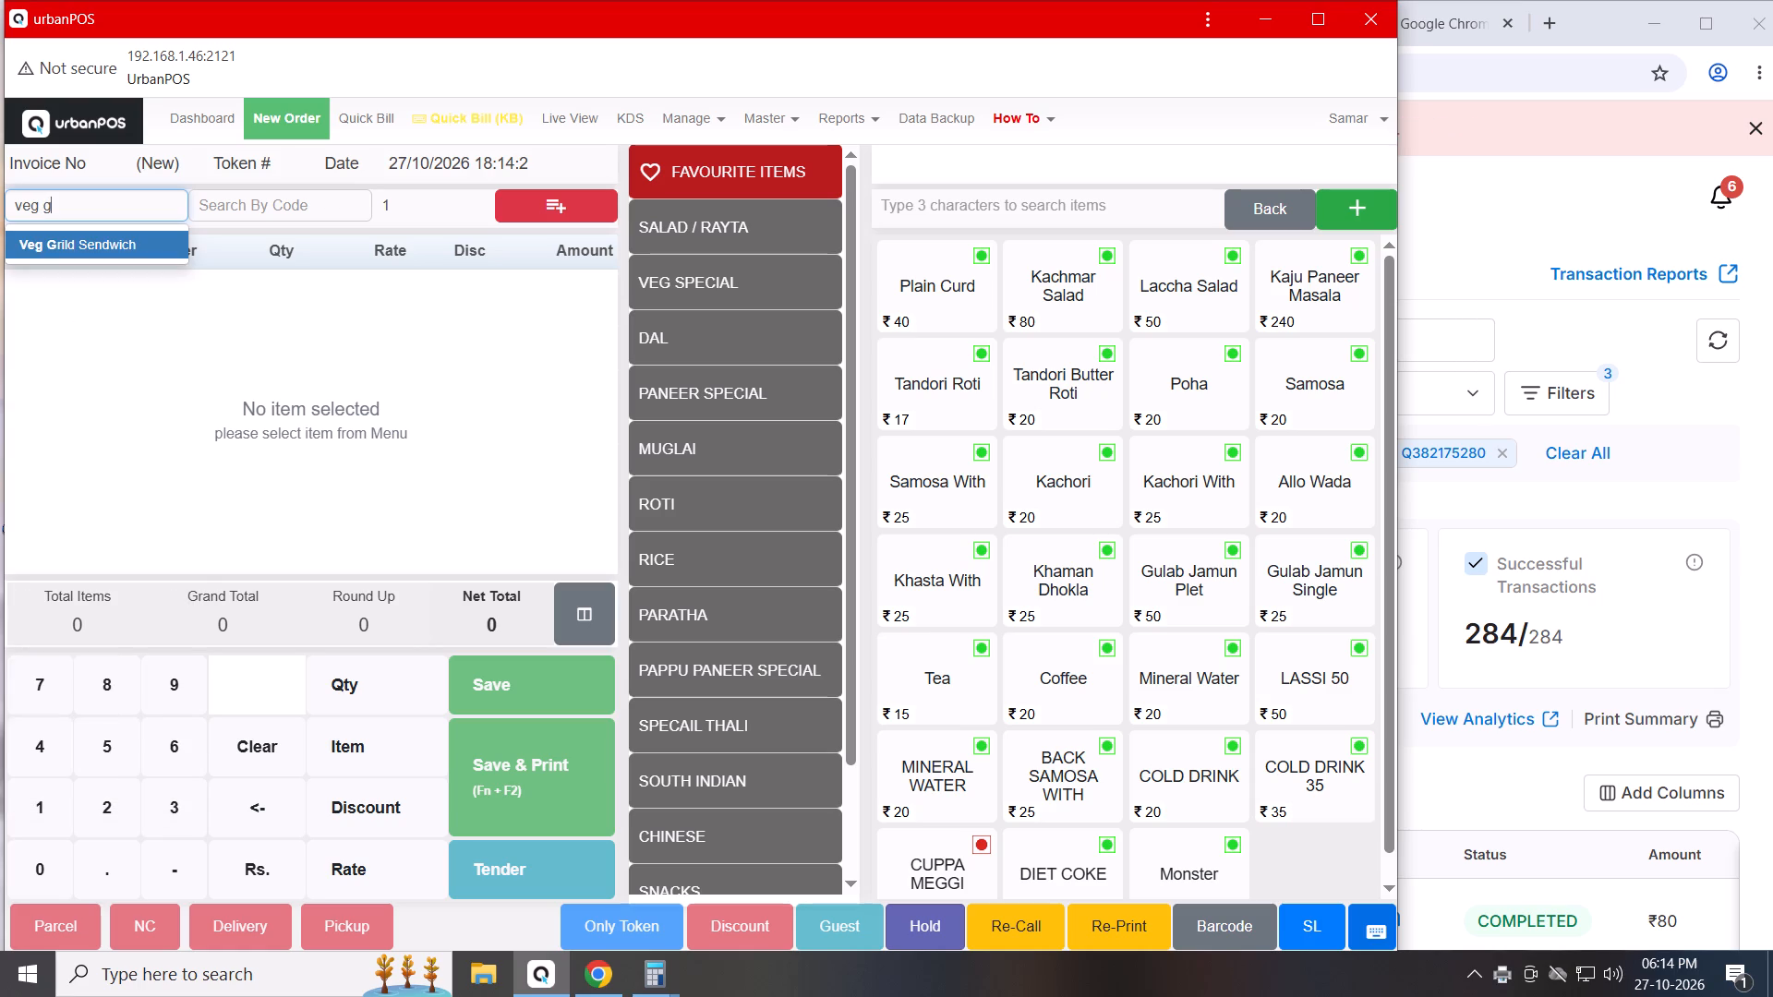
key("Return")
key("Return")
key("F2")
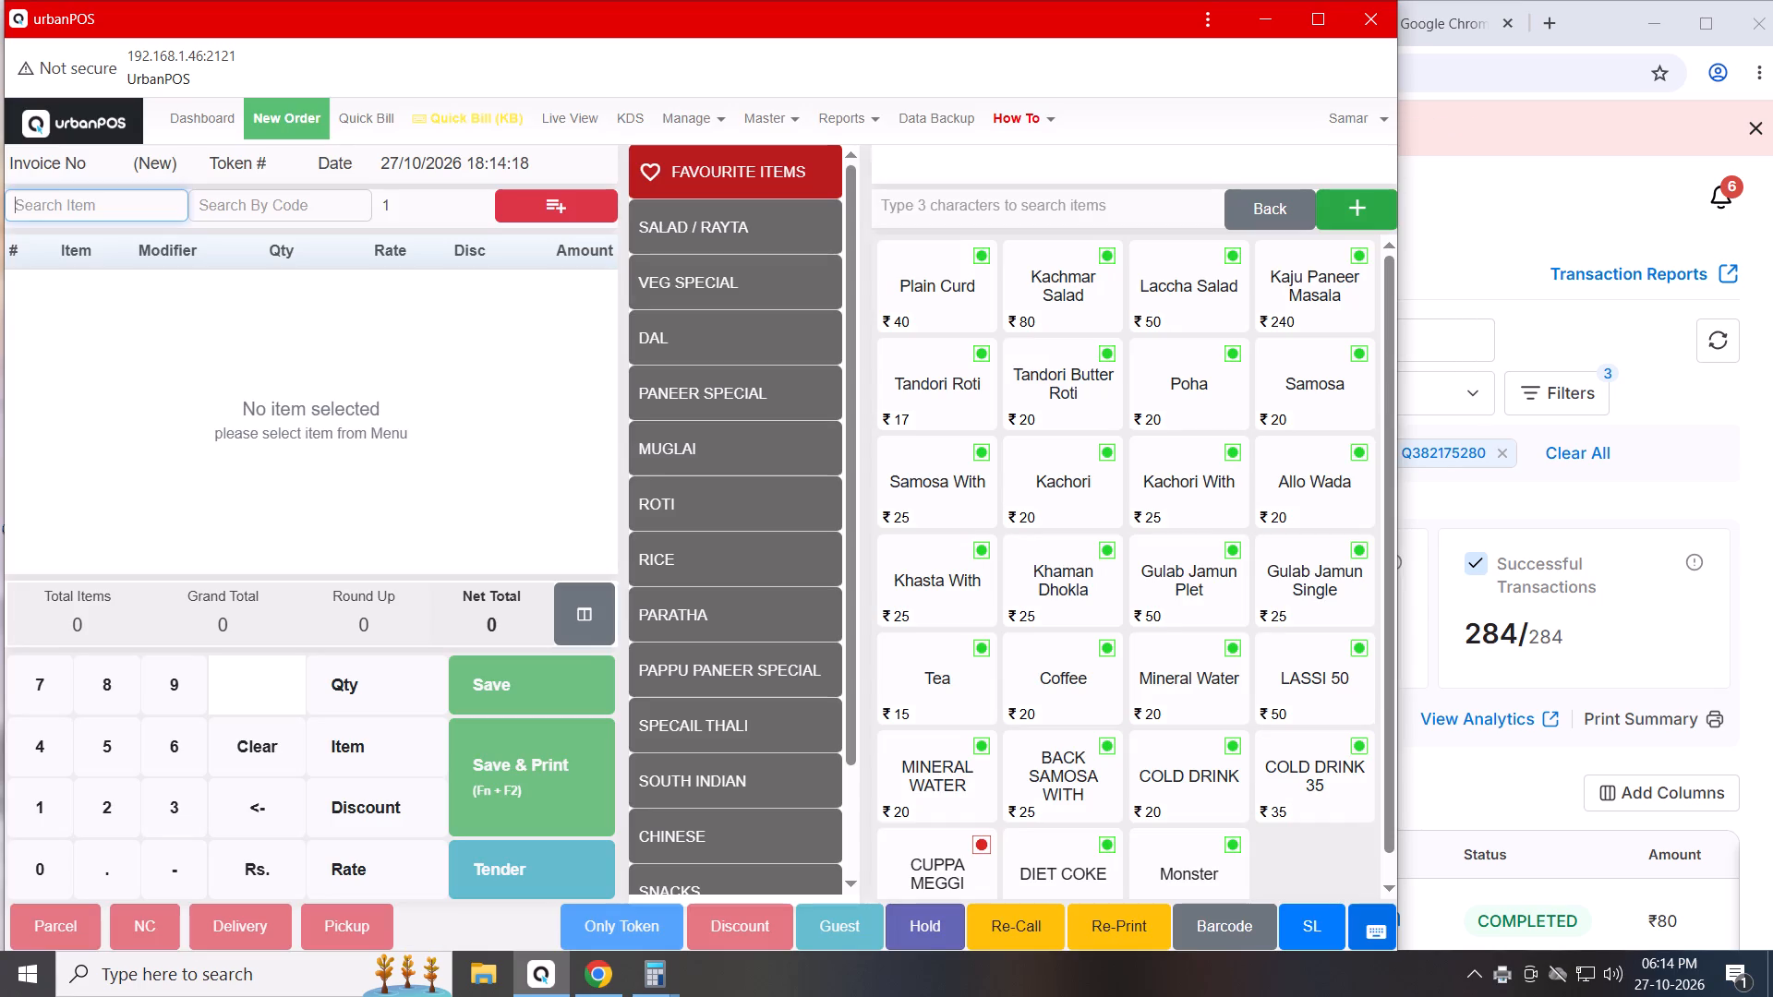
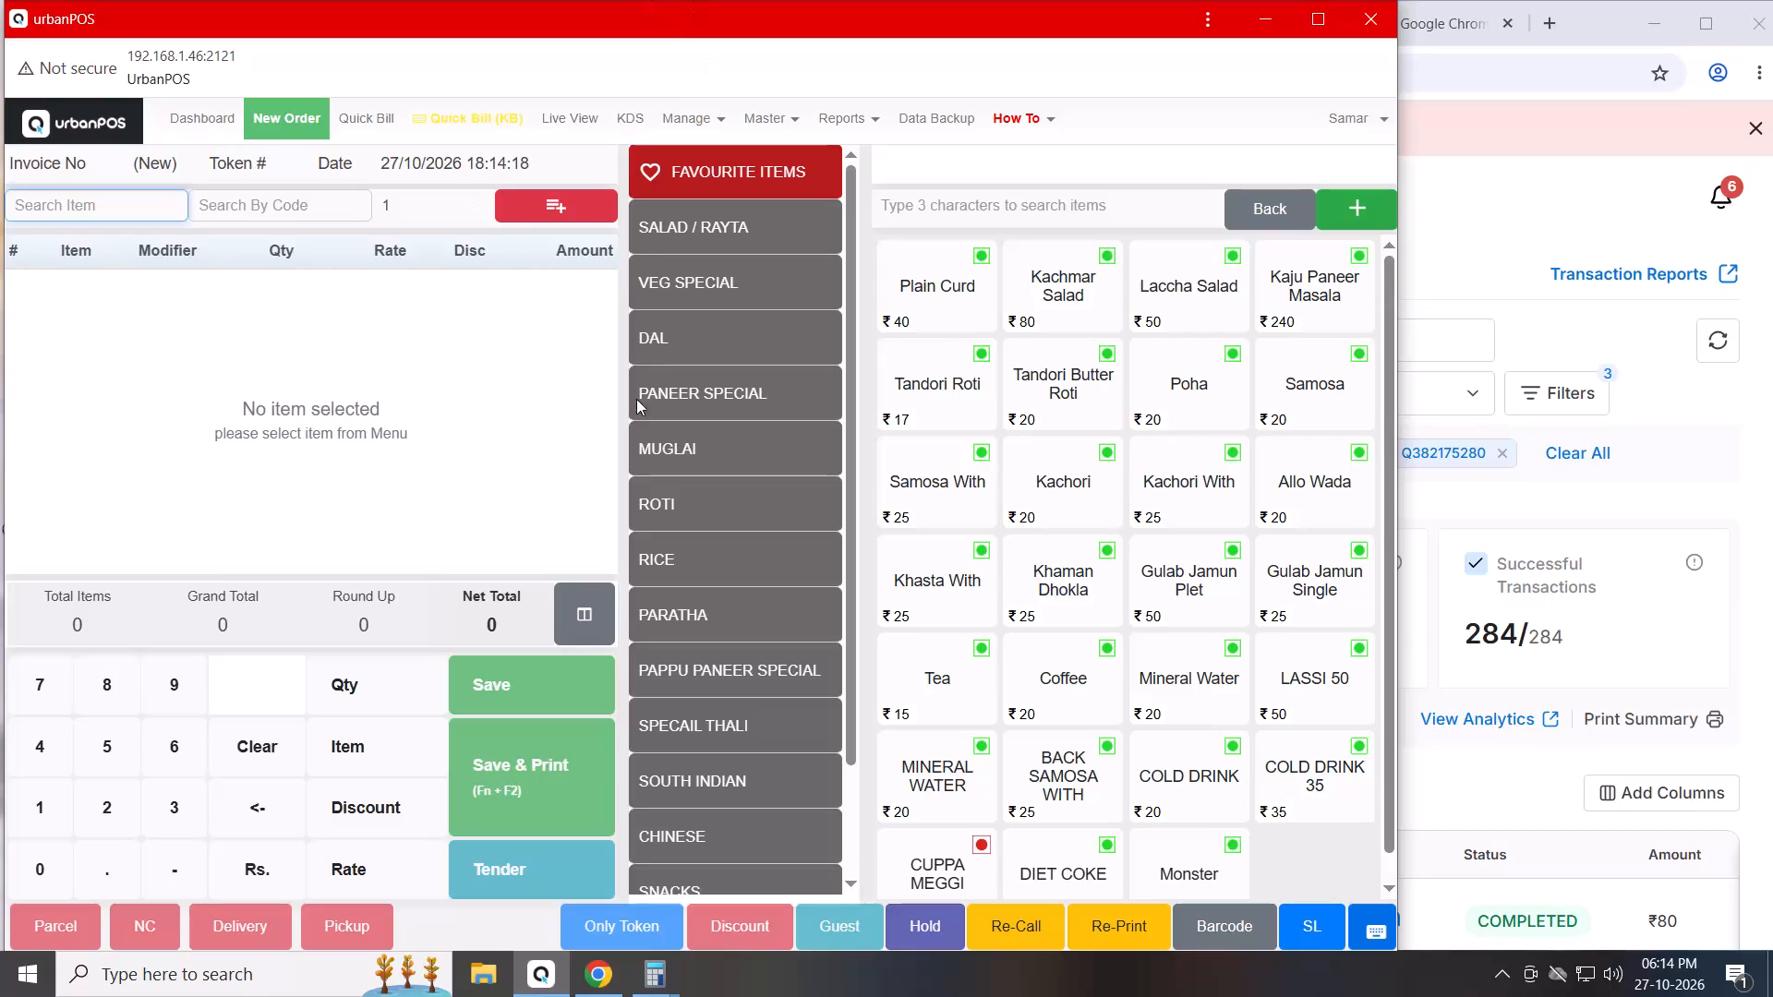
Add Tea from the favourite items to a new bill, and save and print it.
double_click(978, 646)
left_click(561, 787)
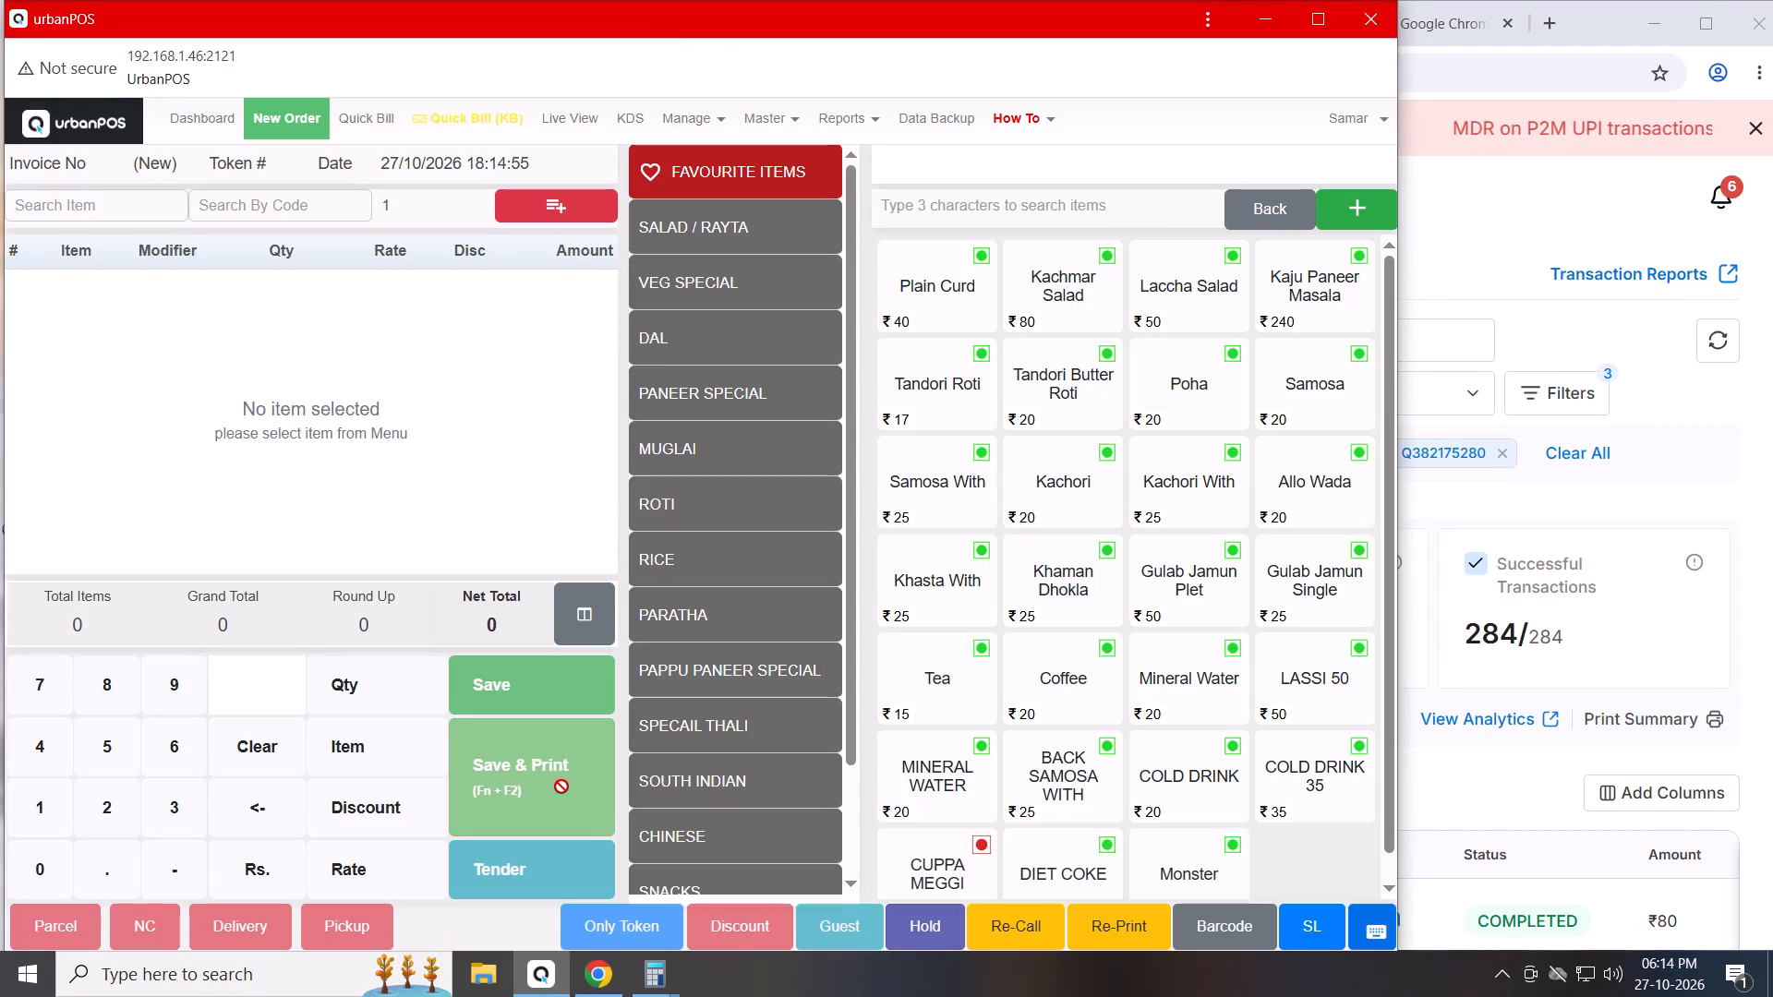
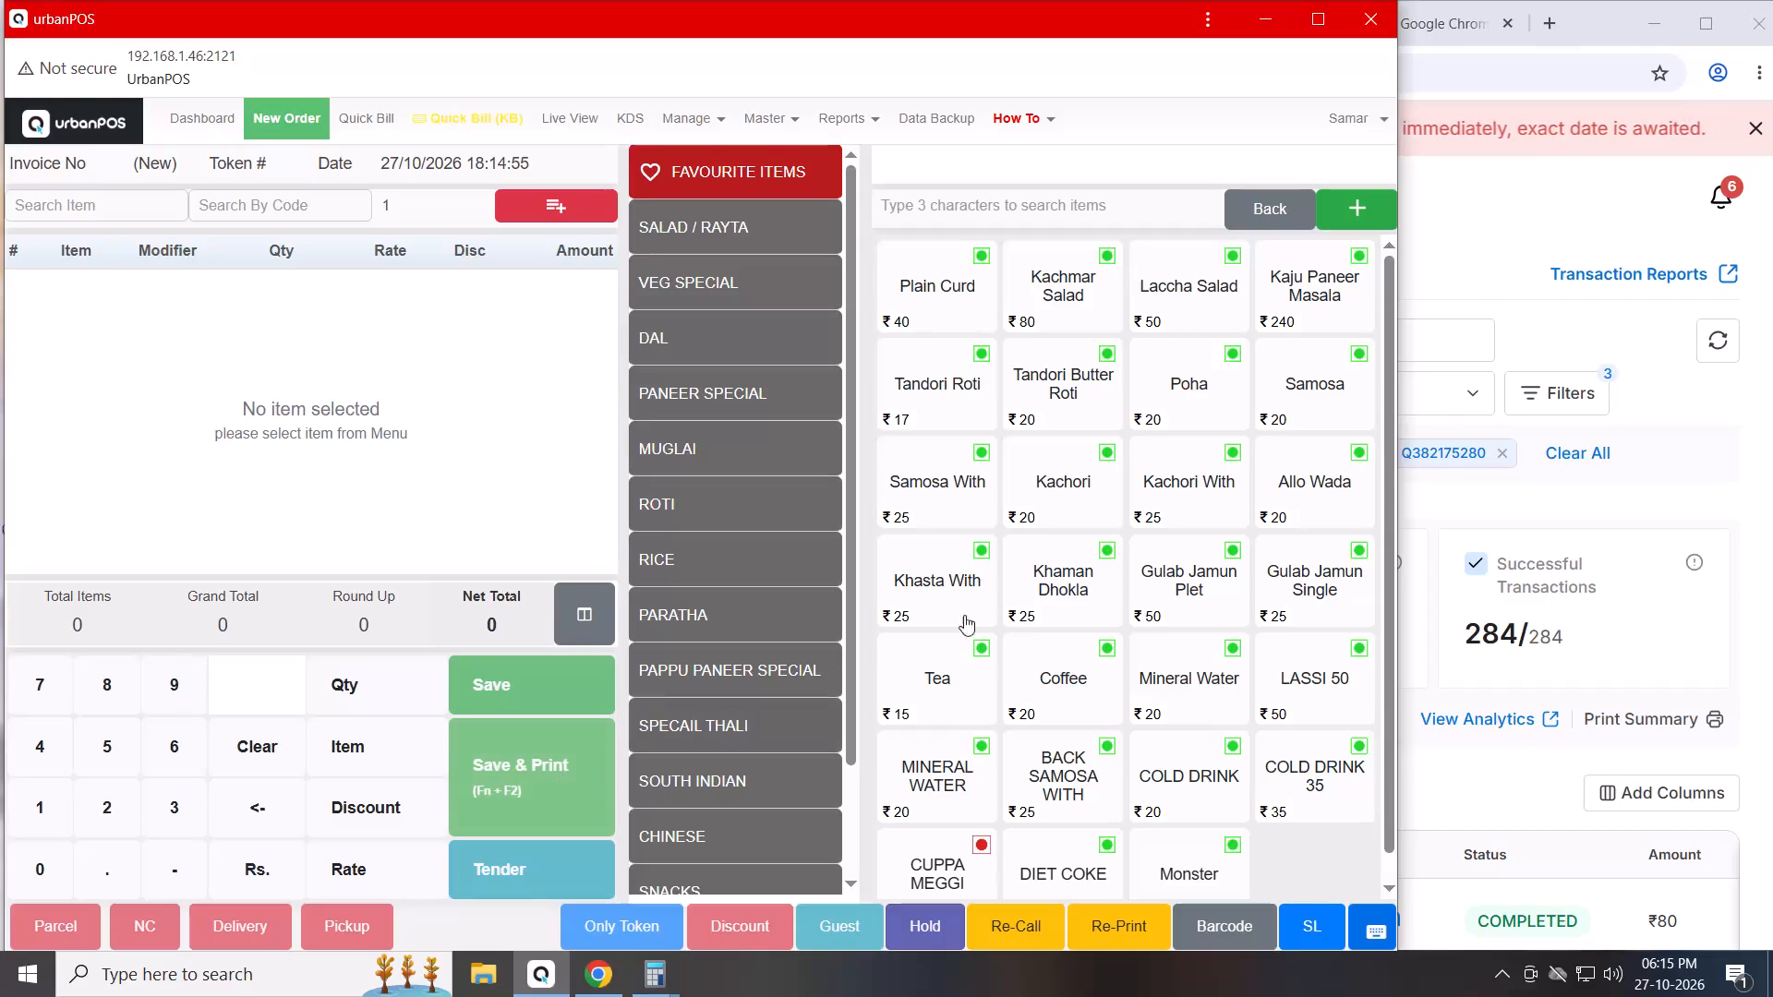
Add one Kachori and one Samosa from the favourite items to a new bill, and save and print it.
scroll(1012, 699, "up", 2)
scroll(1121, 416, "up", 1)
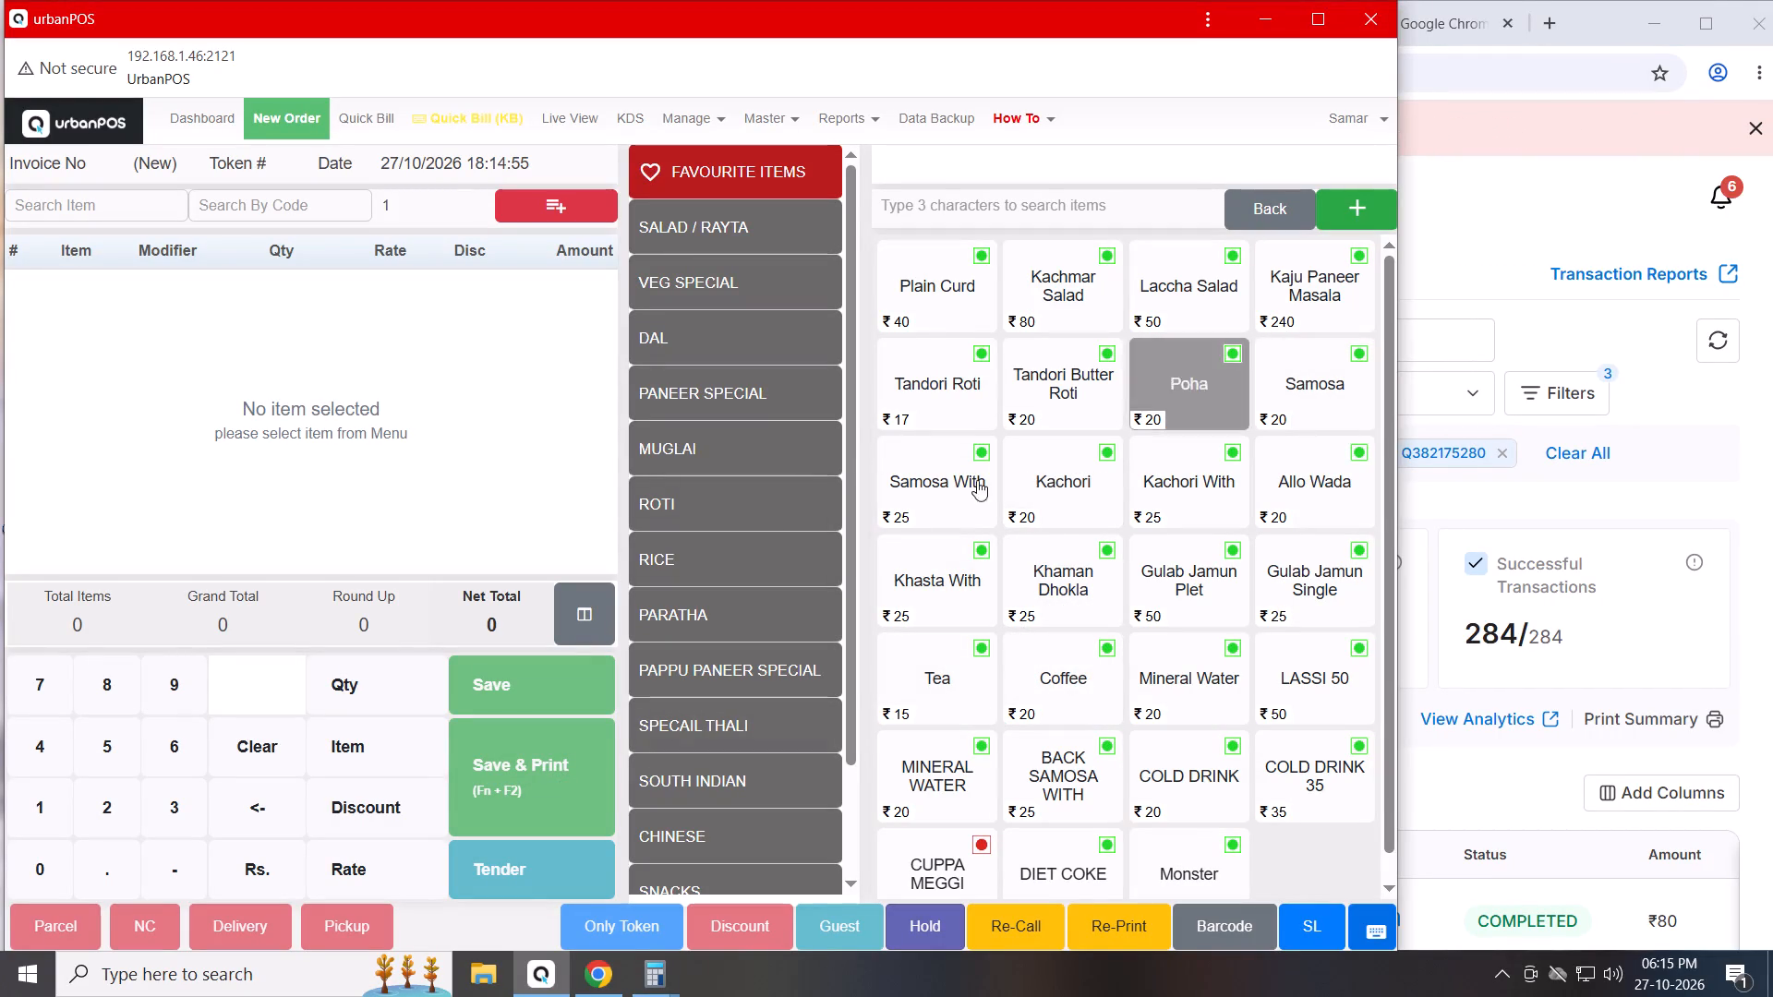
left_click(1055, 511)
left_click(1306, 393)
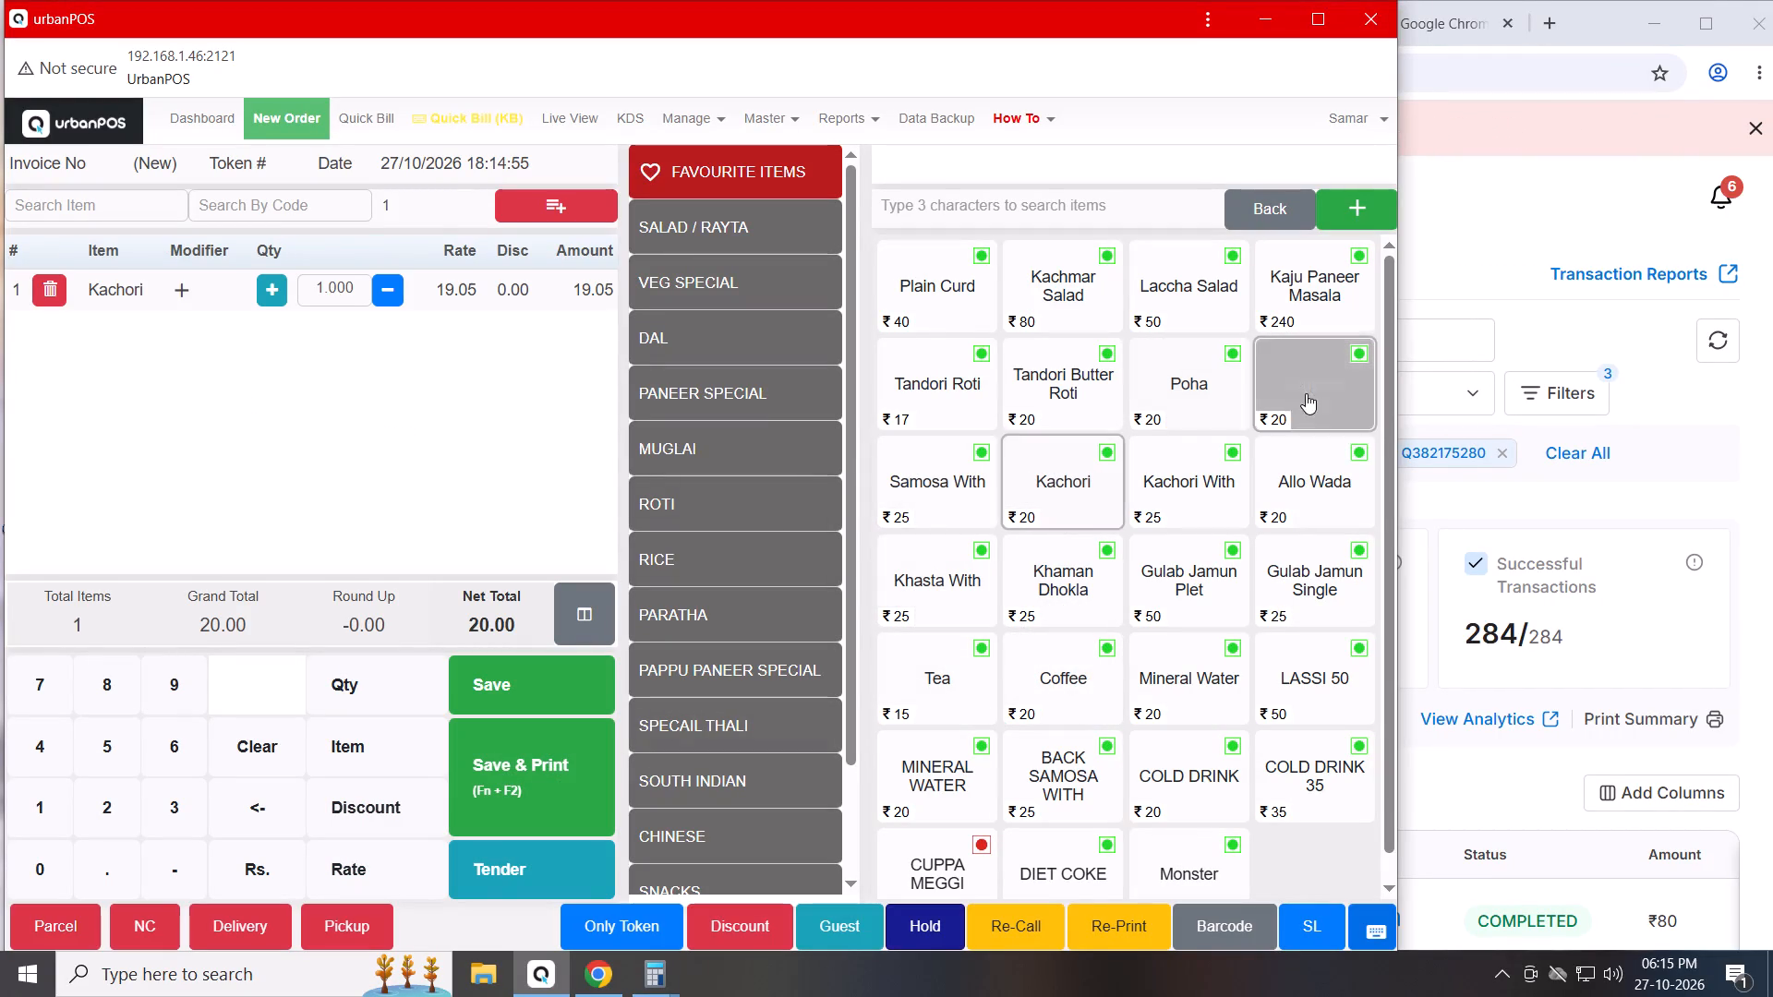
left_click(568, 783)
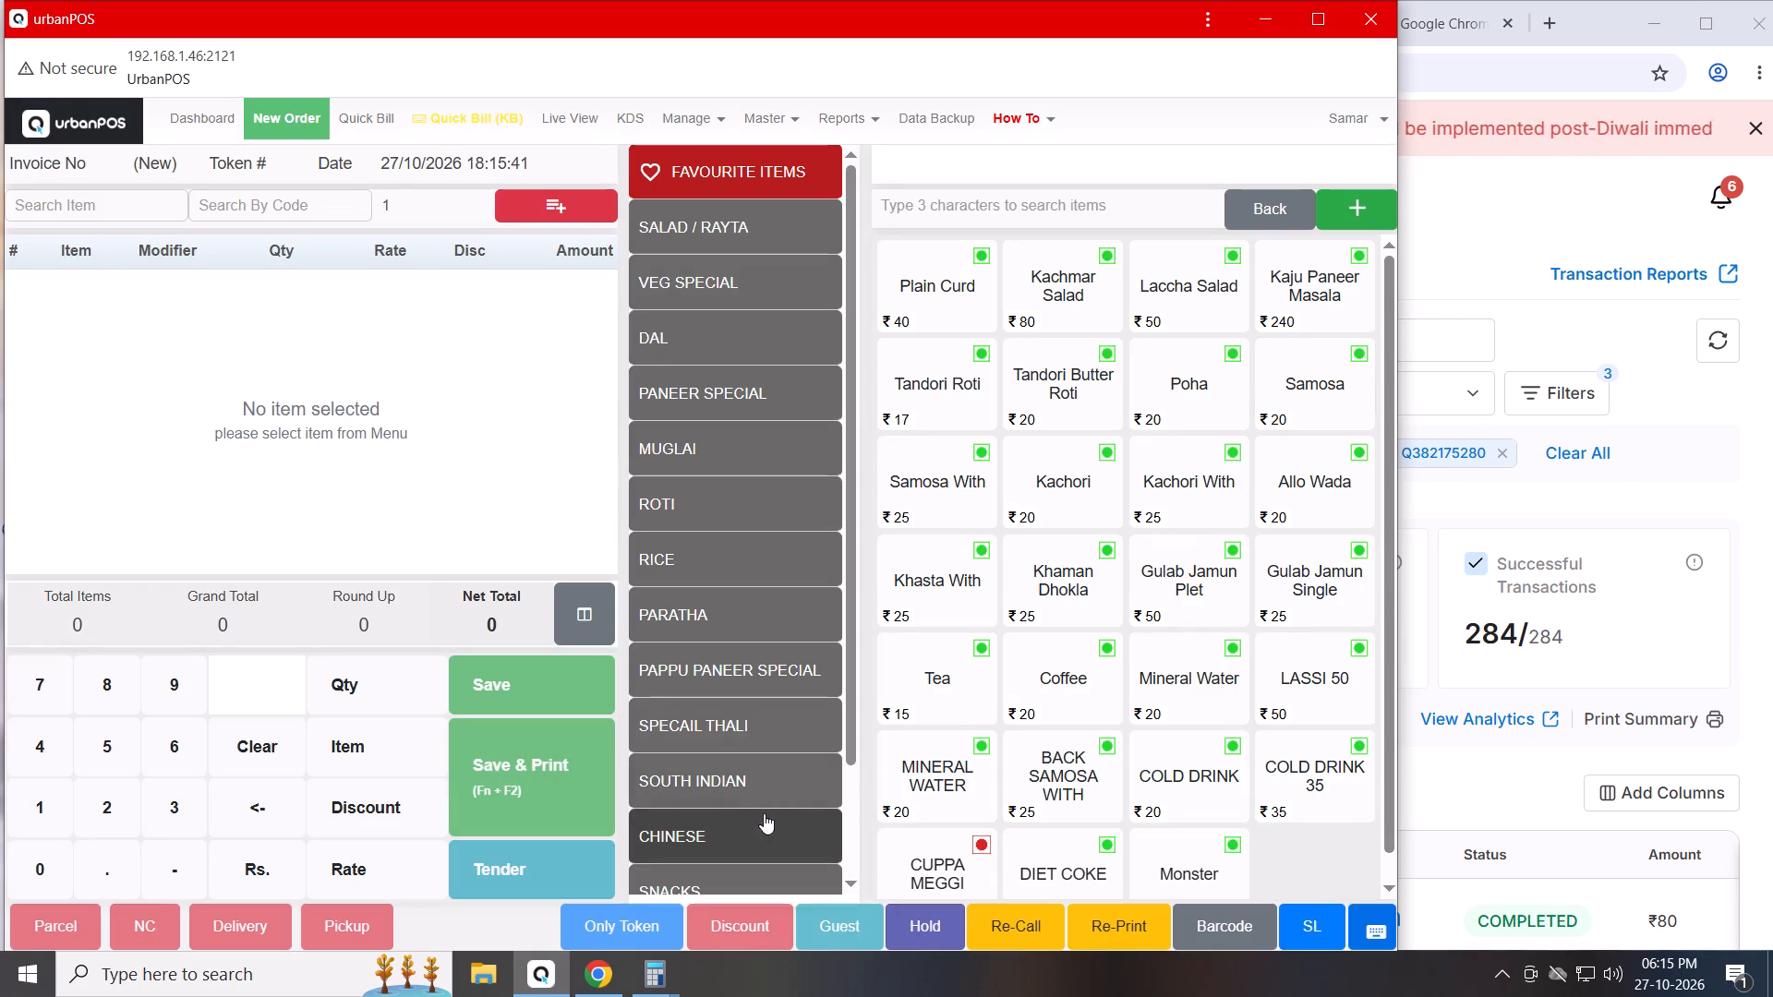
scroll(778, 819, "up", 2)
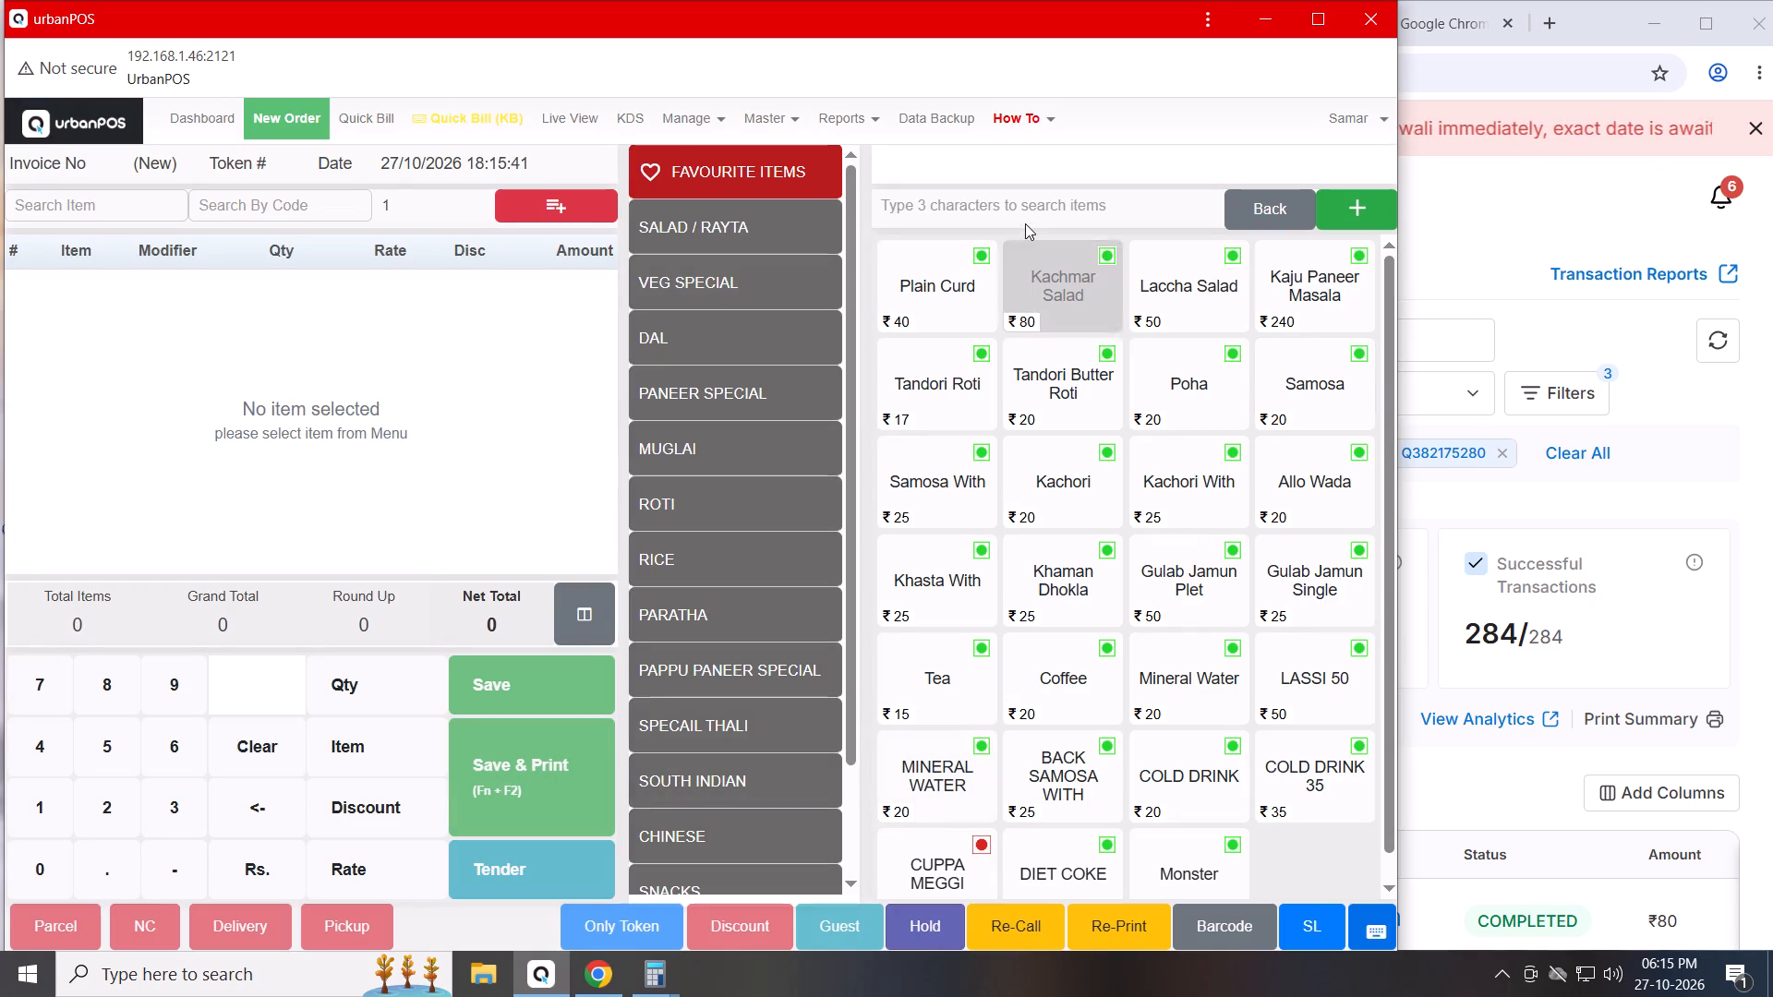
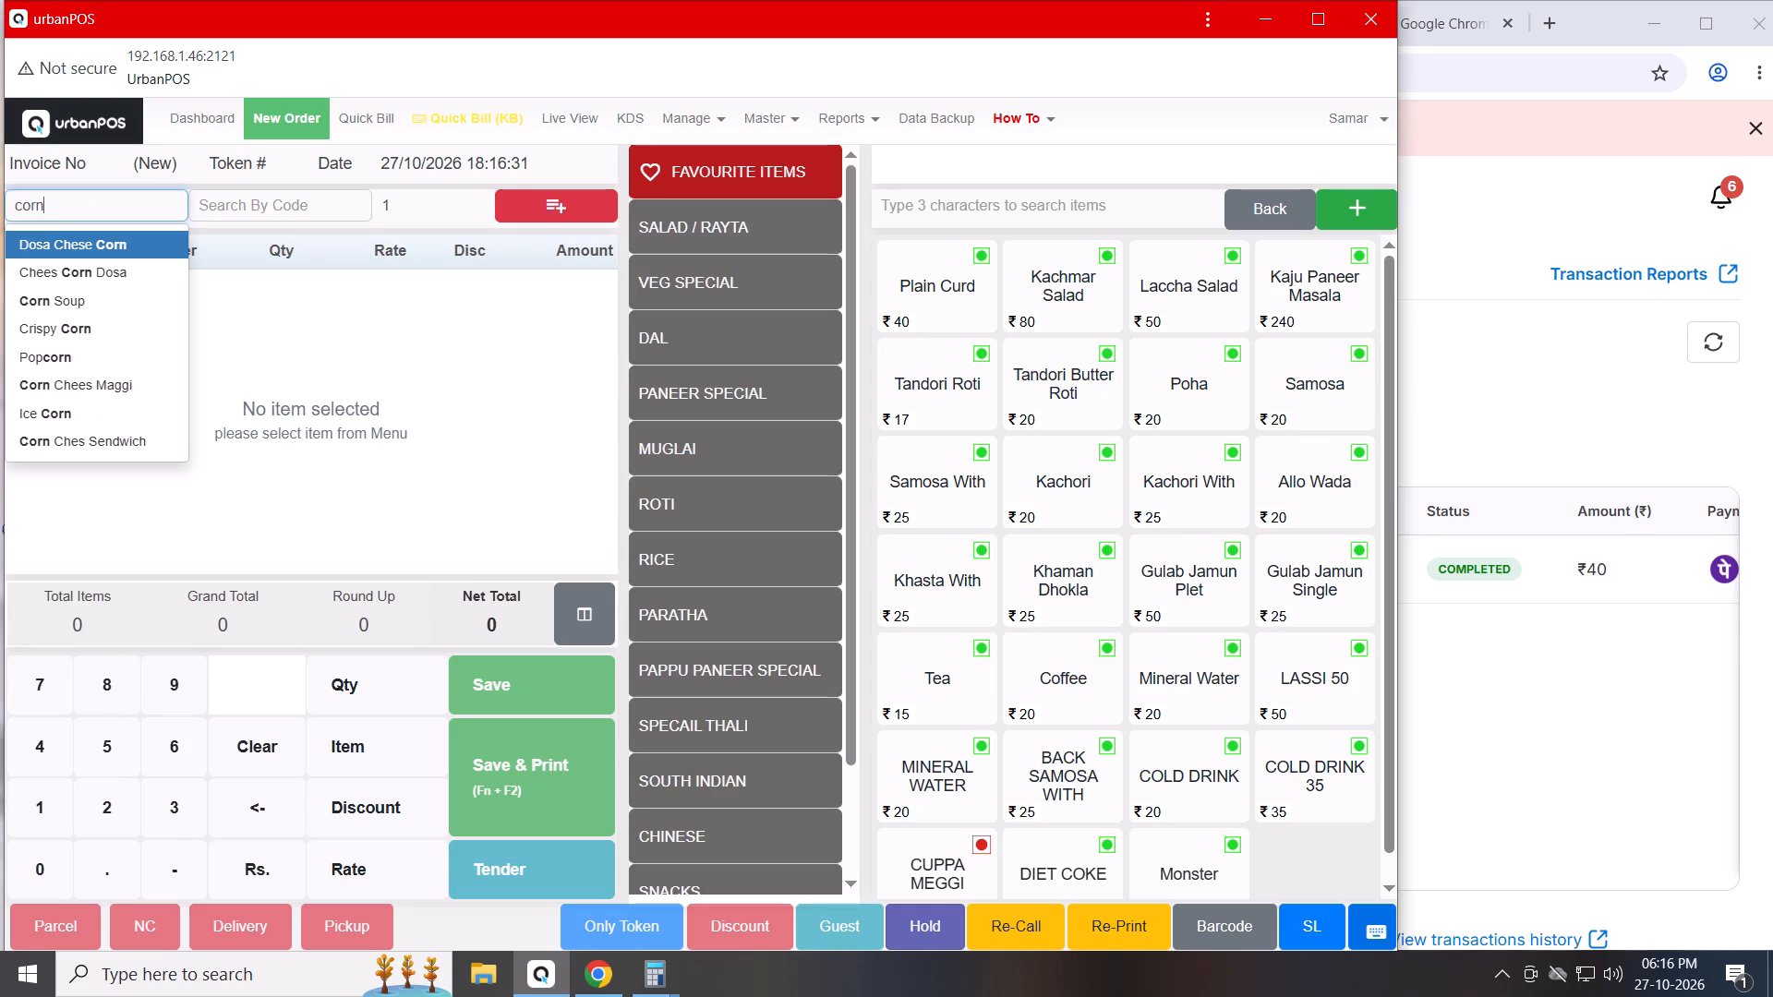
Add one Corn Ches Sendwich from the corn item matches to the new bill, and save and print it.
key("1")
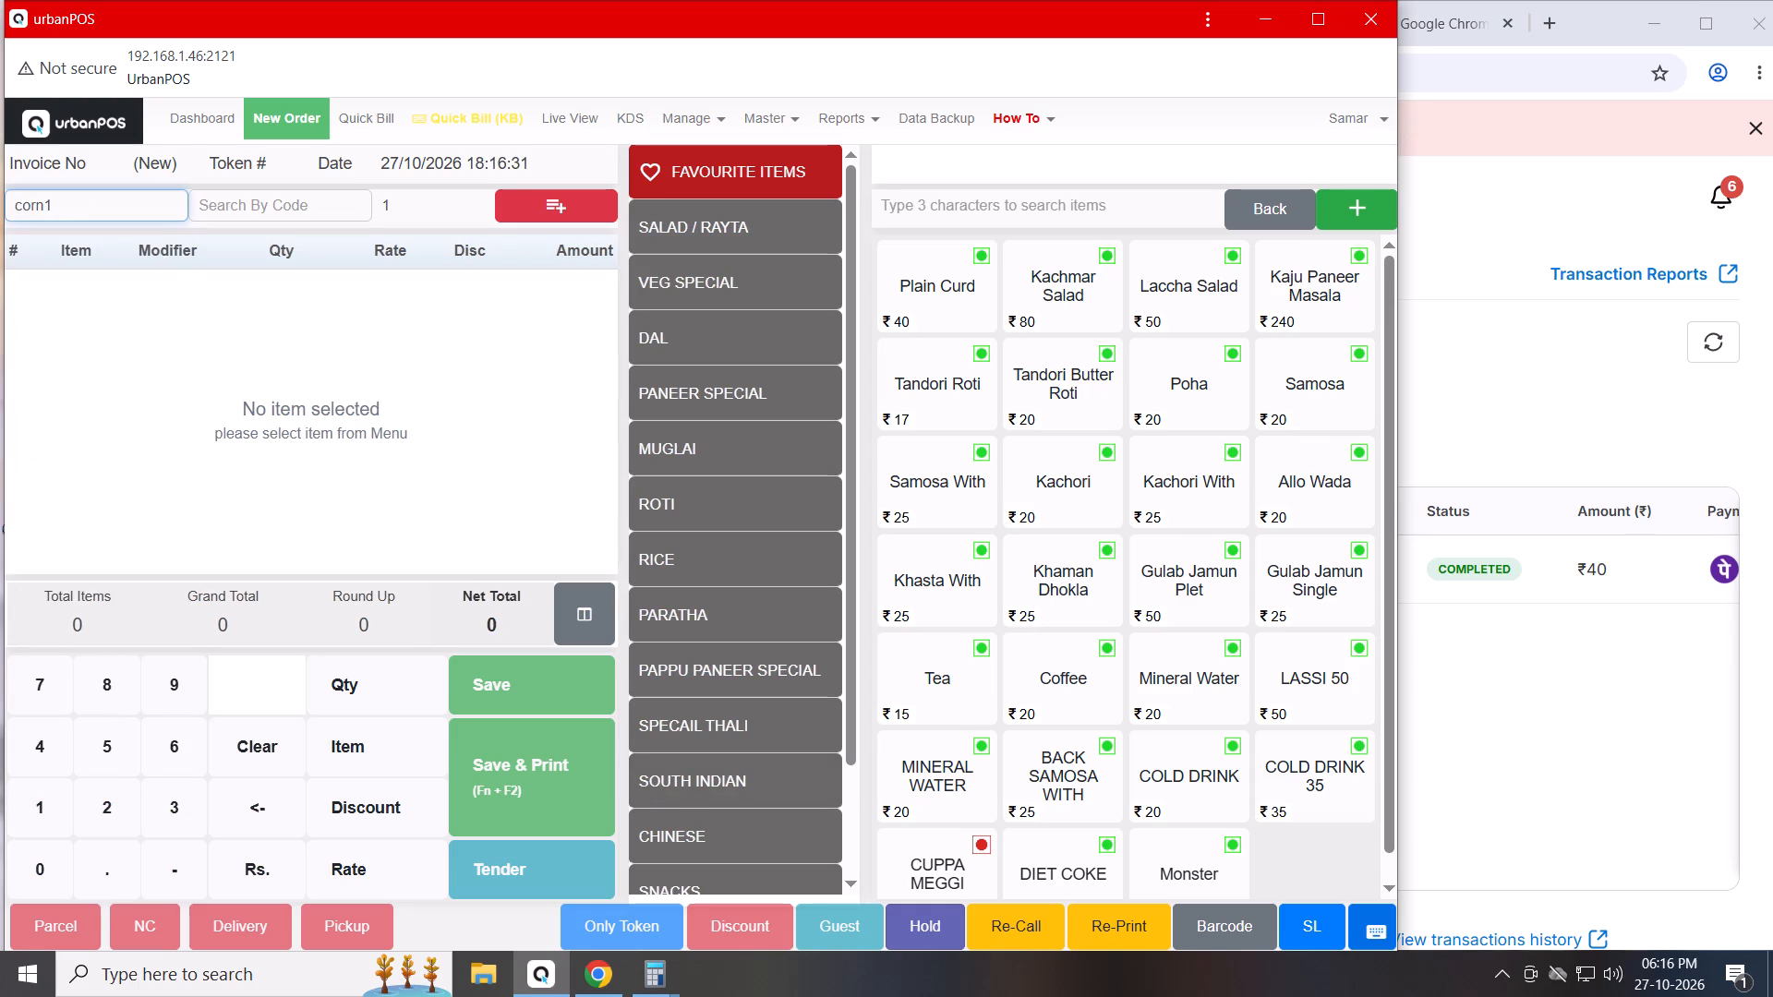
key("BackSpace")
key("Up")
key("Return")
key("Return")
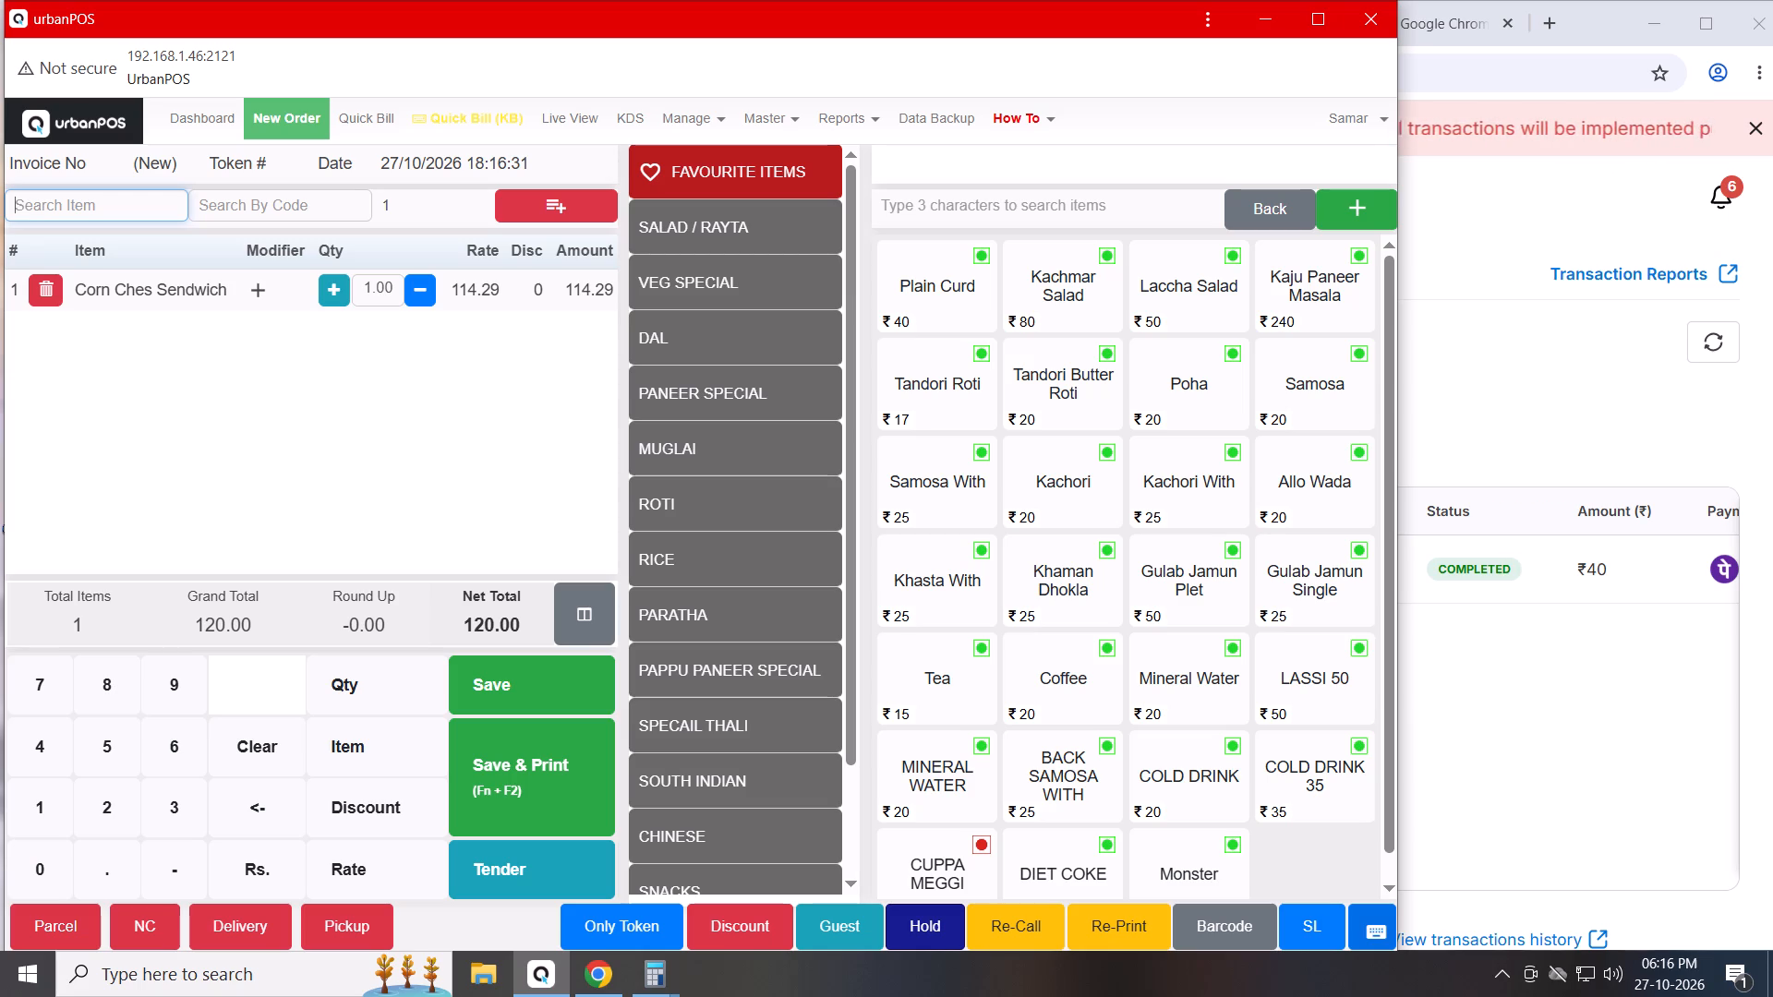
key("F2")
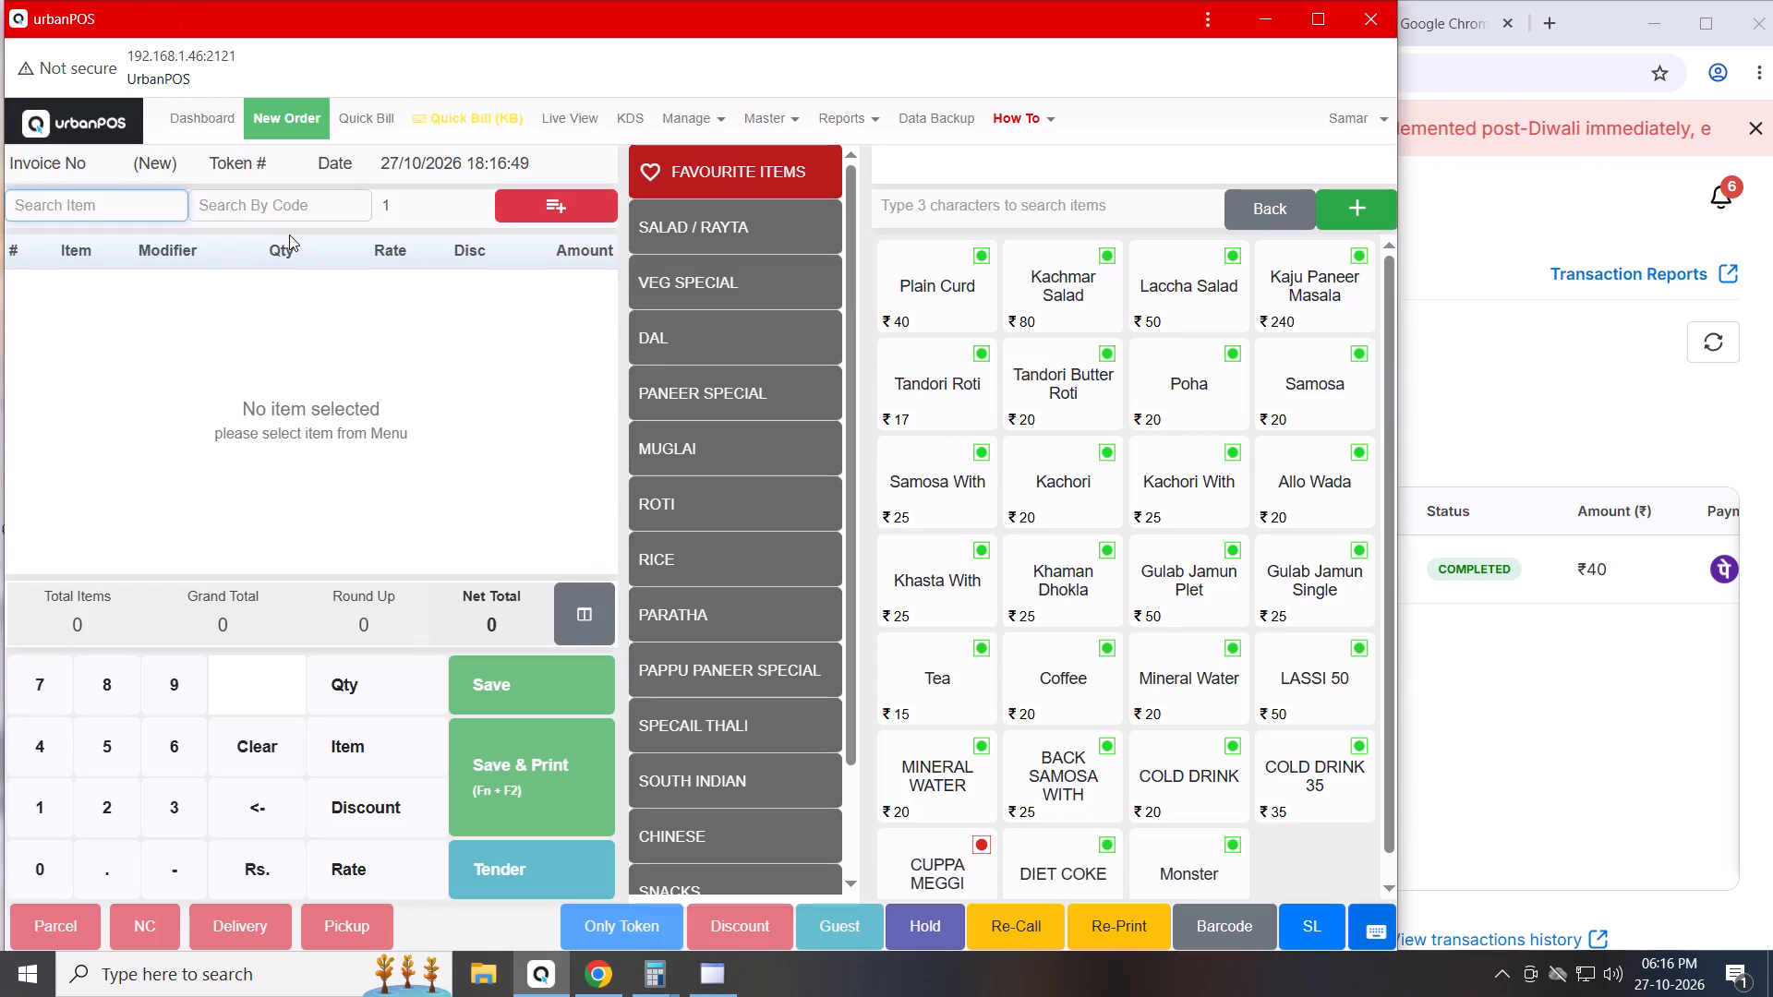
Add one Sweet Lassi to a new bill using item code 8, and save and print it.
left_click(276, 204)
key("8")
key("Return")
key("Return")
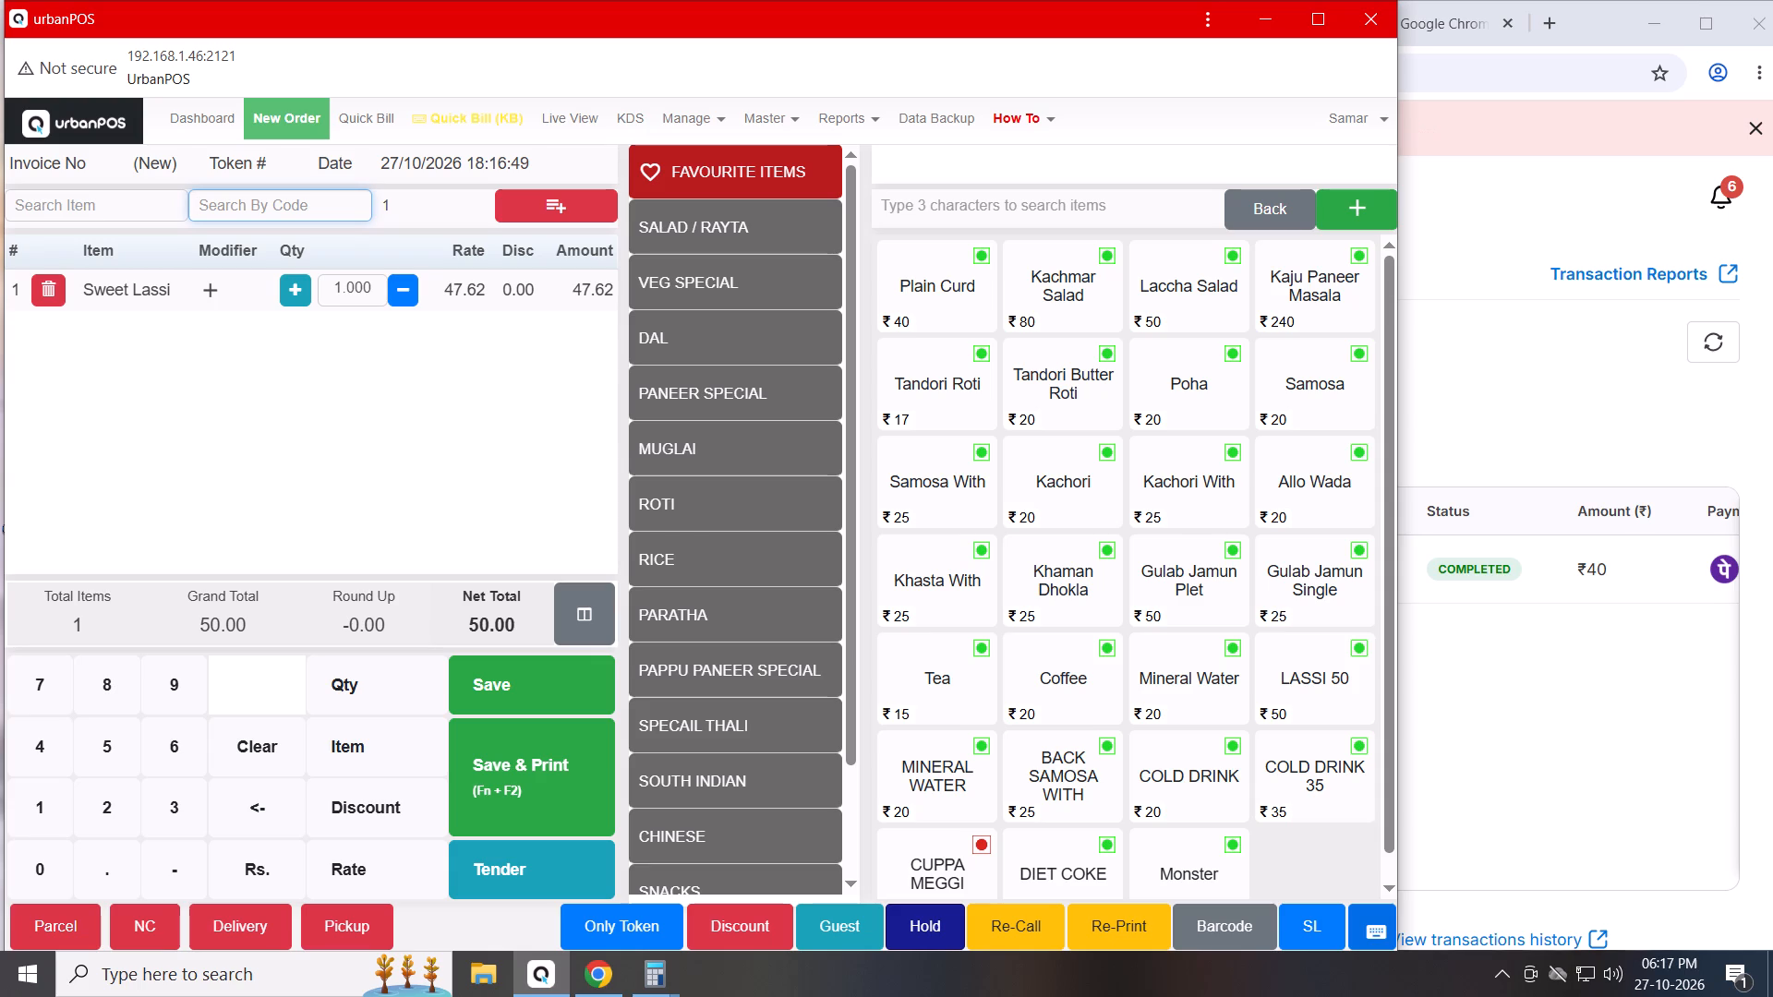
key("F2")
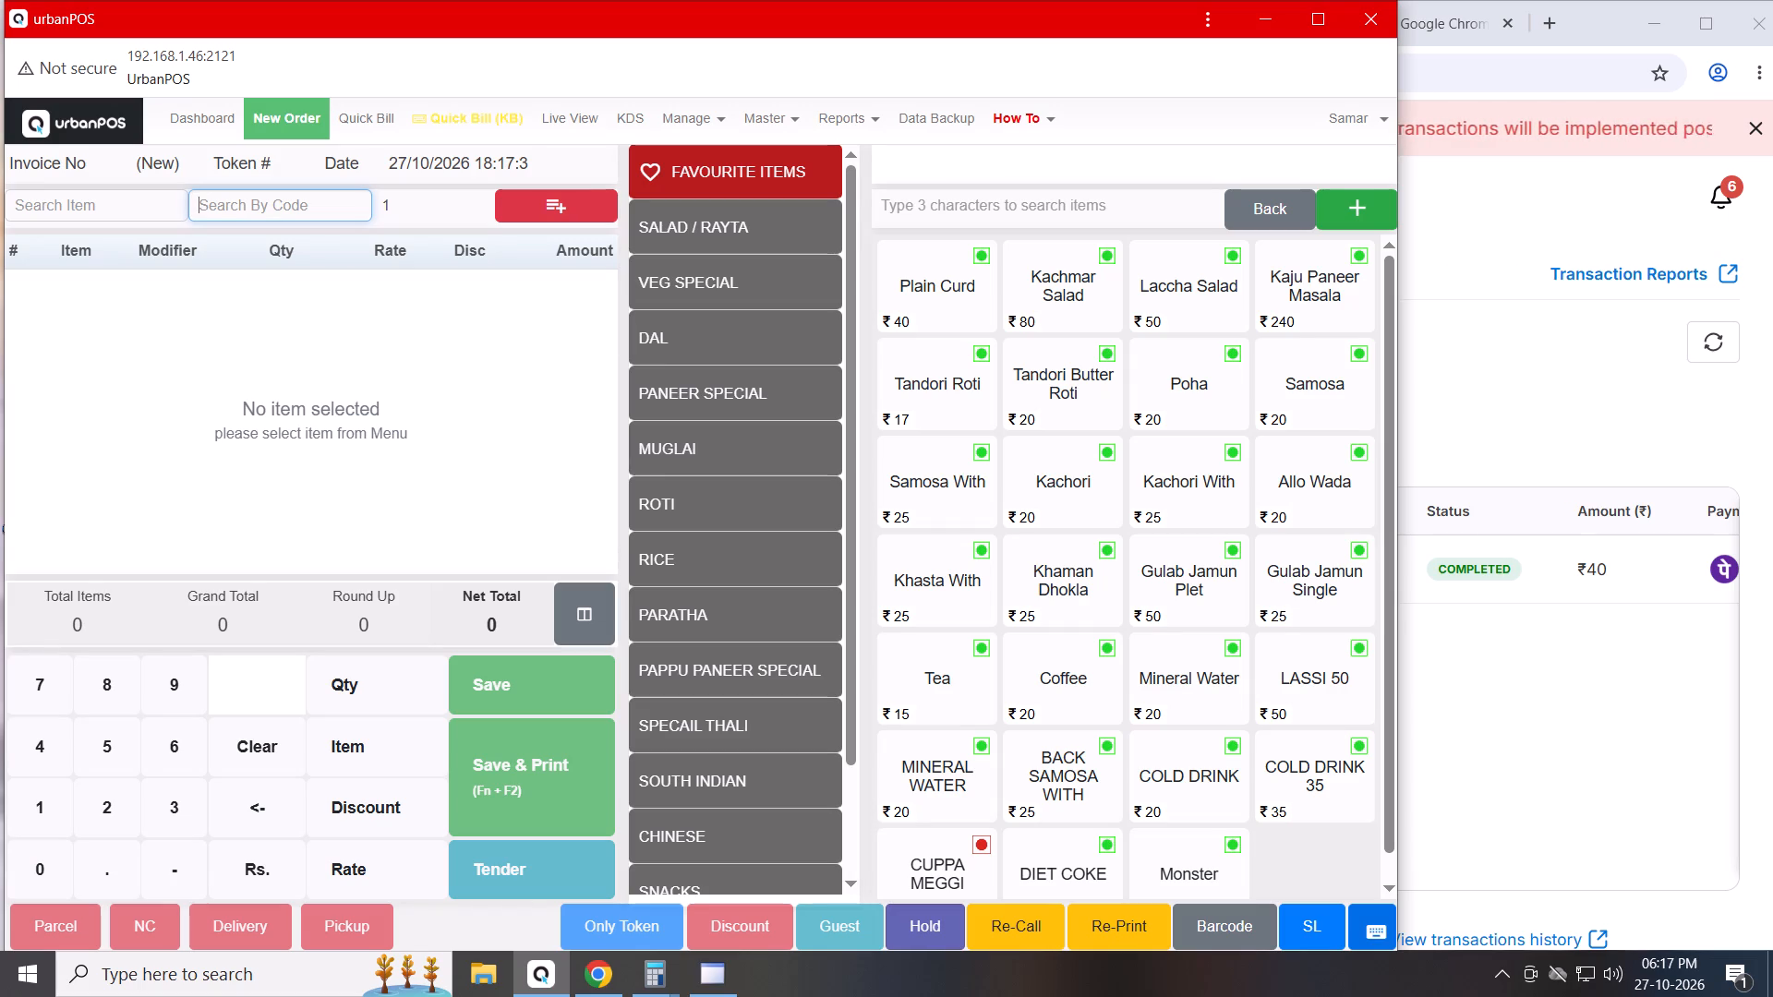
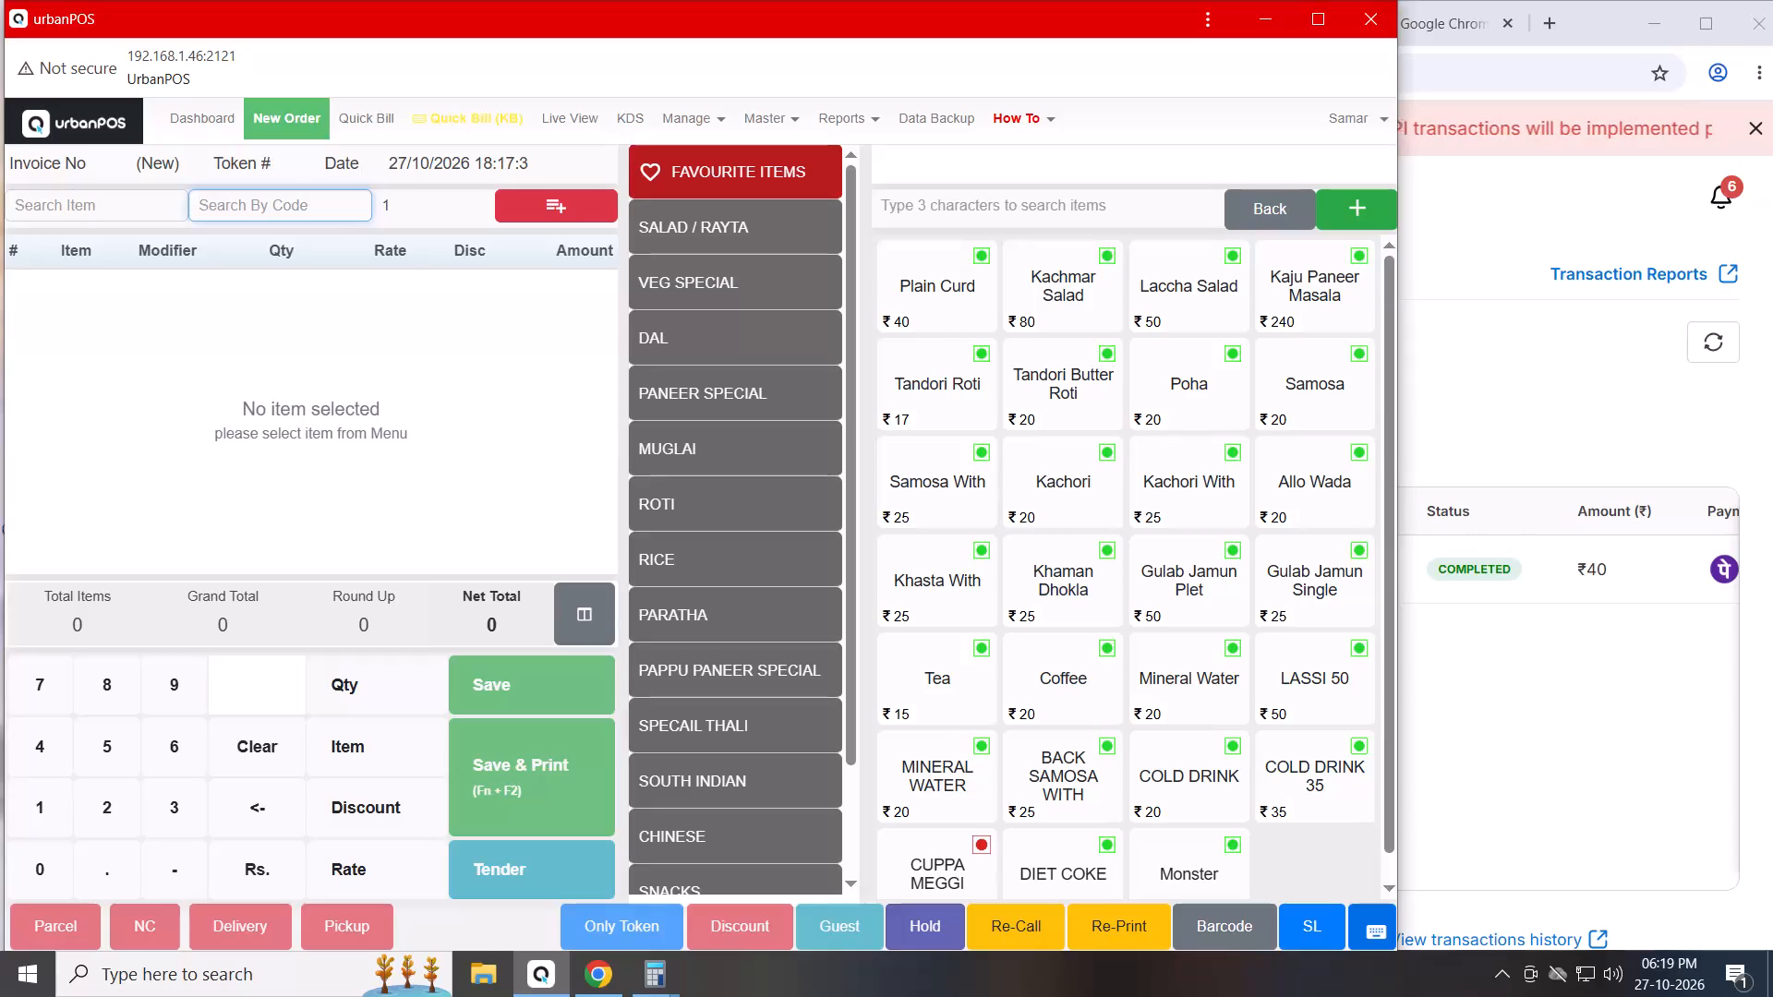
Add one Mix Juice and three Teas to the new bill.
type("mix")
key("space")
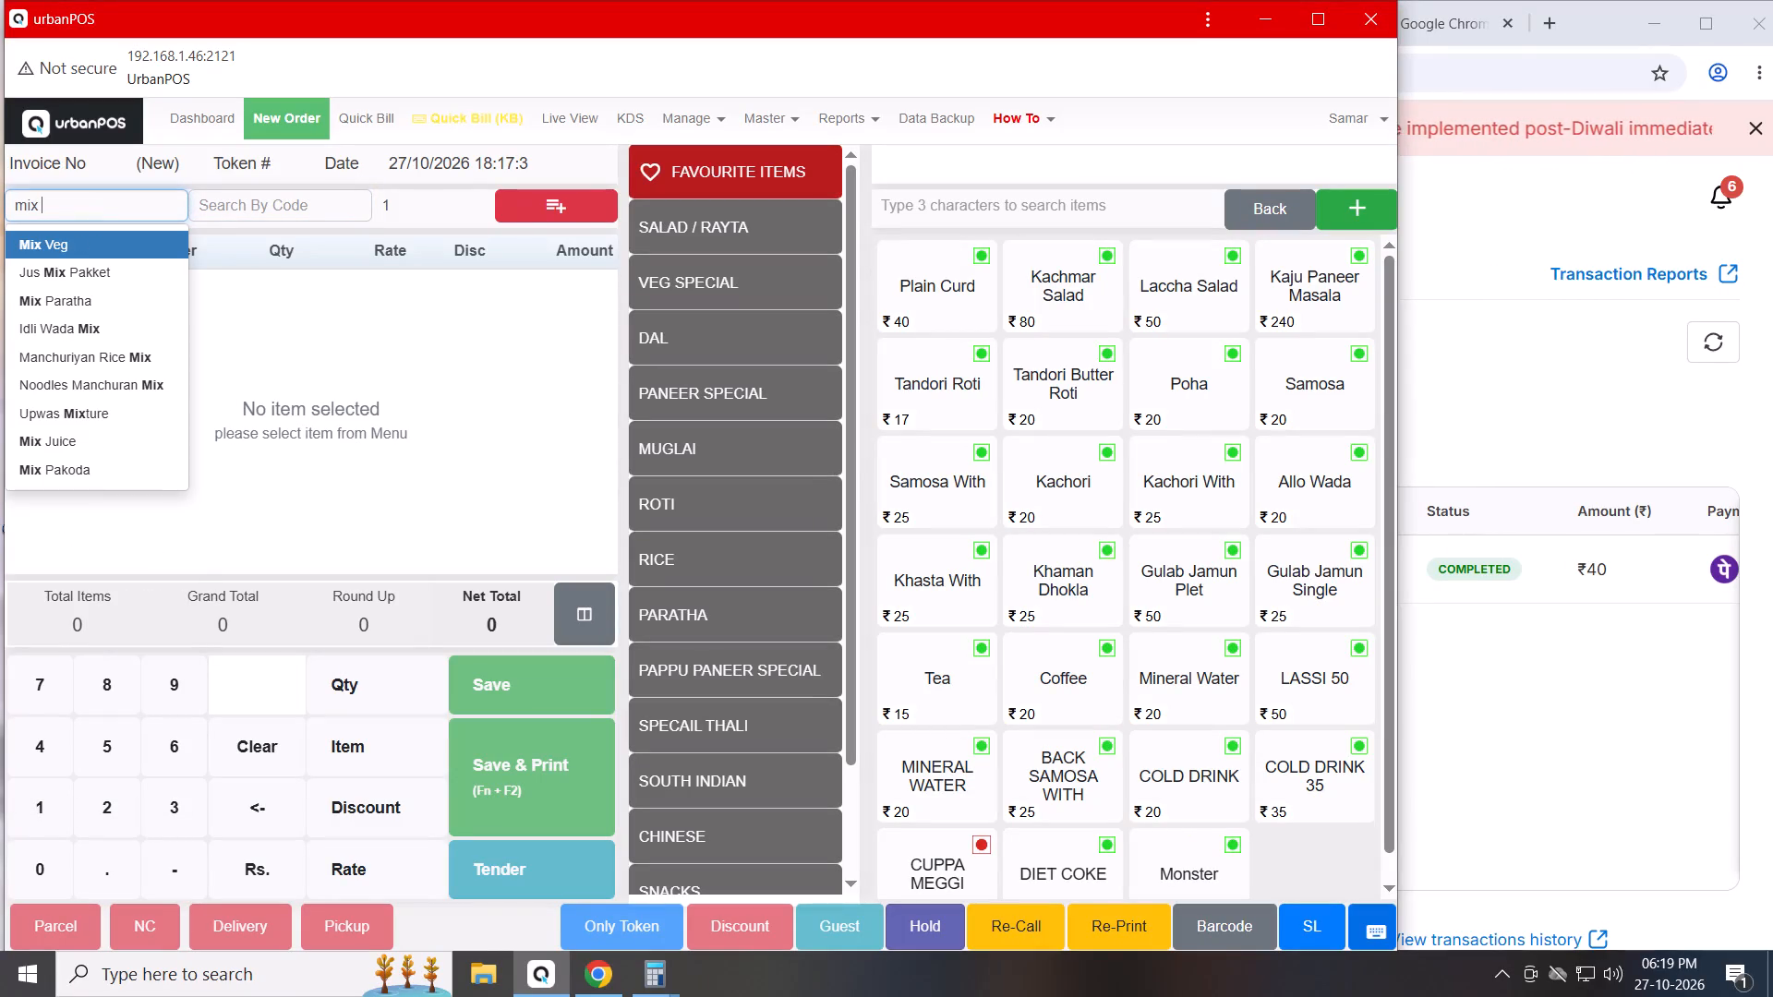
key("j")
key("Return")
key("Return")
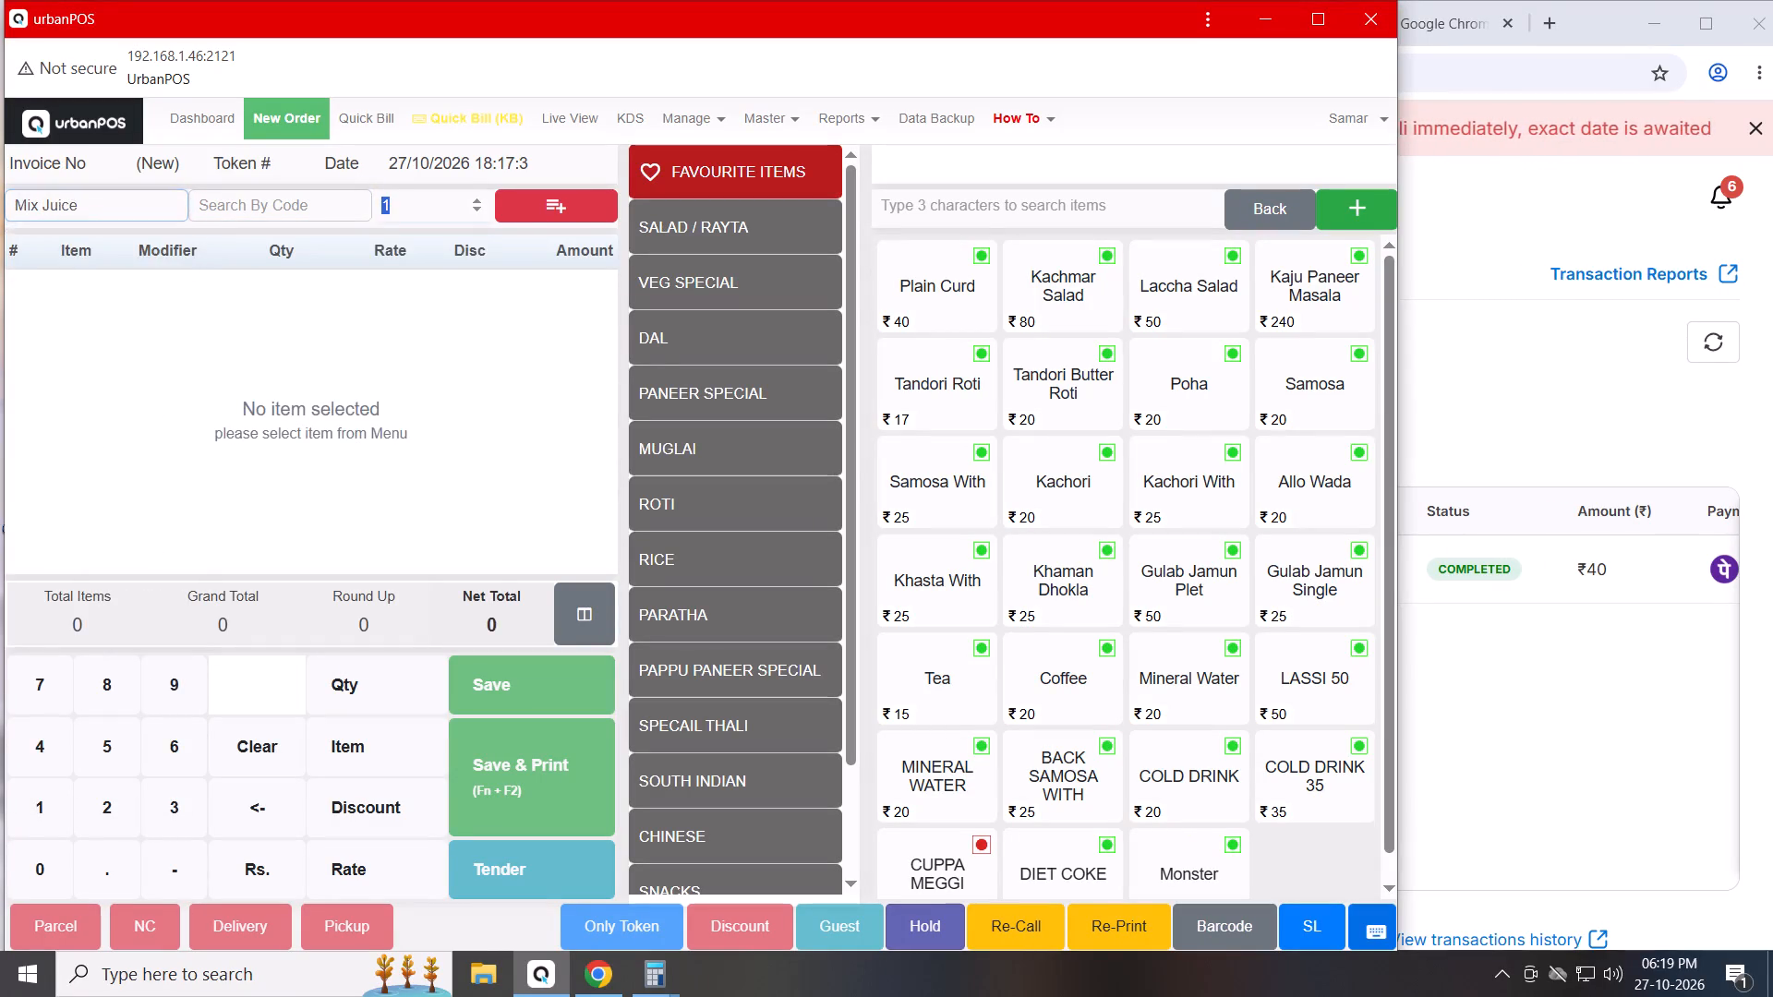
type("tea")
key("Return")
key("3")
key("Return")
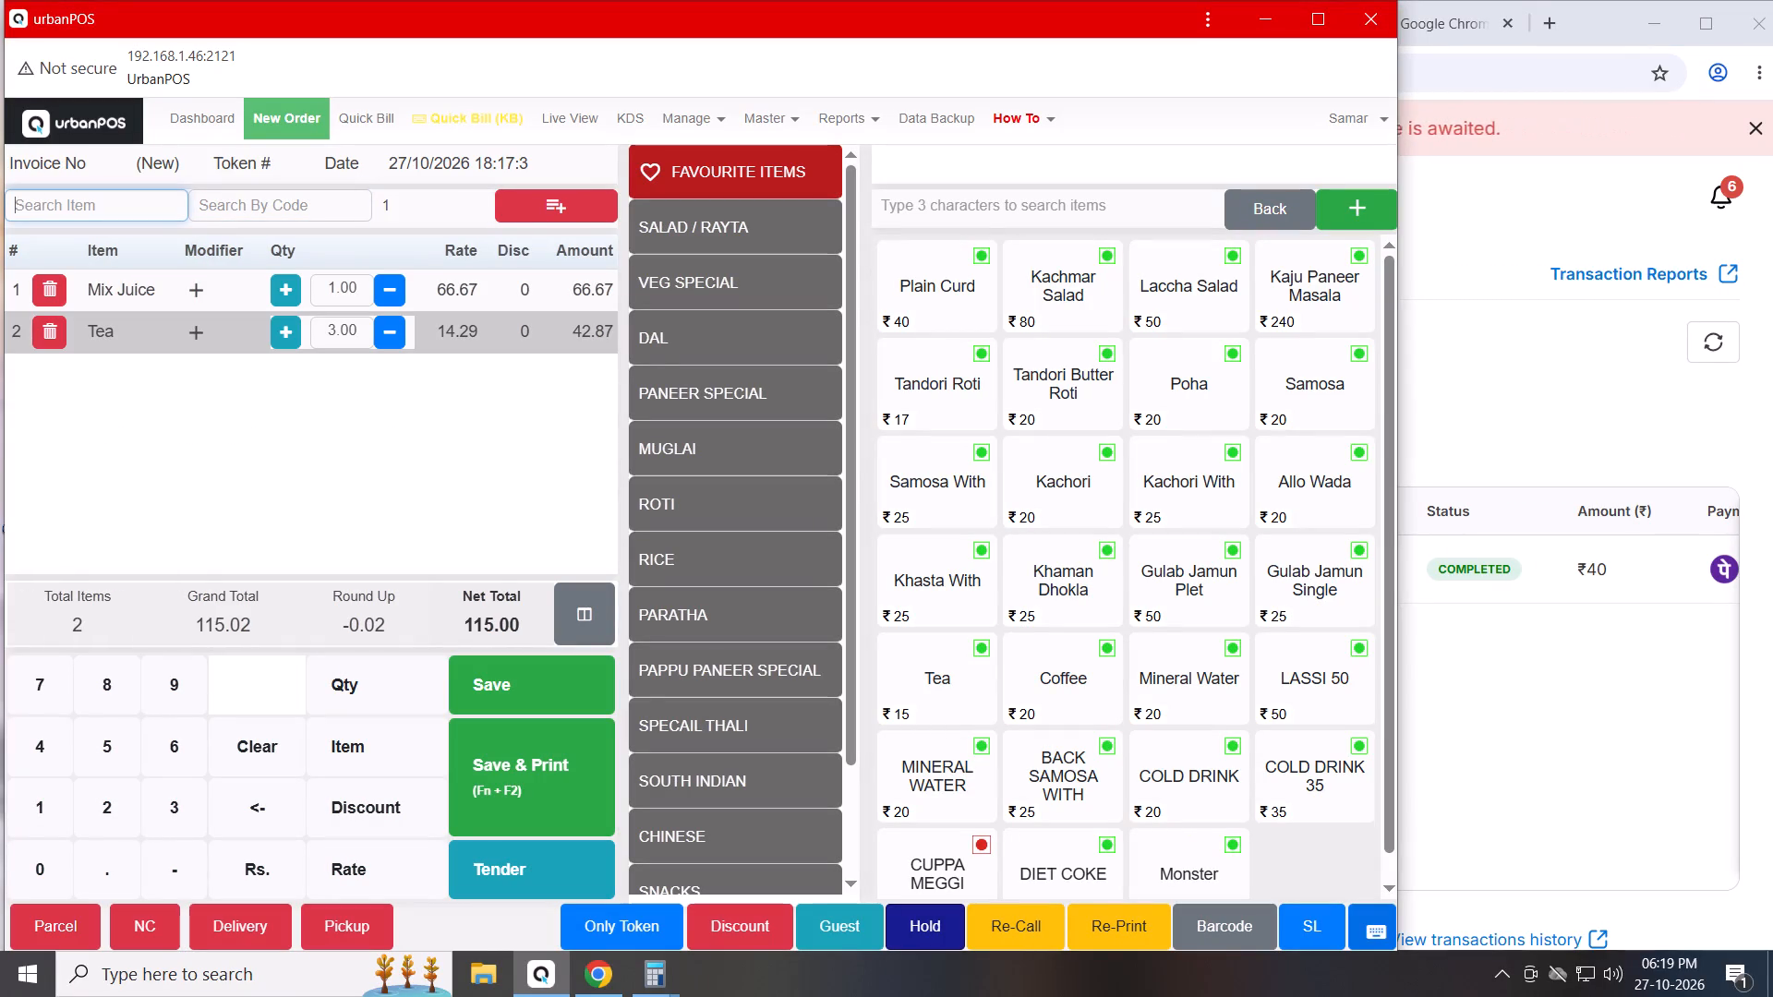
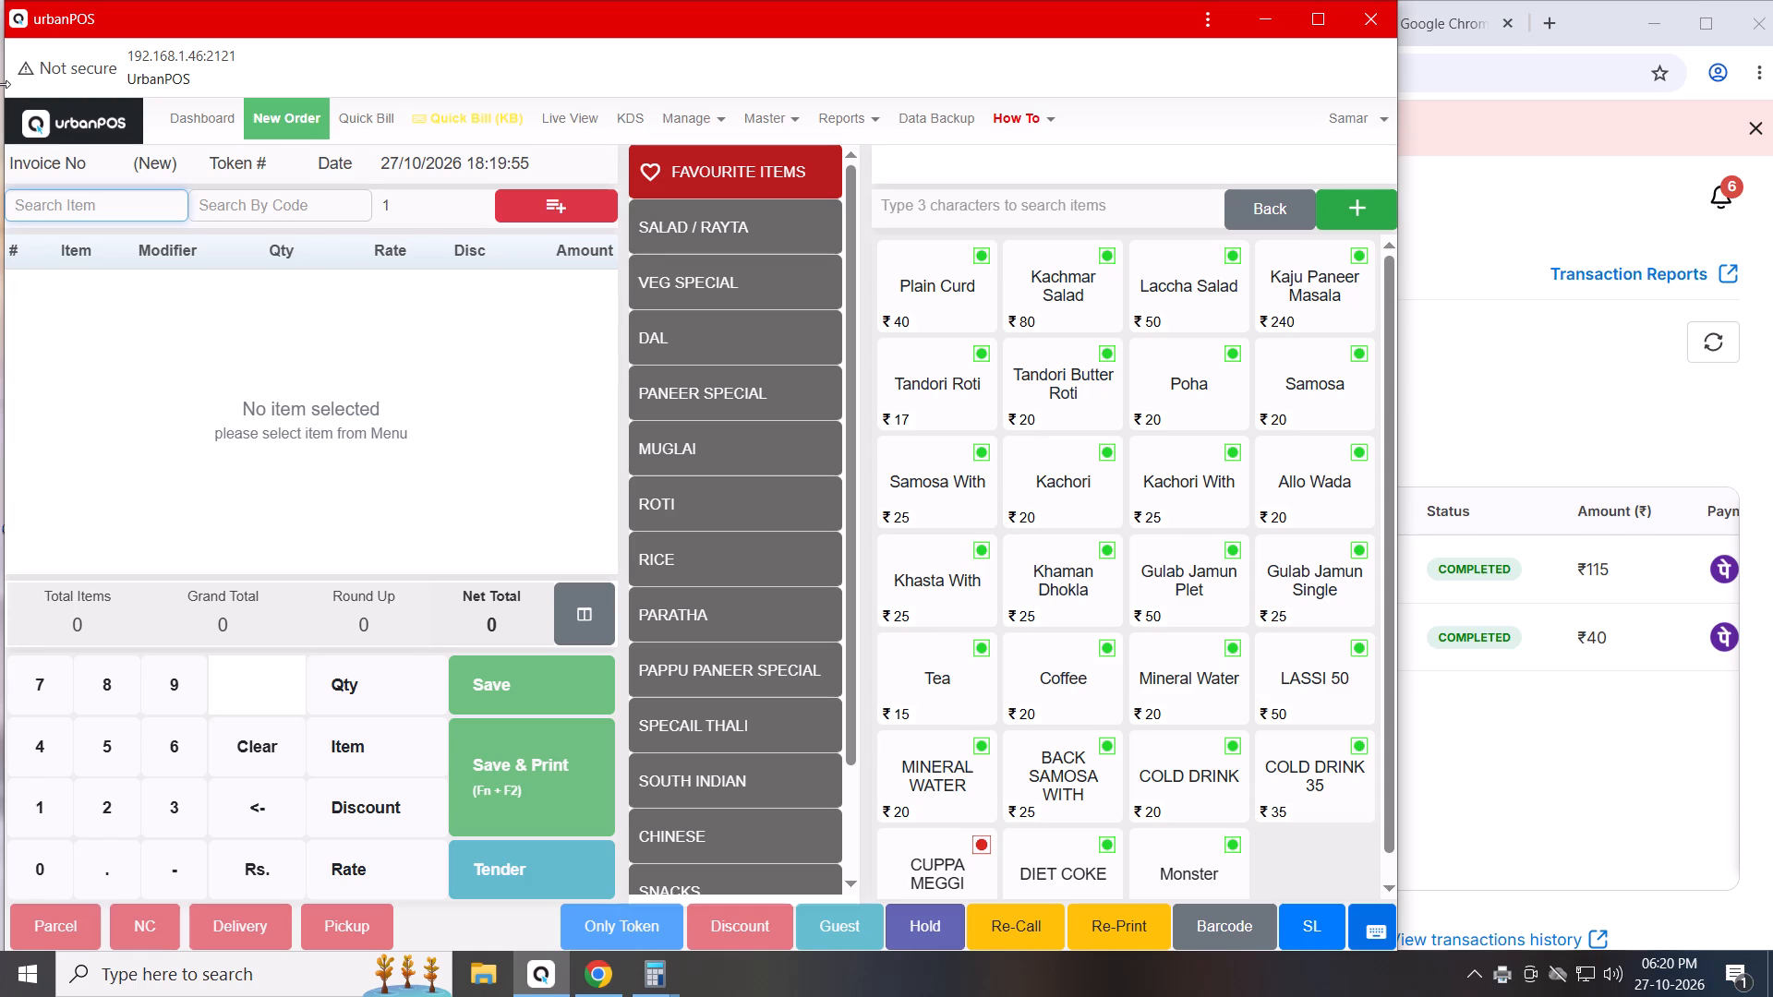
Search the menu items for 50, add three 50;50 to the new bill, and save and print it.
left_click(941, 203)
type("500")
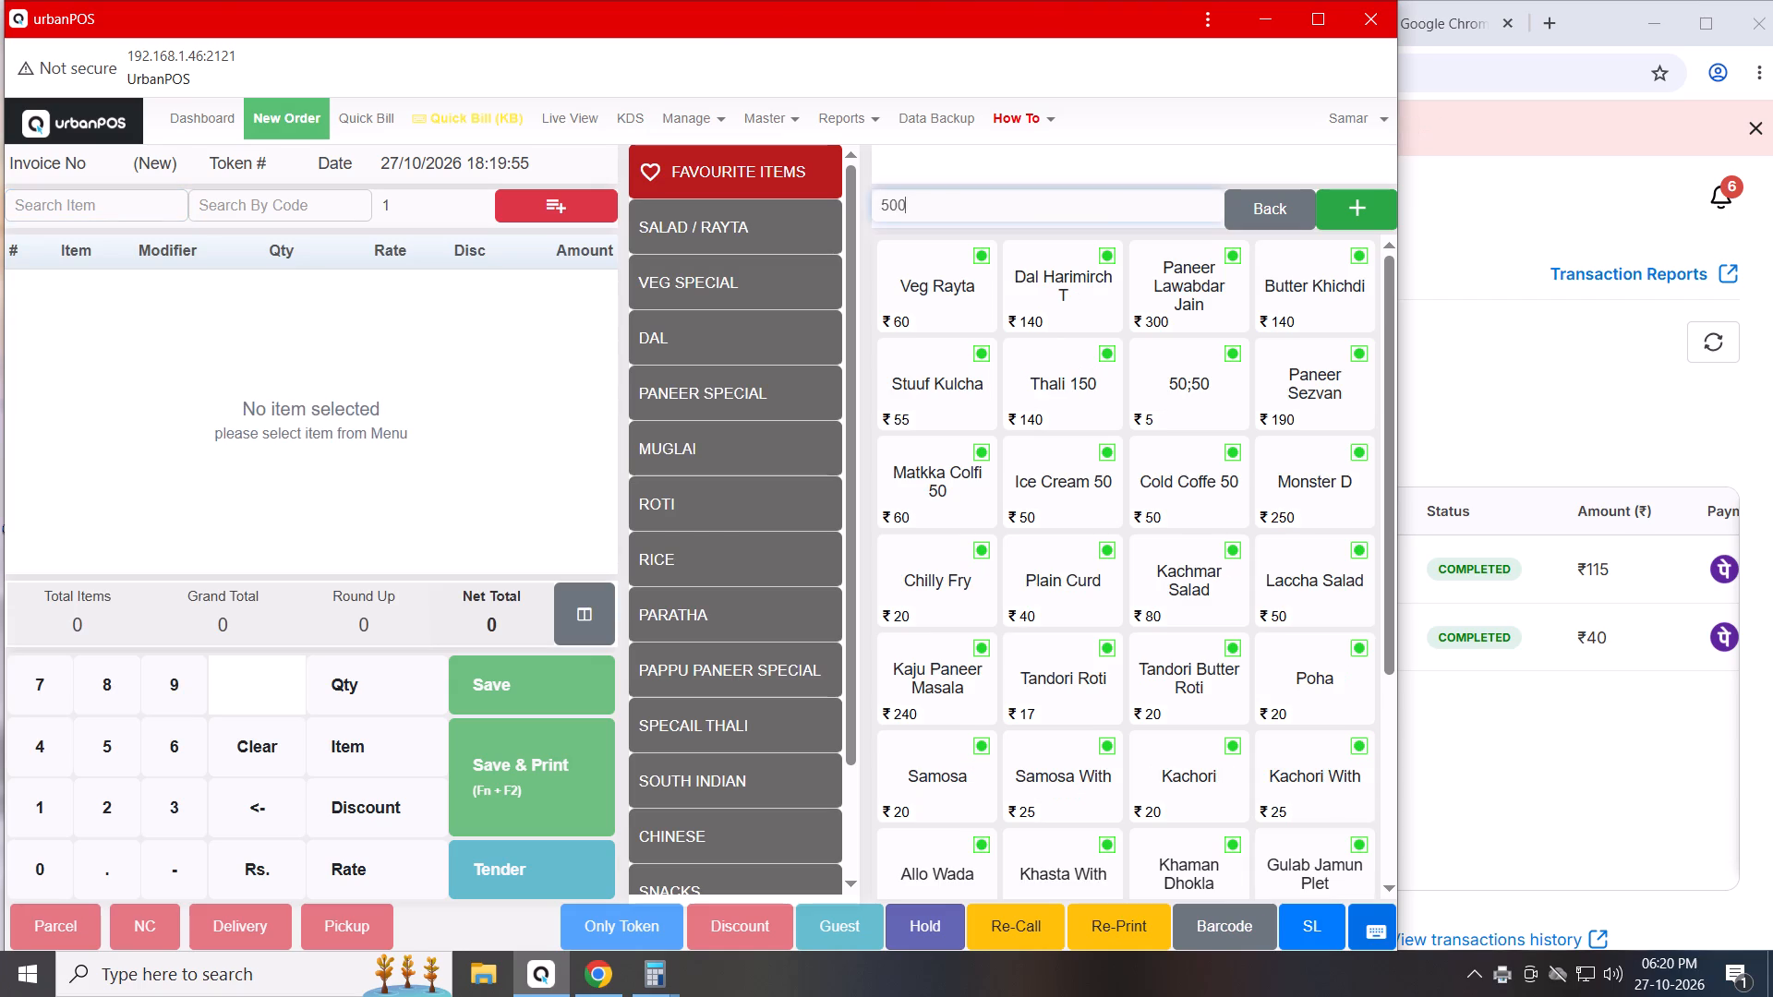
key("BackSpace")
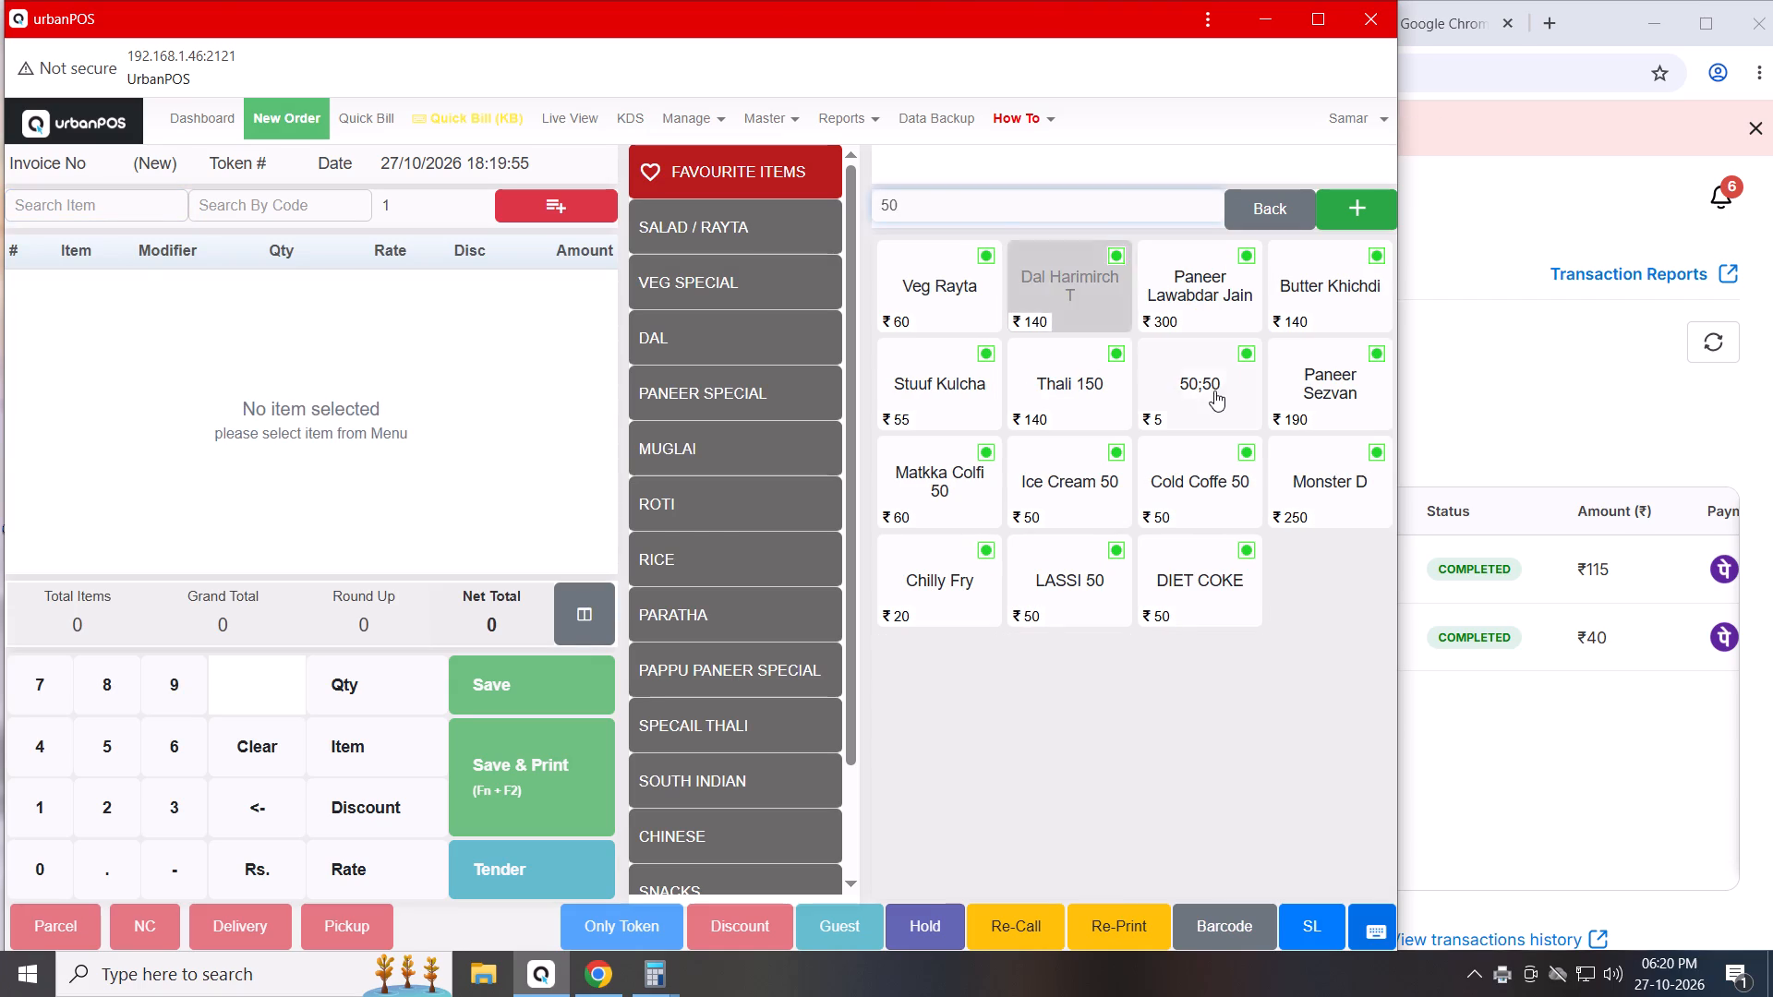
left_click(1214, 390)
left_click(1214, 390)
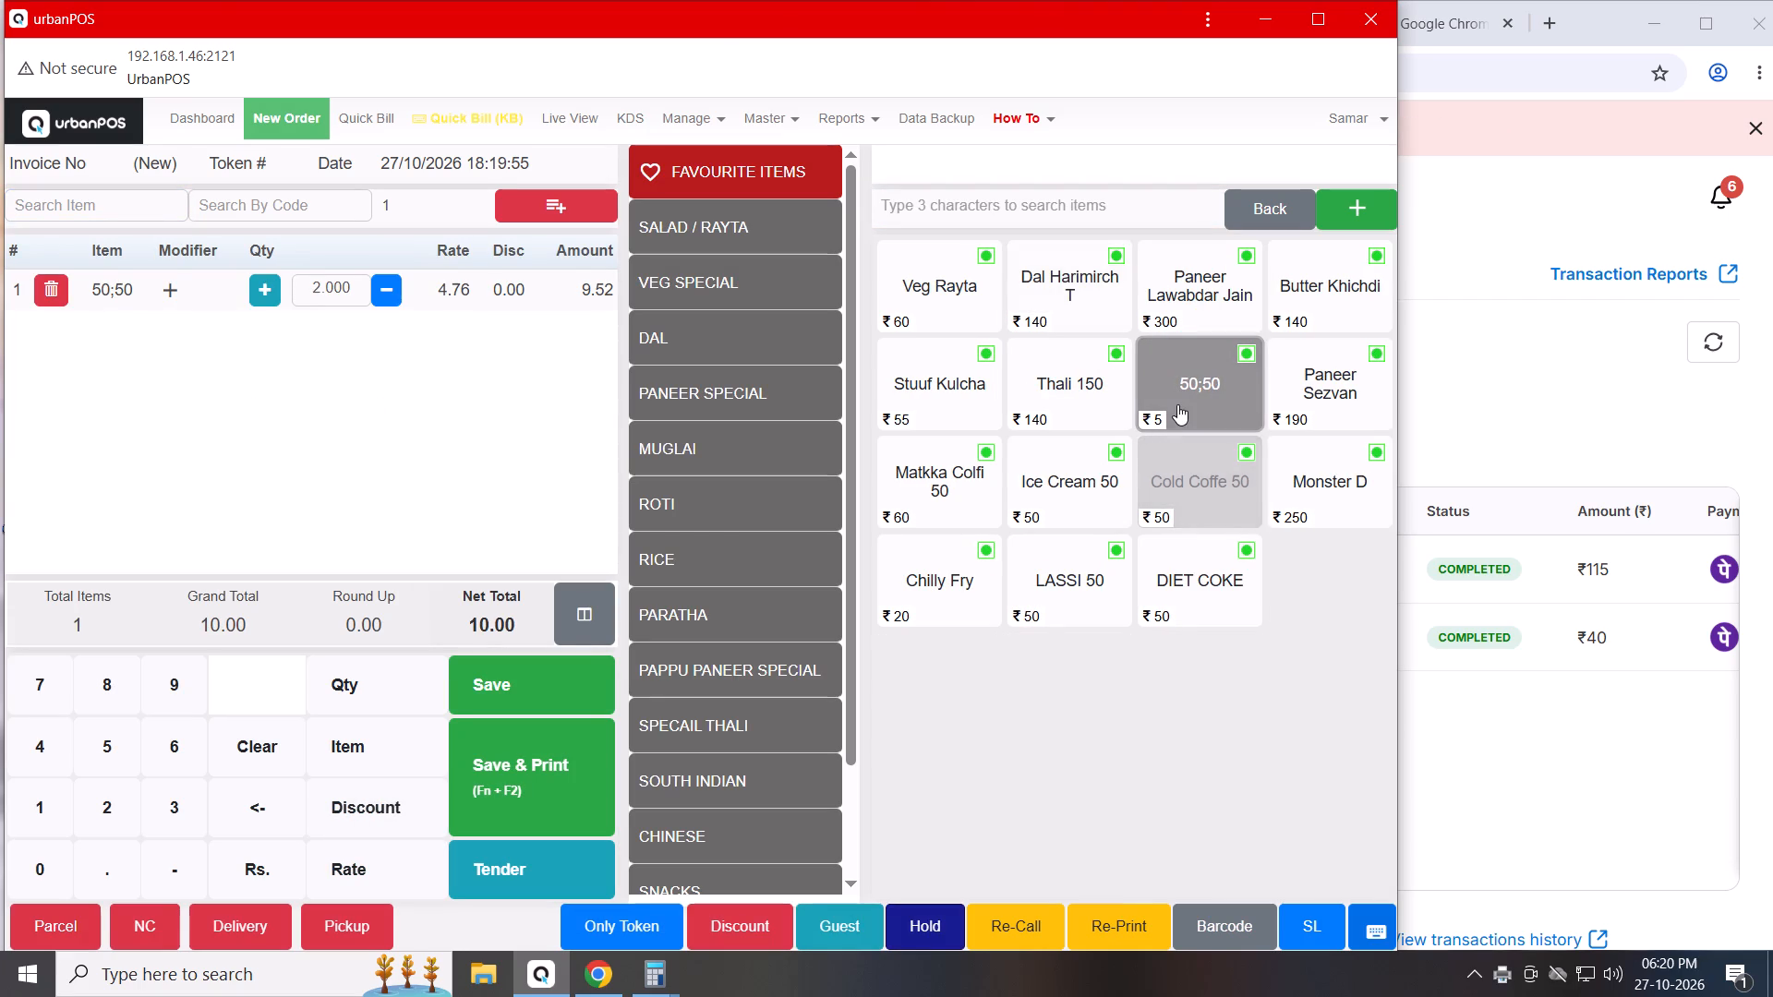
left_click(1177, 404)
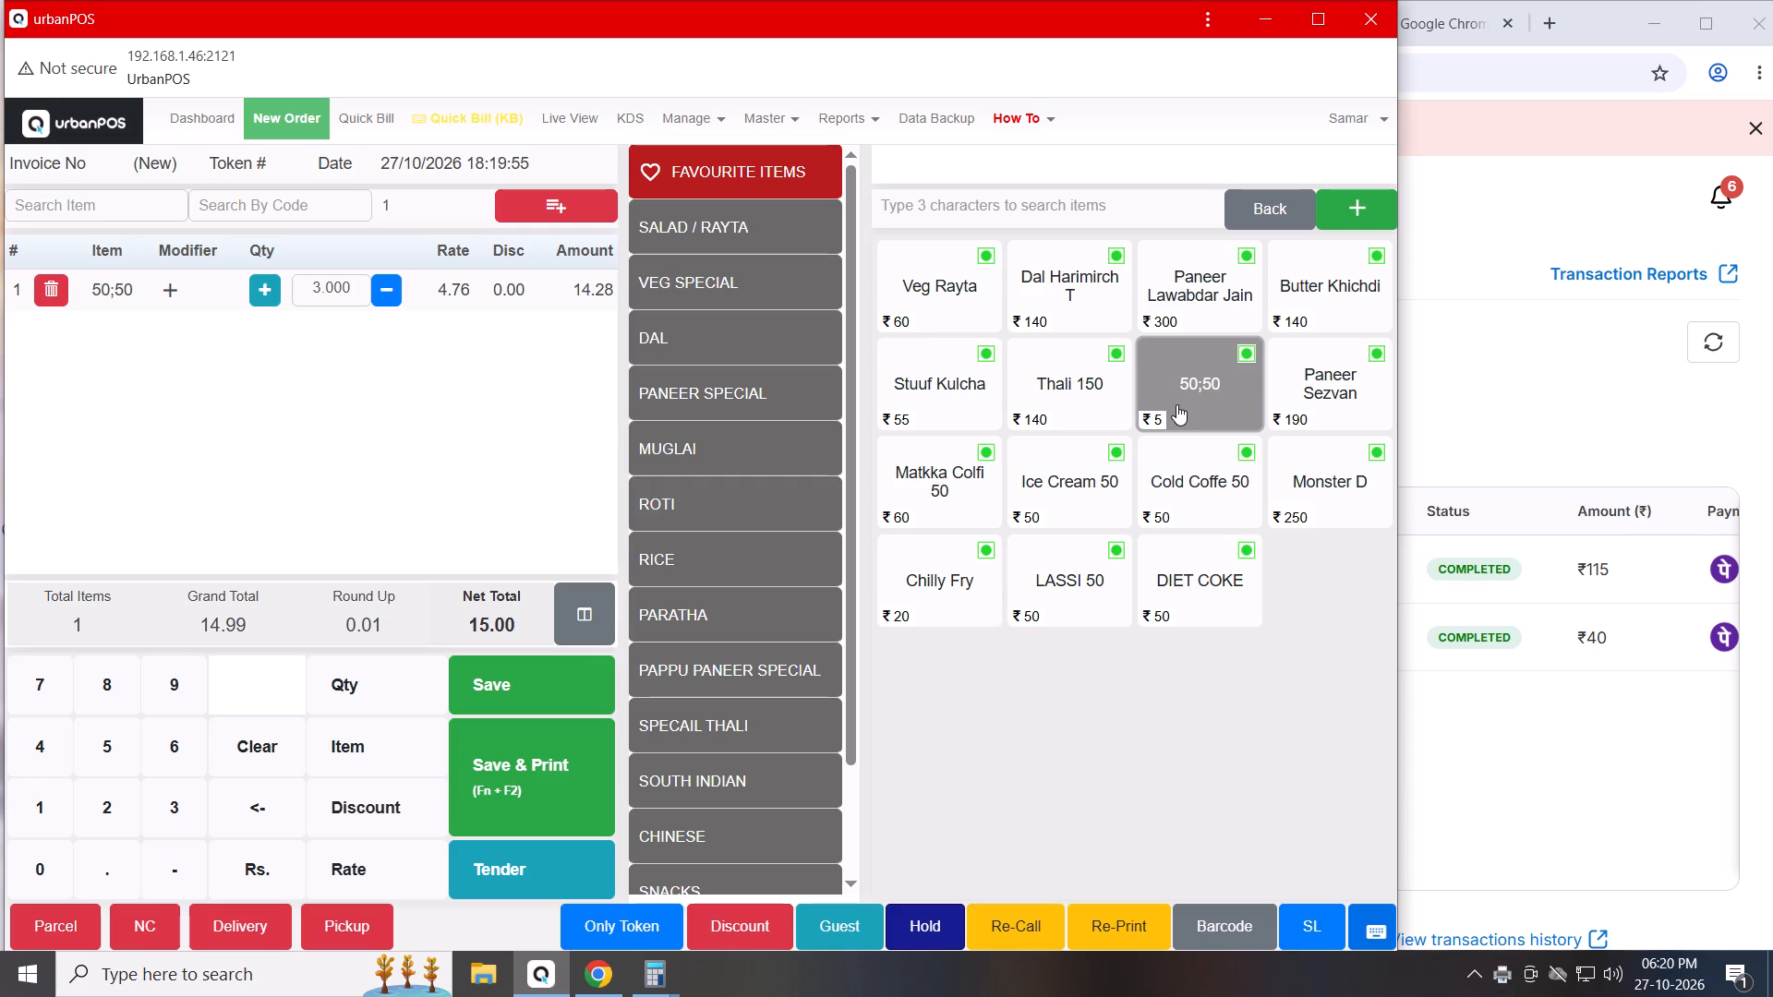
key("F2")
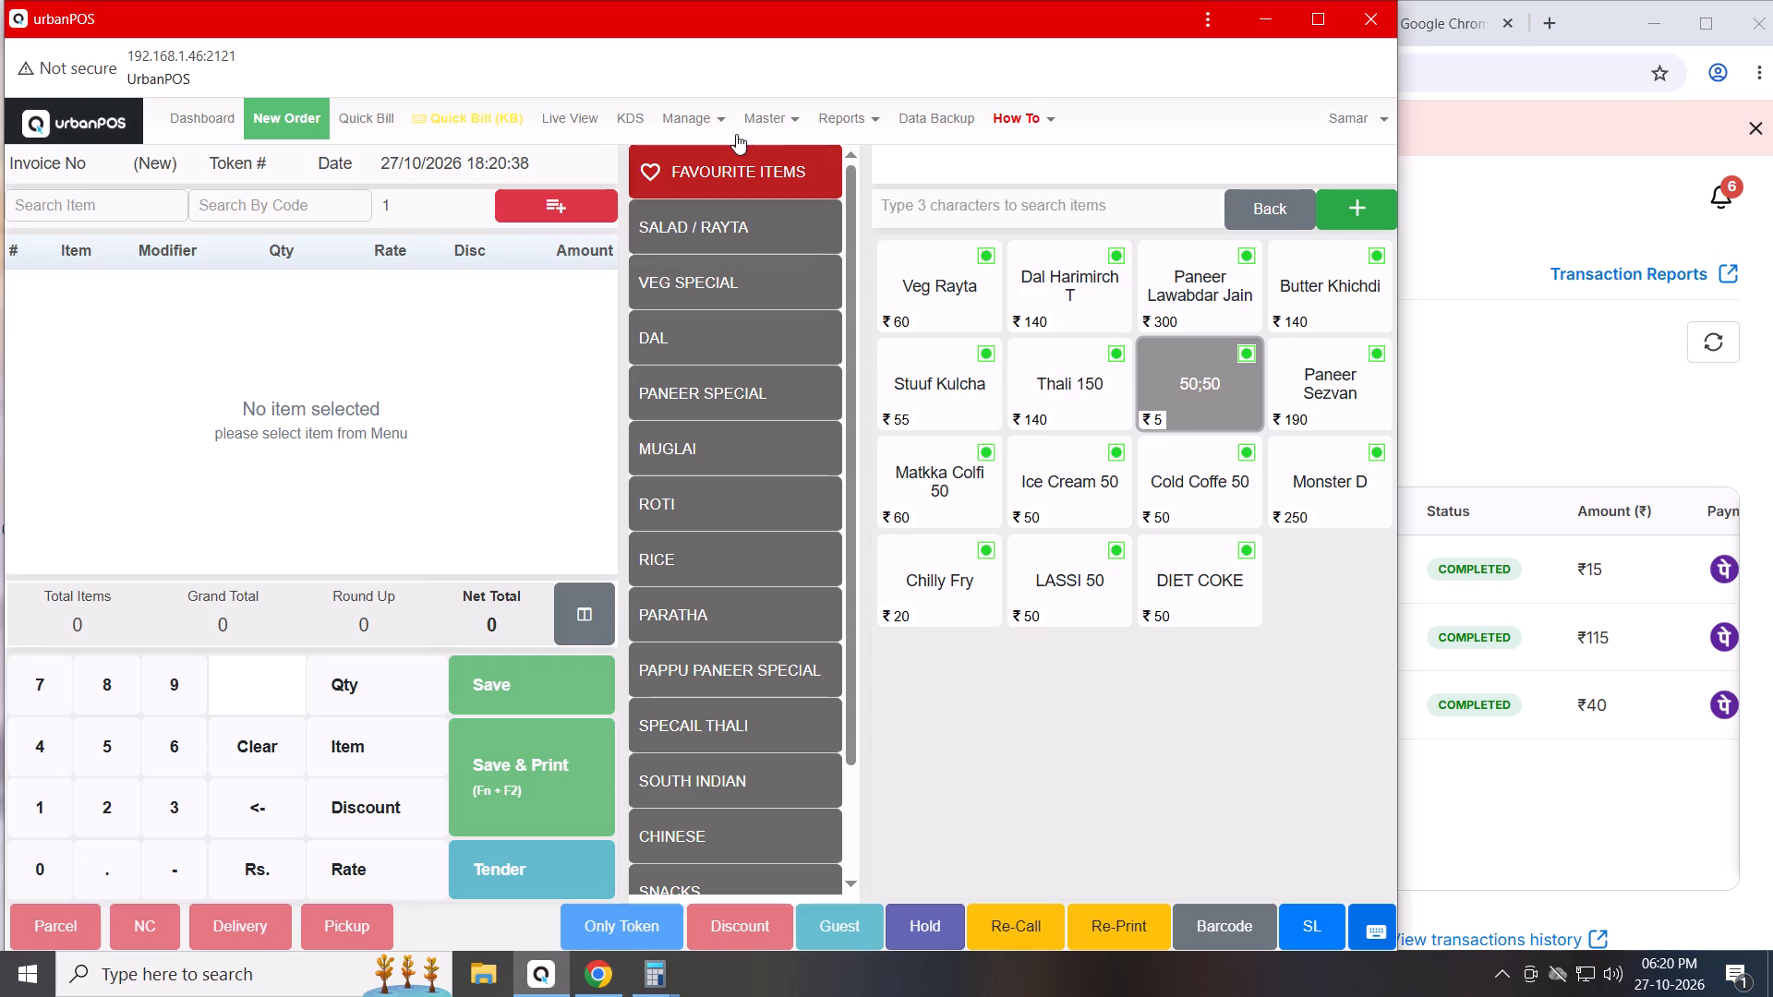
Add one COLD DRINK 35 from the favourite items to the next new bill.
left_click(723, 176)
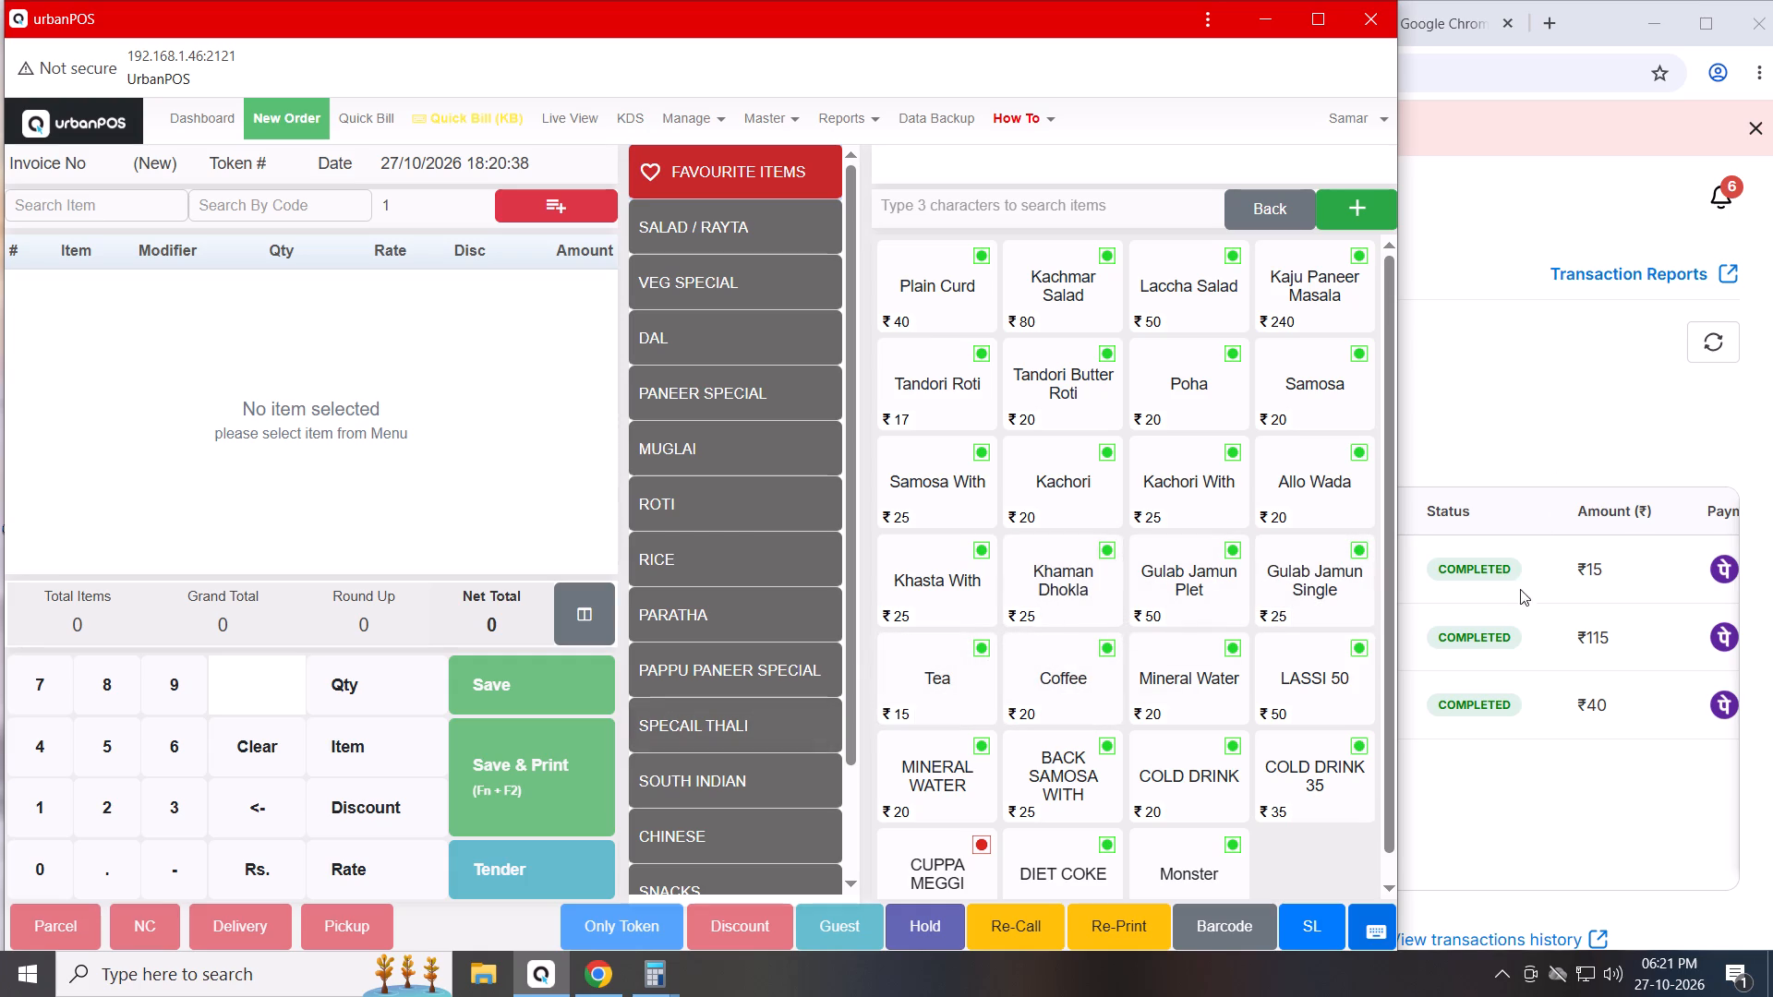
left_click(1273, 733)
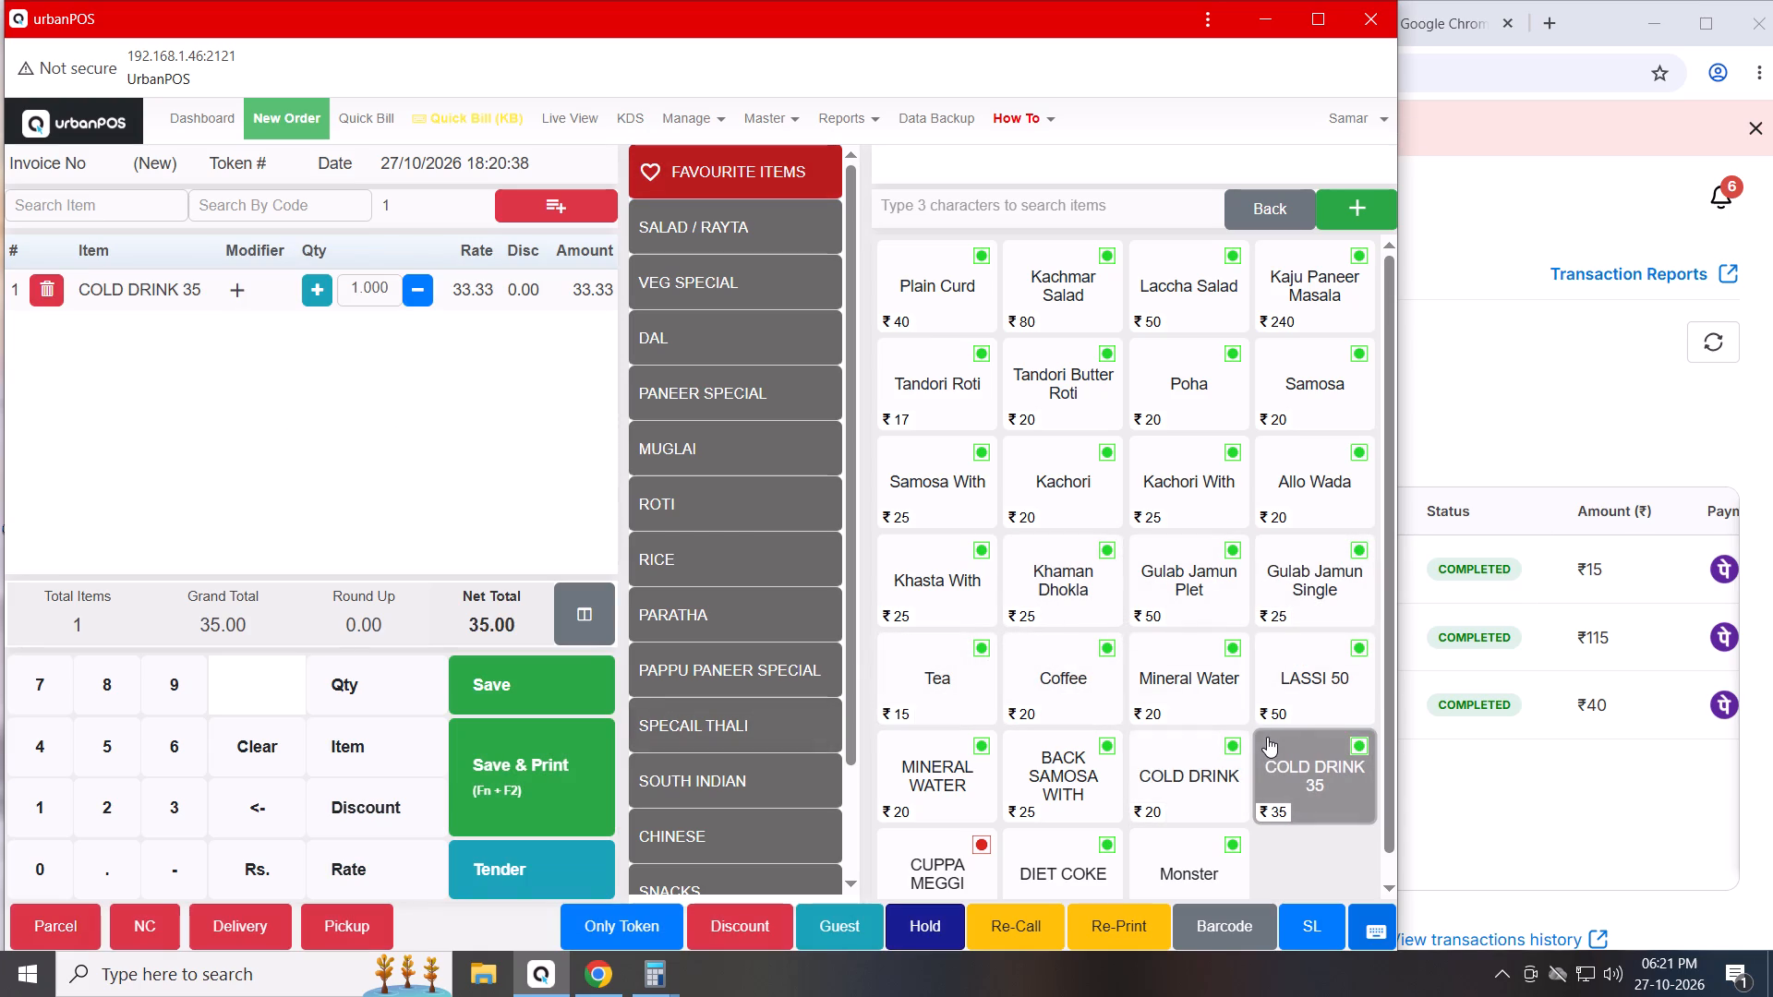
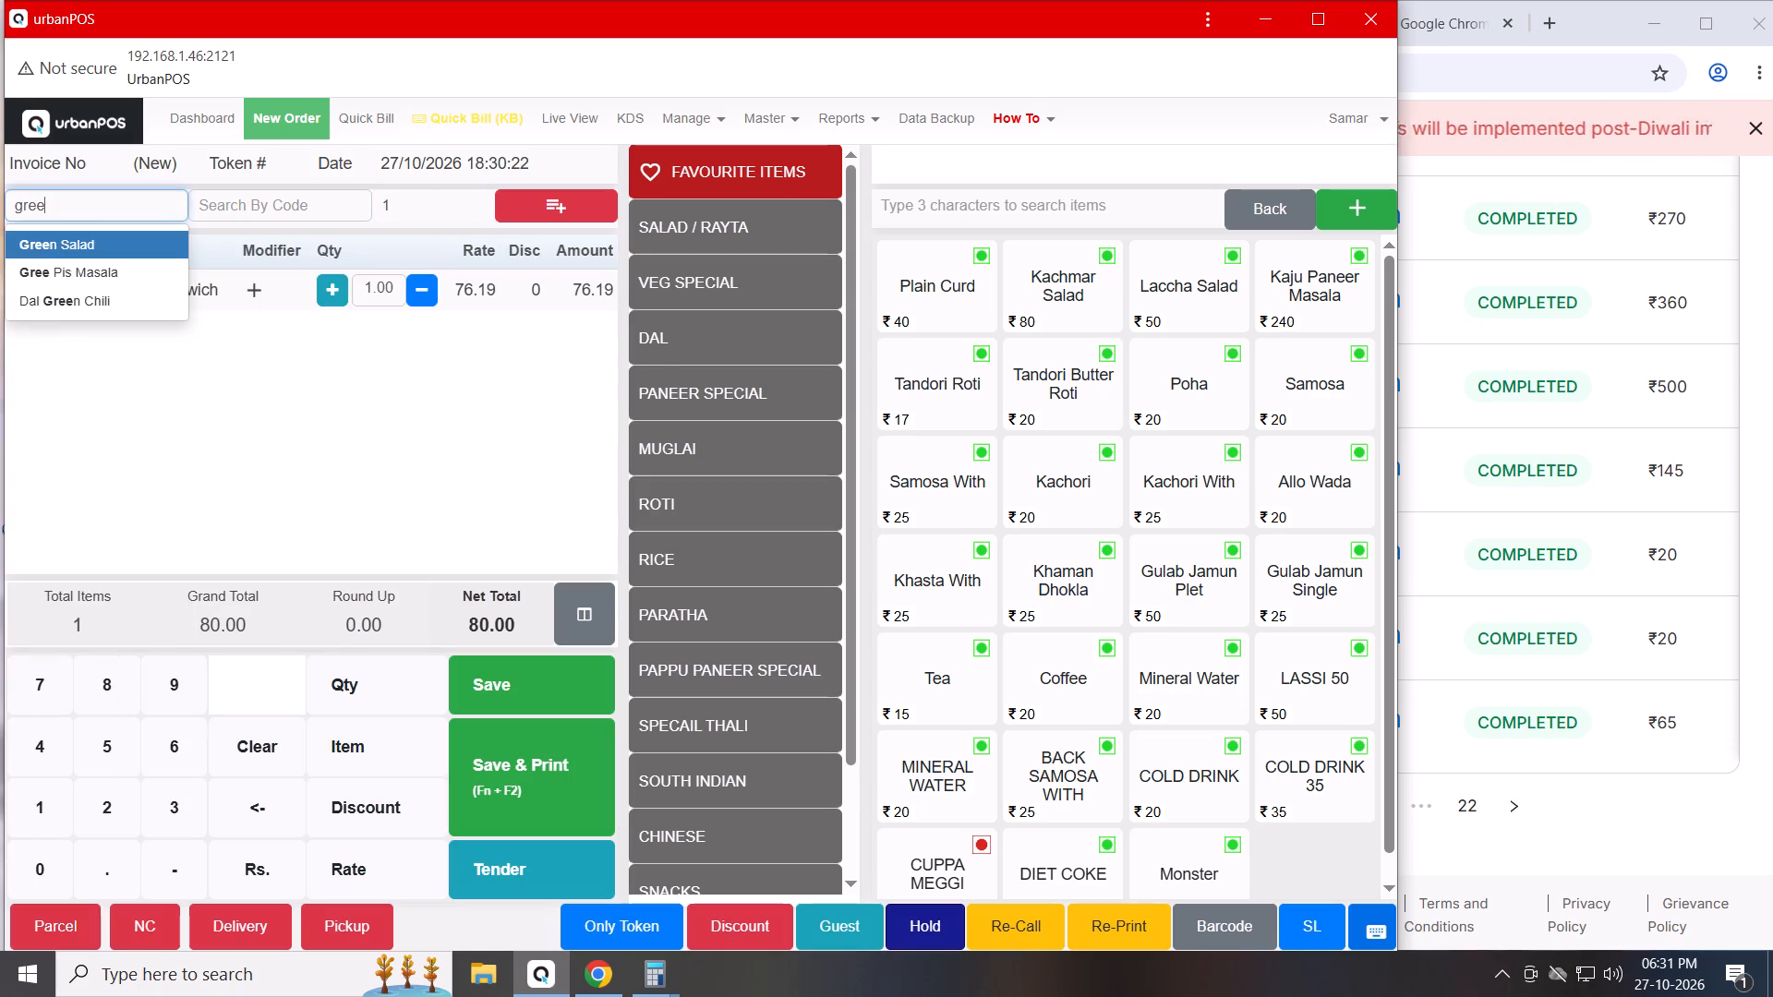
Add one Green Salad to the bill with the Veg Grild Sandwich, and save and print it.
key("Return")
key("Return")
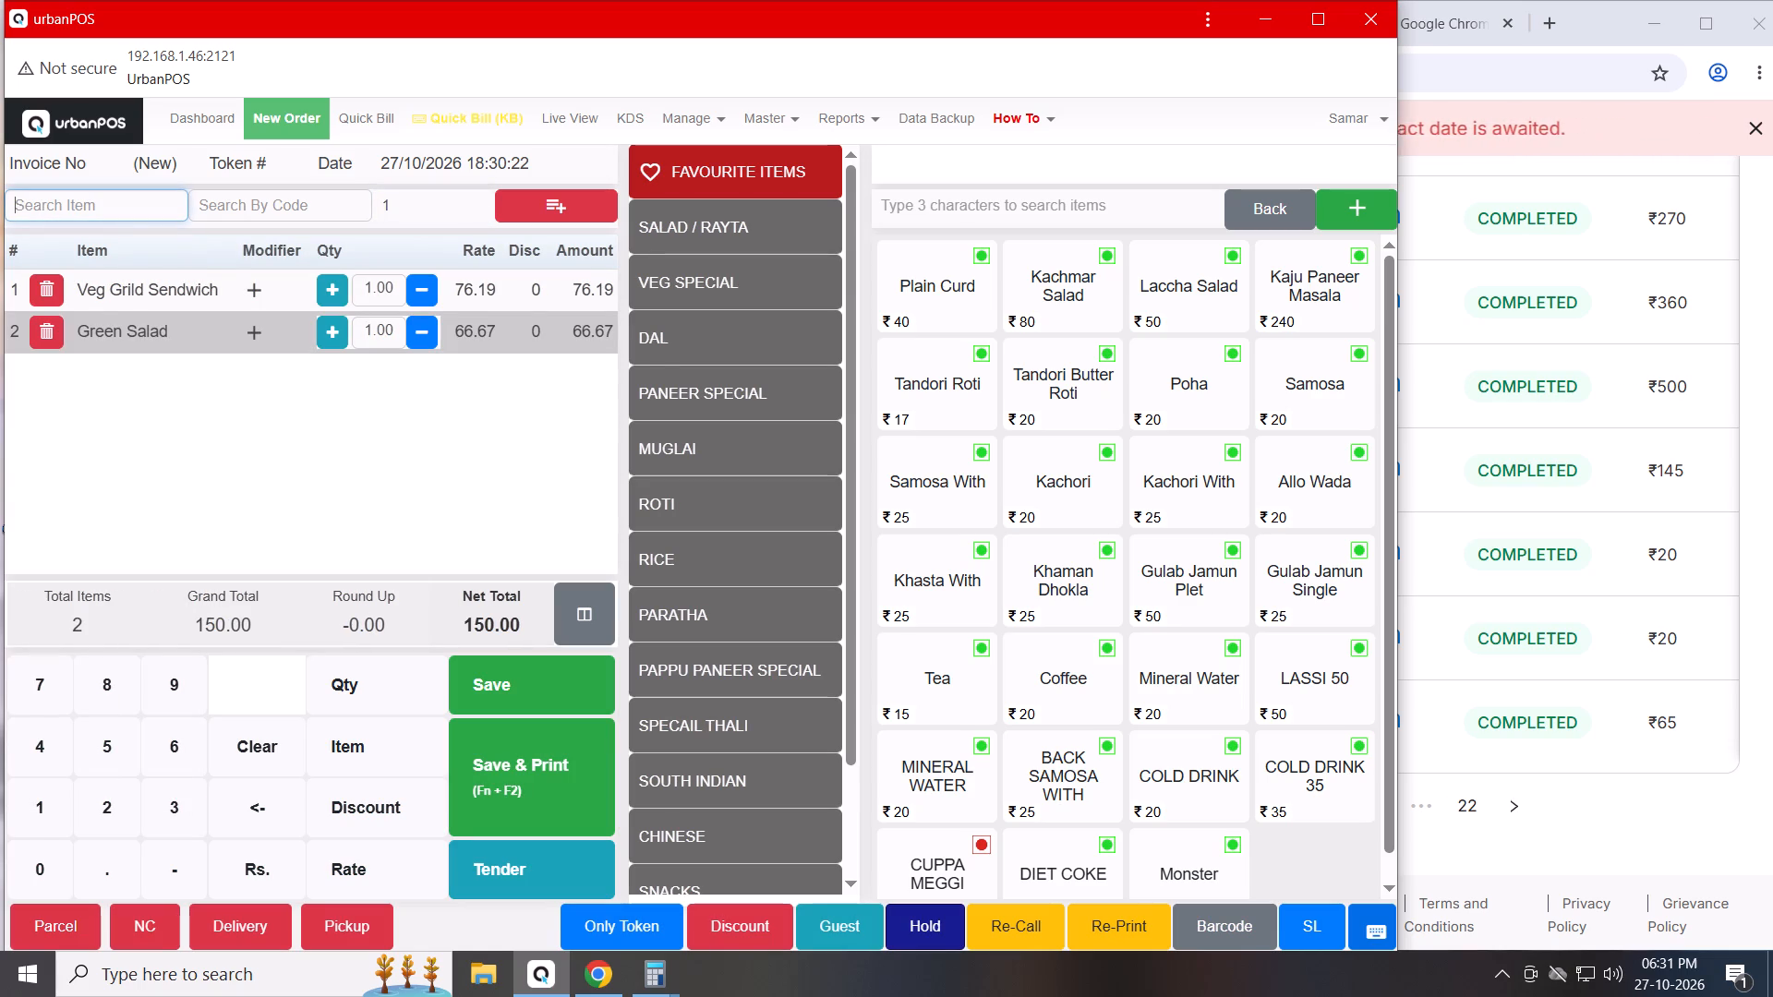
key("F2")
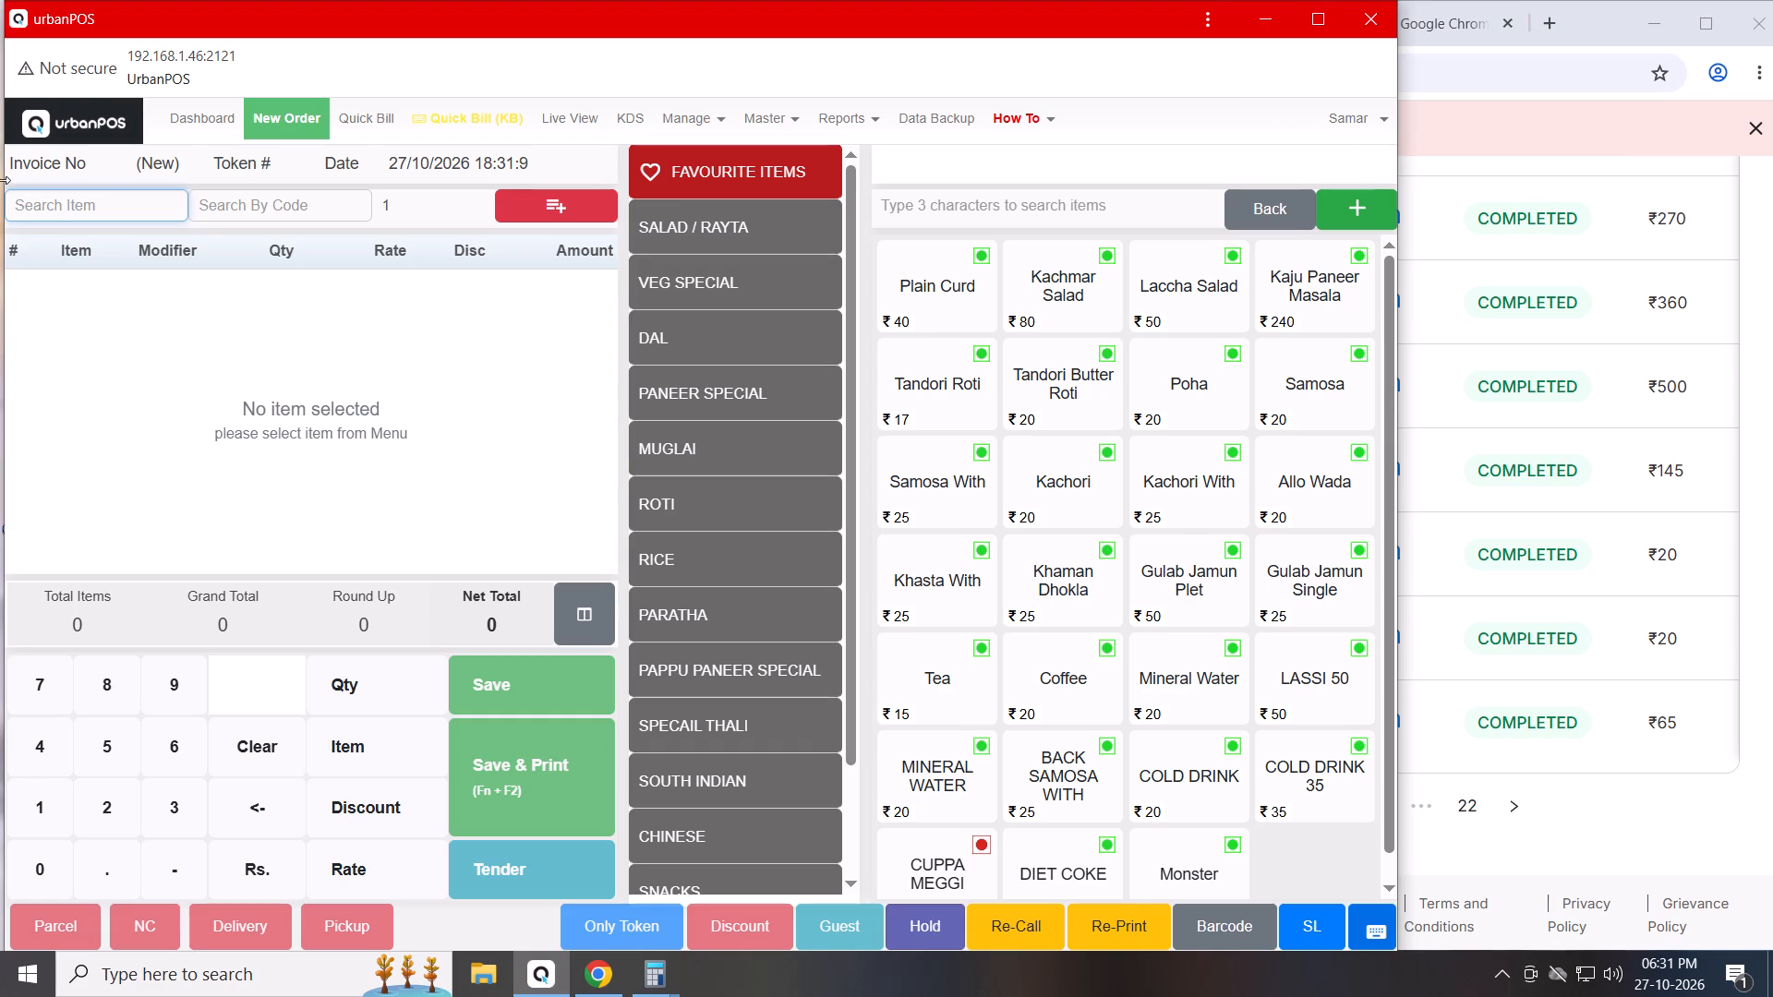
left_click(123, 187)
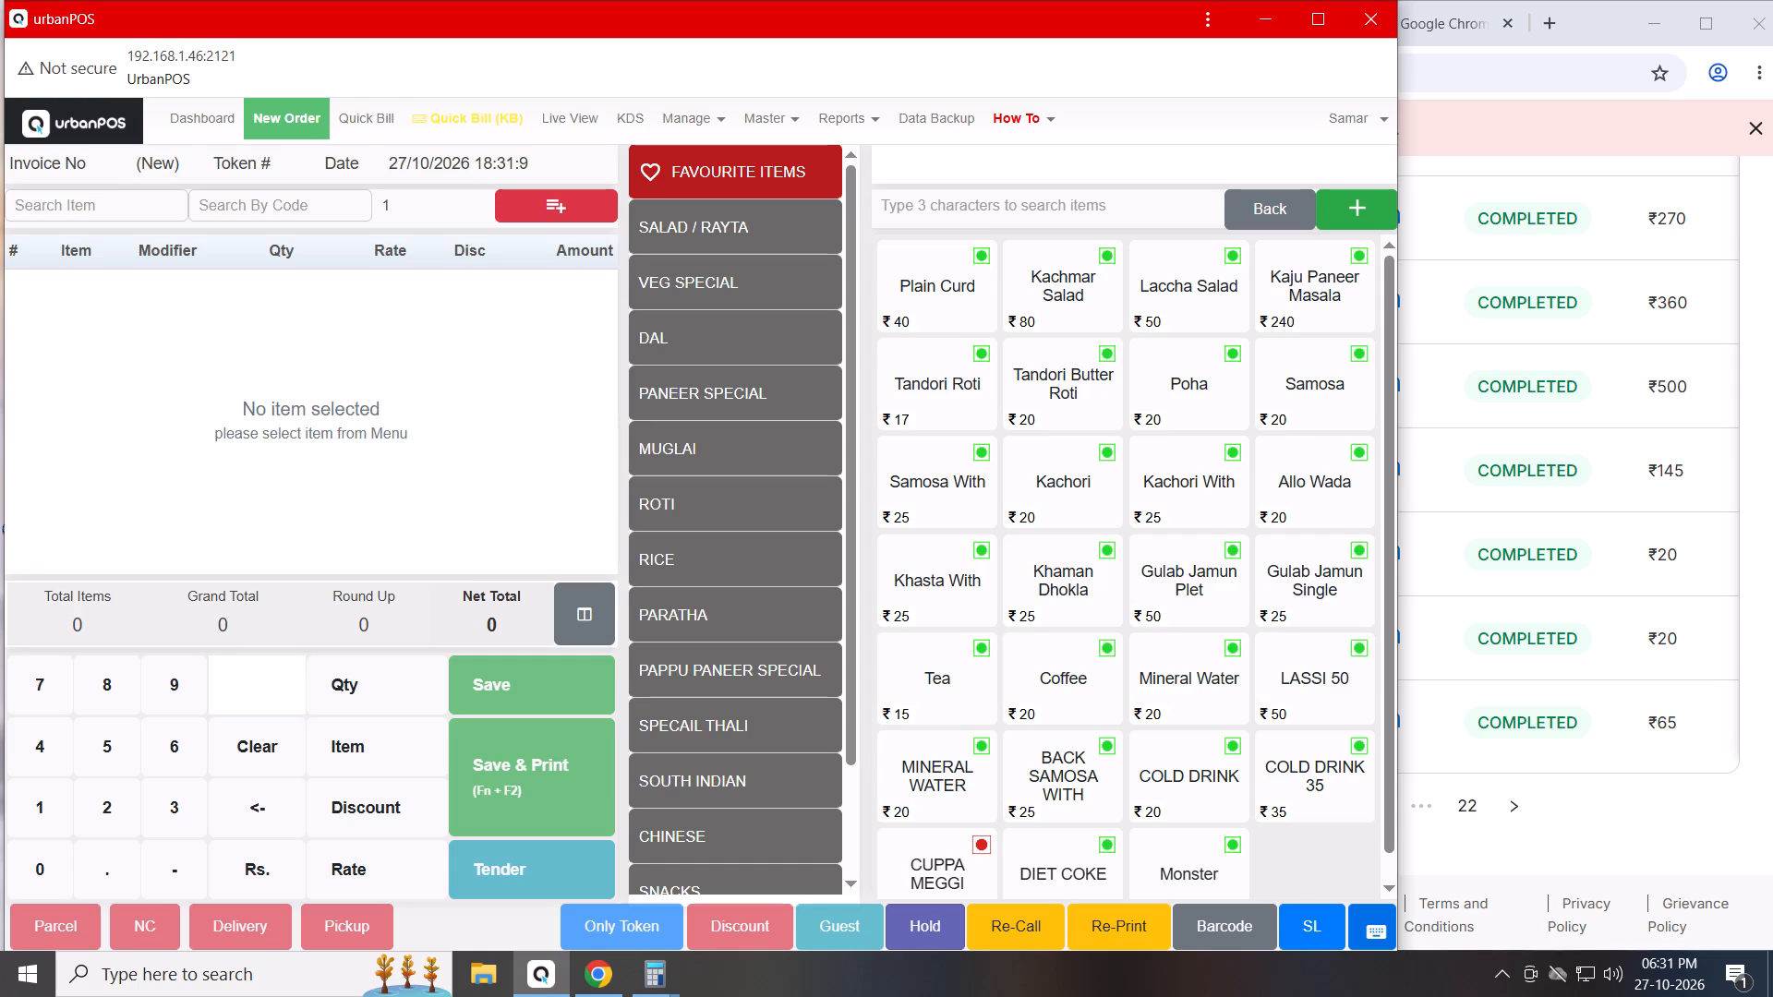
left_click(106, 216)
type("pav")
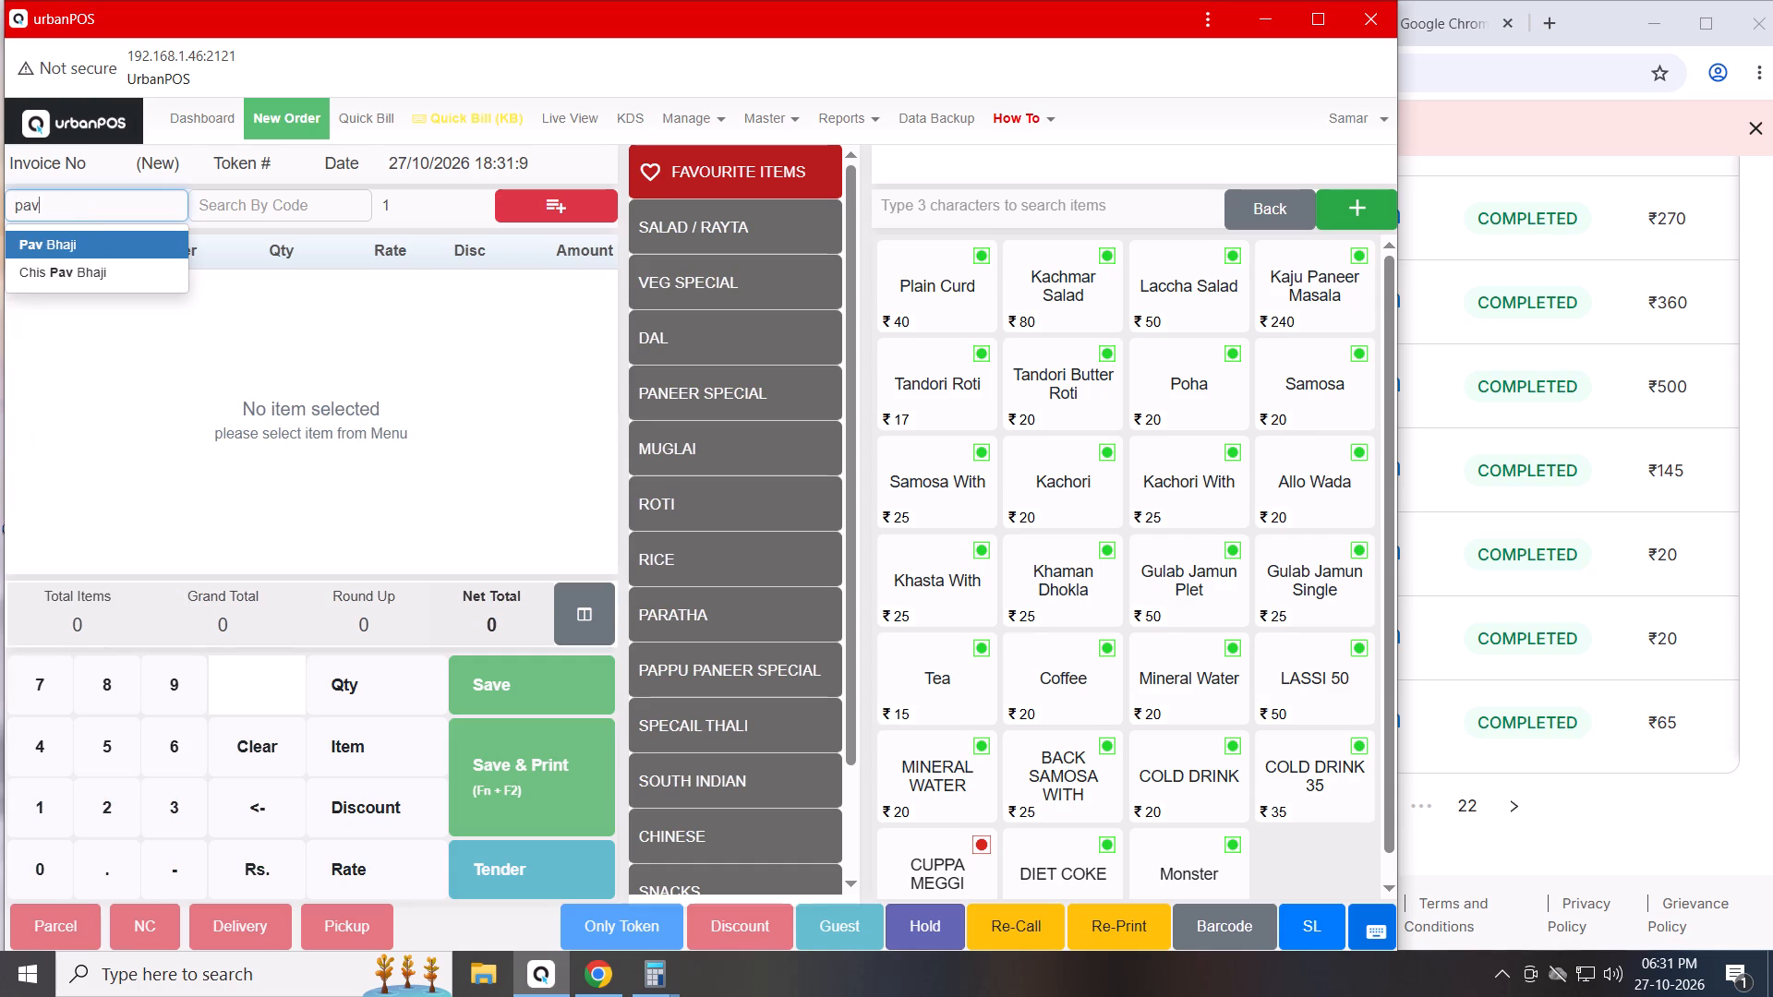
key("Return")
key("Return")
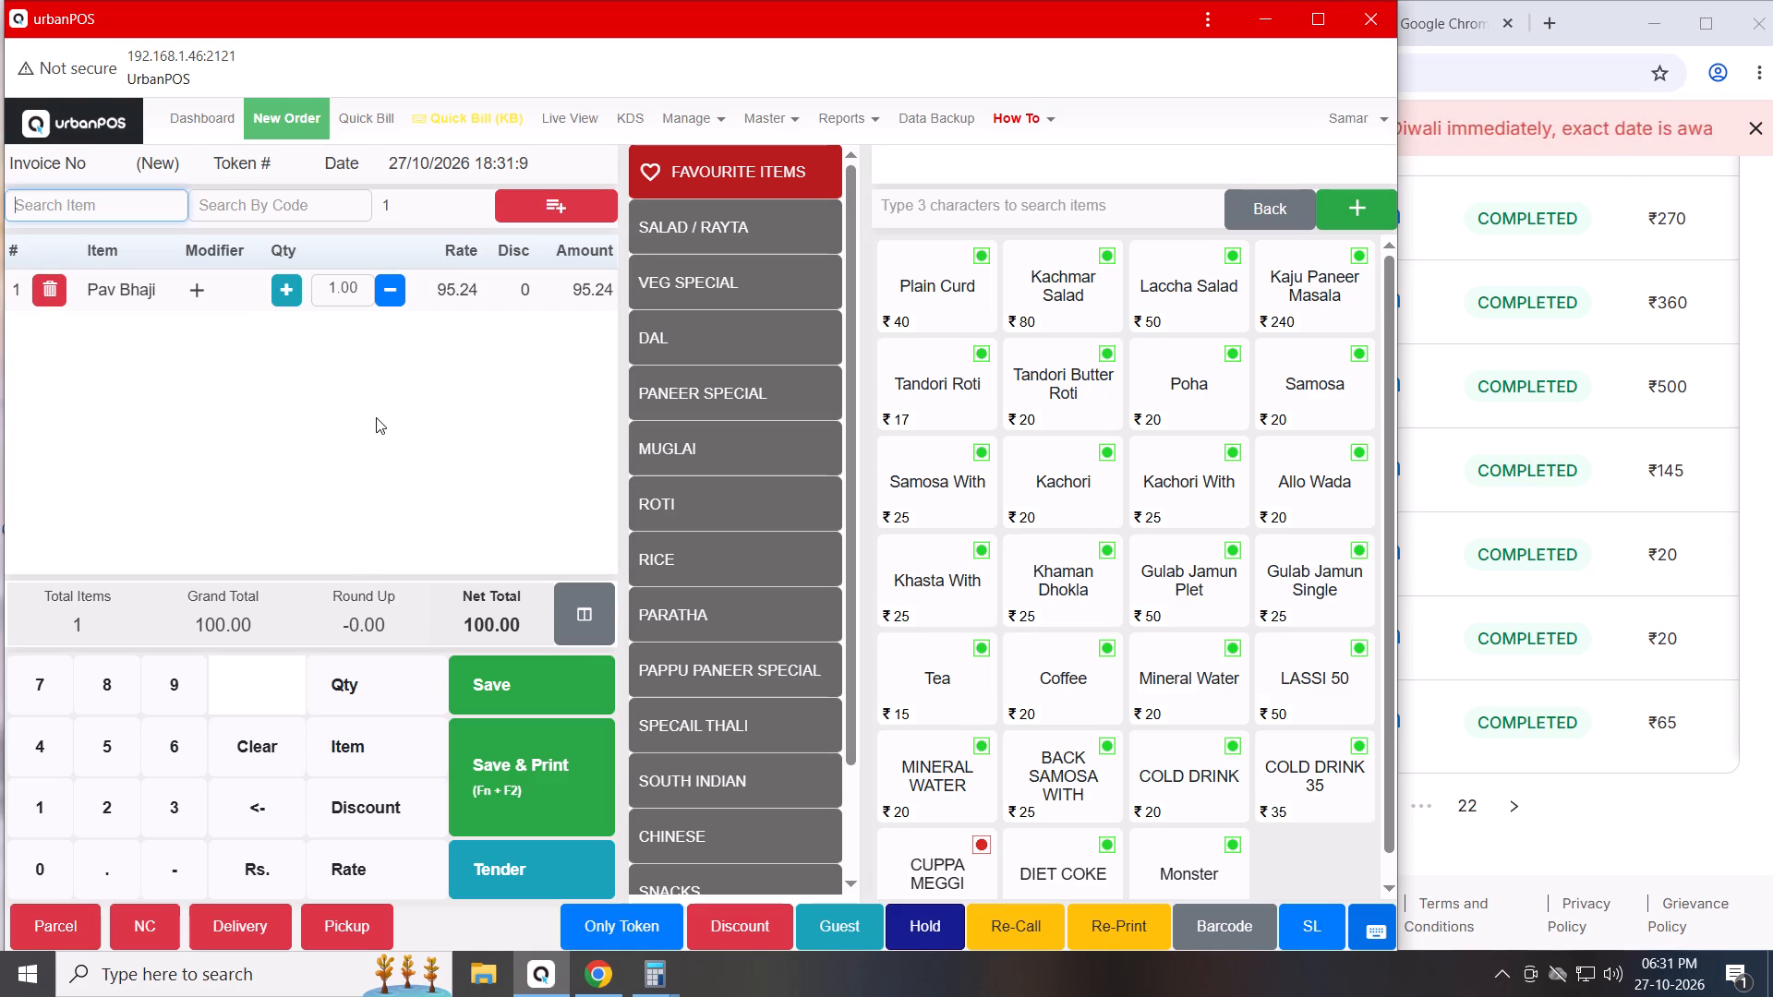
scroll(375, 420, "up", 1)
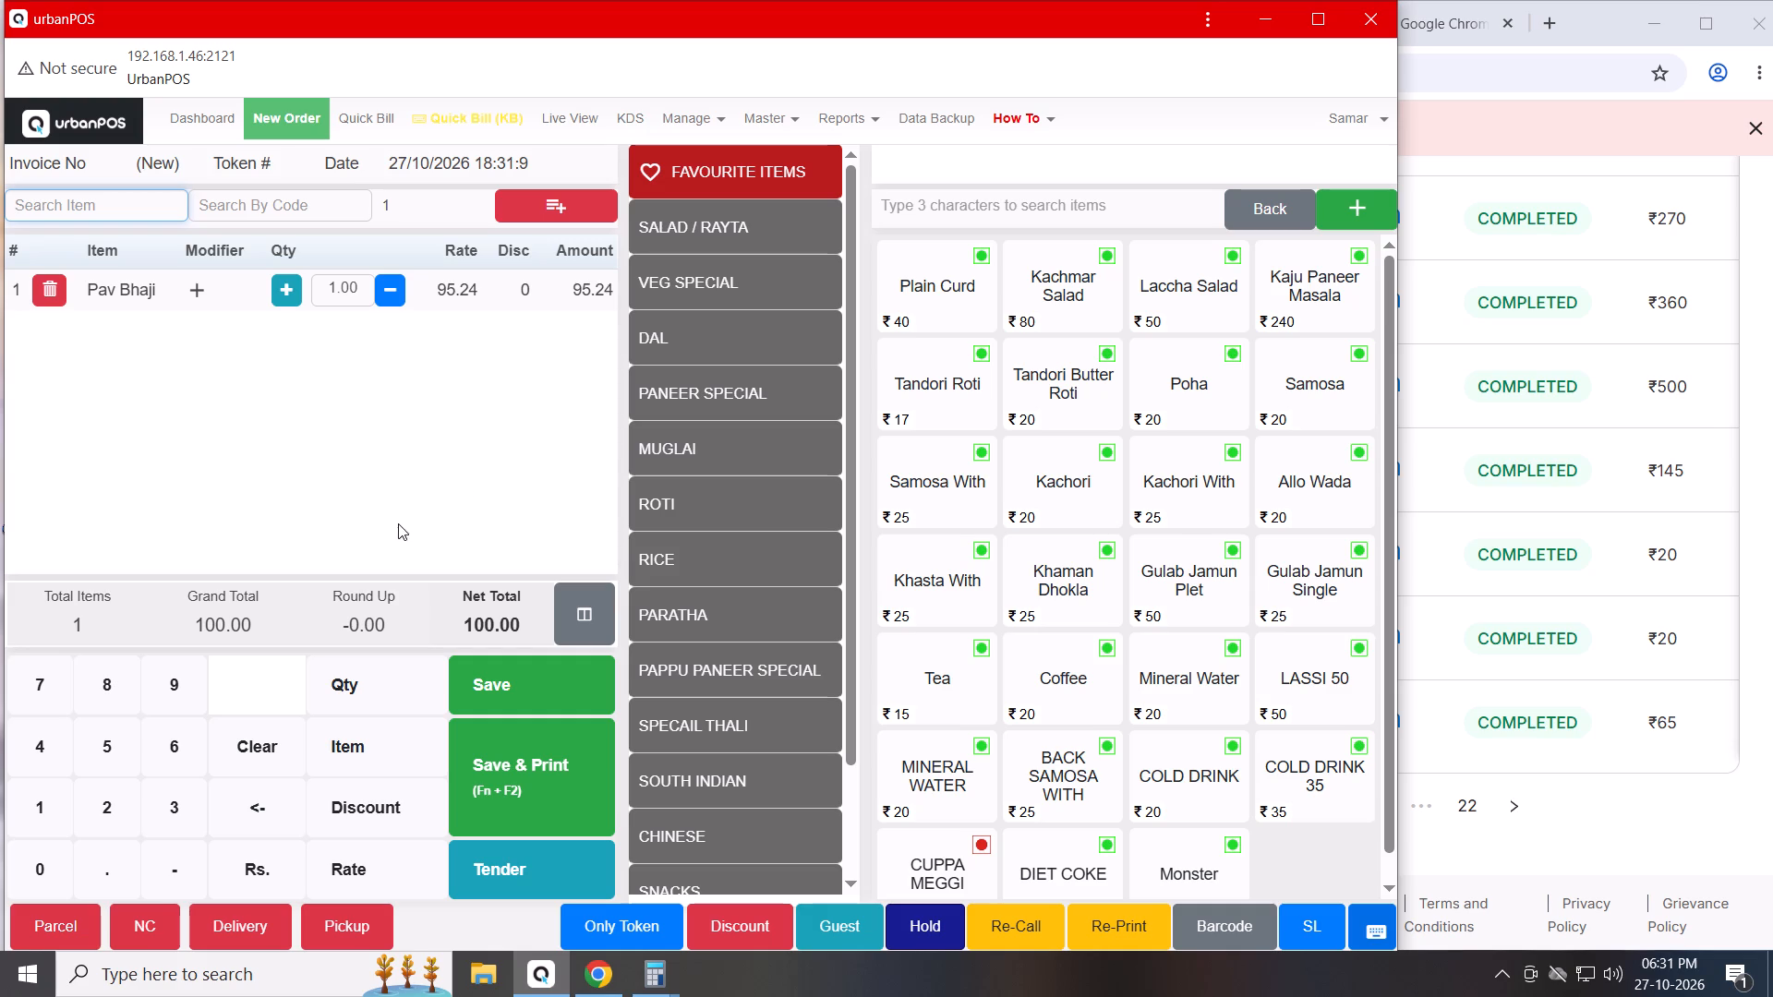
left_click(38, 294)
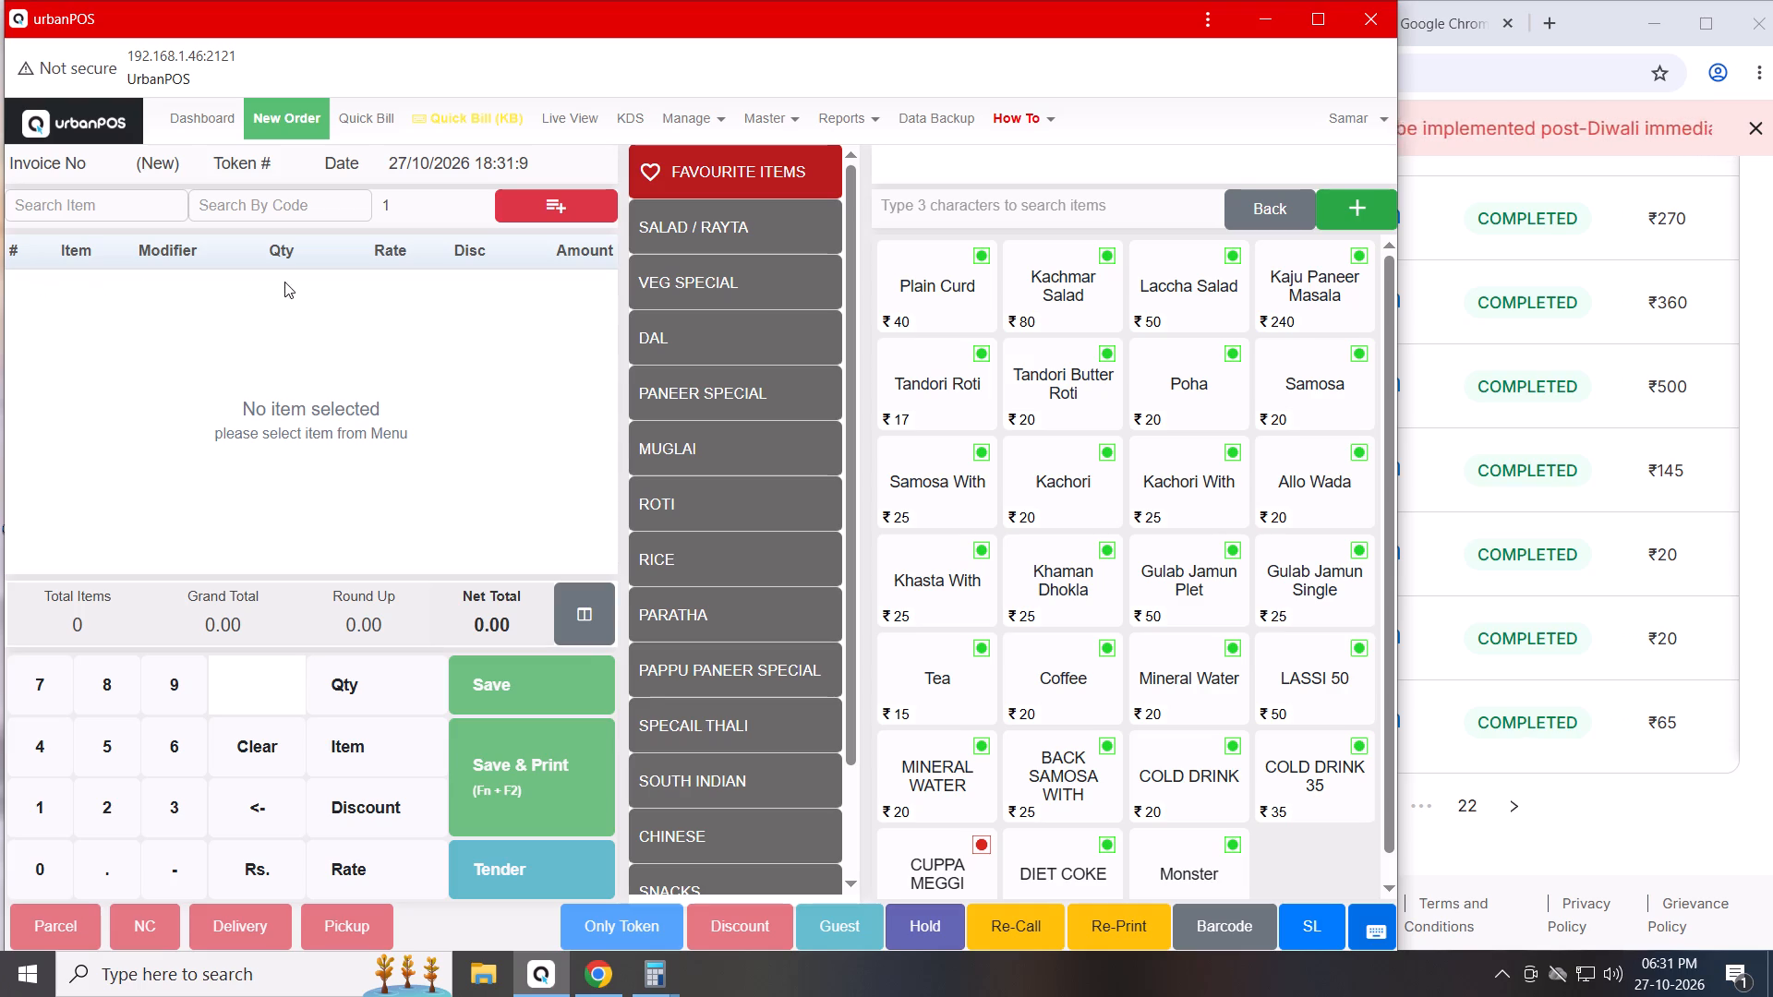
Add two BACK SAMOSA WITH from the favourite items to the new bill, and save and print it.
double_click(1071, 777)
left_click(476, 767)
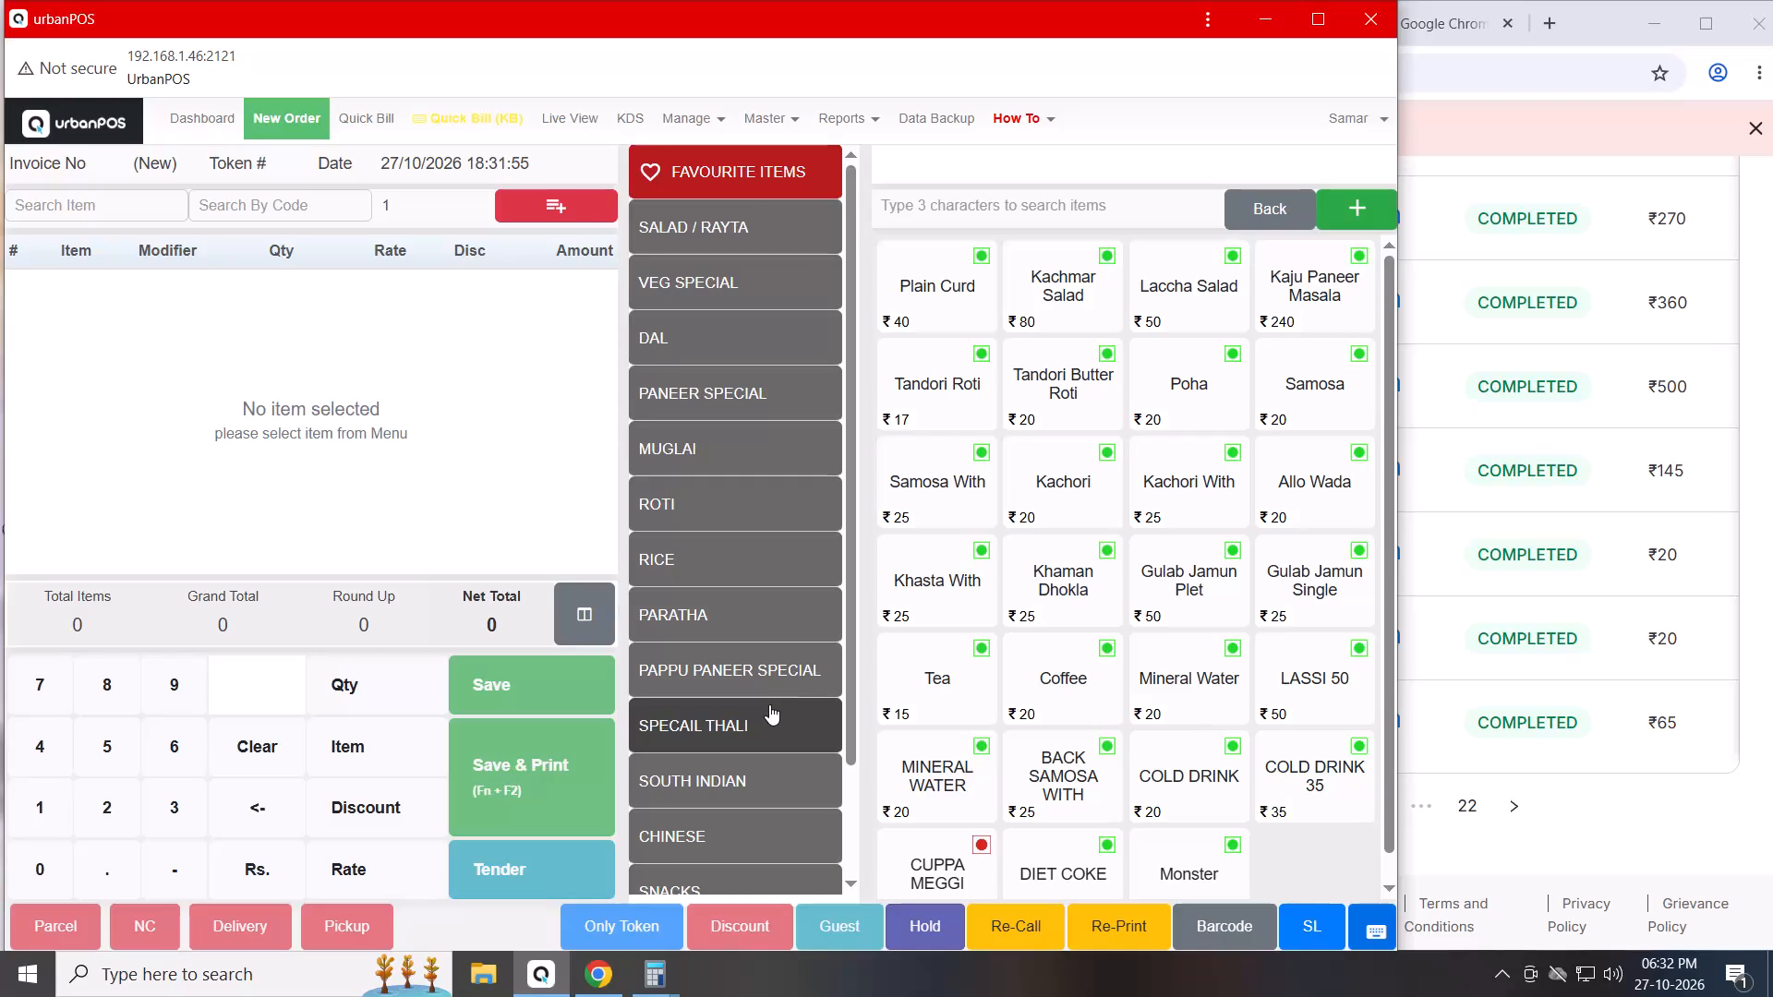
Add two Tea from the favourite items to the next new bill, and save and print it.
double_click(972, 699)
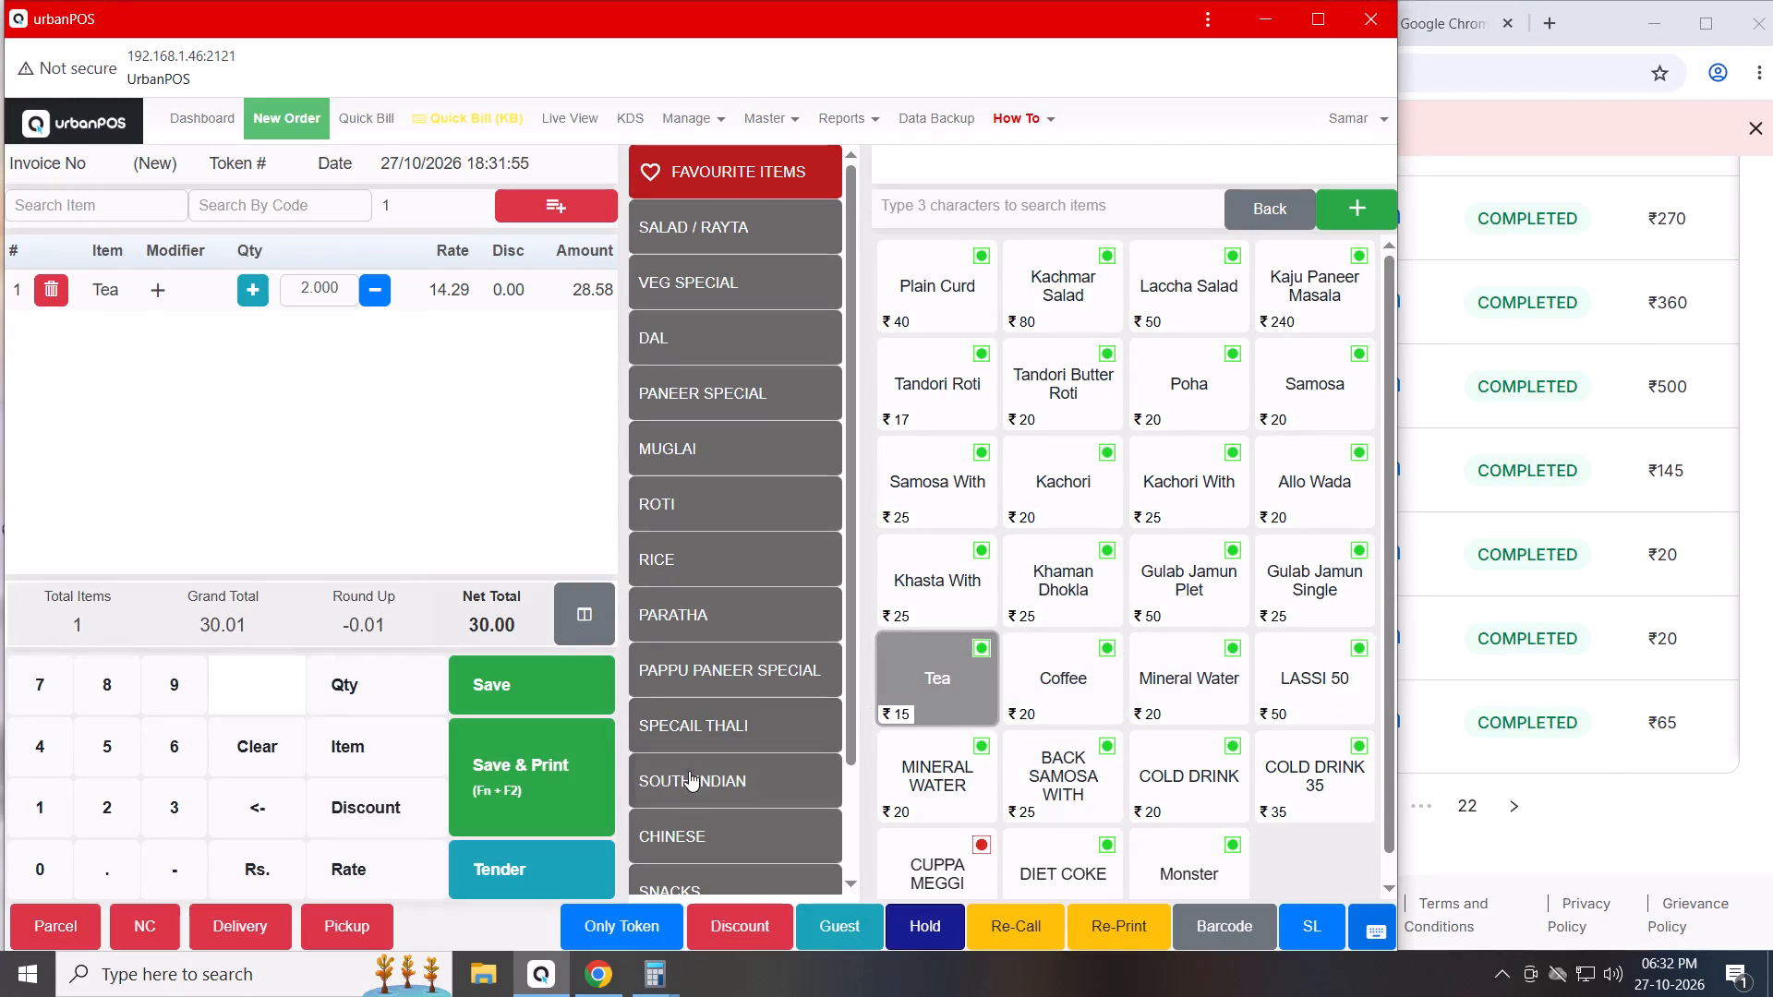
left_click(573, 801)
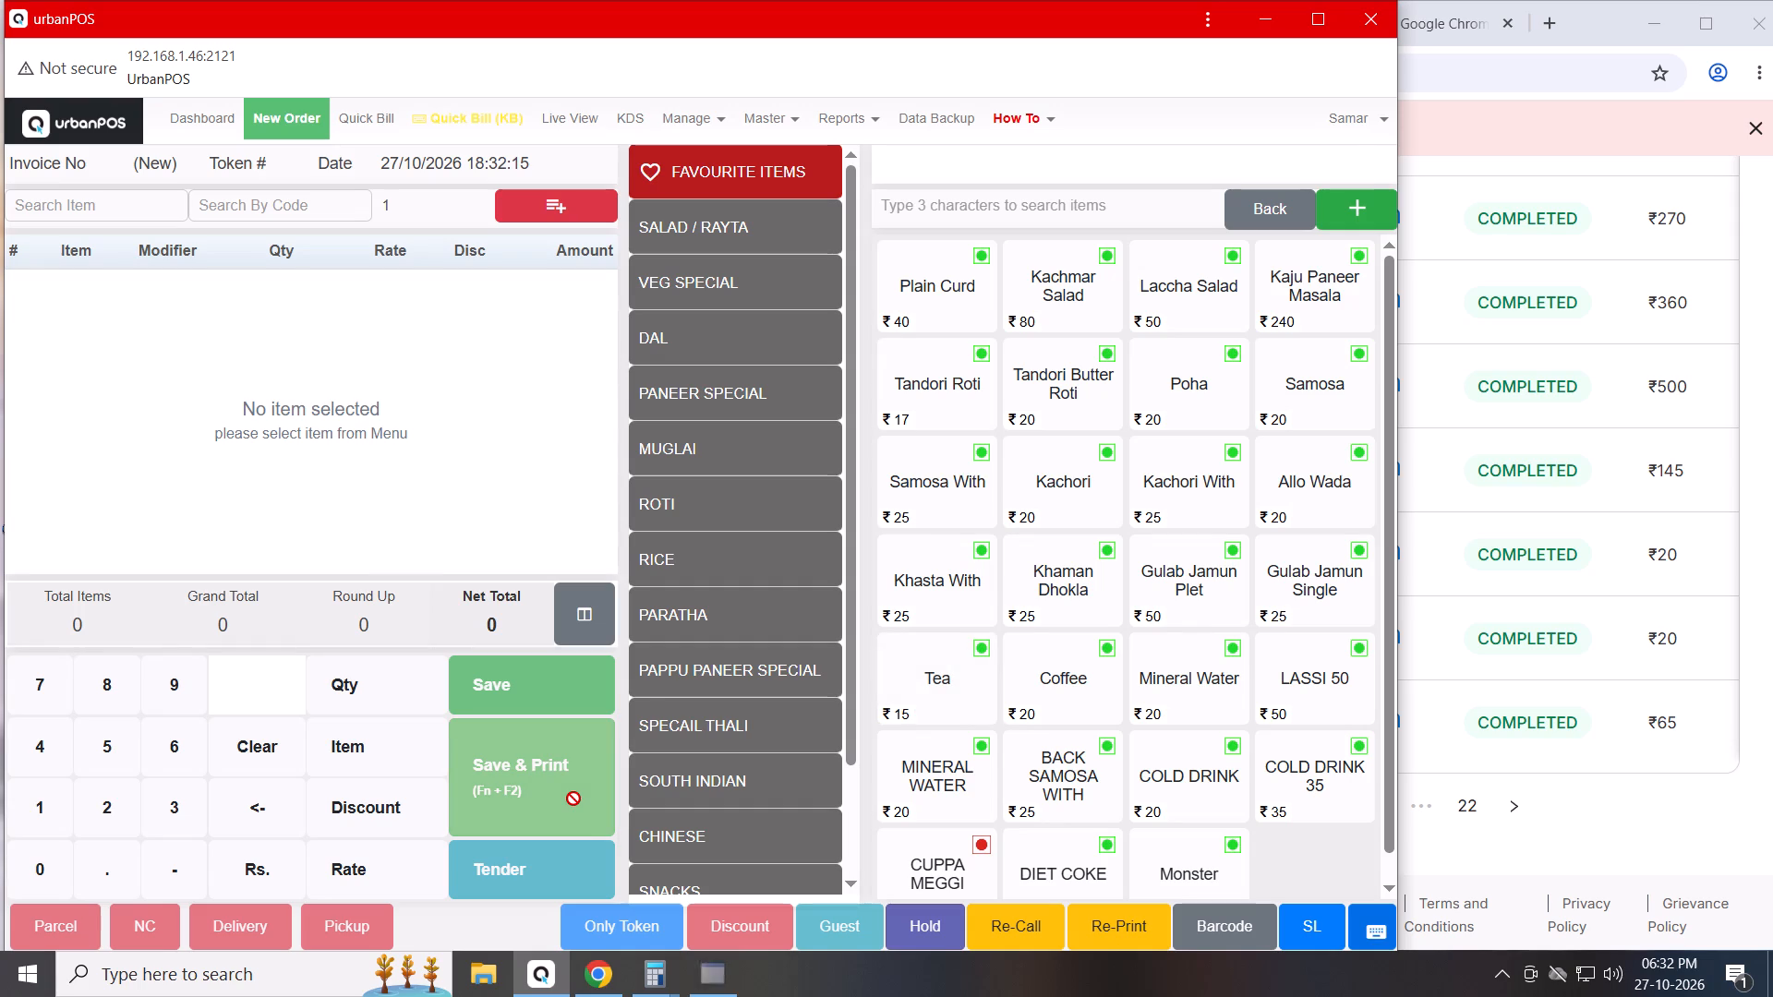
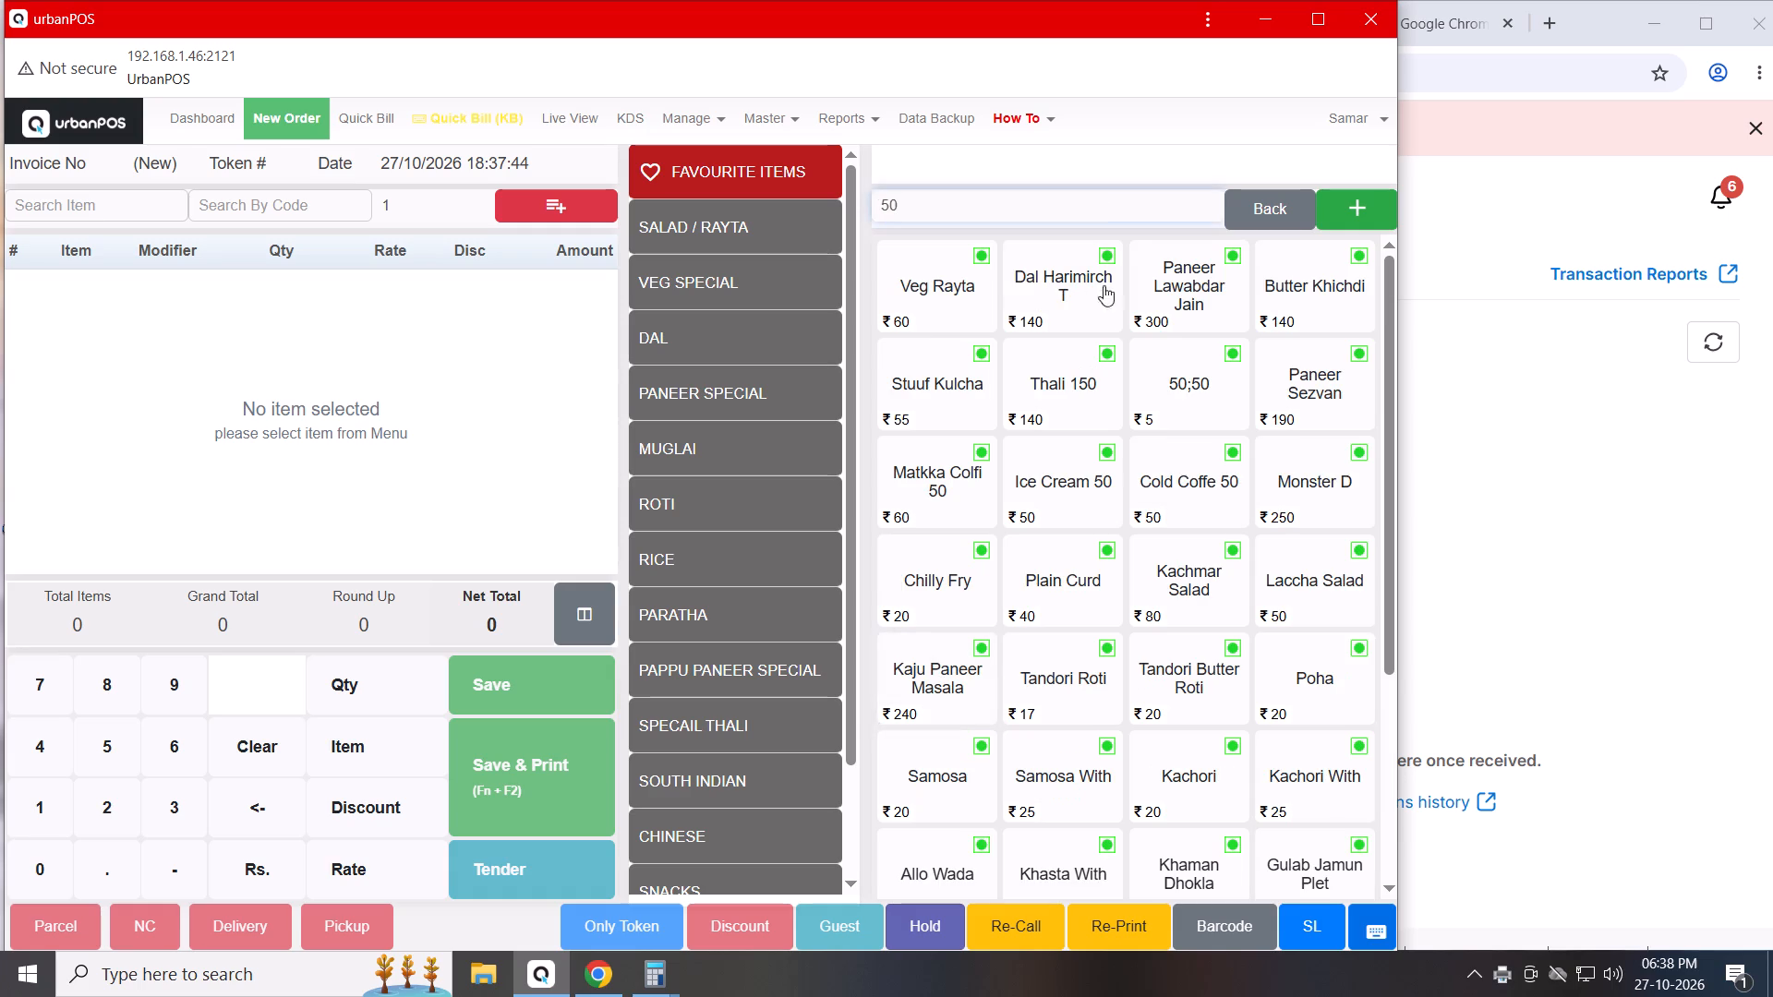
Add two 50;50 from the search results to the new bill, and save and print it.
double_click(1155, 348)
left_click(534, 758)
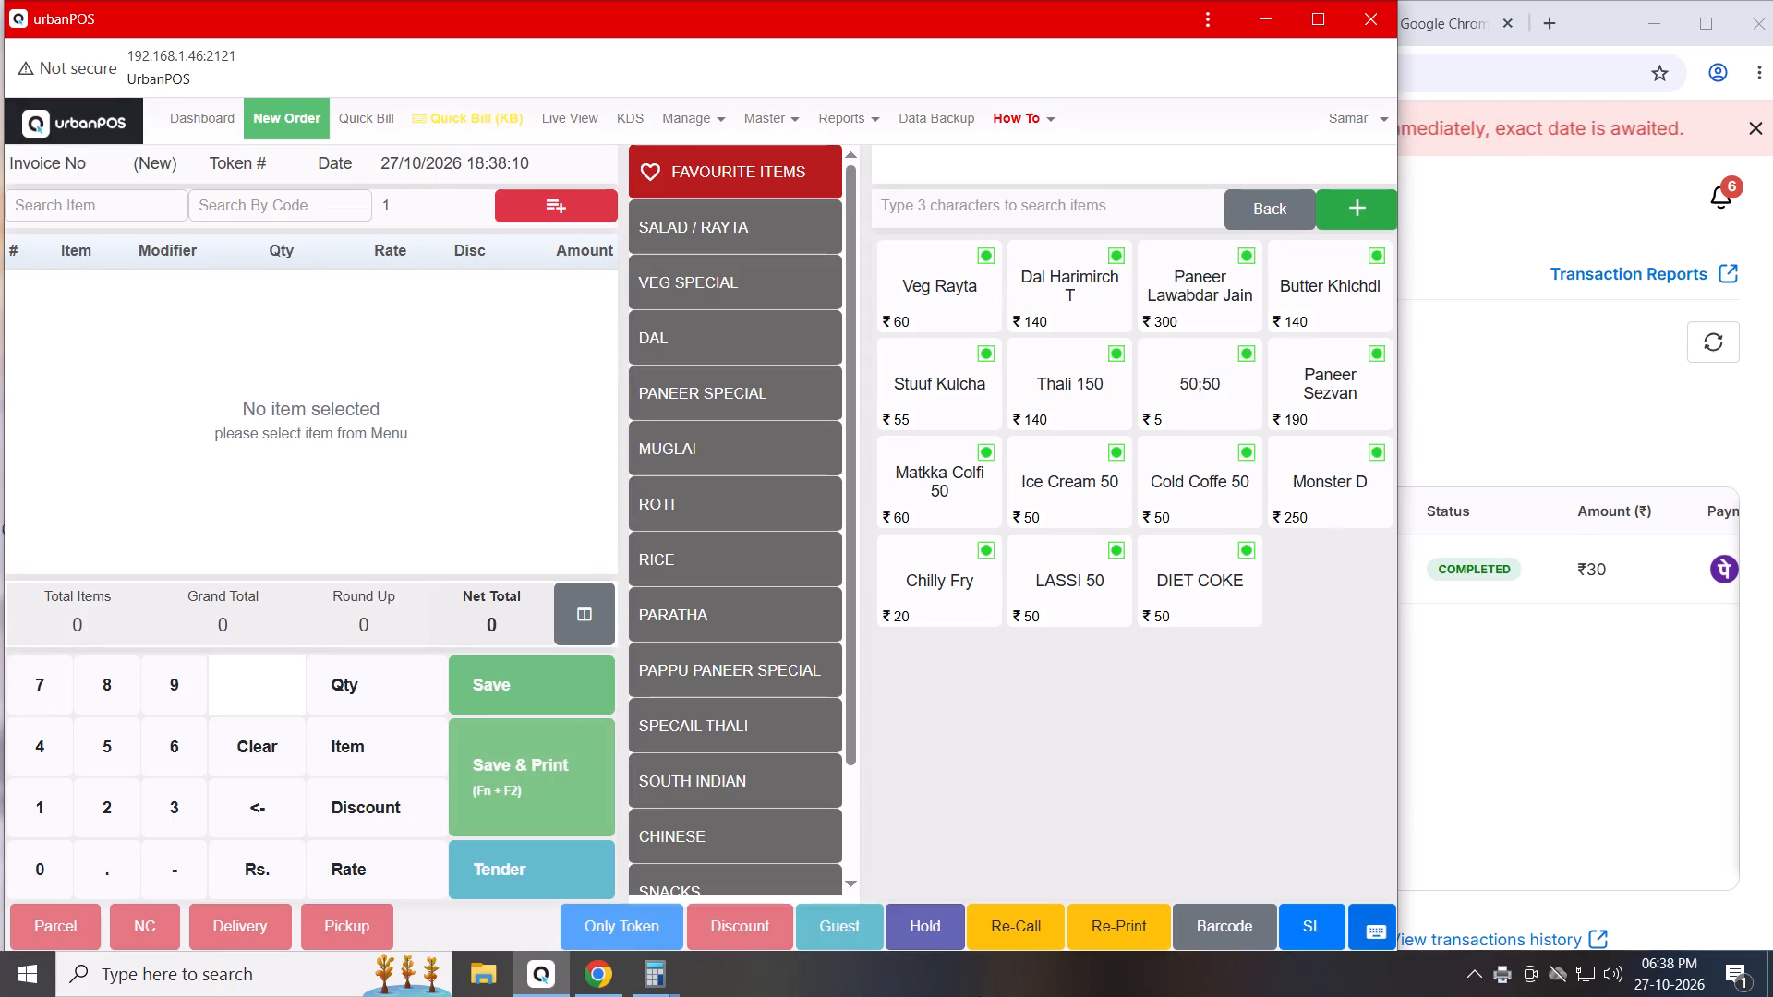
Open the re-print invoice list to check the most recent bills, and close it.
left_click(1118, 921)
scroll(1228, 859, "up", 2)
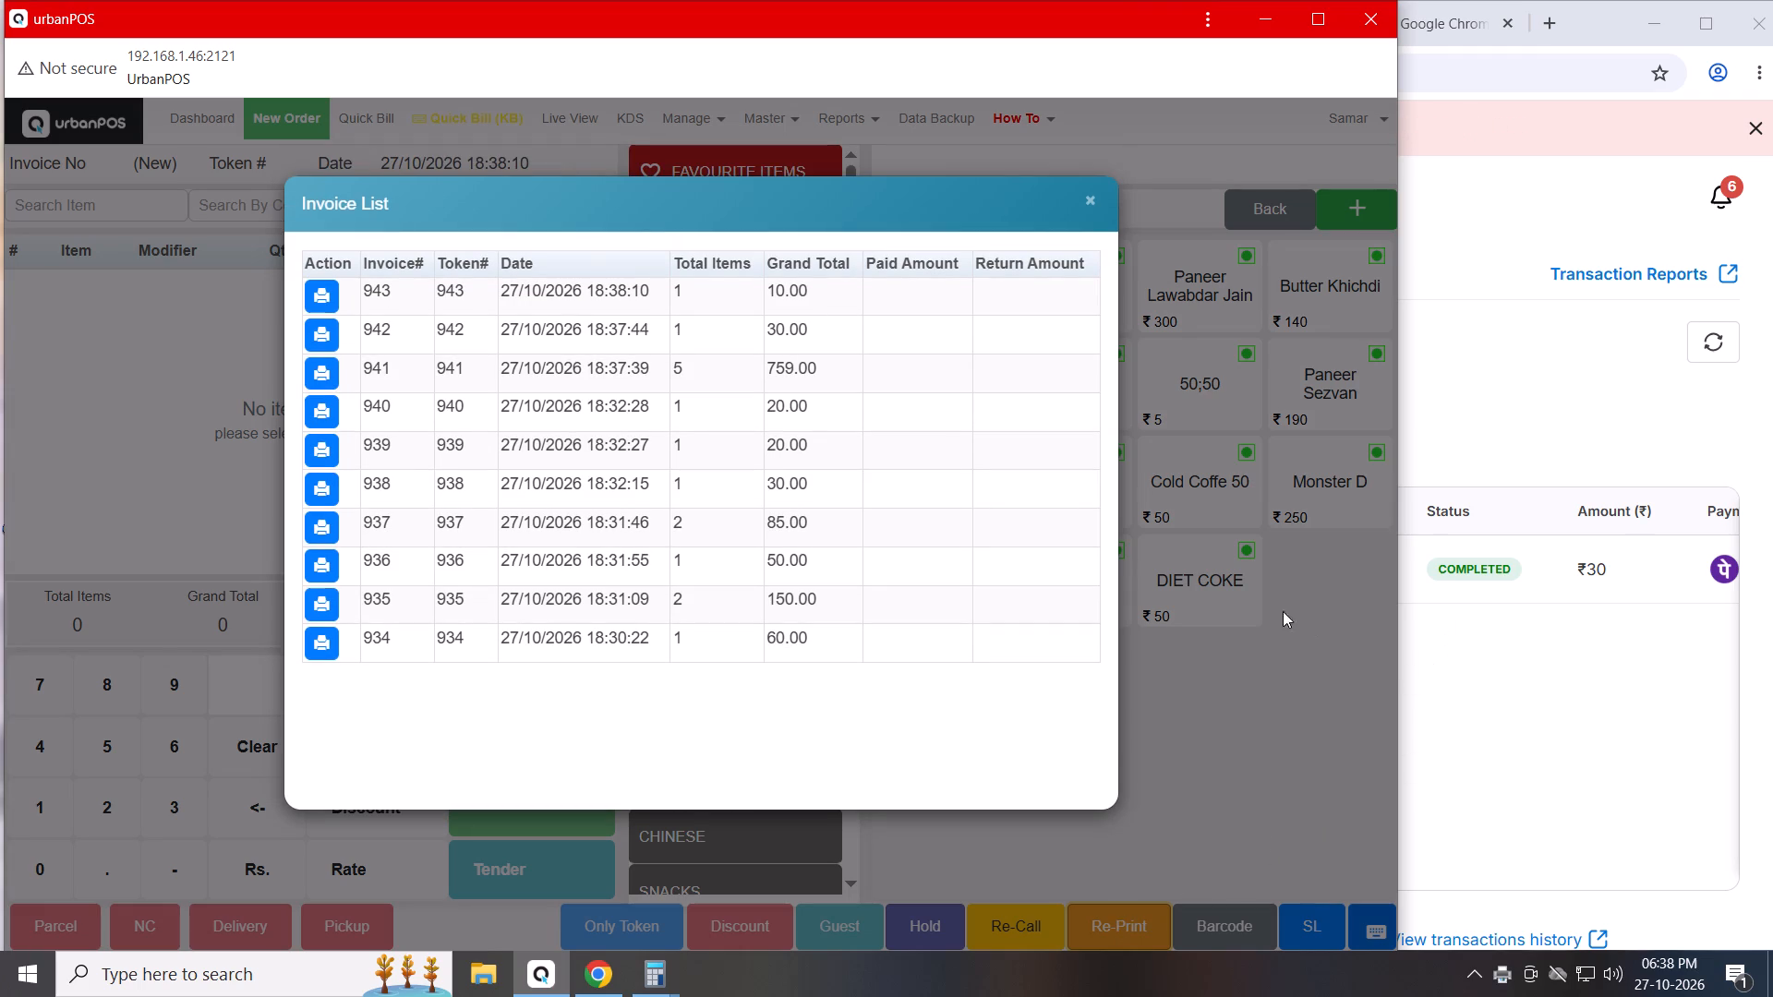
left_click(1088, 221)
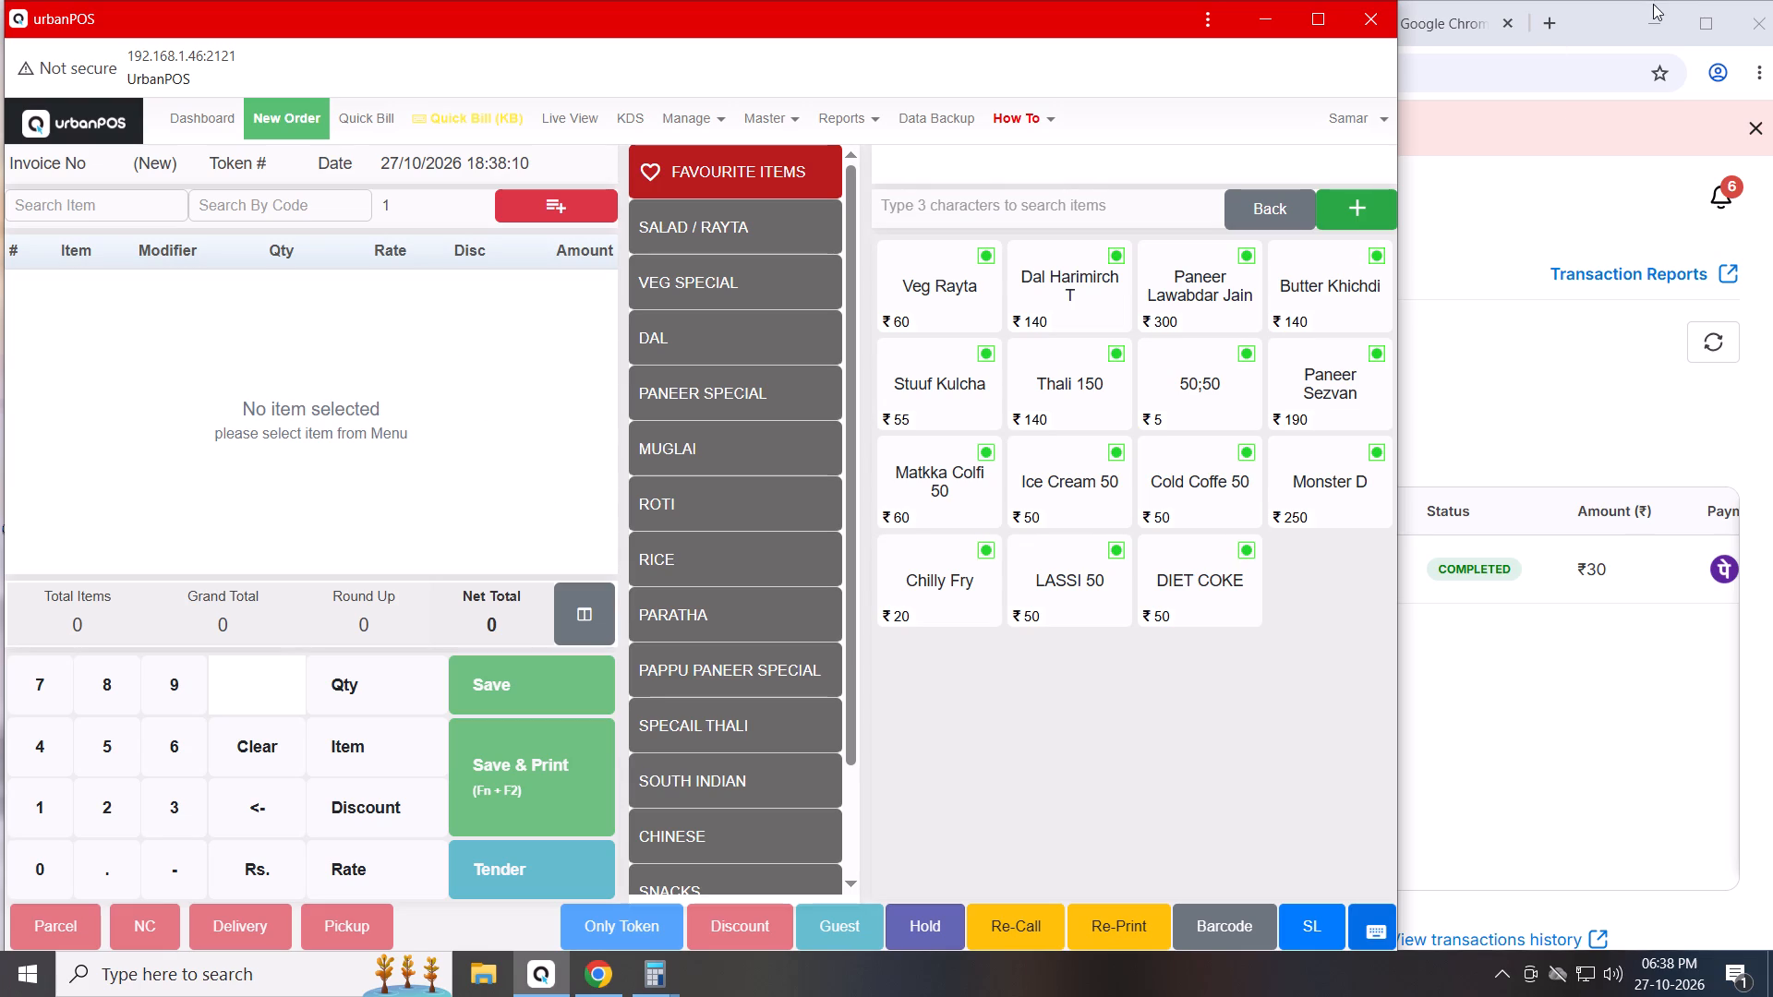
Add two Poha from the favourite items to the new bill, and save and print it.
left_click(722, 172)
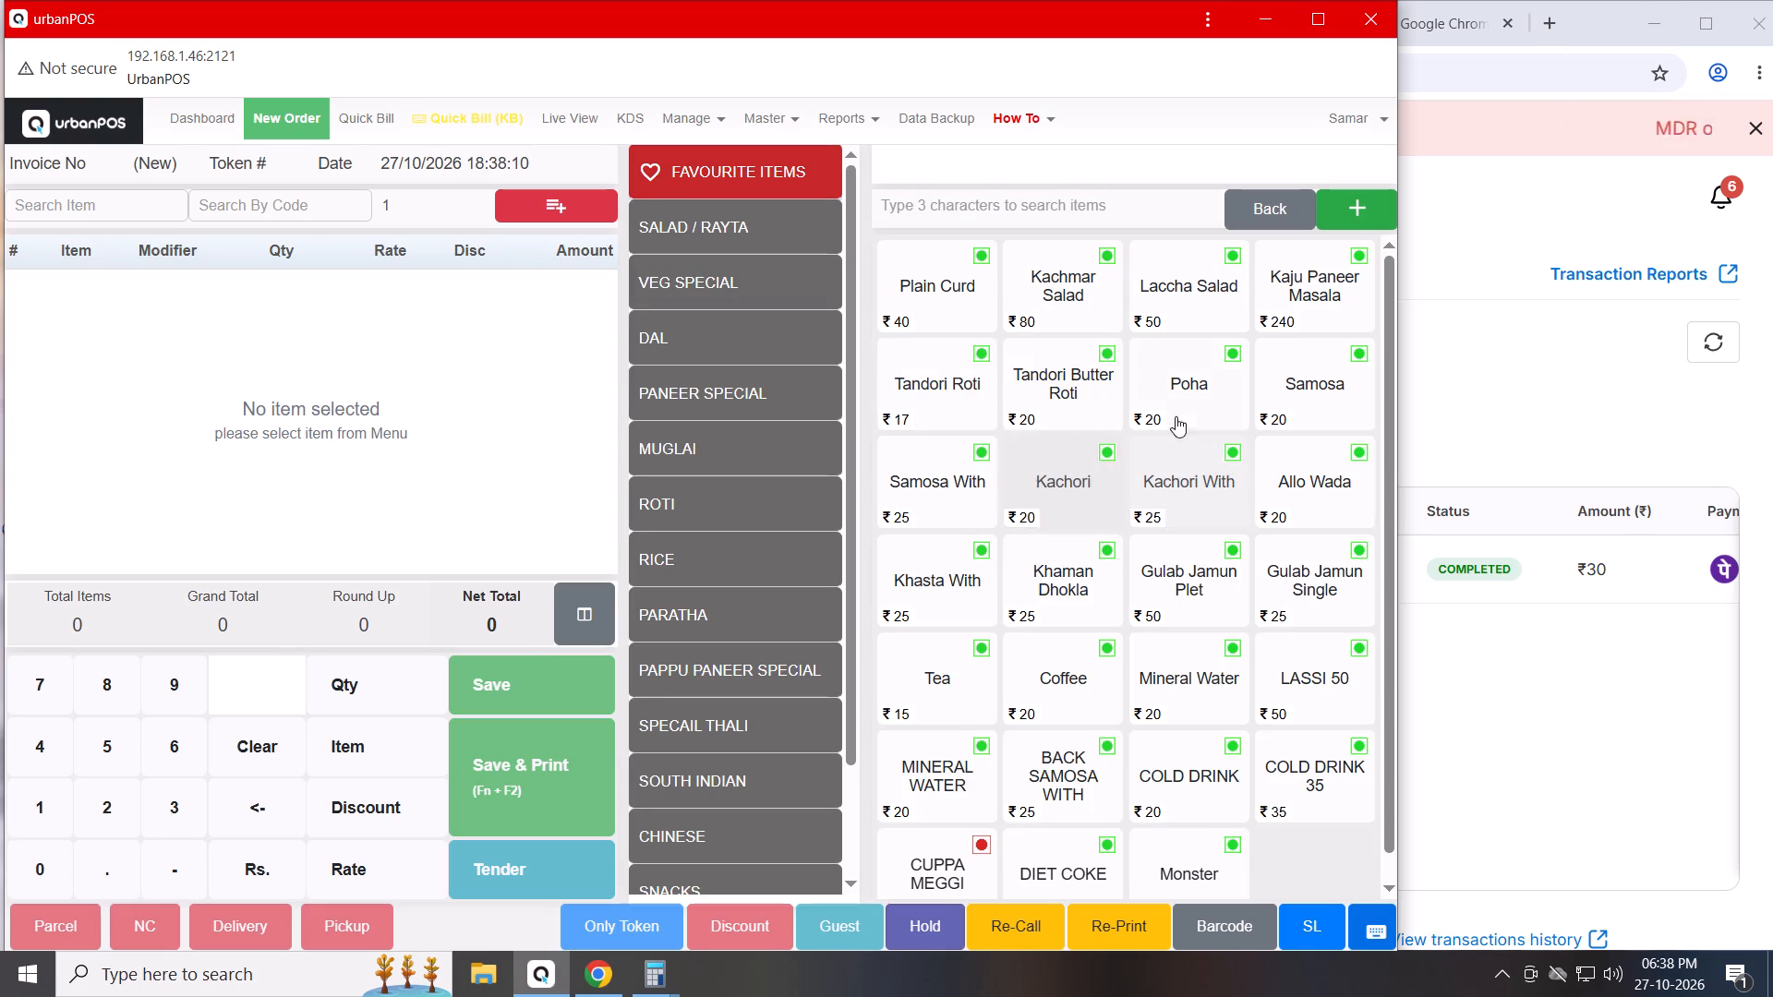
double_click(1176, 414)
left_click(572, 789)
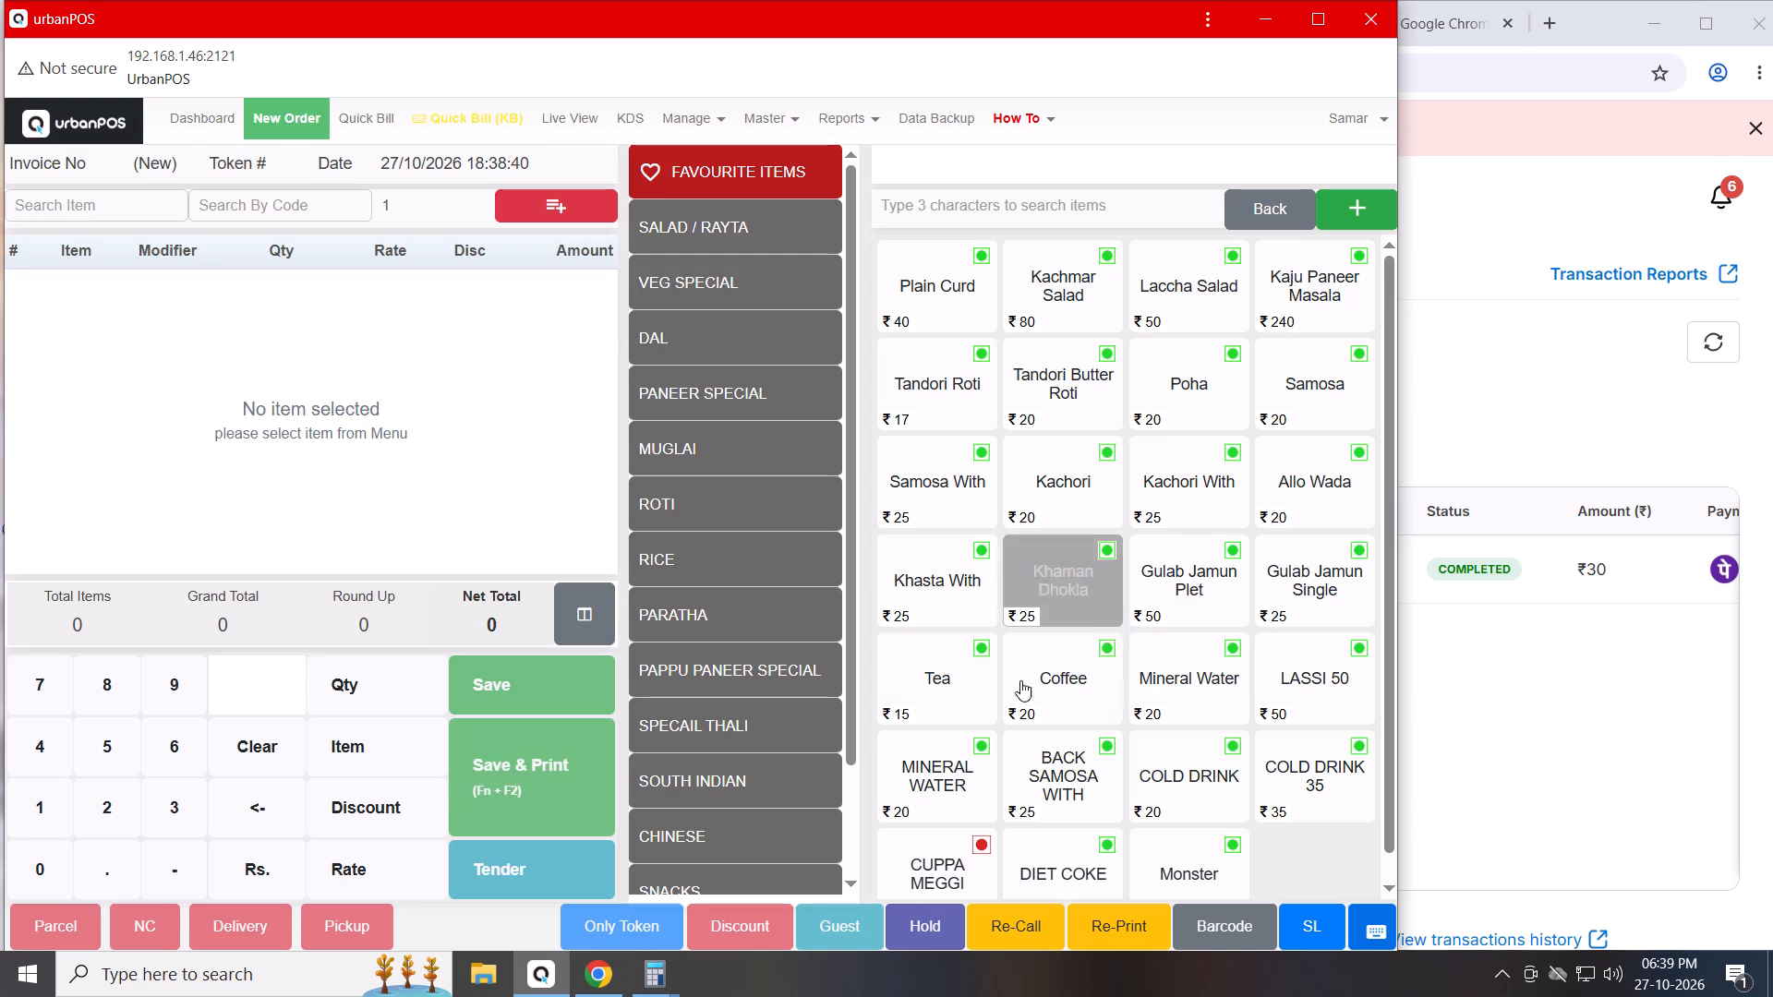
Add two Tea from the favourite items to the next new bill, and save and print it.
double_click(987, 686)
left_click(533, 792)
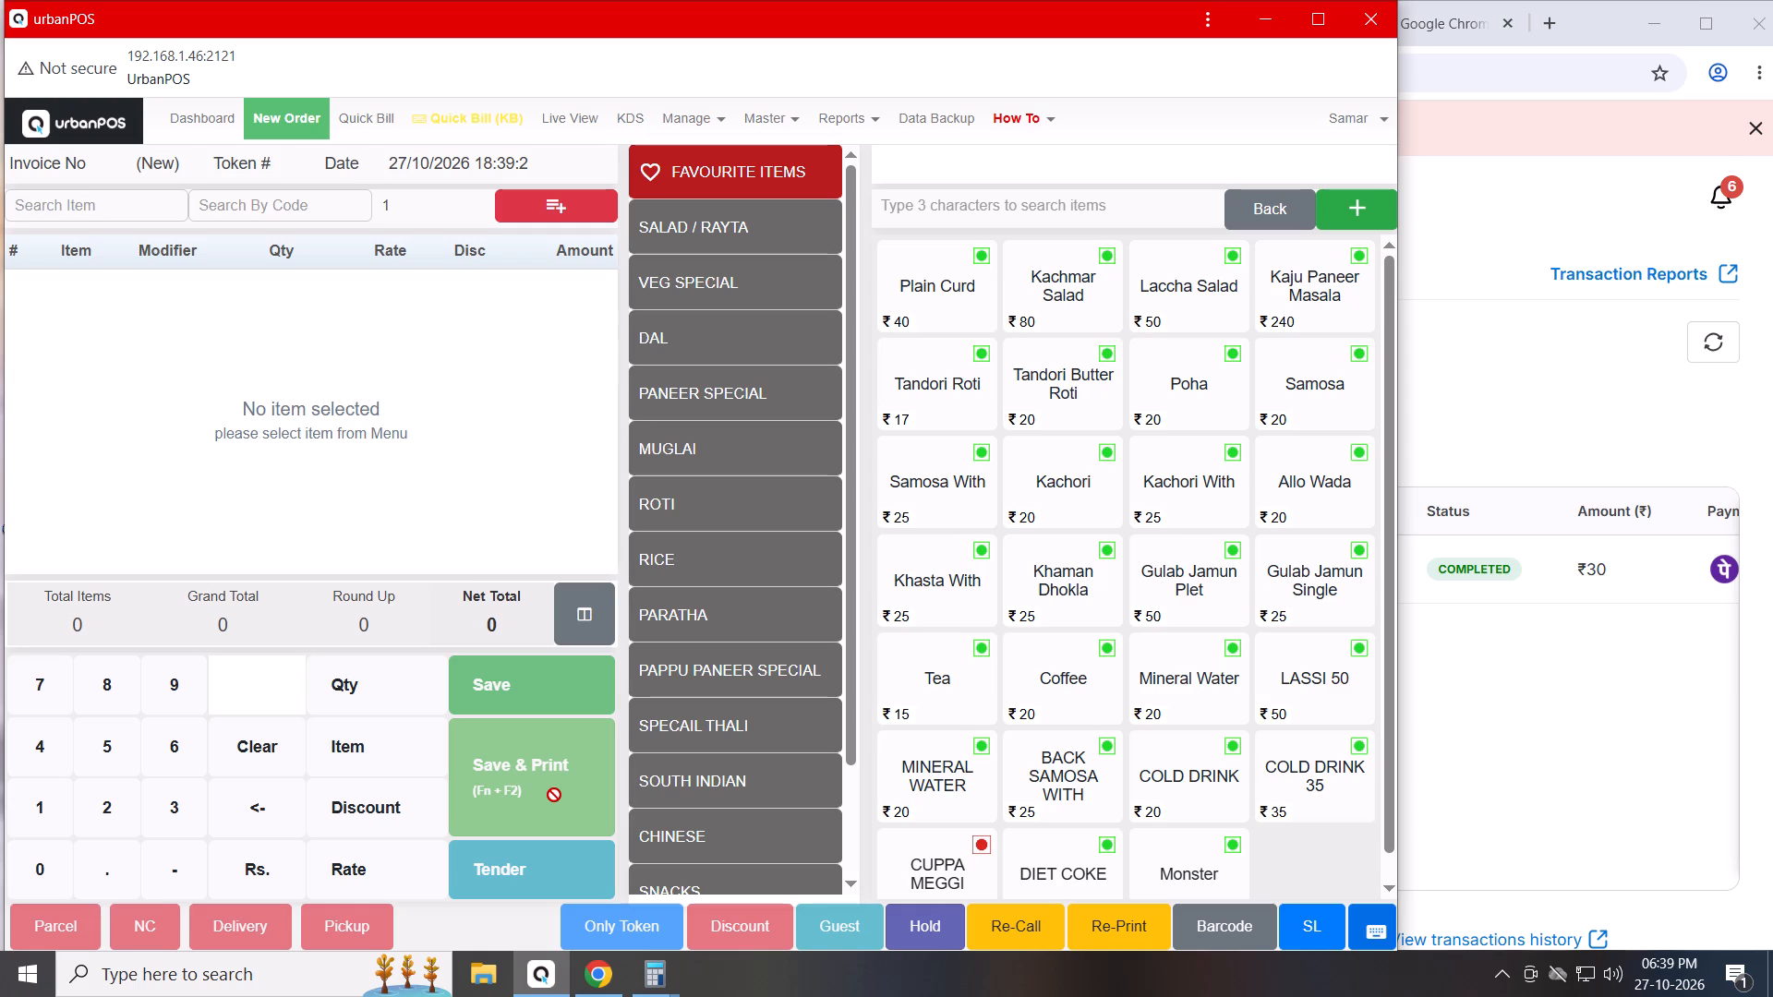
Add one Mineral Water and one COLD DRINK from the favourite items to a new bill, and save and print it.
left_click(1222, 695)
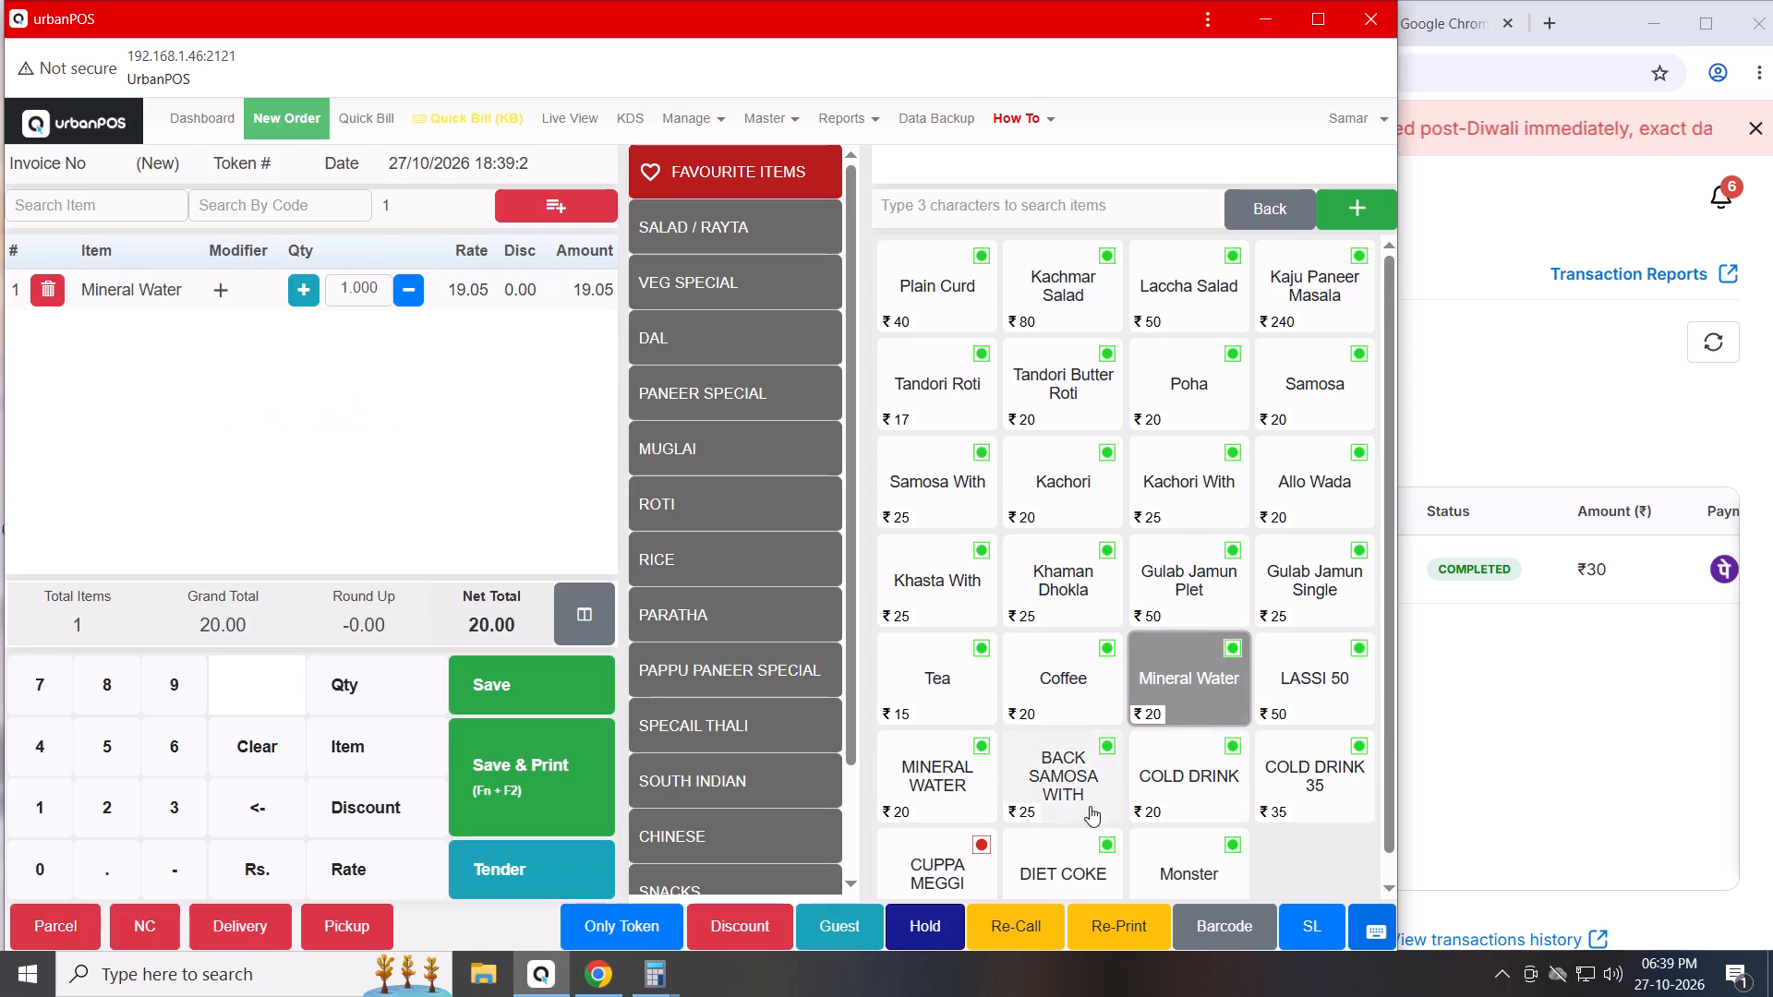
left_click(1177, 767)
left_click(492, 796)
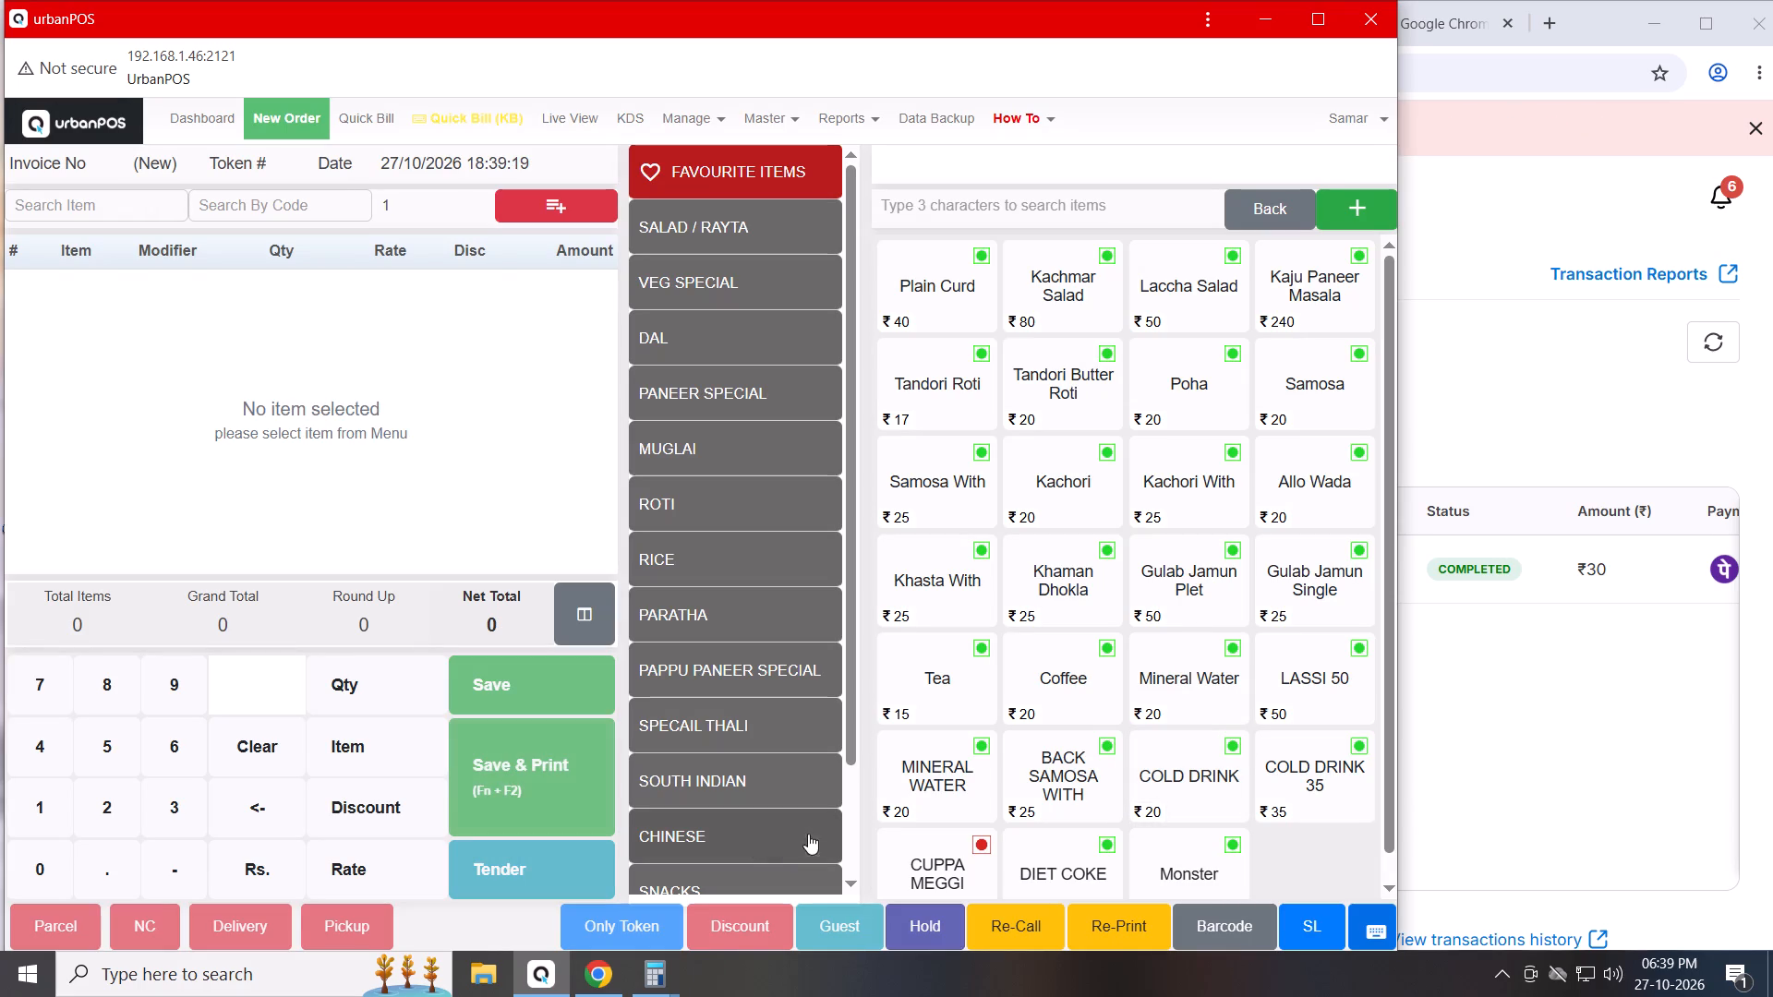
Add two Ice Cream 25 from the ICE-CREAM category to a new bill, and save and print it.
scroll(734, 825, "down", 2)
left_click(730, 816)
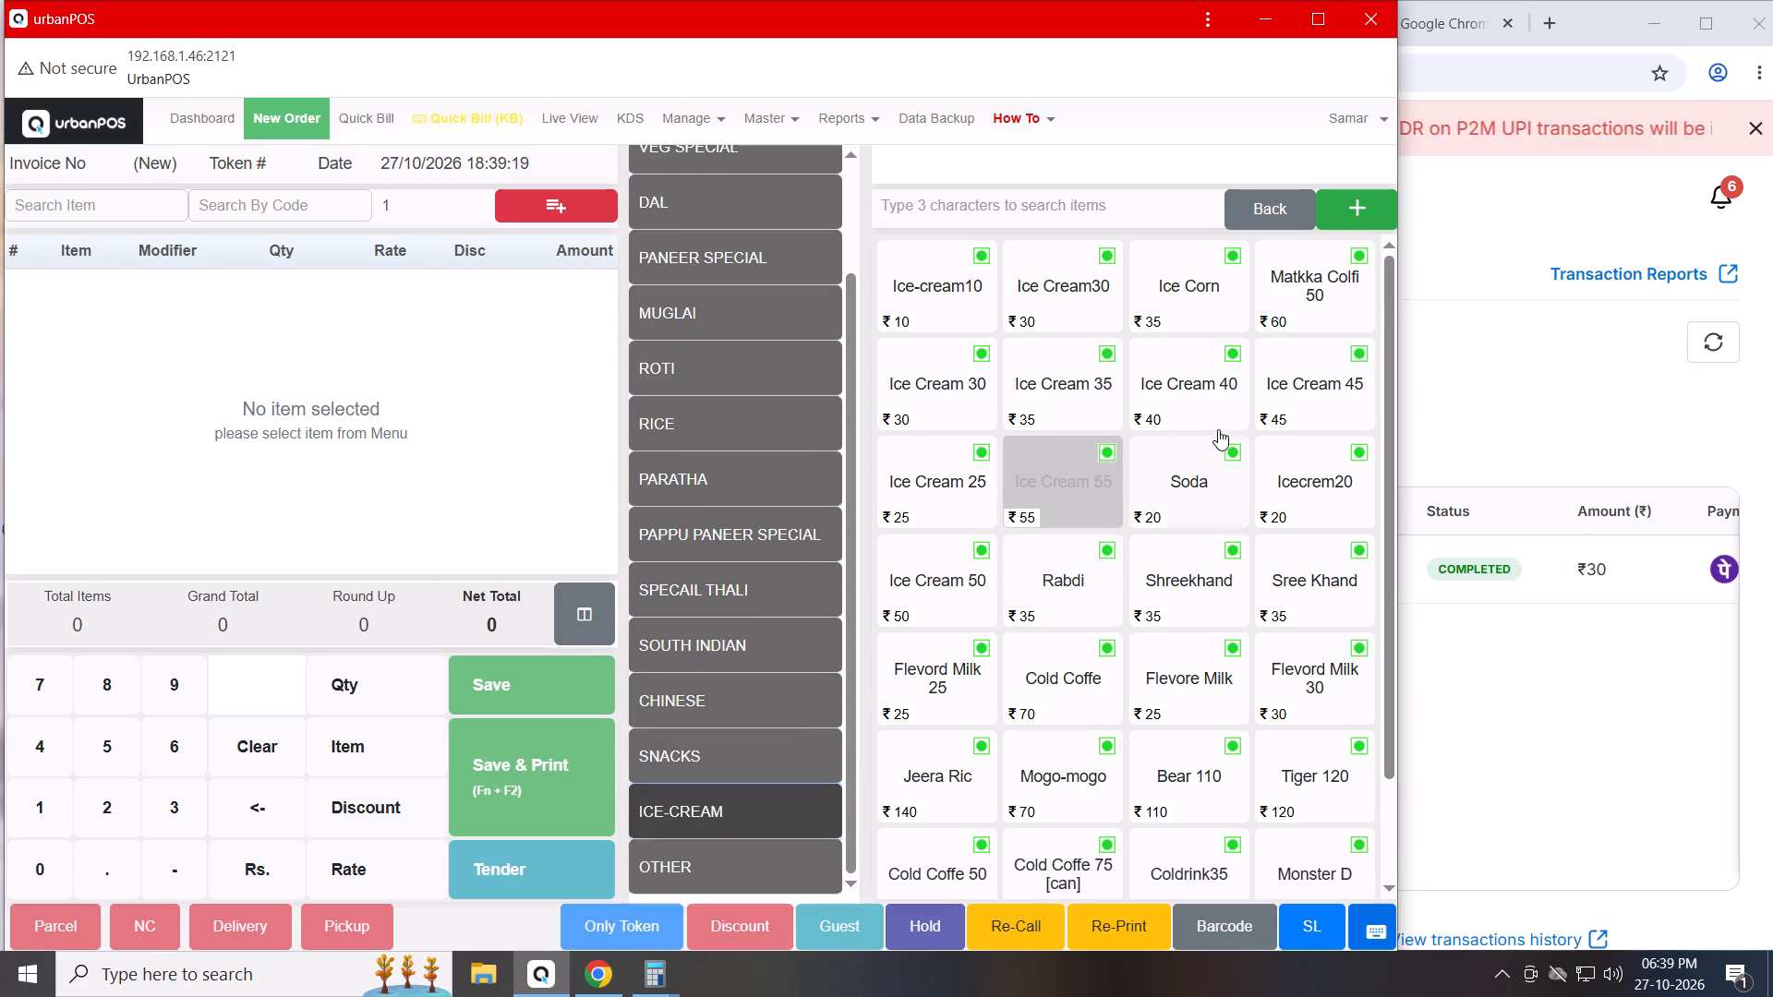
double_click(942, 512)
left_click(542, 763)
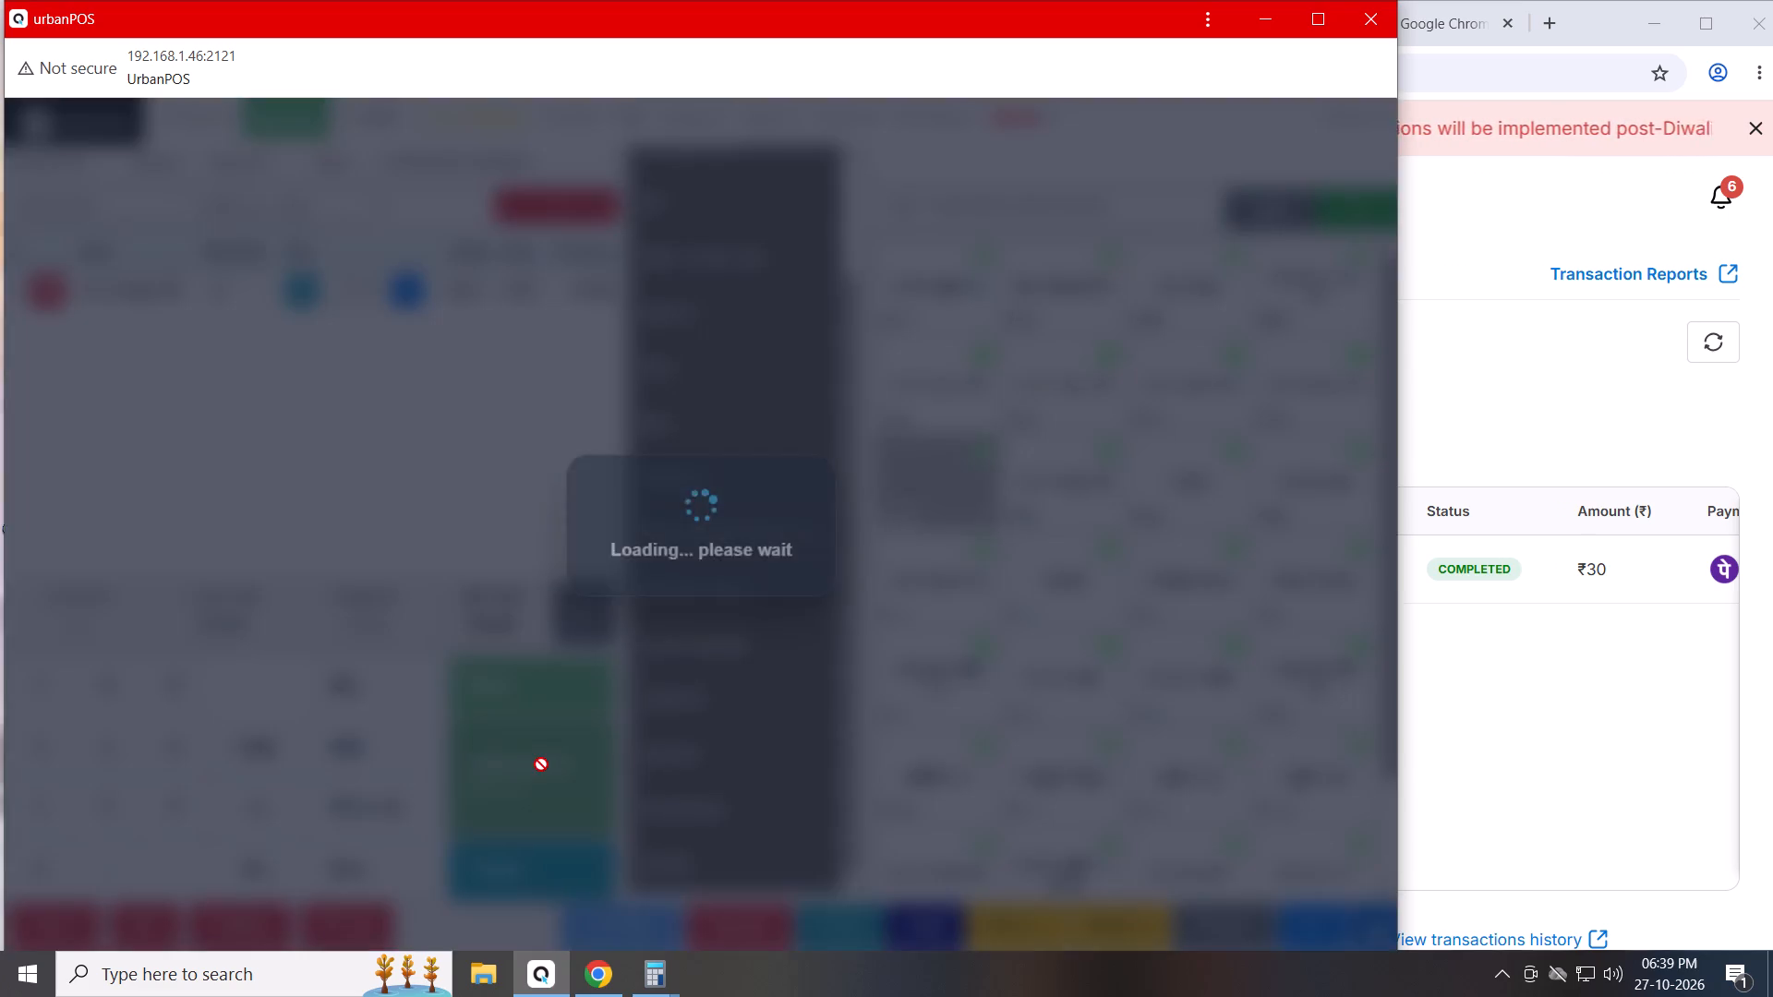
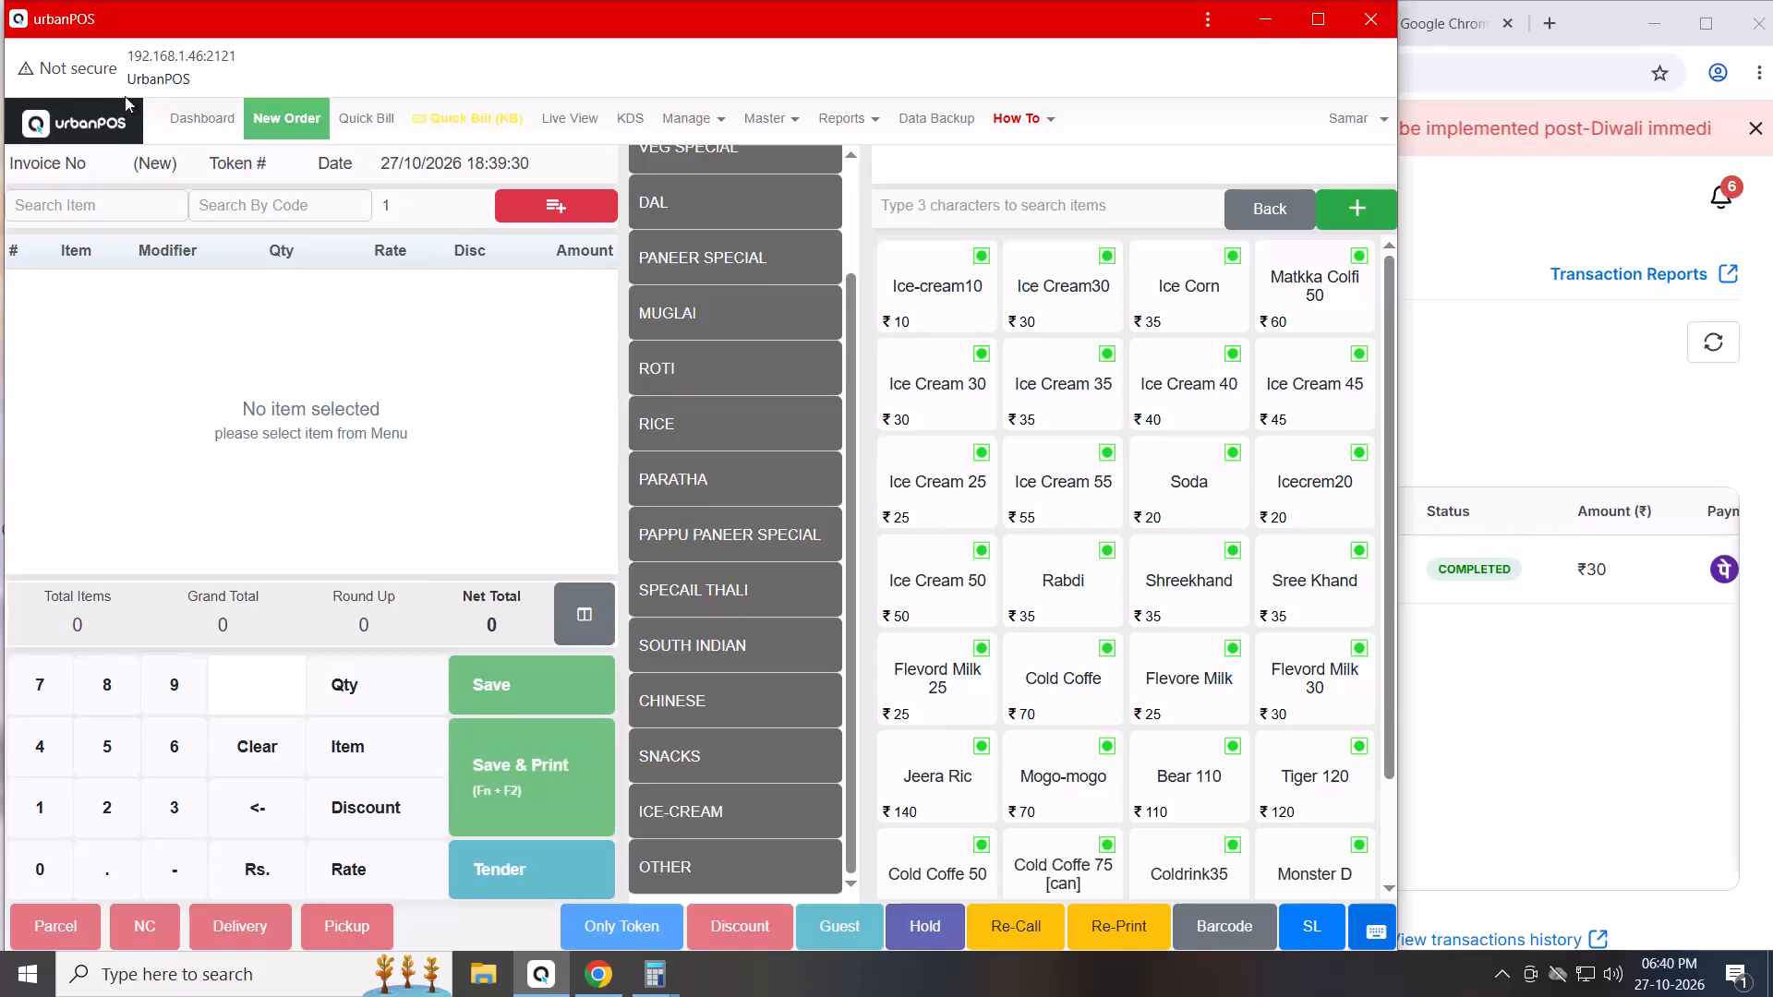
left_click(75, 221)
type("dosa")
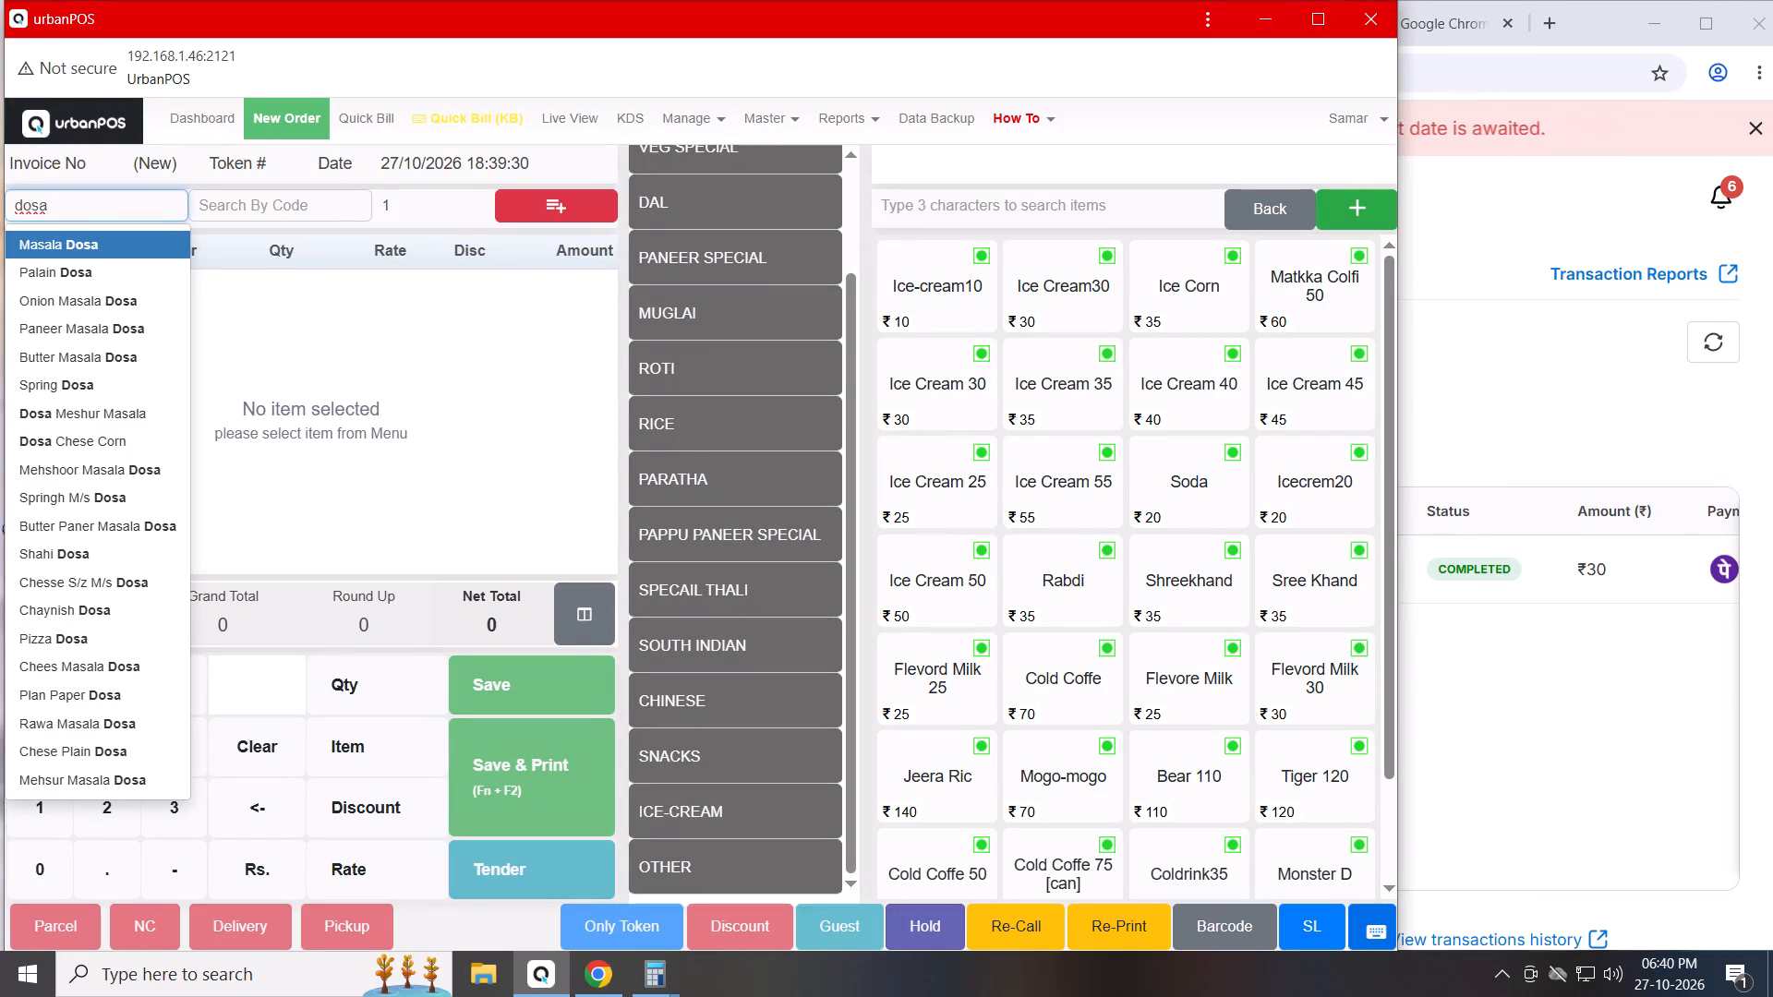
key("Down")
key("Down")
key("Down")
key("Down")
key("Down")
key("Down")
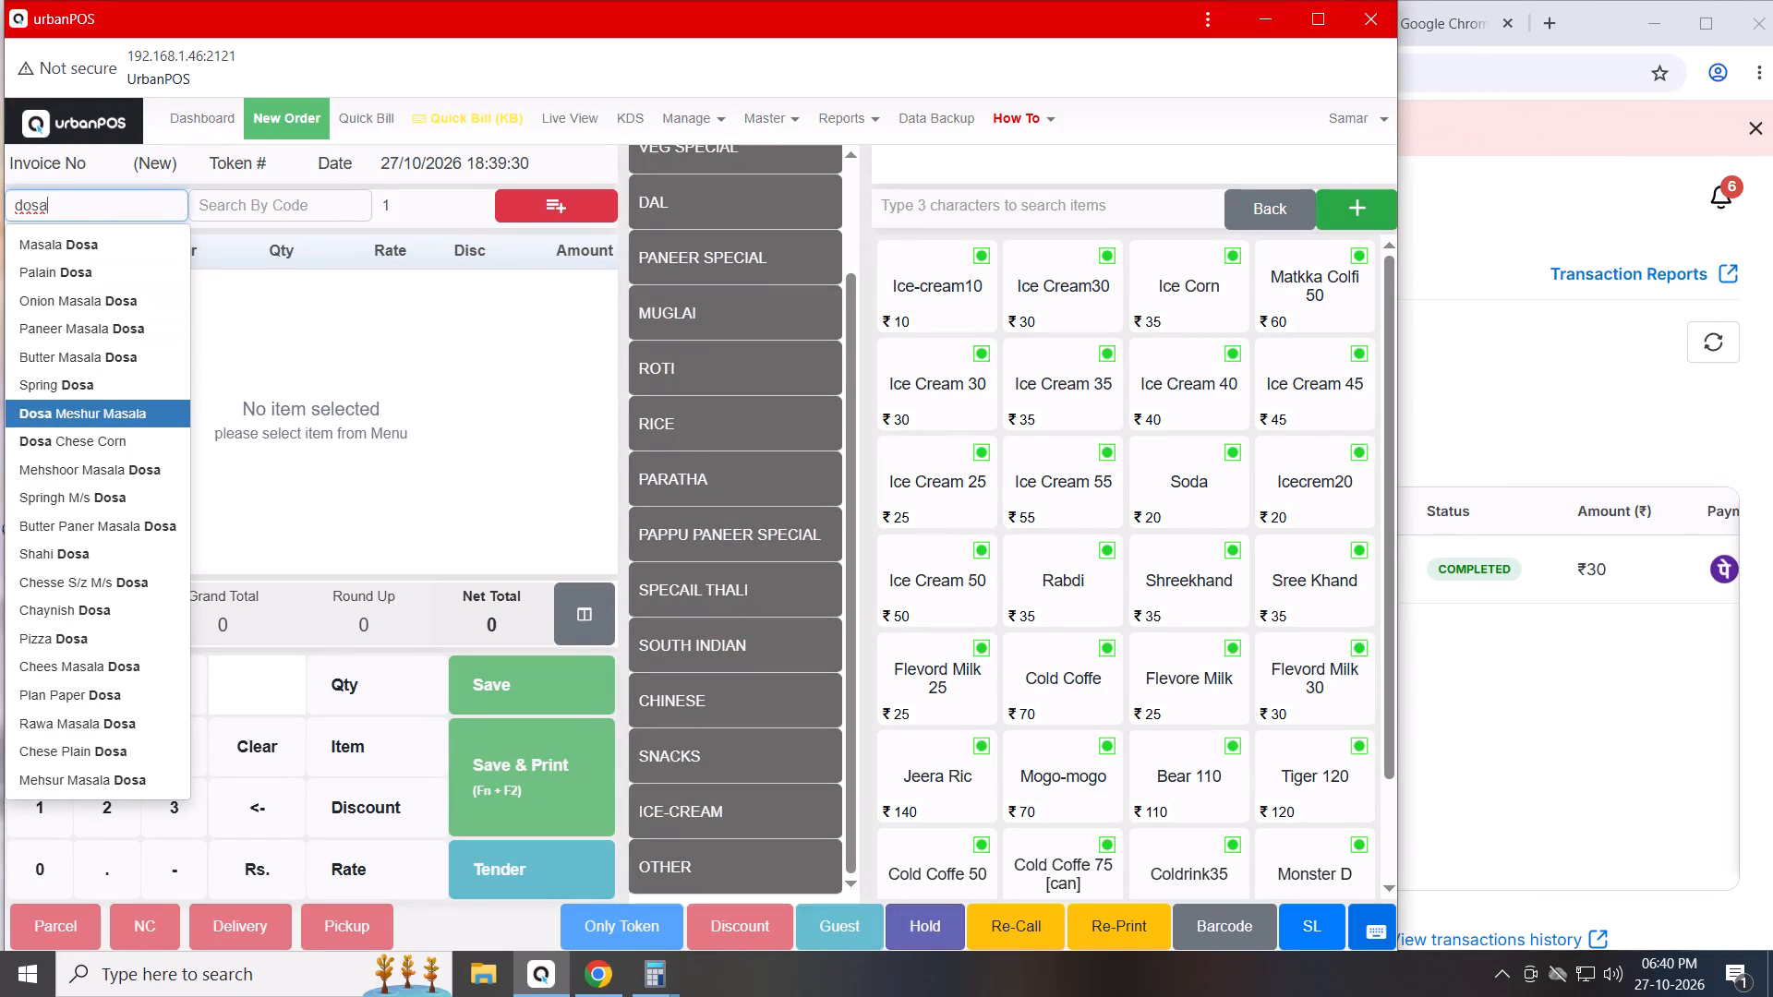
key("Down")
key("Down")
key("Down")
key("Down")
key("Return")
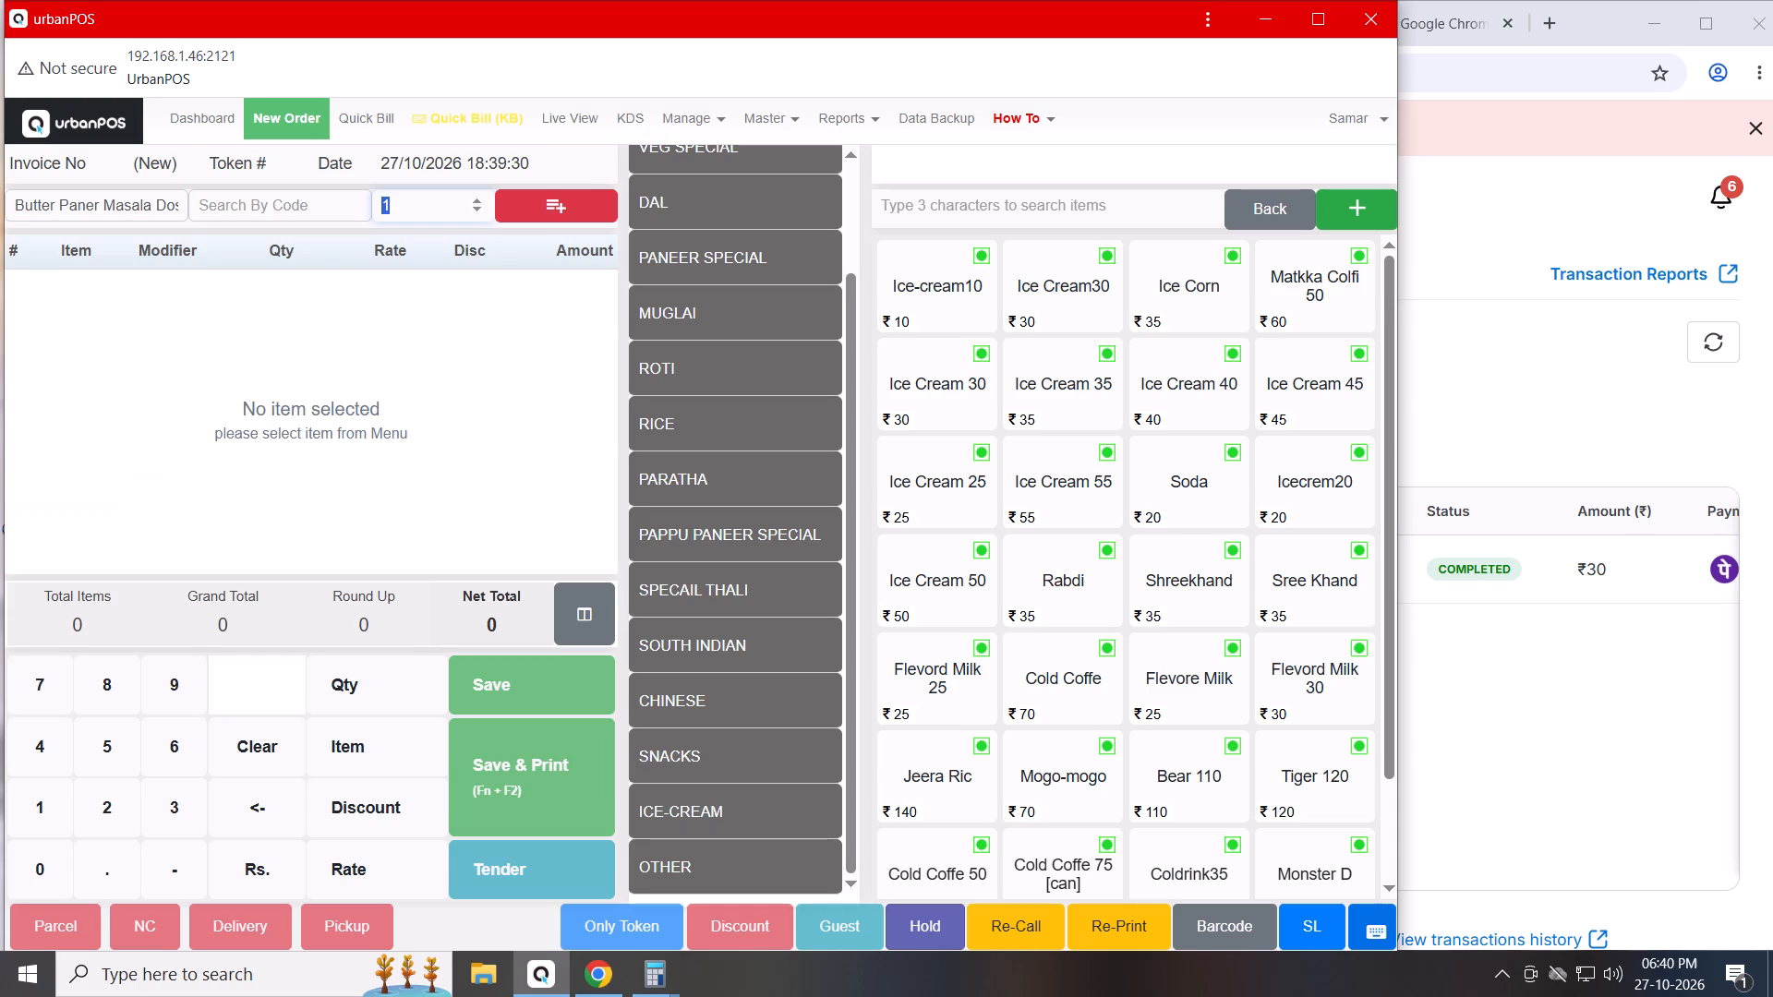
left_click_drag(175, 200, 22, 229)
Add one Poha from the favourite items to the new bill, and save and print it.
scroll(1227, 366, "up", 3)
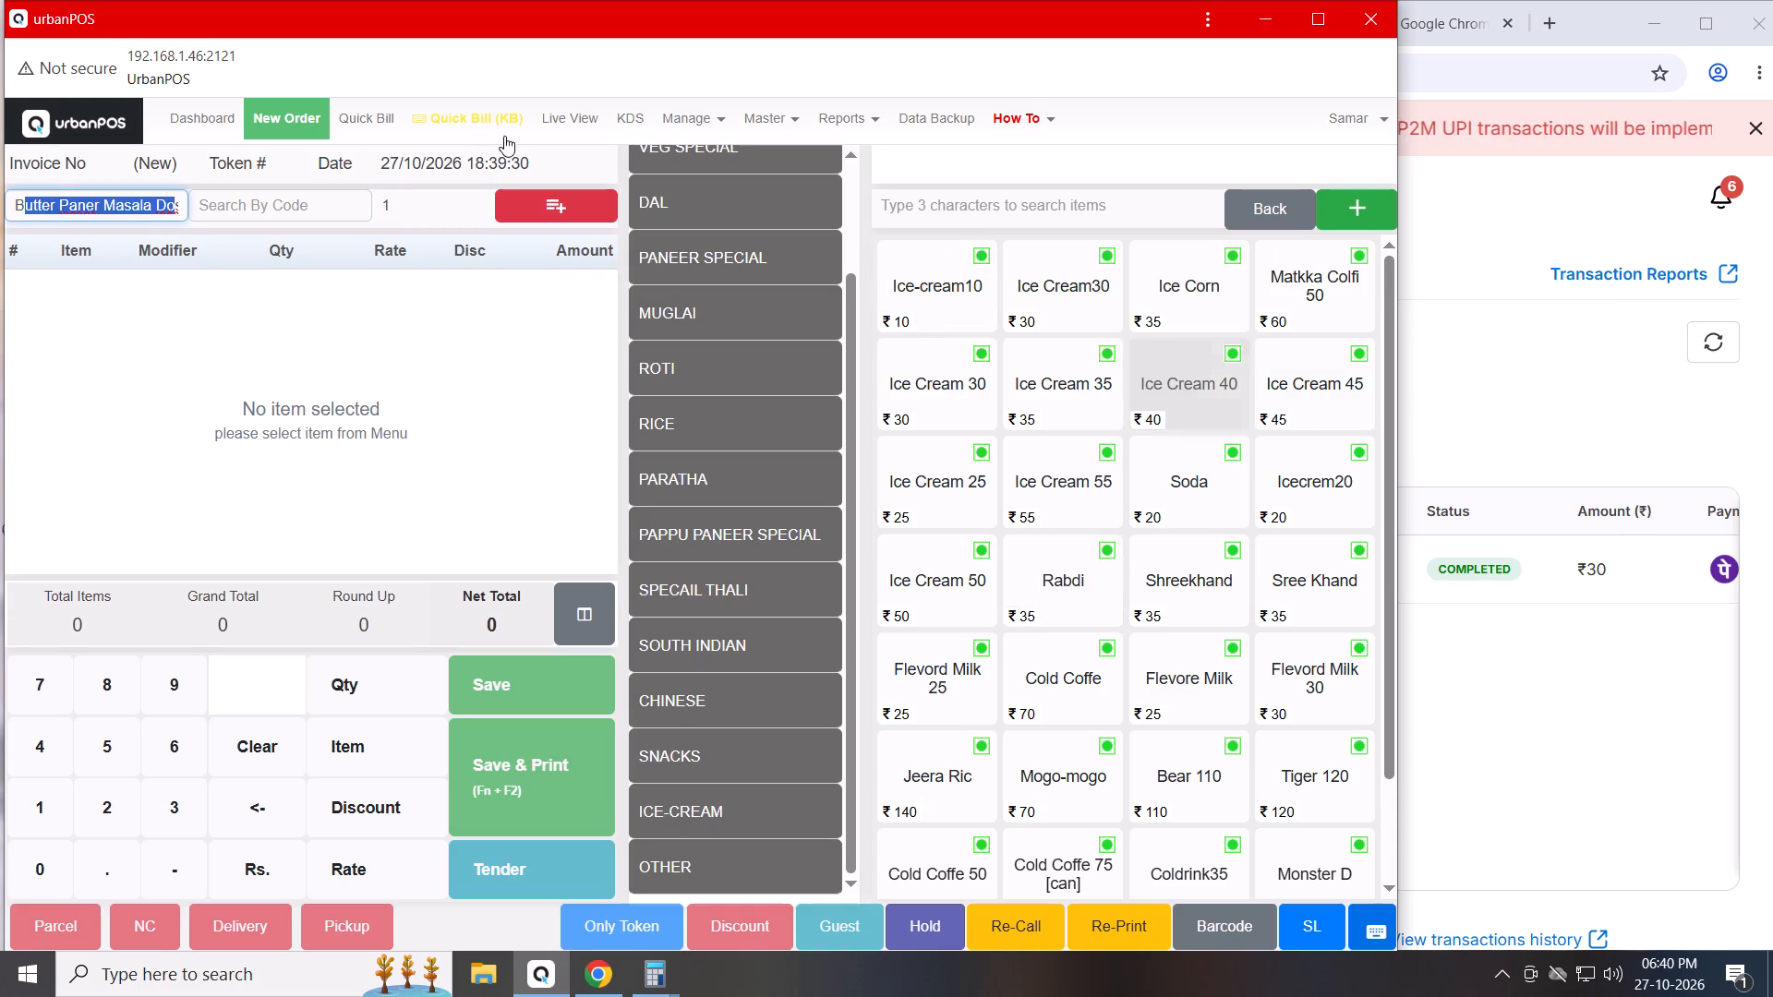
scroll(669, 181, "up", 3)
left_click(674, 184)
left_click(1152, 394)
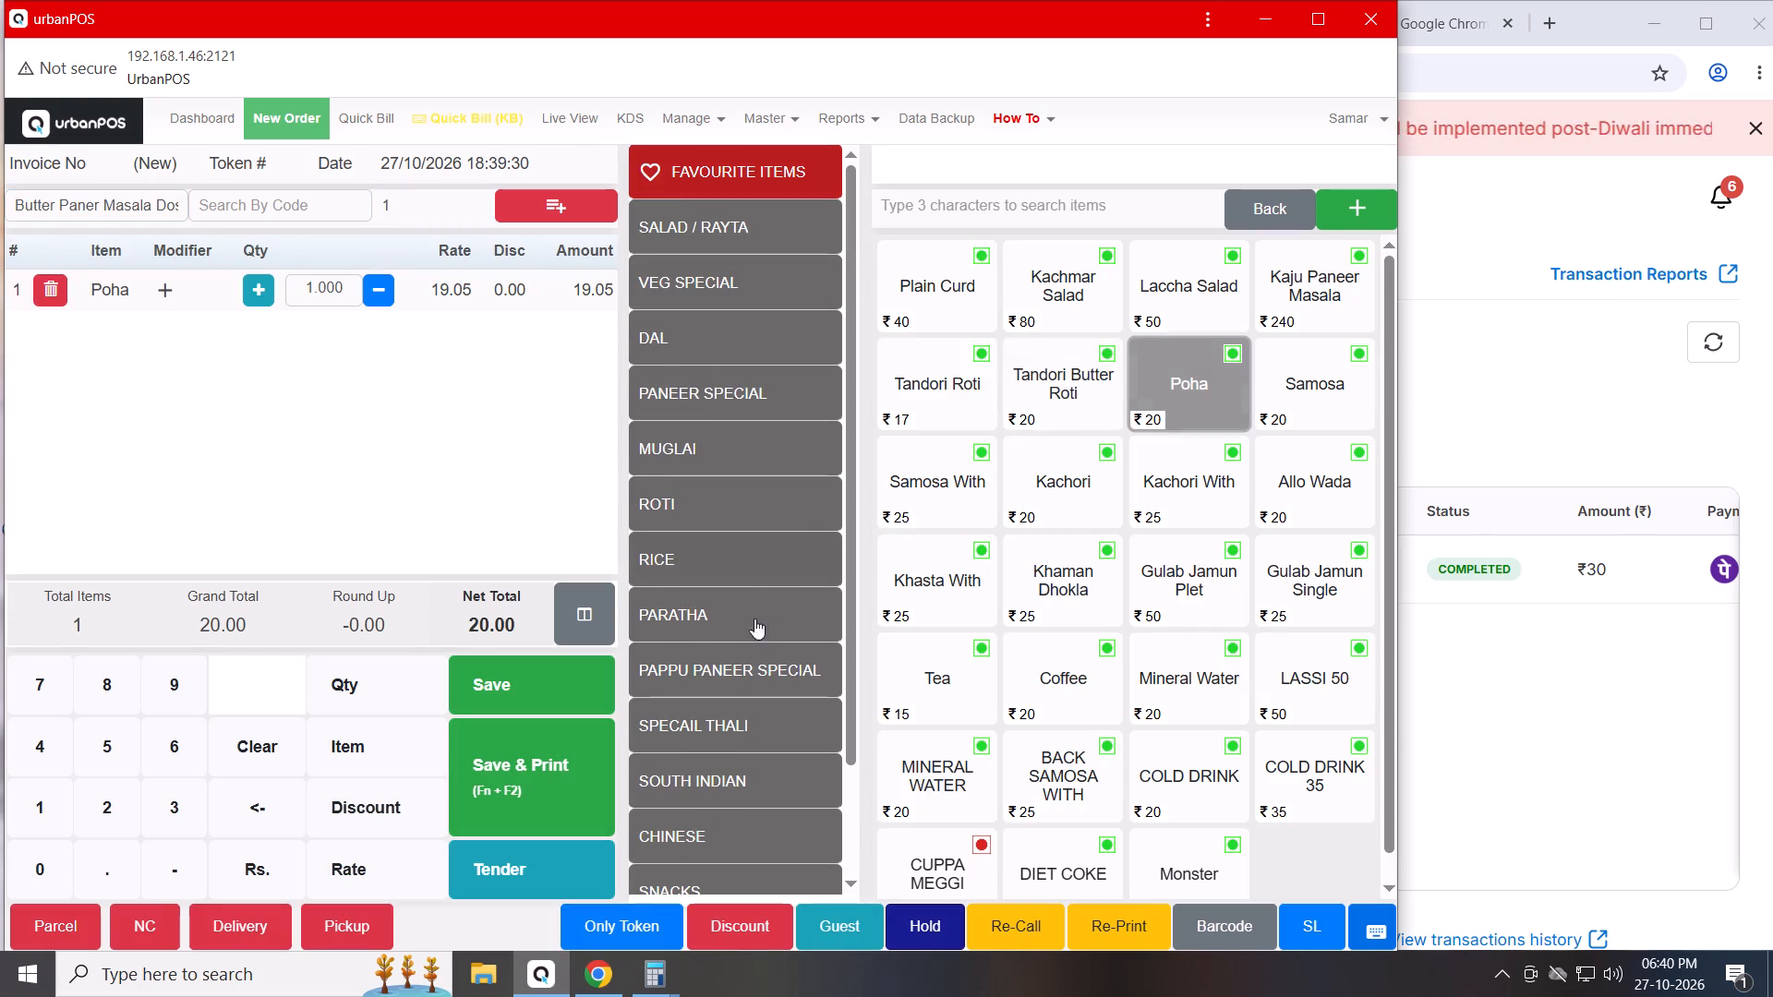
left_click(594, 768)
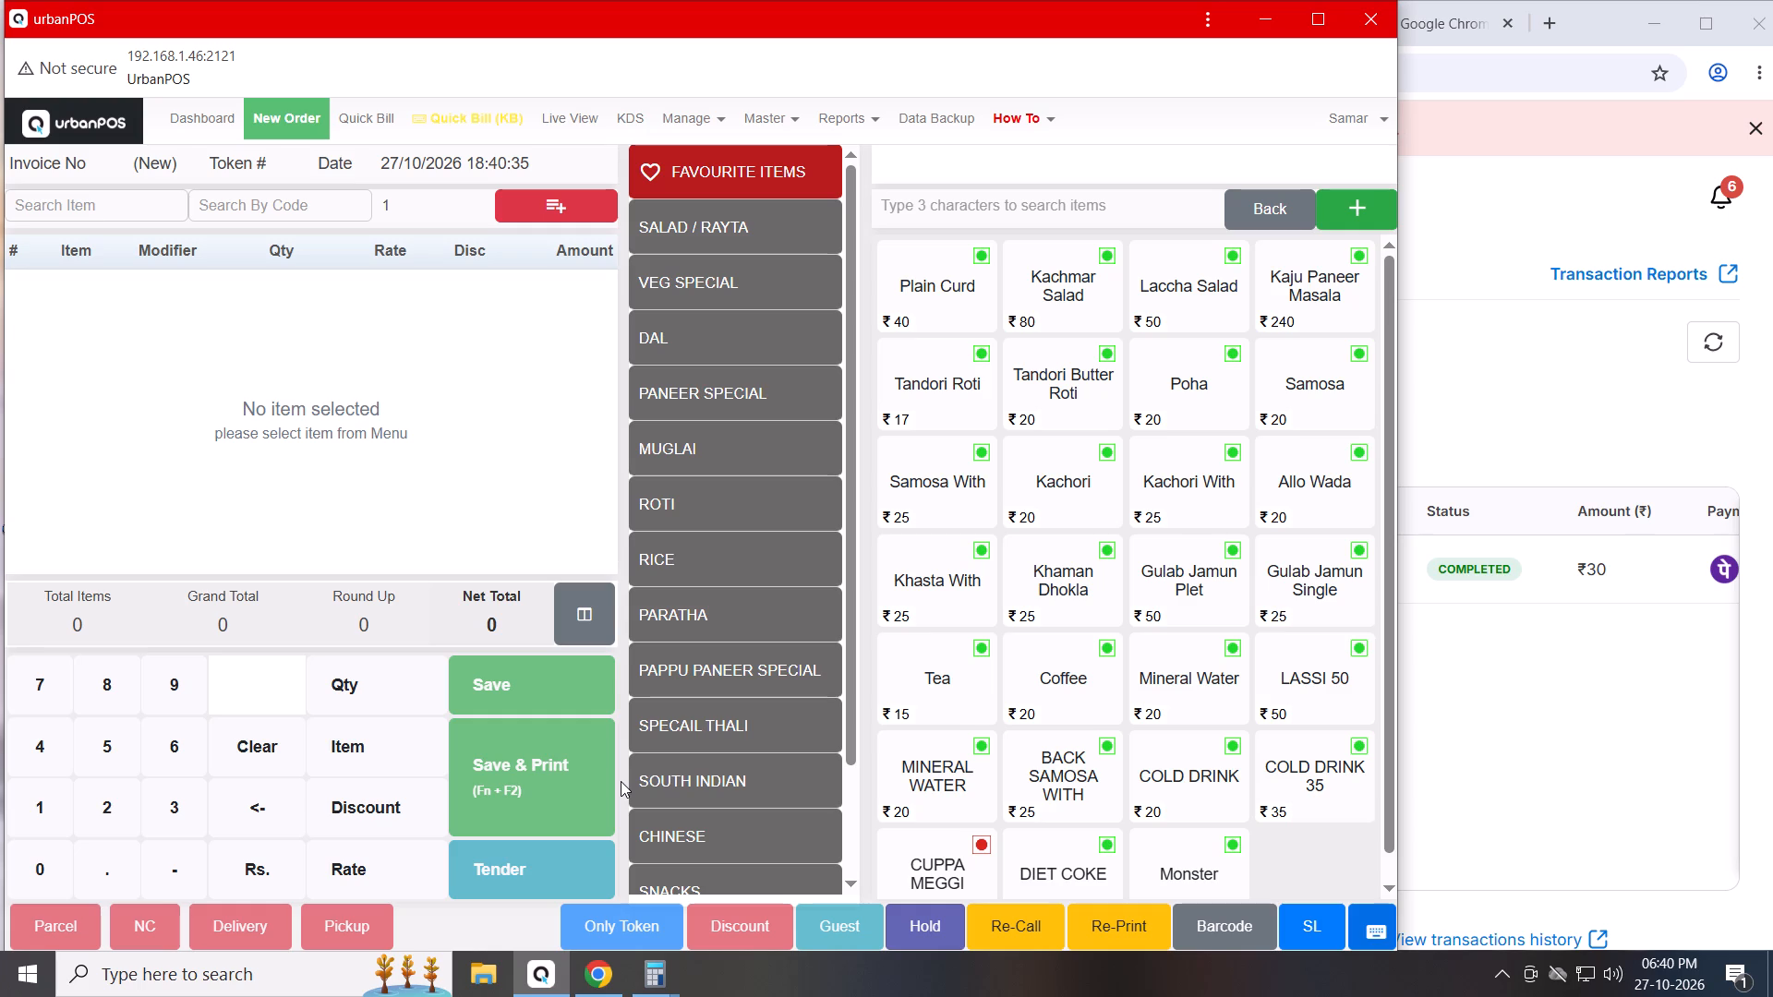
Add one Mineral Water from the favourite items to the next new bill, and save and print it.
left_click(1216, 678)
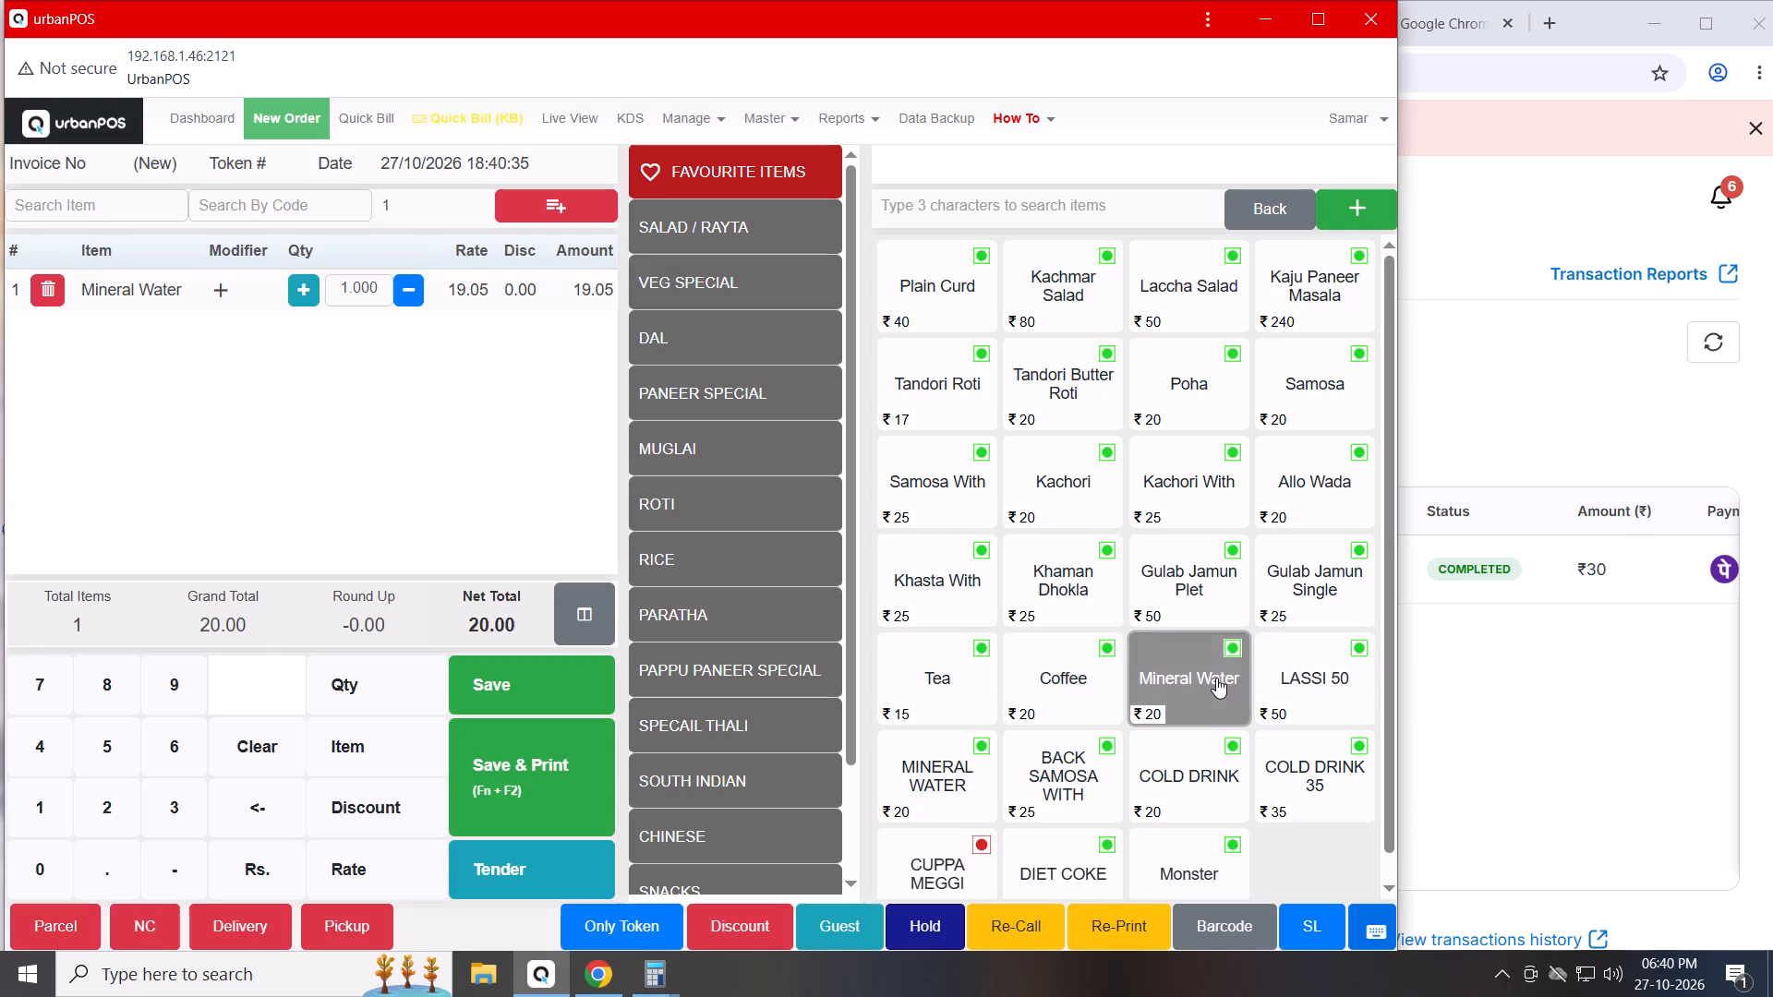
key("F2")
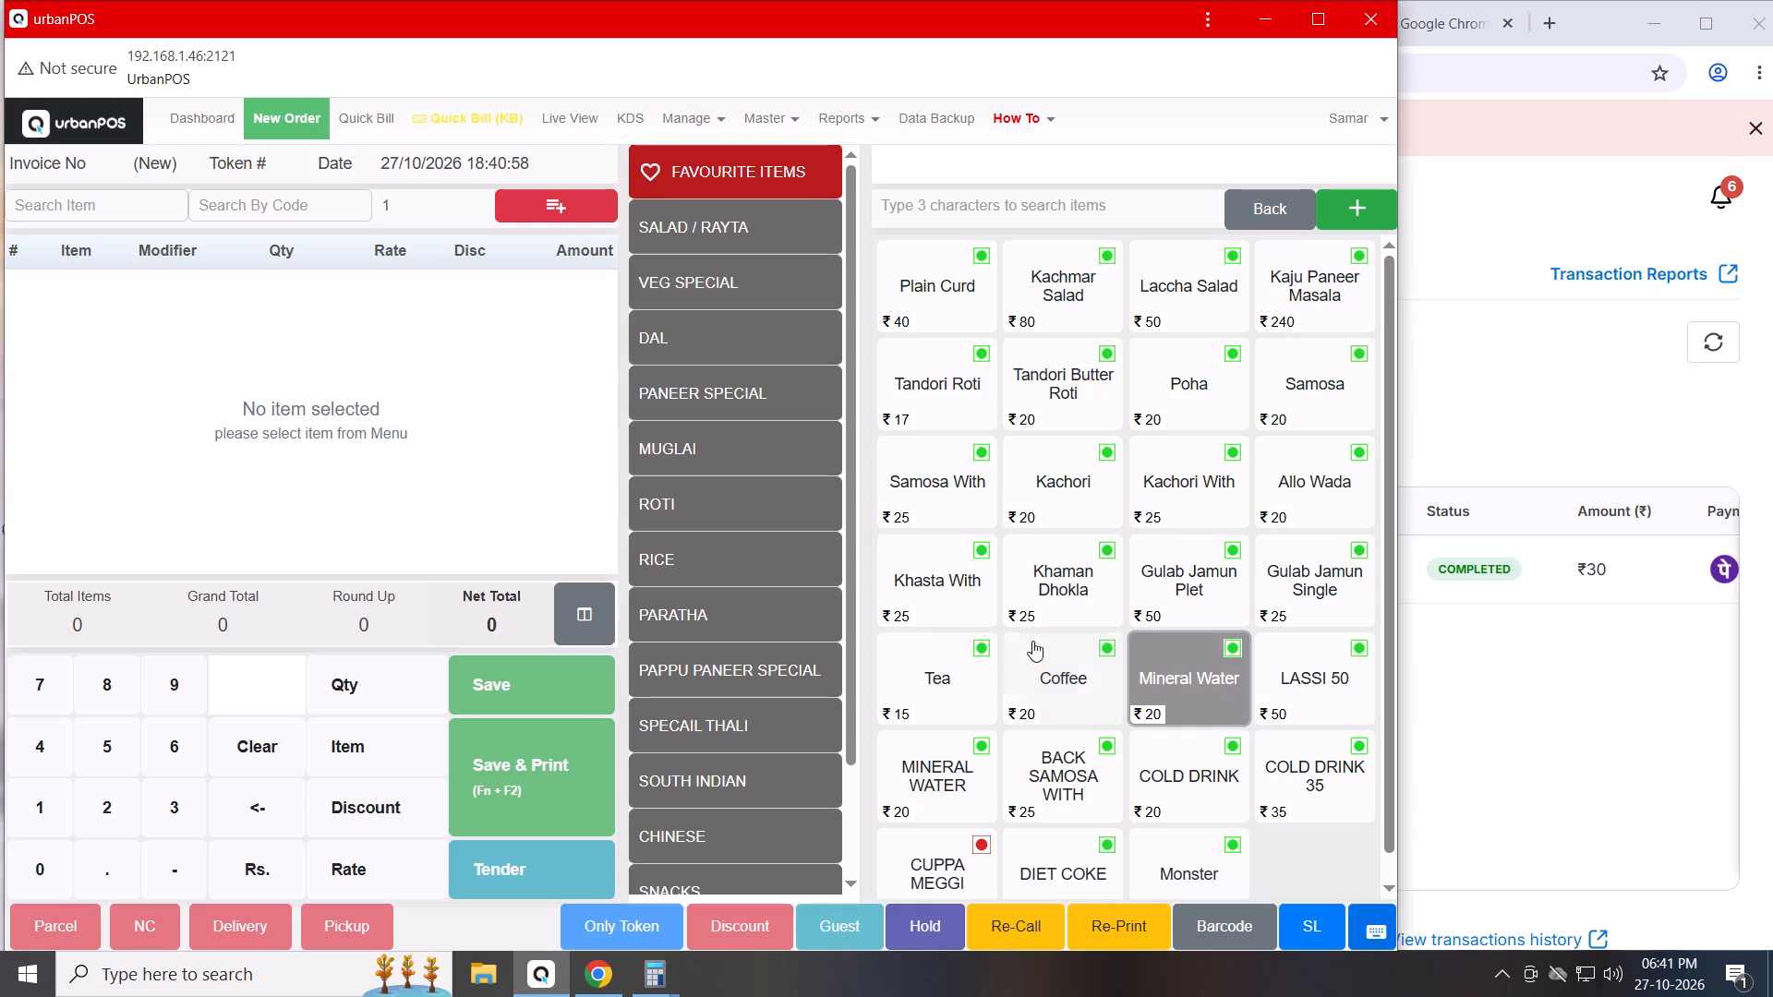
Add one Mineral Water from the favourite items to another new bill, and save and print it.
left_click(133, 189)
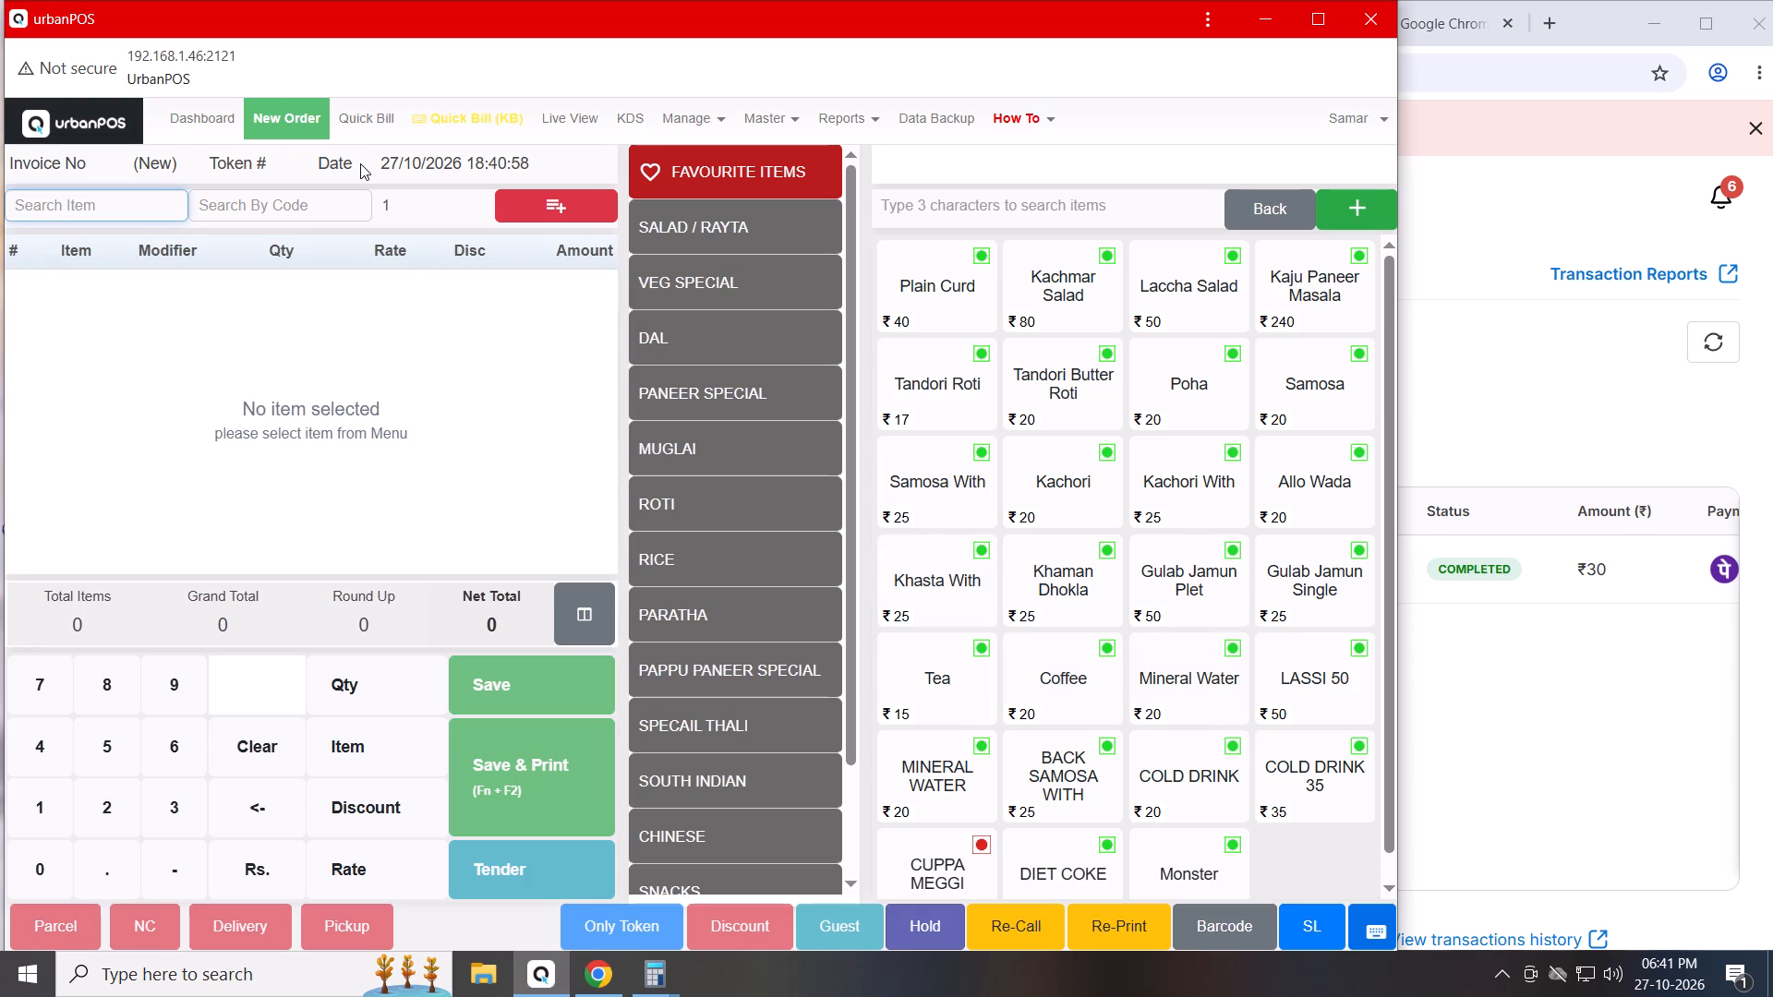
left_click(1199, 659)
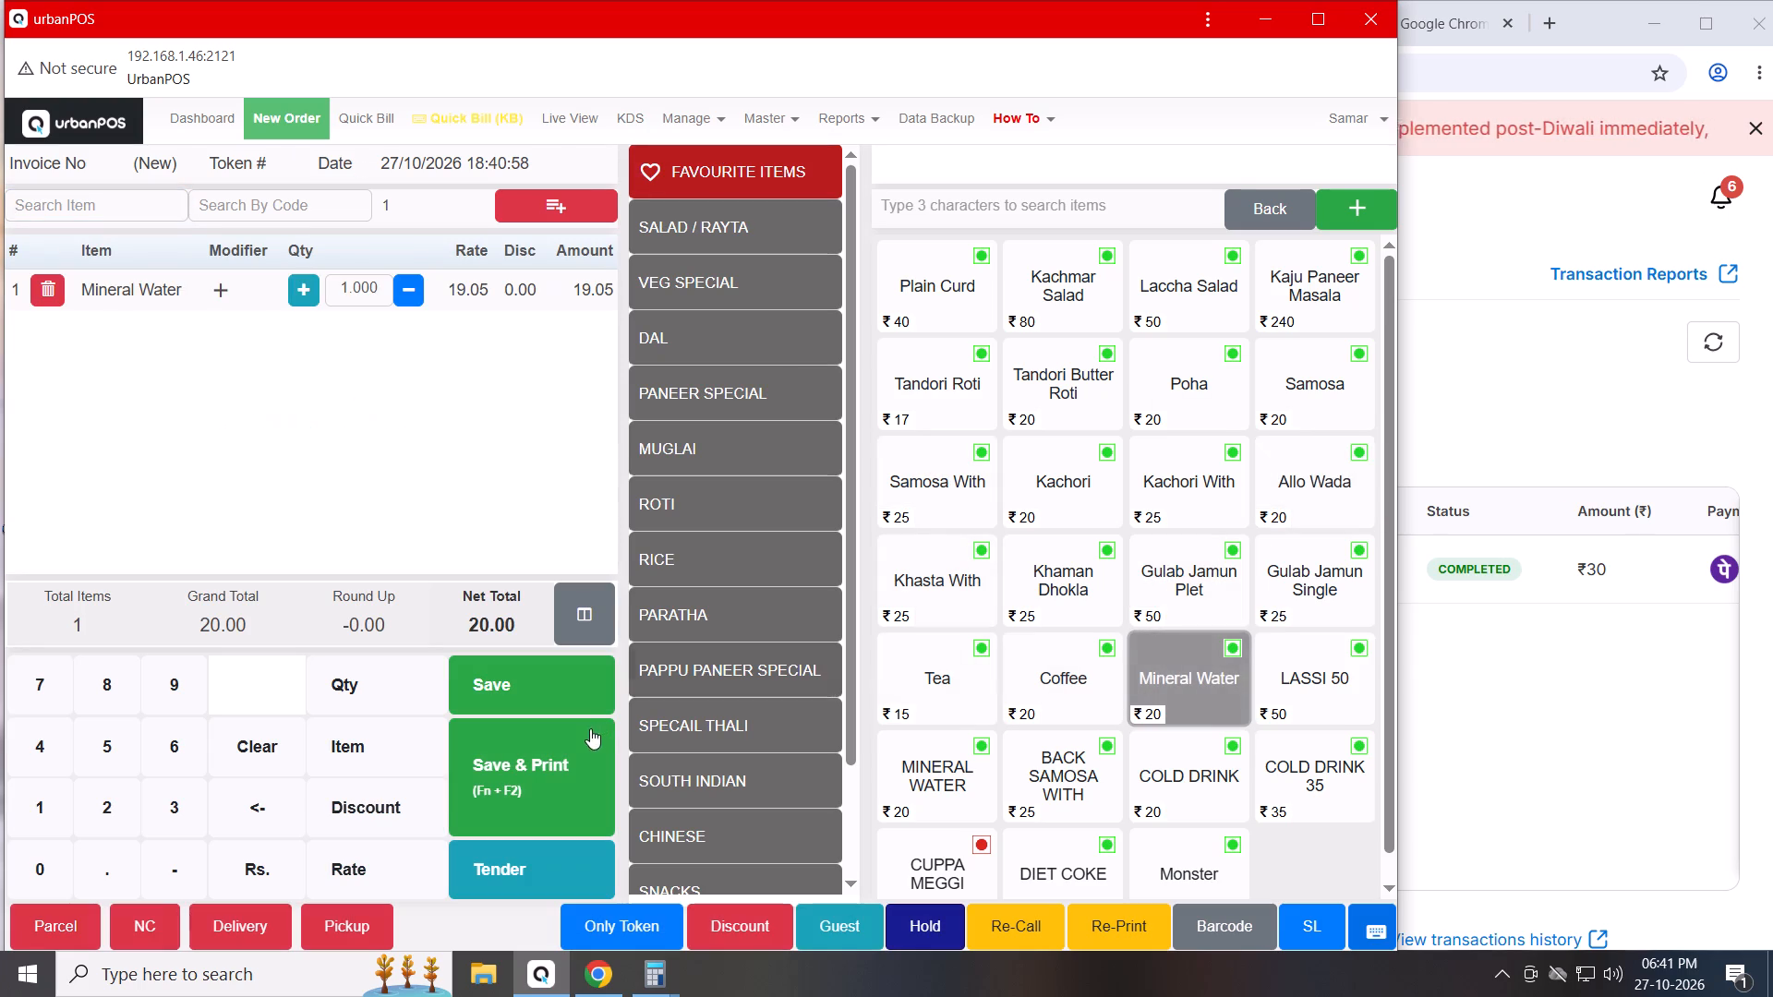
left_click(540, 762)
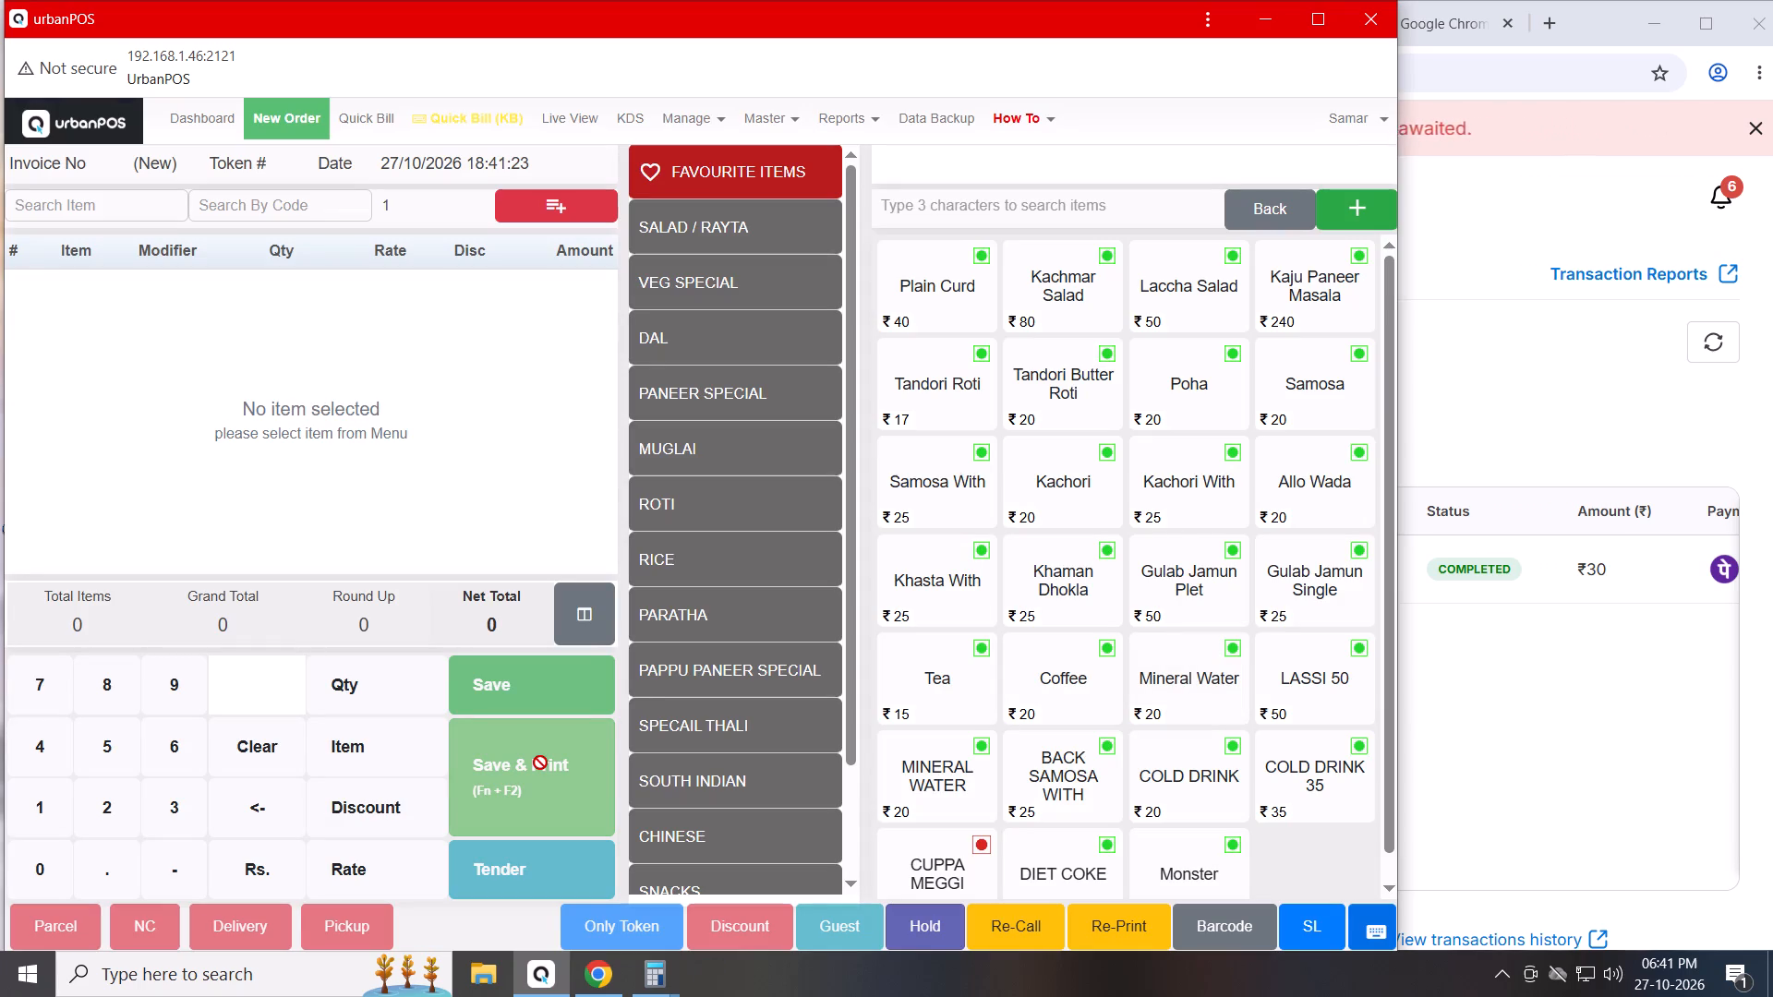
Search the items for dosa and add two Butter Paner Masala Dosa to the new bill.
left_click(178, 220)
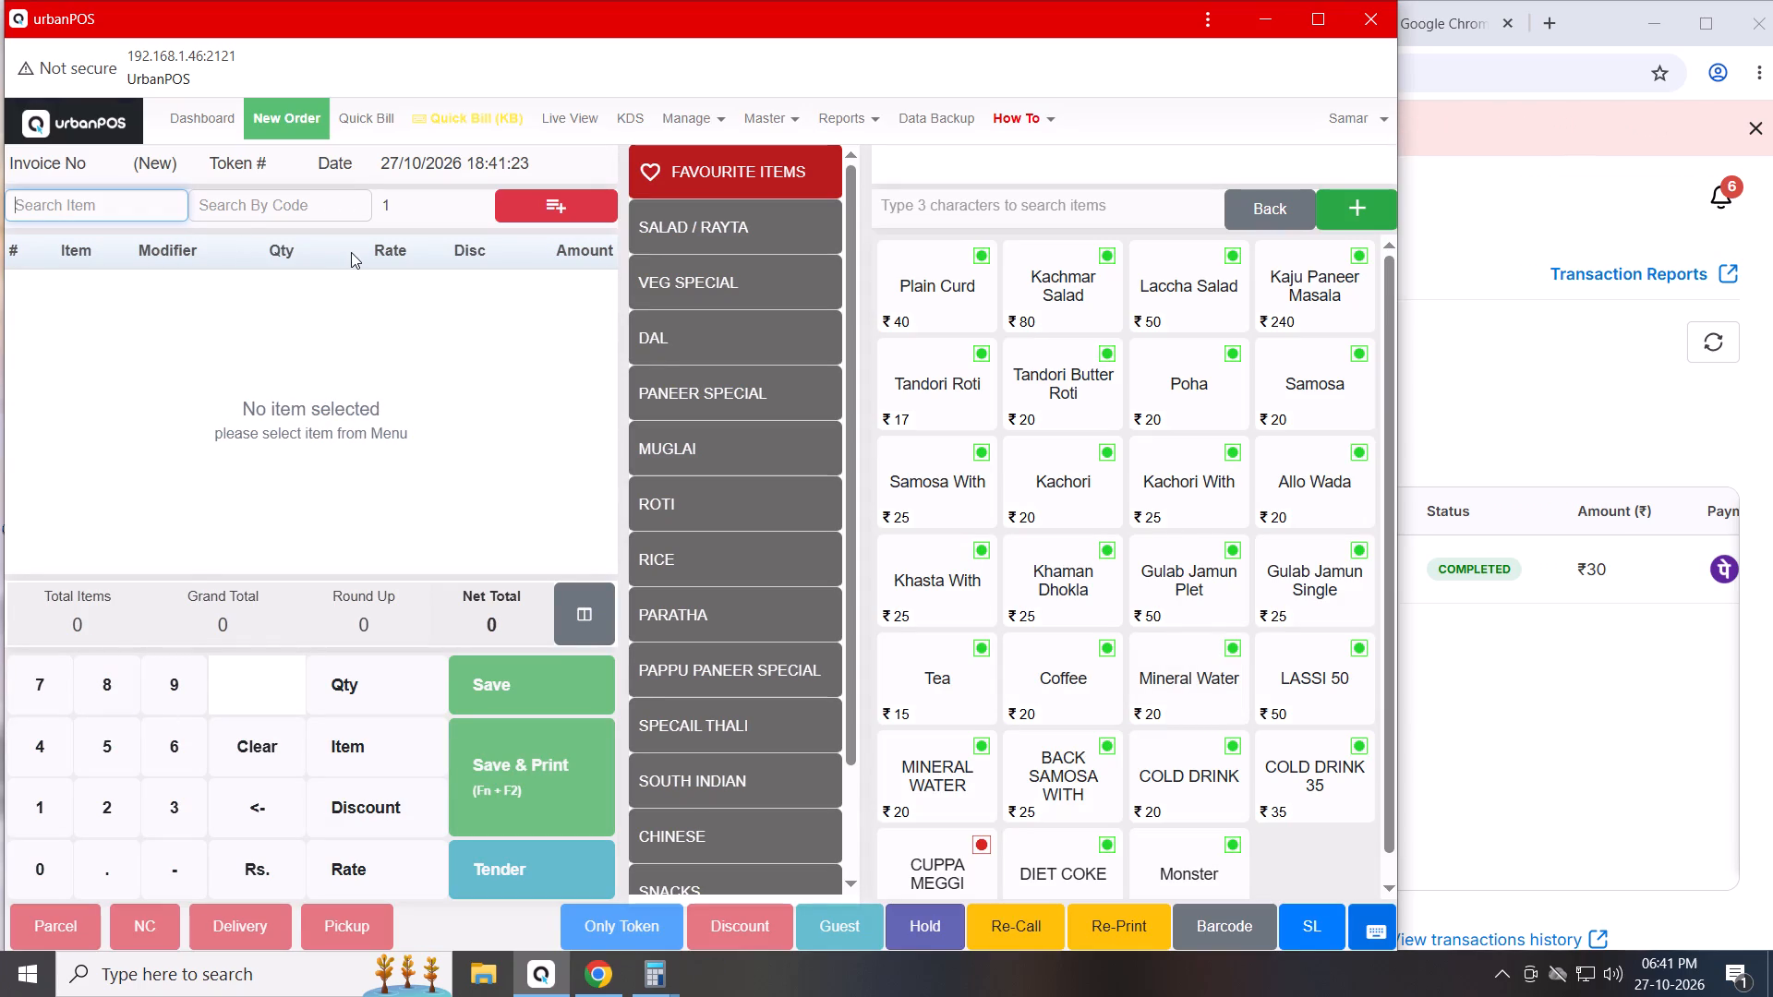
type("dosa")
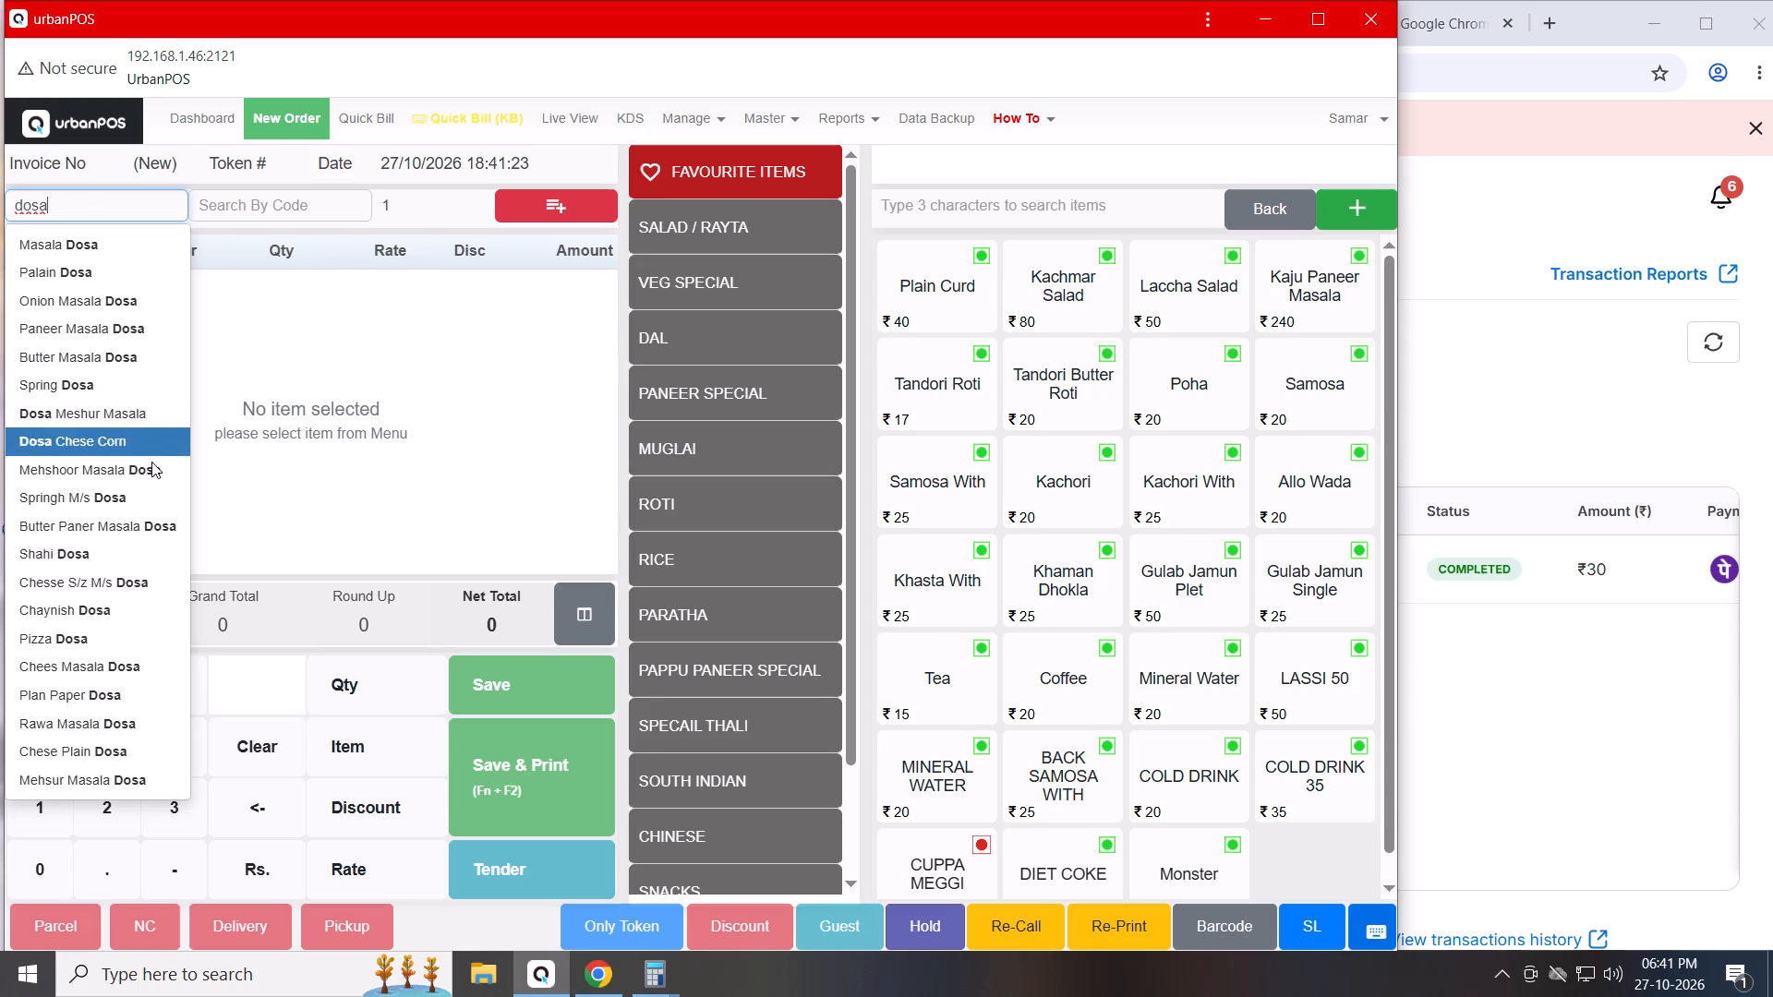
left_click(138, 521)
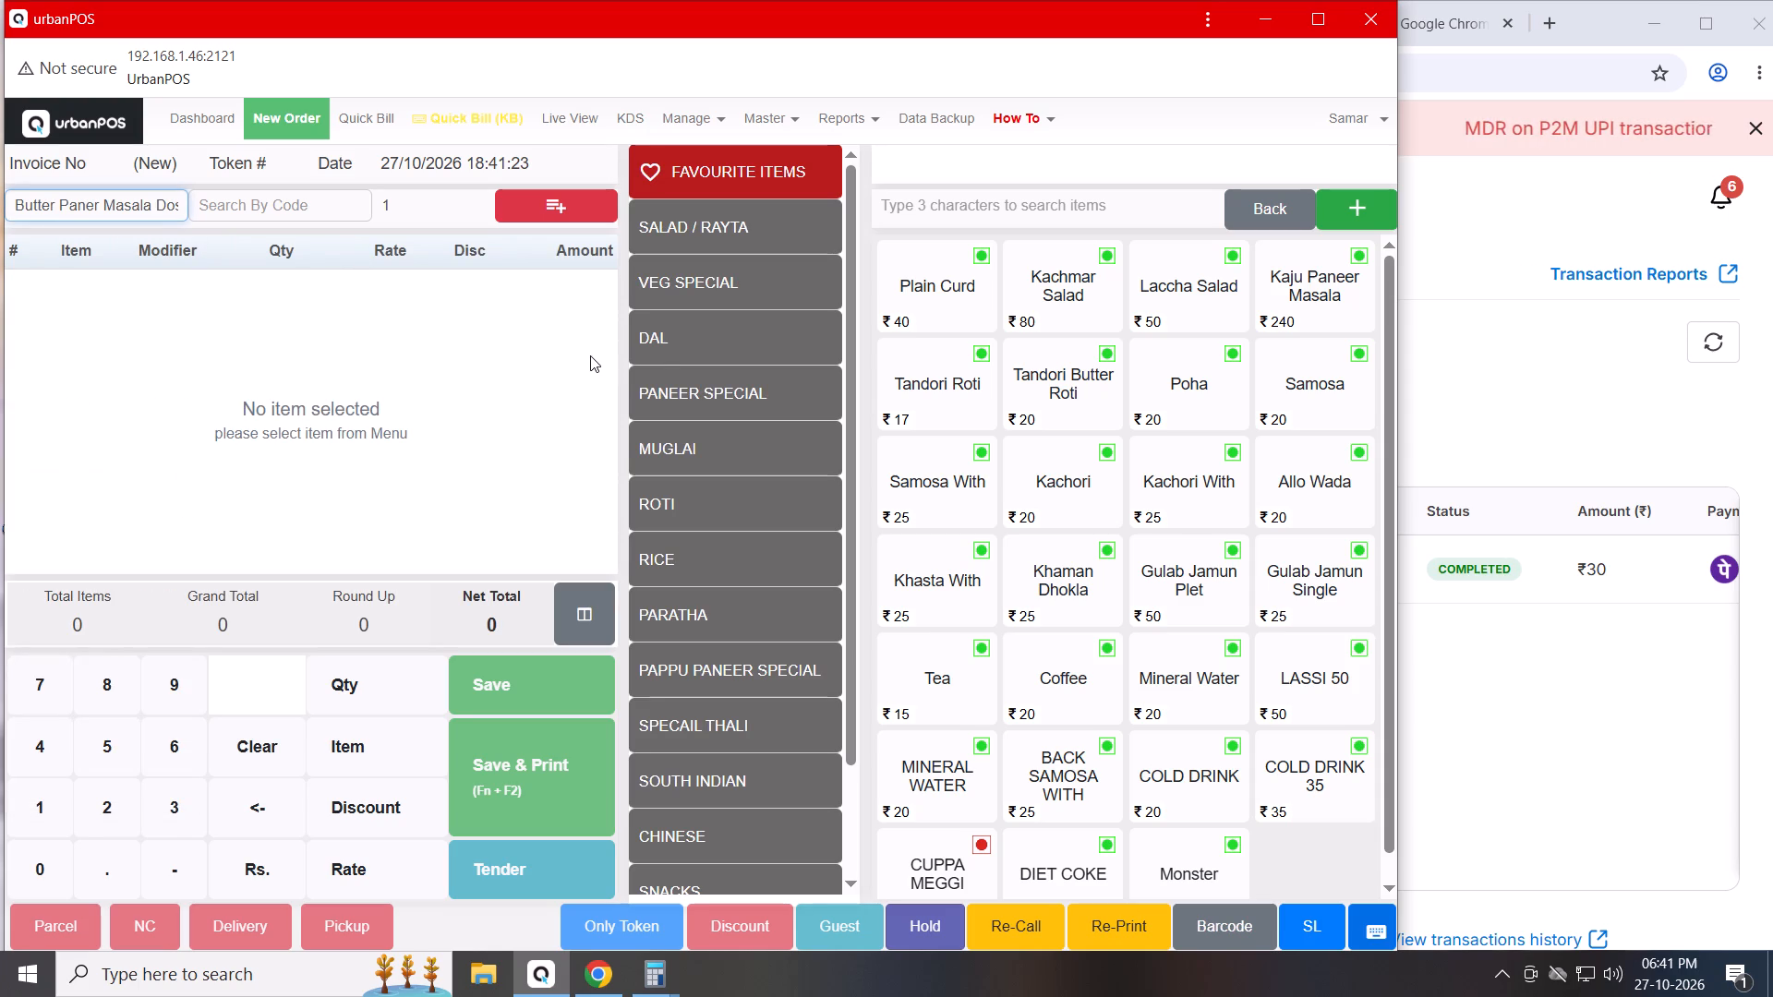
key("Return")
key("2")
key("Return")
Search the items for sez and add one Veg 111 Sezvan Noodels to the bill.
type("sex")
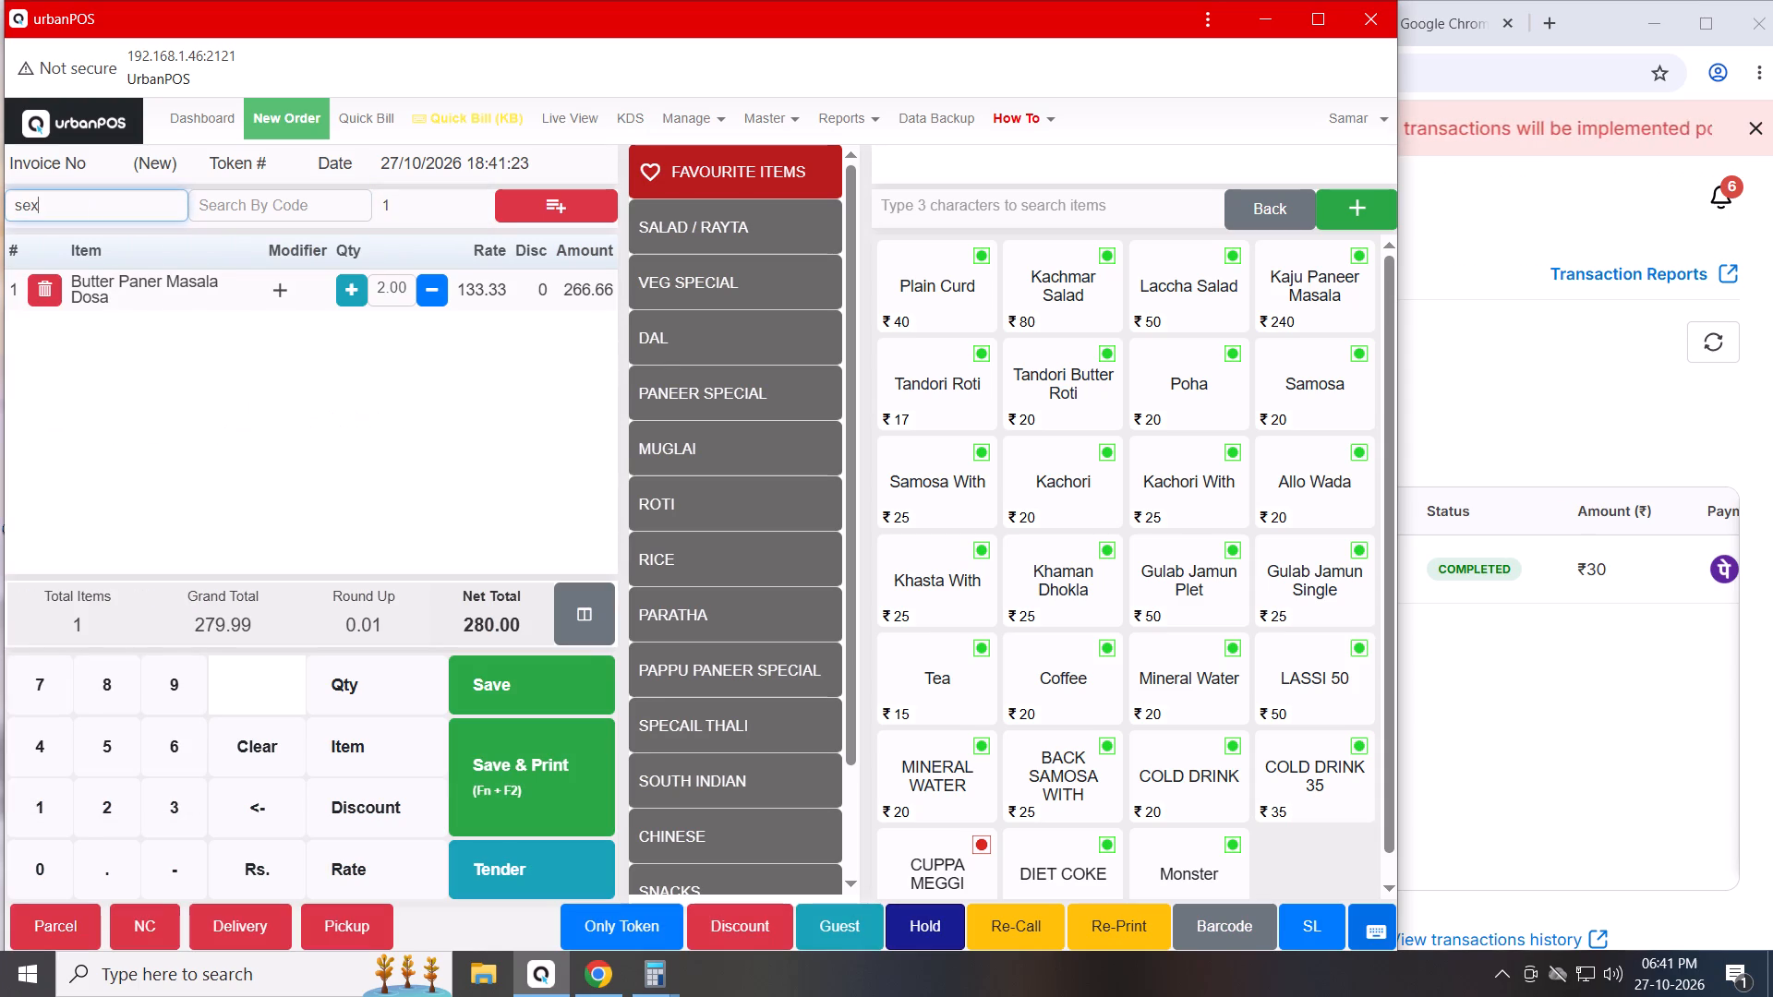
key("BackSpace")
key("z")
key("Right")
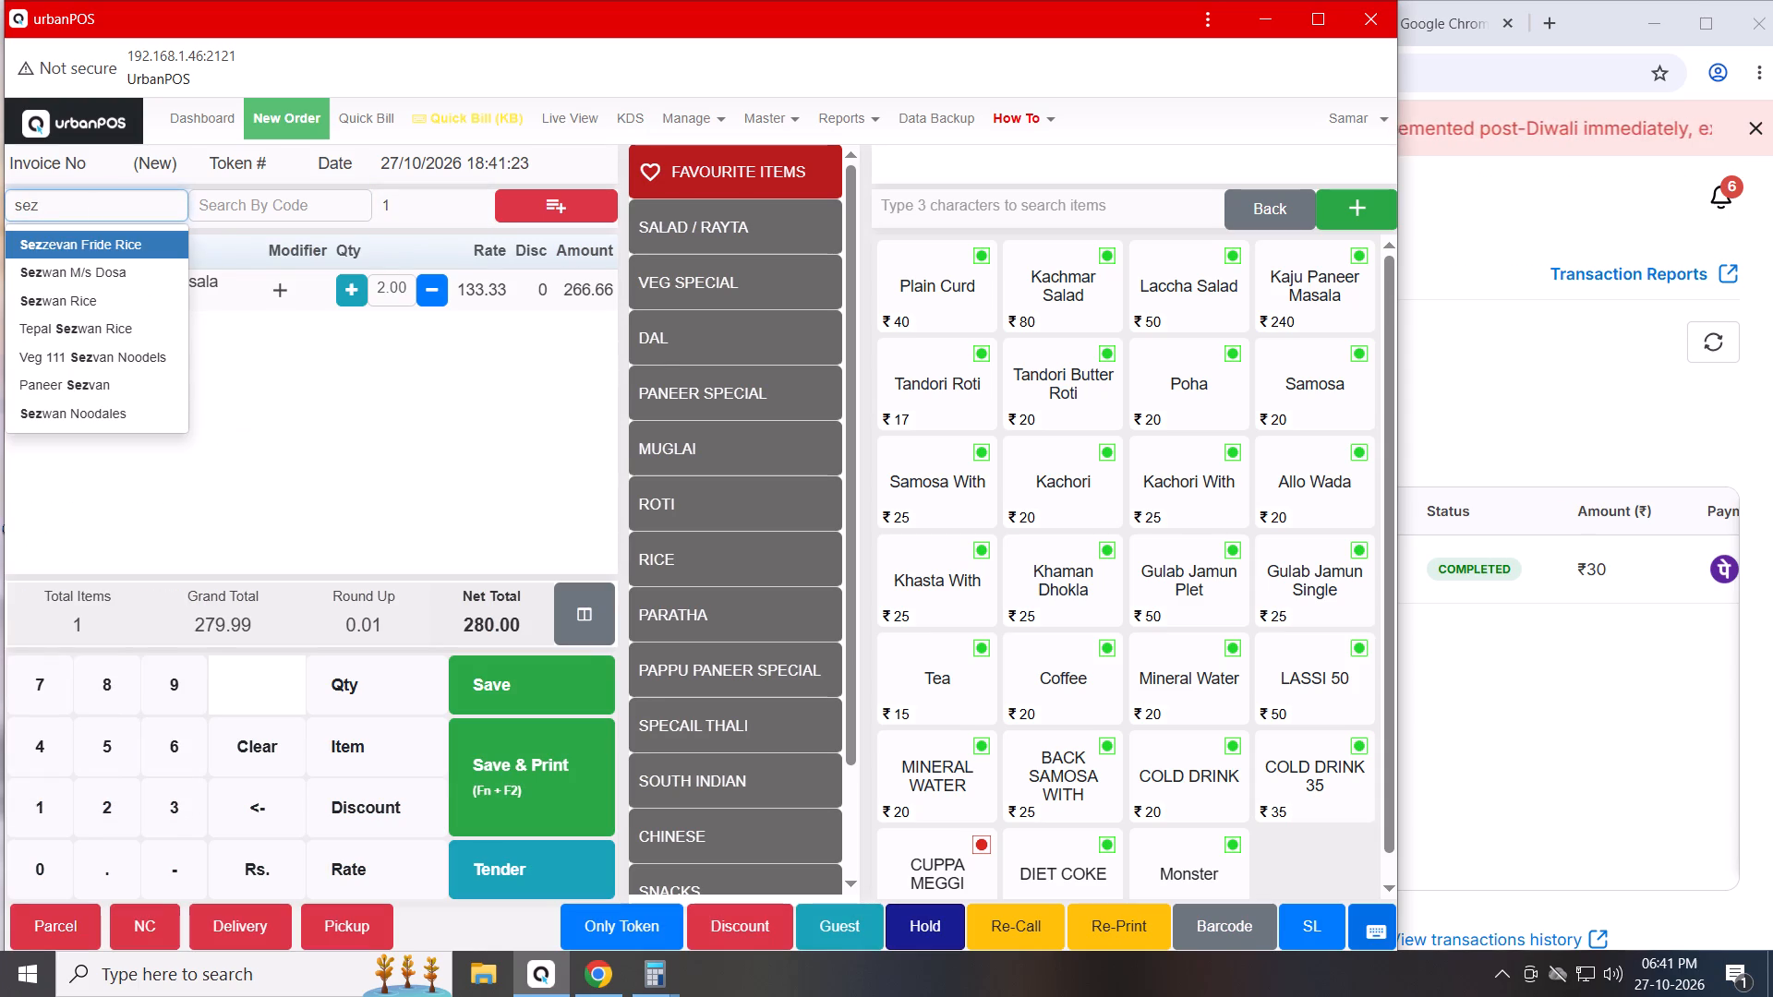
key("Up")
key("Up")
key("Up")
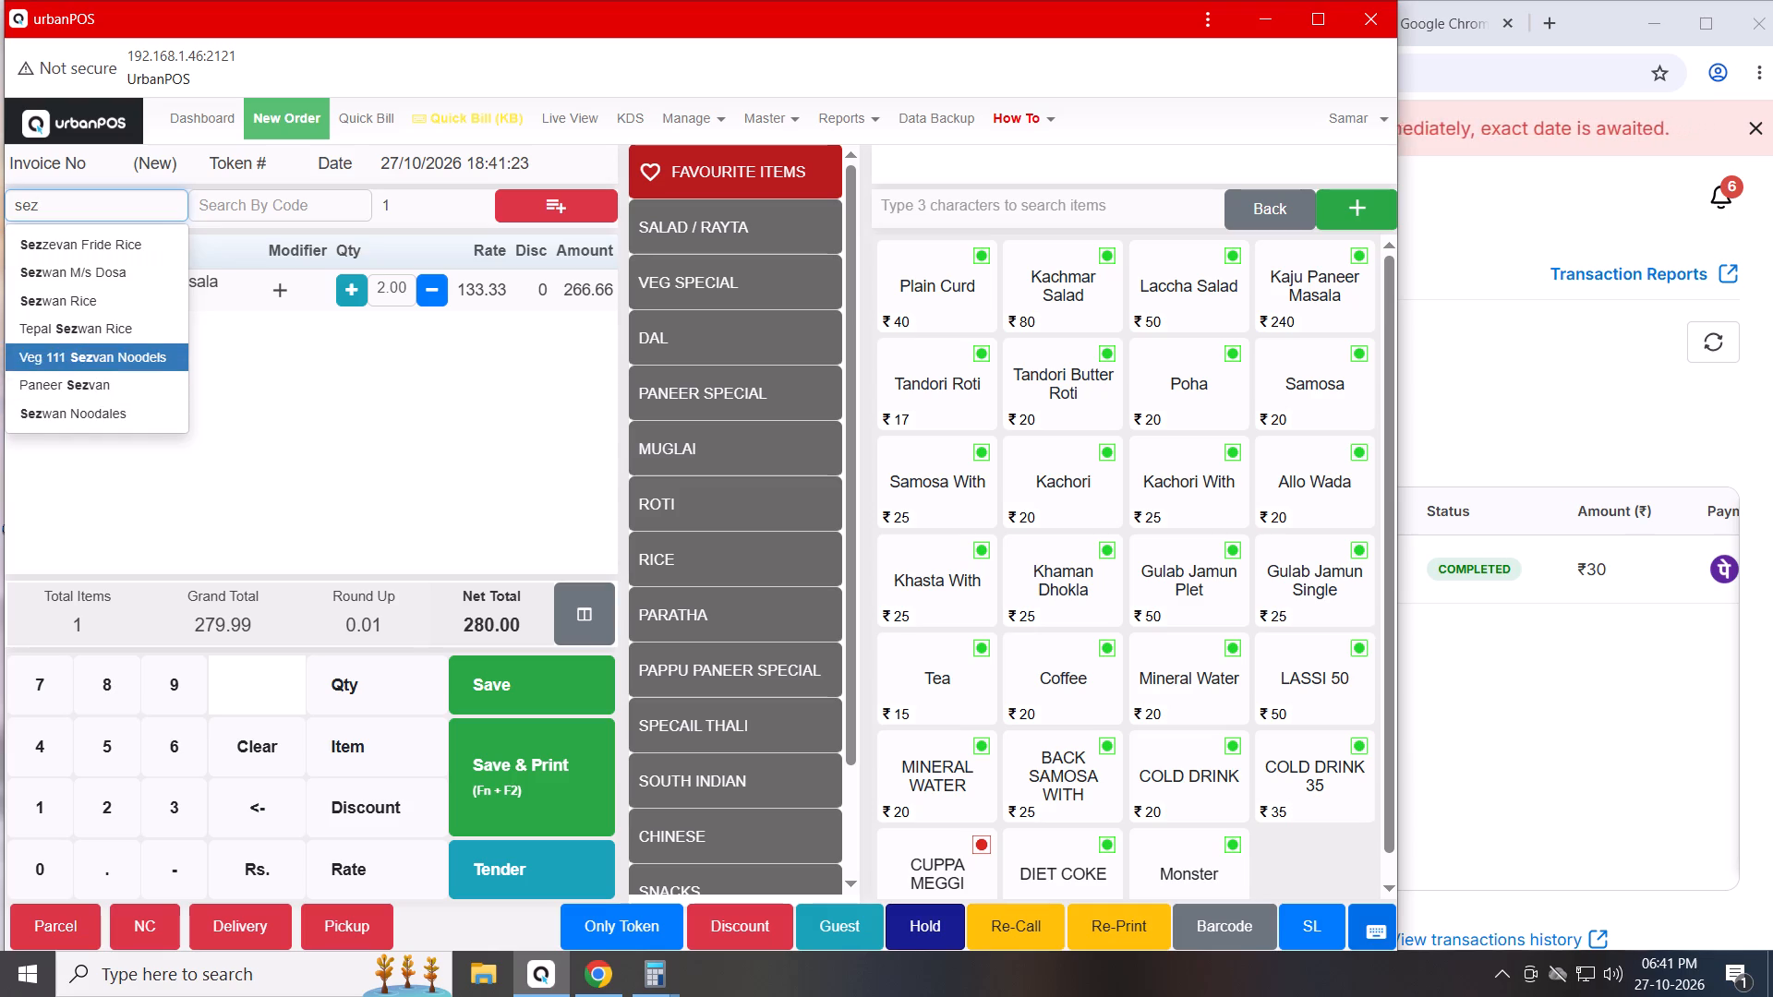
key("Return")
key("Return")
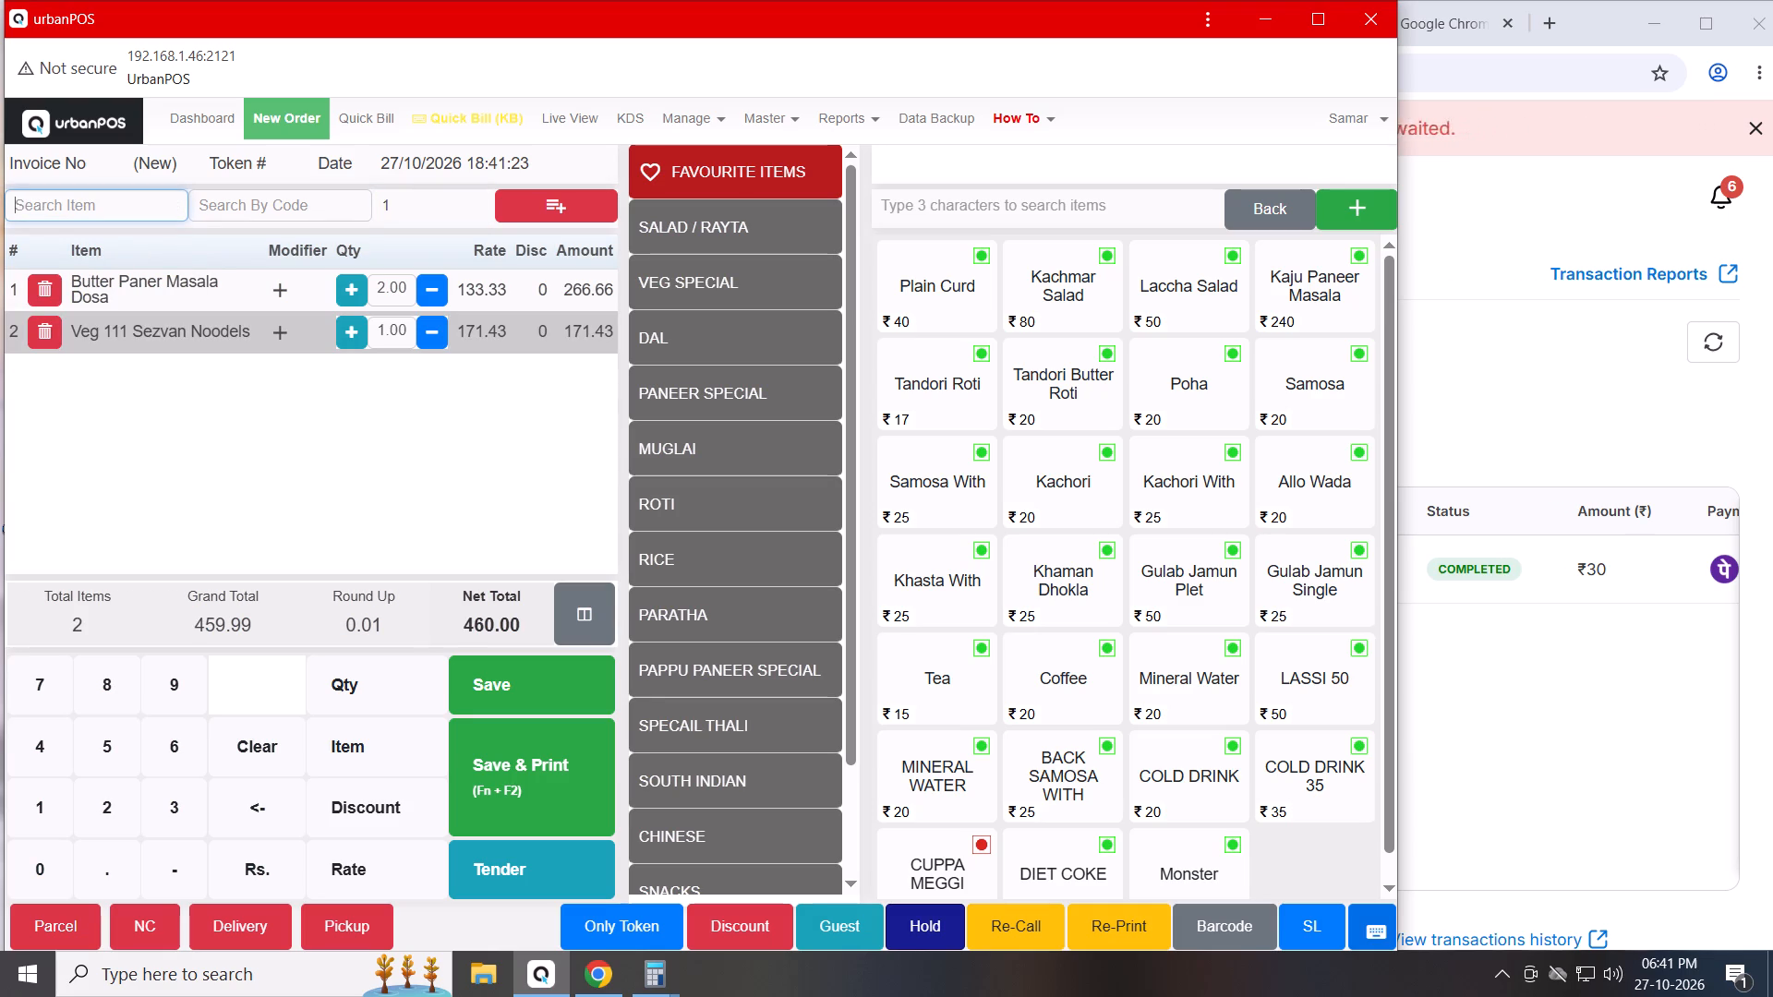
Search the items for veg c and add one Veg Chees Sendwich to the bill.
type("veg c")
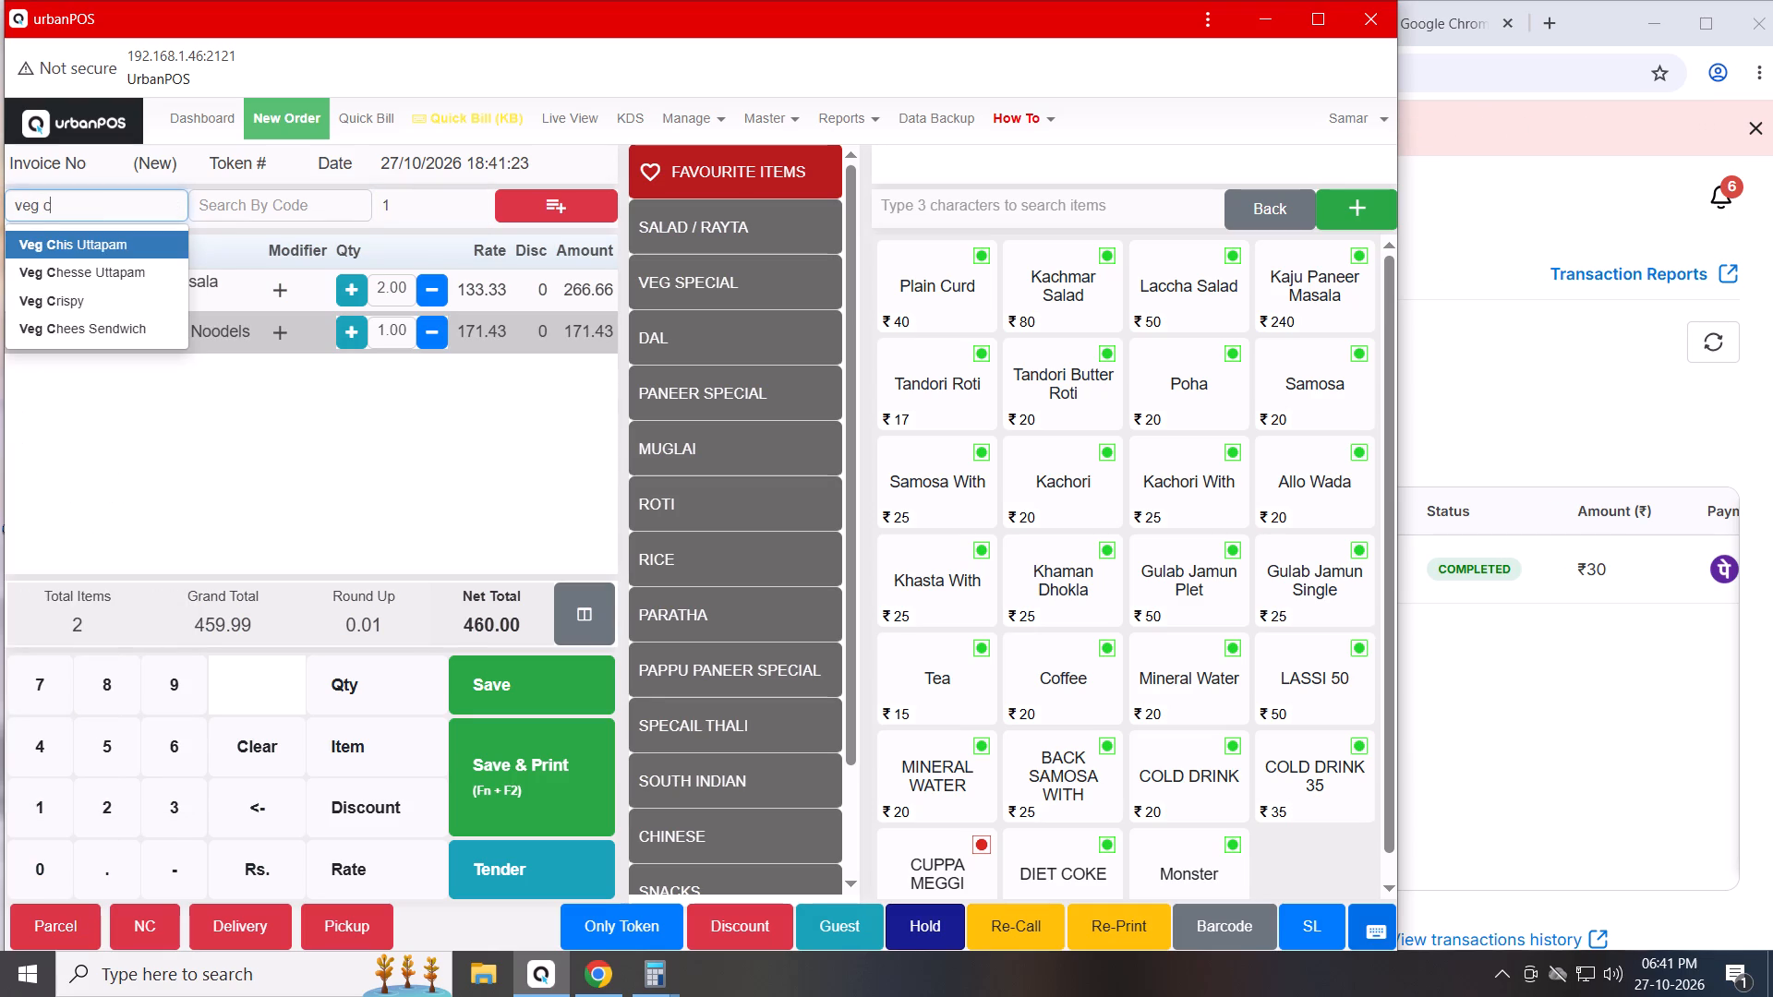
key("Up")
key("Return")
key("Return")
Search the items for tea and pick Tea for the same bill.
type("tea")
key("Return")
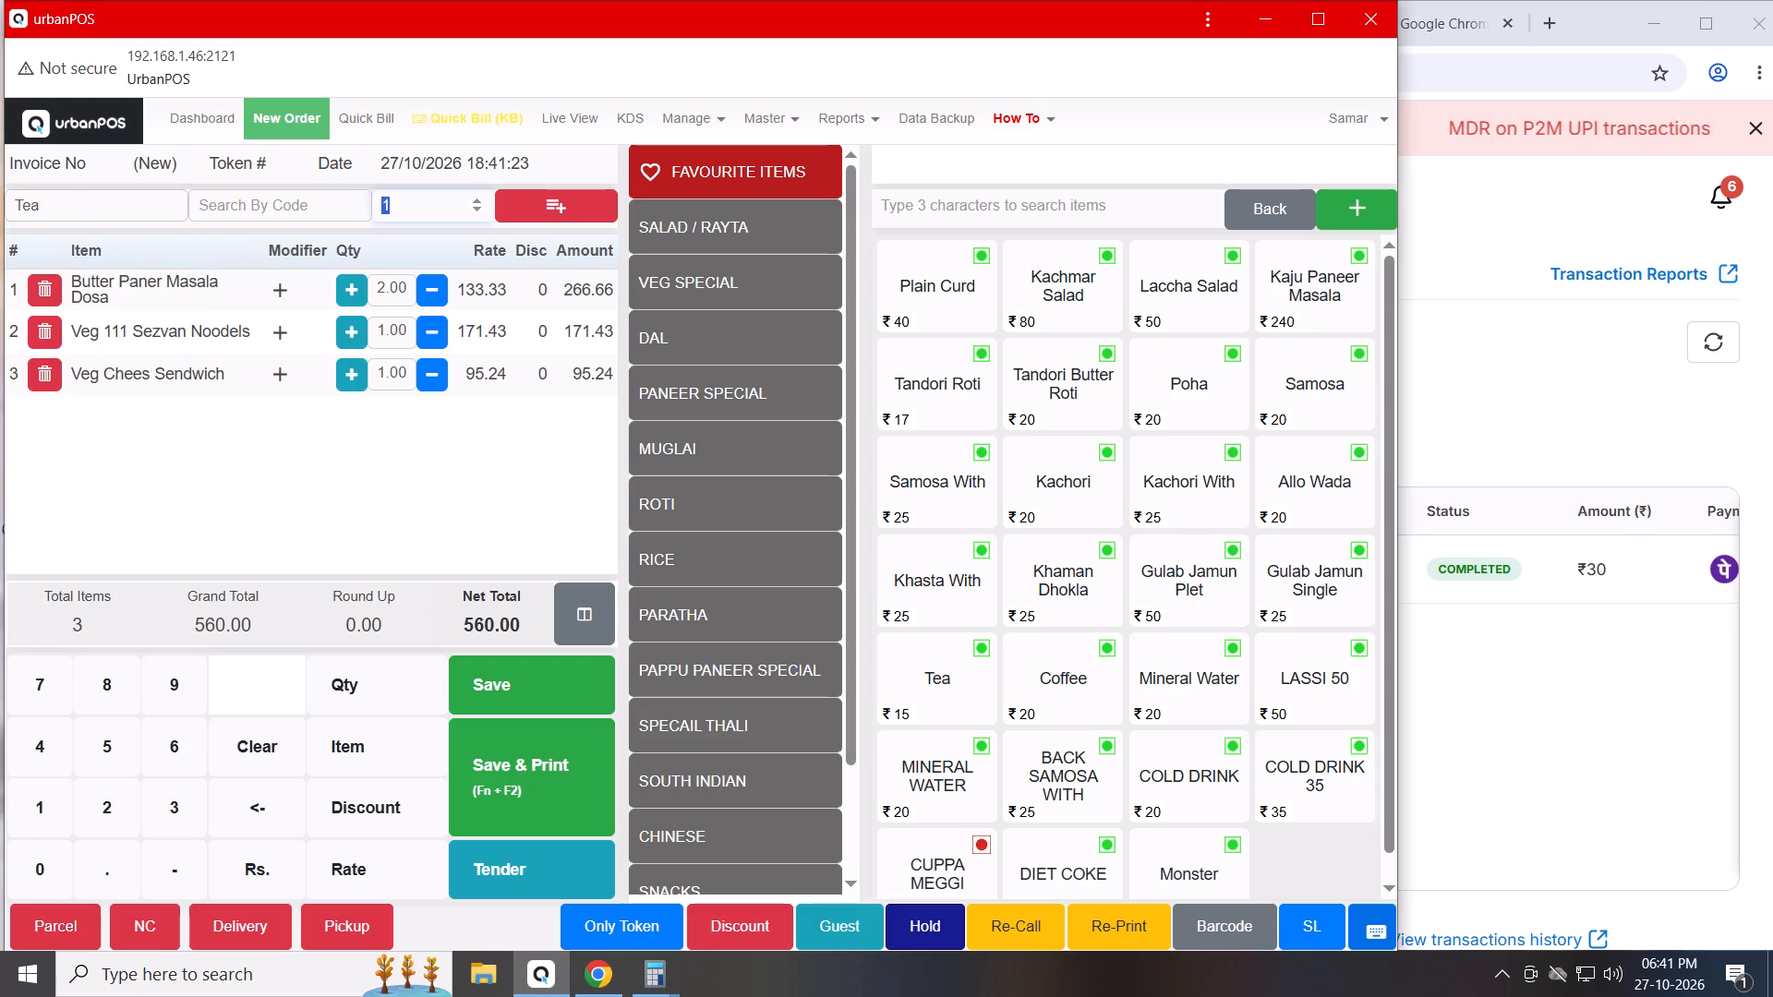
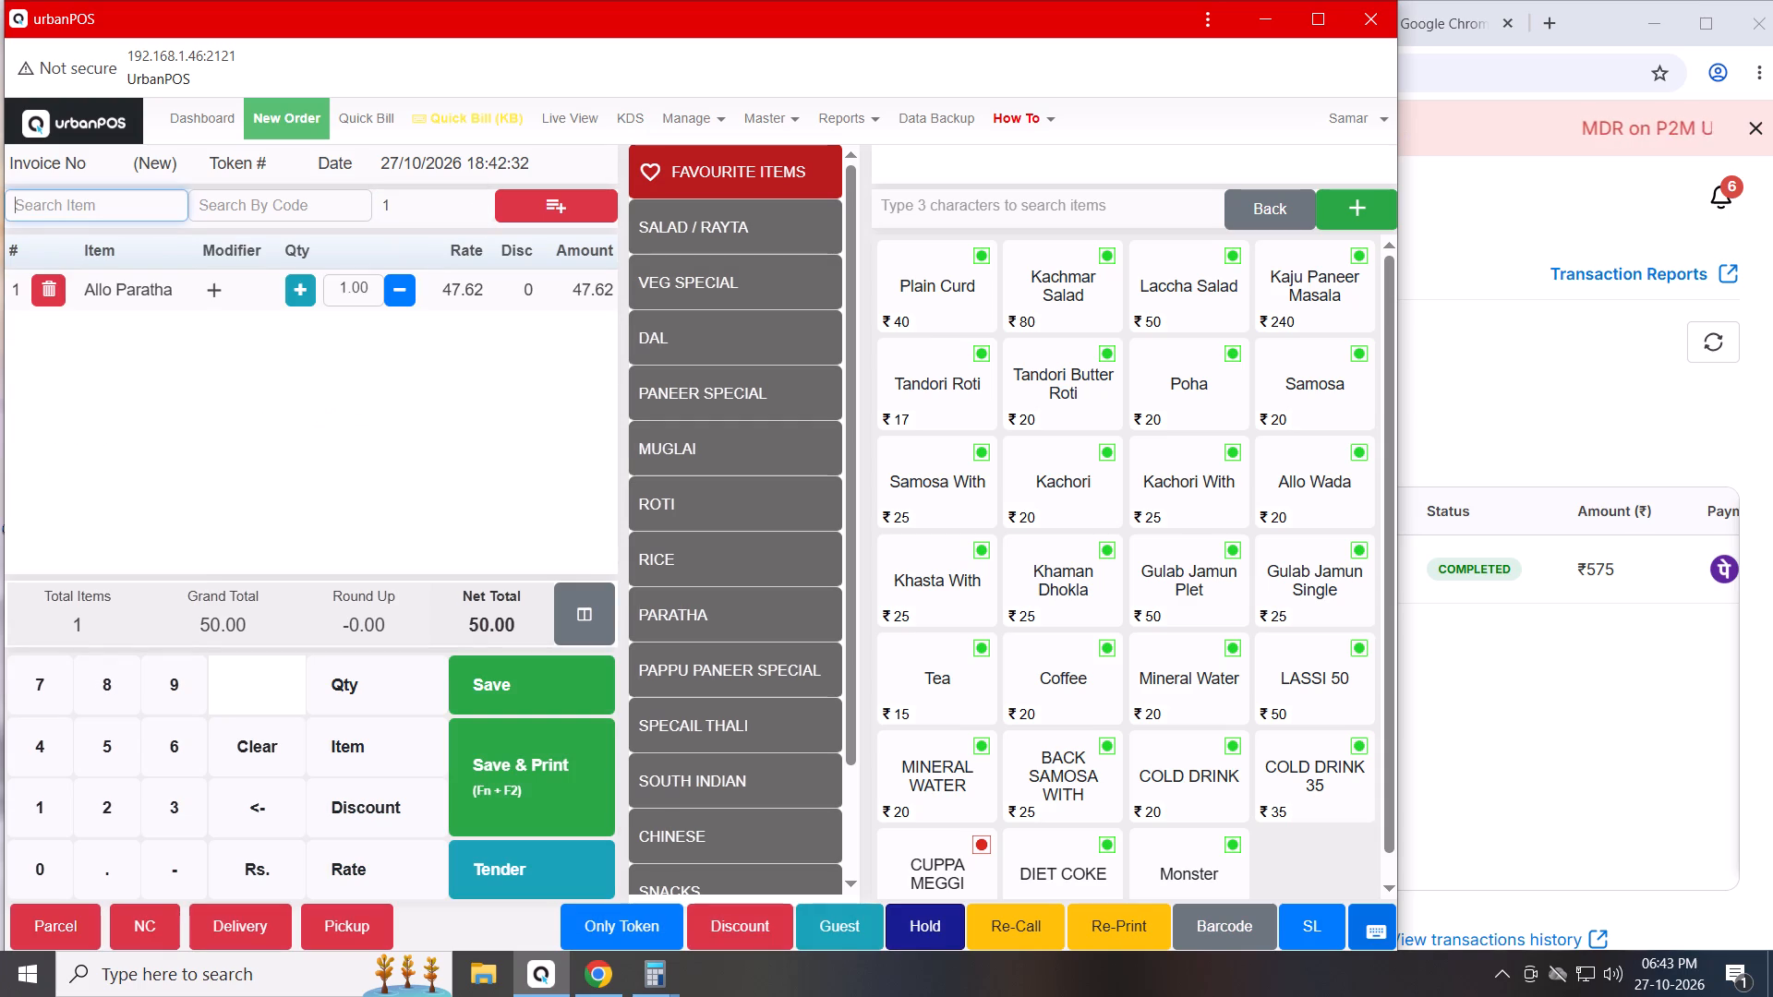
Save and print the bill for the one Allo Paratha.
key("F2")
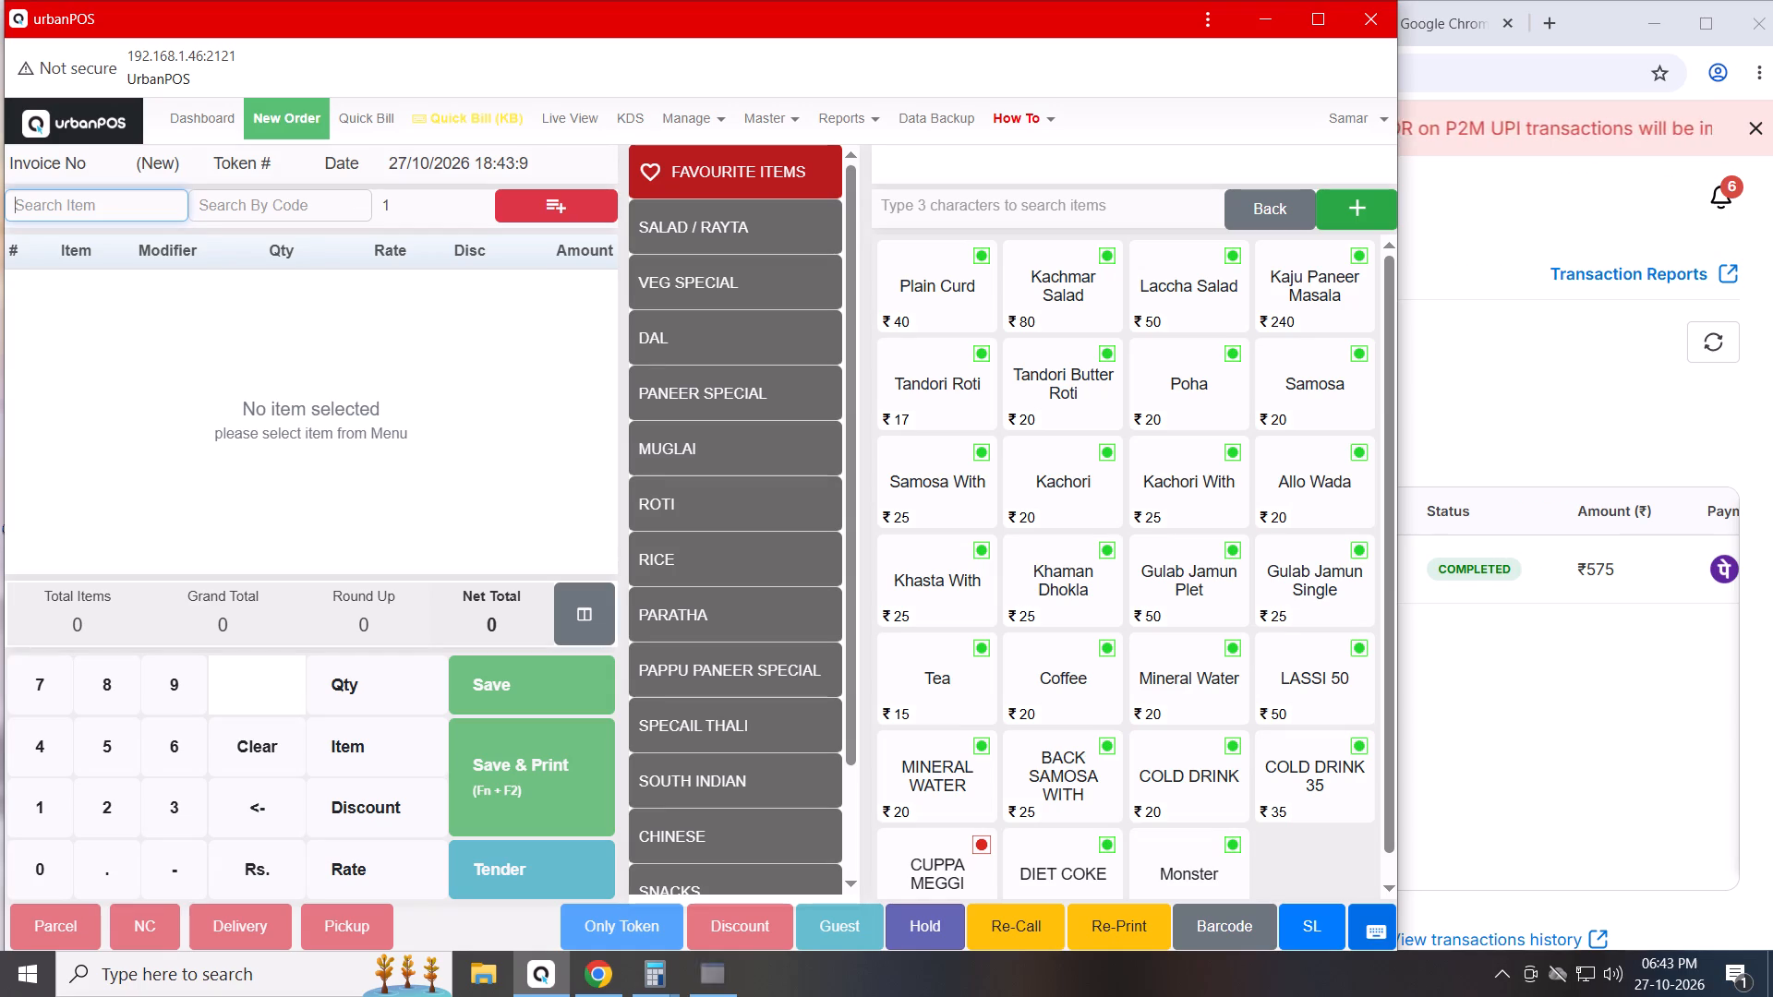
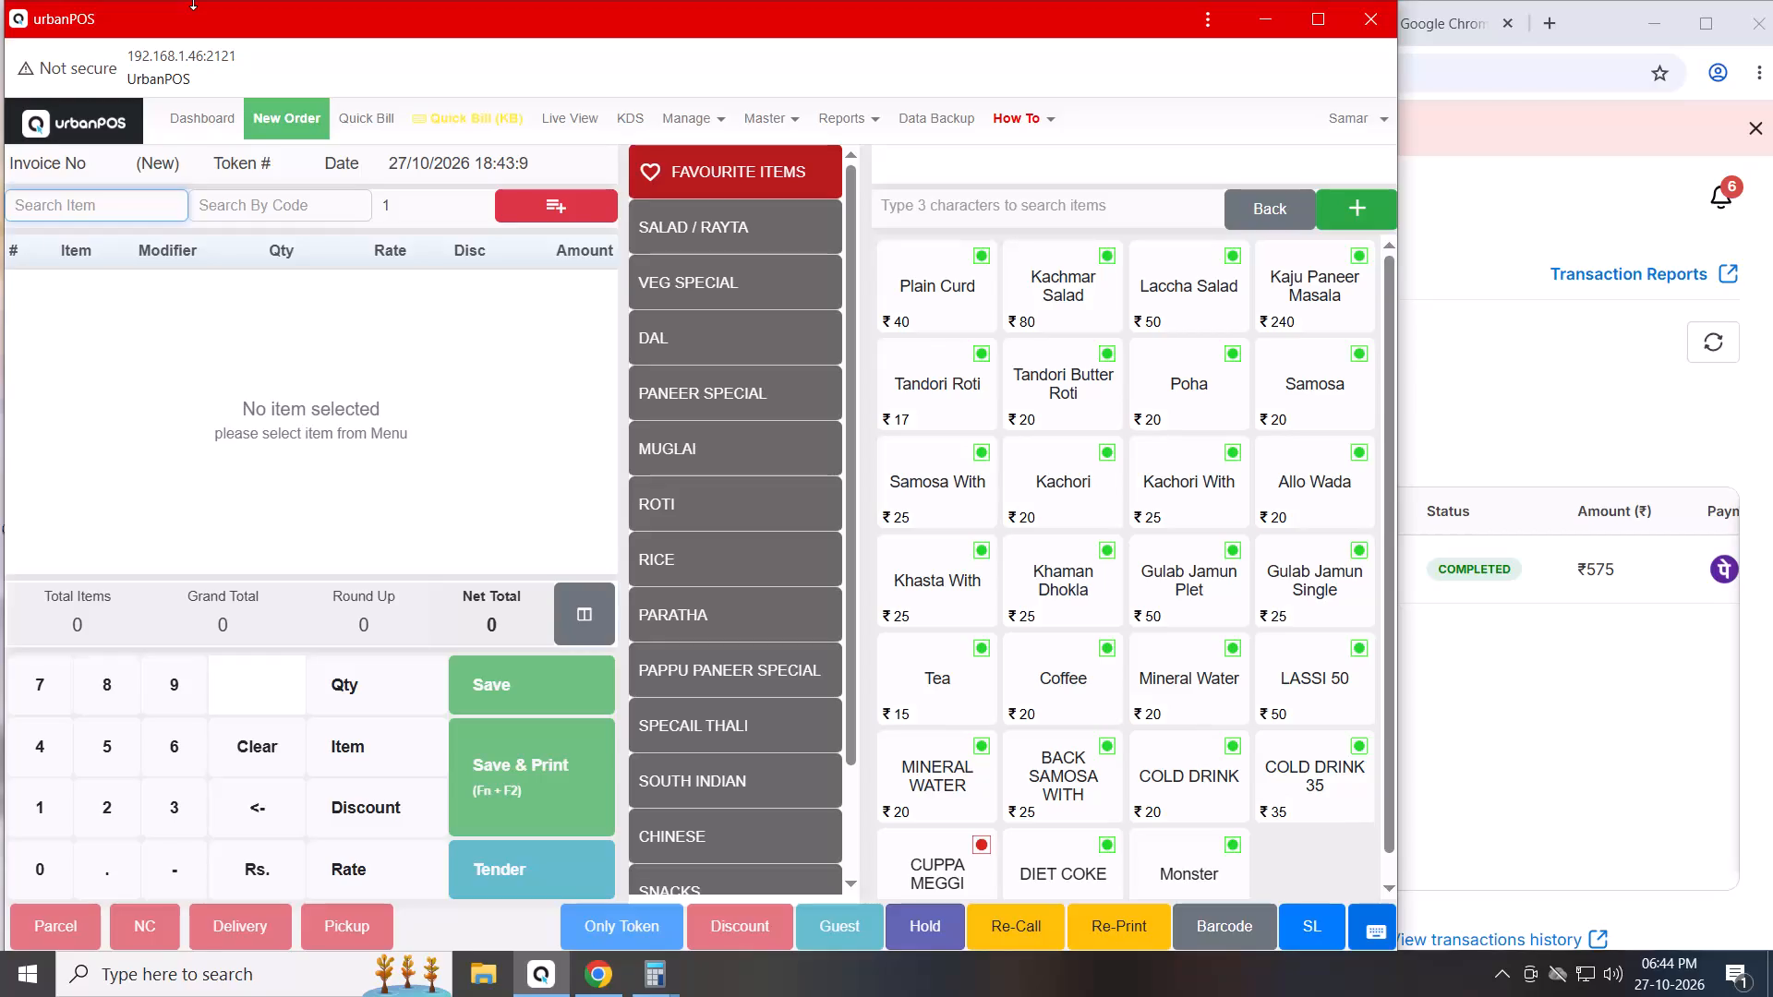
Add the item found by searching for idli to a new order, and save and print its bill.
type("iosli")
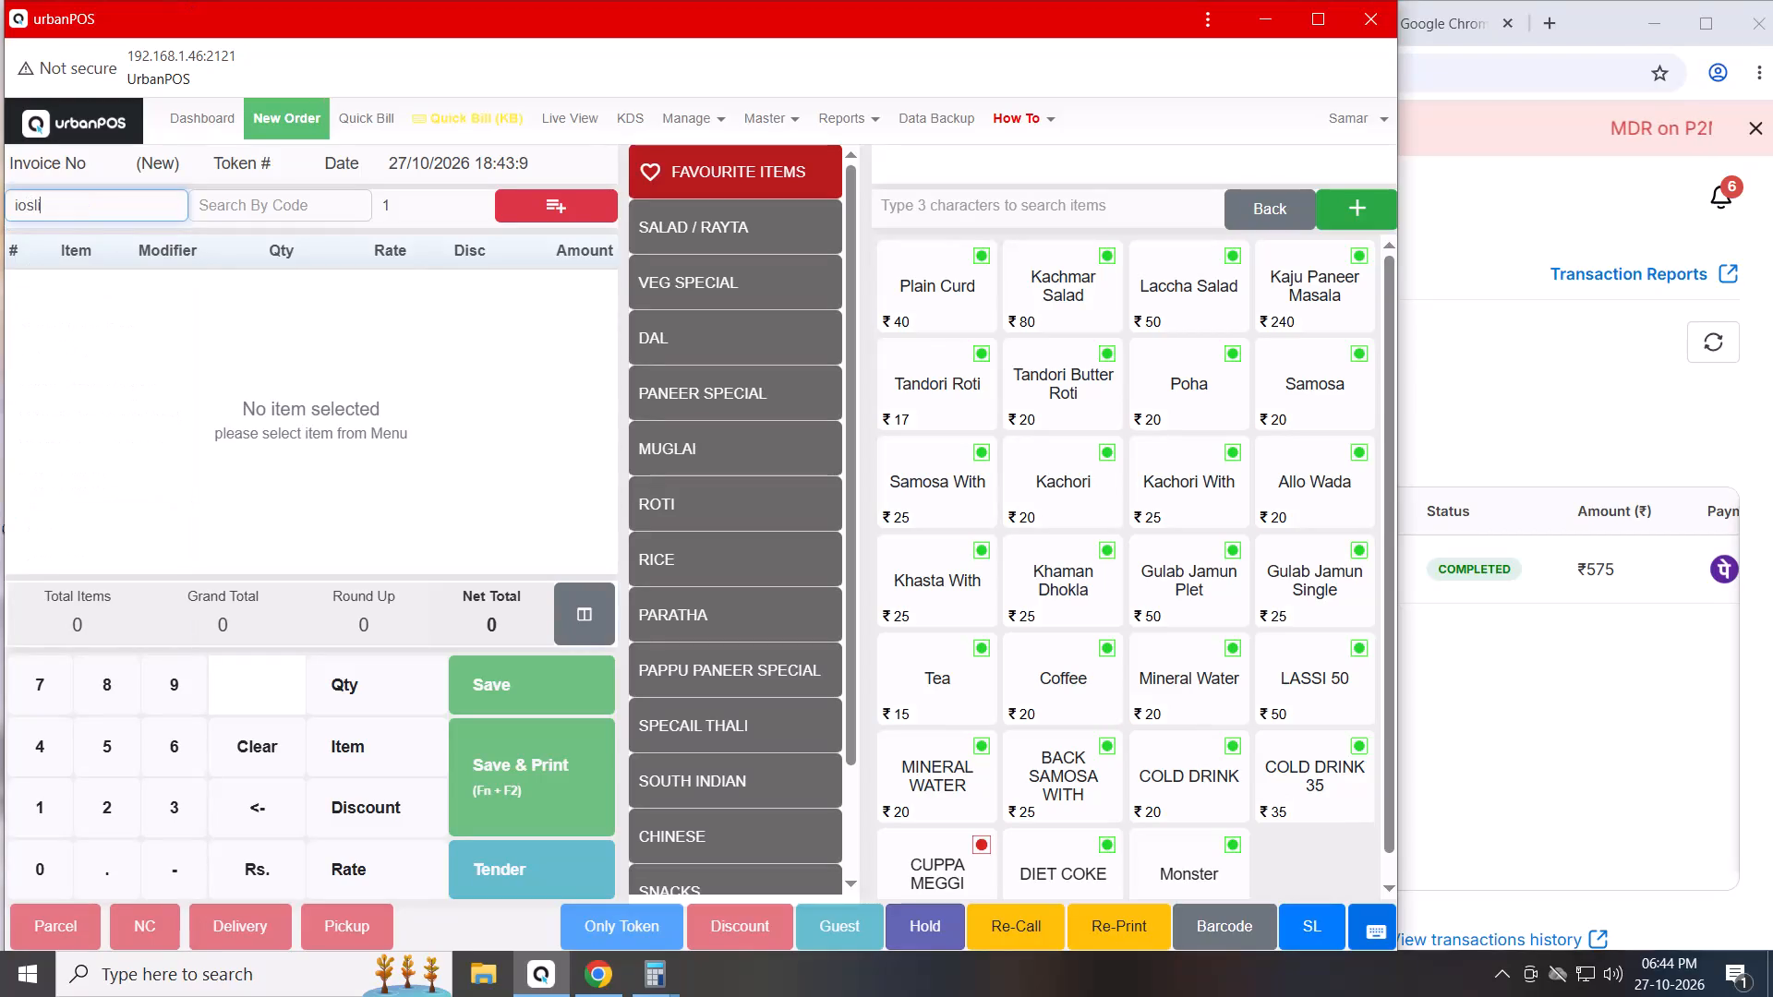
key("BackSpace")
key("BackSpace")
key("BackSpace")
key("BackSpace")
type("dli")
key("Return")
key("Return")
key("F2")
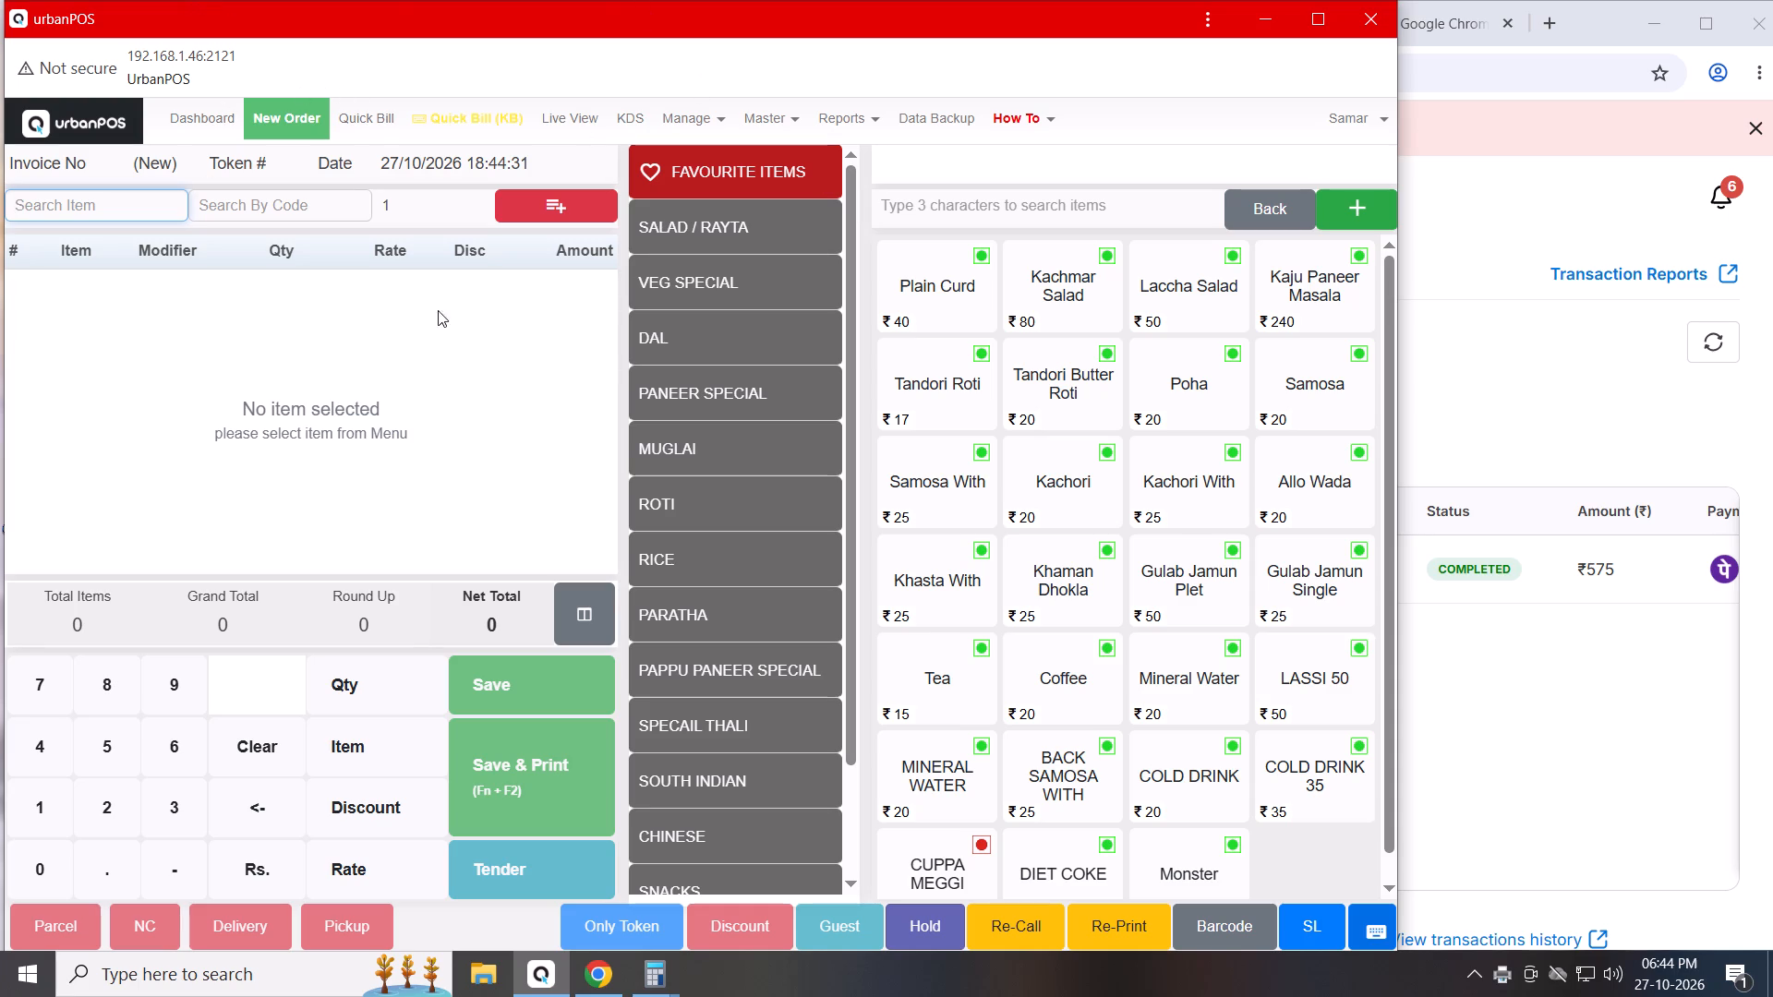
Enter an order for two Kachori, and save and print the bill.
double_click(1079, 486)
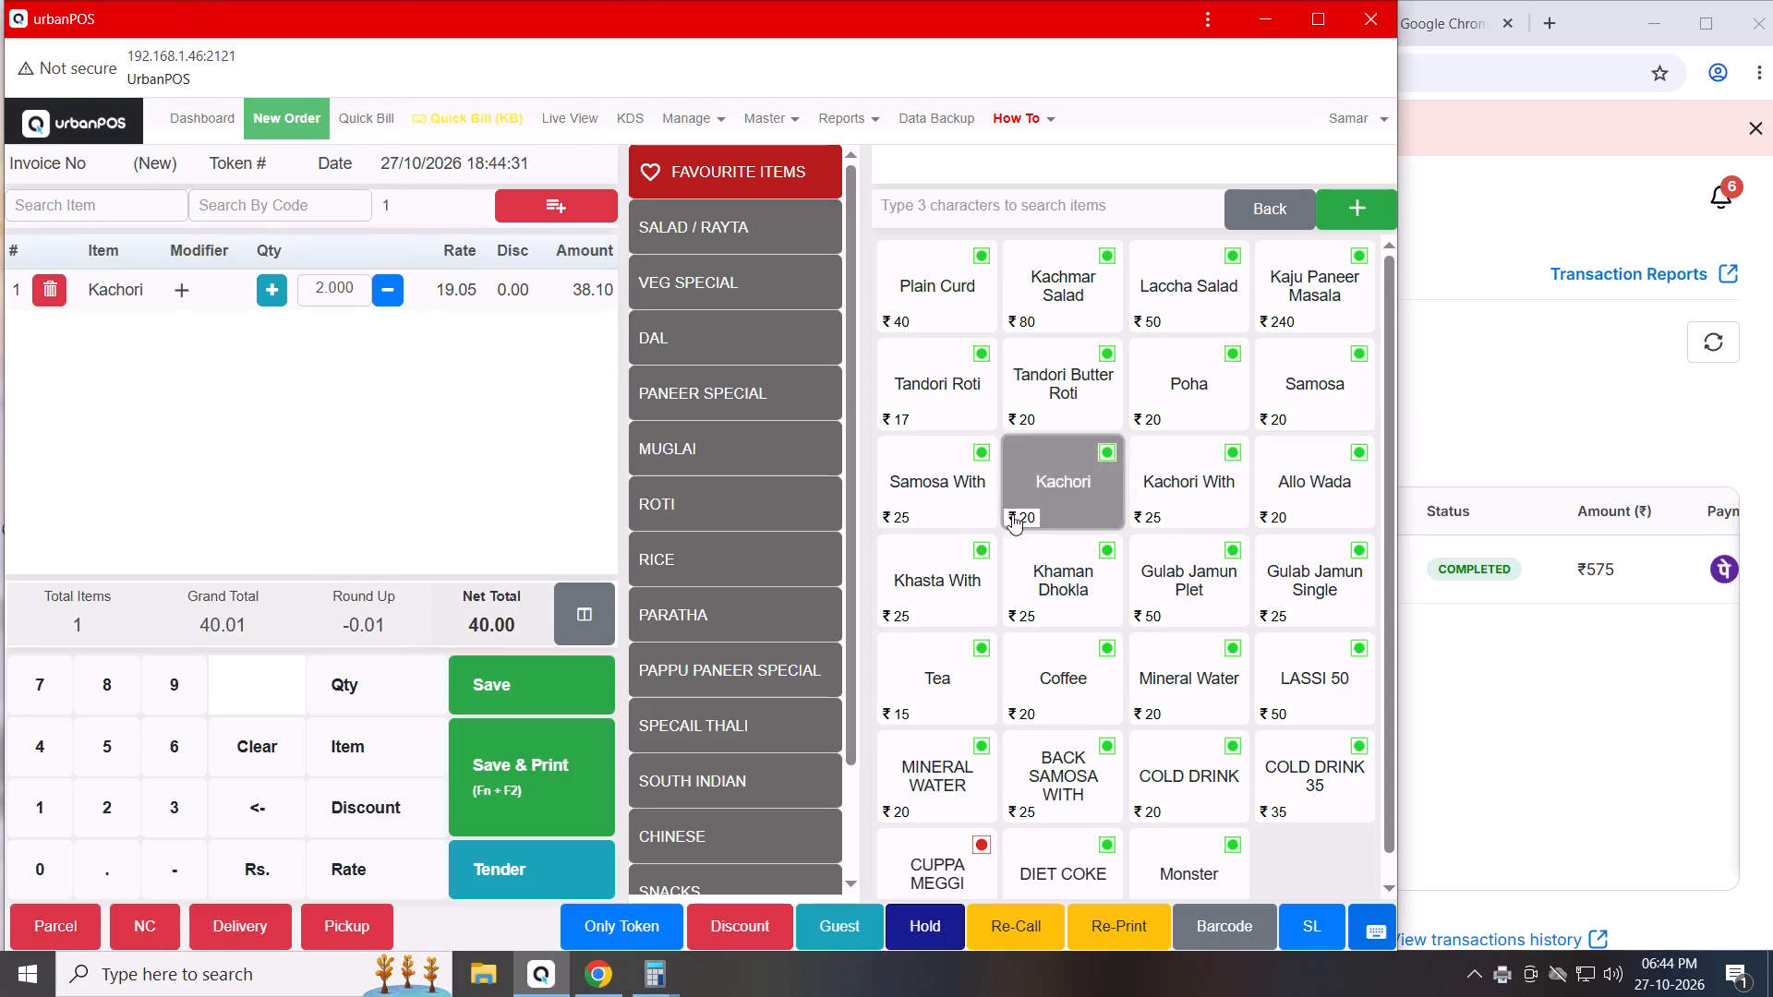
double_click(580, 741)
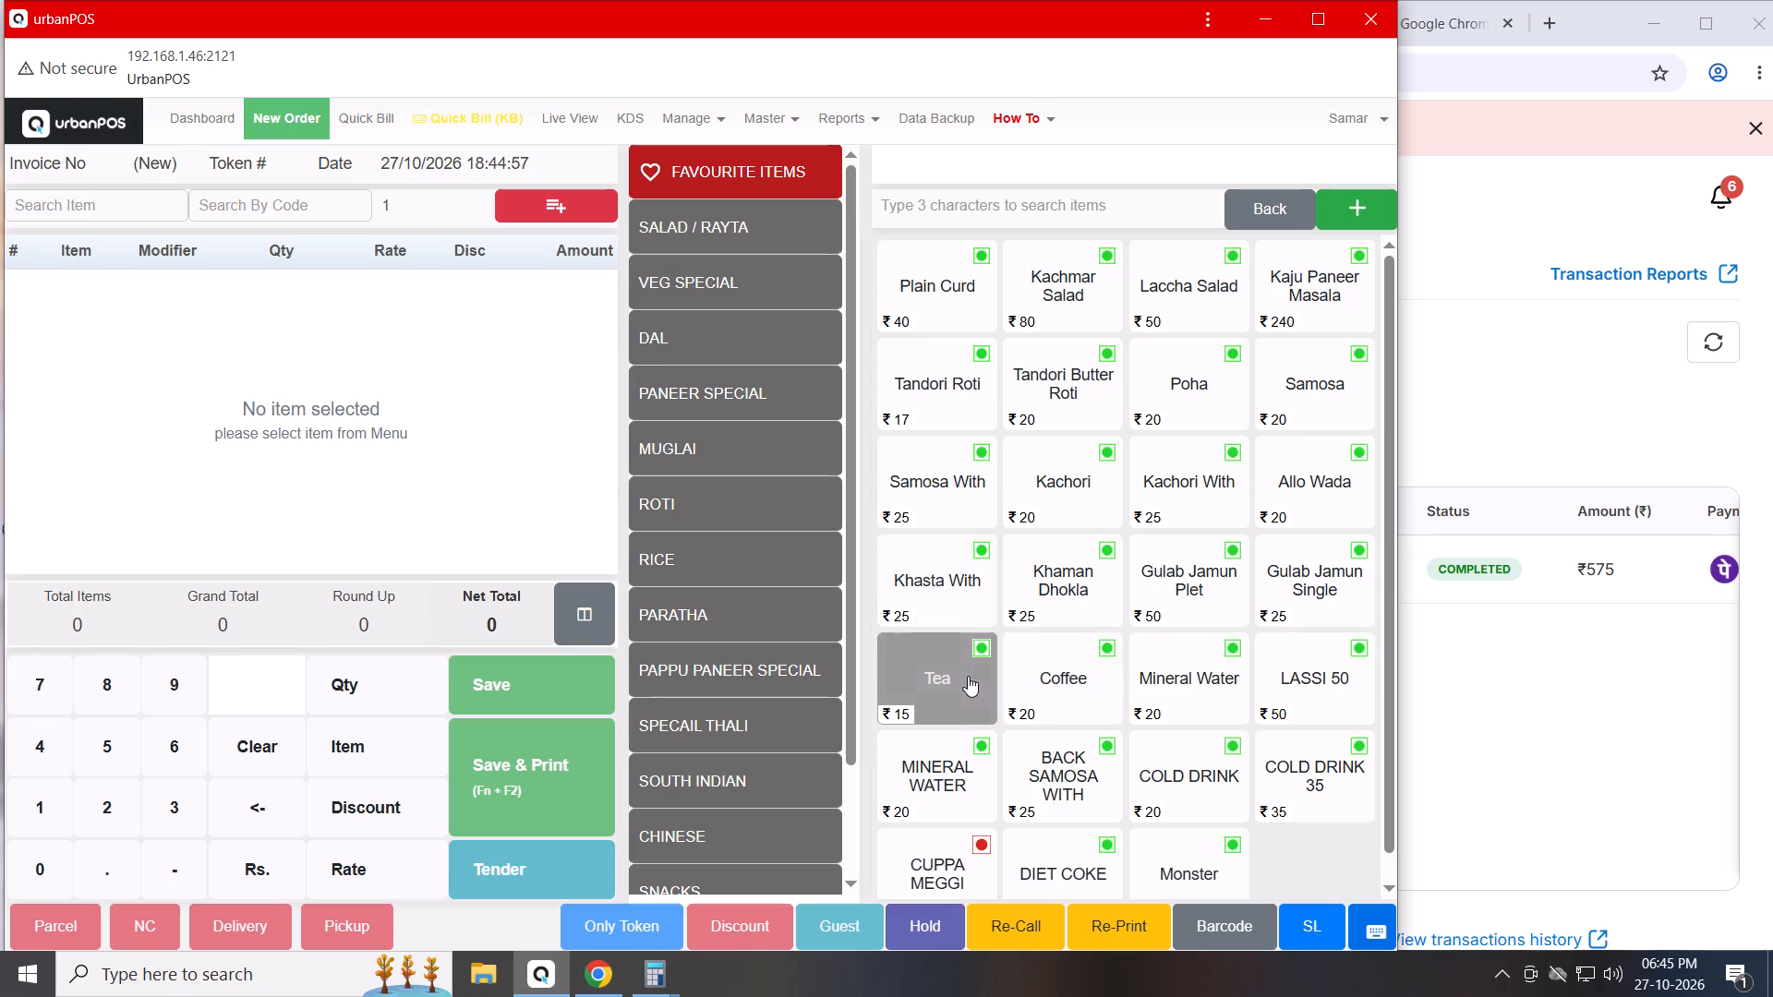
Enter an order for one Mineral Water, and save and print the bill.
left_click(1143, 684)
key("F2")
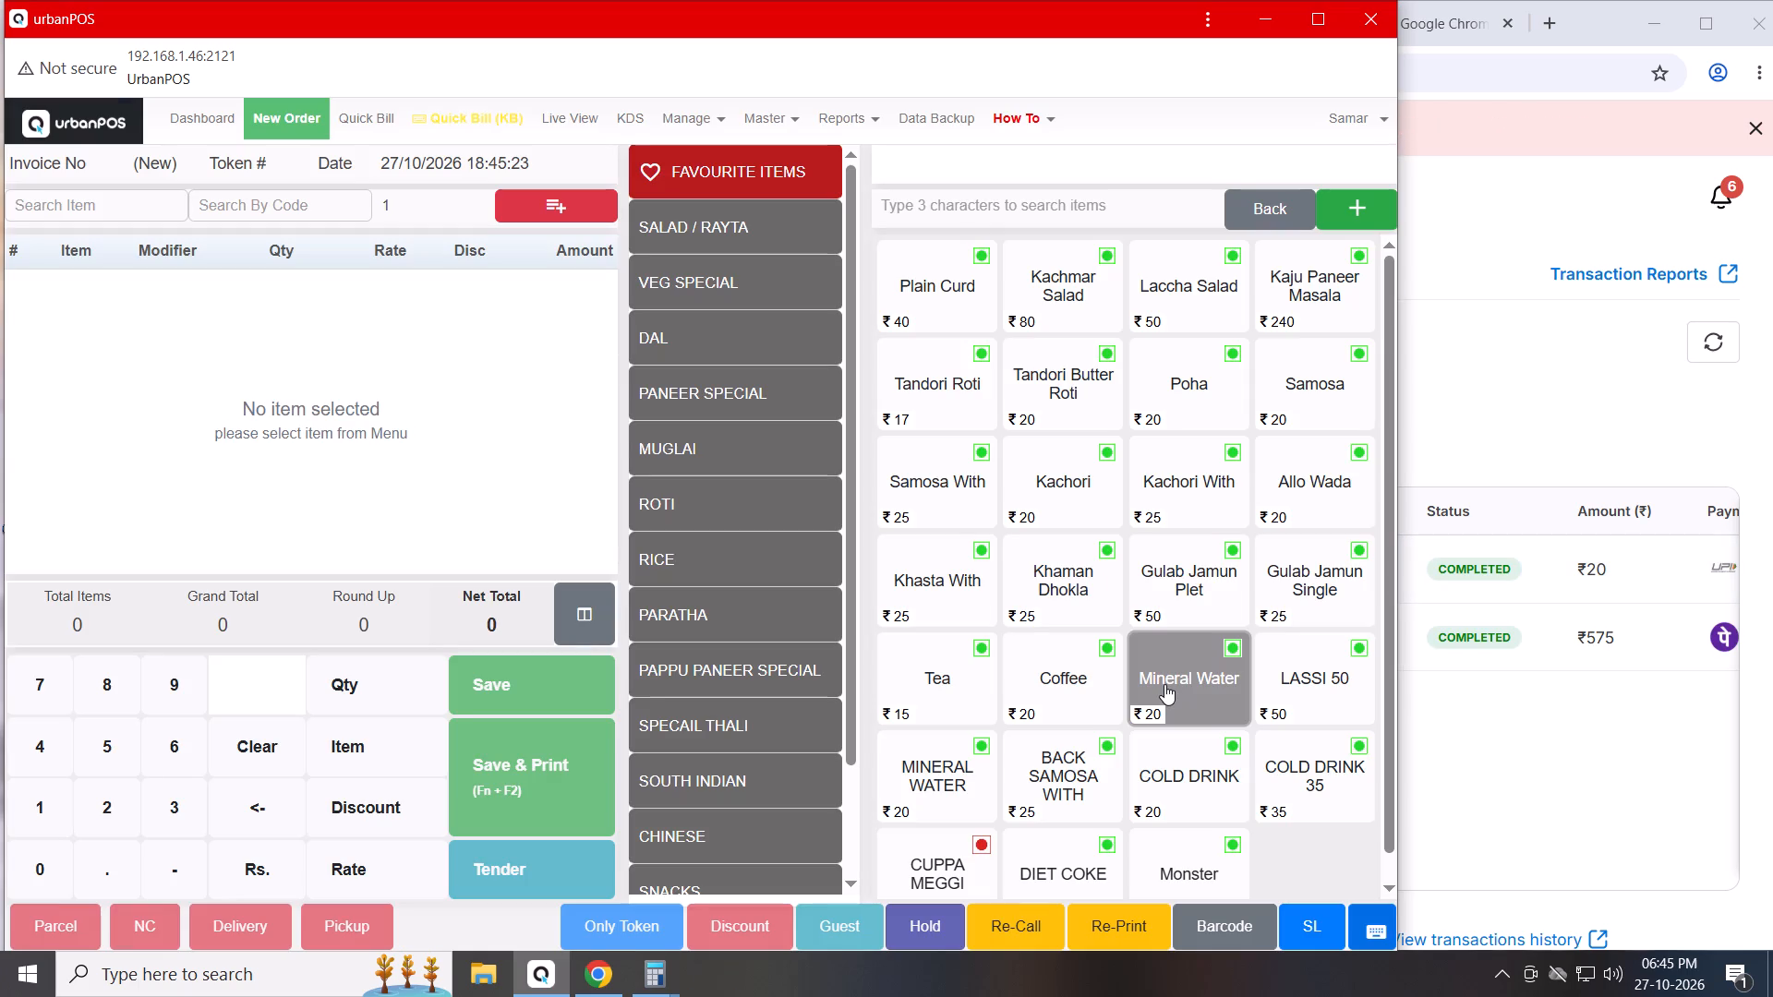
Enter an order for five Teas, and save and print the bill.
triple_click(953, 692)
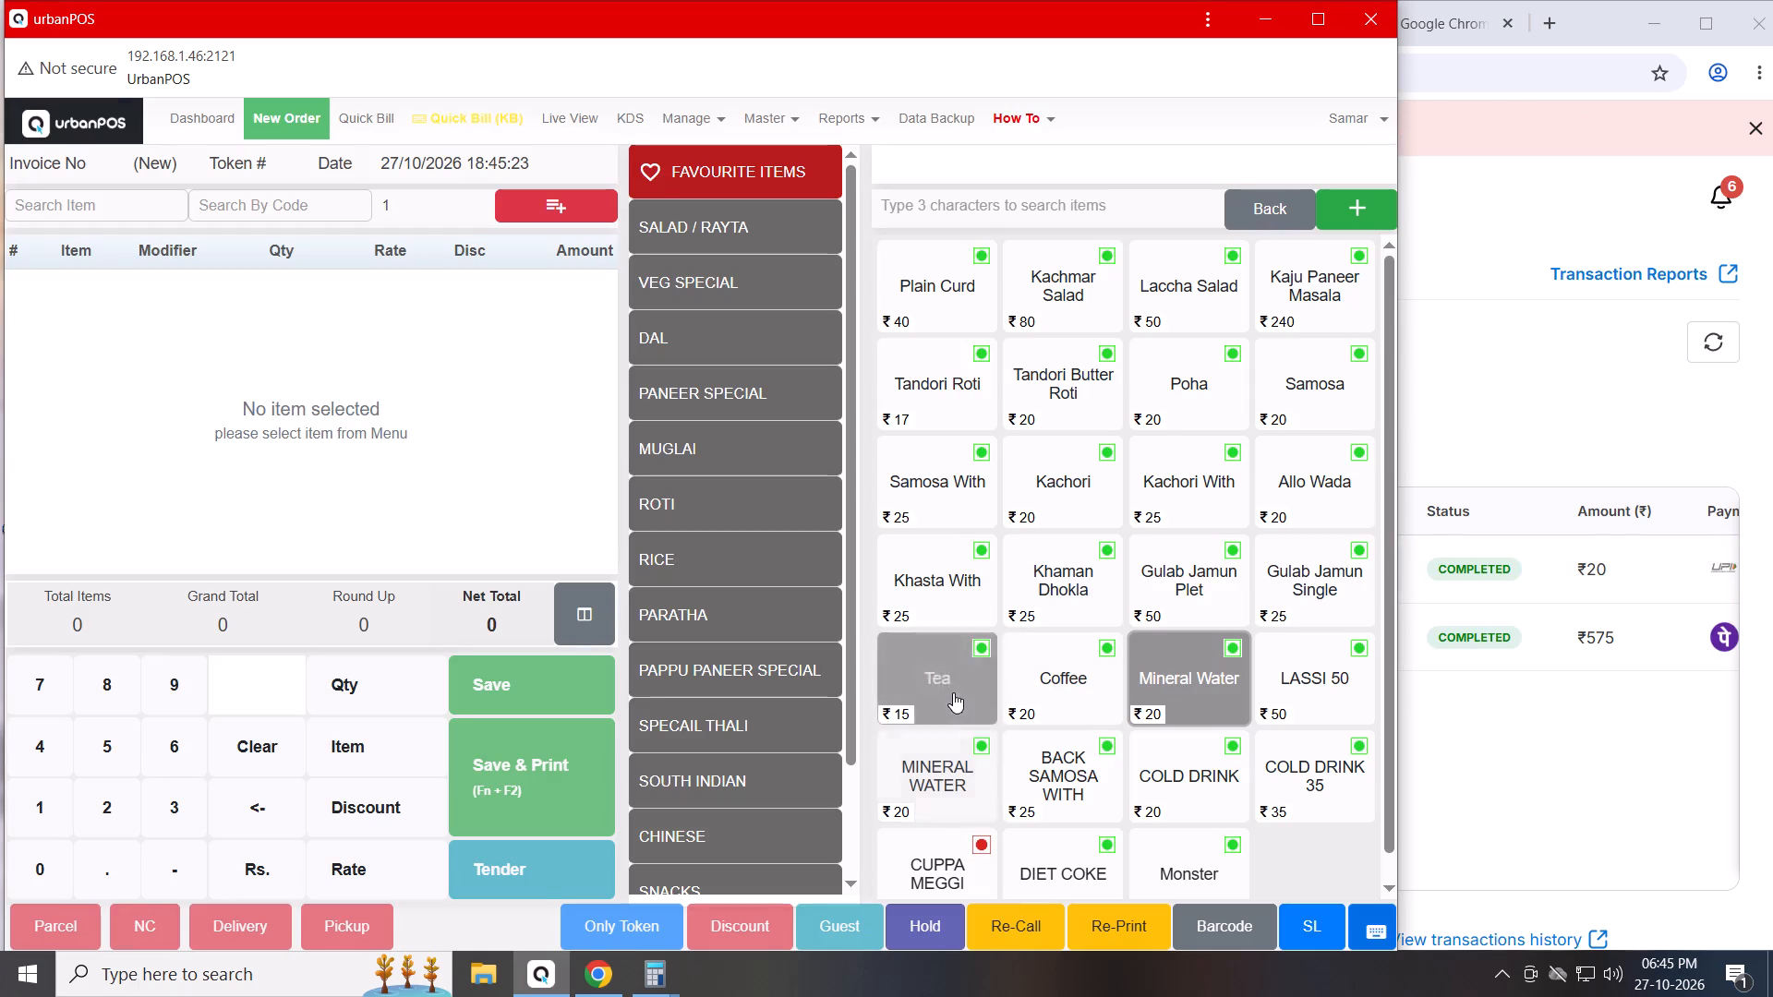
left_click(953, 692)
left_click(971, 690)
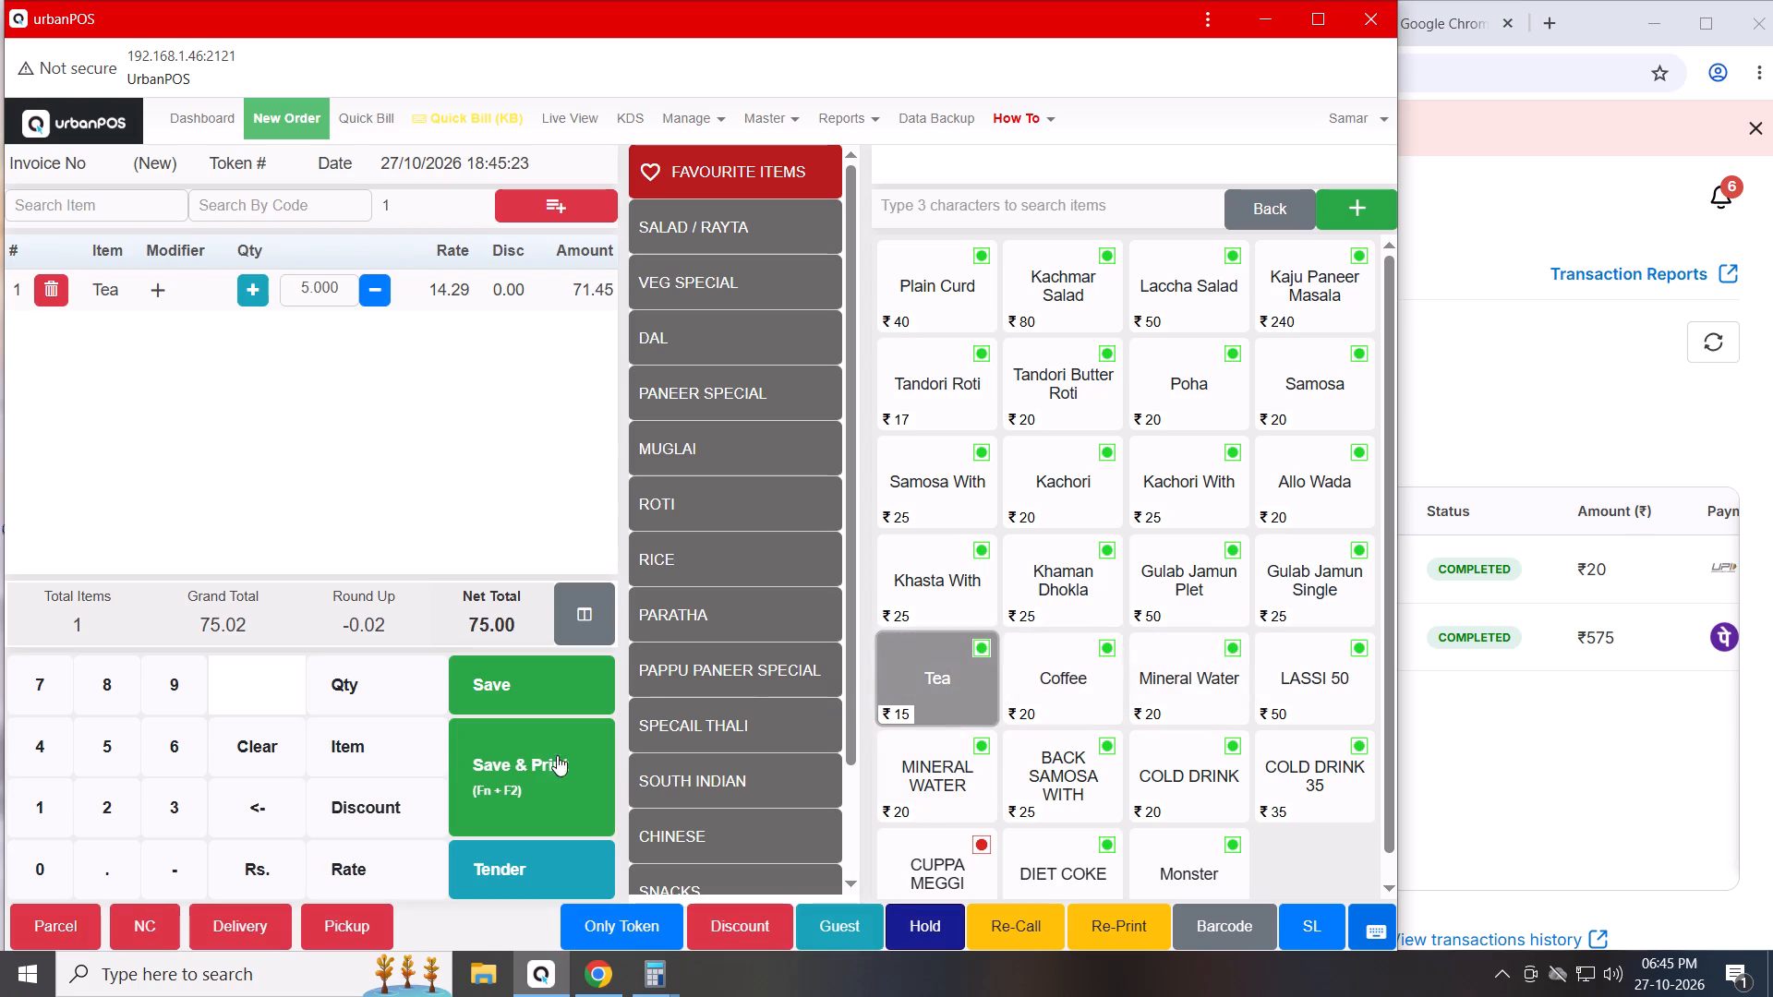
left_click(523, 767)
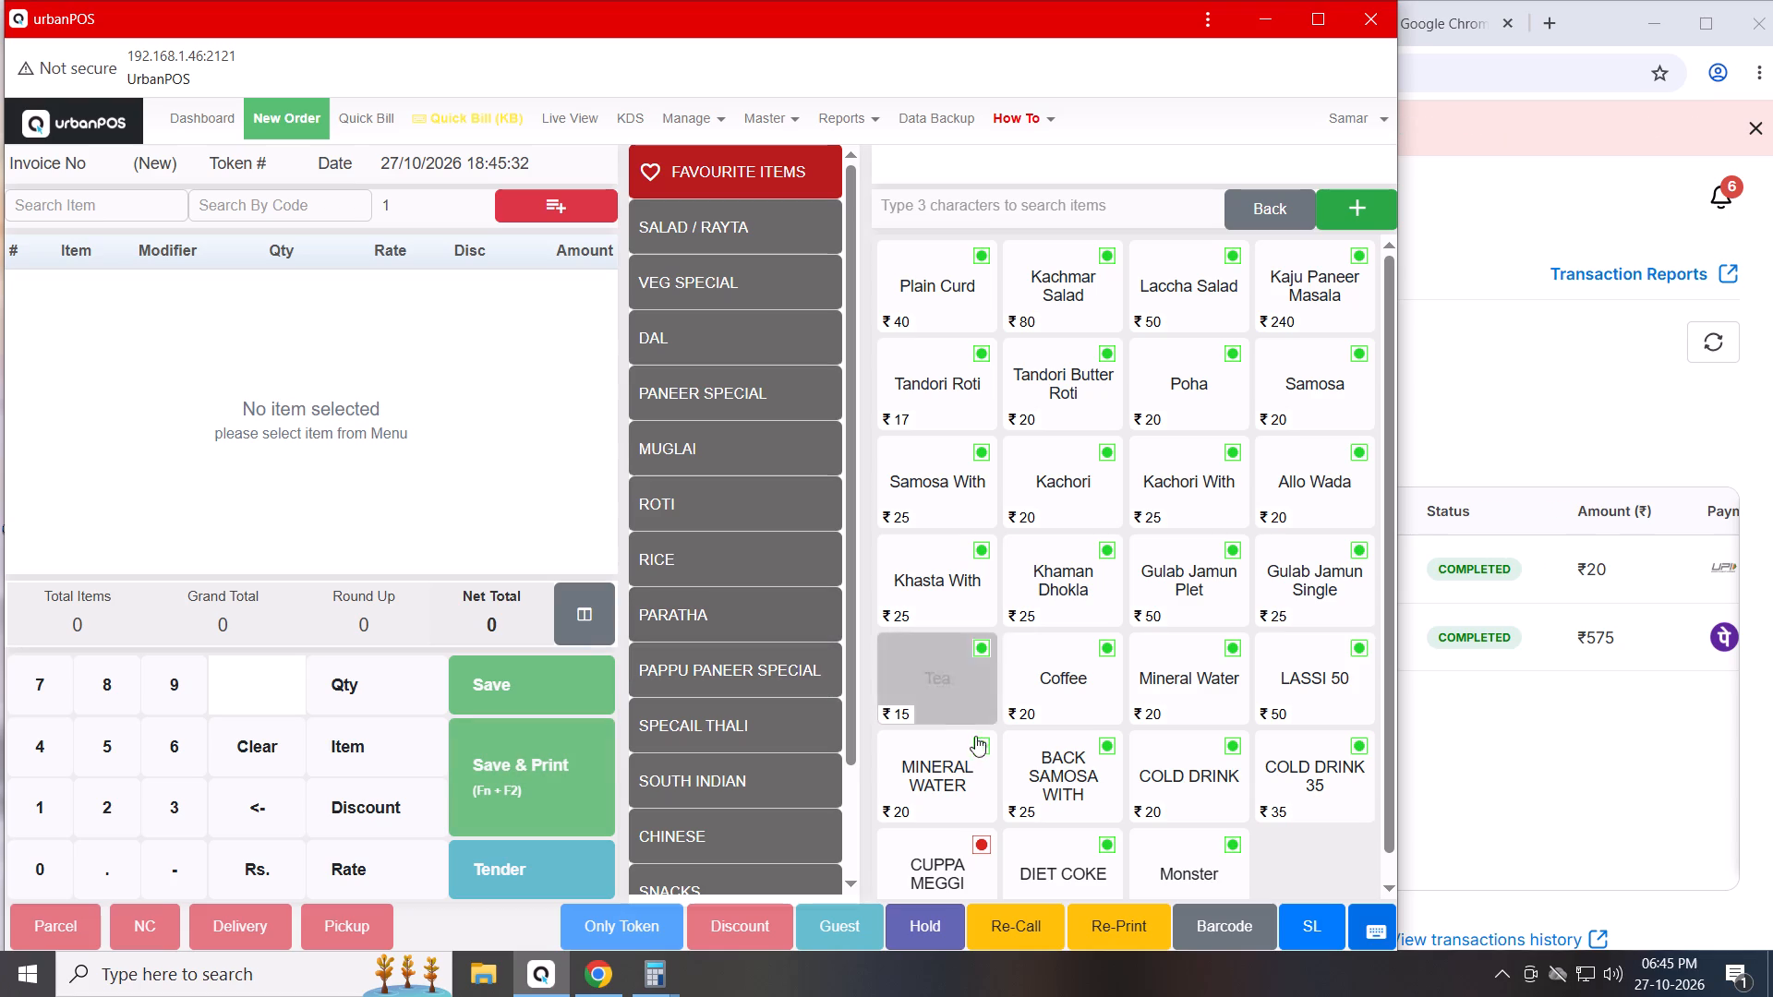
Enter an order for one BACK SAMOSA WITH and two Samosa With, and save and print the bill.
left_click(1108, 782)
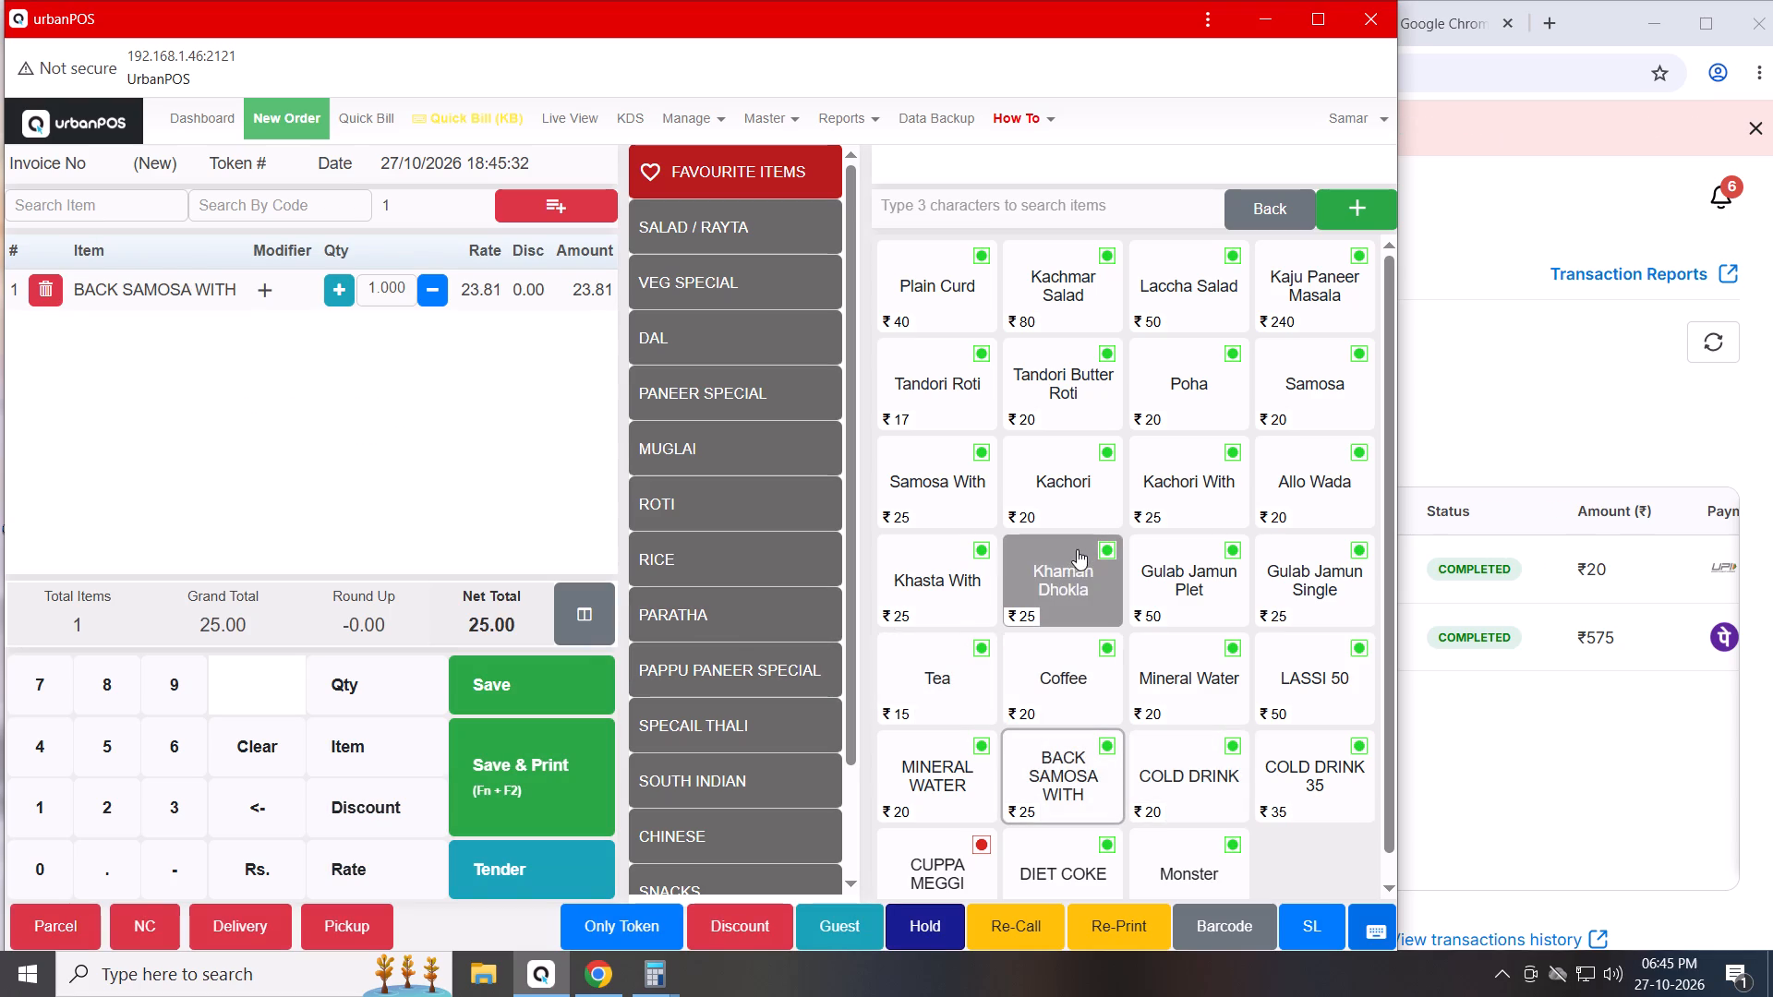
double_click(956, 505)
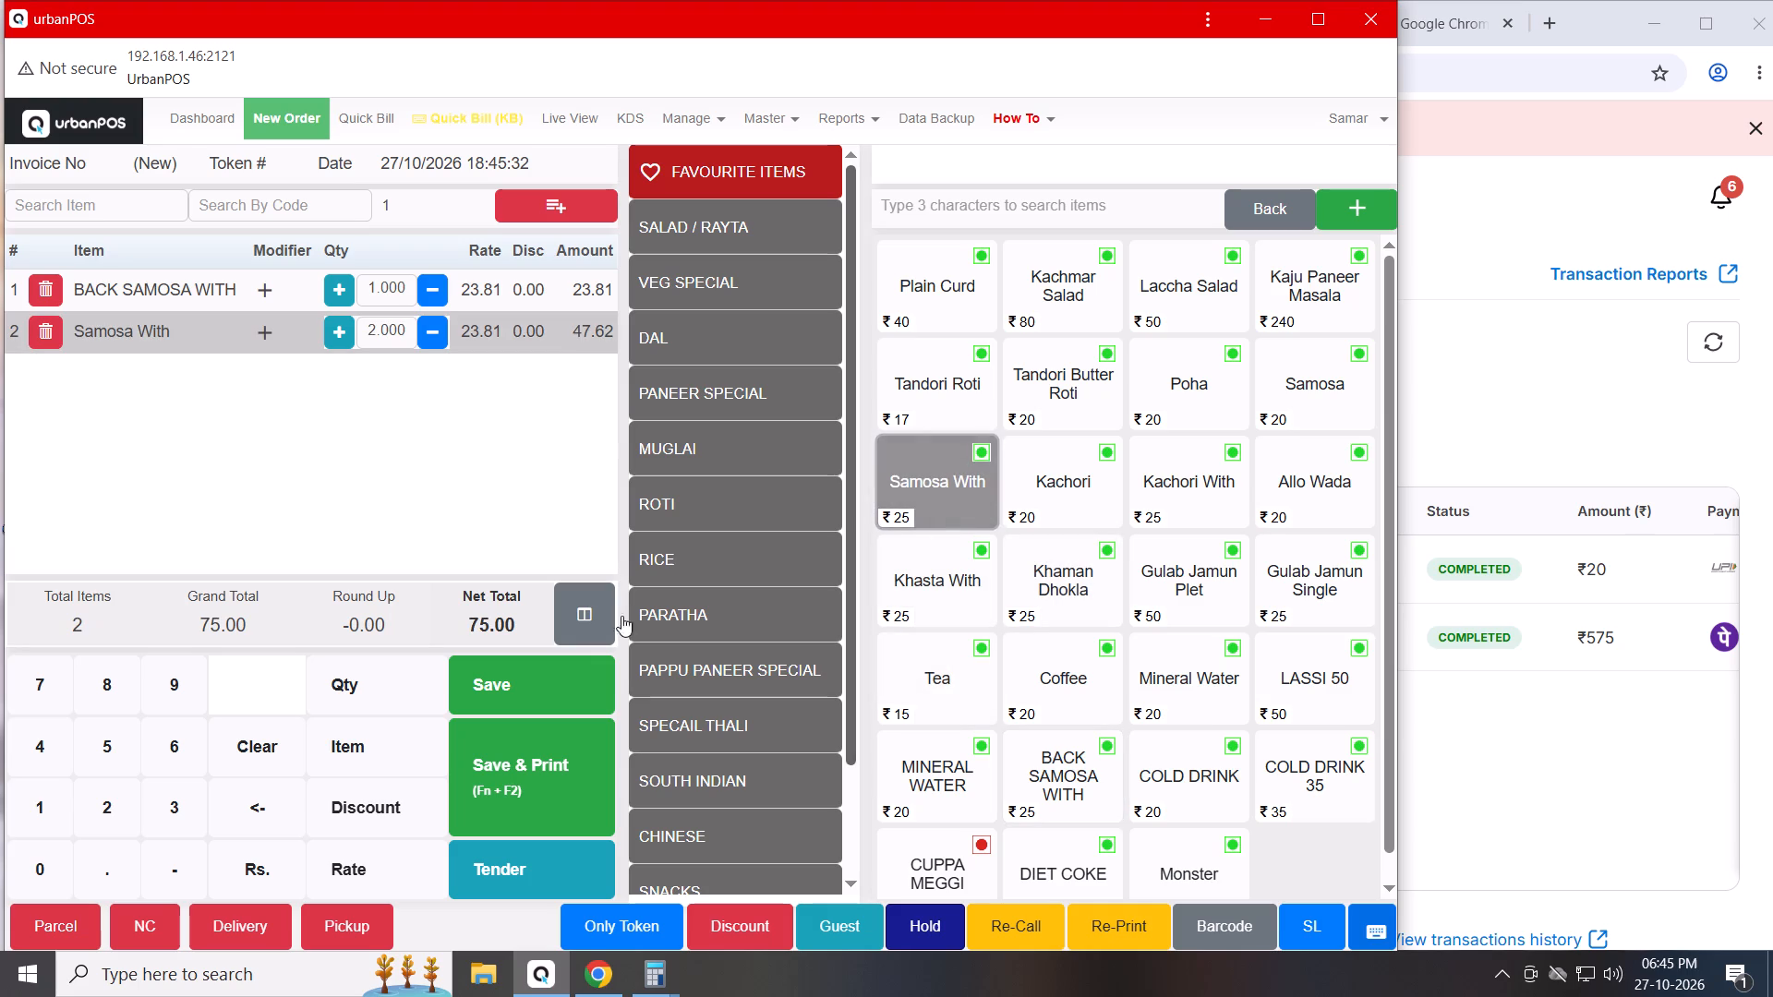
left_click(567, 733)
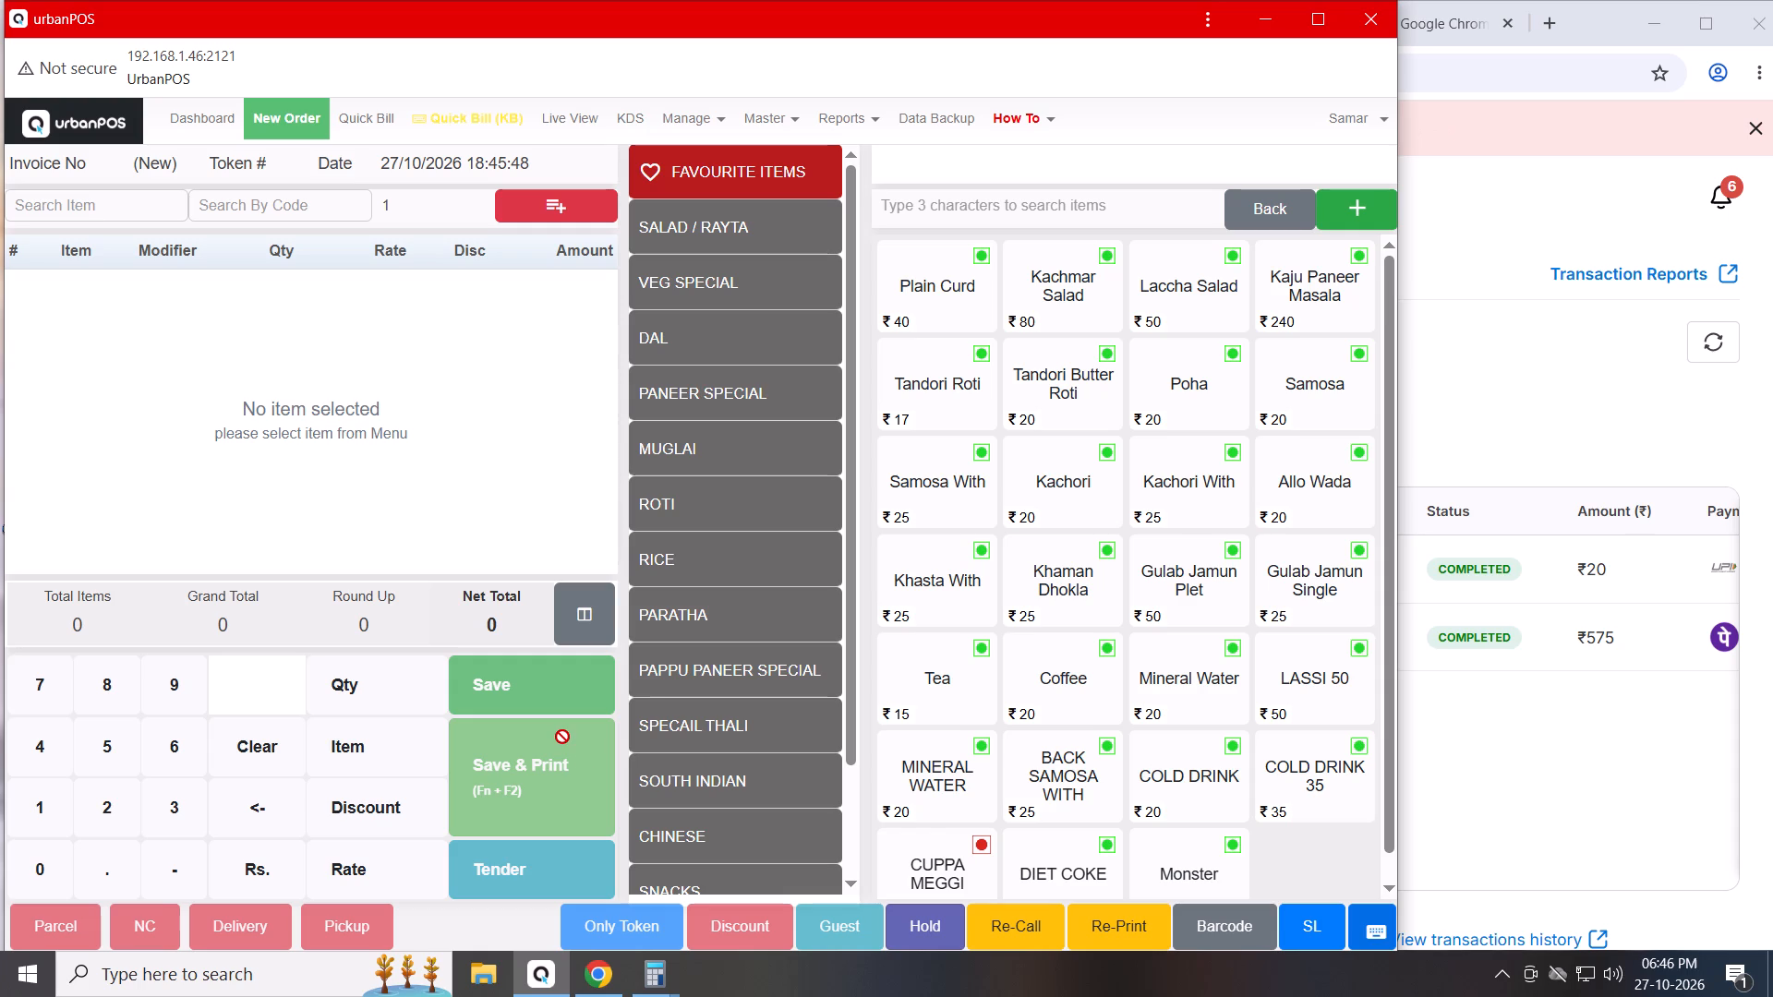
Enter an order for three Teas, and save and print the bill.
triple_click(907, 670)
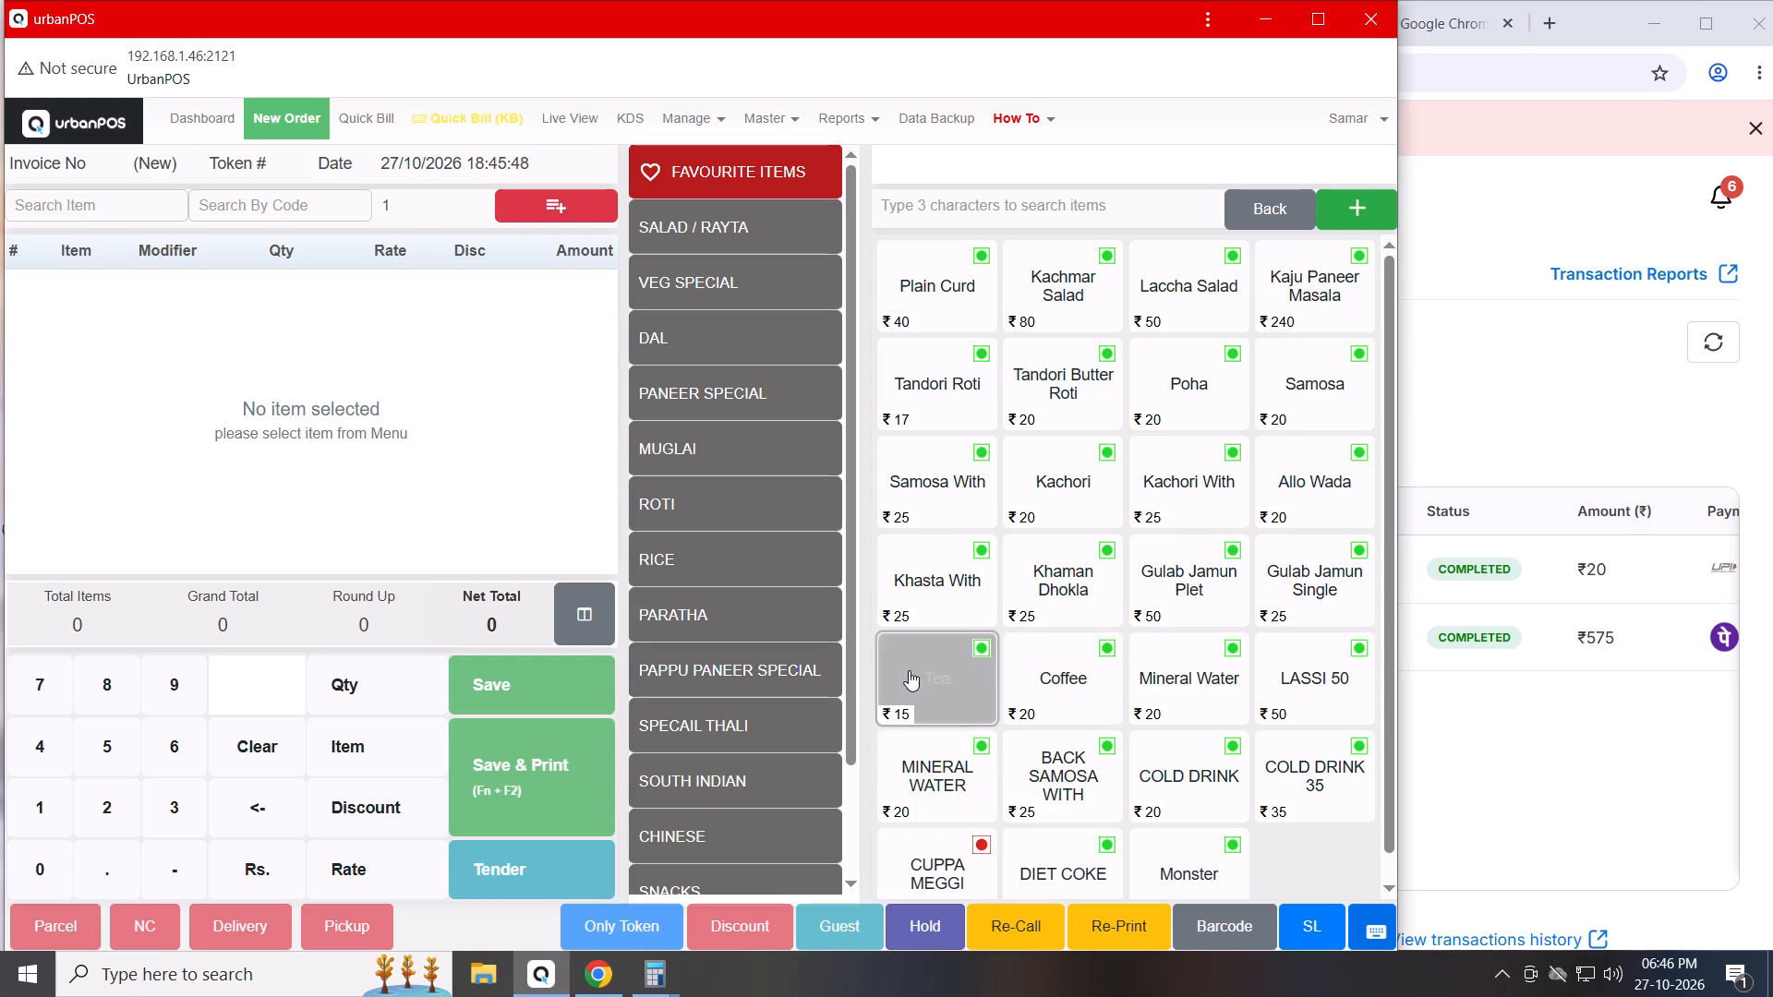
key("F2")
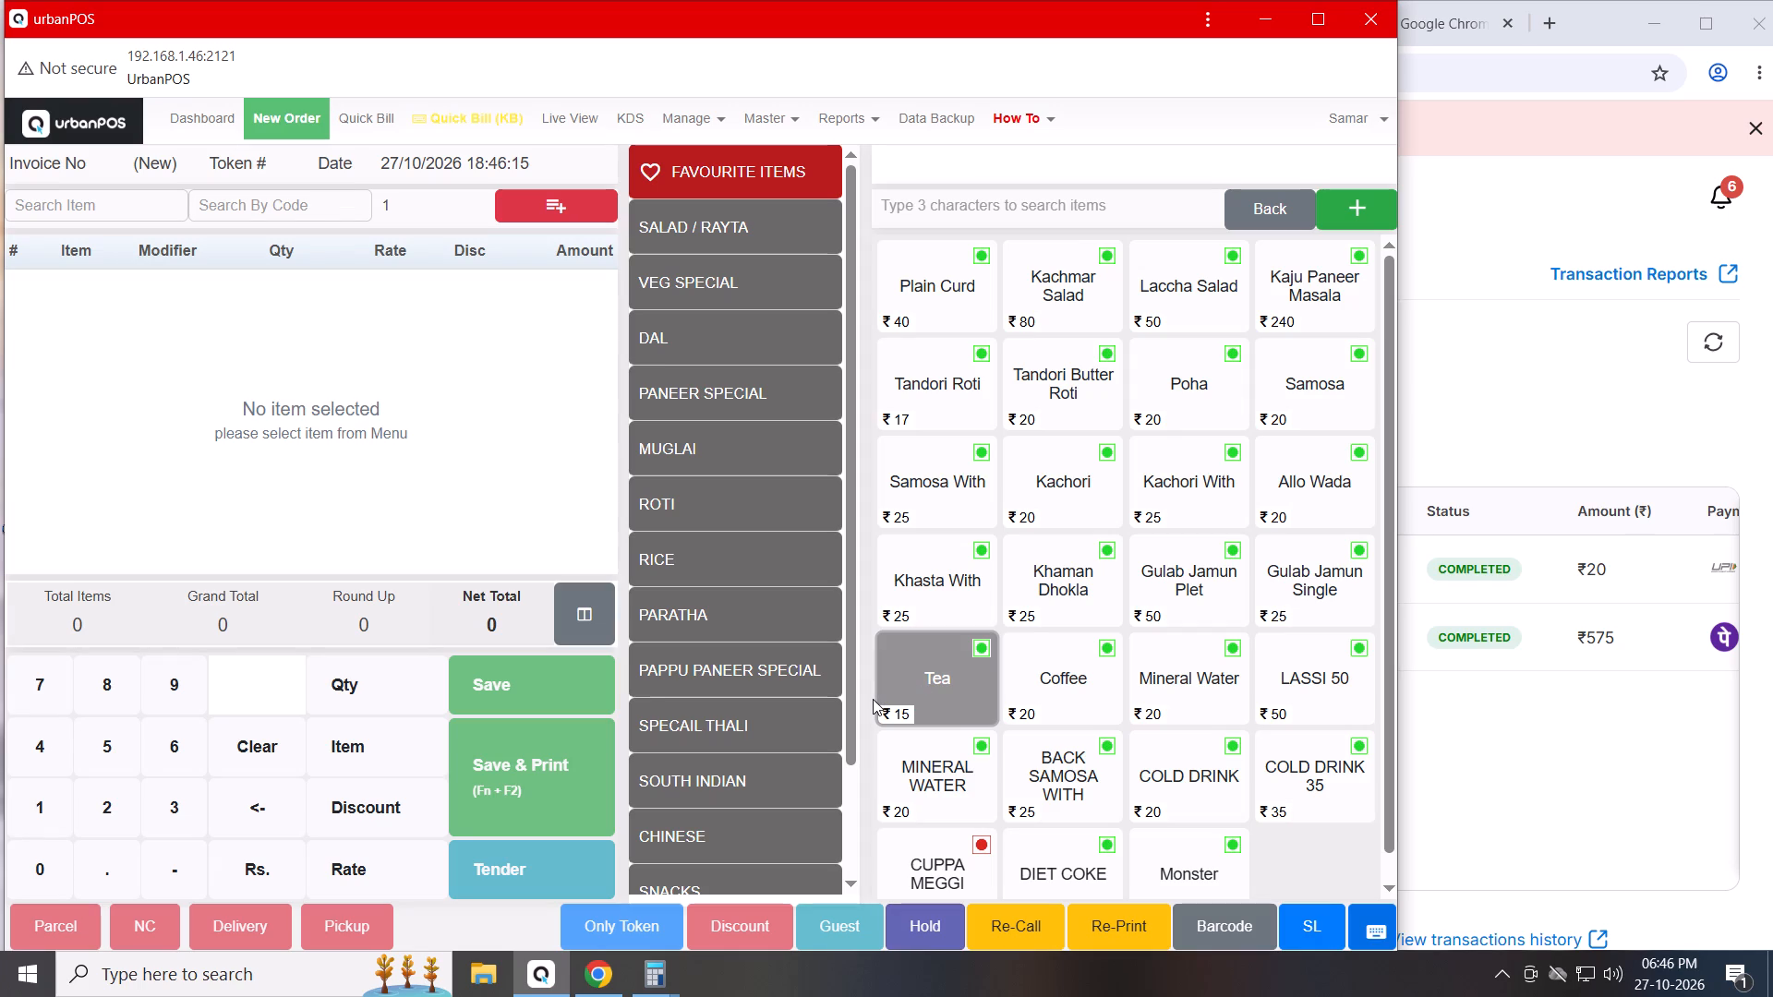
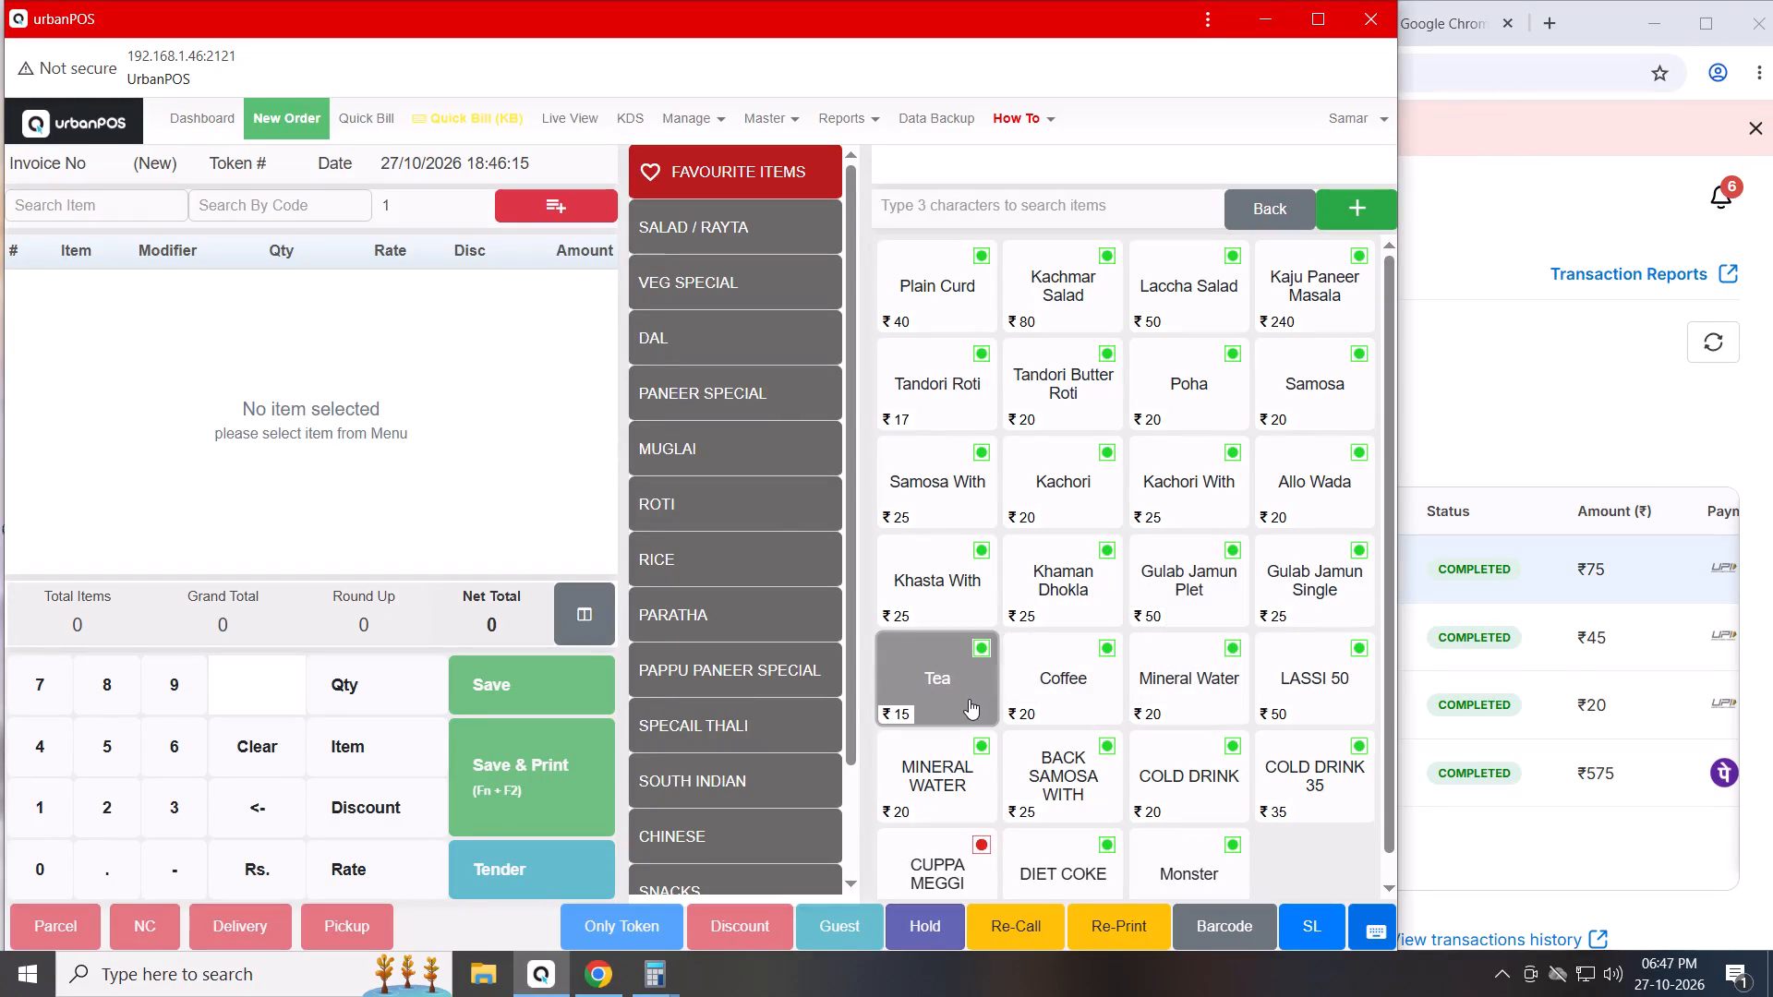
Enter an order for three Teas, and save and print the bill.
triple_click(969, 699)
key("F2")
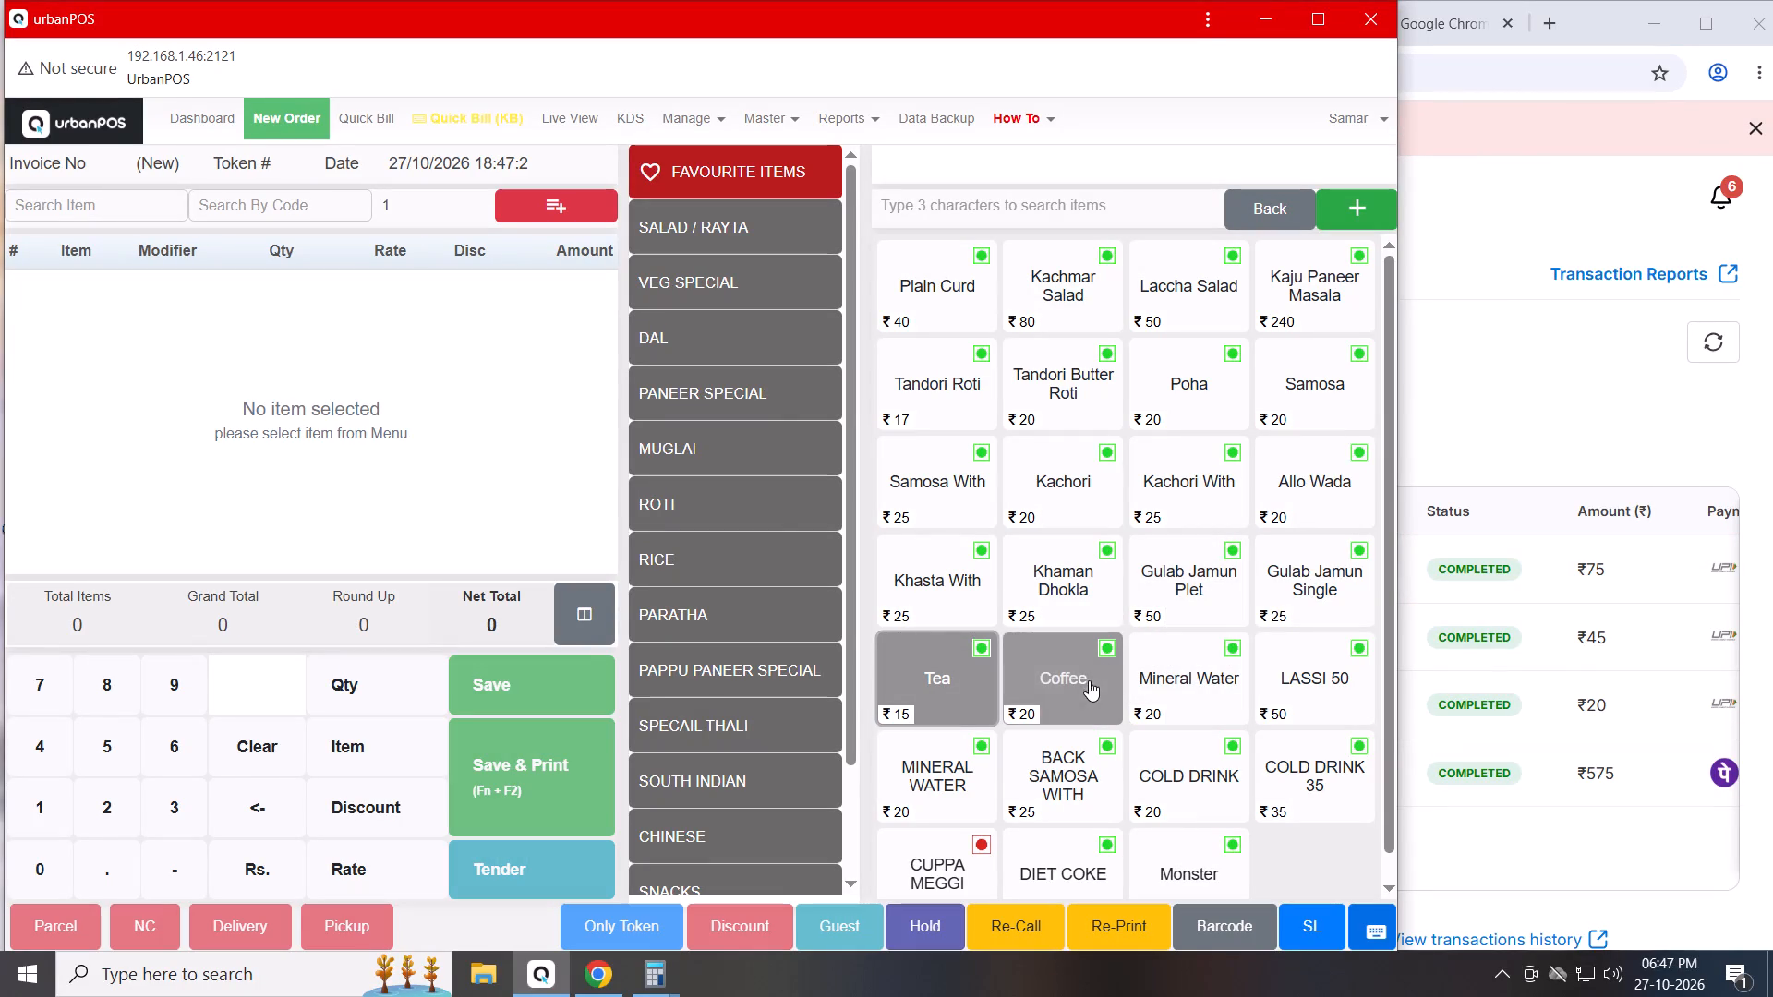
Enter an order for three BACK SAMOSA WITH, and save and print the bill.
triple_click(1084, 782)
key("F2")
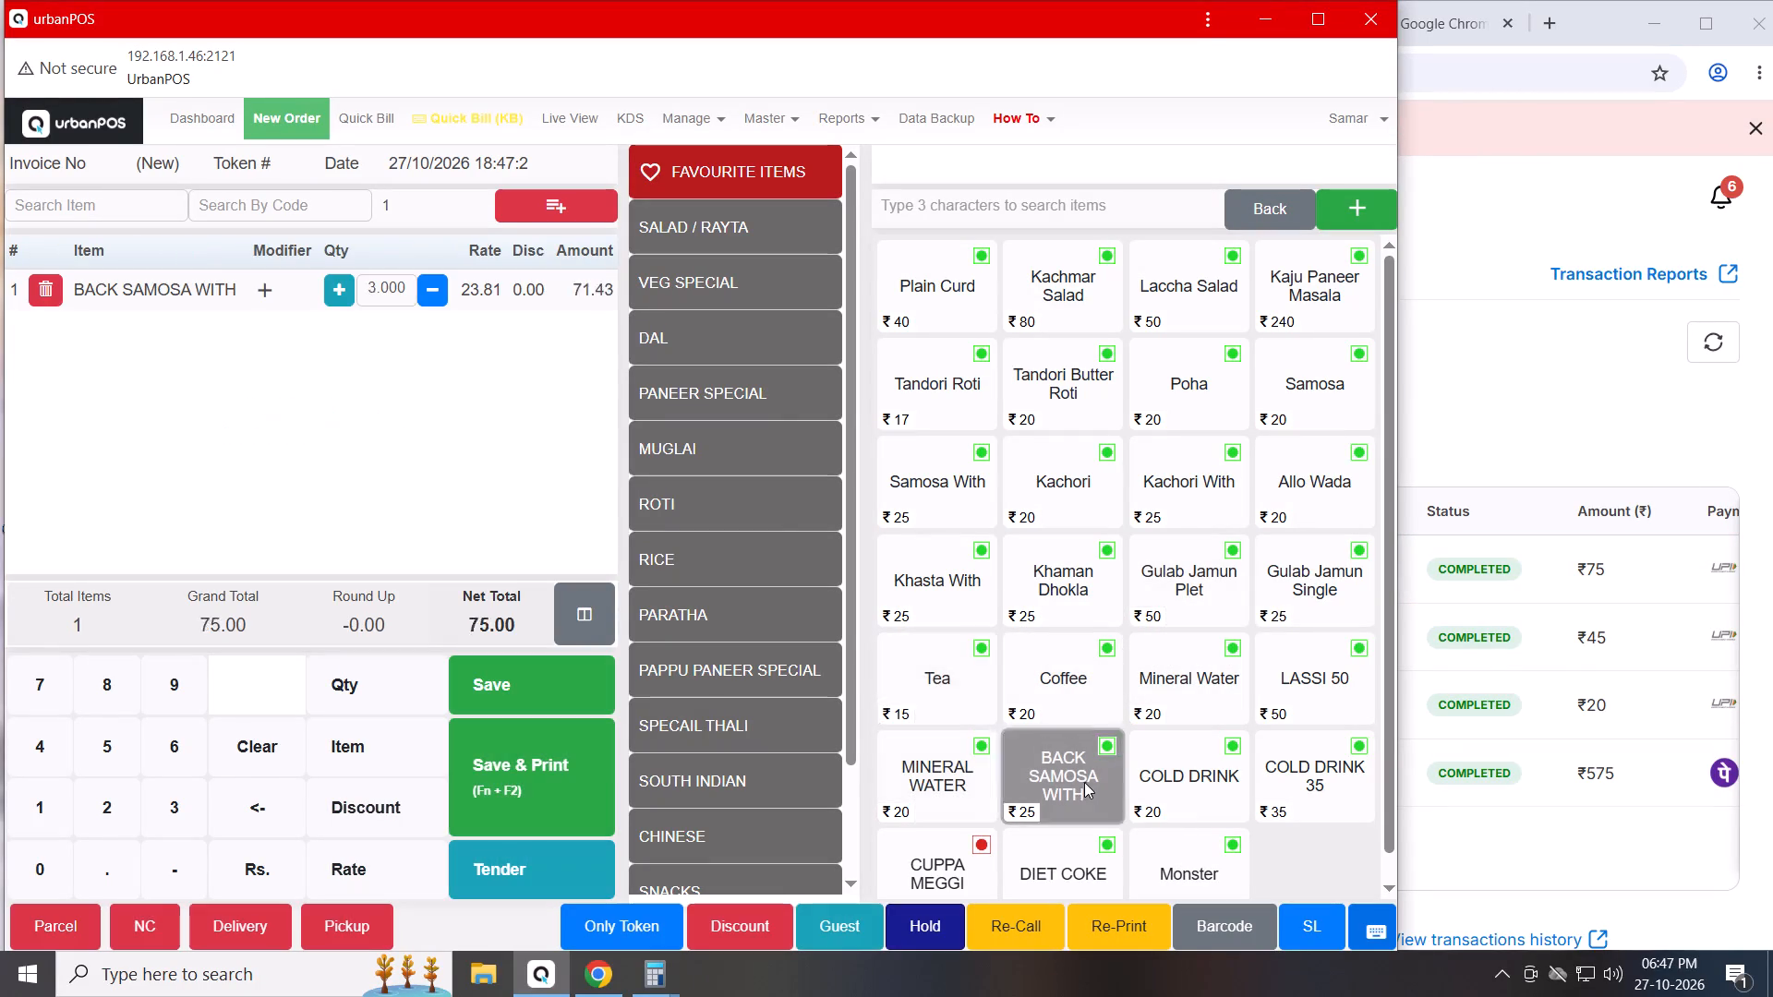
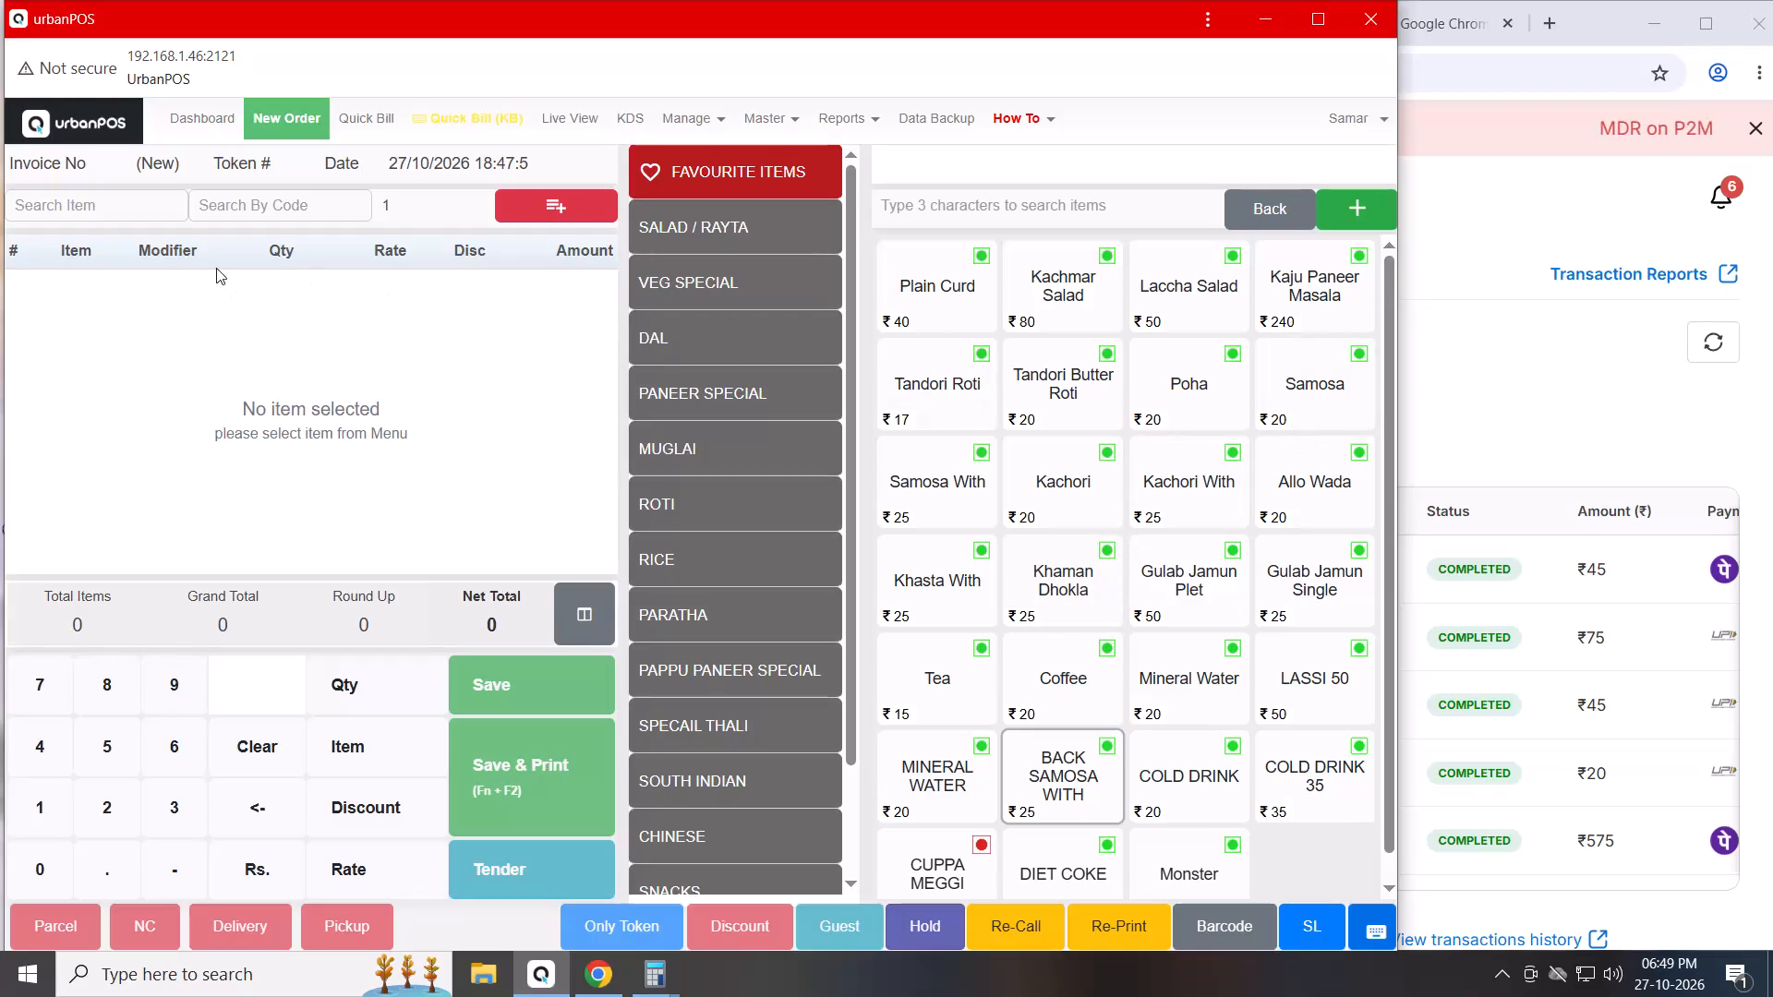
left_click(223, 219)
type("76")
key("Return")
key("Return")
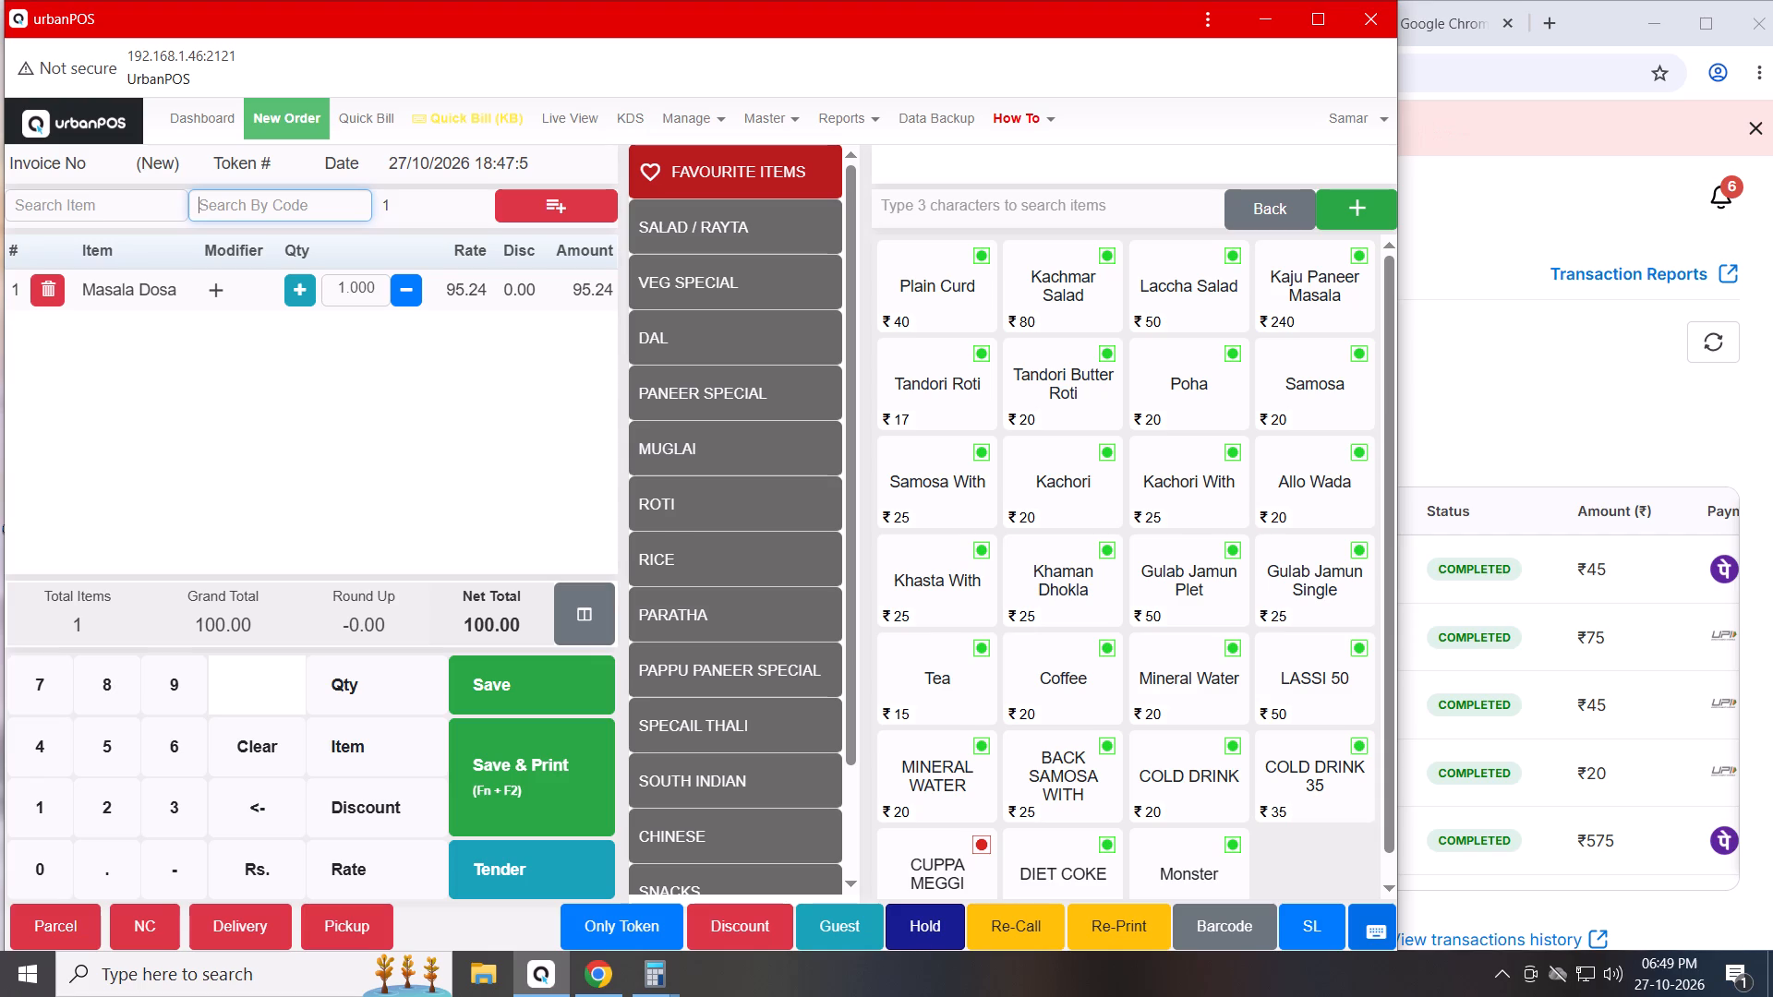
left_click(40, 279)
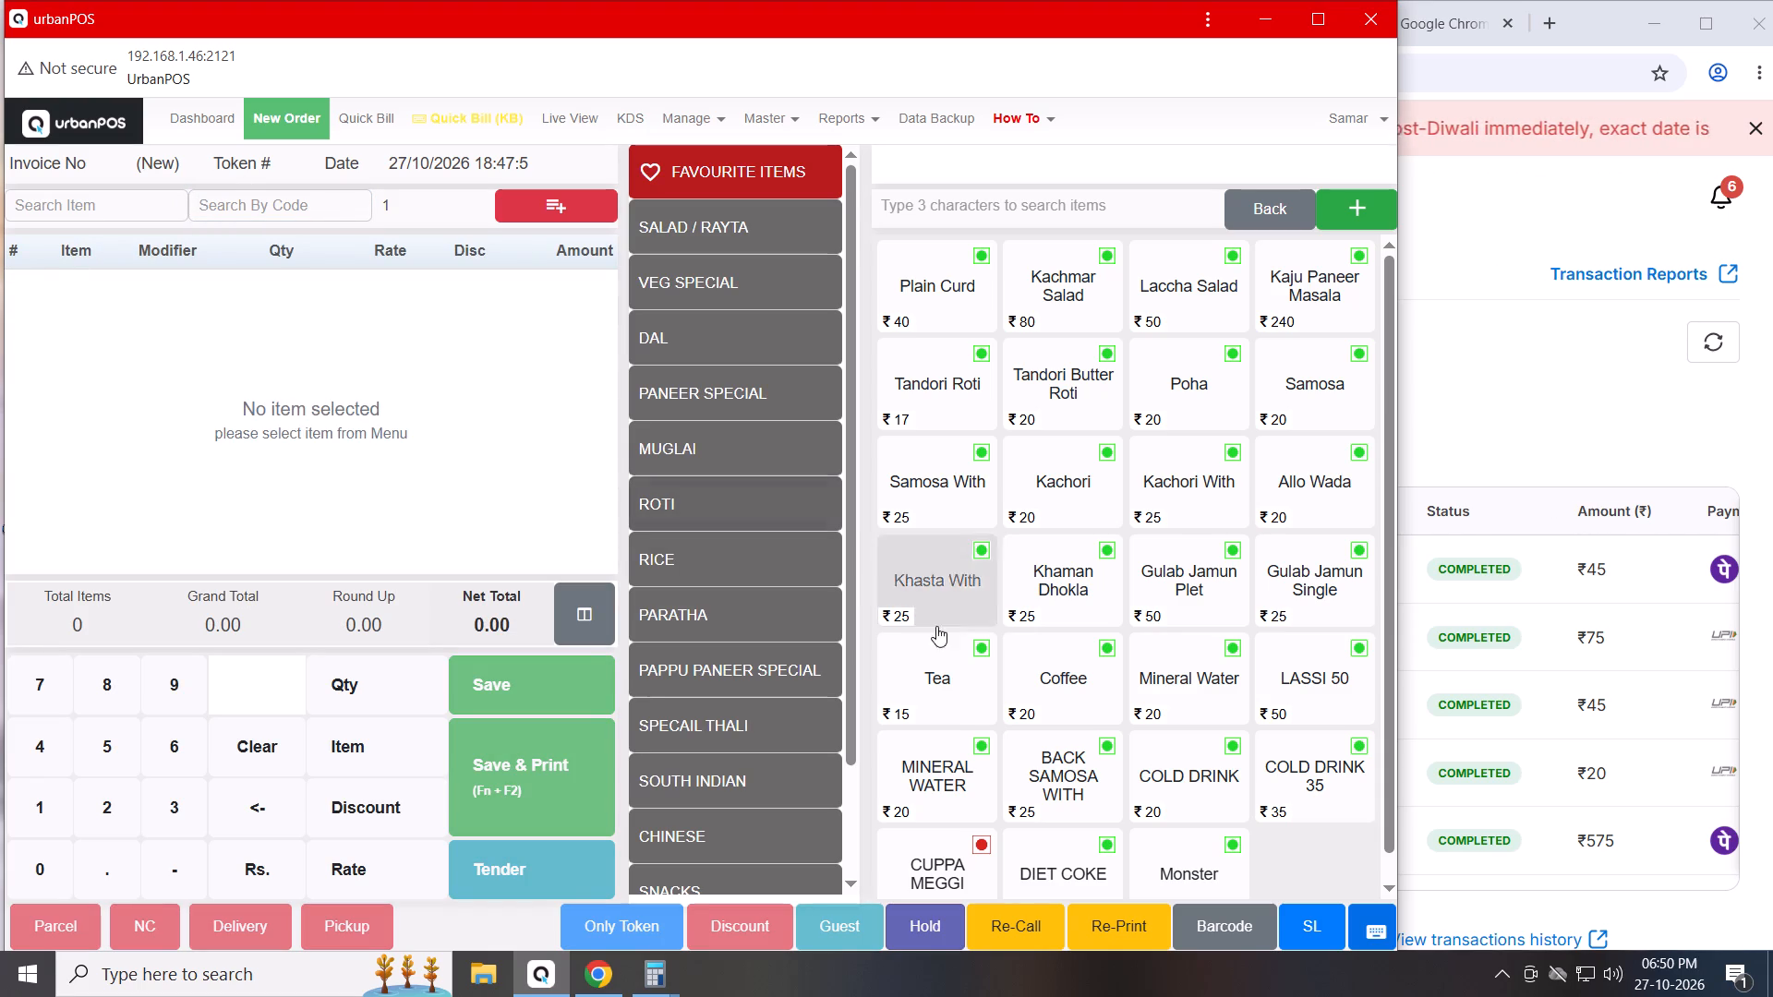
Enter an order for three Teas, and save and print the bill.
triple_click(947, 648)
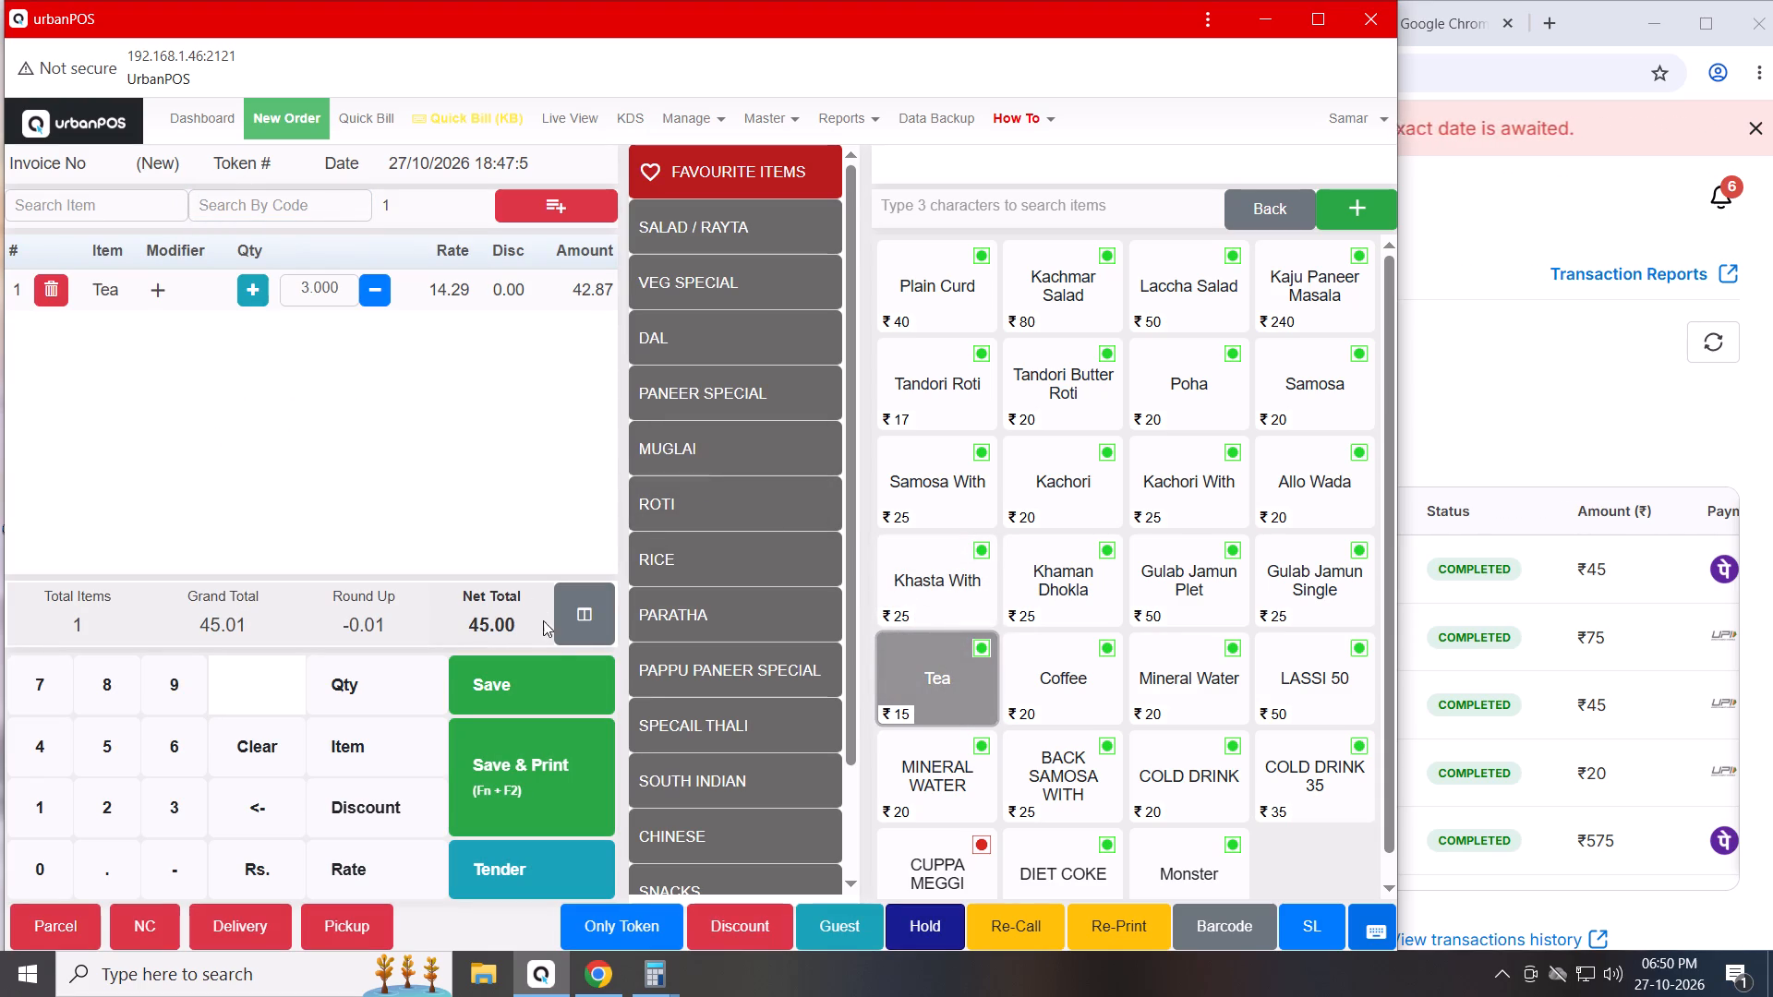
left_click(547, 750)
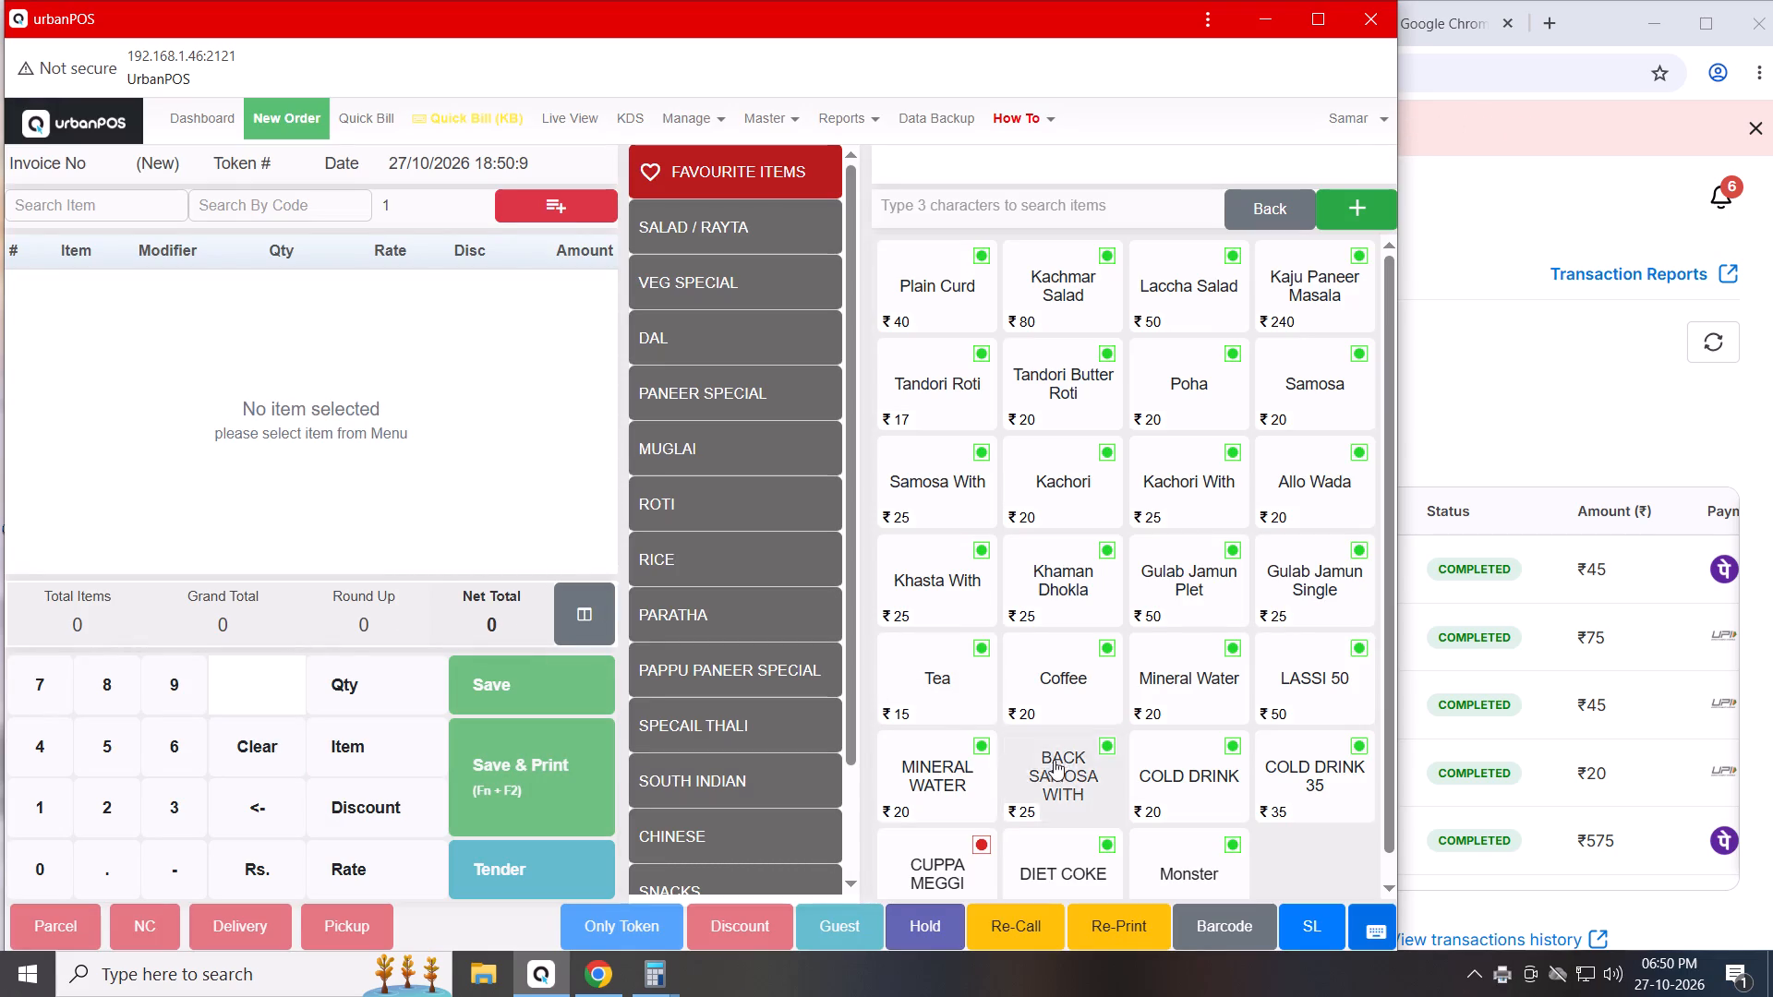
Enter an order for one Tea, and save and print the bill.
left_click(889, 677)
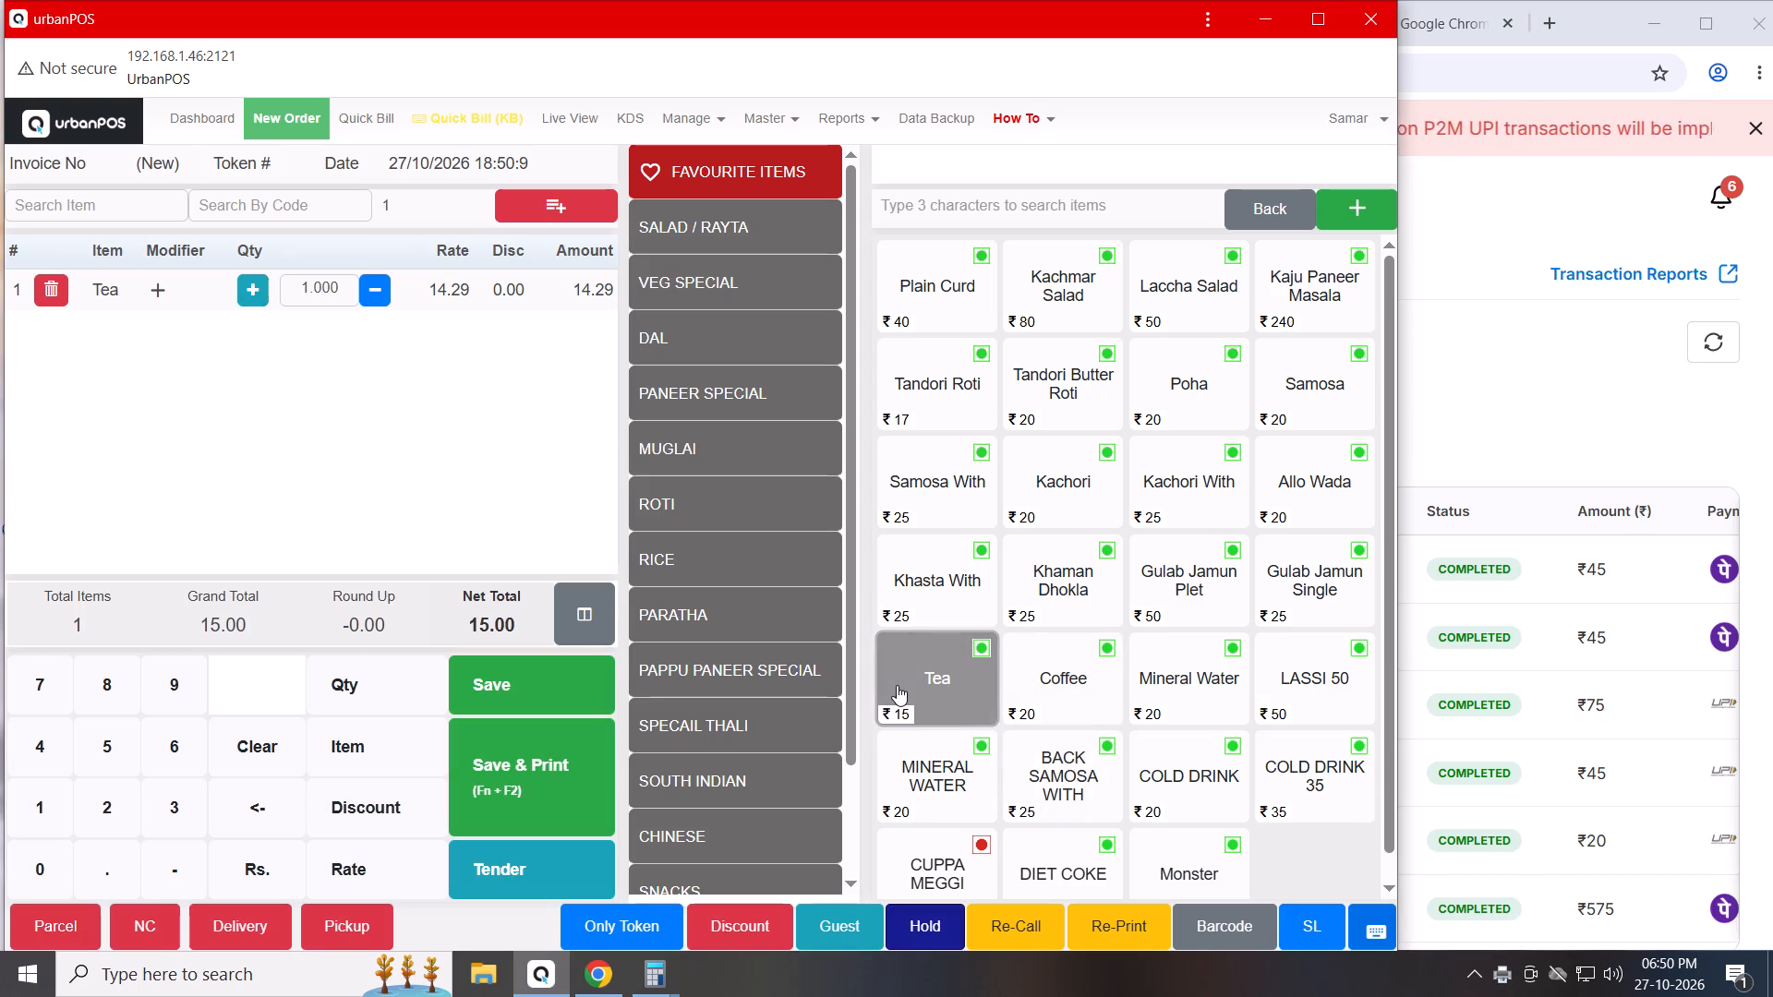
key("F2")
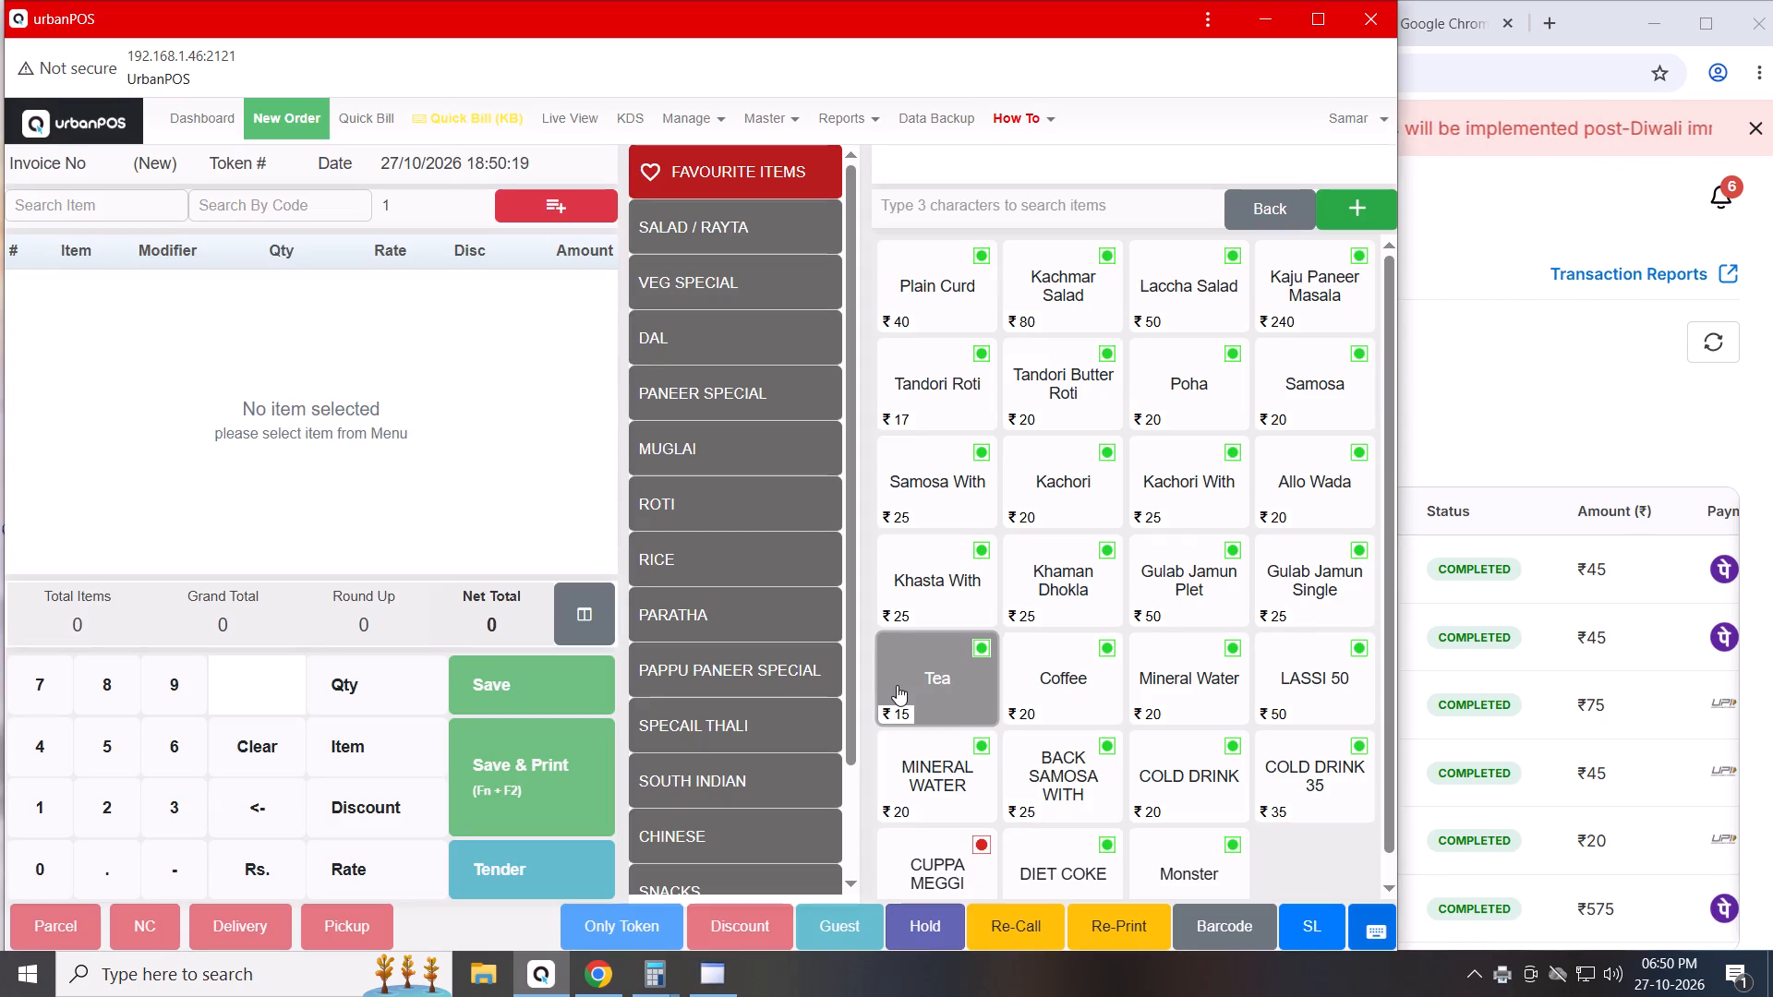
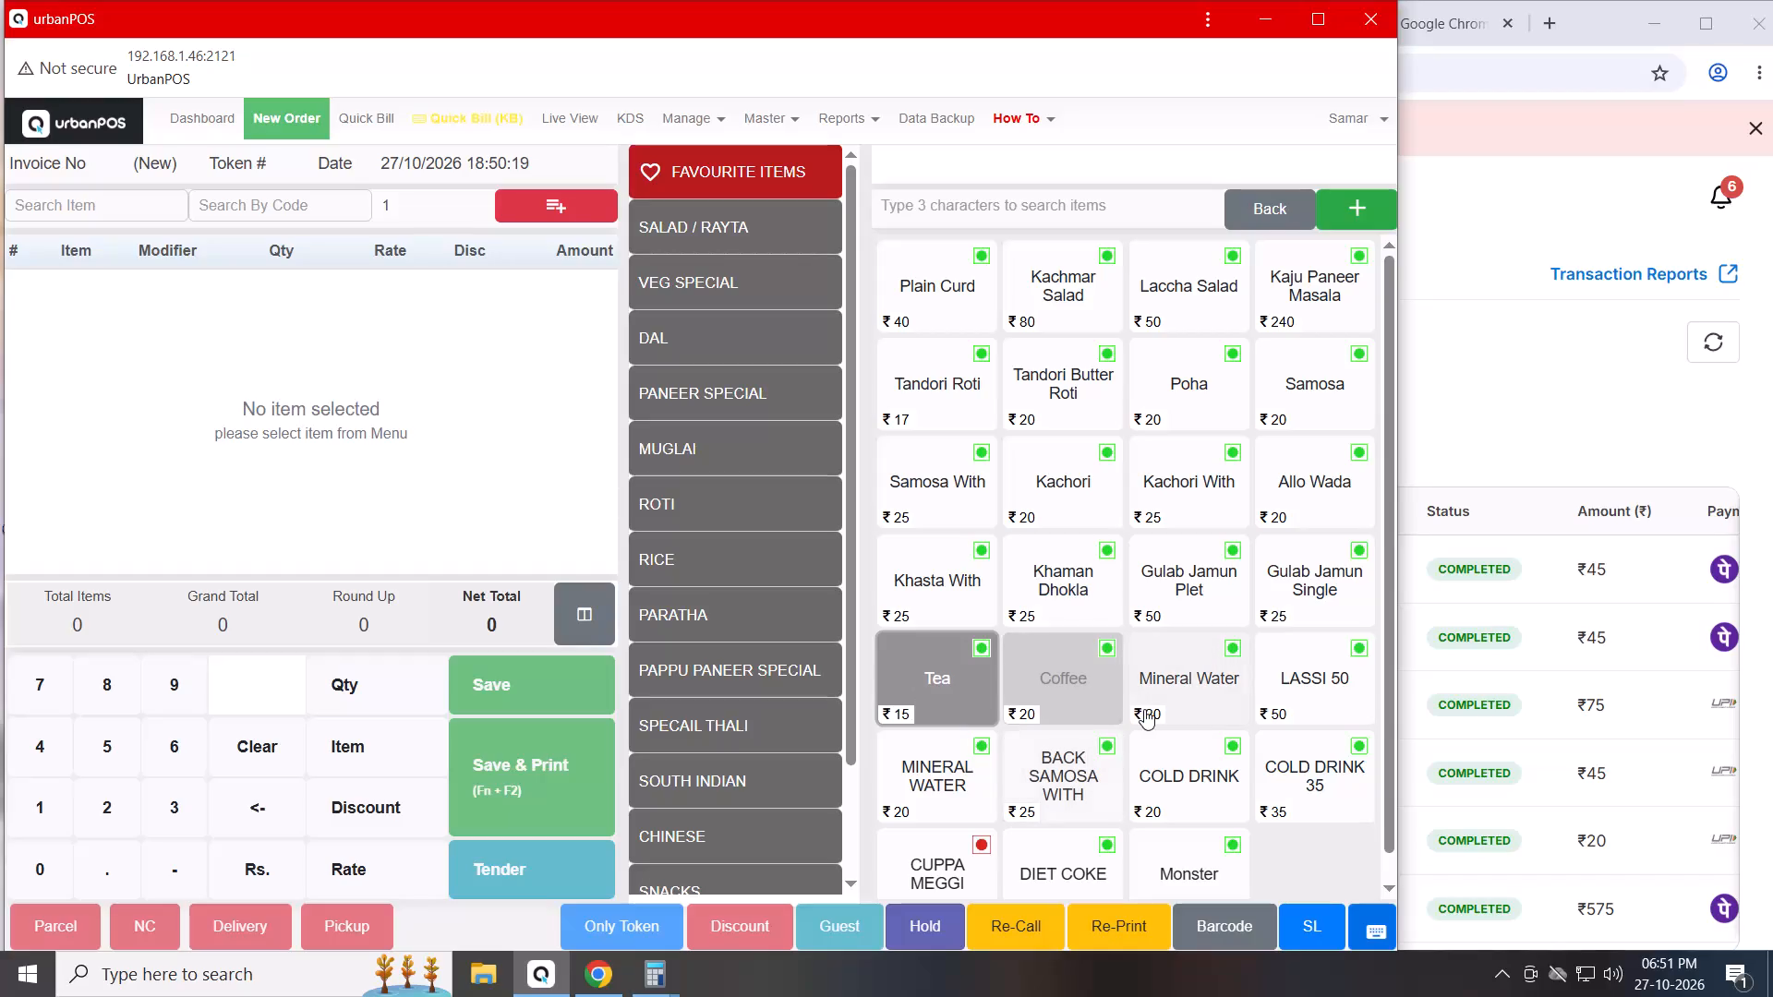
Enter an order for one Mineral Water at ₹20, and save and print the bill.
left_click(1144, 709)
key("F2")
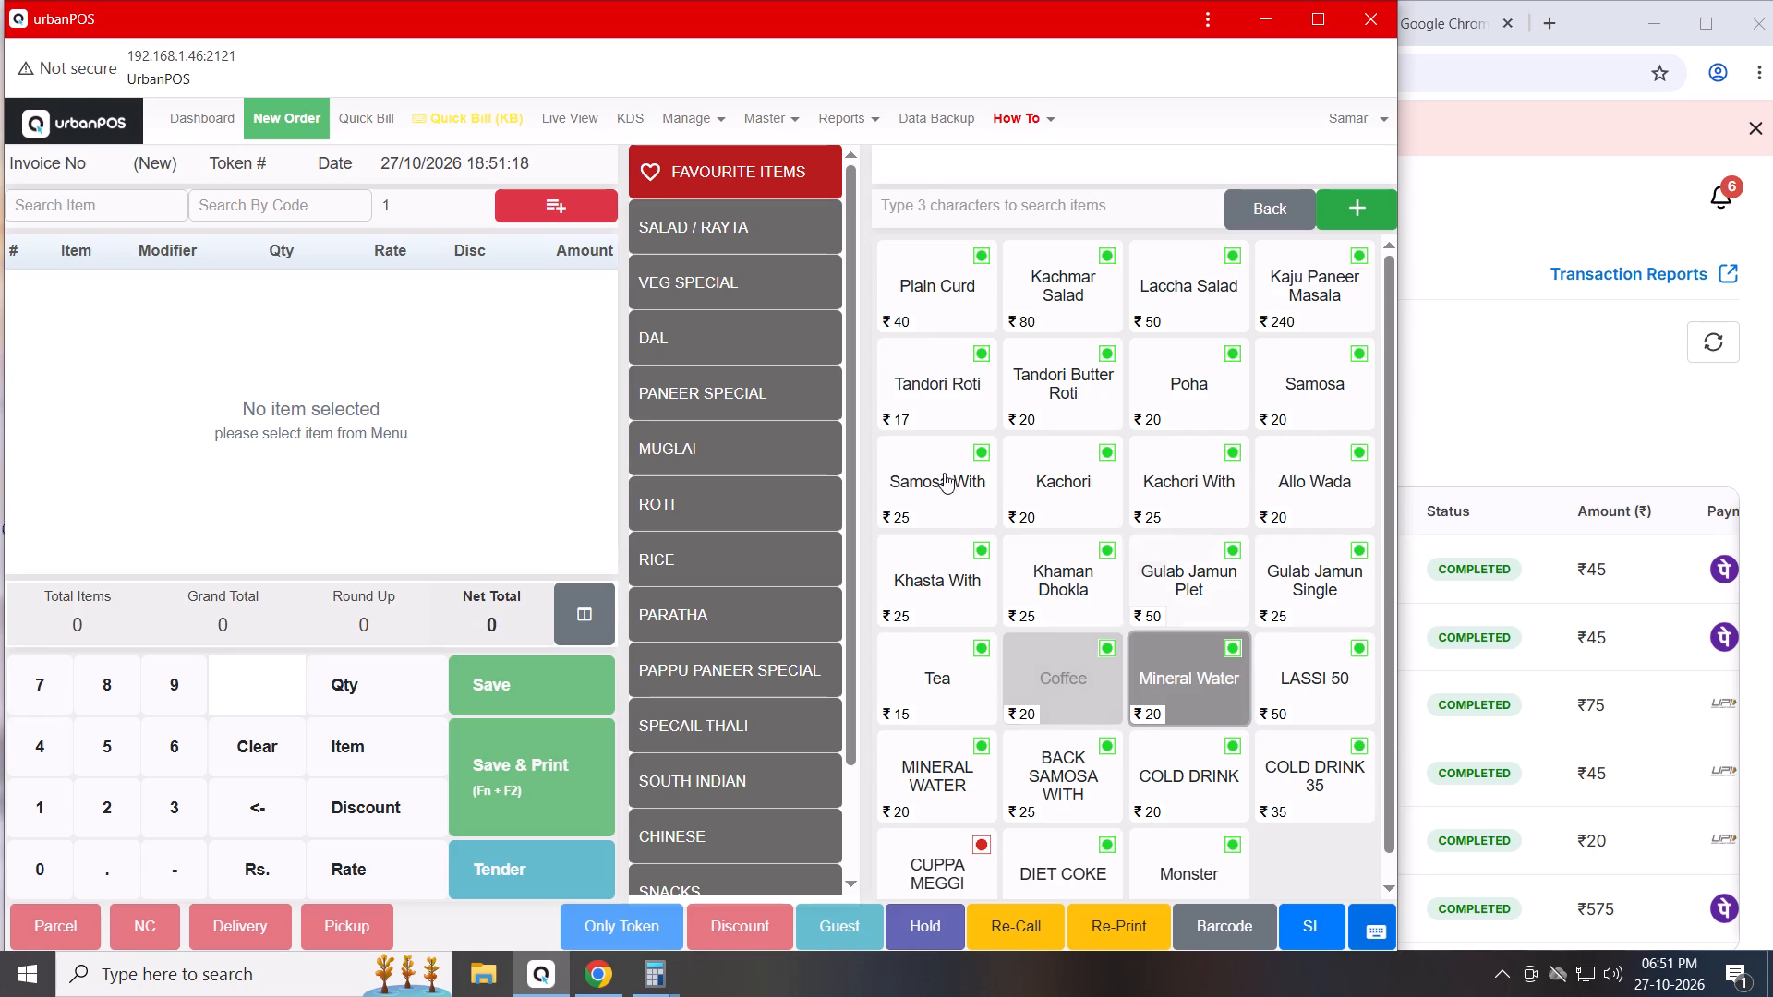
Search the items for "salon", add one Shakkar Pare (saloni) to the order, and save and print the bill.
left_click(956, 199)
type("salon")
left_click(911, 294)
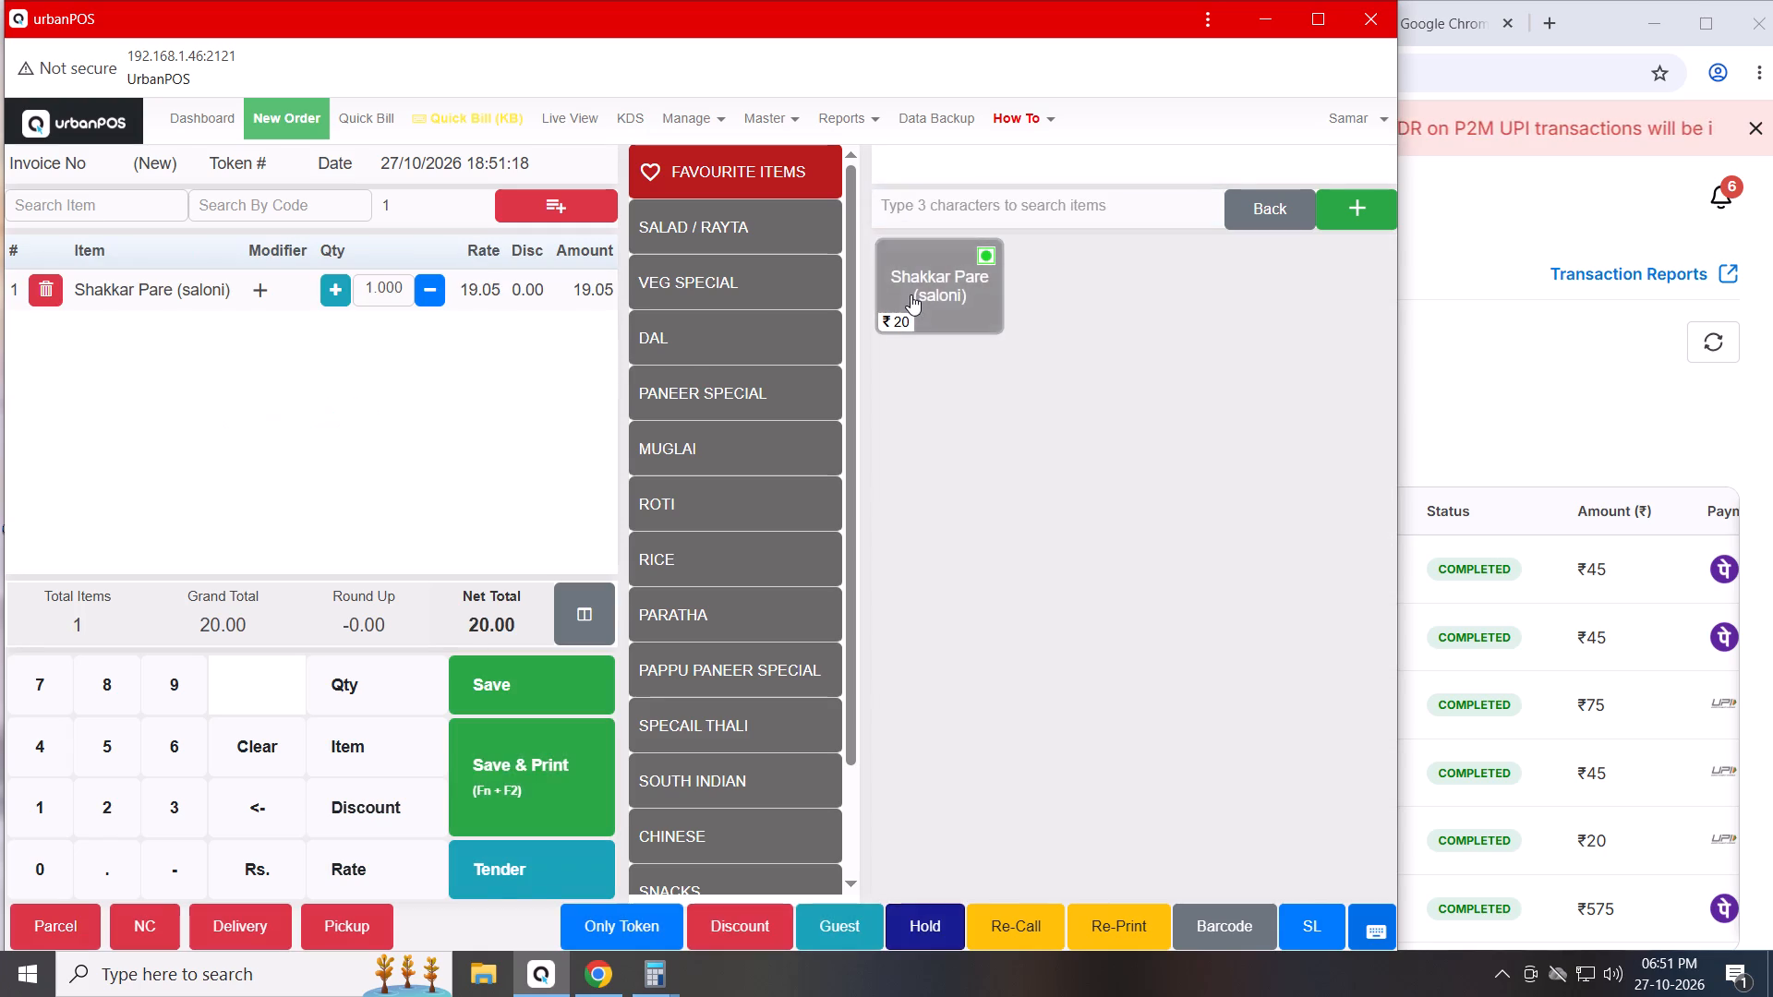
key("F1")
key("F2")
key("F2")
left_click(44, 399)
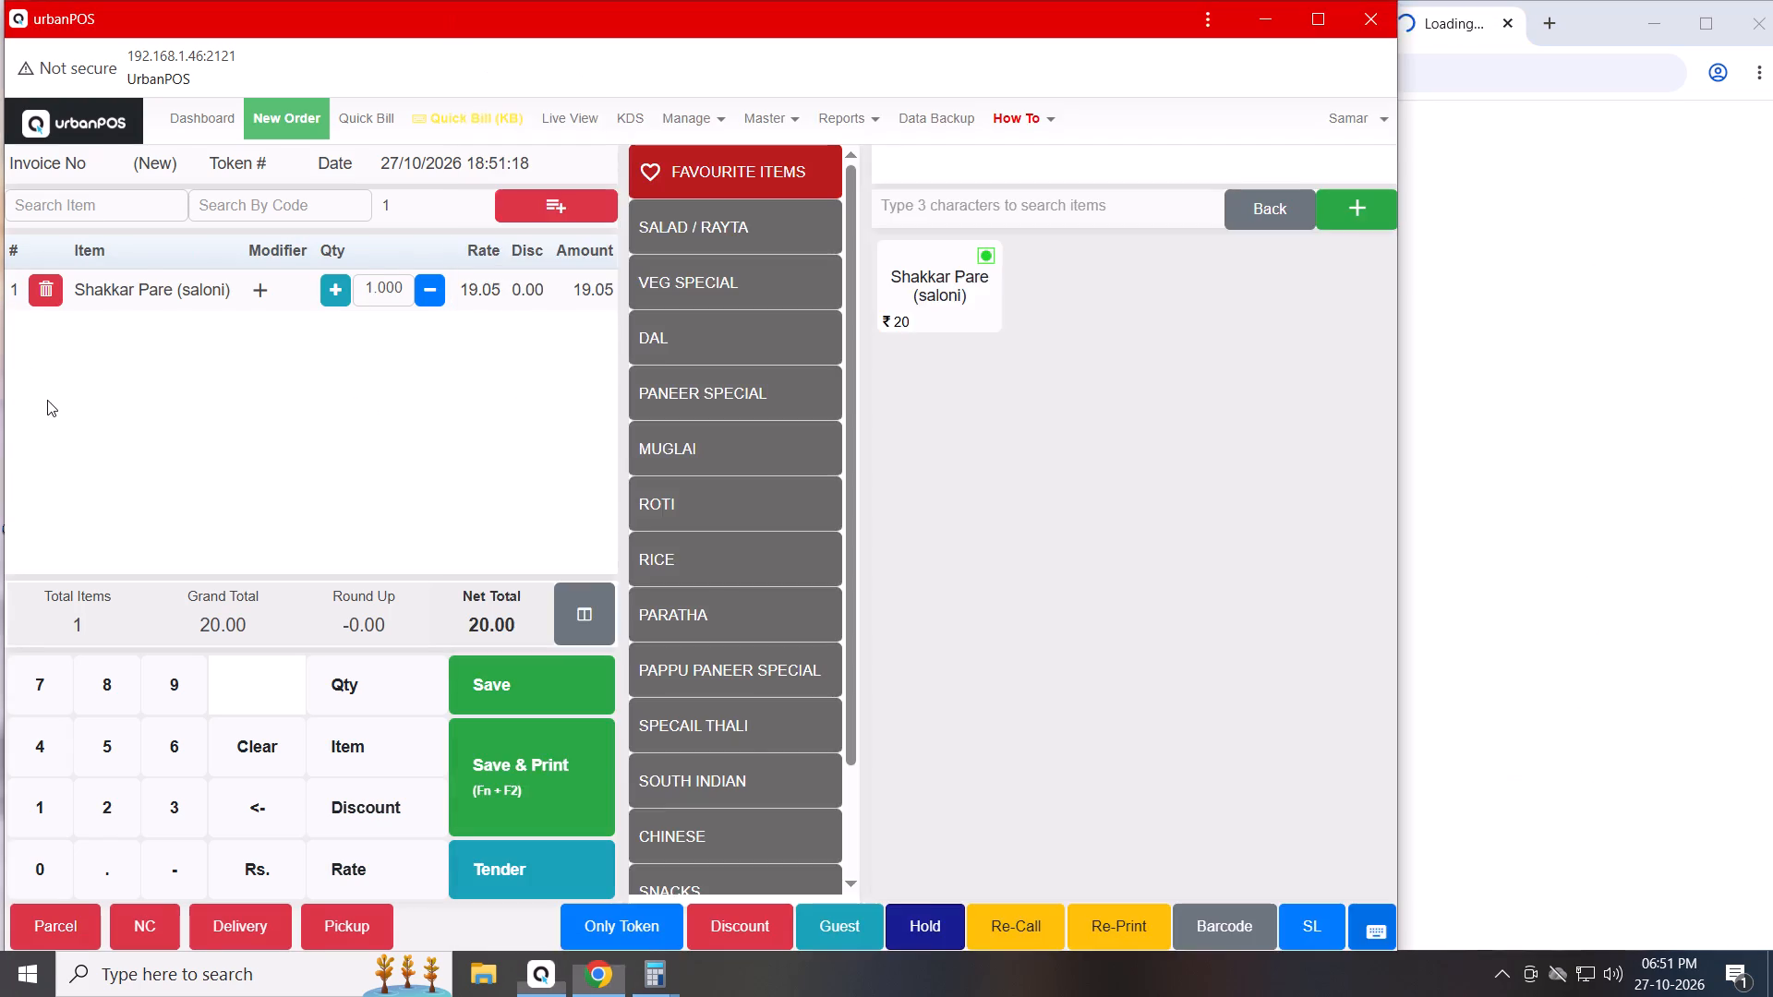
key("F2")
key("Return")
key("Return")
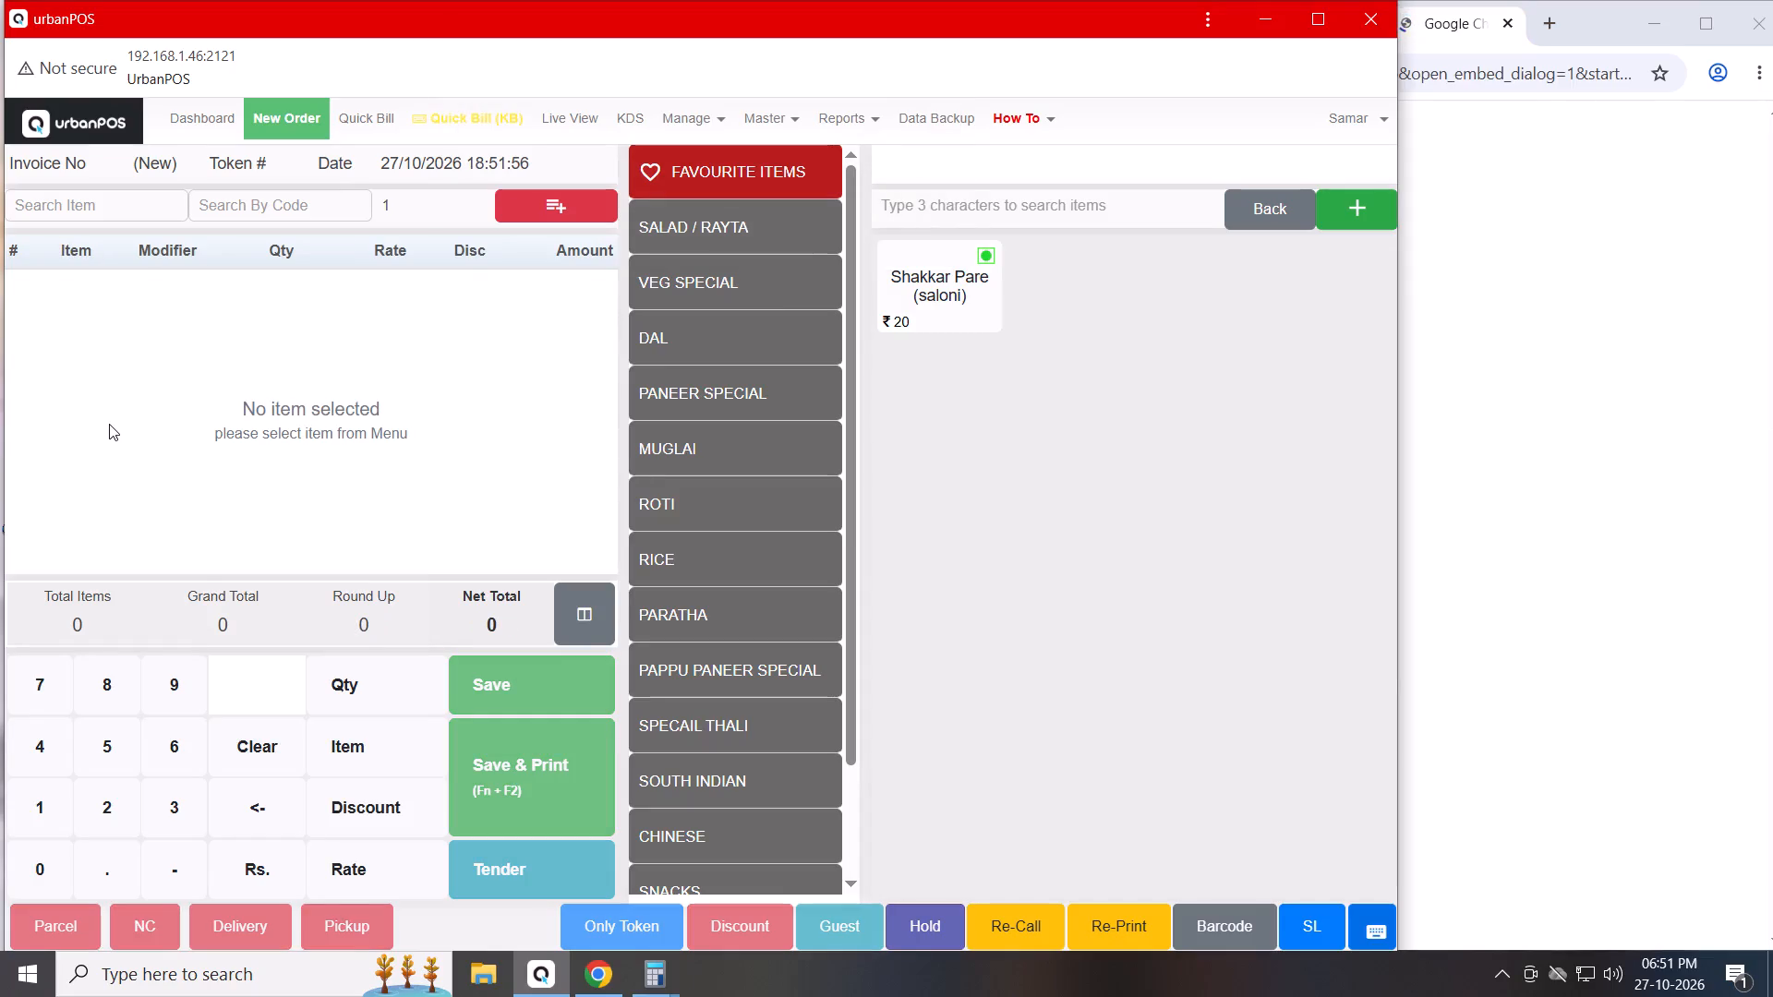
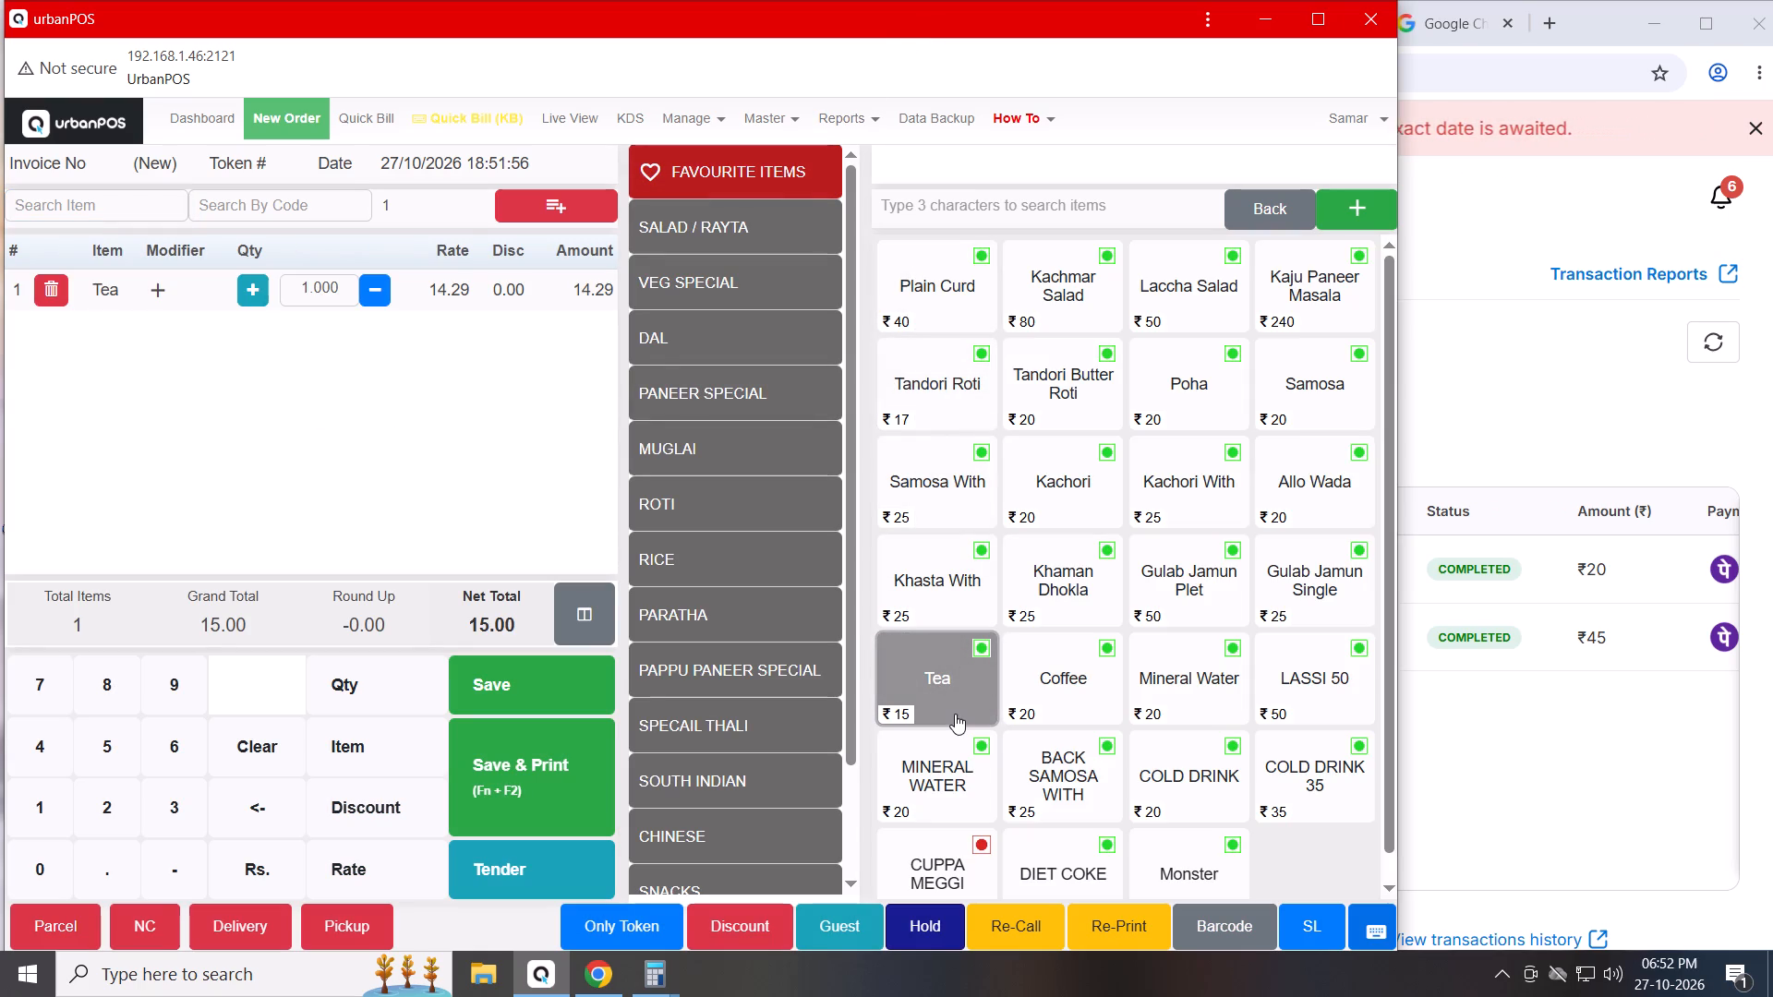
Save and print the bill for the current order of one Tea.
key("F2")
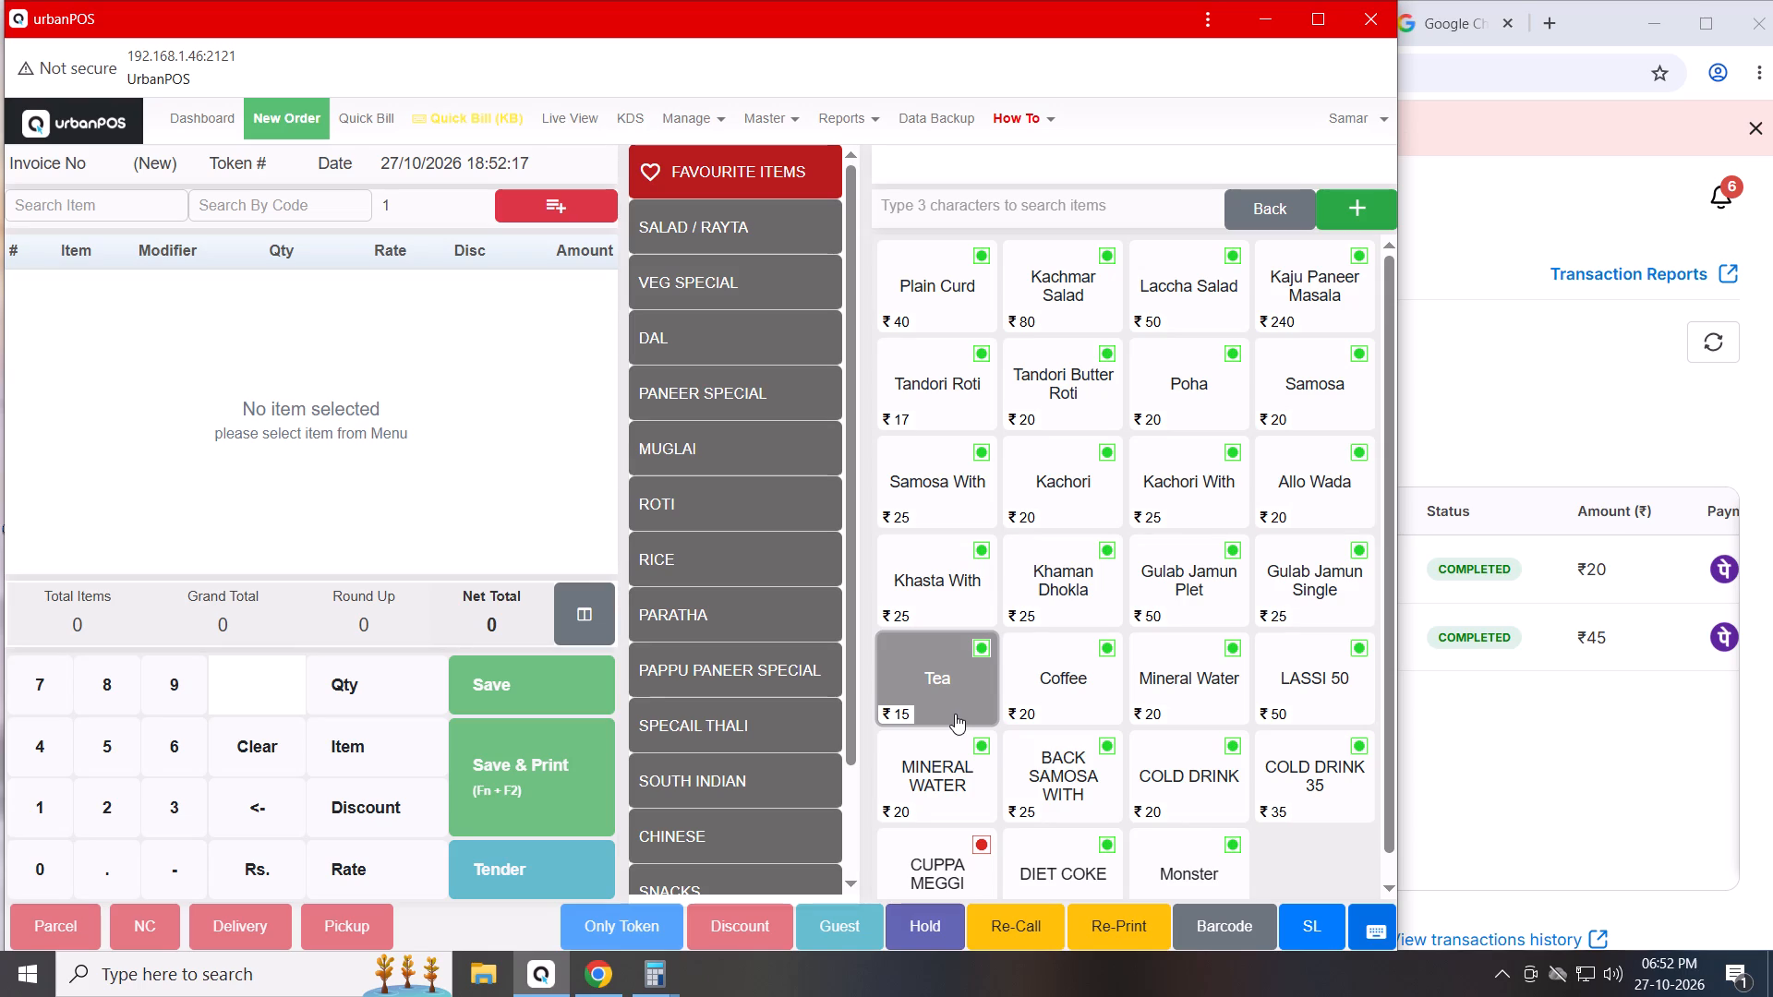
Enter an order for two Teas at ₹15 each, and save and print the bill.
double_click(955, 714)
key("F2")
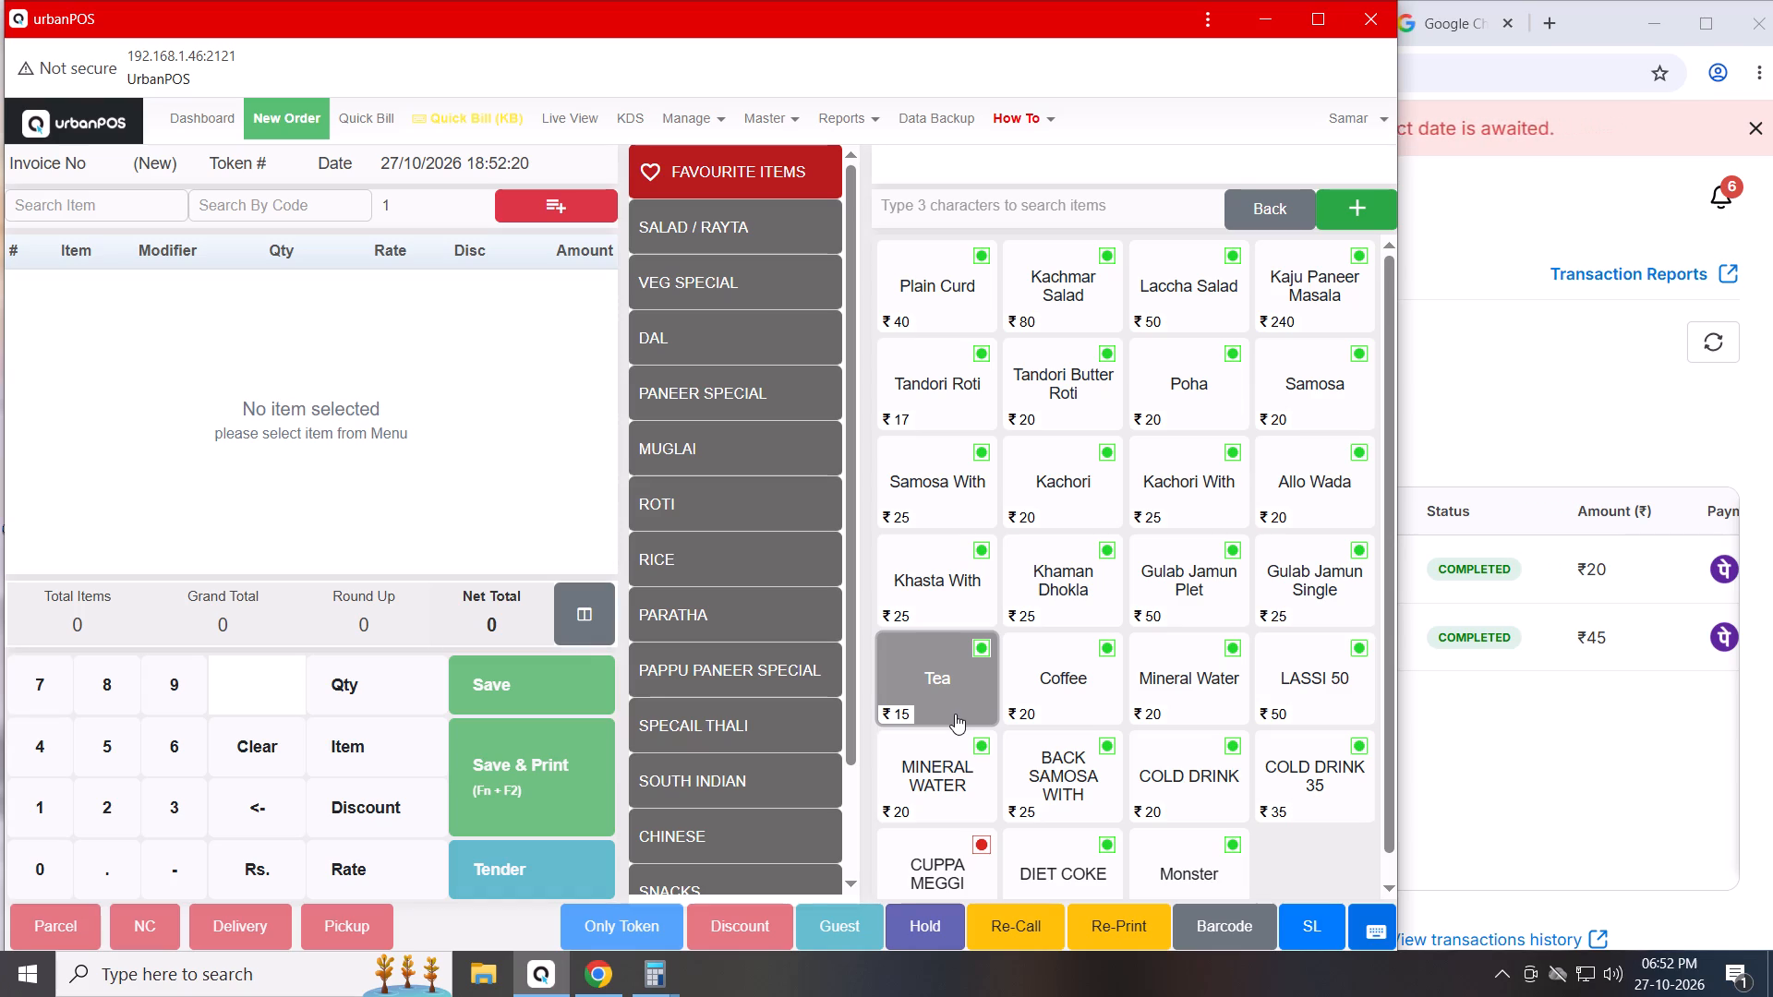
Enter an order for one Red Bull, found by searching "red", and one Kachori at ₹20, and save and print the bill.
left_click(1103, 502)
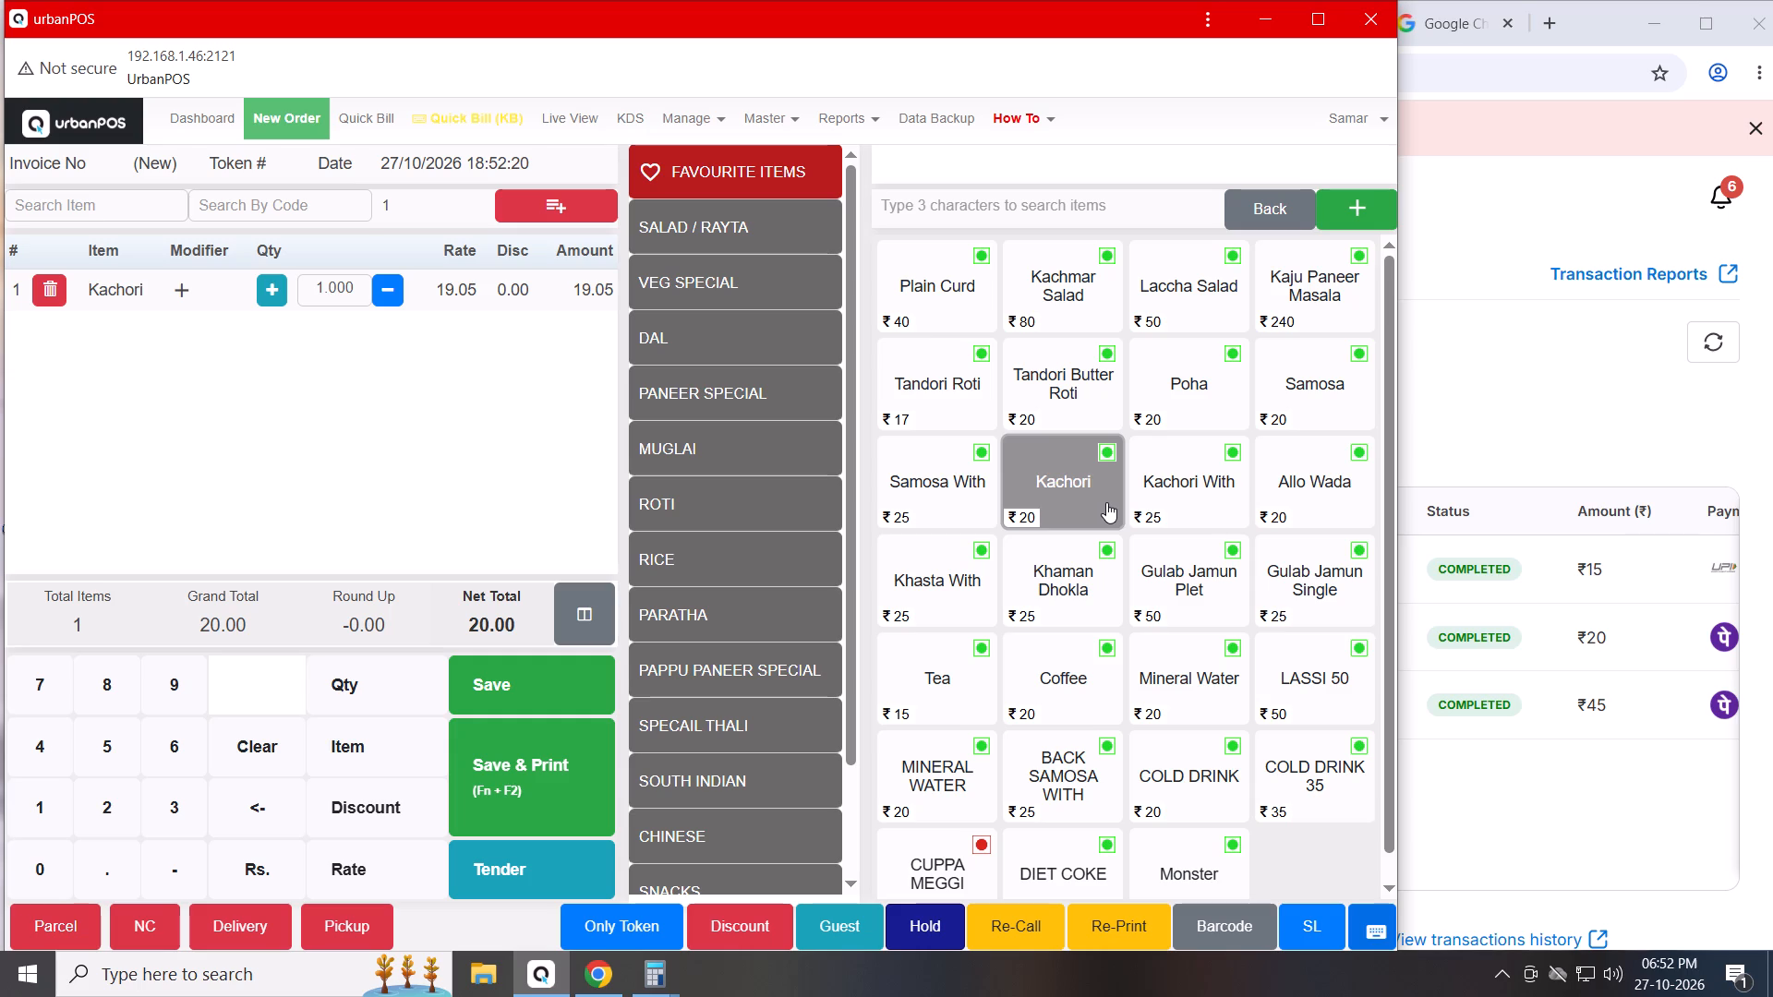
left_click(45, 305)
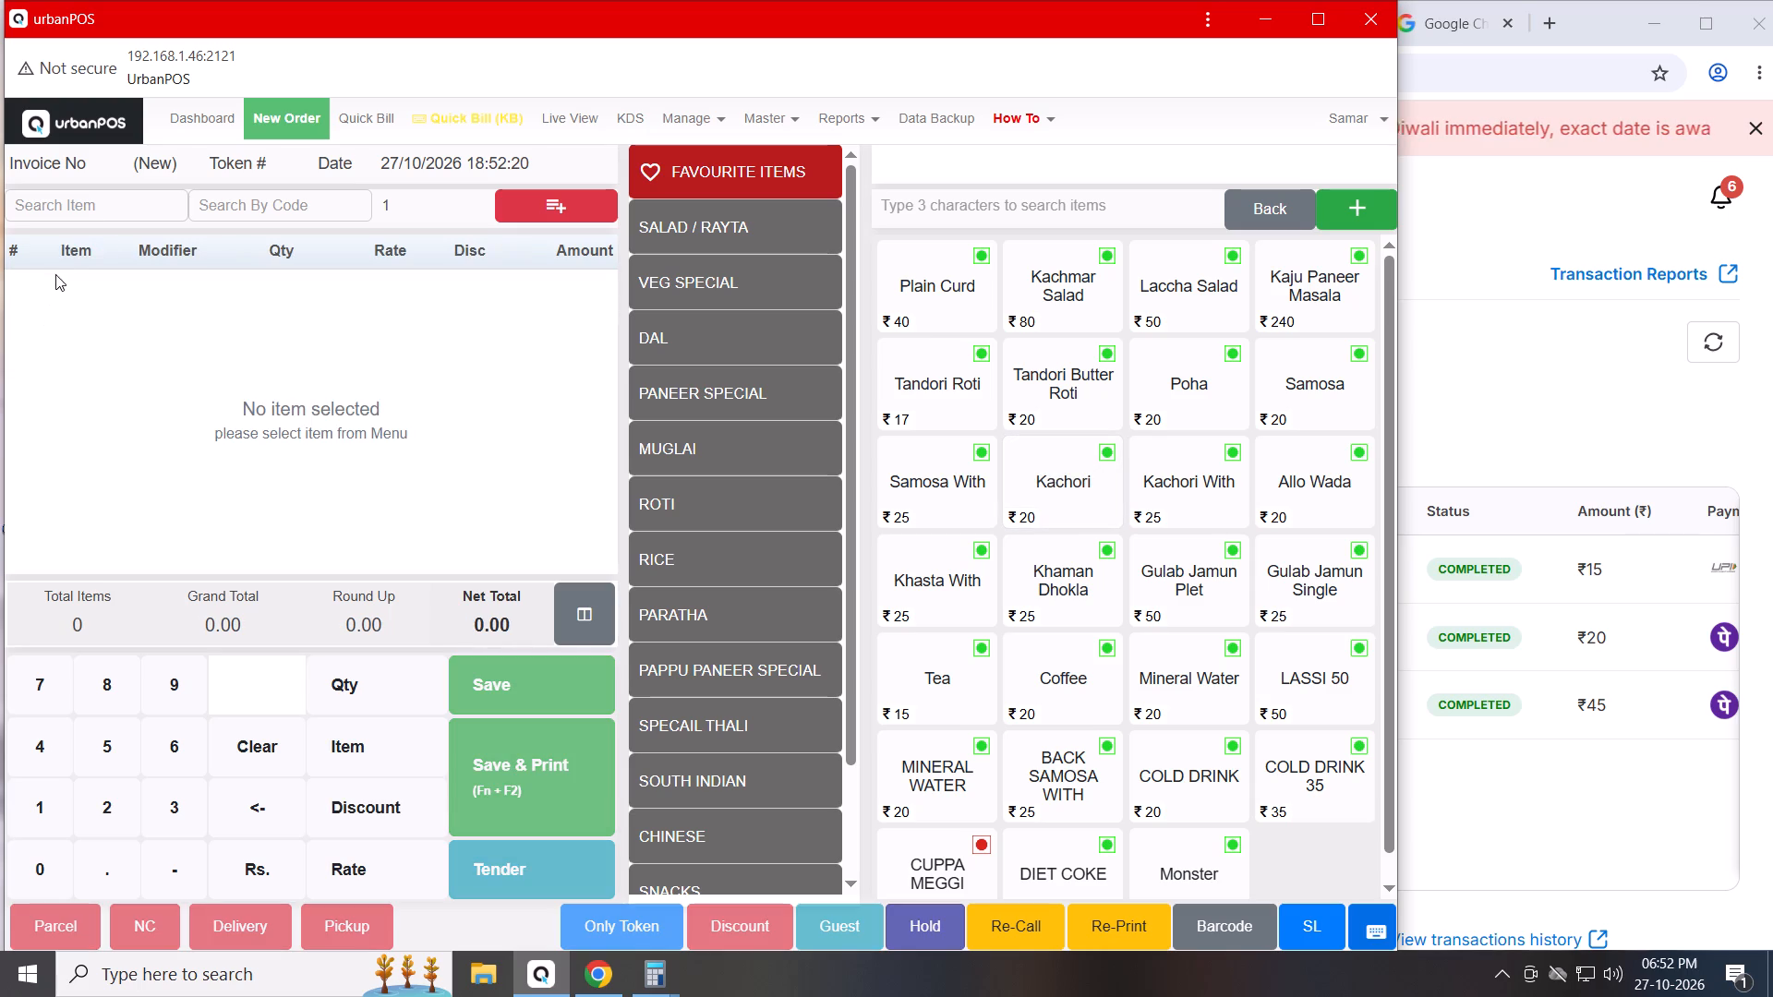
left_click(61, 221)
type("red")
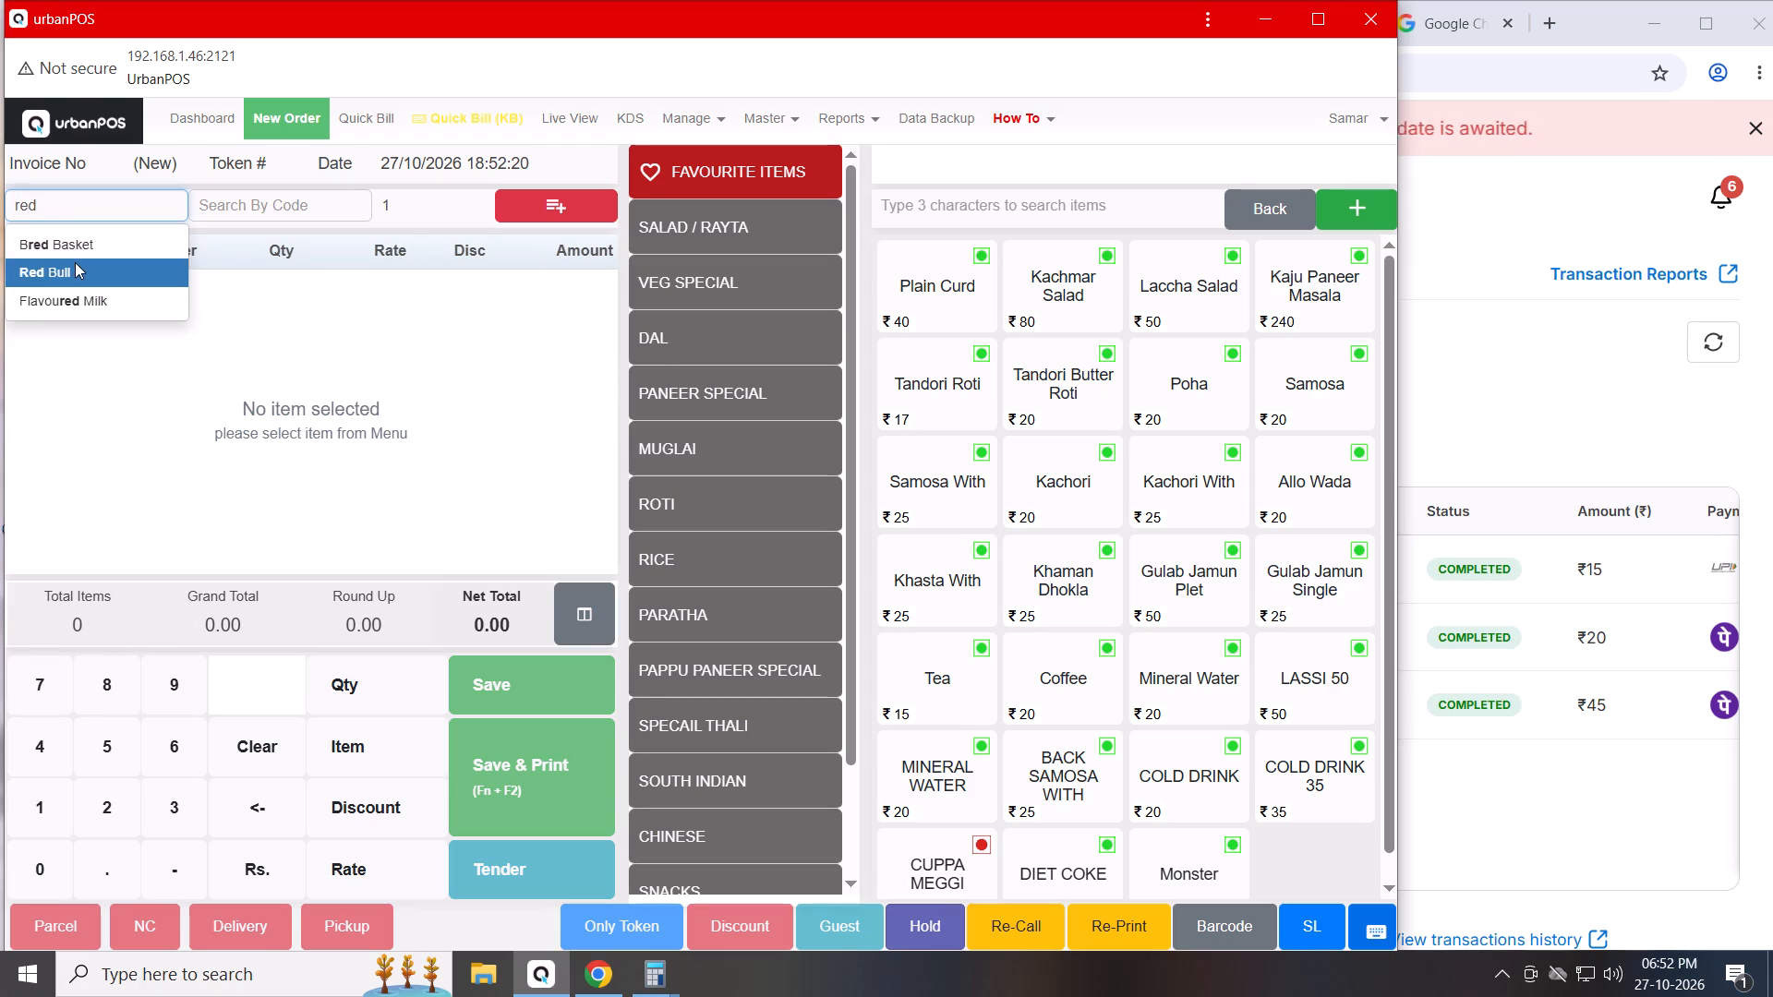
left_click(75, 262)
key("Return")
key("Return")
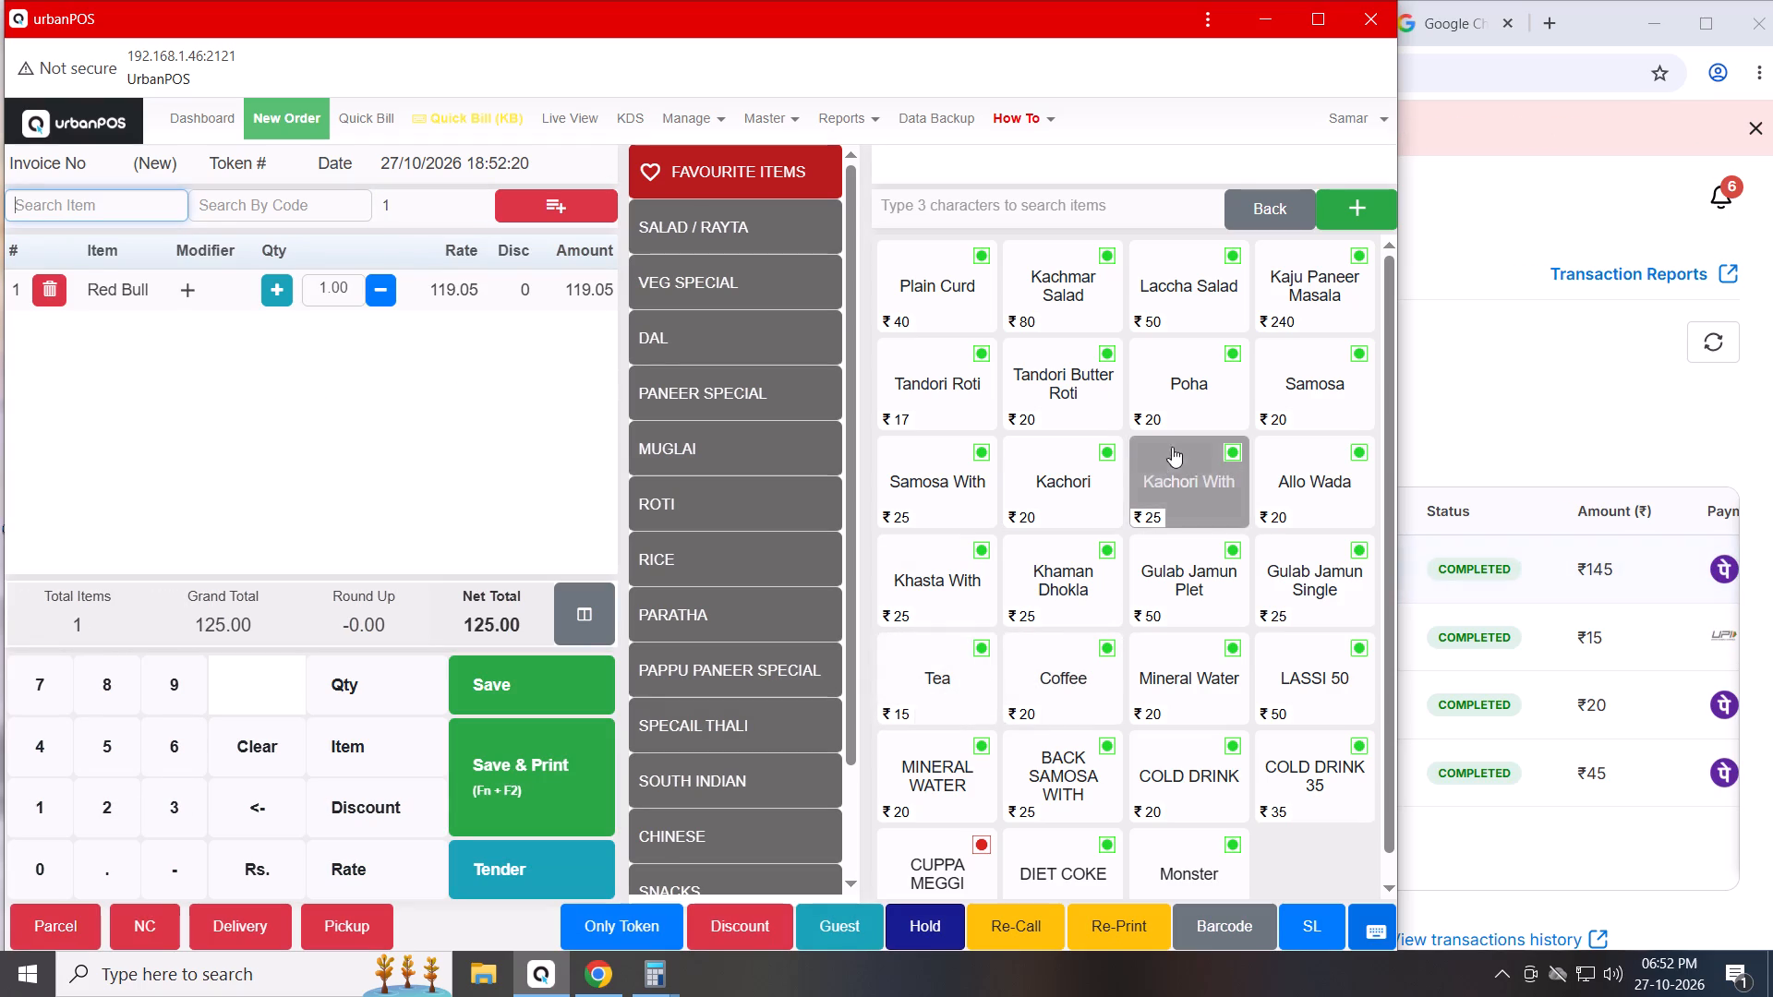
left_click(1099, 463)
key("F2")
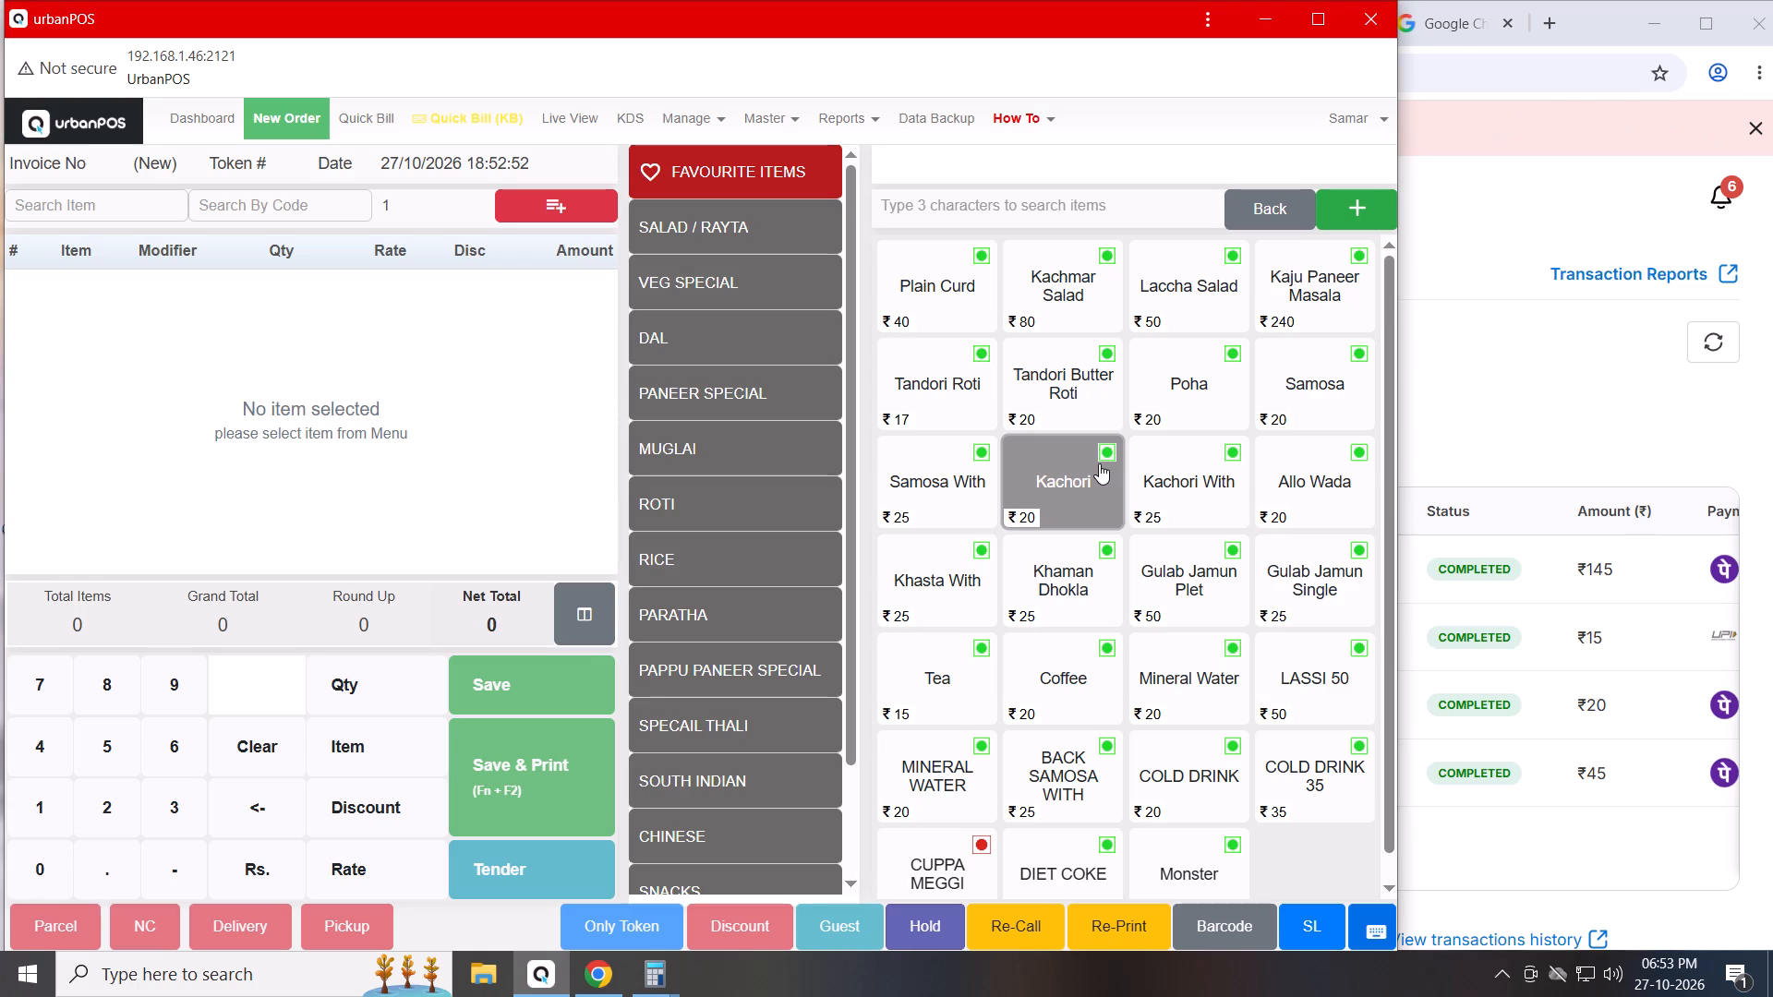
Search the items for "spe" and add one Special Thali to the new order.
left_click(53, 215)
type("spe")
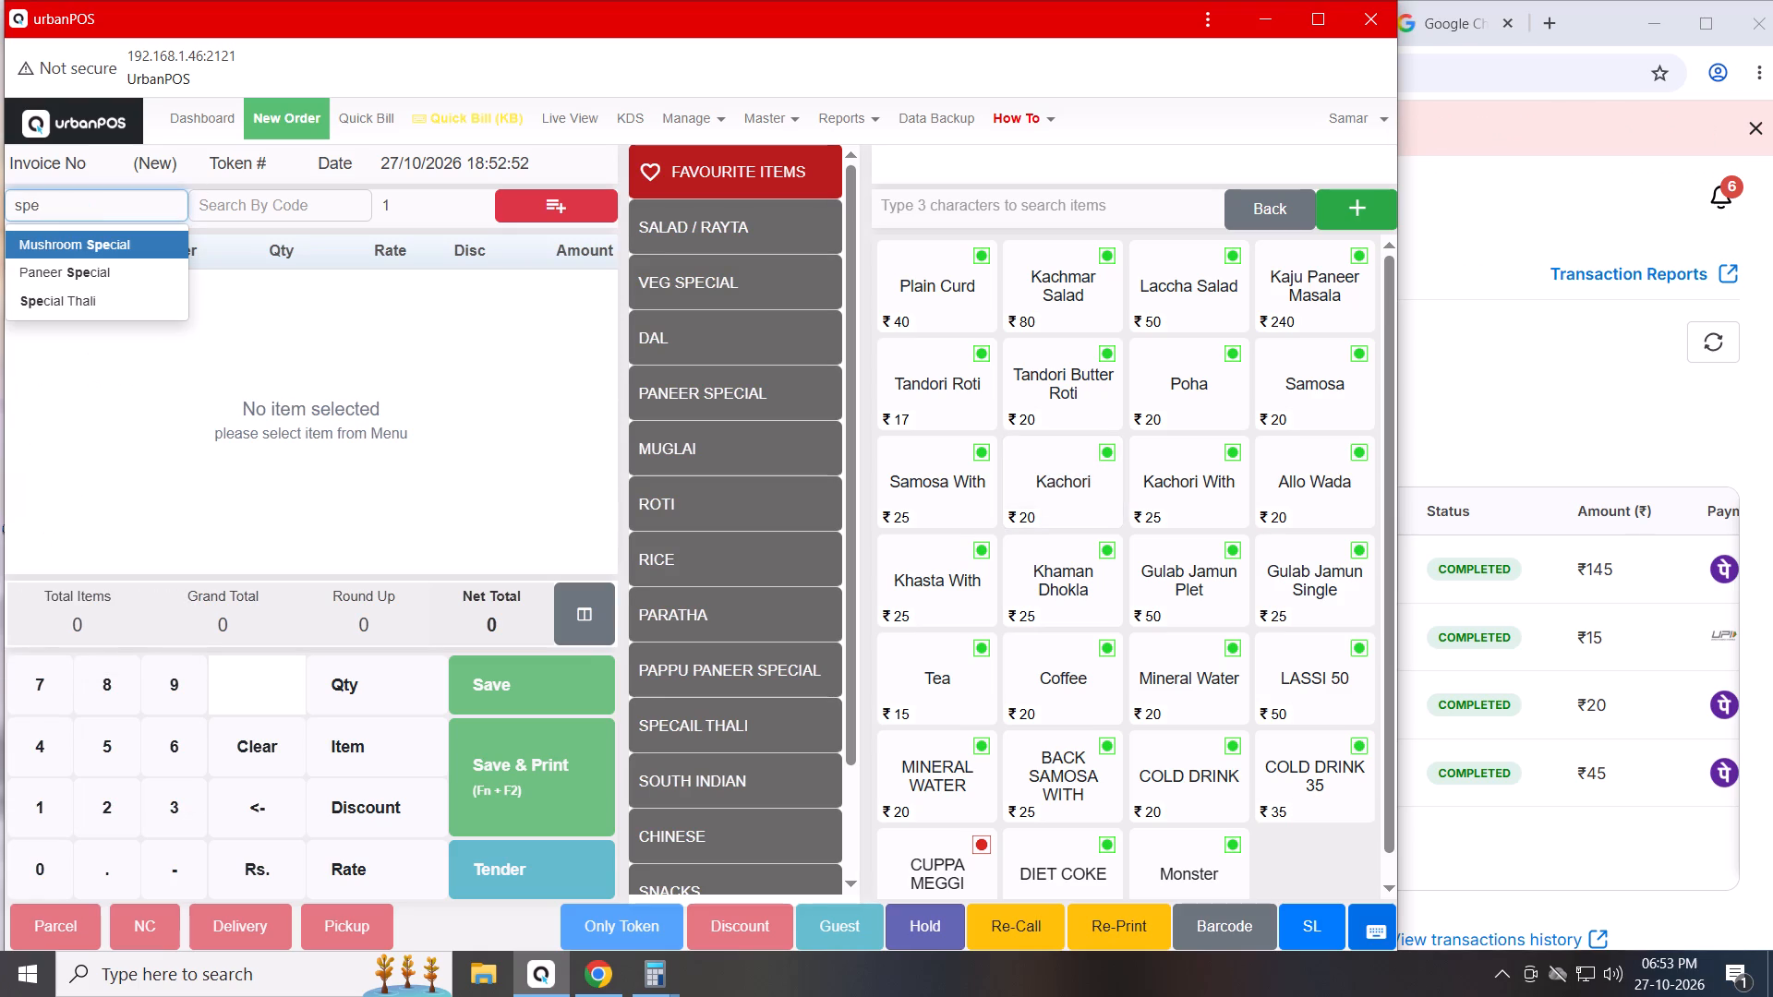
key("Up")
key("Return")
key("Return")
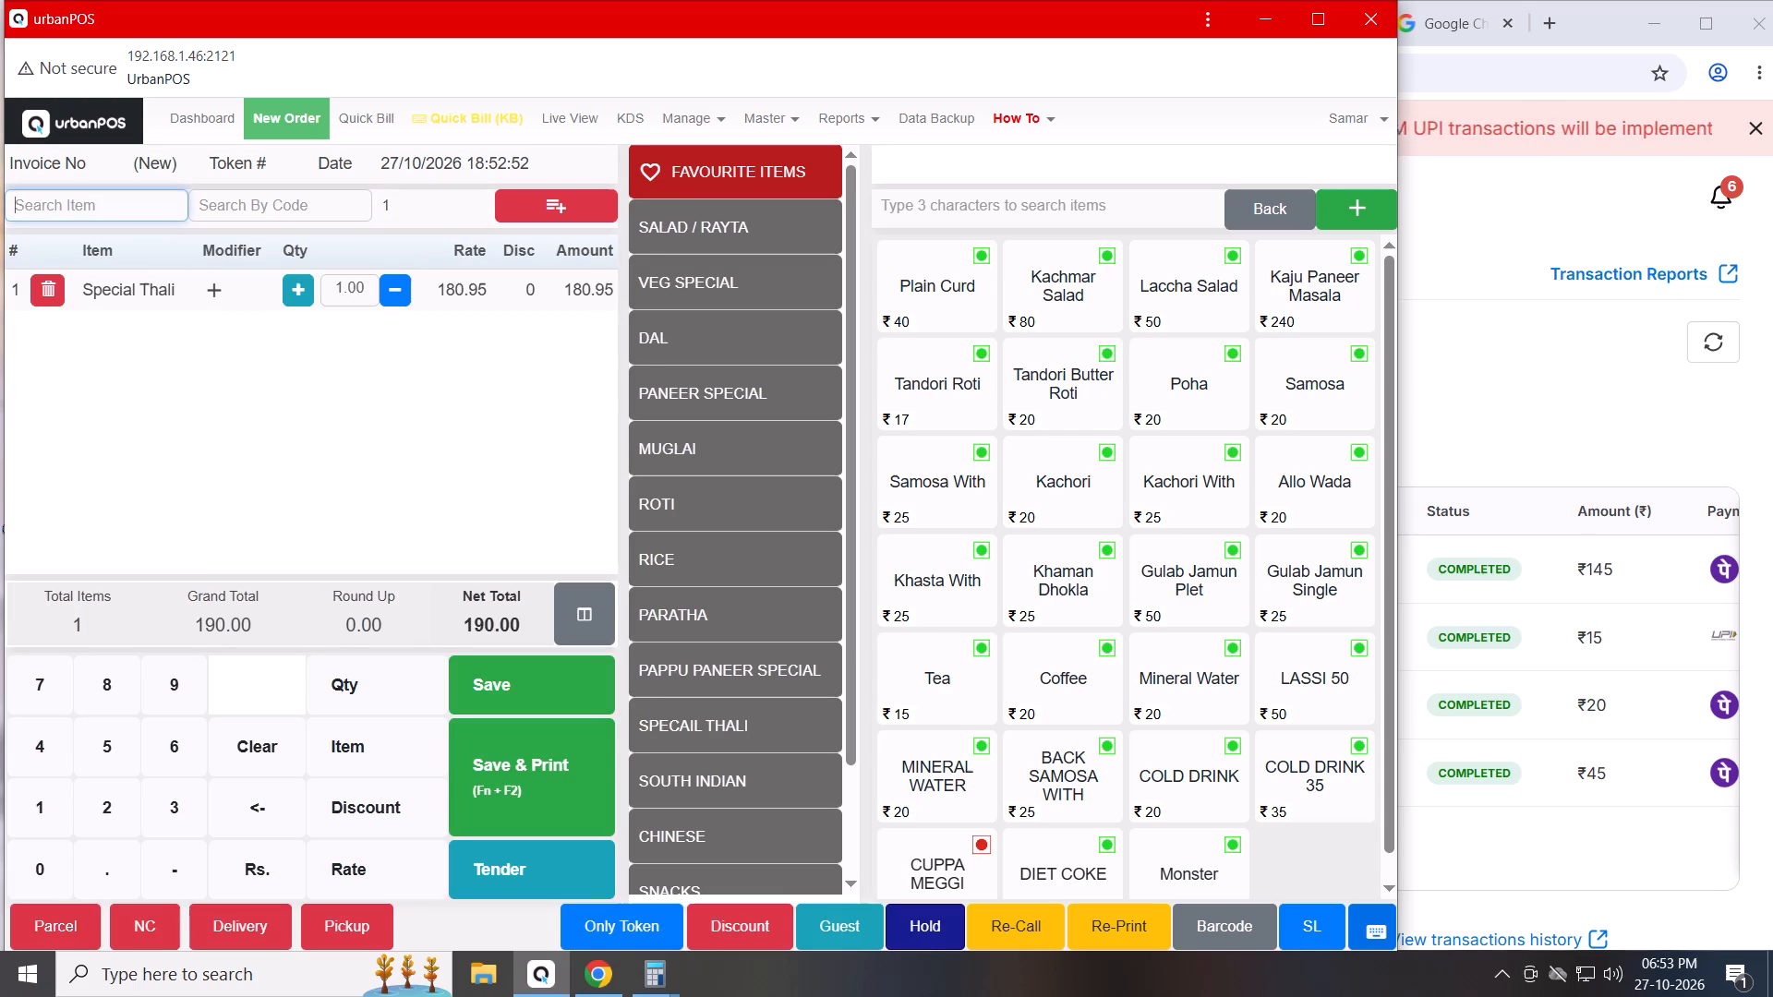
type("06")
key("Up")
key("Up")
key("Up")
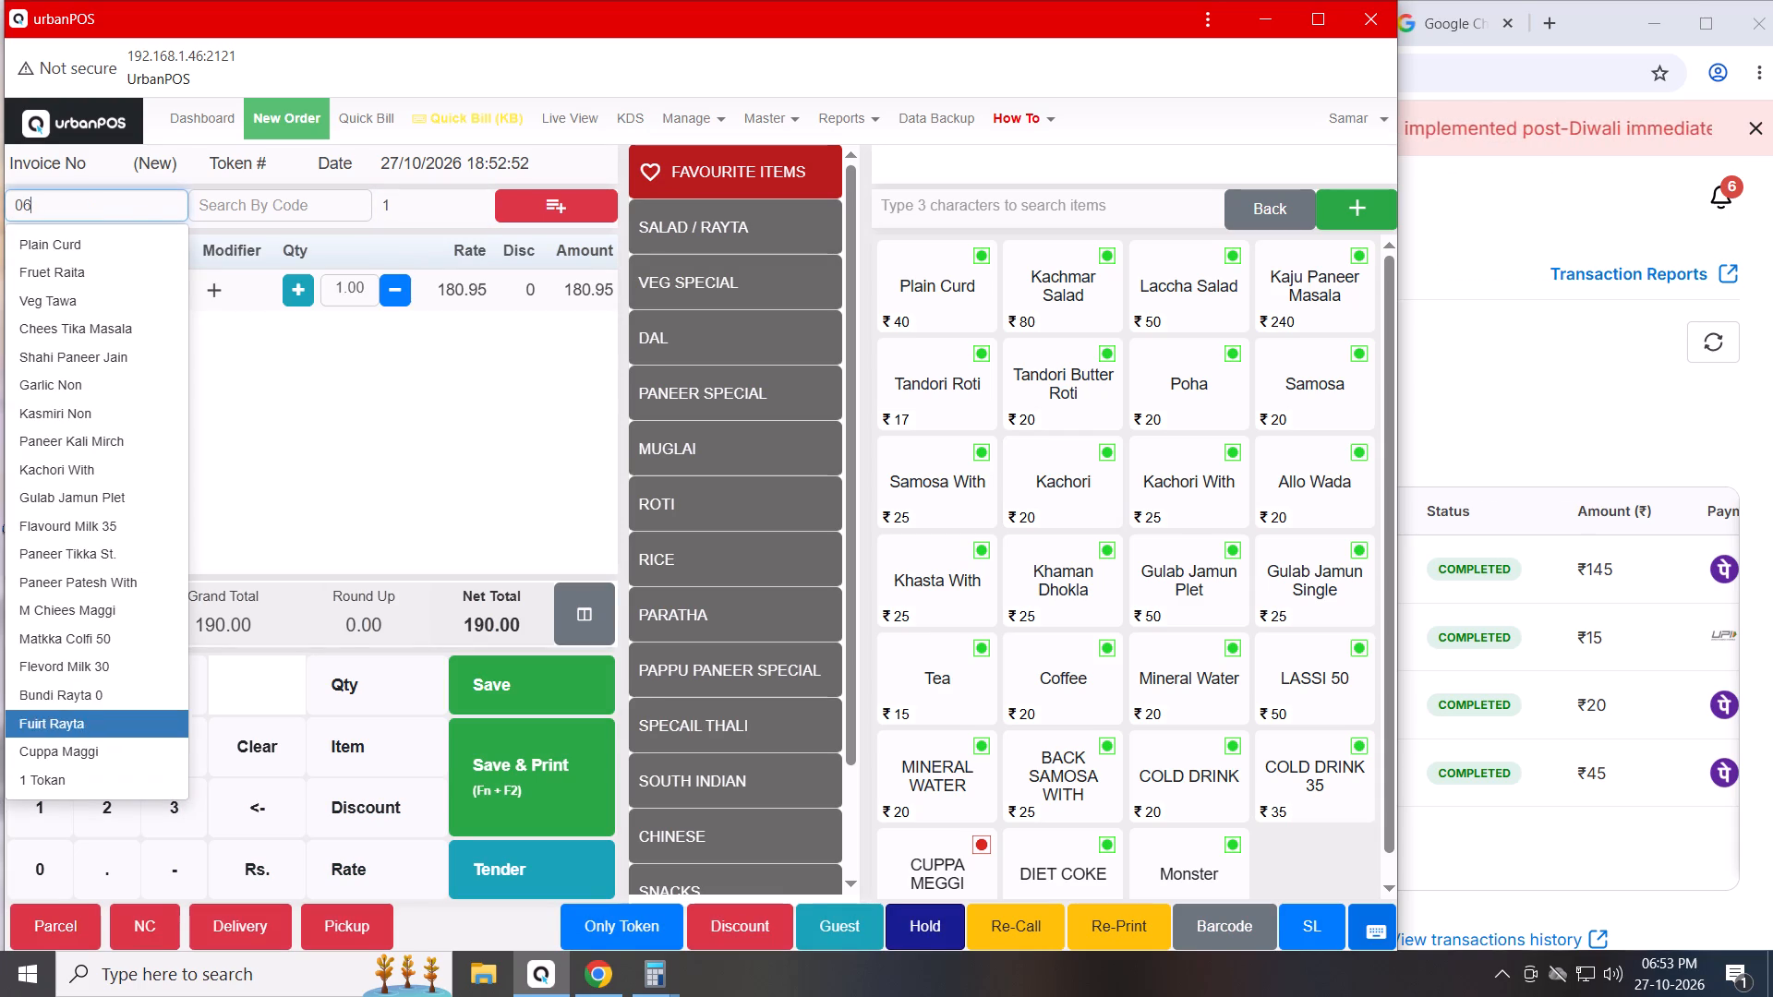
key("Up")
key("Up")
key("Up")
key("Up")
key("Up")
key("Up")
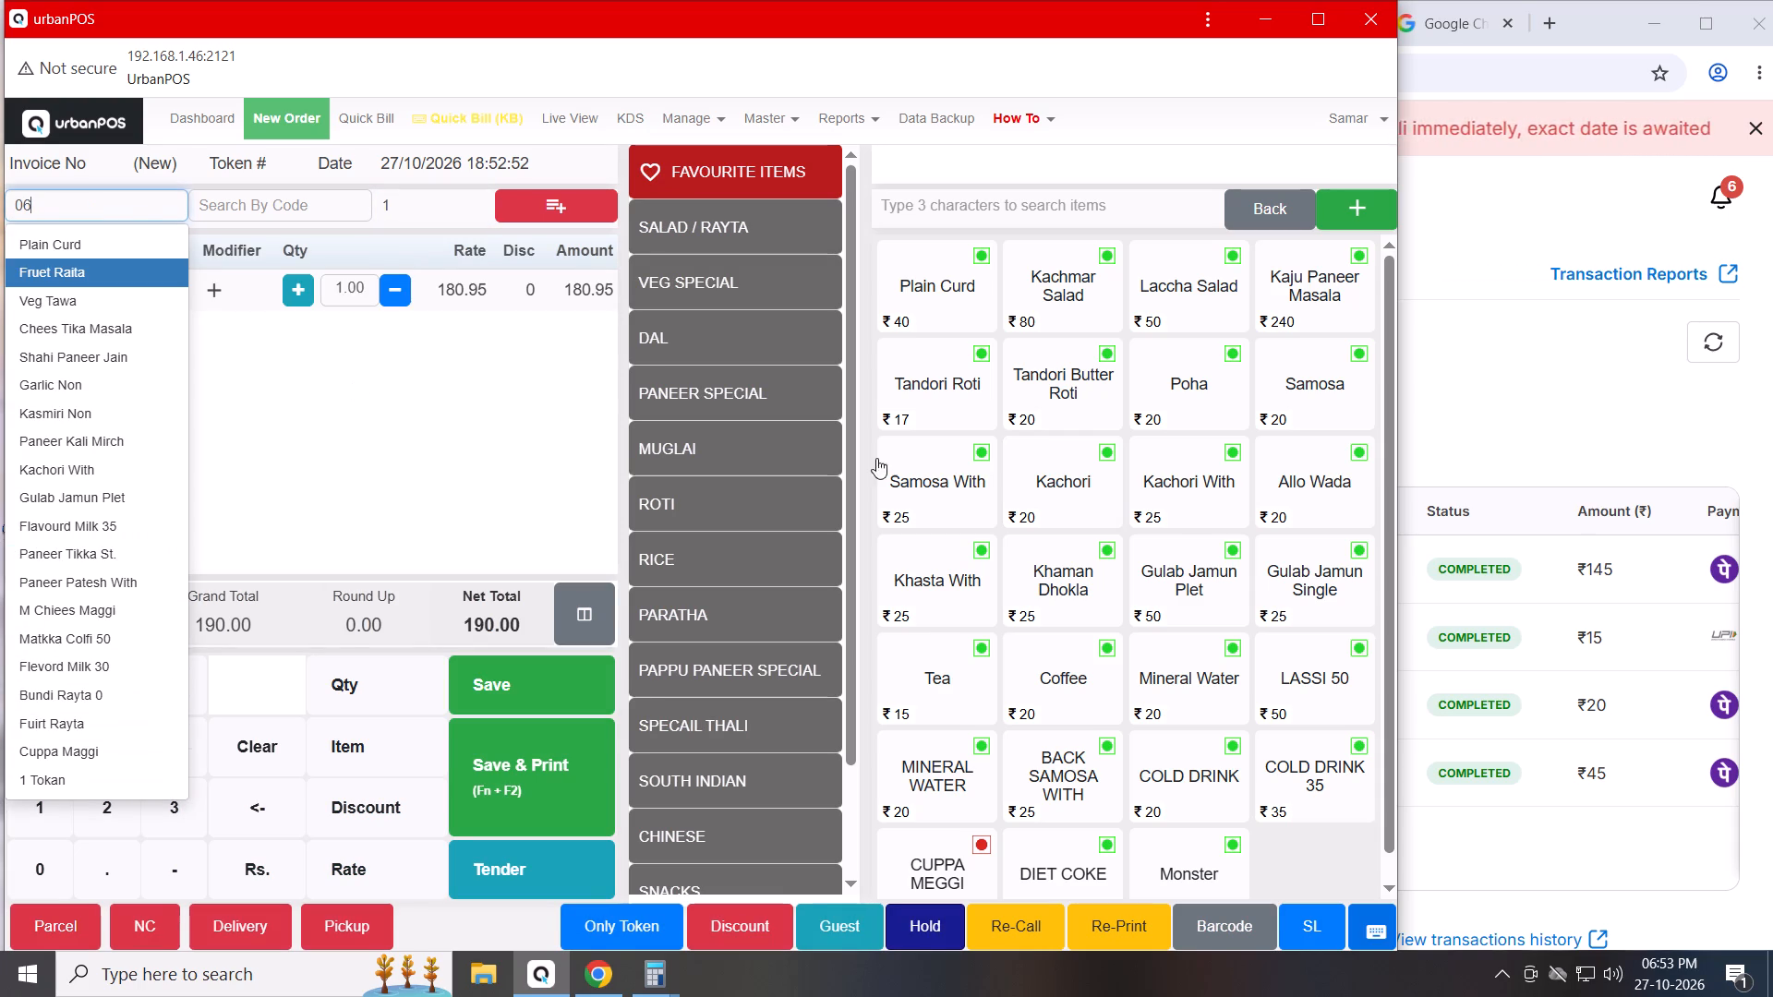
Add one Mineral Water and one Tandori Roti, found by searching "0001", to the Special Thali order, and save and print the bill.
left_click(1189, 664)
left_click_drag(61, 211, 0, 220)
type("0001")
key("Return")
key("Return")
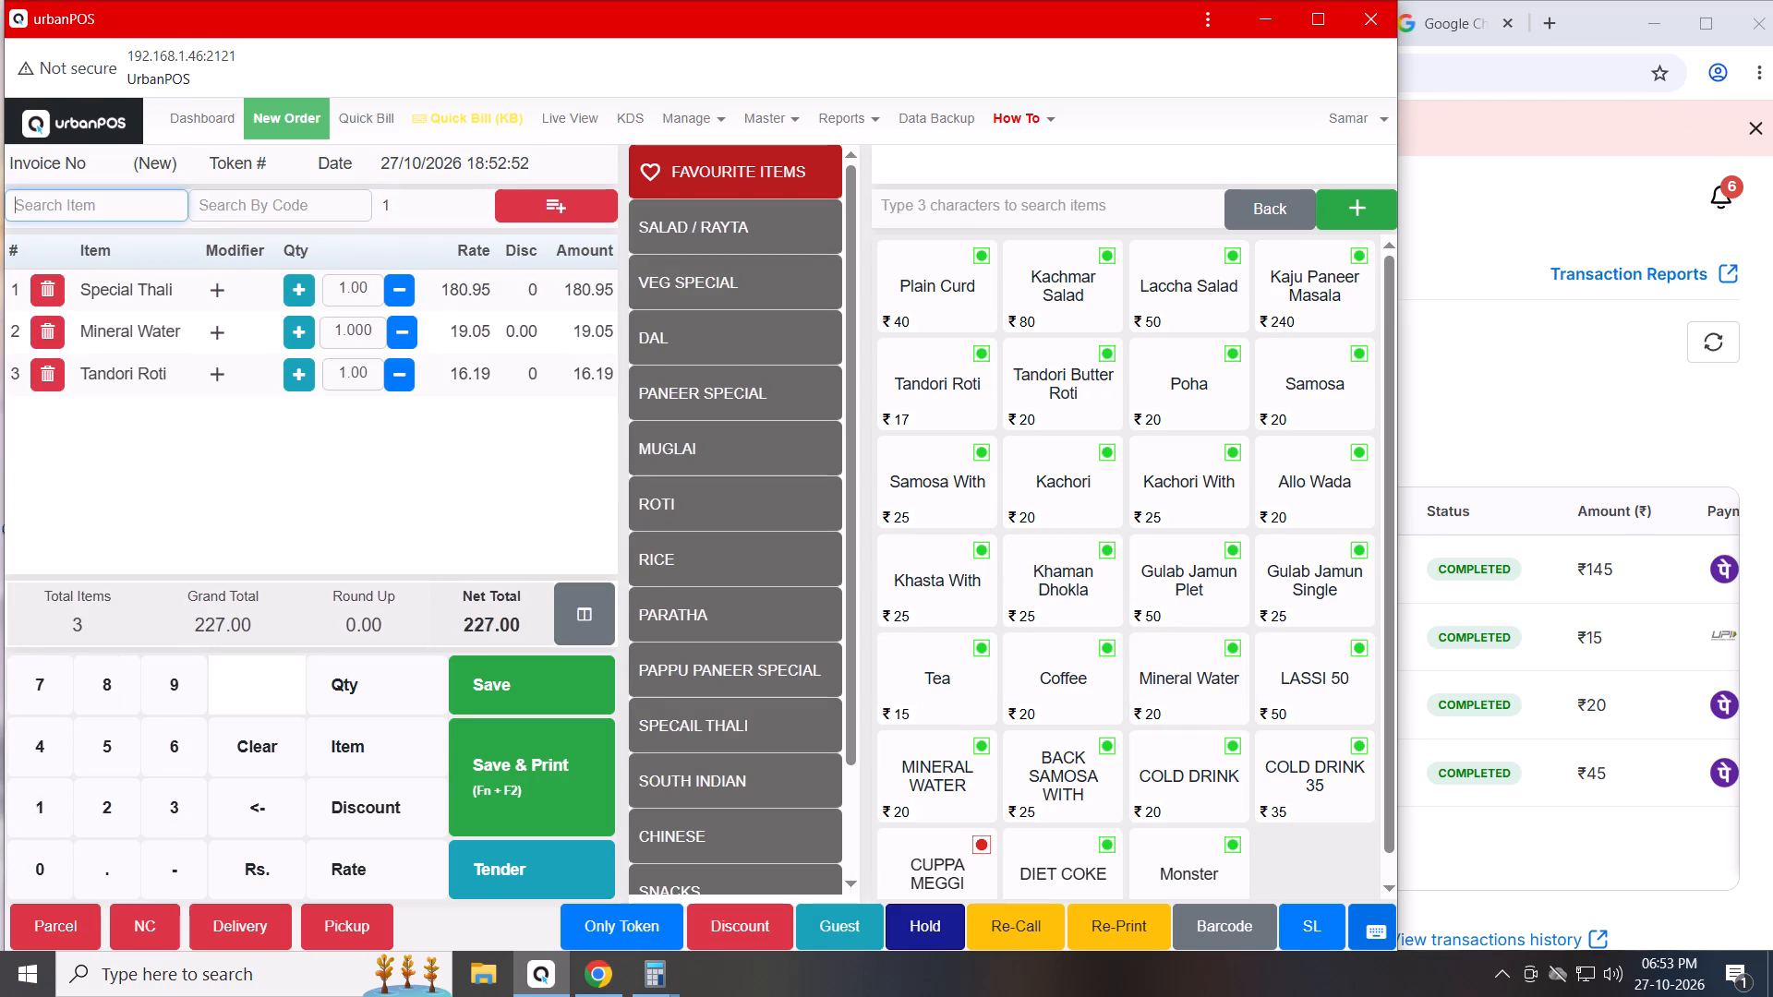
key("F2")
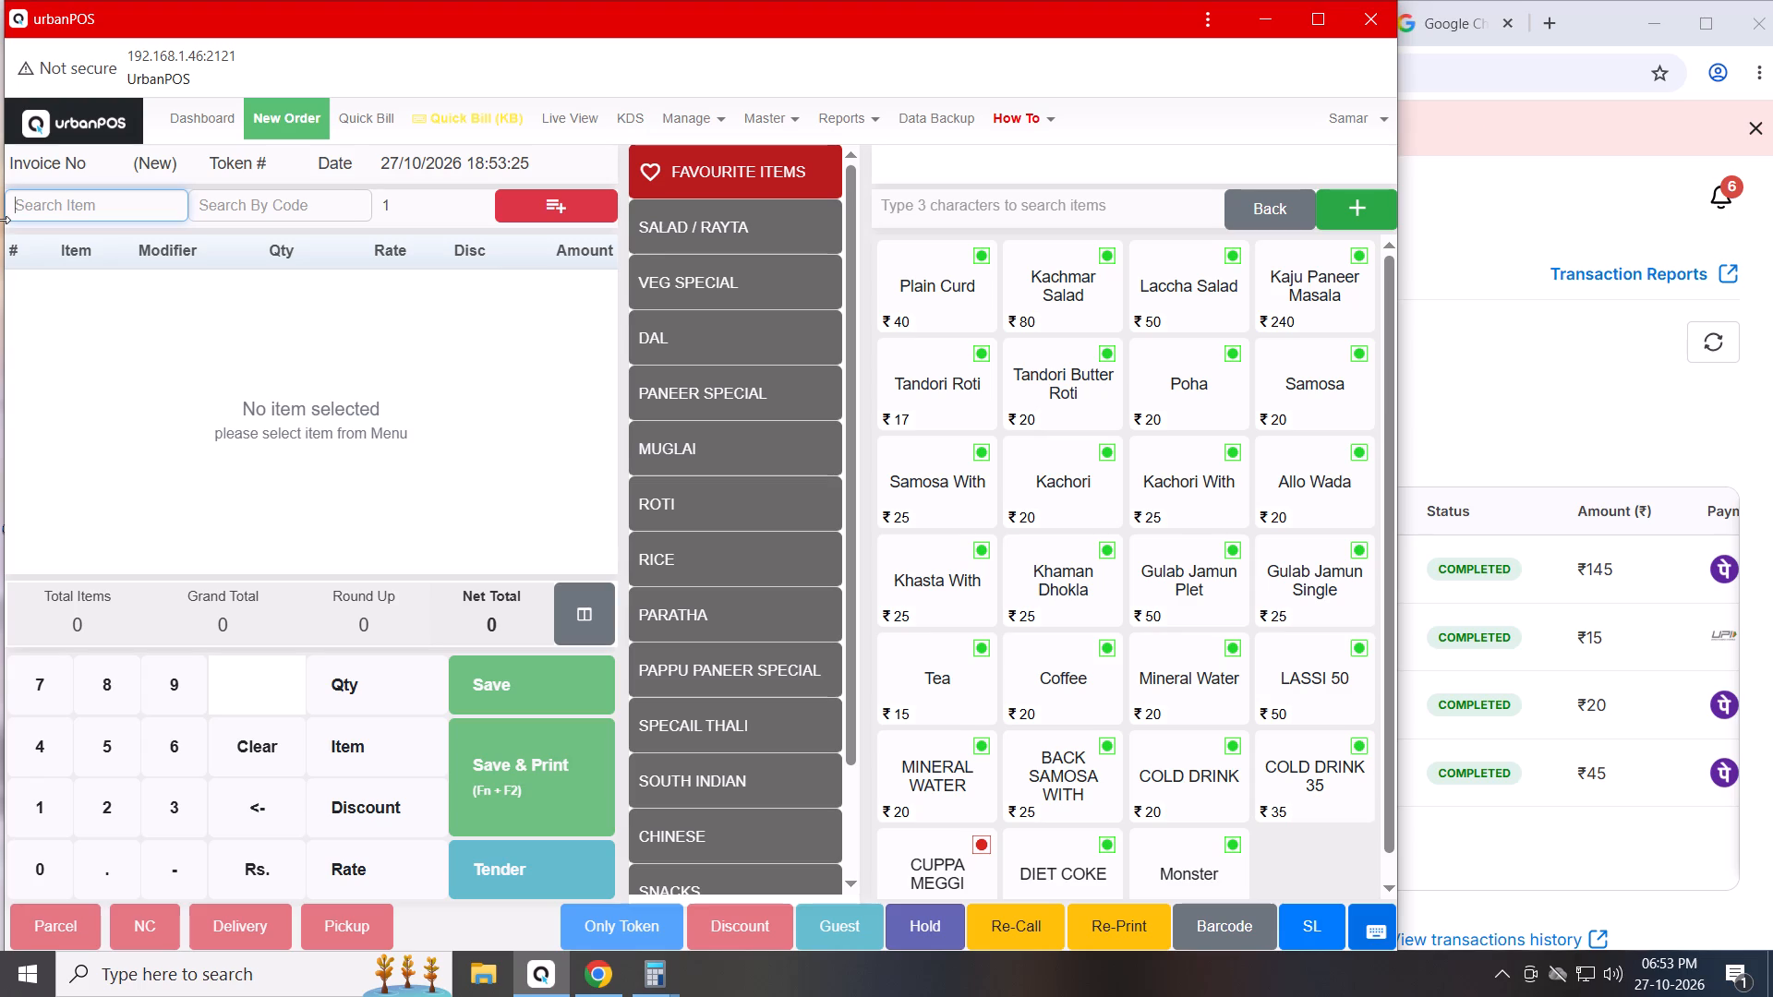
Enter an order for one Special Thali, found by searching "spec", and save and print the bill.
type("spec")
key("Up")
key("Return")
key("Return")
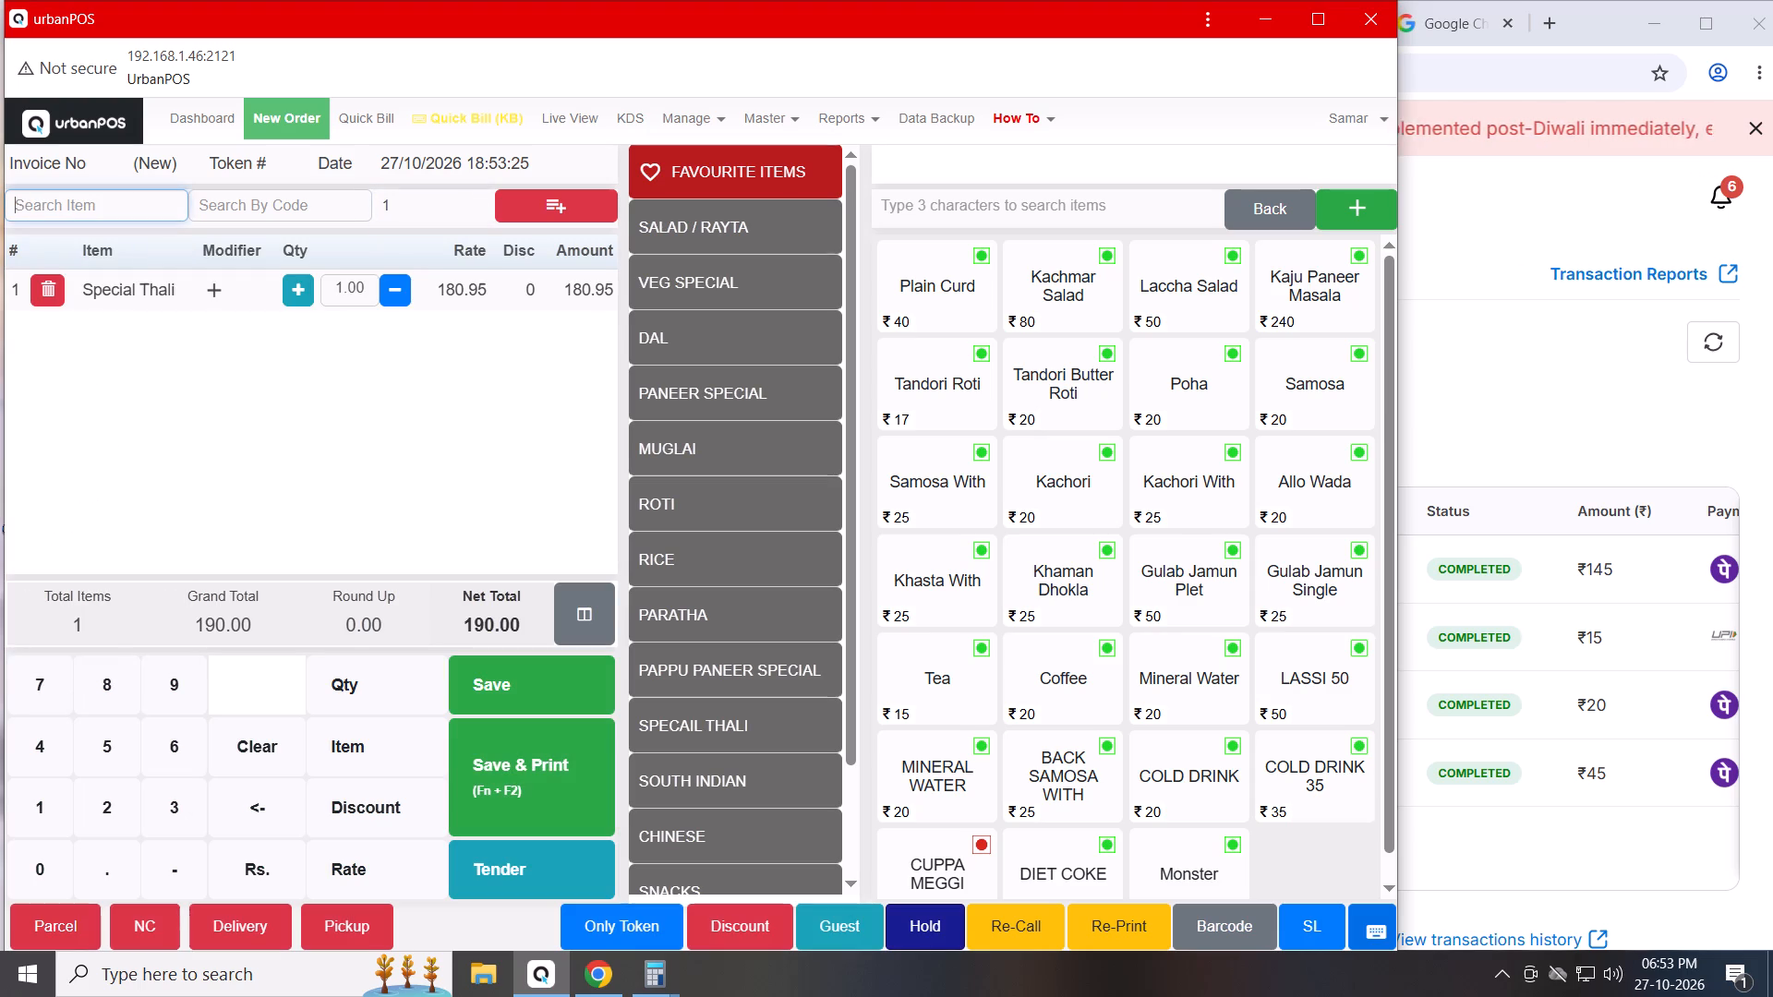
key("F2")
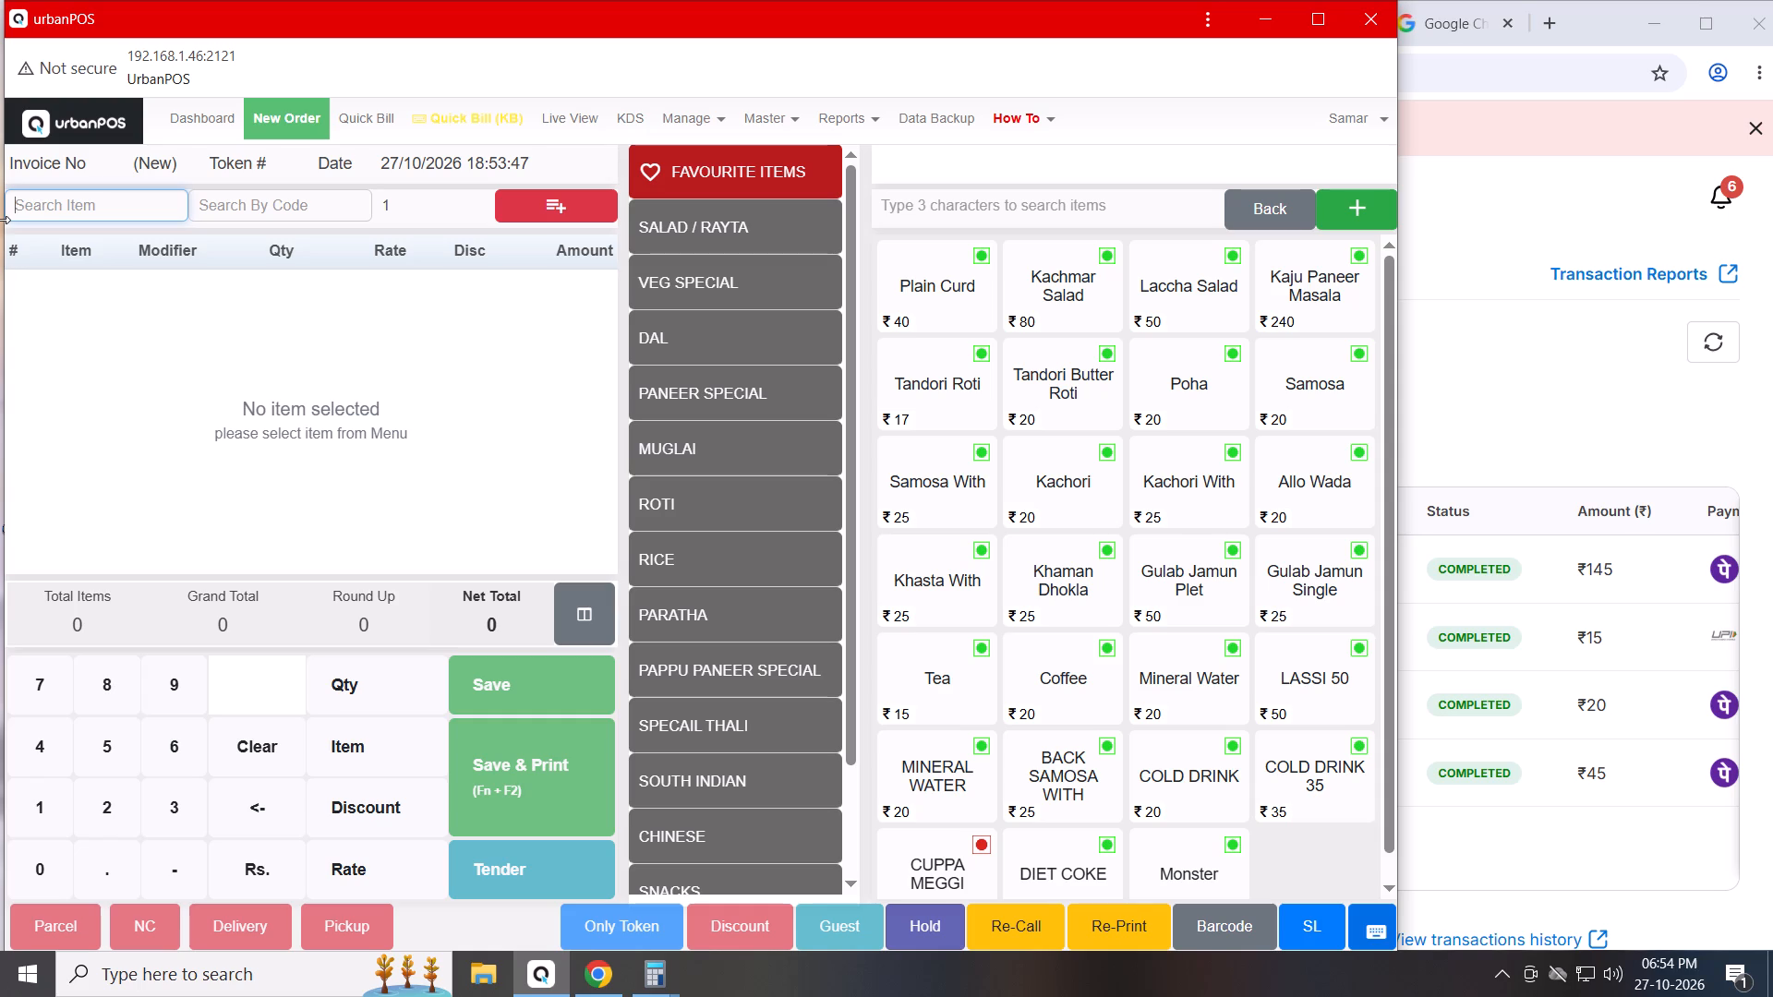
Enter an order for one Special Thali and one MINERAL WATER, found by searching "spec" and "006", and save and print the bill.
type("spec")
key("Up")
key("Return")
key("Return")
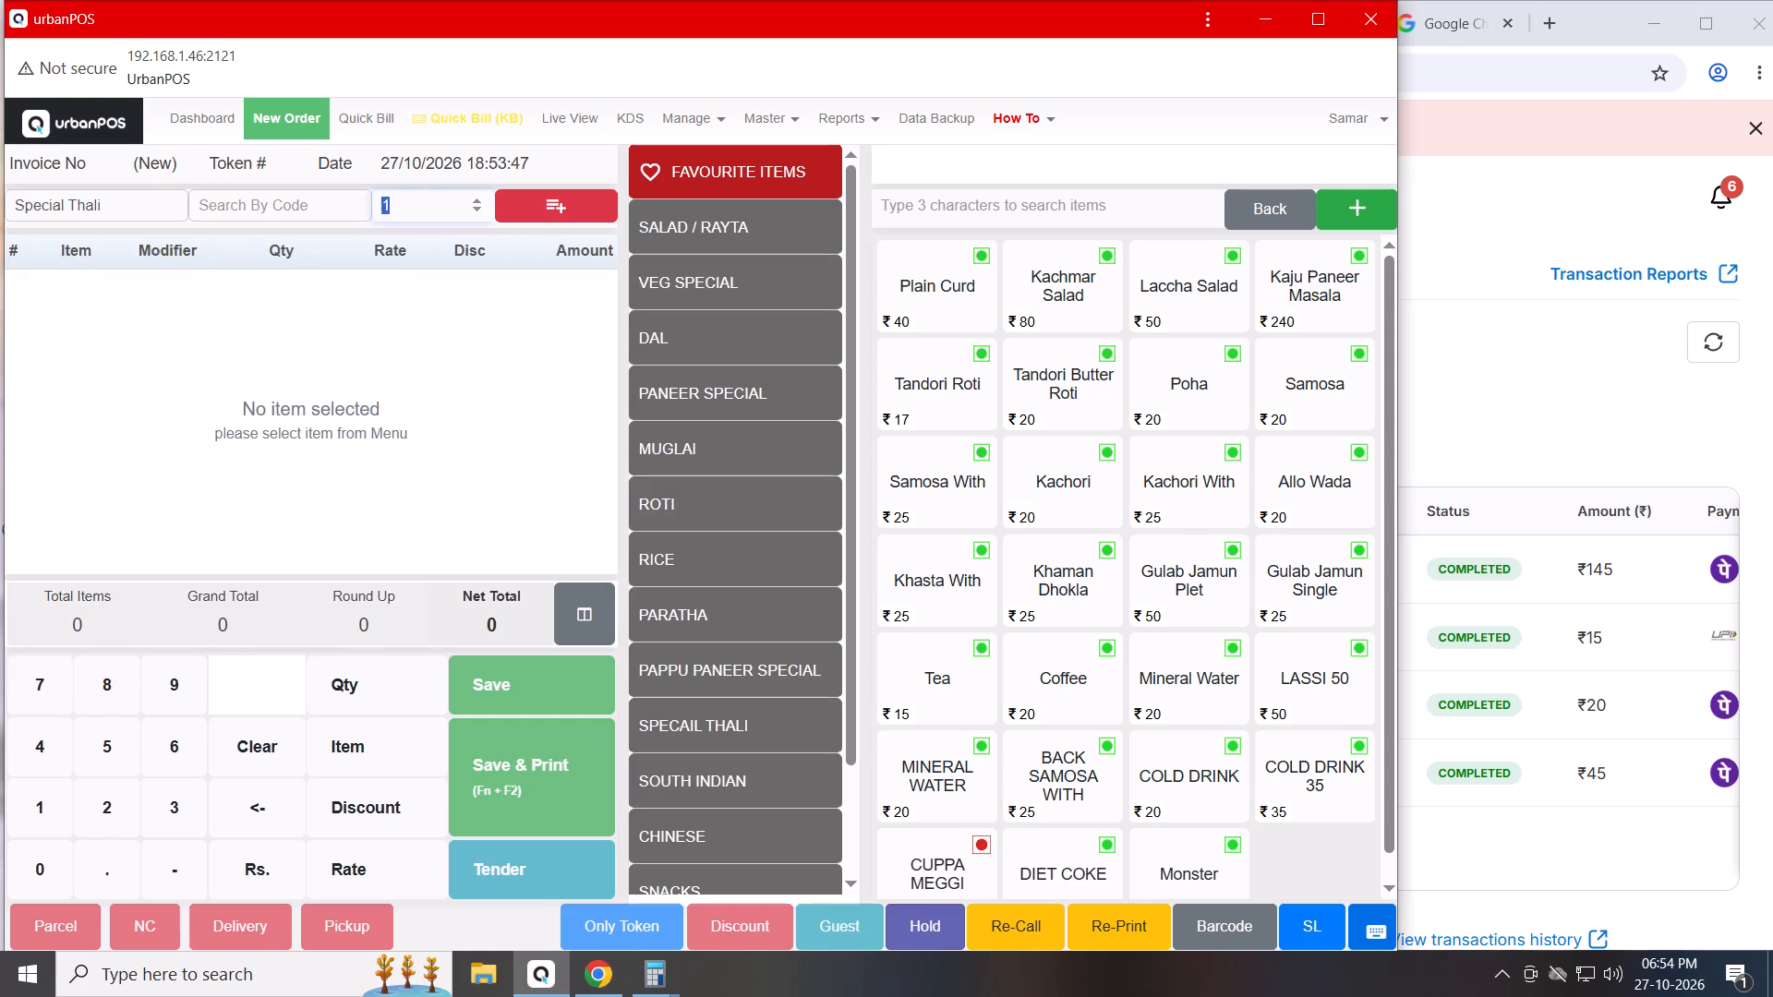
type("00")
key("6")
key("Up")
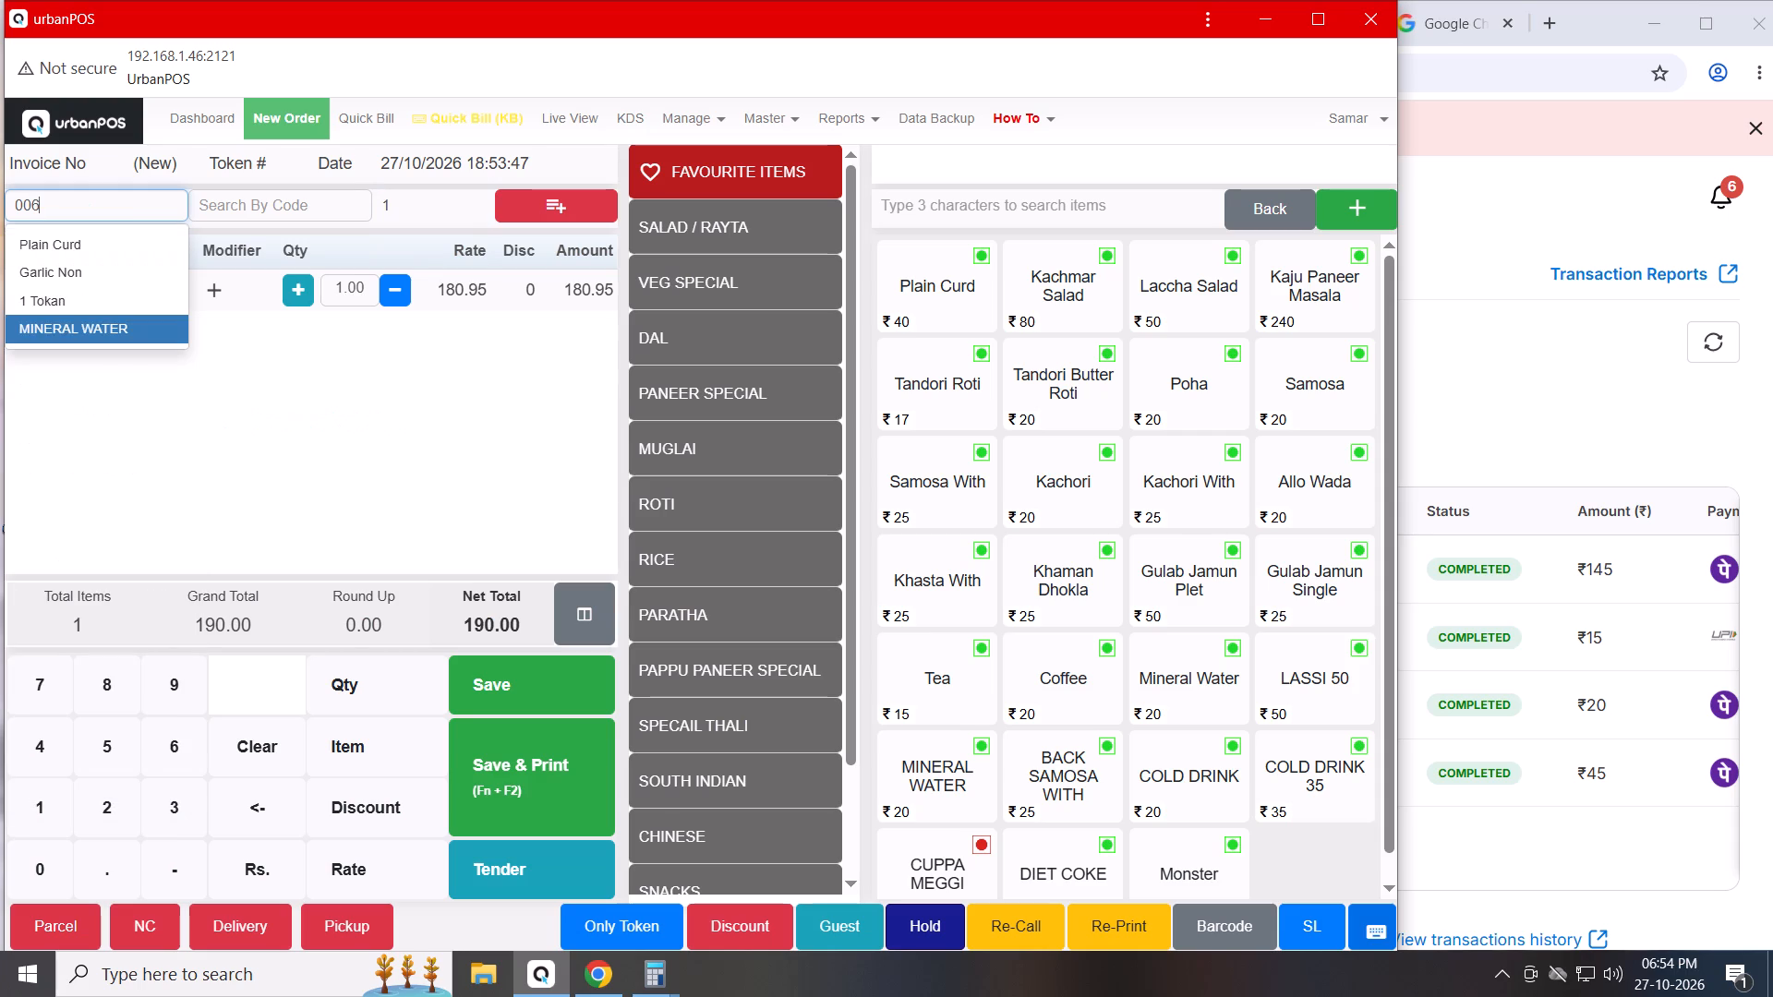
key("Return")
key("Return")
key("F2")
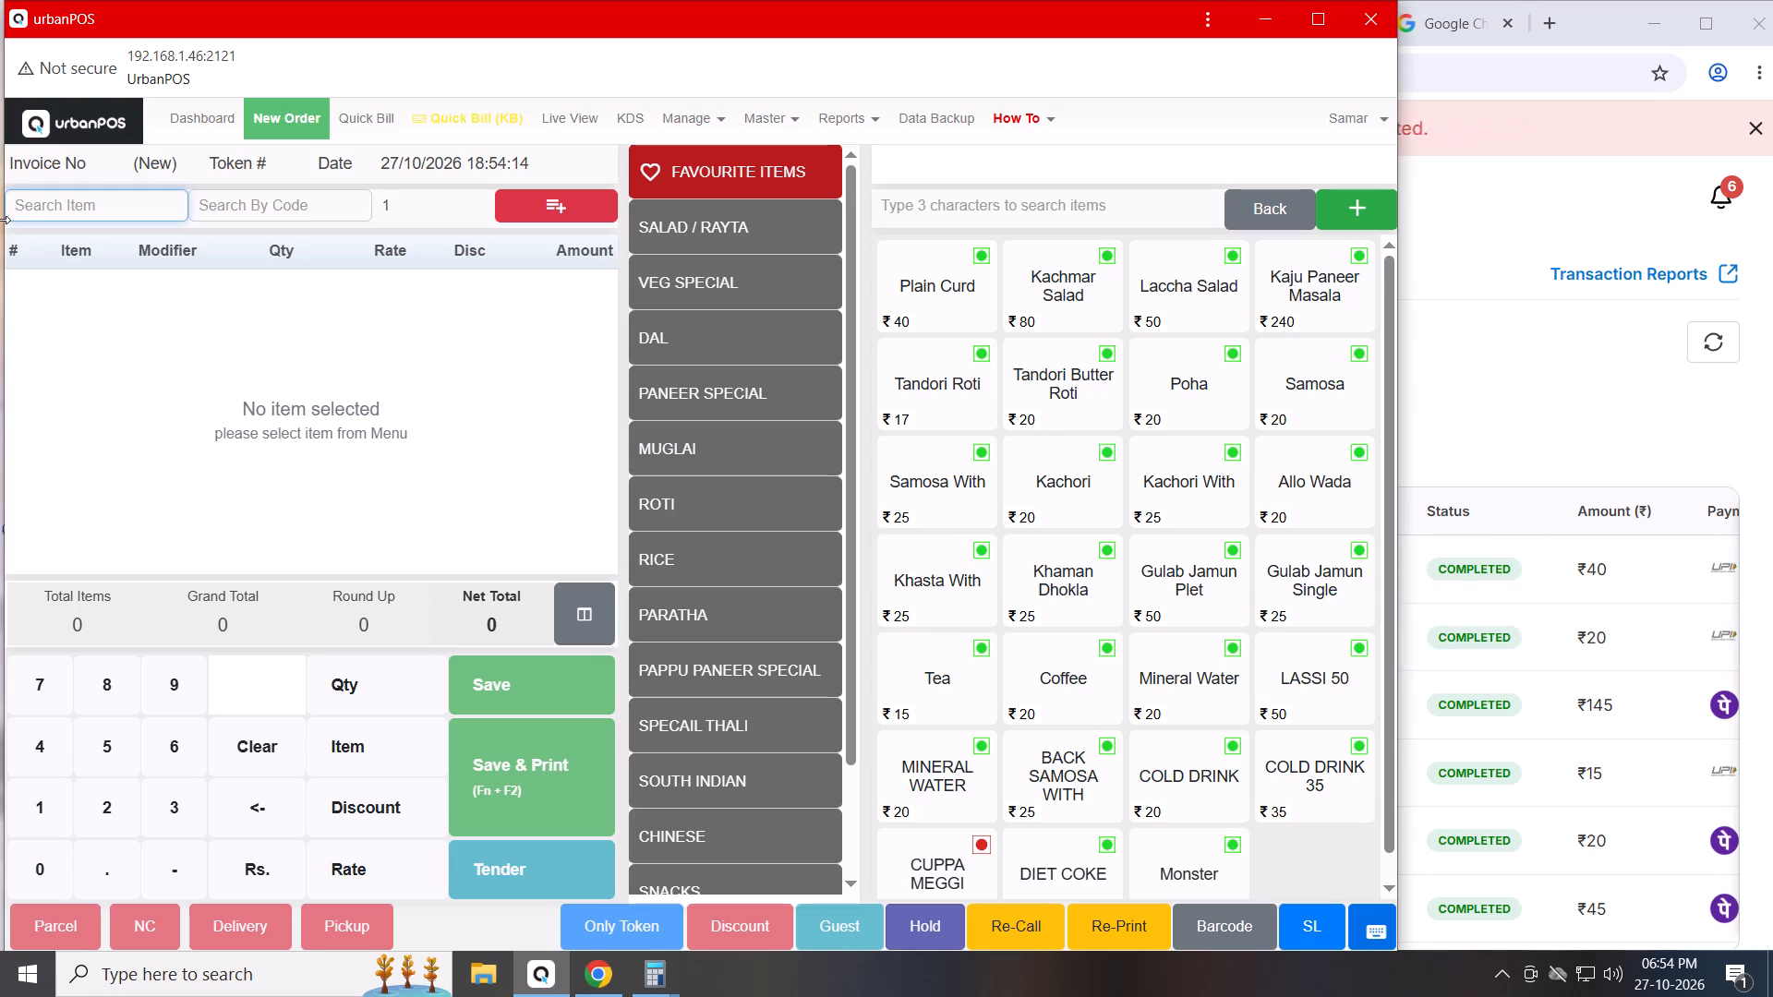
Enter another order for one Special Thali, found by searching "spec", and save and print the bill.
type("spec")
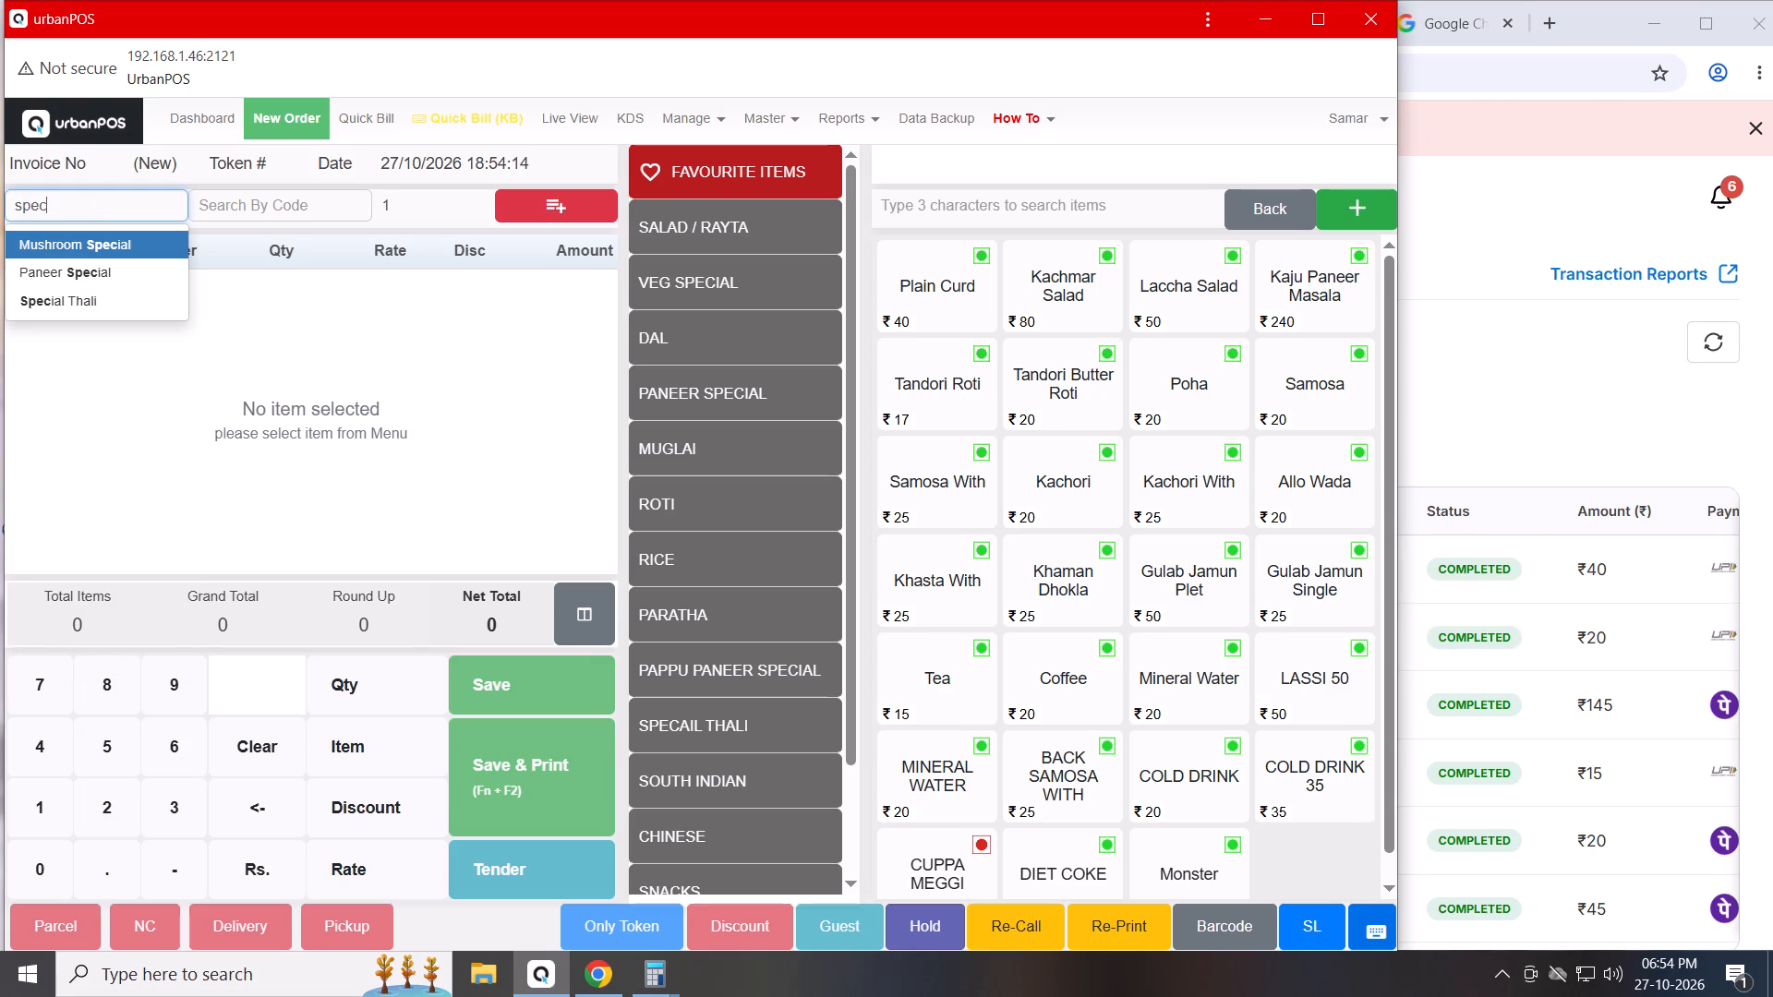
key("Up")
key("Return")
key("Return")
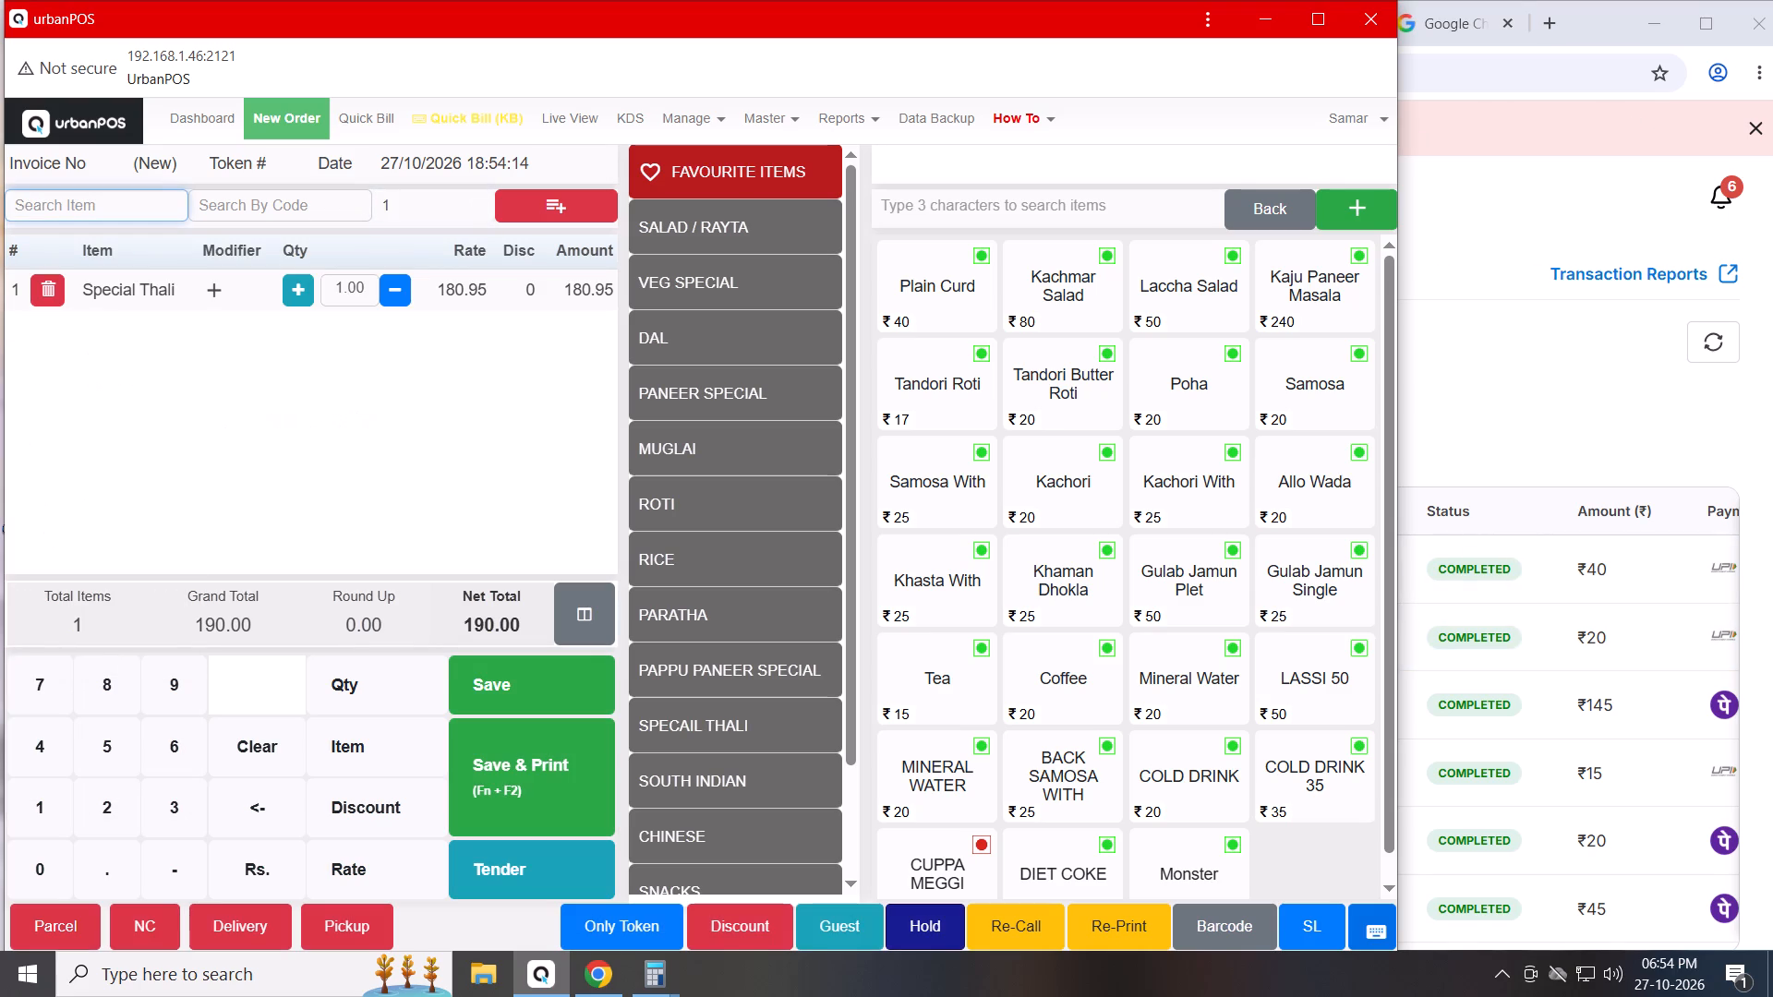
key("F2")
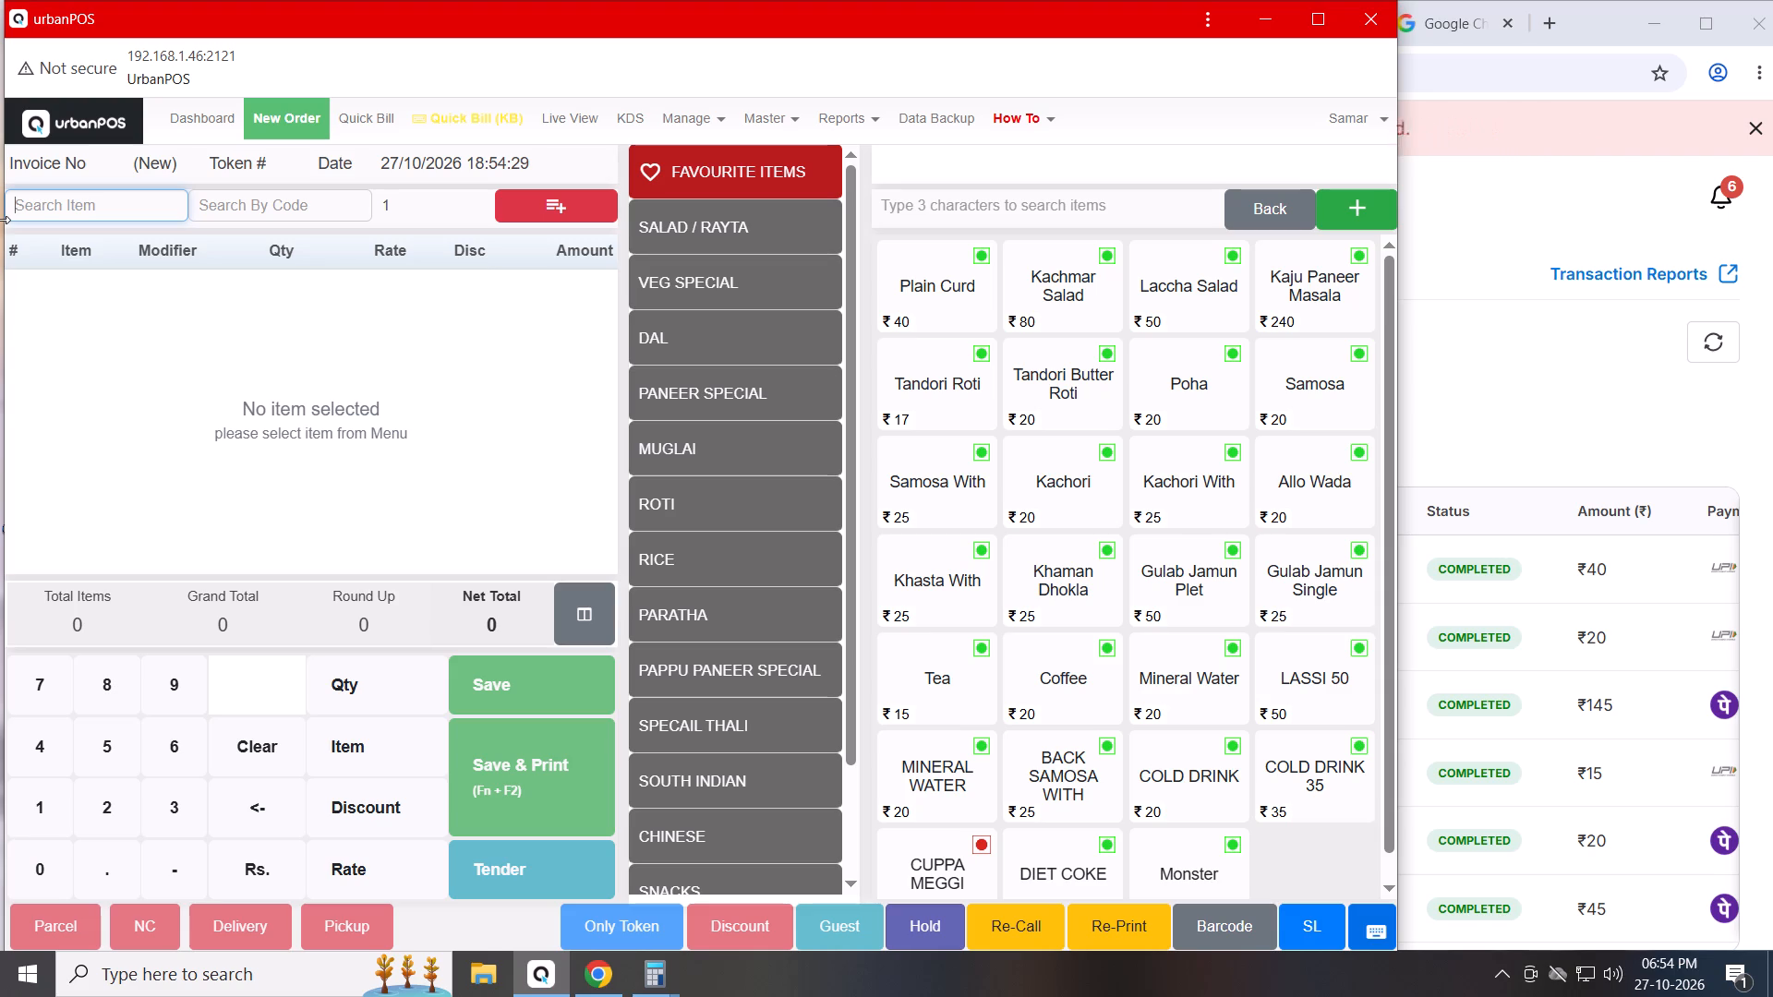
Enter one more single Special Thali order by searching "spec", and save and print the bill.
type("s[")
key("BackSpace")
type("pec")
key("Up")
key("Return")
key("Return")
key("F2")
Enter an order for the item with code 8 in quantity 2, and save and print the bill.
left_click(251, 218)
key("8")
key("Return")
key("2")
key("Return")
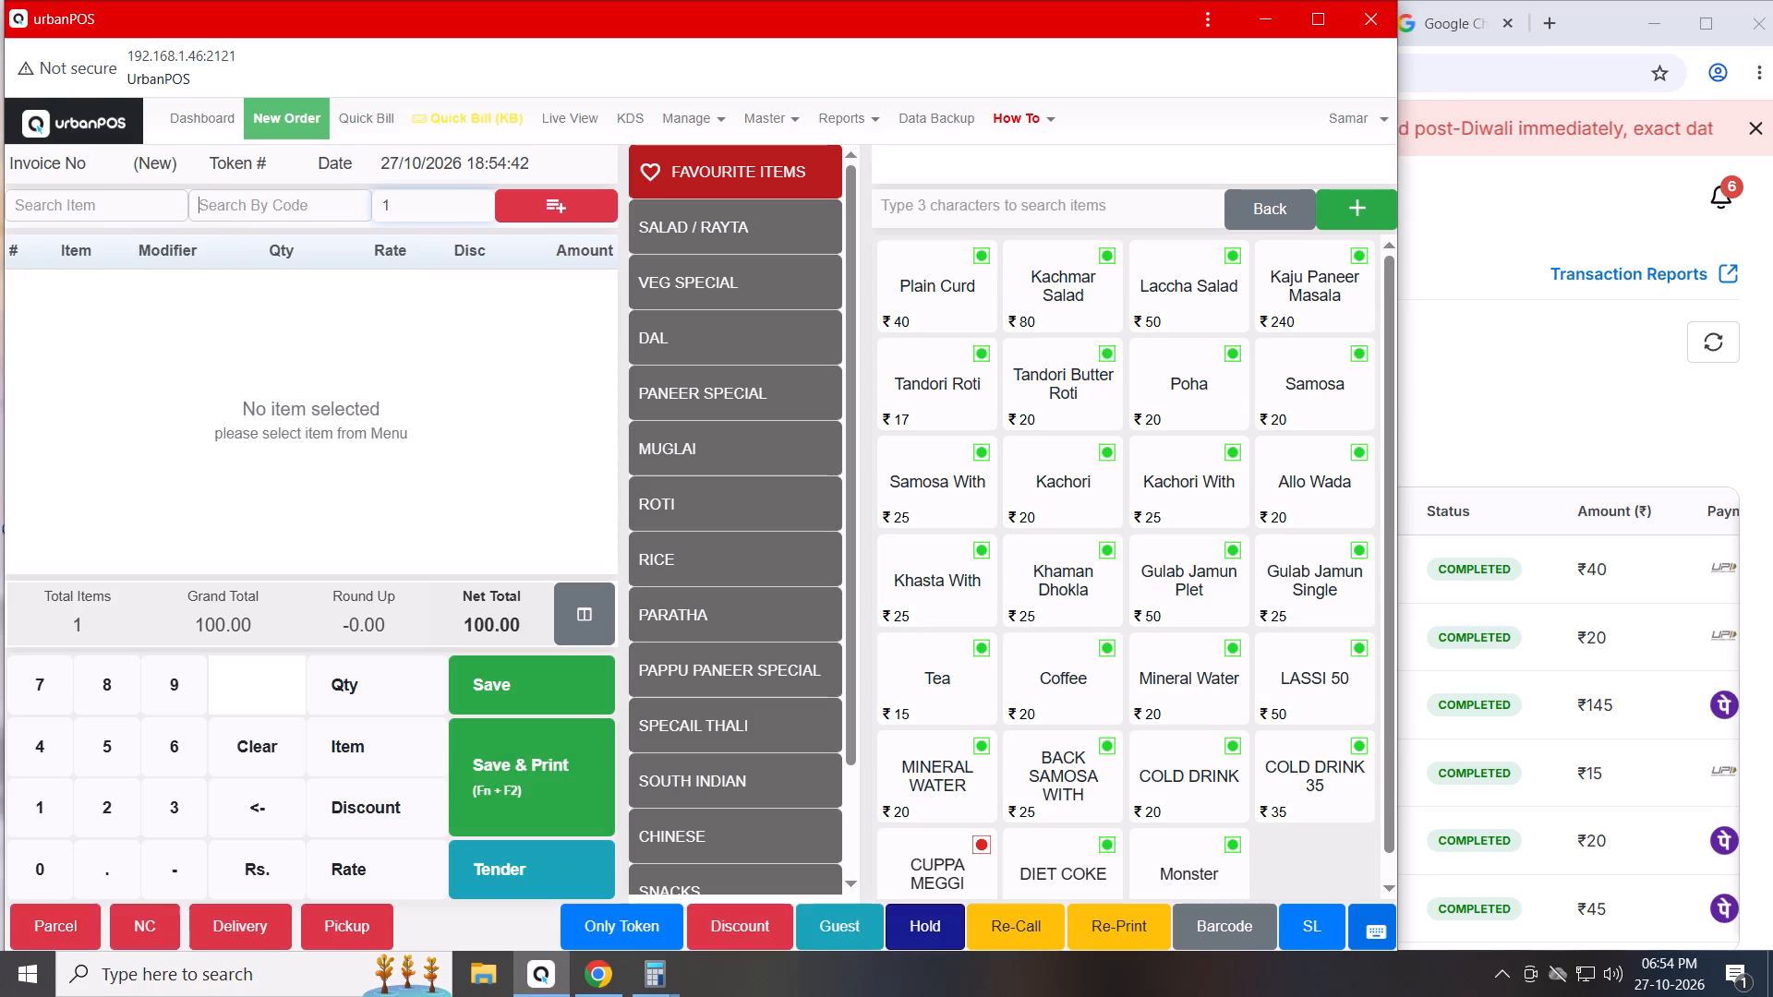
key("F2")
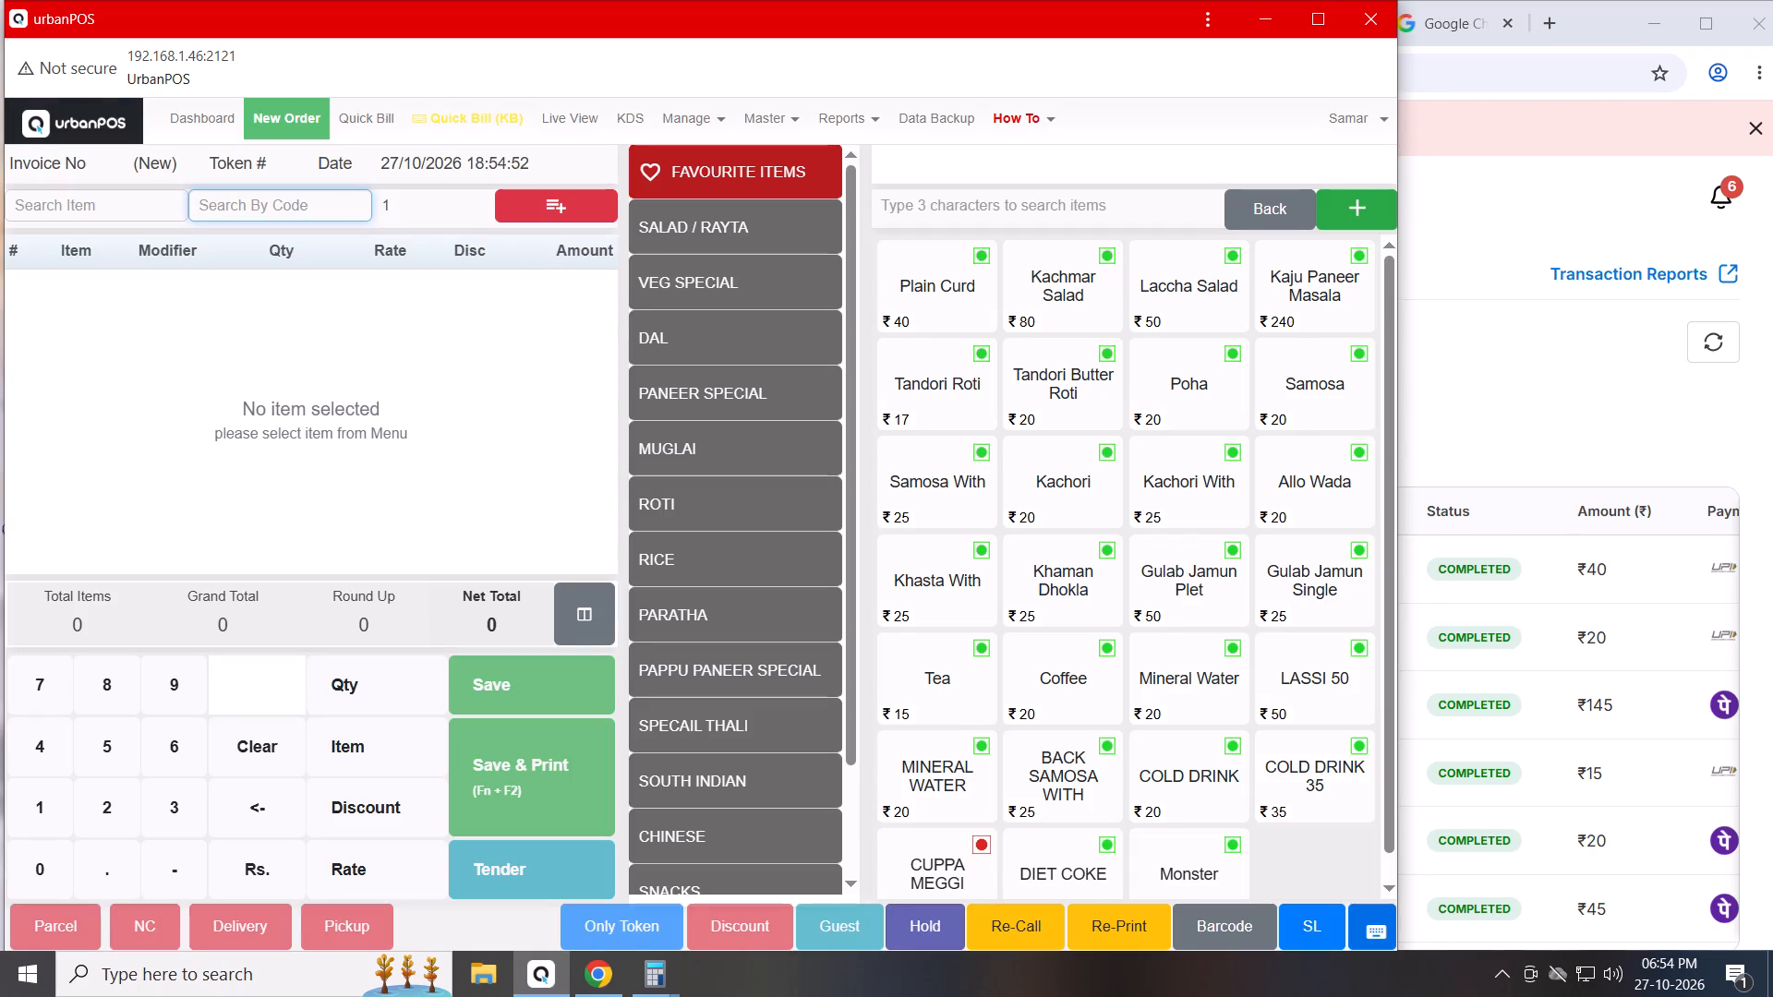
Enter an order for one Mineral Water at ₹20, and save and print the bill.
left_click(1202, 679)
key("F2")
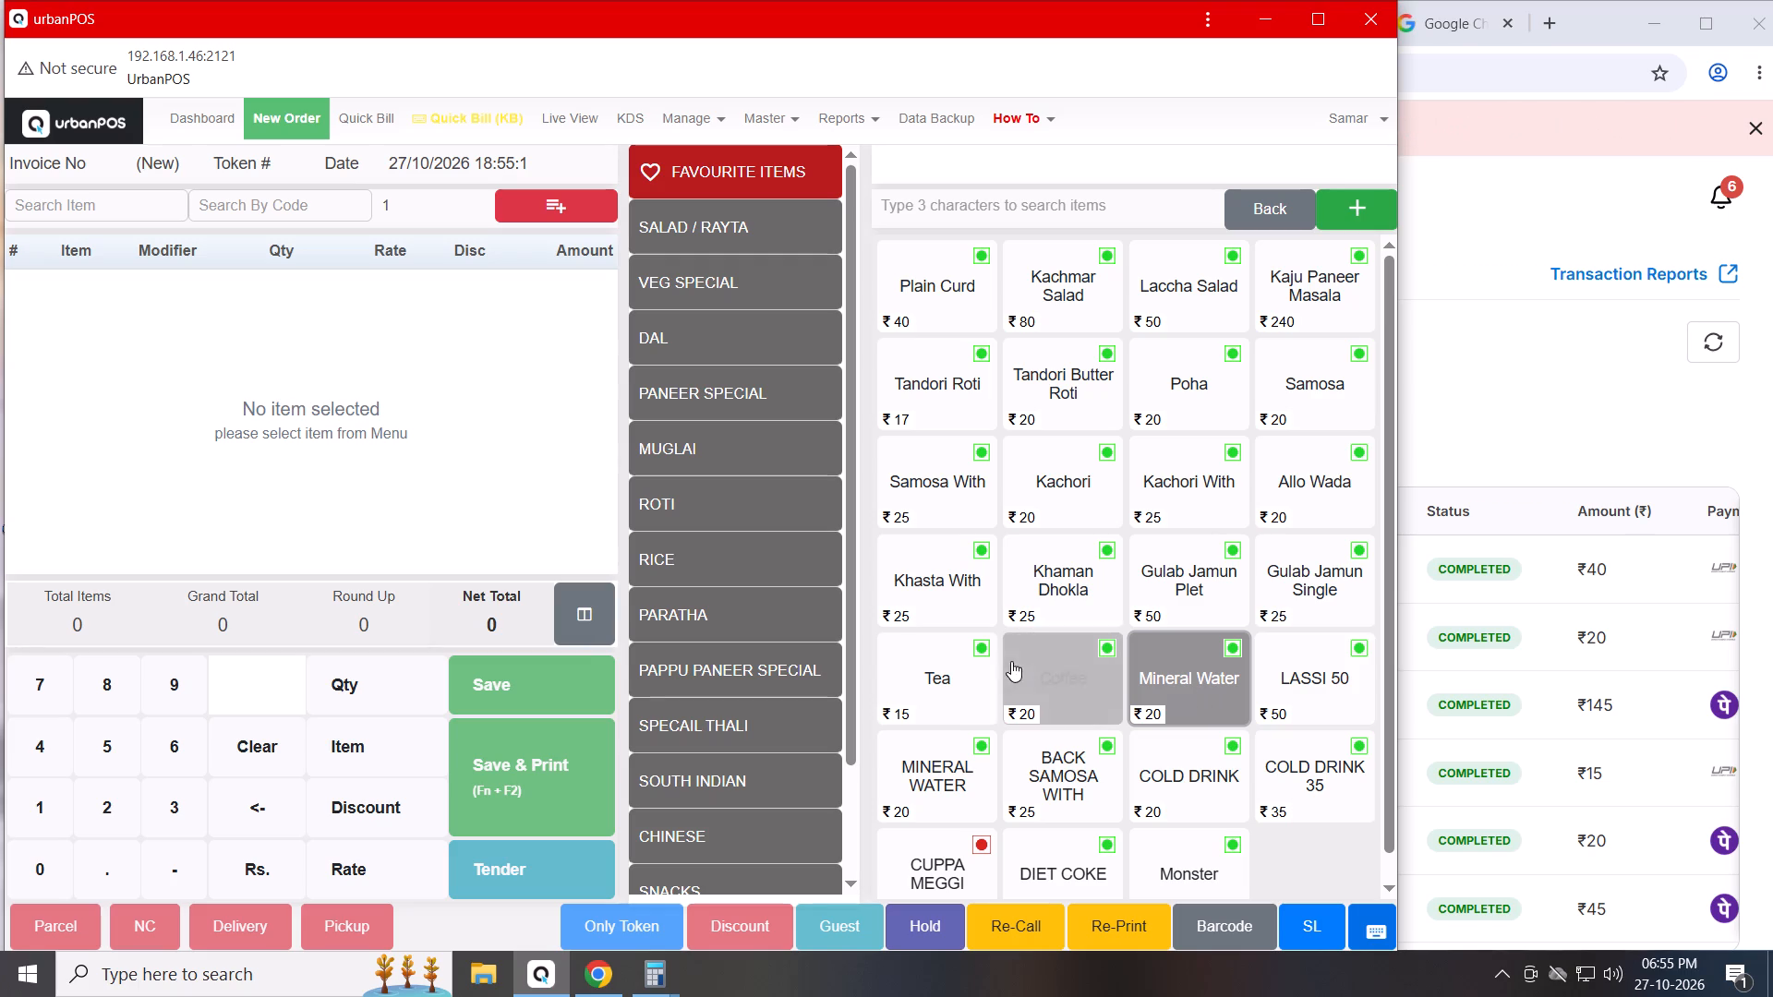
Enter a new order for two Teas, and save and print the bill.
double_click(966, 685)
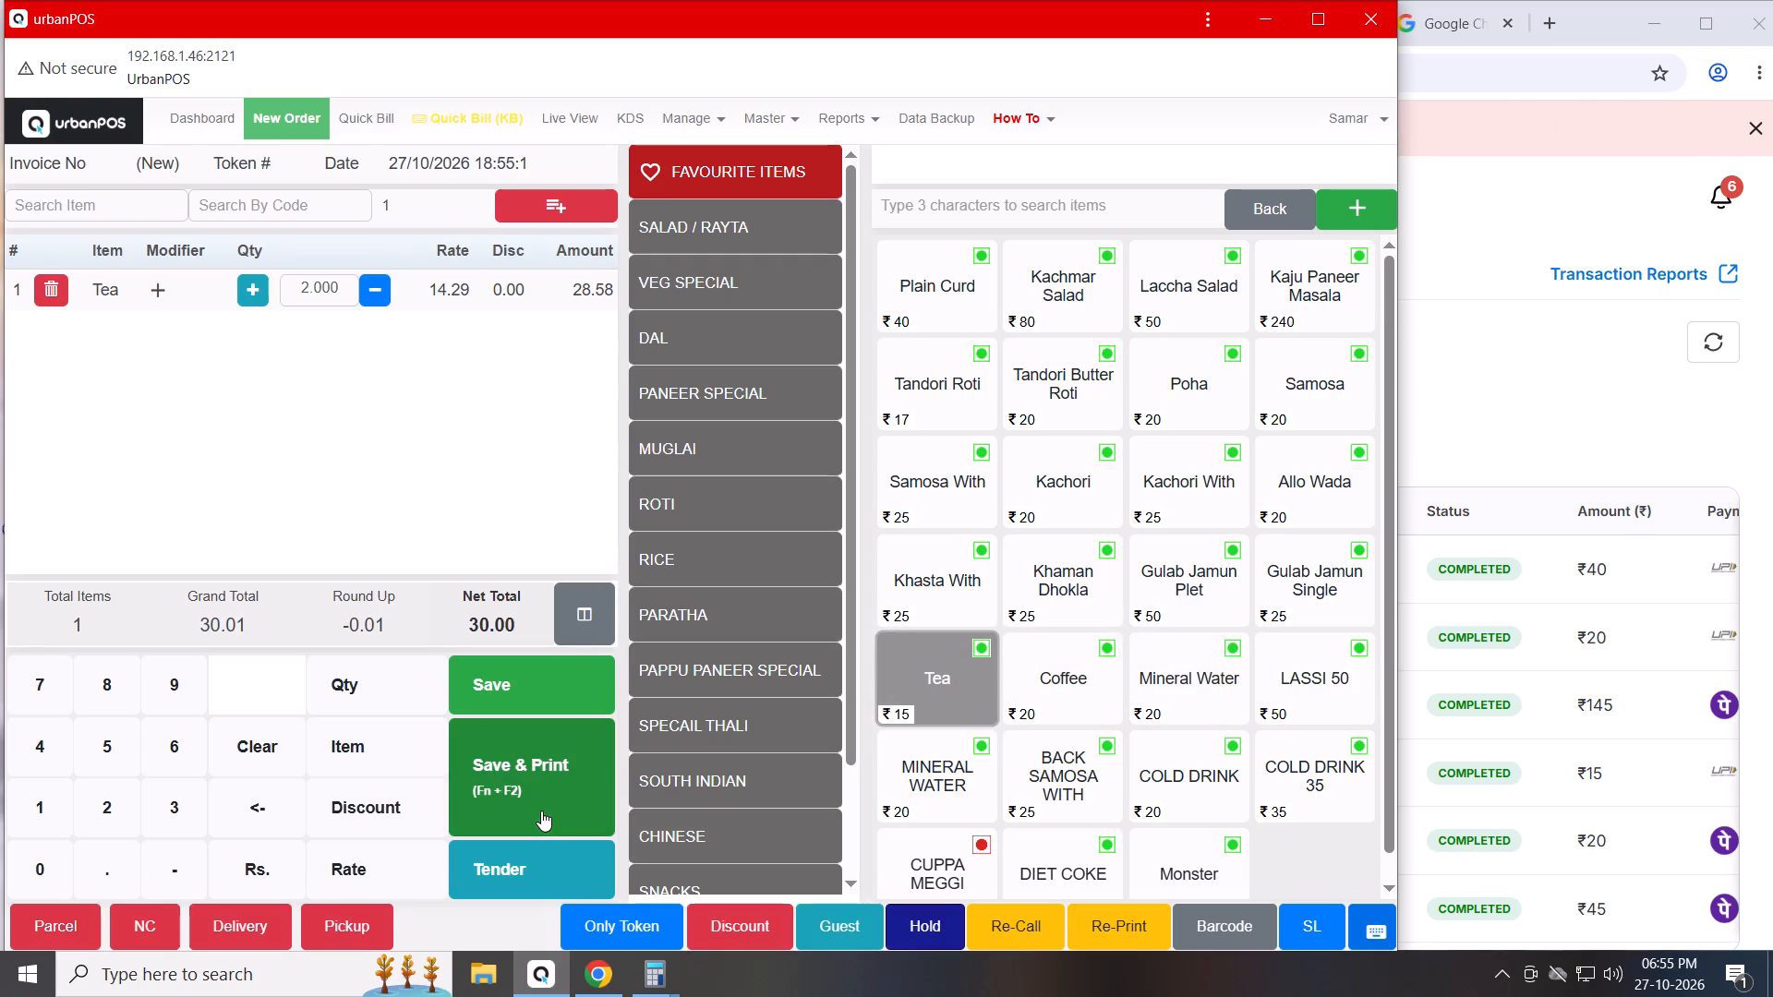
left_click(541, 811)
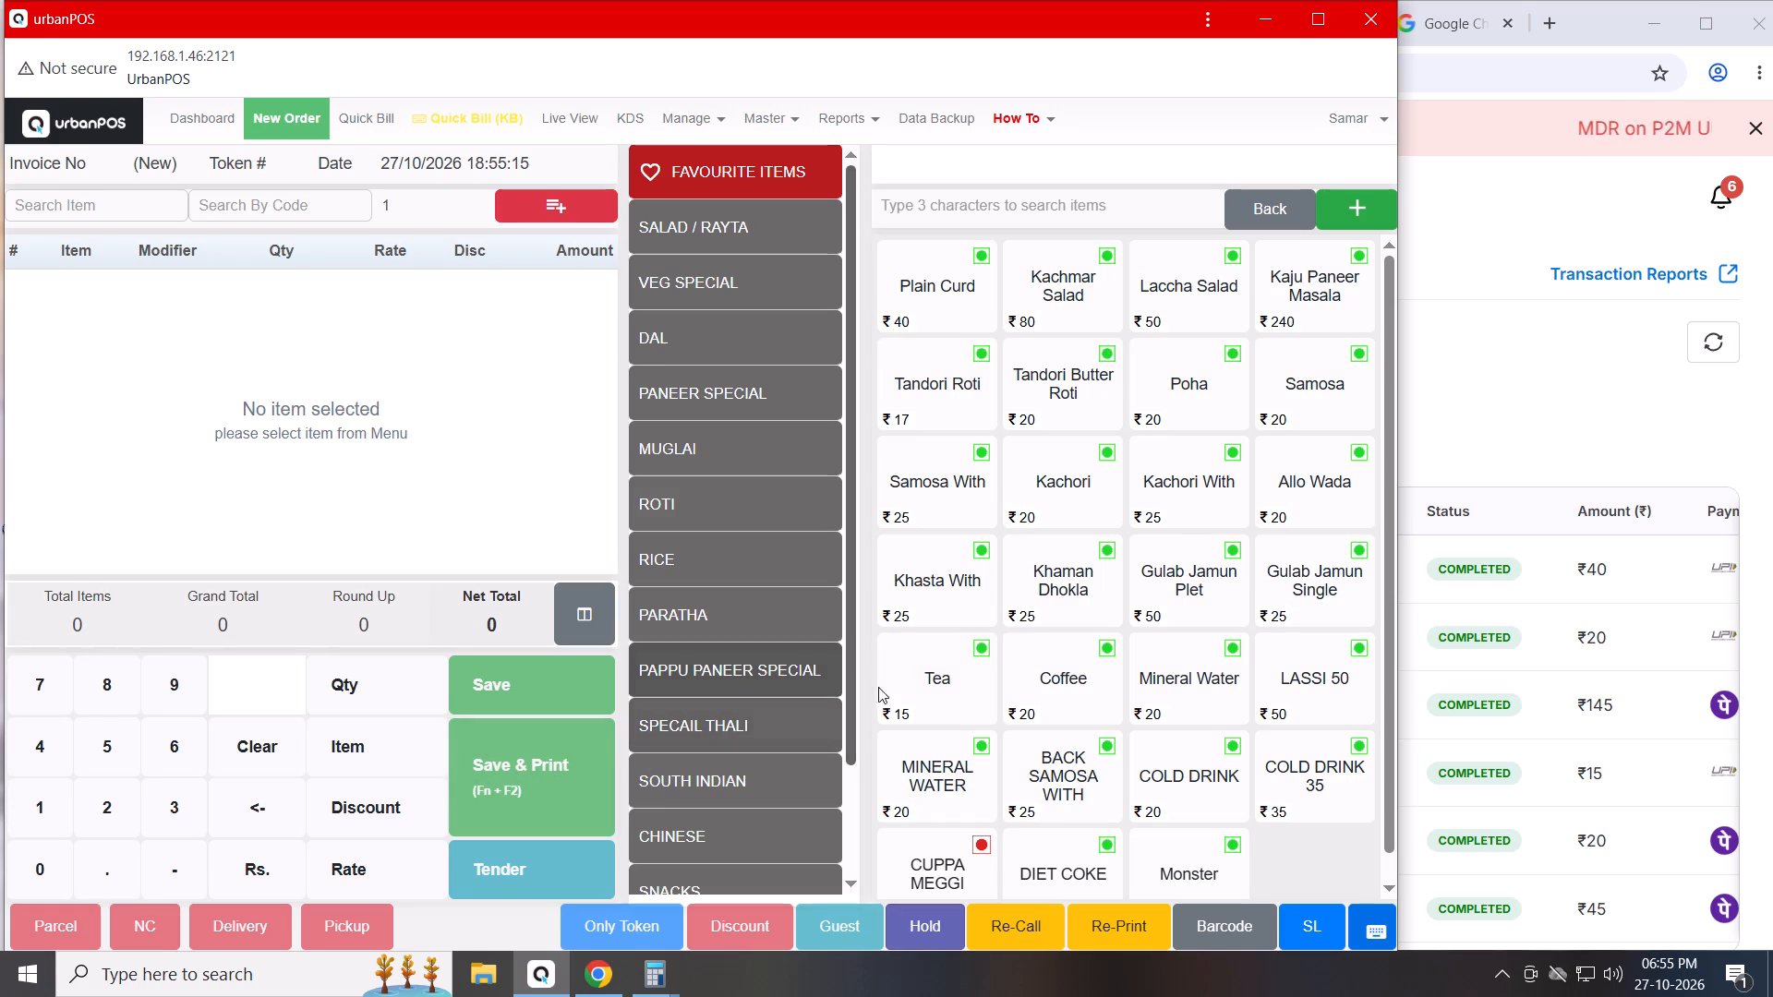
Enter an order for four Teas, and save and print the bill.
double_click(896, 679)
double_click(917, 681)
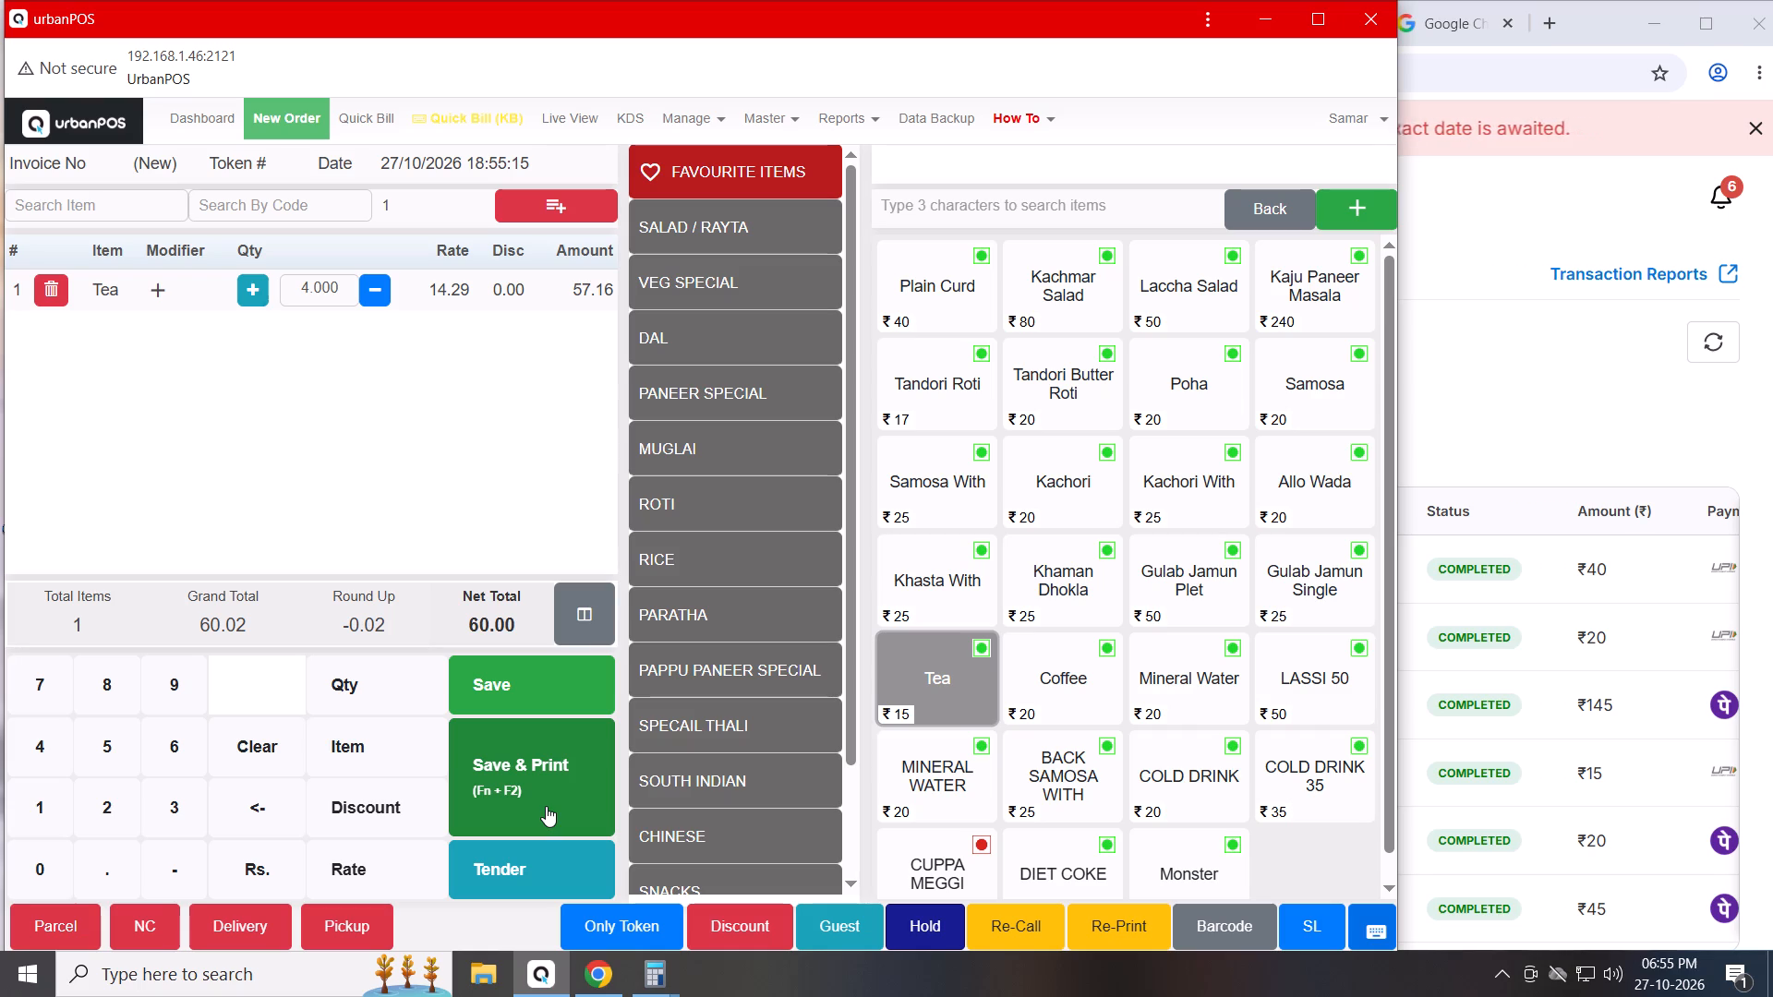
key("F2")
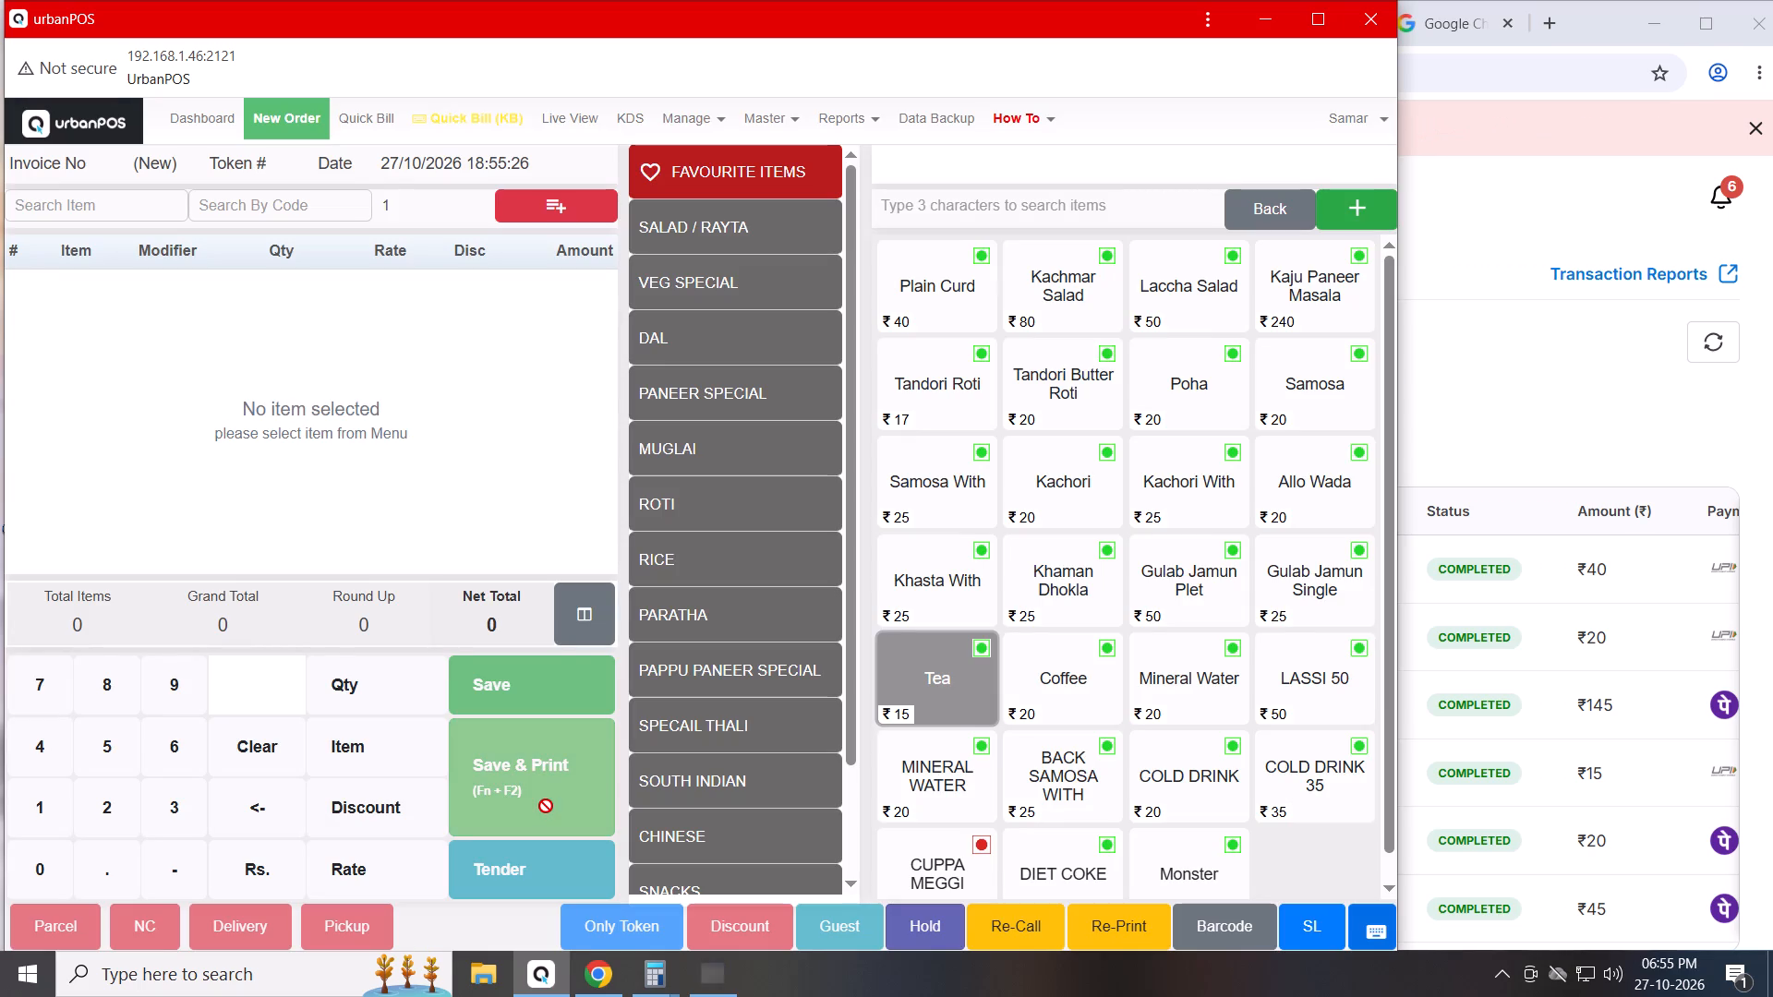
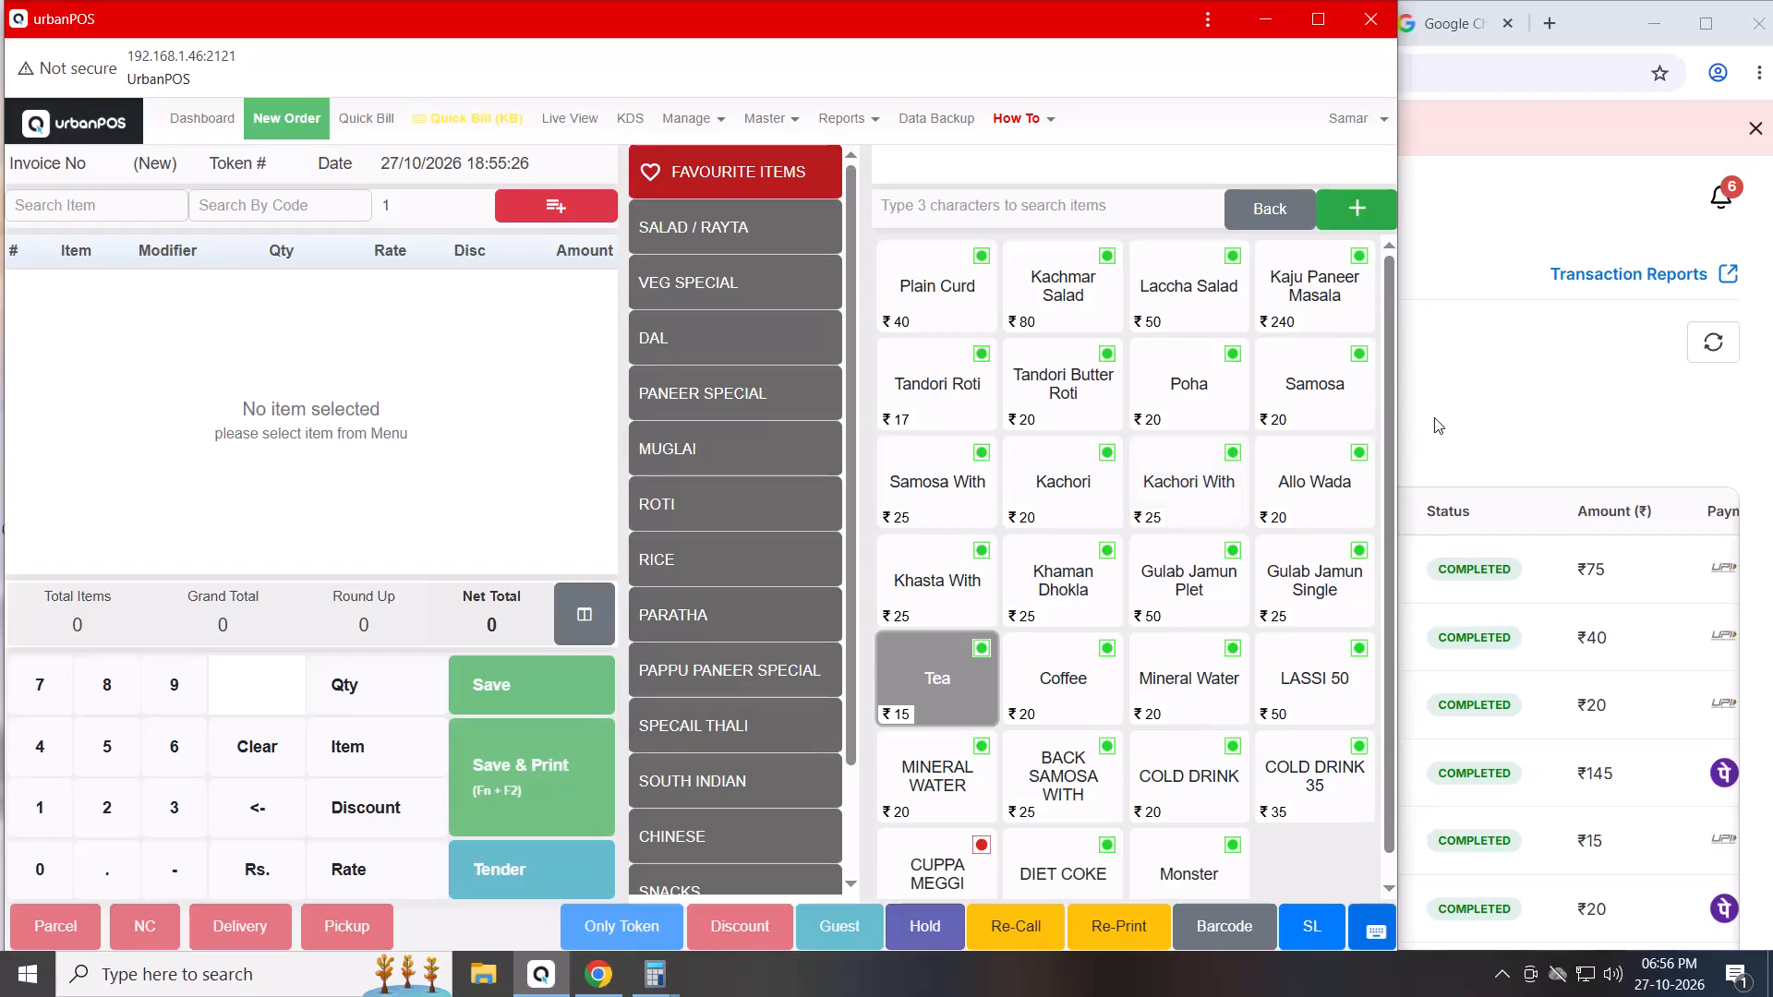
Enter an order for one Samosa at ₹20, and save and print the bill.
left_click(1326, 382)
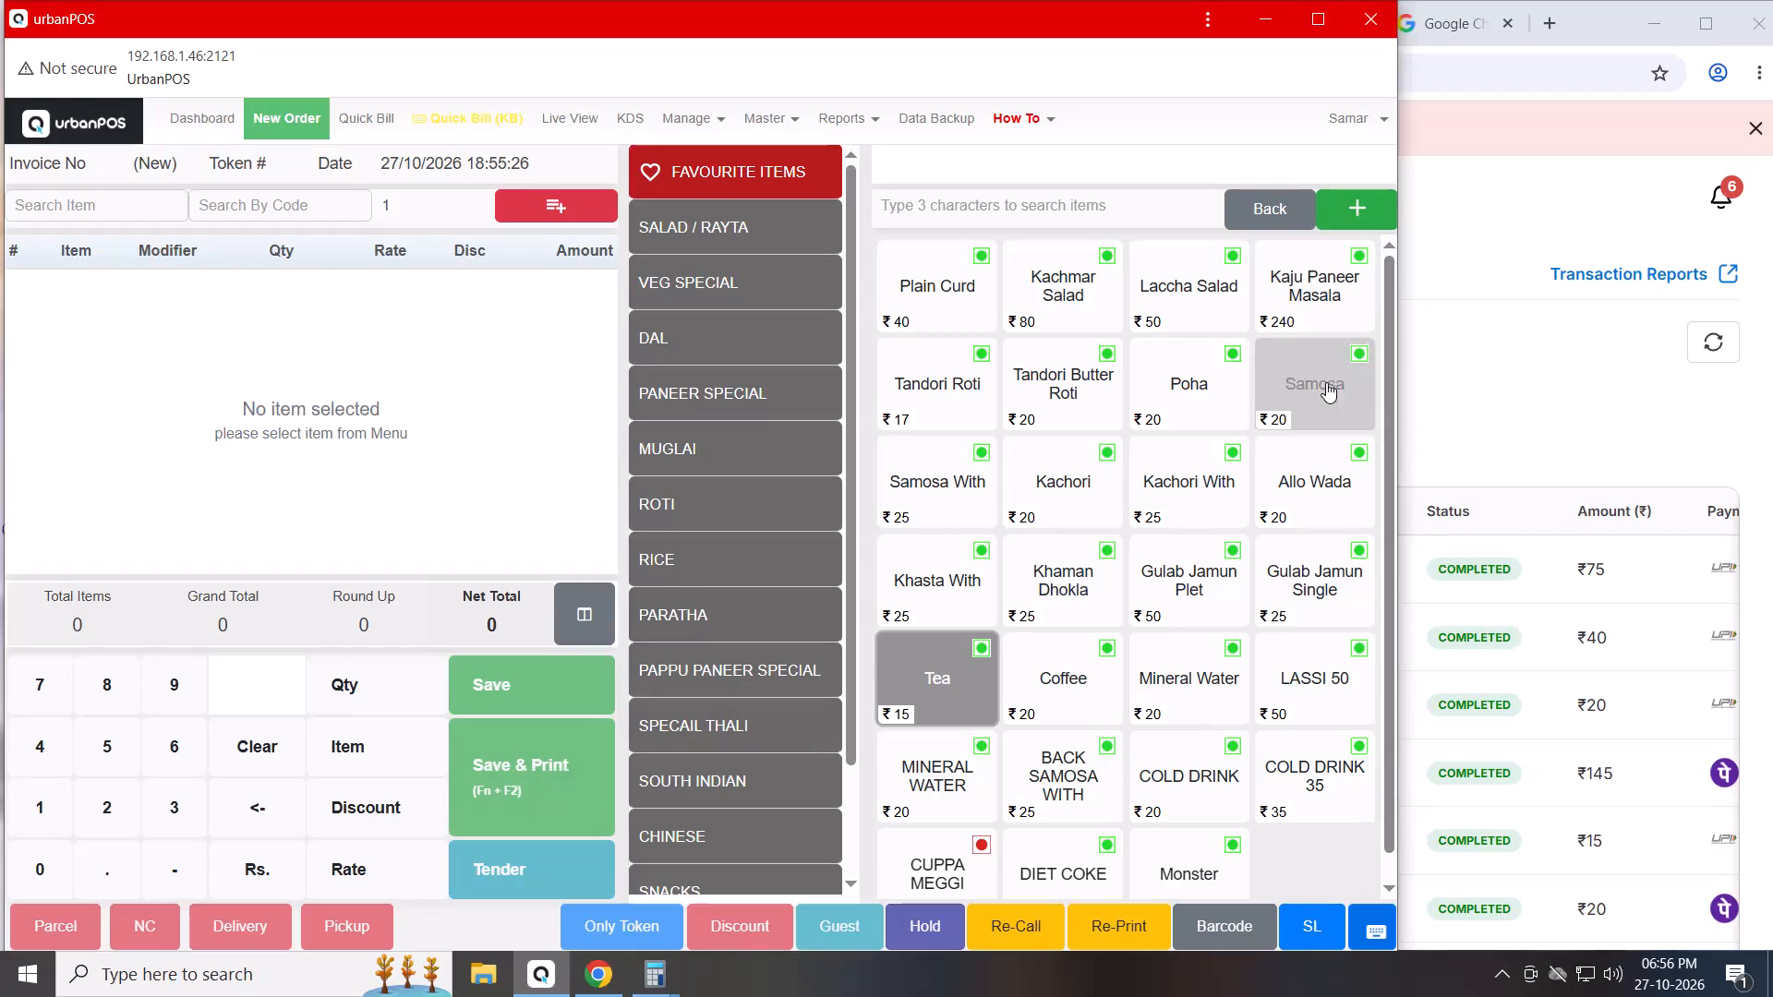
left_click(460, 811)
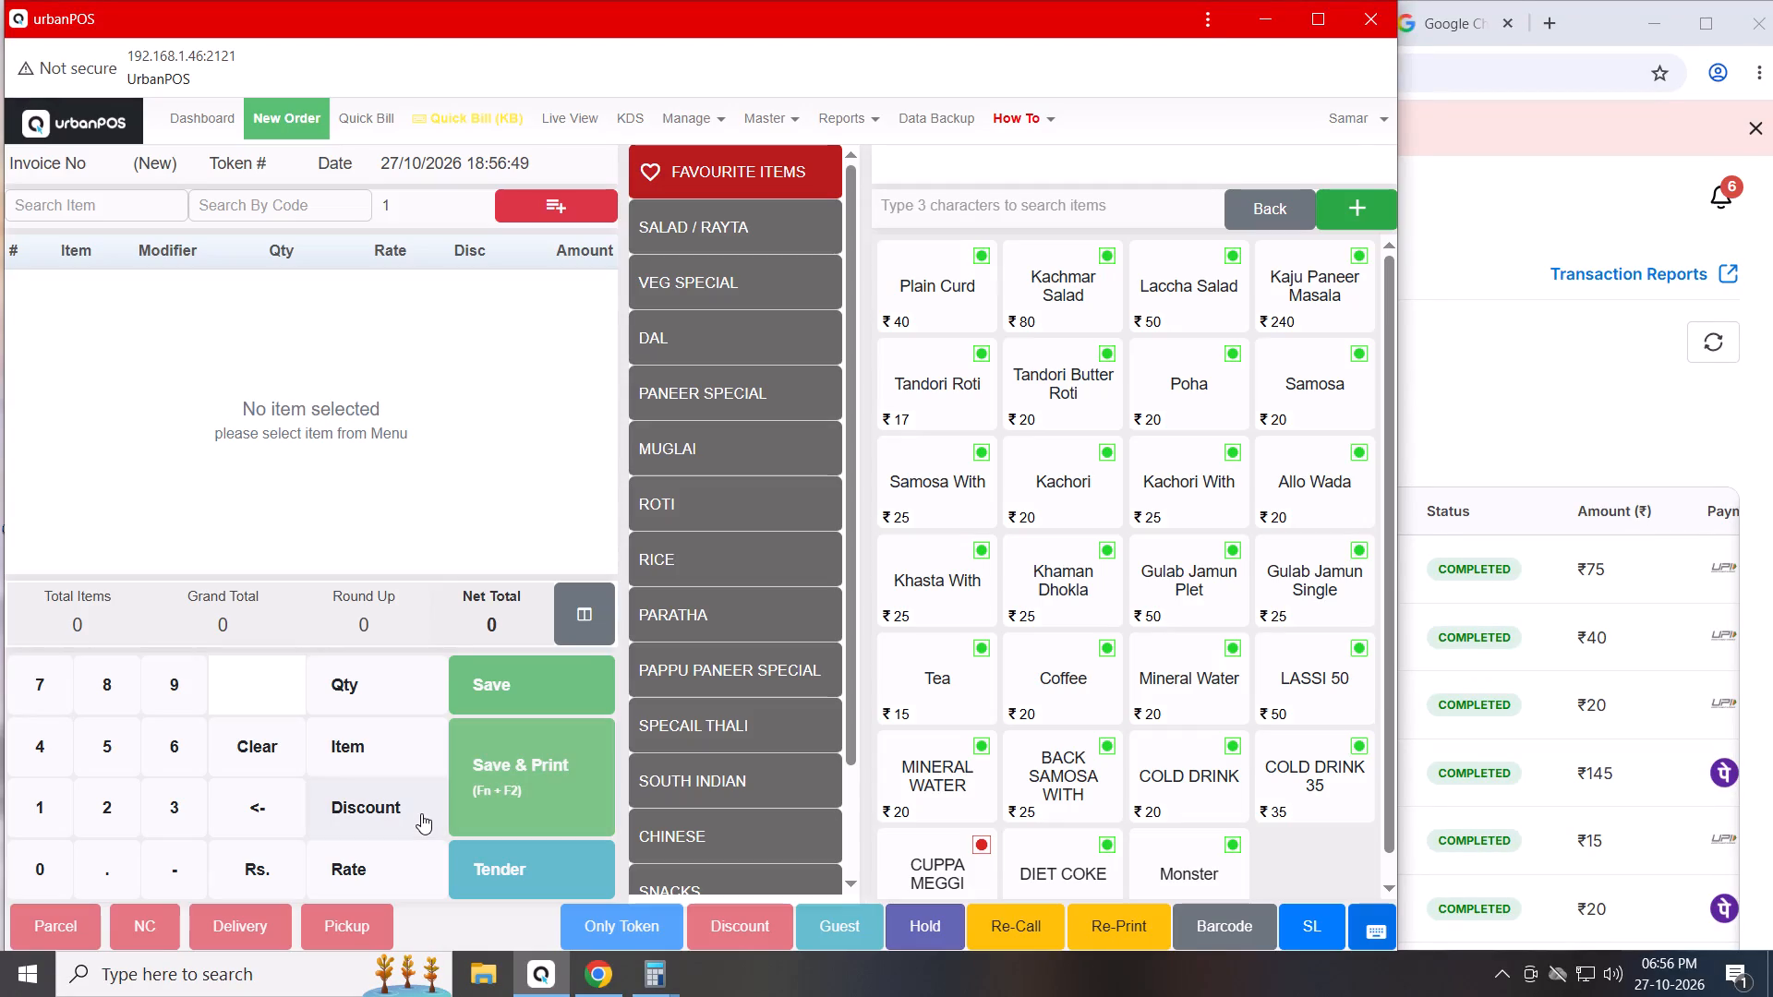
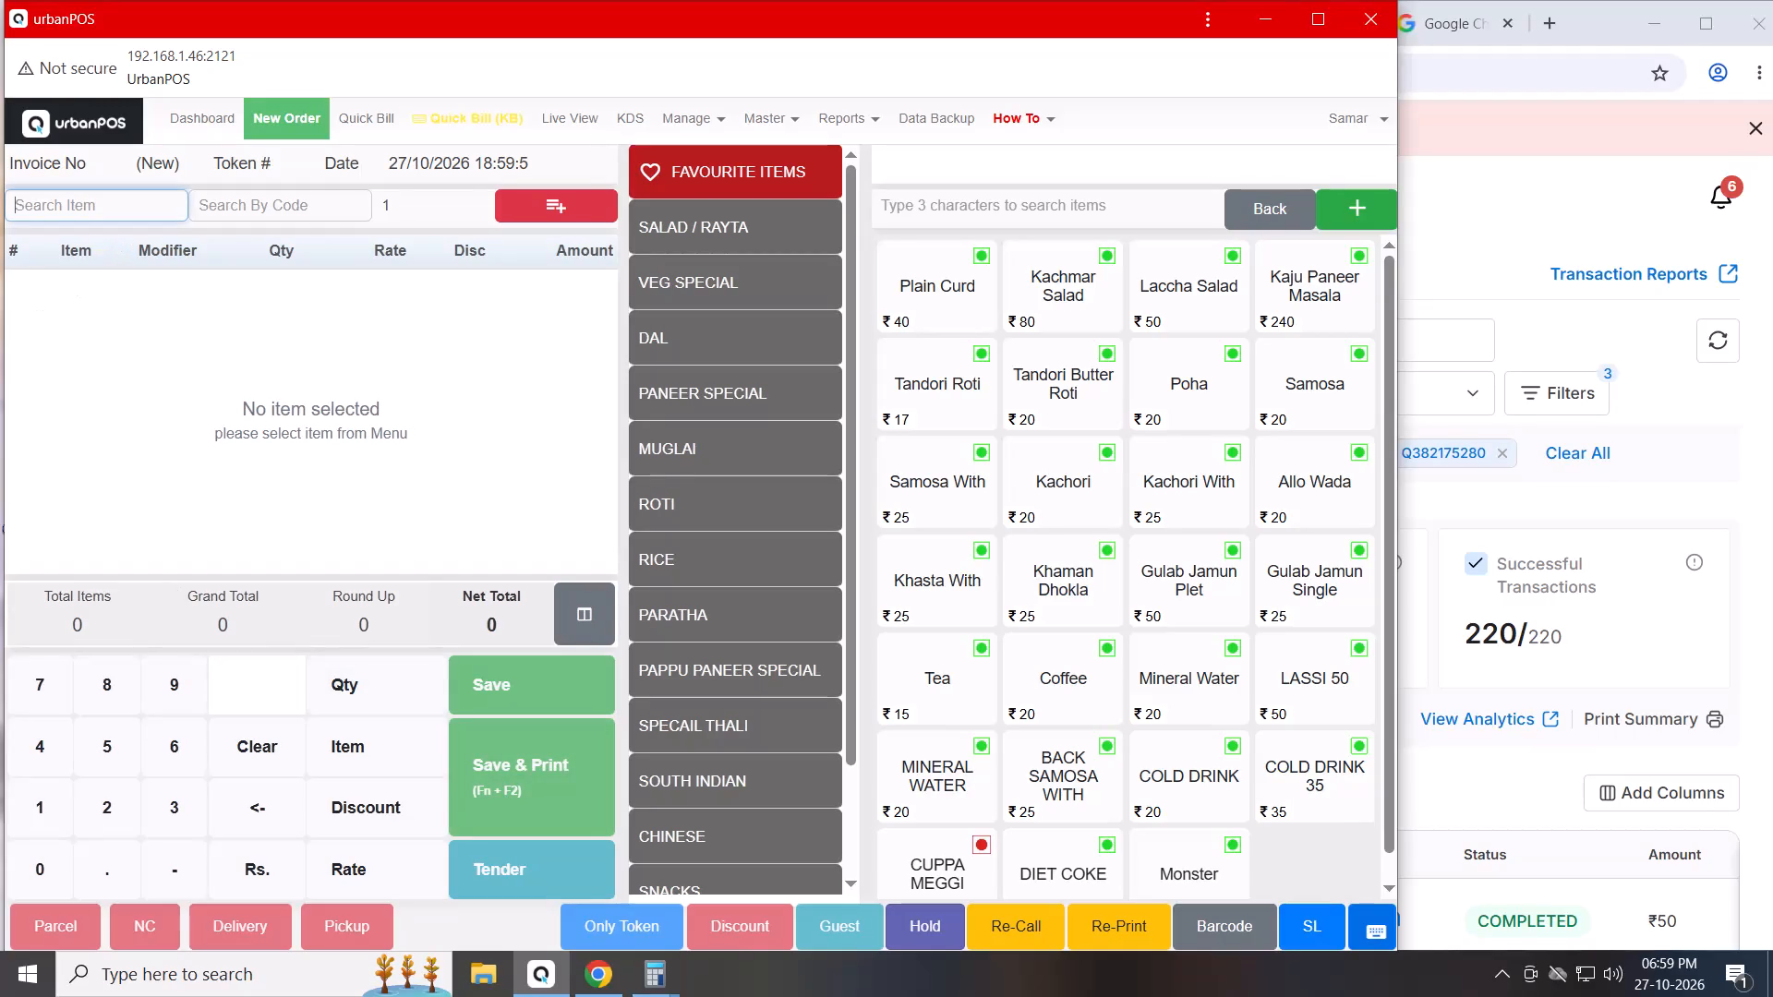
Start a new order with two Teas and two Kachoris.
type("tea")
key("Return")
key("2")
key("Return")
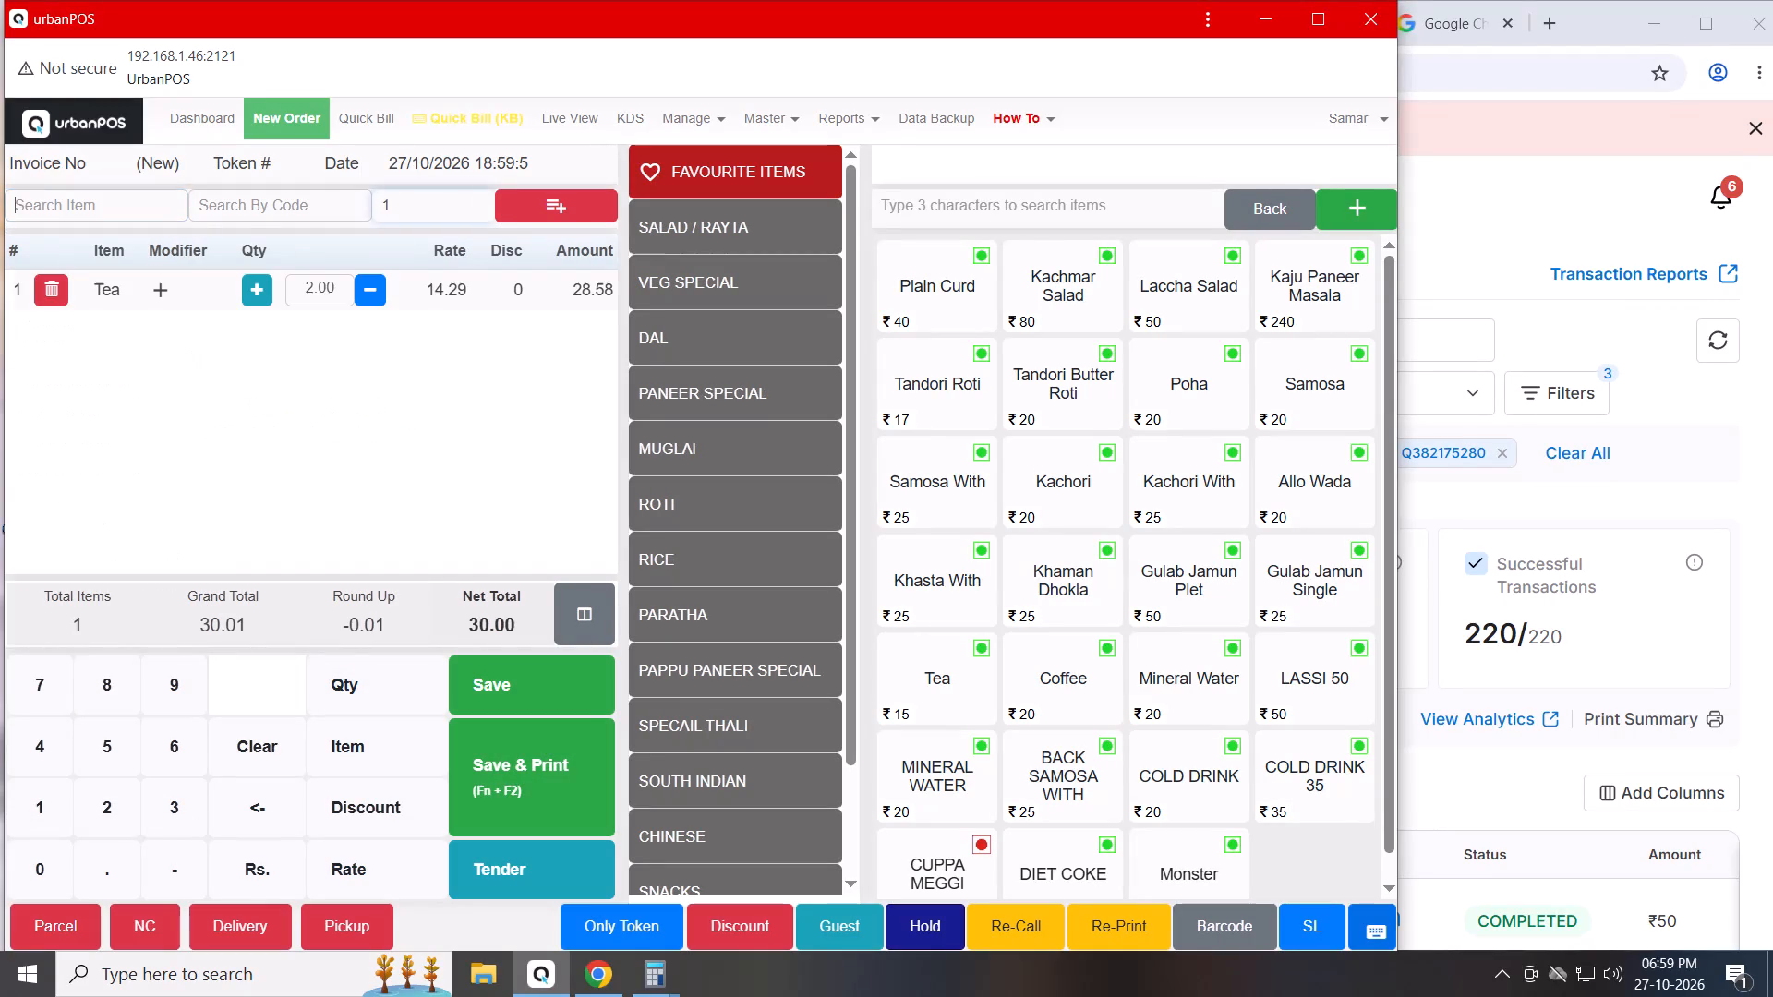
type("kach")
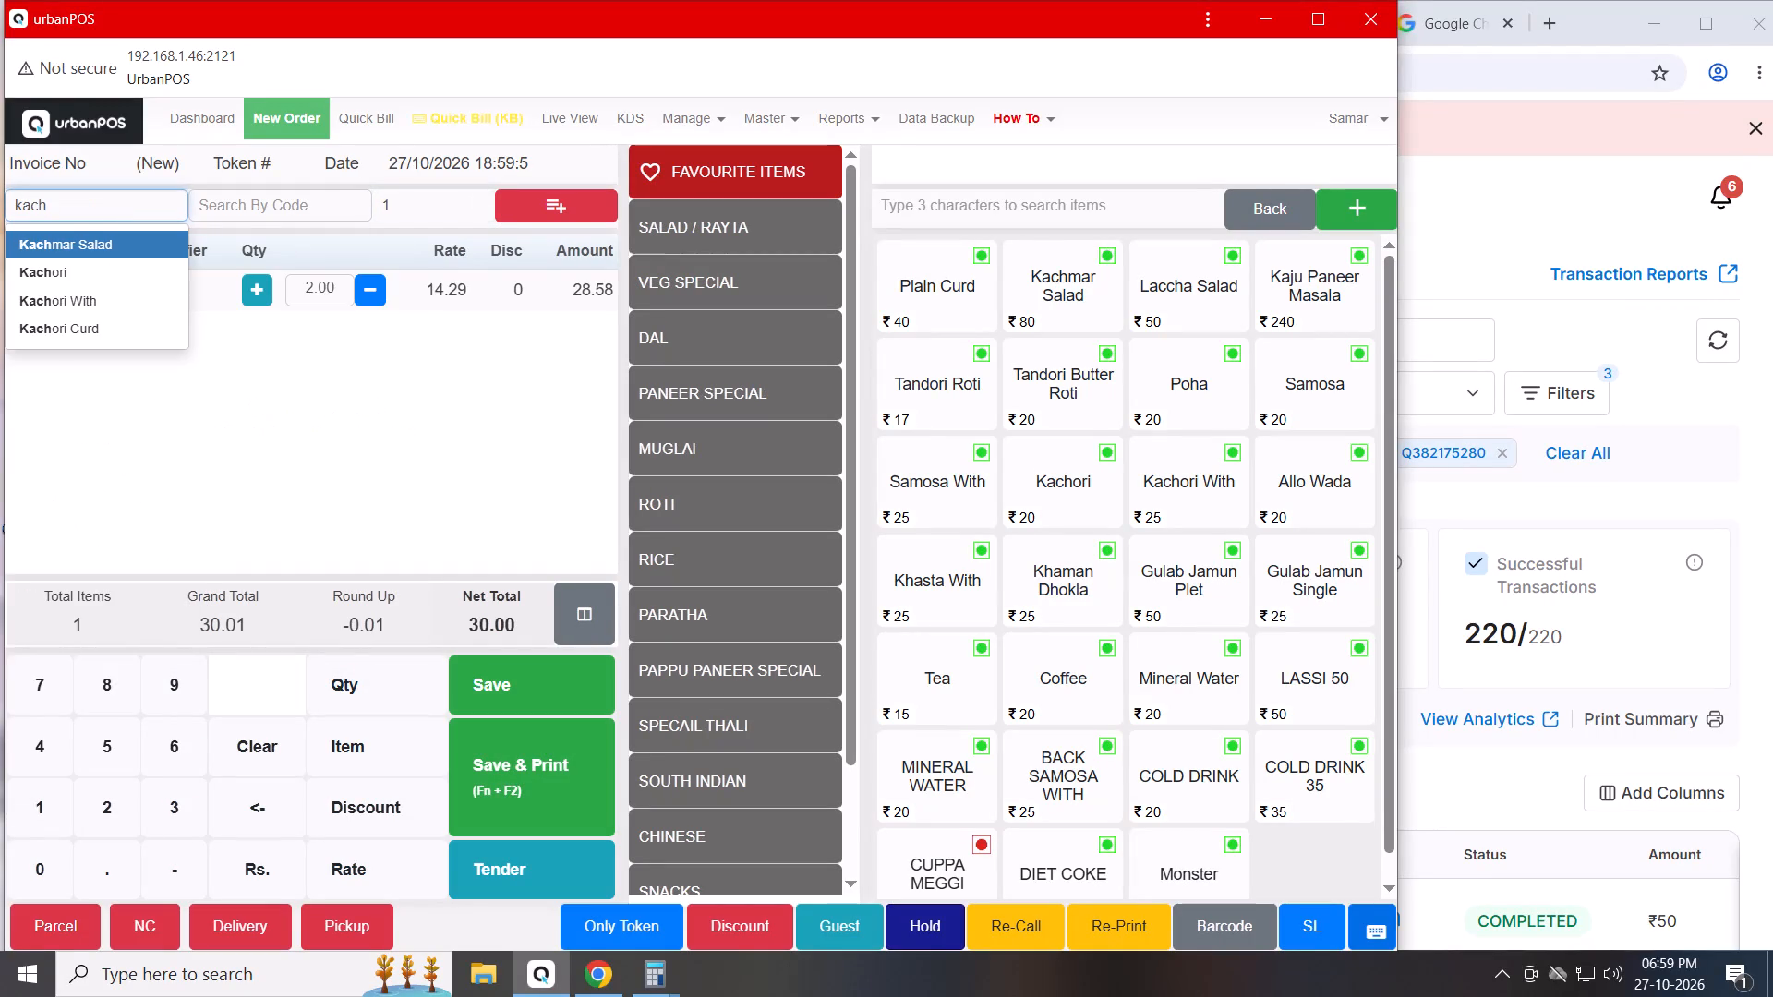
key("Down")
key("Return")
key("2")
key("Return")
Add one Masala Dosa and one Idli Sambhar to the current order.
type("masala d")
key("Return")
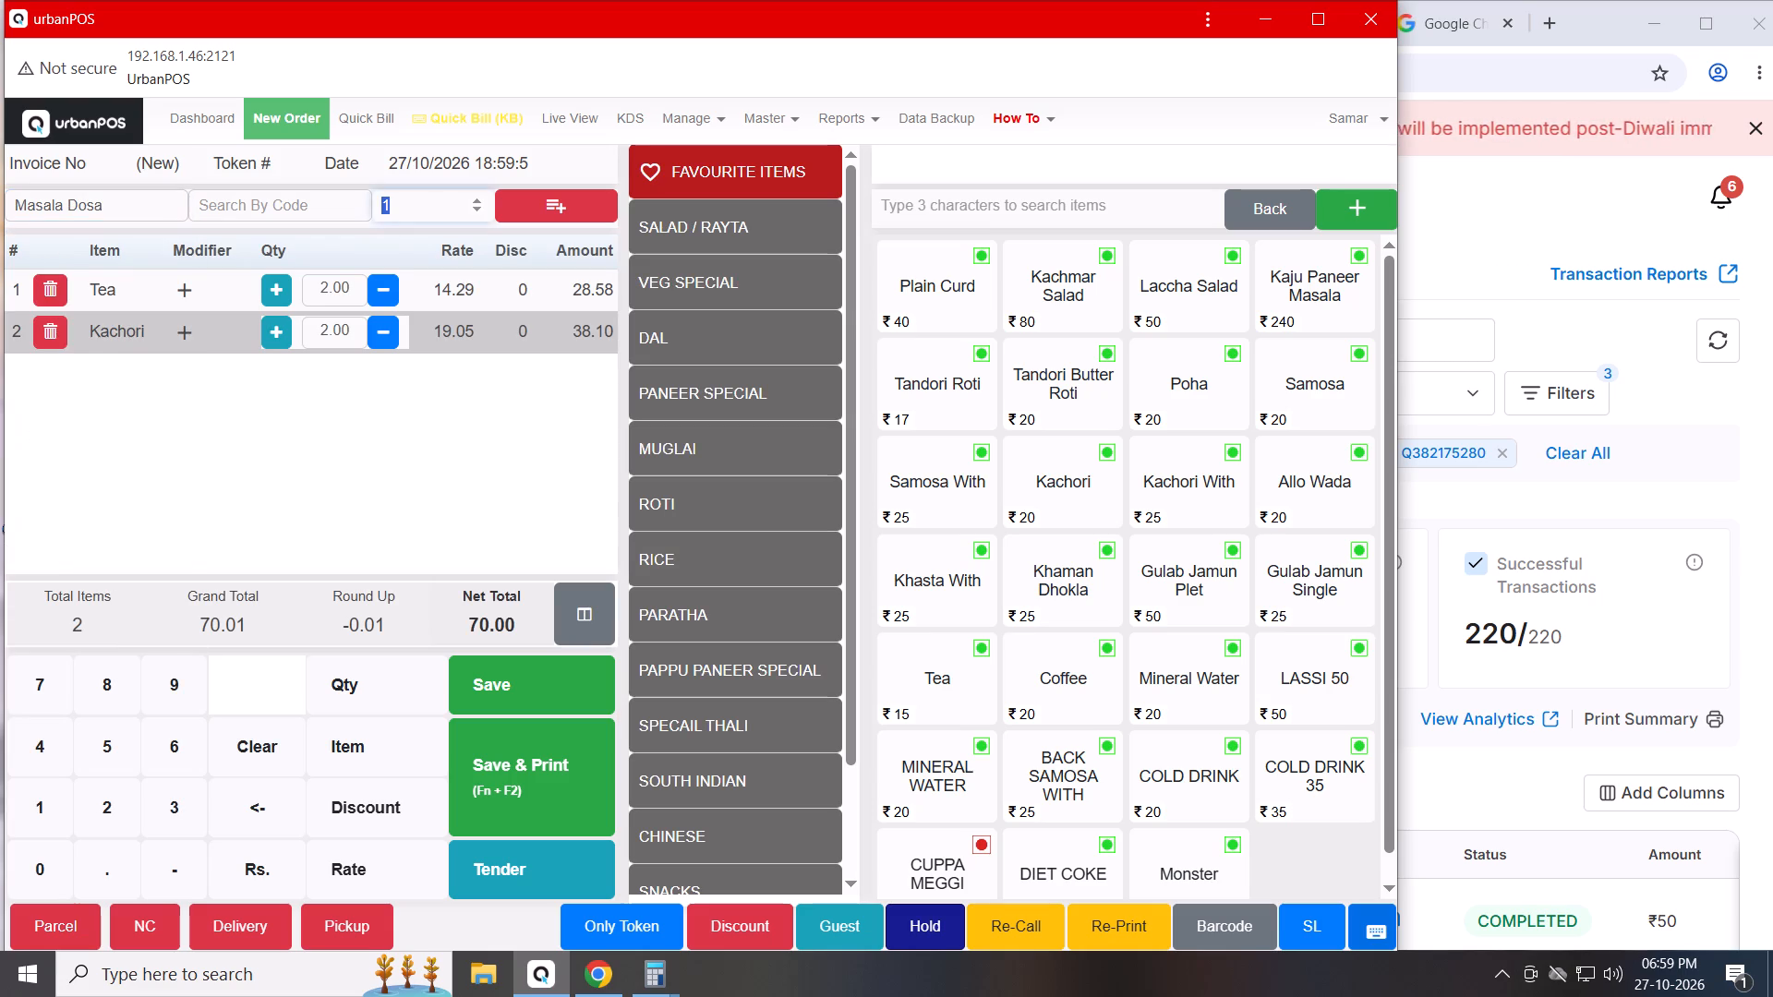
key("Return")
type("idli sa")
key("Return")
key("Return")
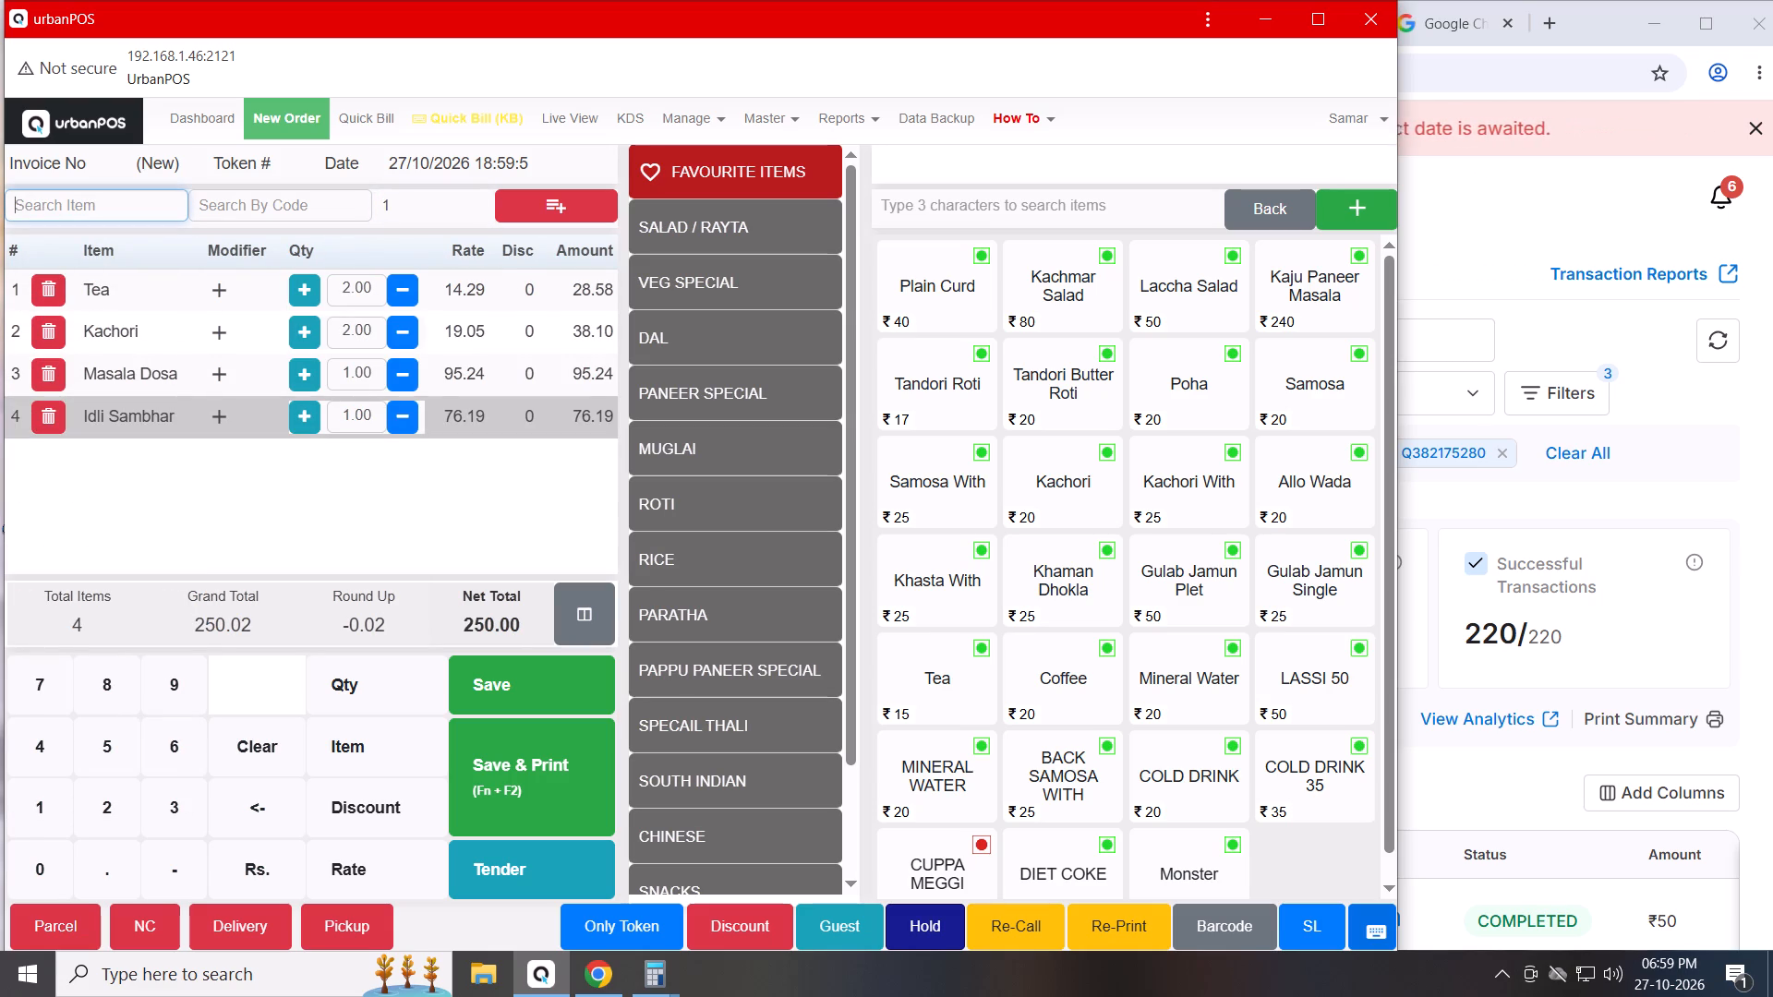
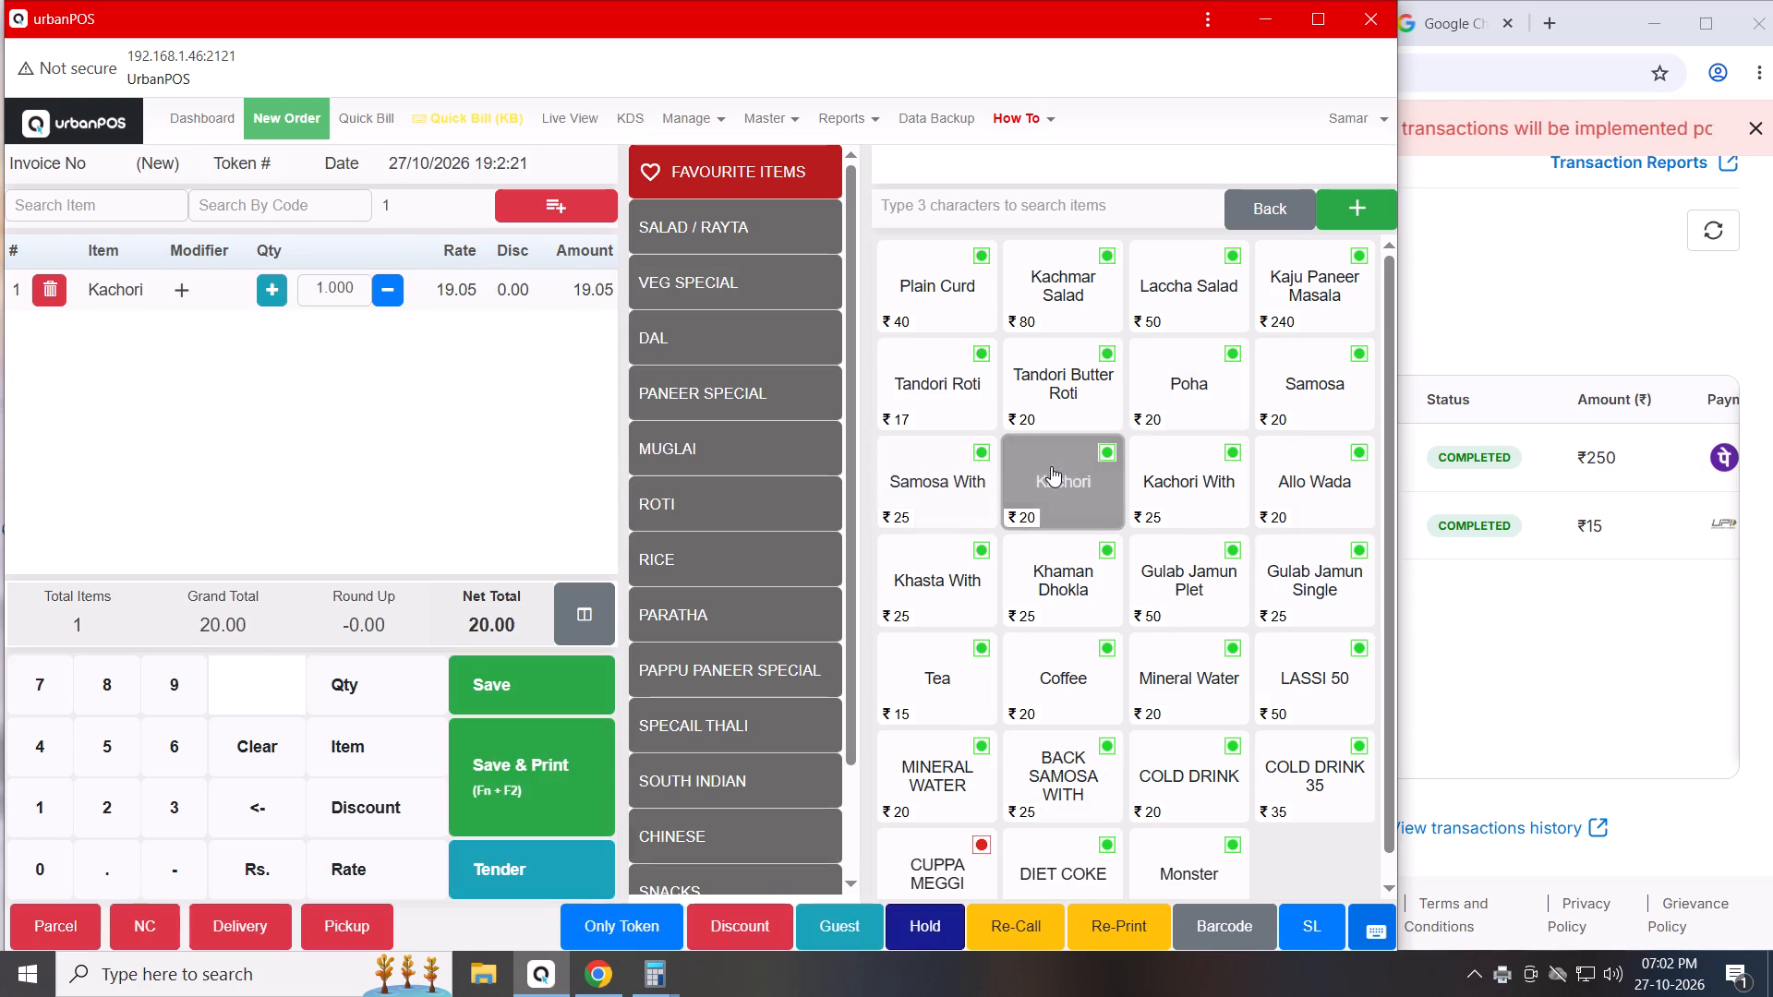
Add two Teas to the Kachori order, save it and print the bill.
double_click(953, 659)
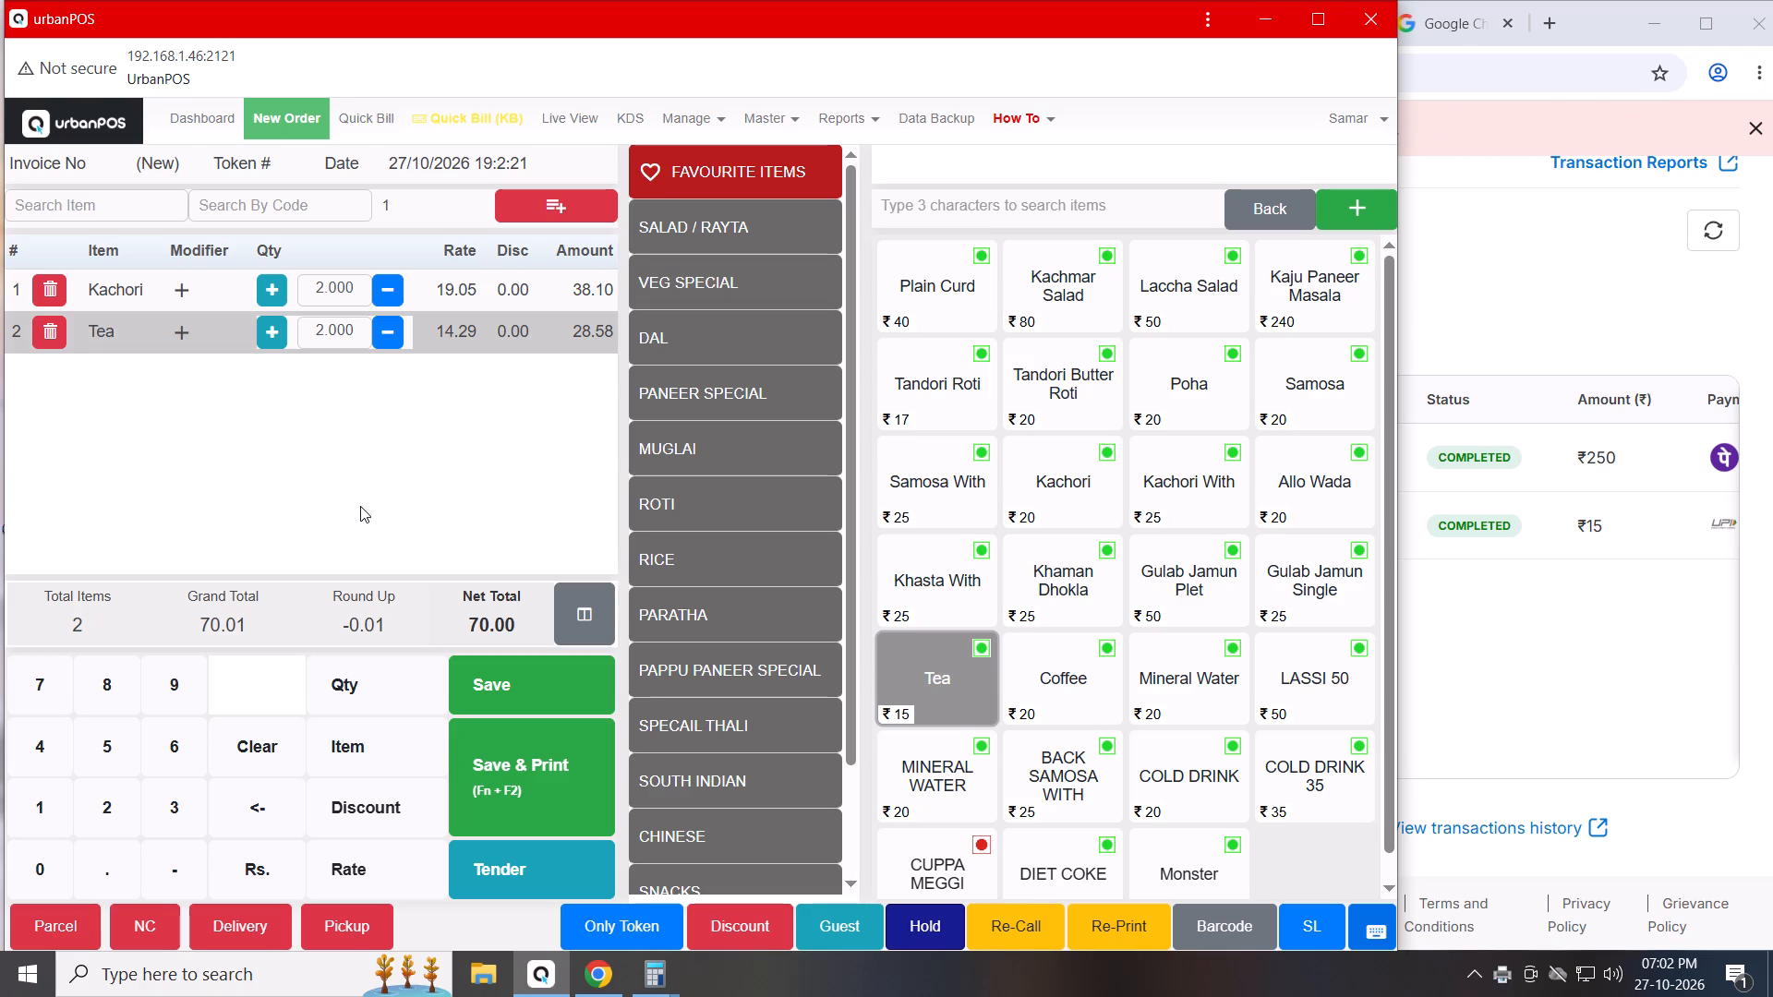
key("F2")
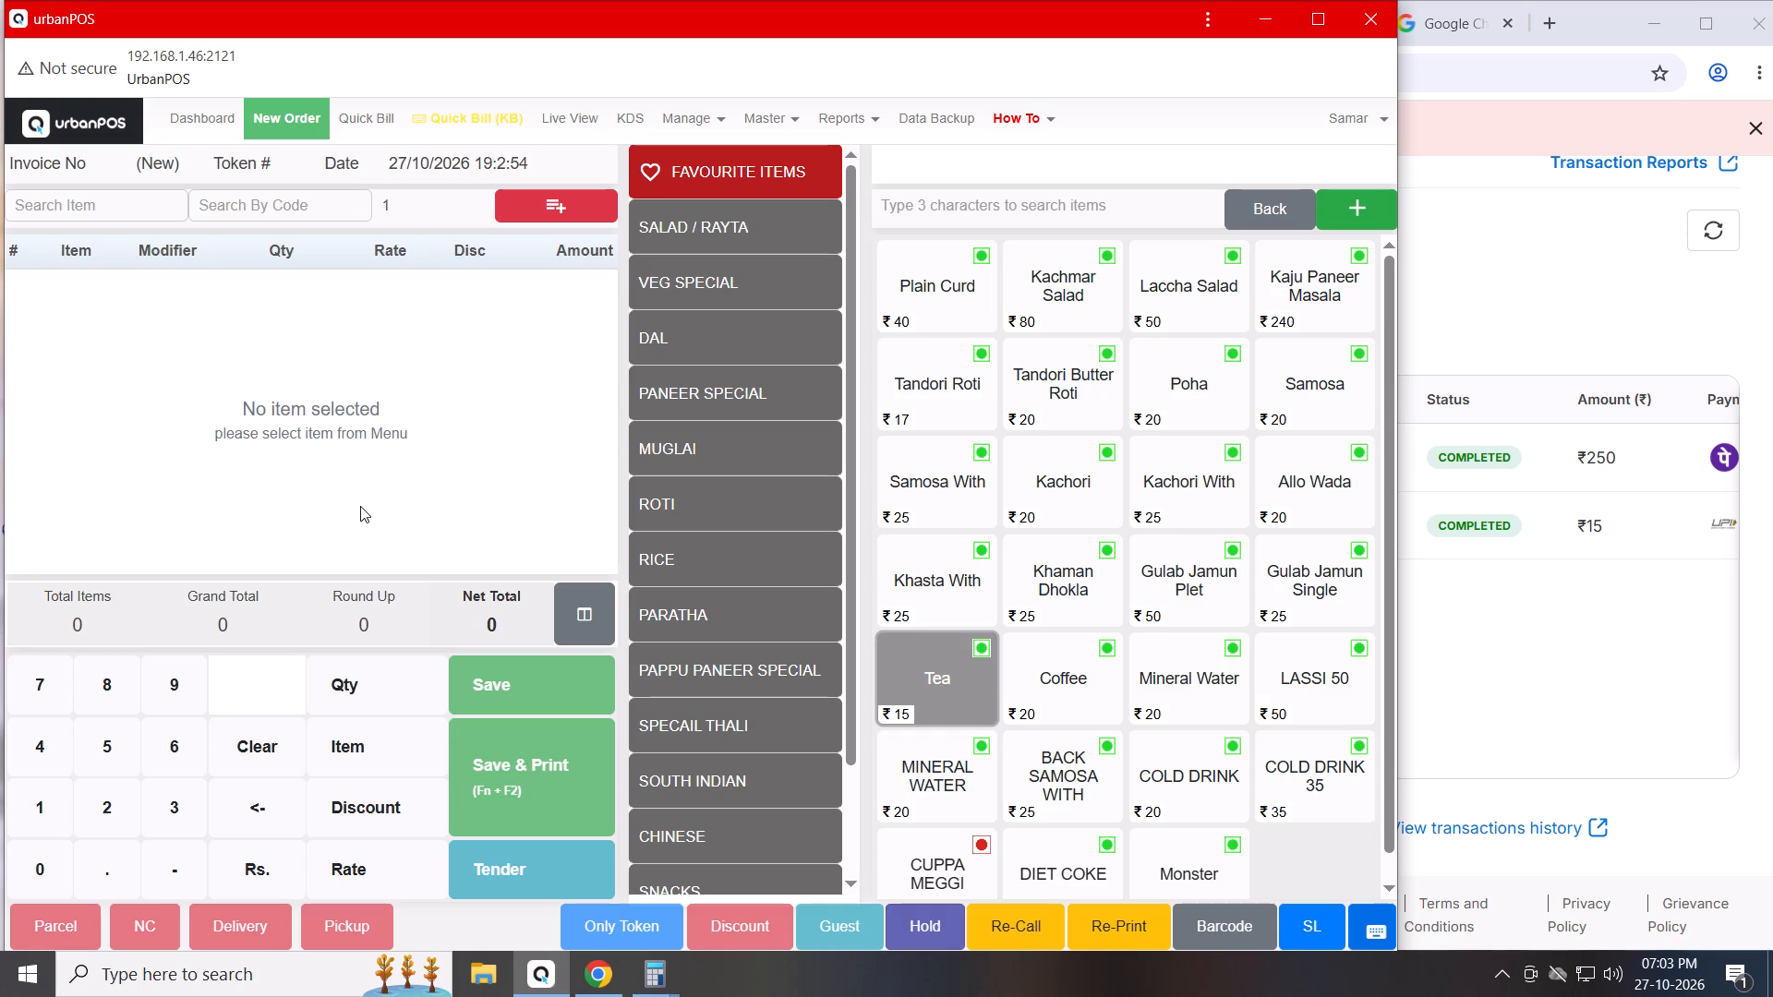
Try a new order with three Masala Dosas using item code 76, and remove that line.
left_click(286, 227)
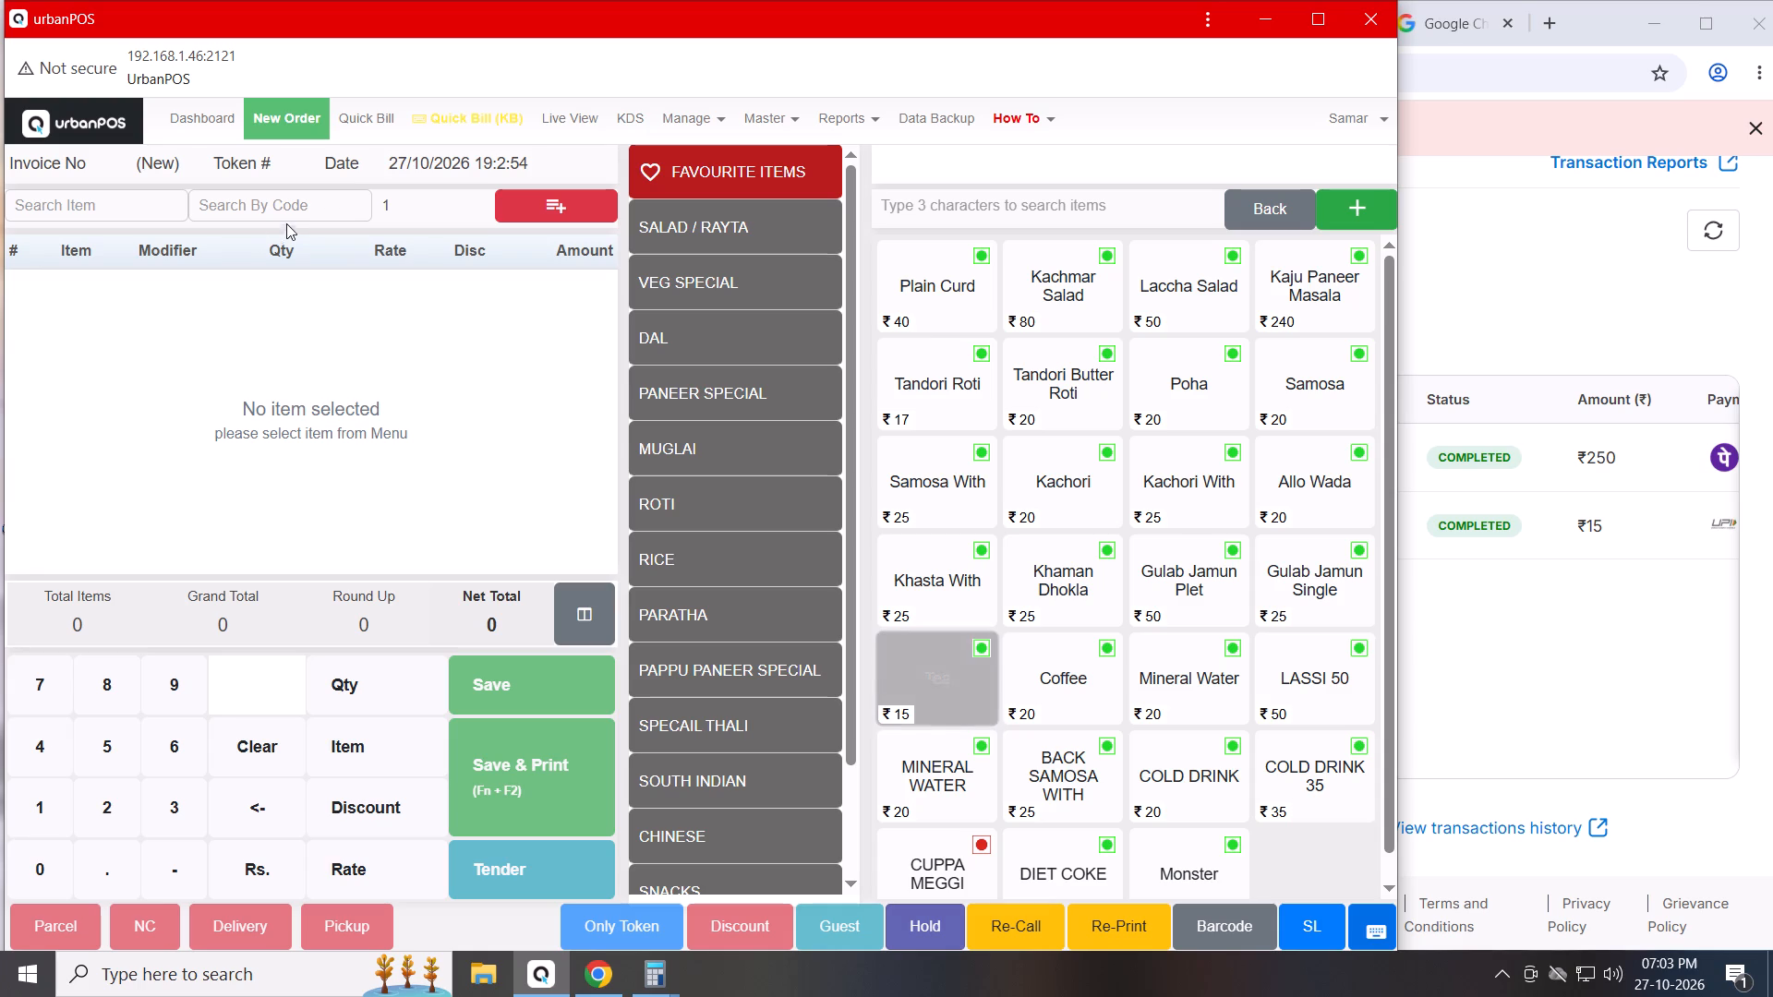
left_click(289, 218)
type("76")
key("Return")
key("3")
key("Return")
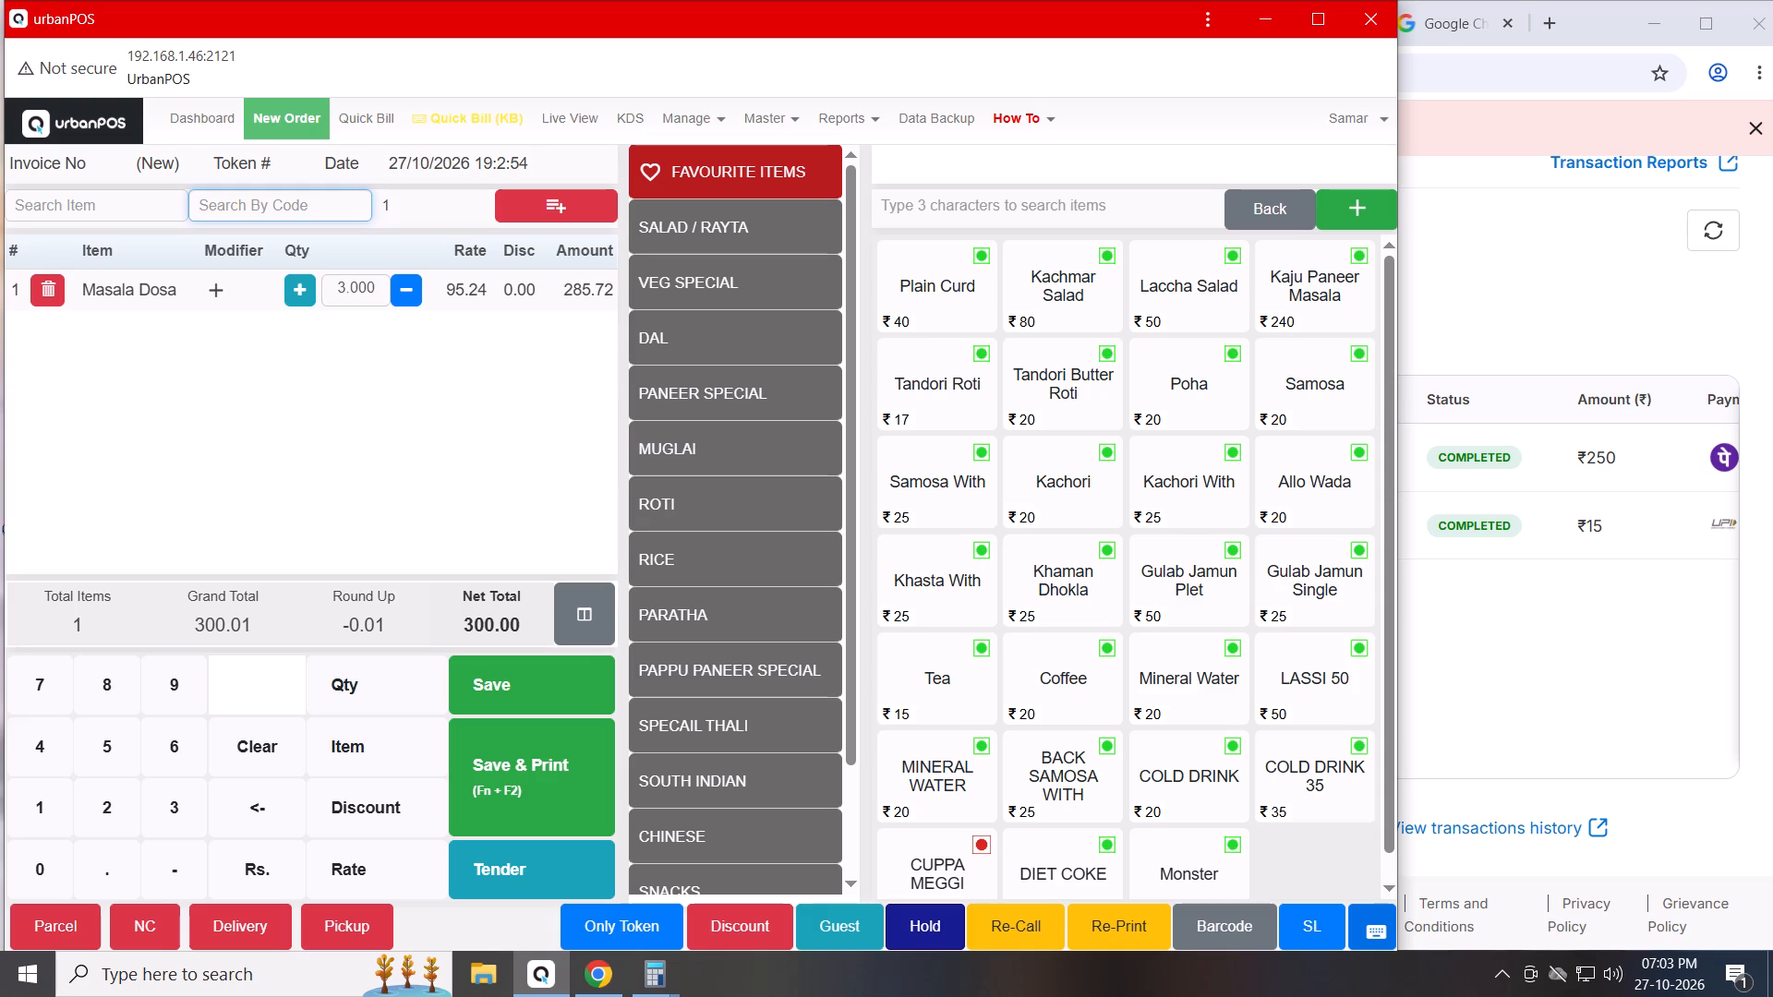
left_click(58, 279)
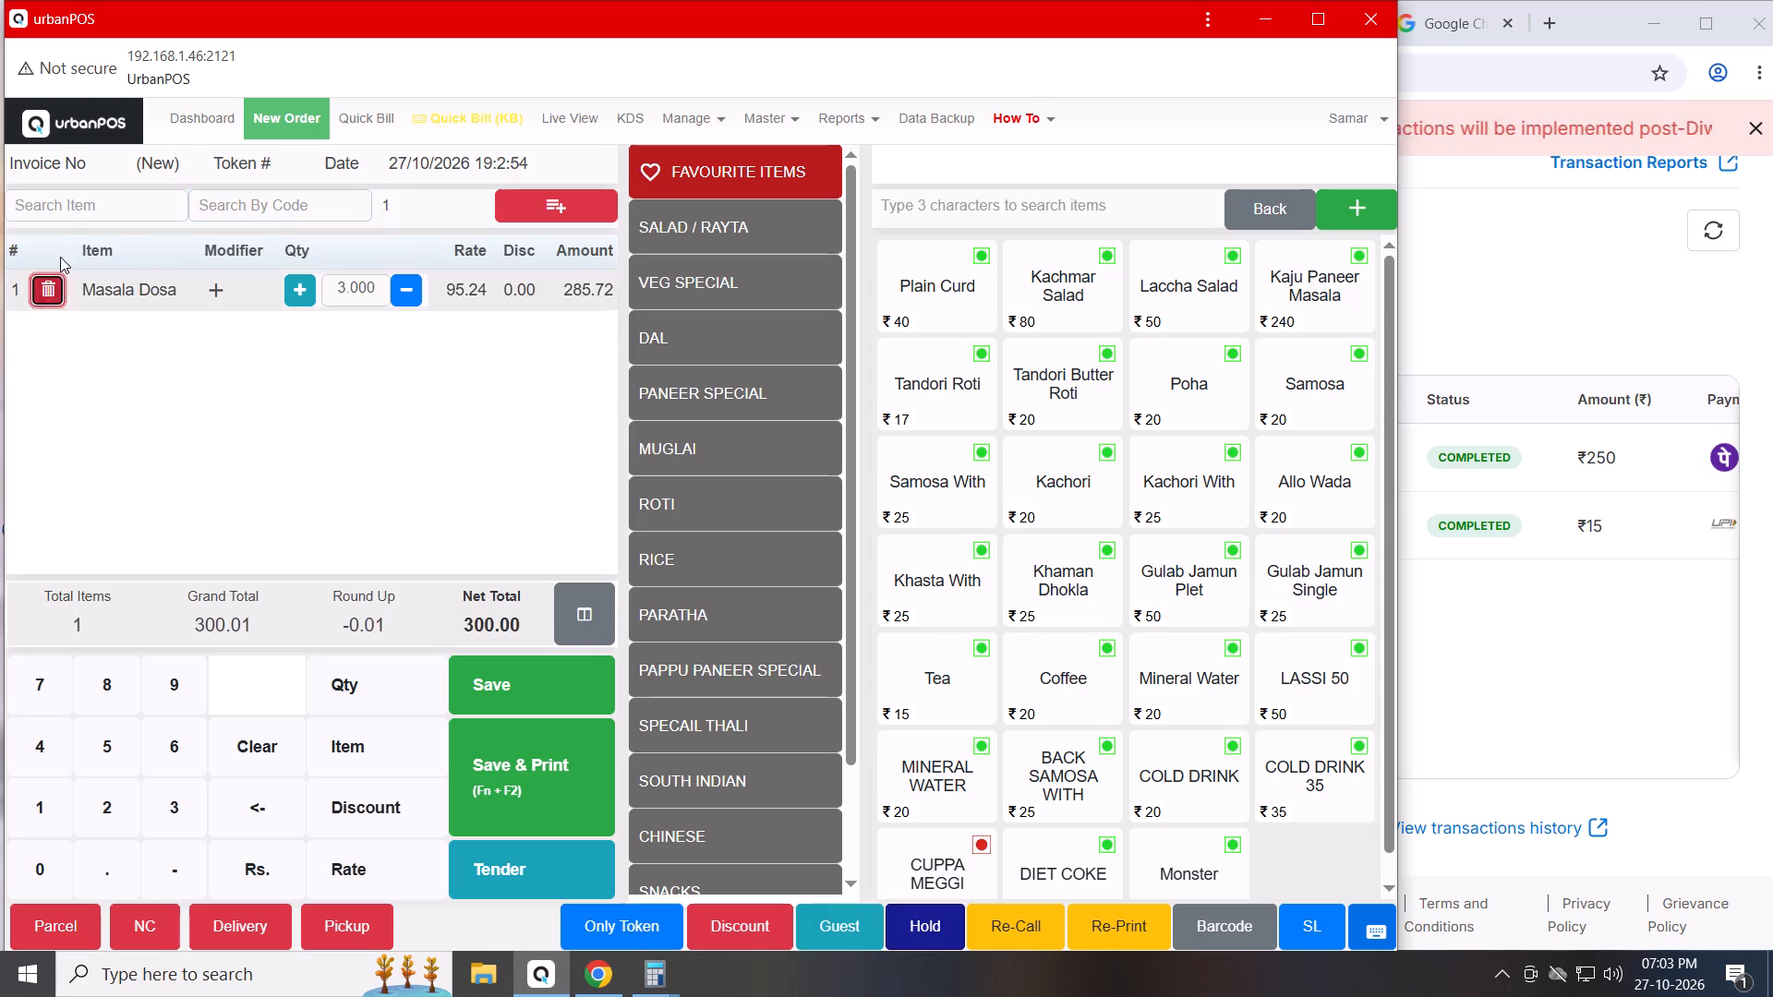
Search the items by name for "dosa" and choose Paneer Masala Dosa for the order.
left_click(72, 198)
type("dosa")
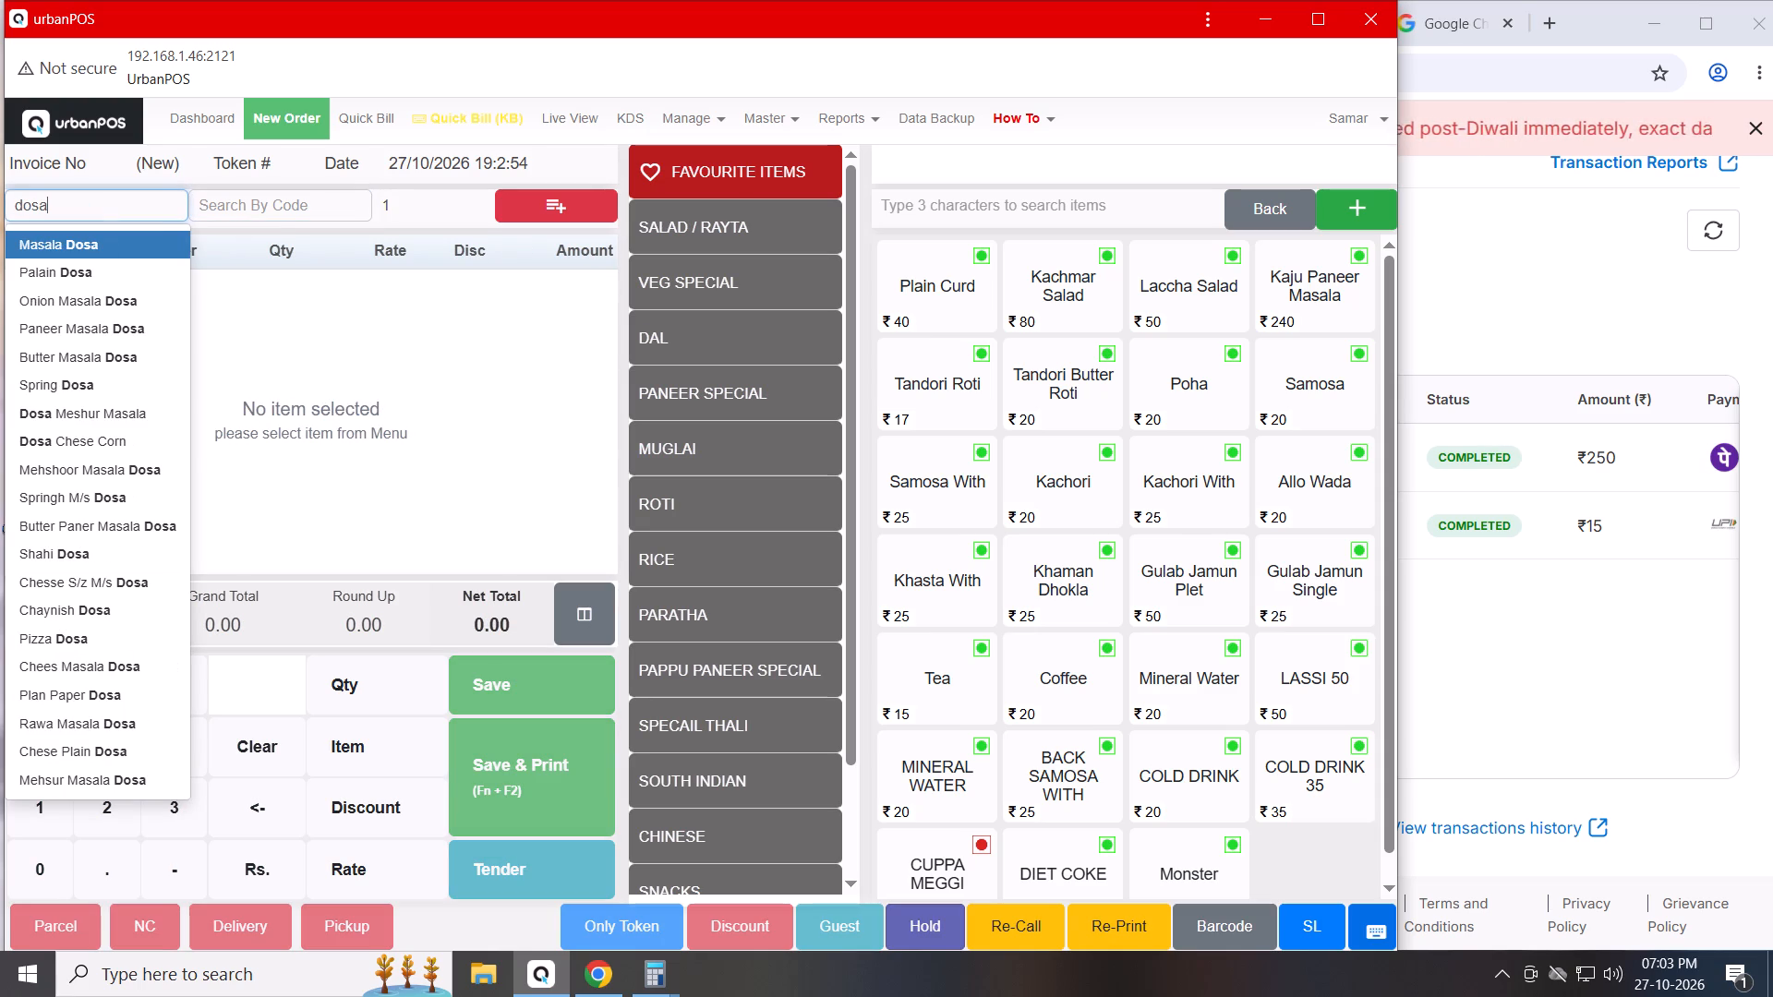
key("Right")
key("Right")
key("Right")
key("Down")
key("Down")
key("Down")
key("Return")
key("Return")
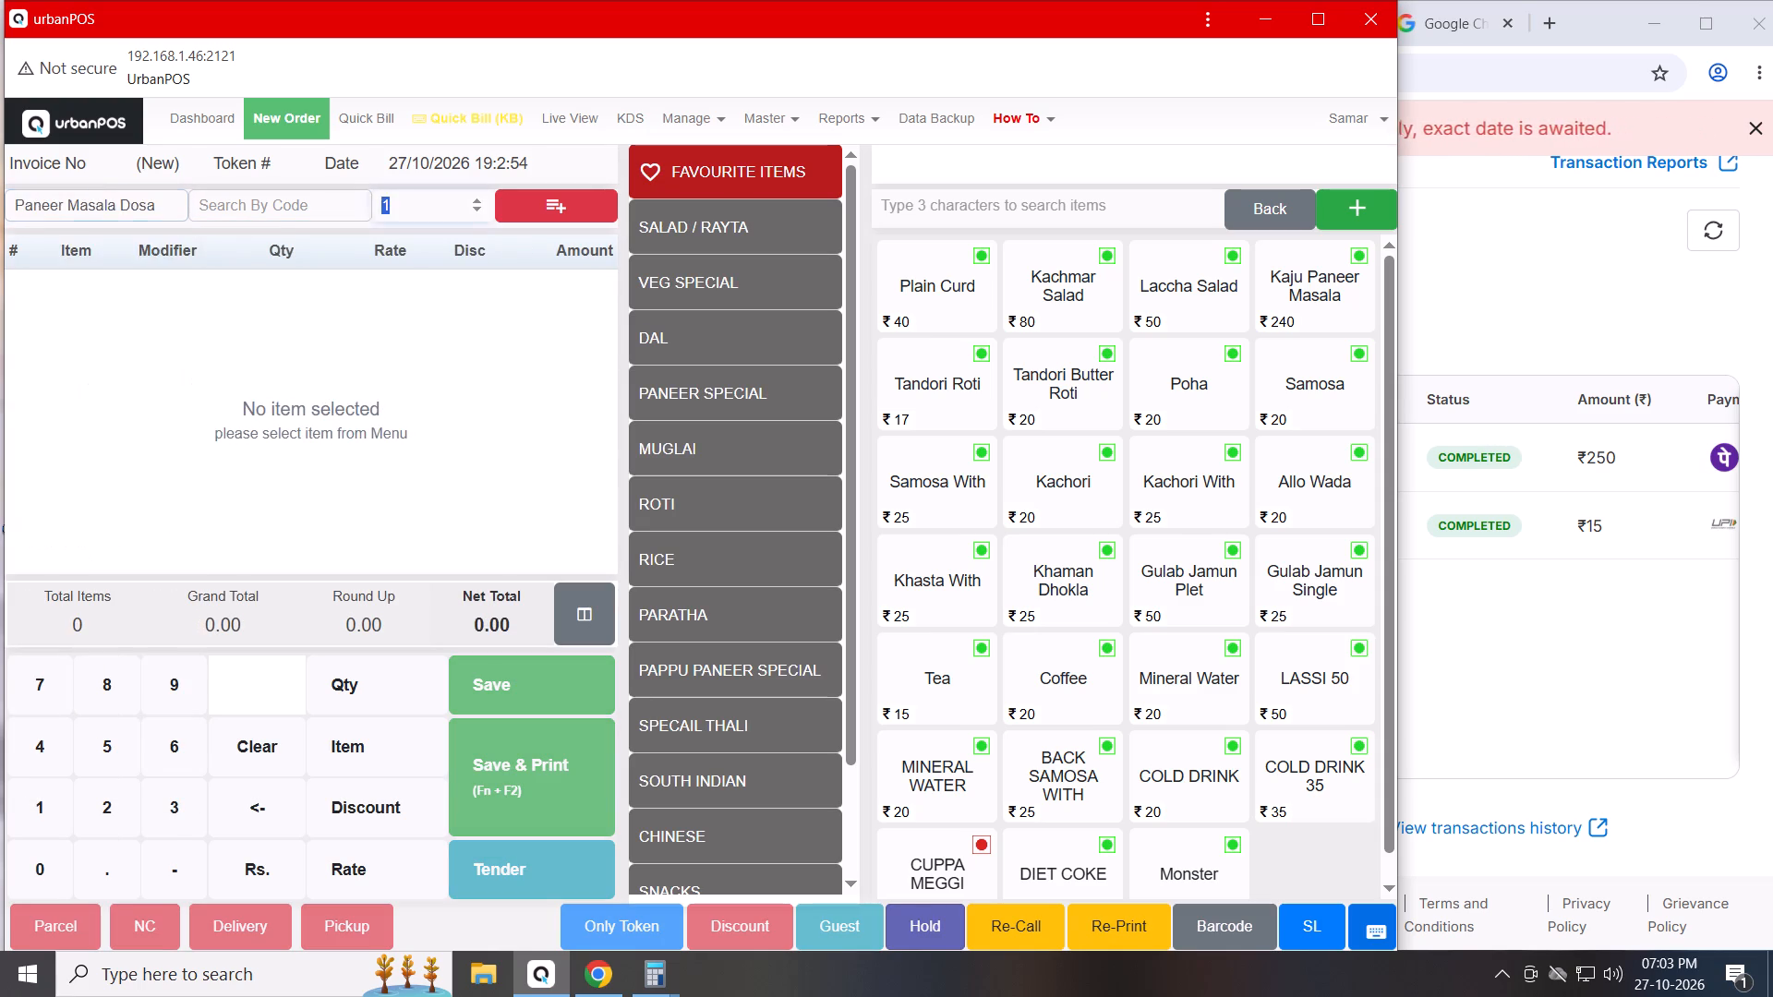
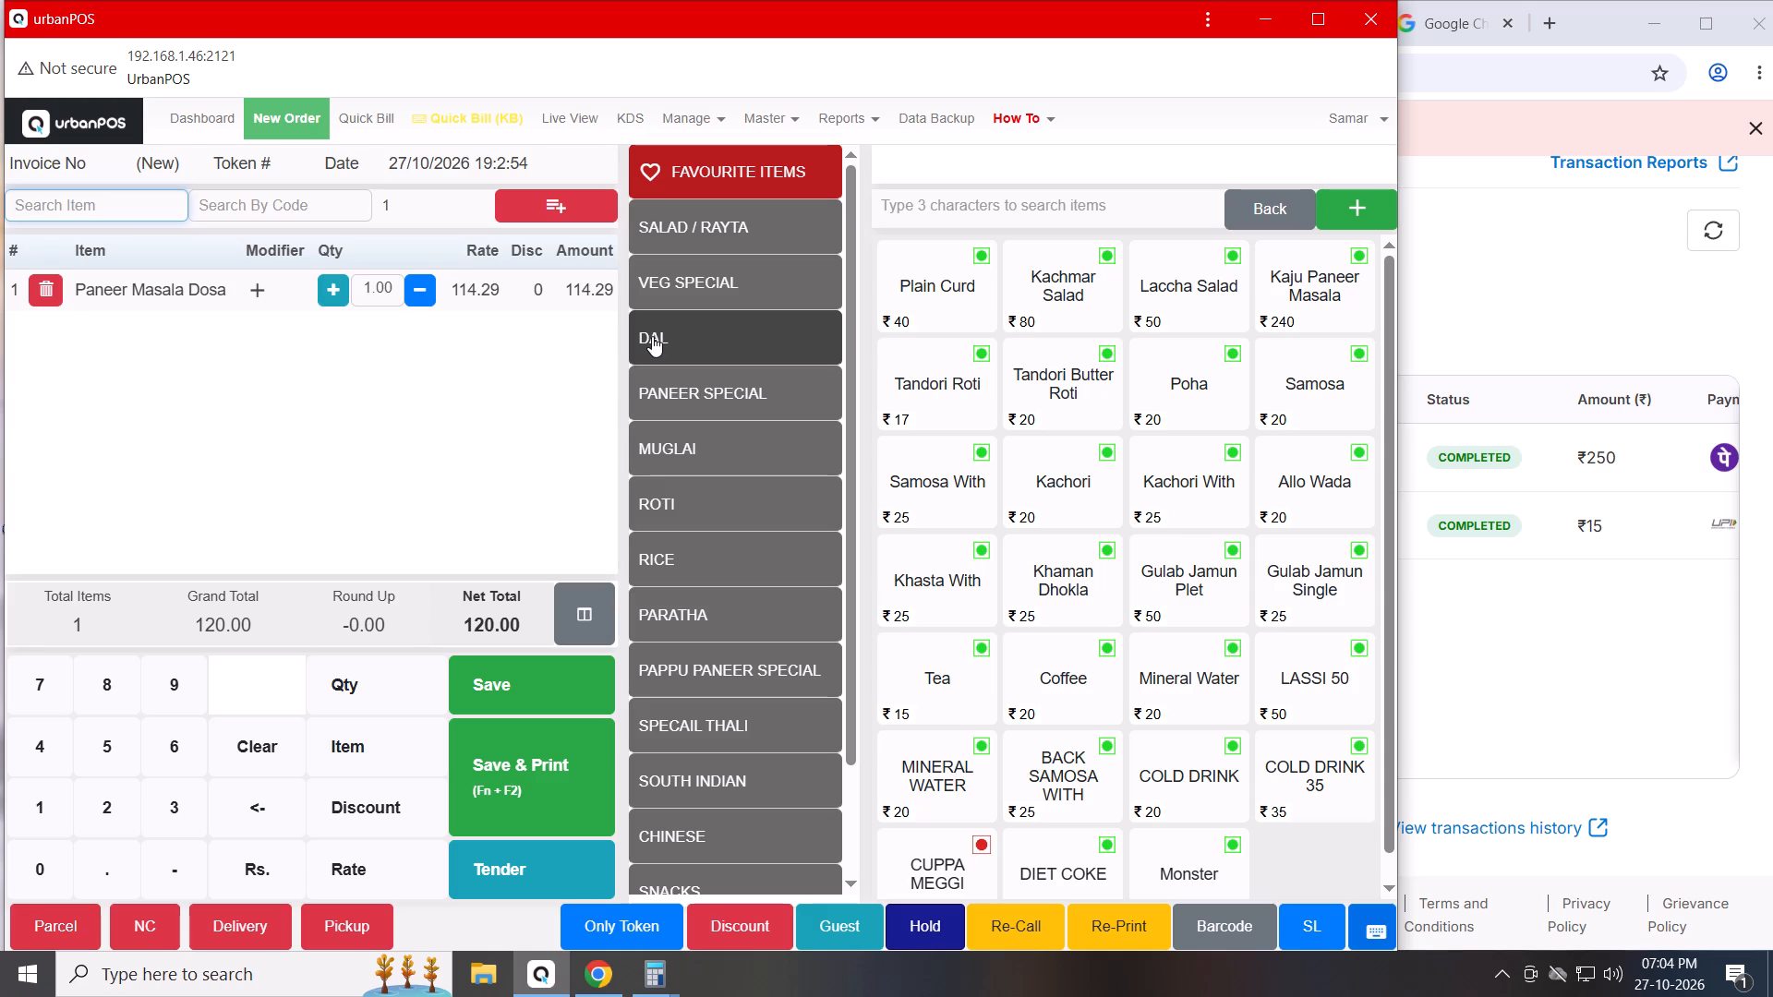
Remove the Paneer Masala Dosa line from the current order.
left_click(30, 310)
left_click(39, 300)
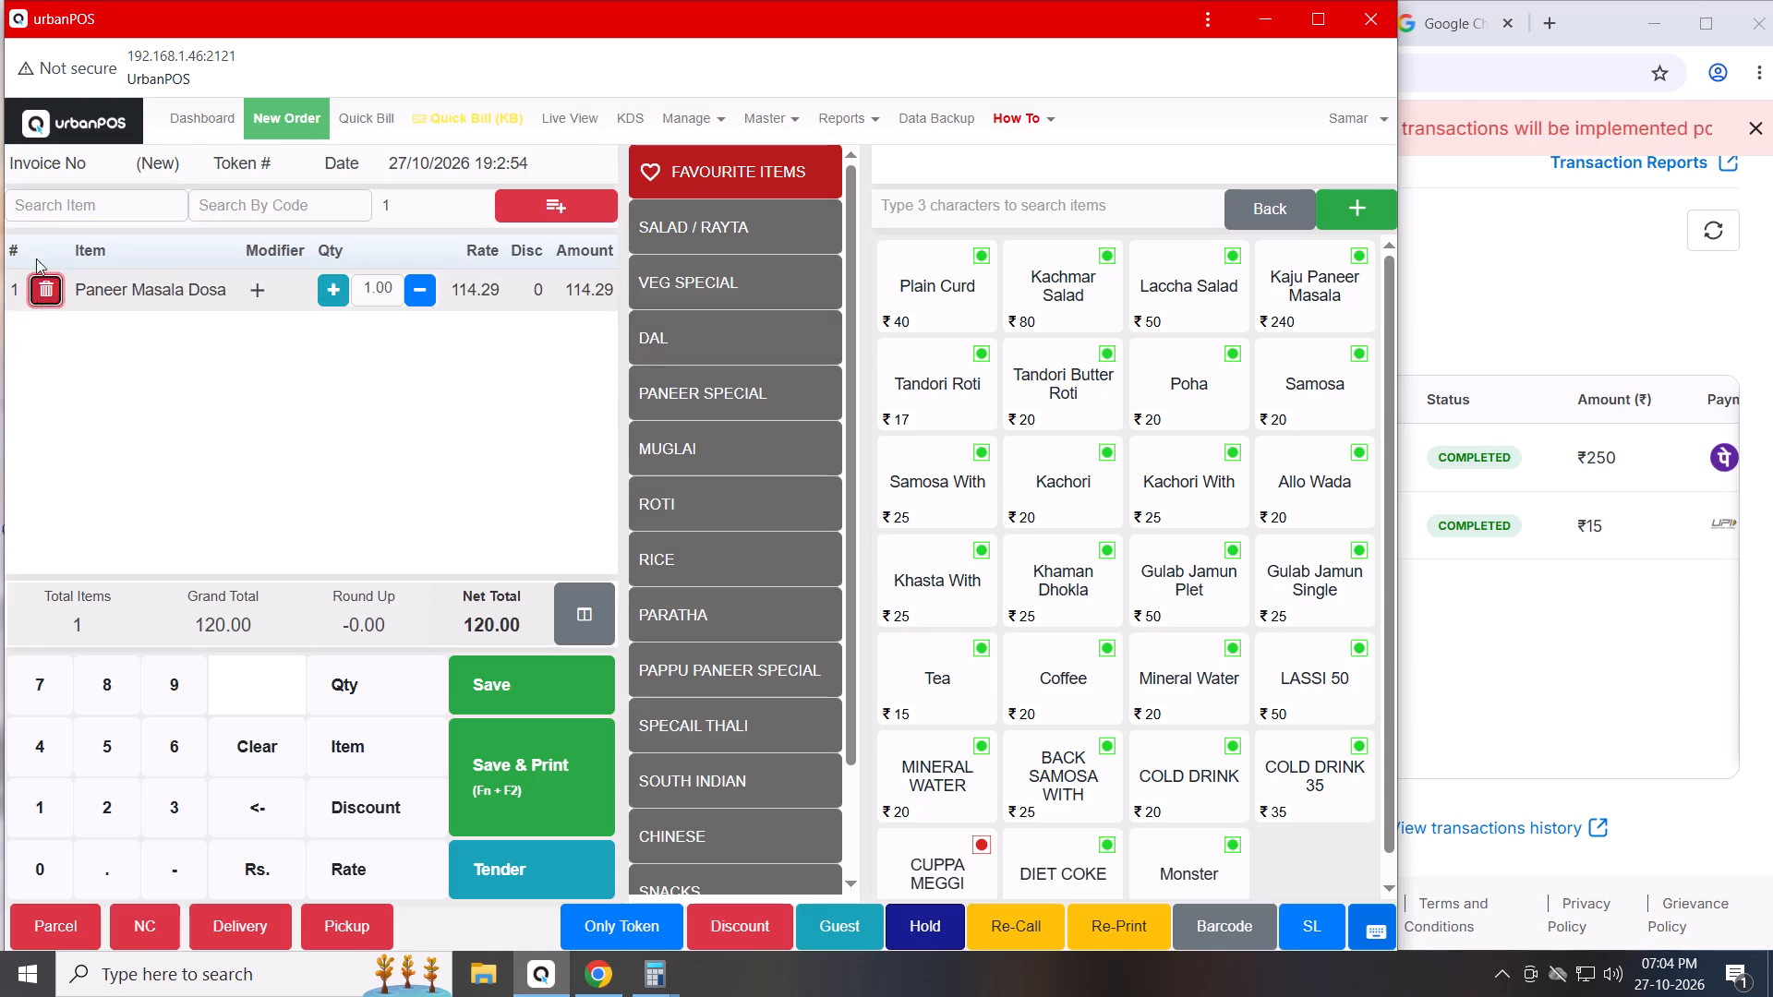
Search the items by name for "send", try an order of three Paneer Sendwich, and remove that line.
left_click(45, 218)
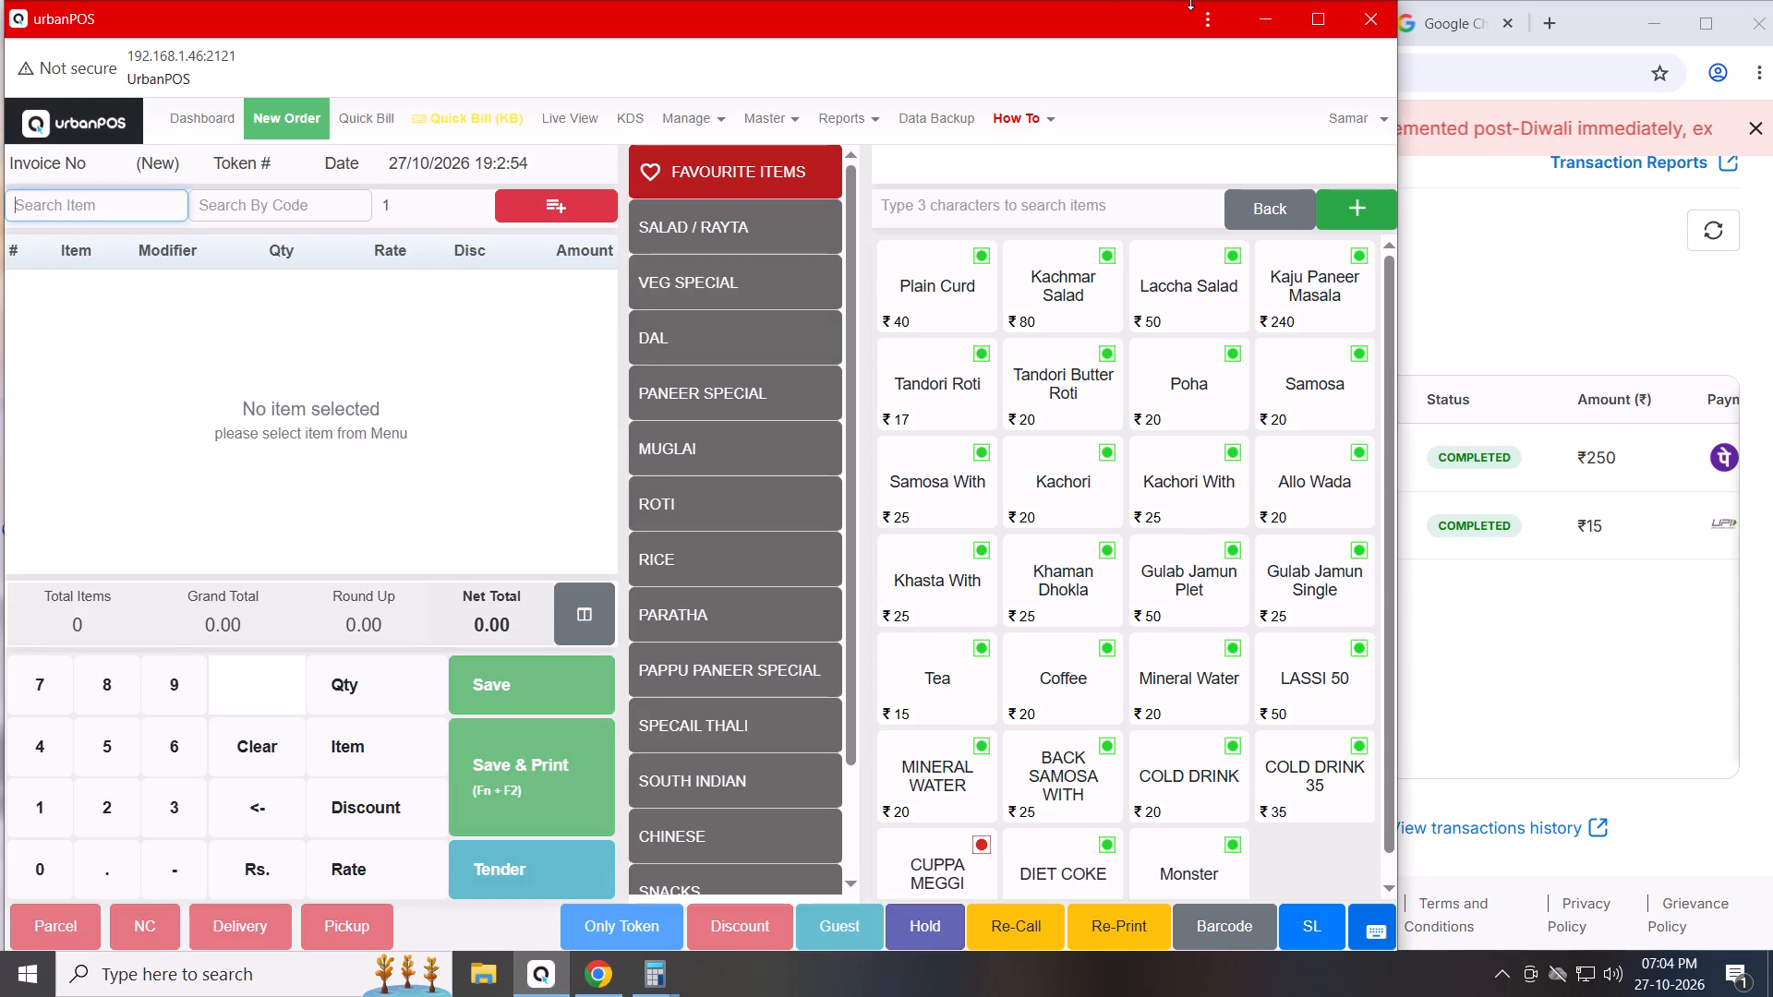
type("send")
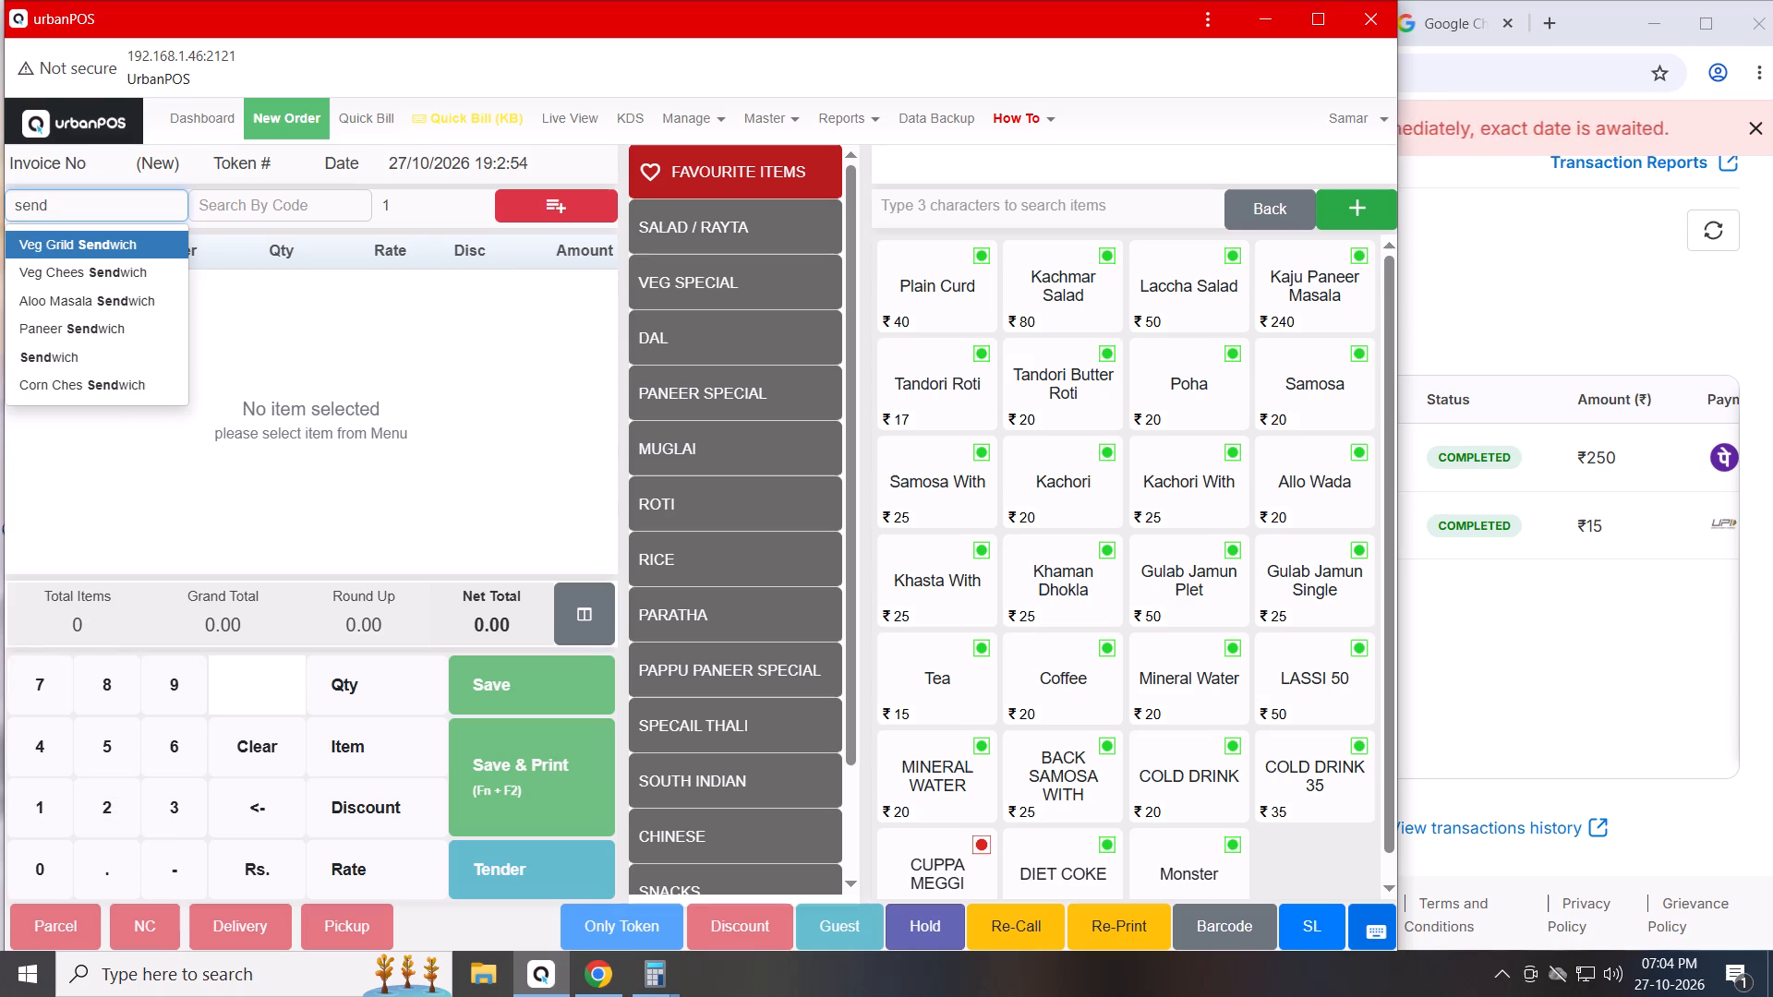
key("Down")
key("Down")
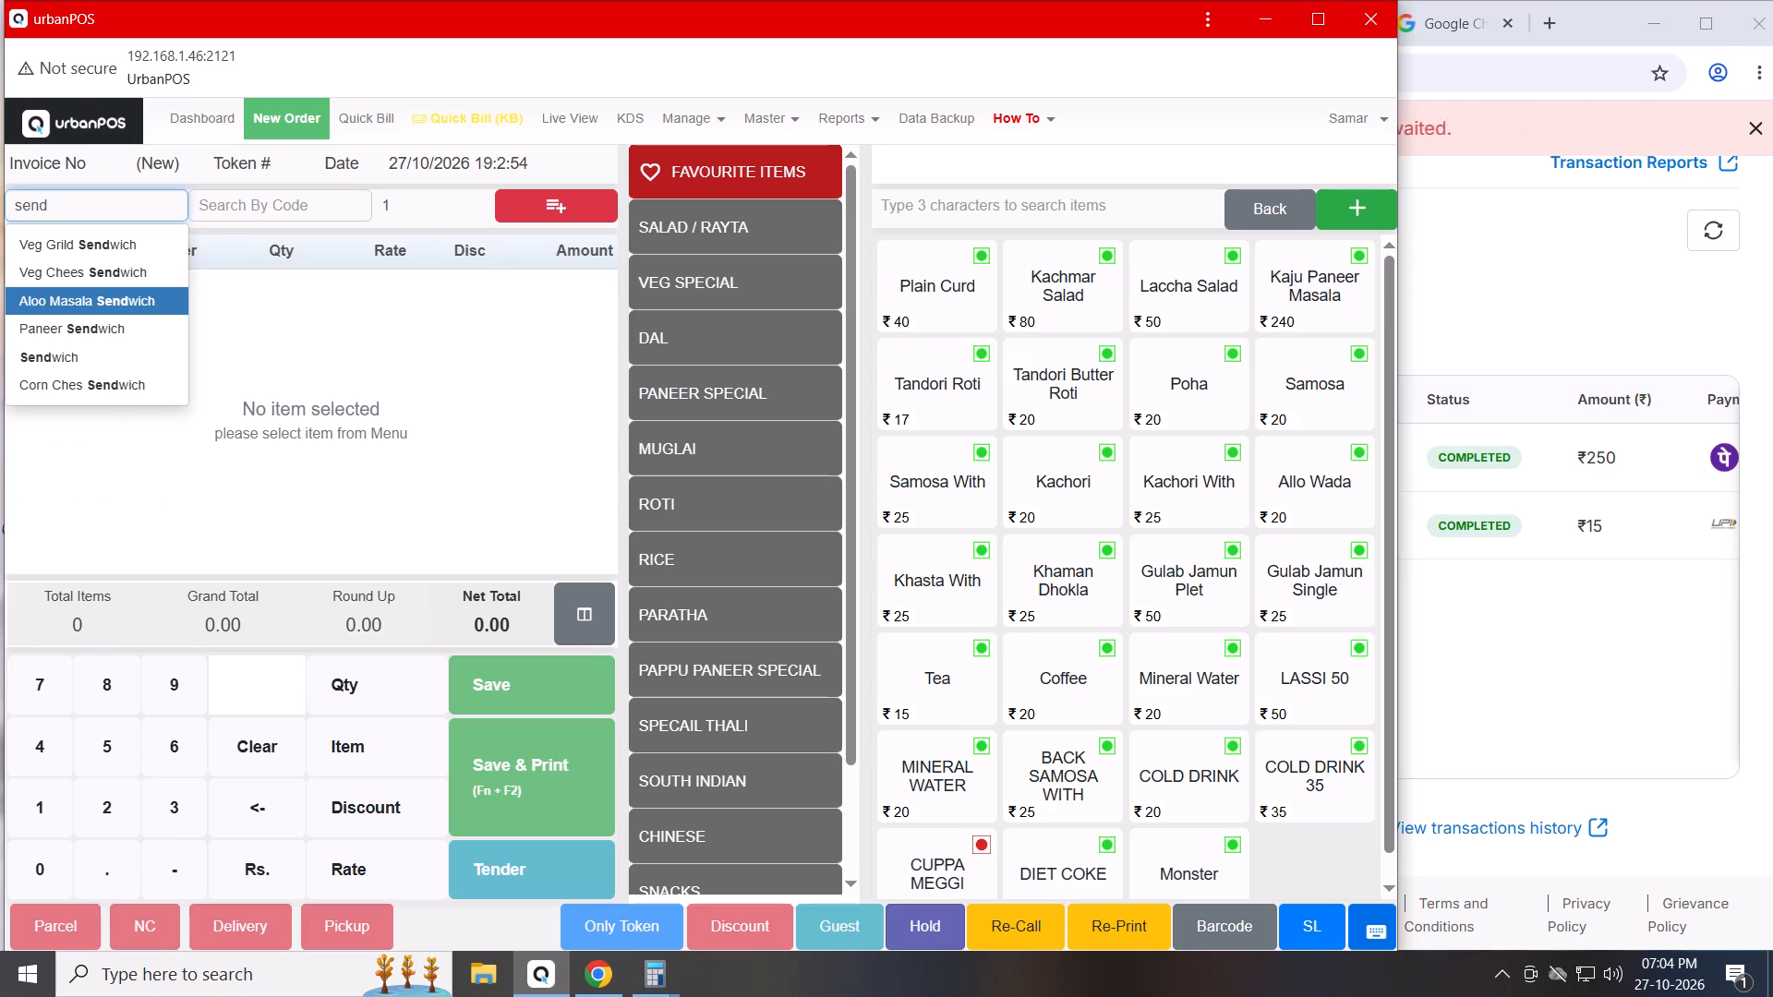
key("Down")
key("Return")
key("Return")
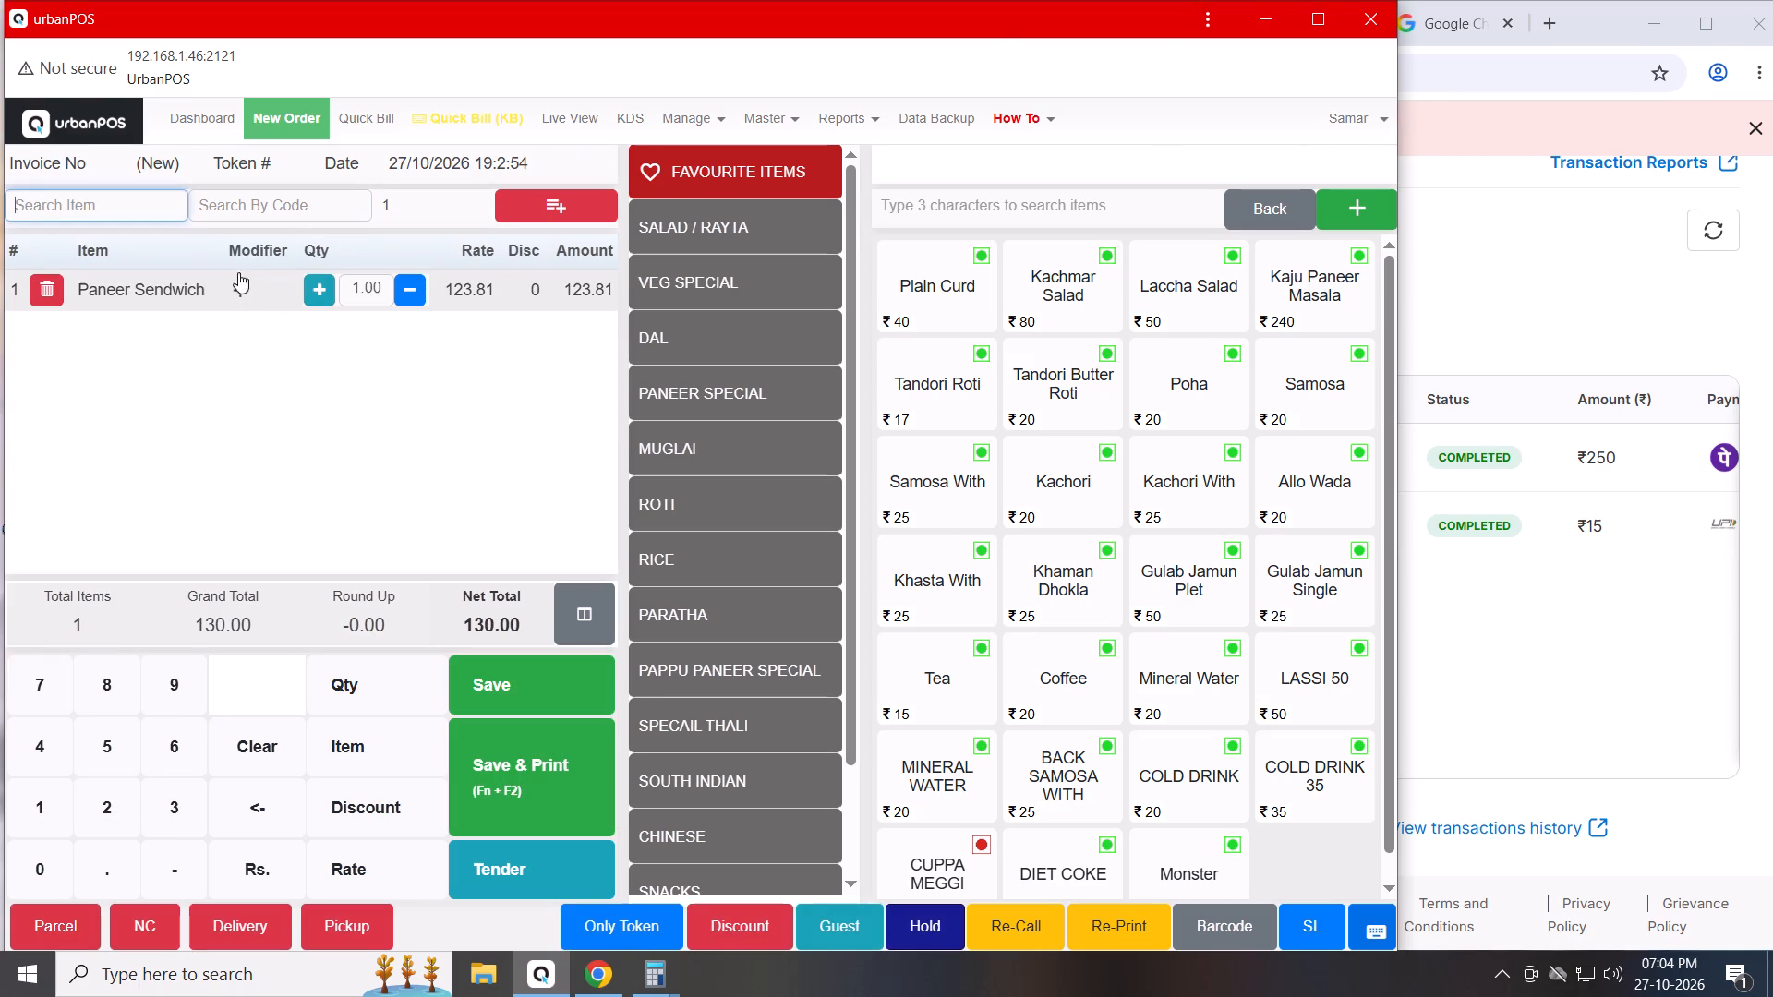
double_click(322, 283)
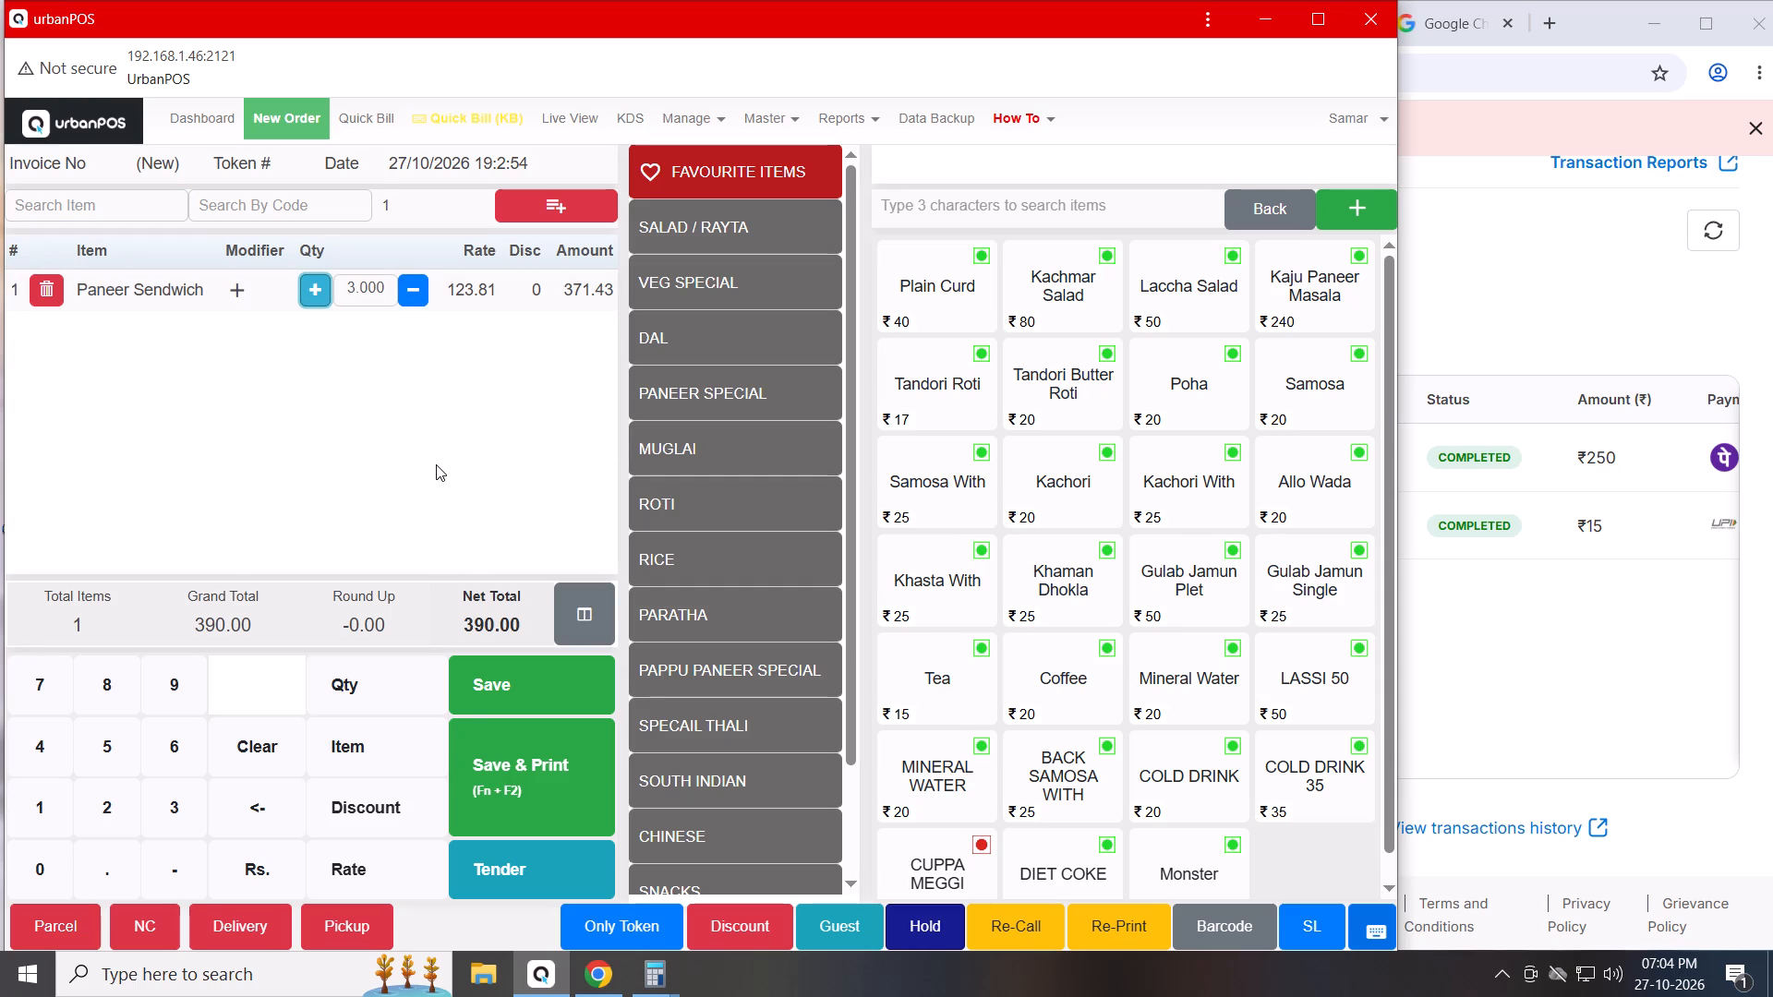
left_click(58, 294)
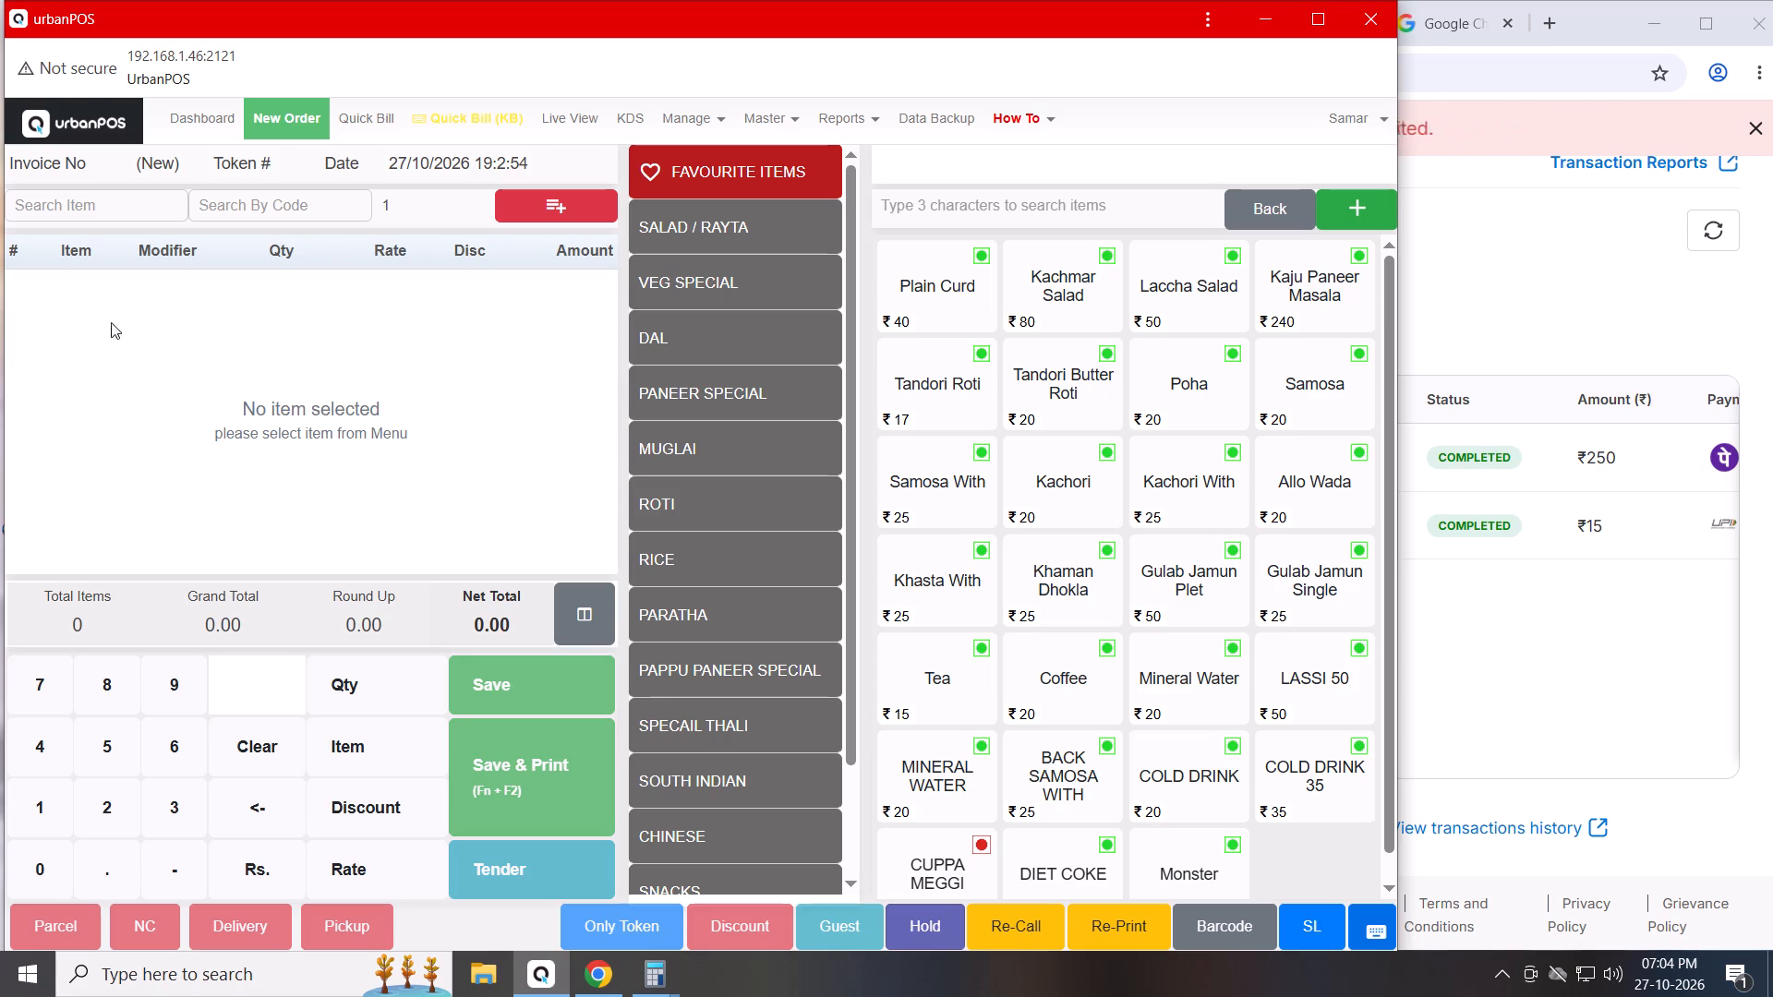
Enter an order of two Teas from the favourite items, save it and print the bill.
double_click(887, 667)
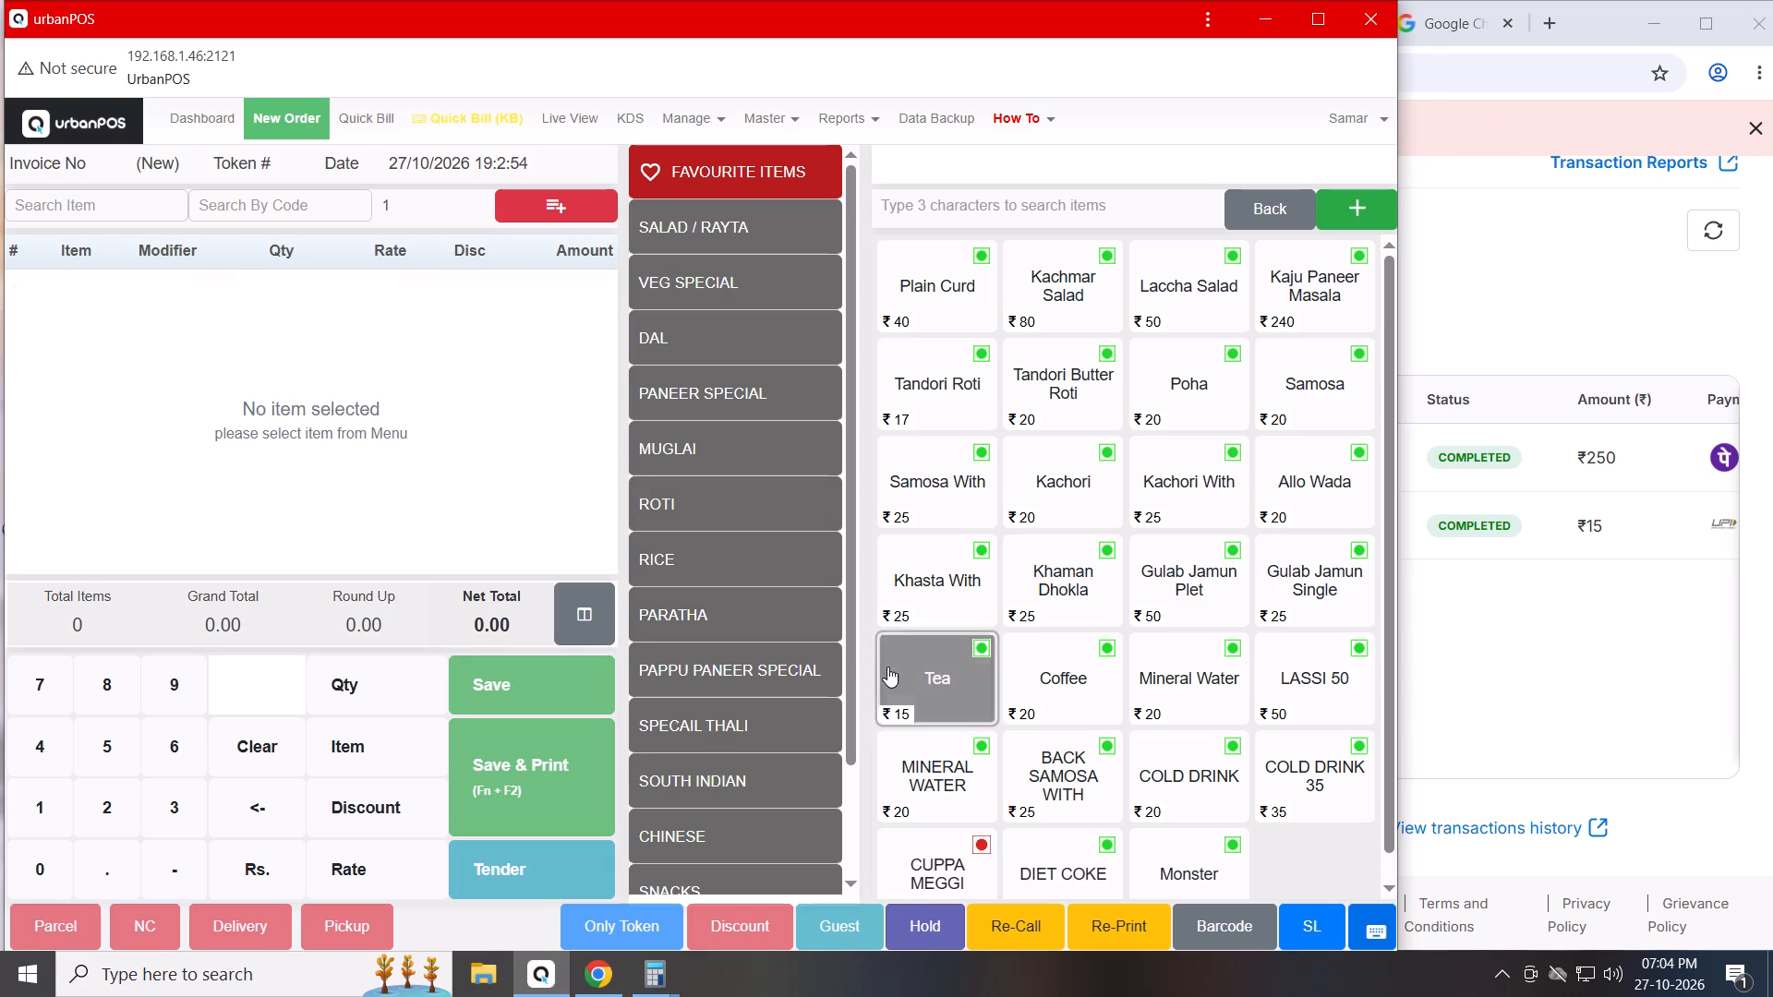
left_click(555, 751)
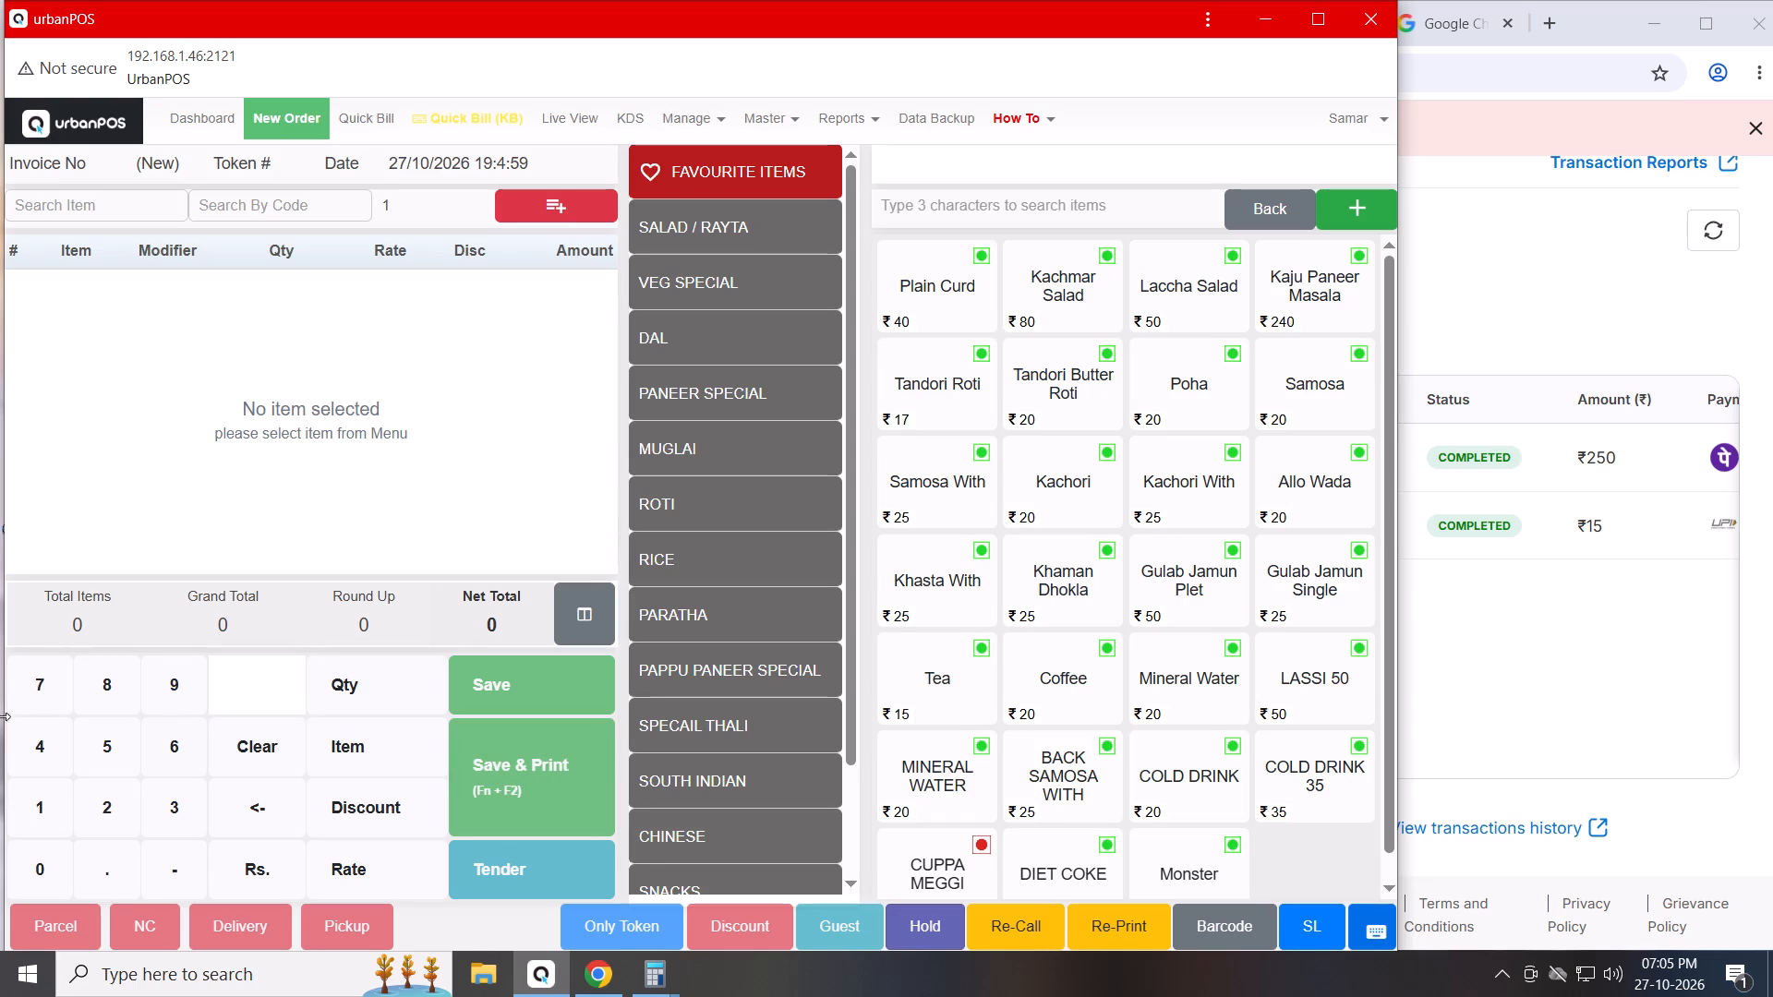
Search the items by name for "send", order Paneer Sendwich with quantity 3, save it and print the bill.
left_click(114, 188)
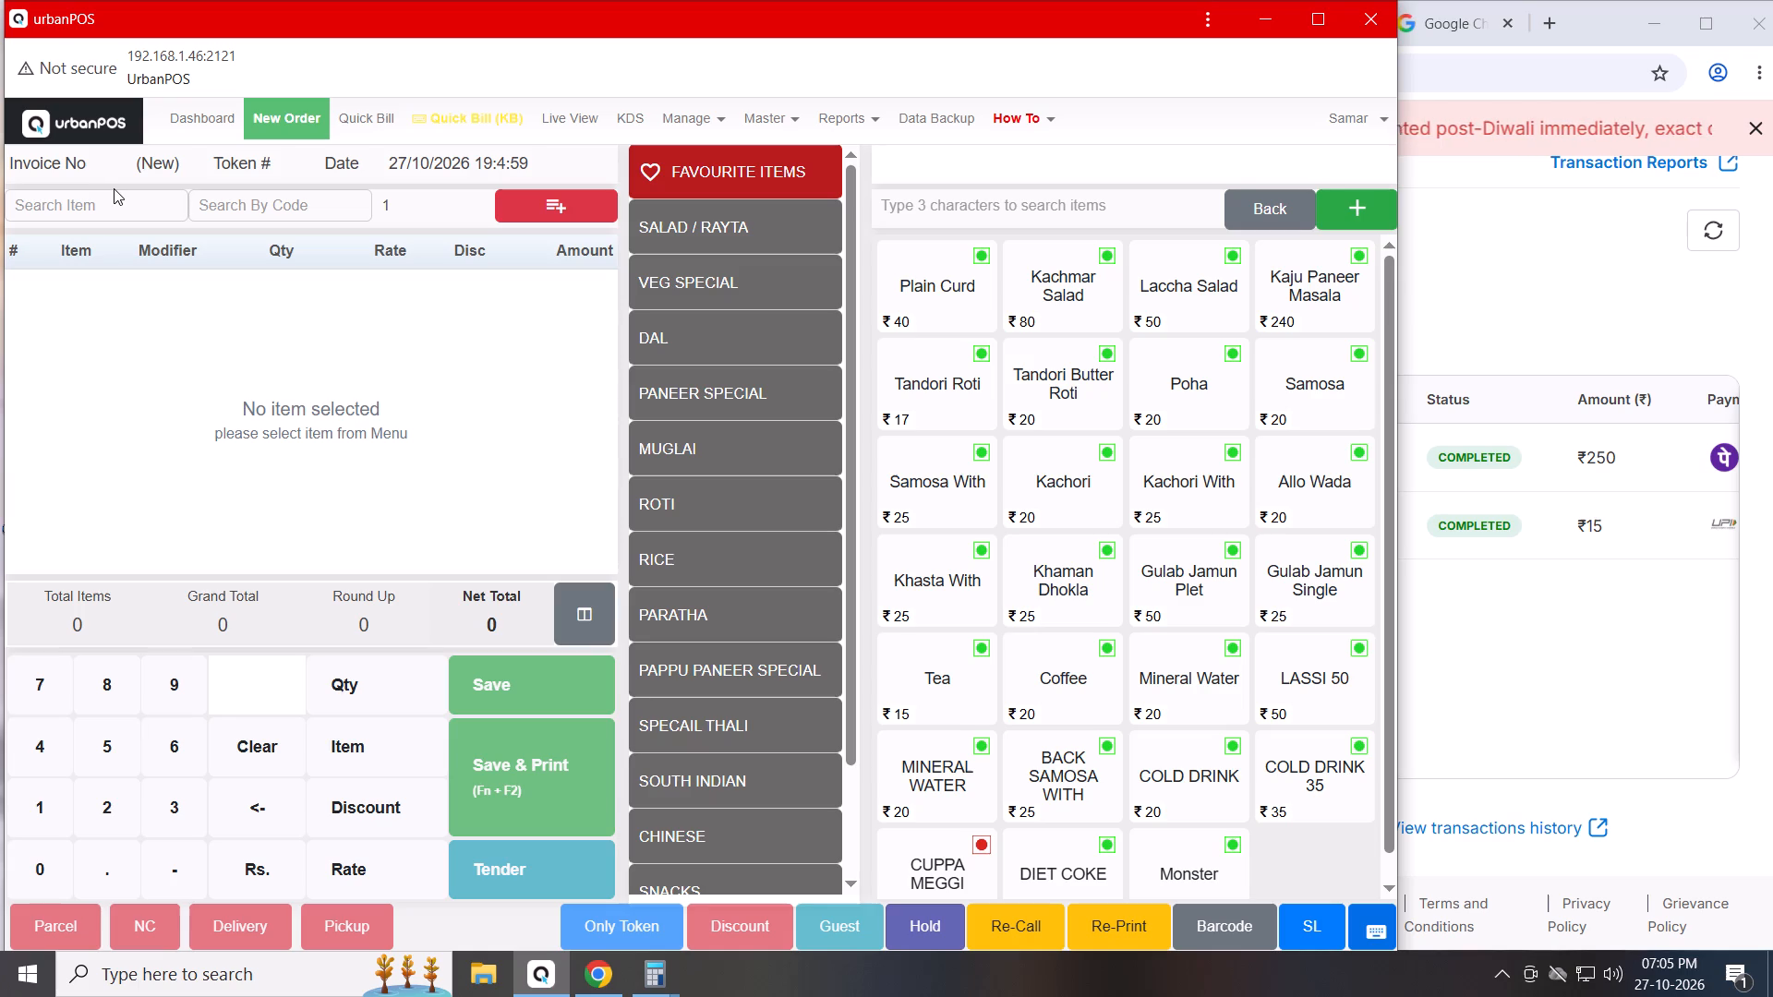
left_click(123, 212)
type("send")
key("Down")
key("Down")
key("Down")
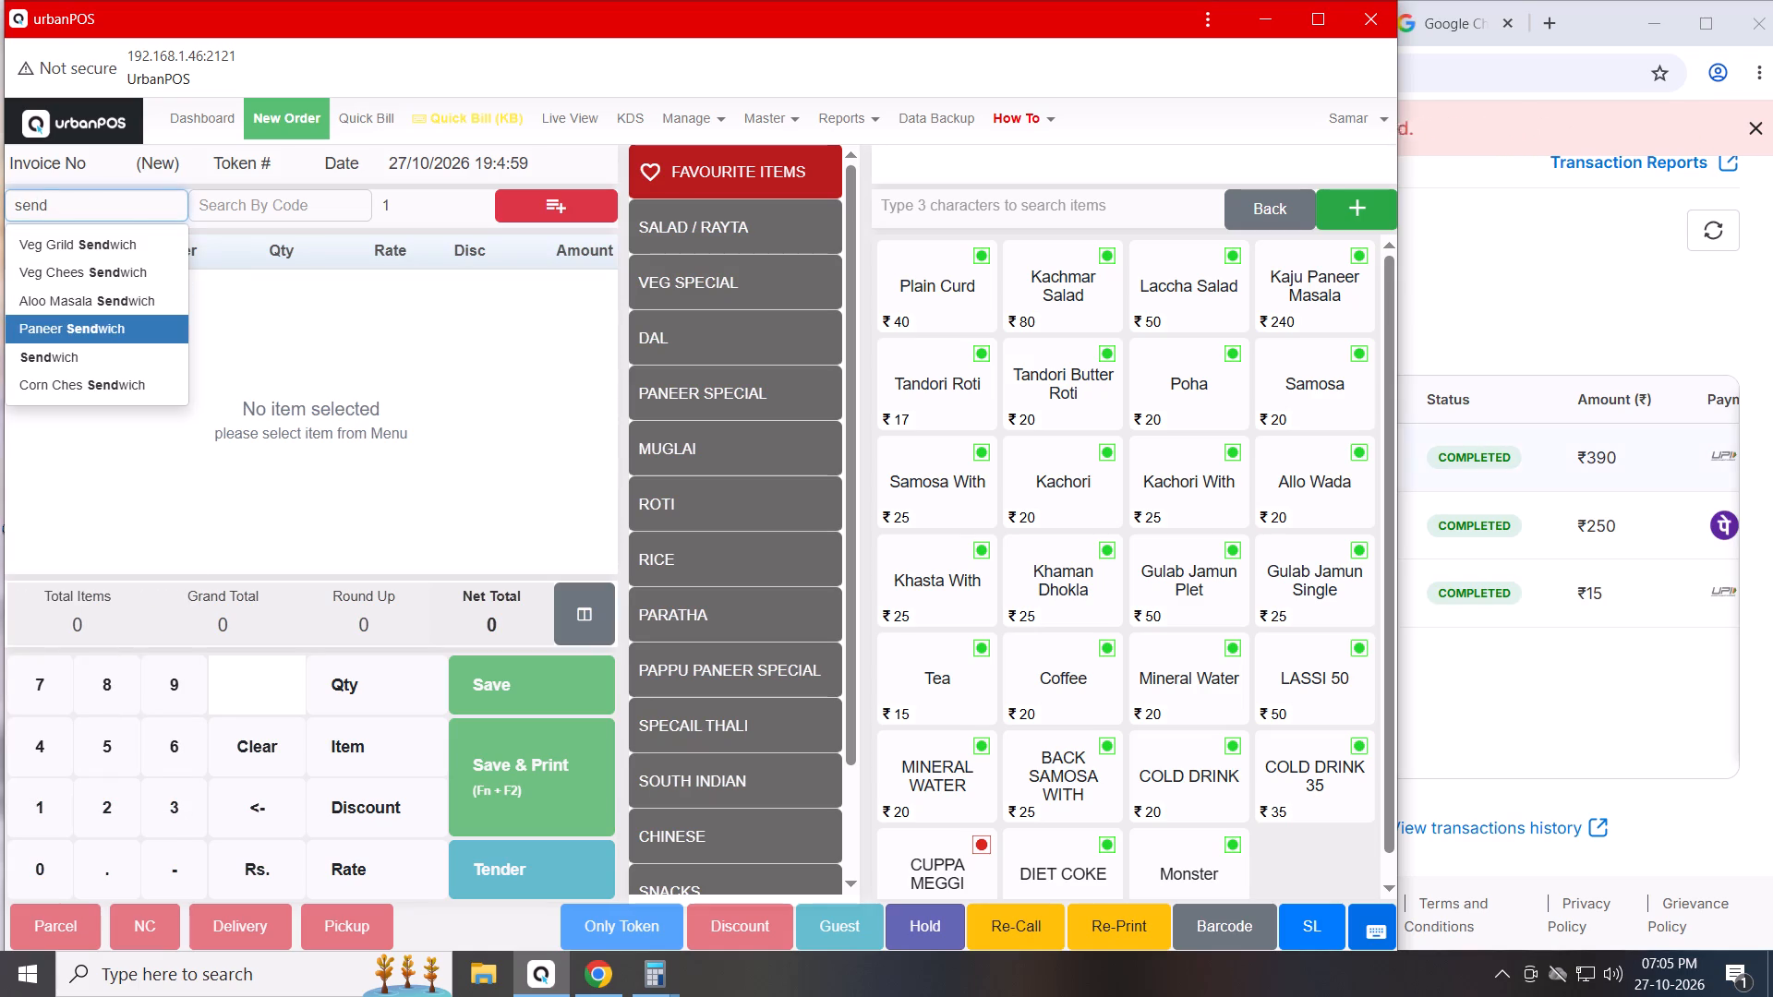
key("Return")
key("3")
key("Return")
key("F2")
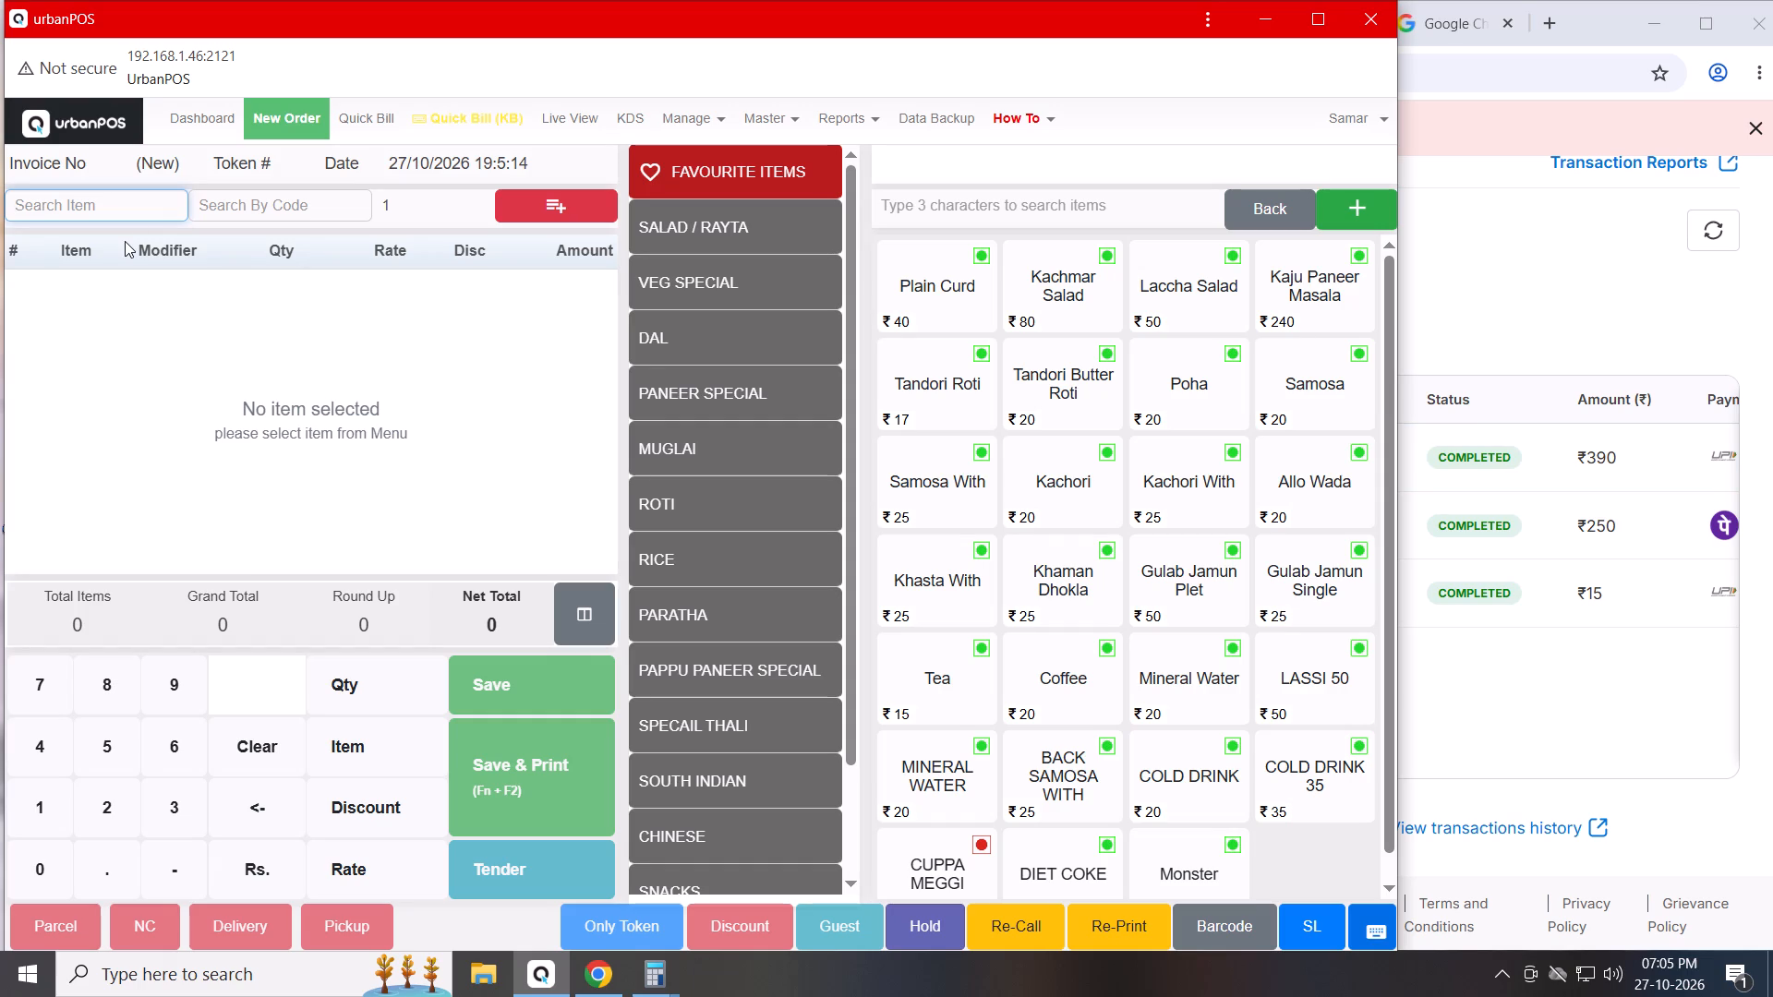
Search the items by name for "kaju k", order one Kaju Kari, save it and print the bill.
type("kajuj")
key("space")
key("BackSpace")
key("BackSpace")
key("space")
type("k")
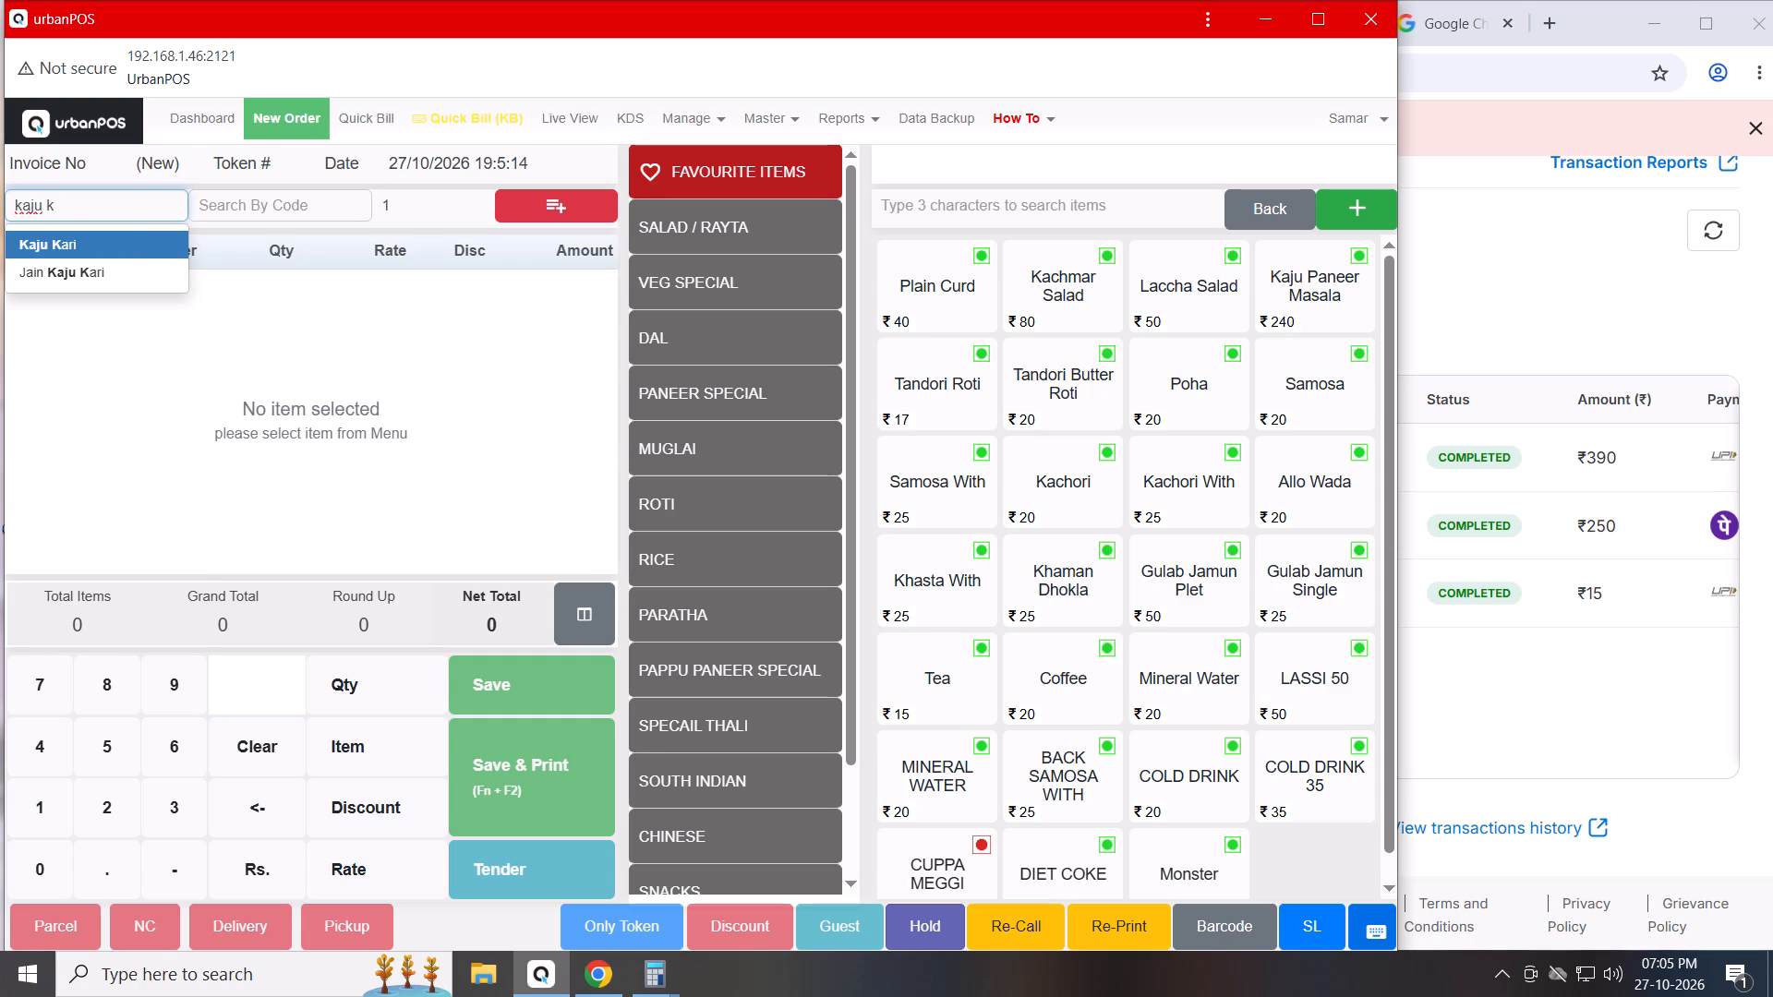
key("Return")
key("Return")
key("F2")
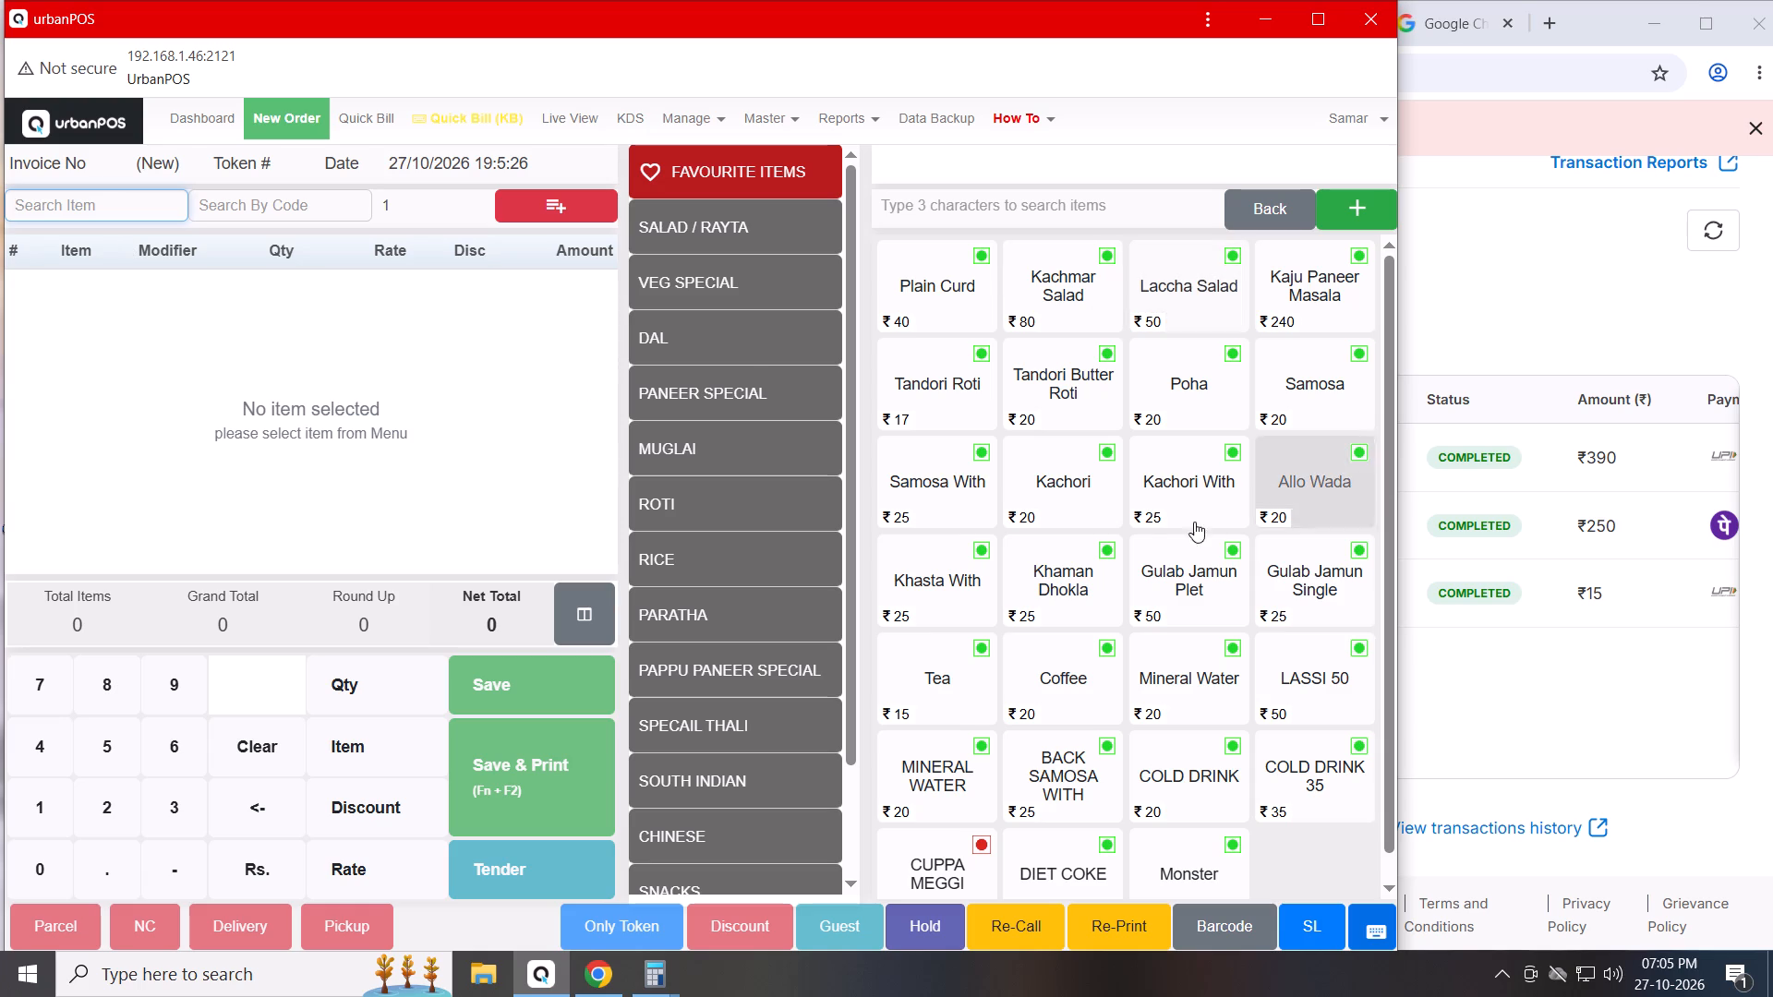
Enter an order of one Gulab Jamun Plet from the favourite items, save it and print the bill.
left_click(1191, 583)
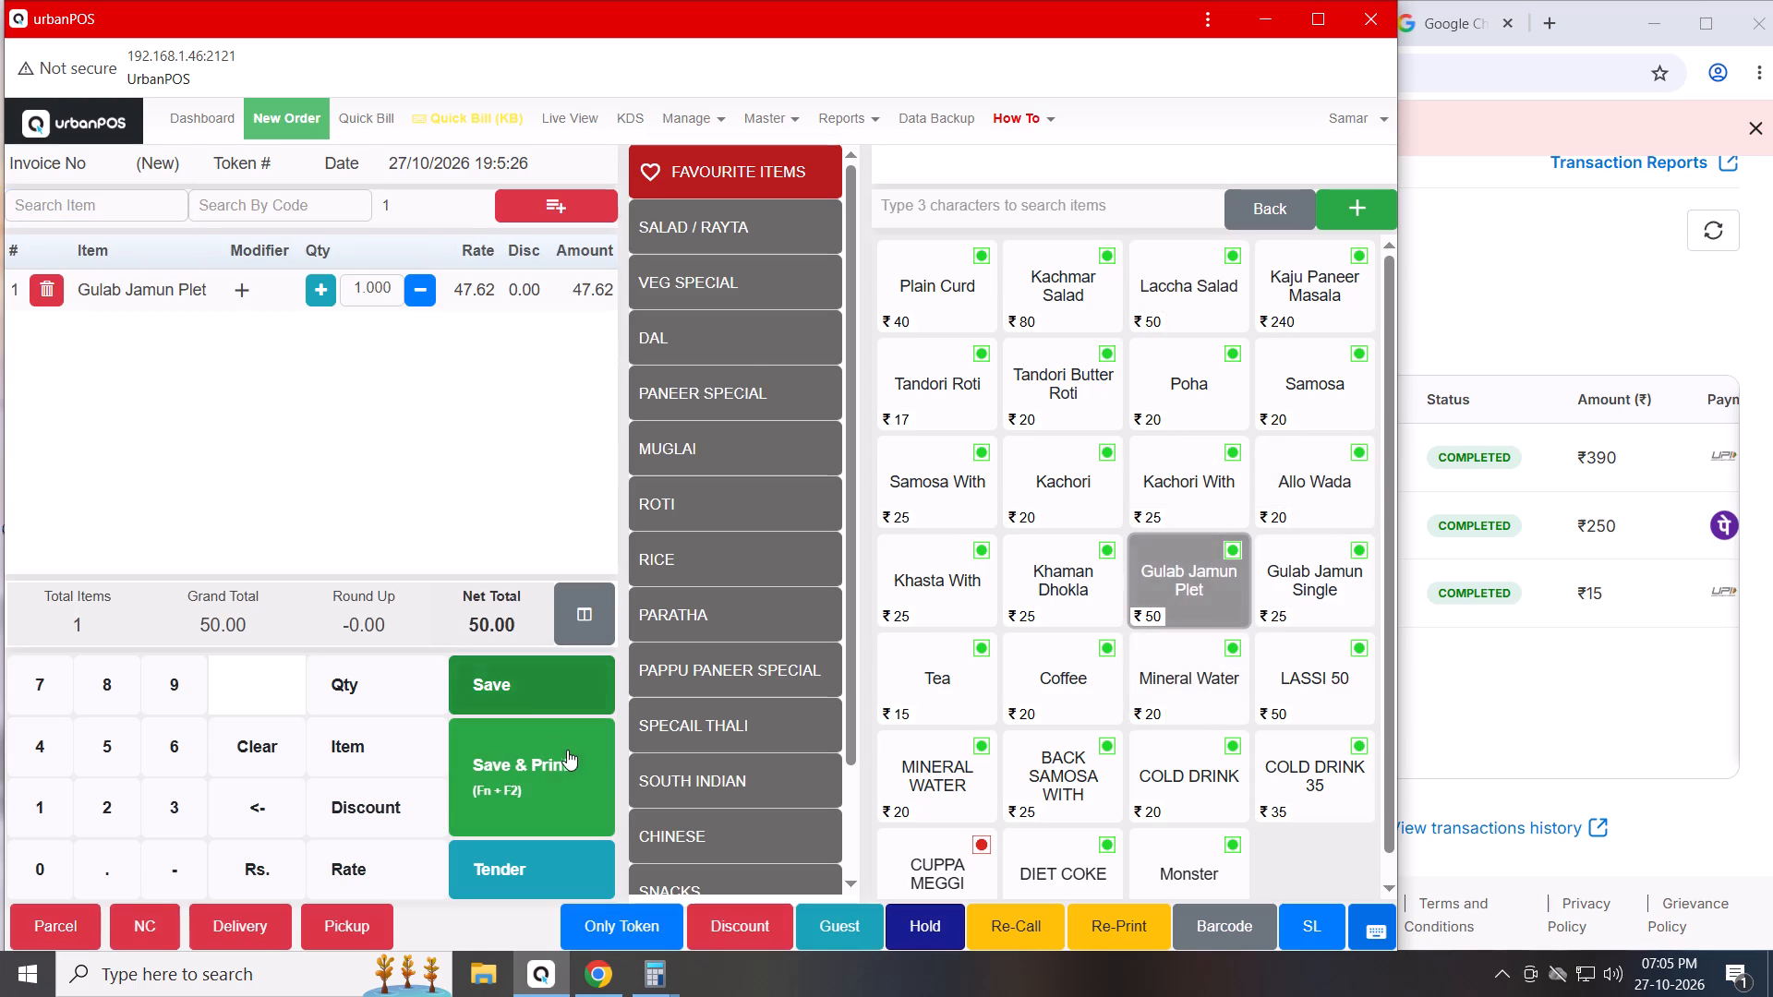
left_click(573, 753)
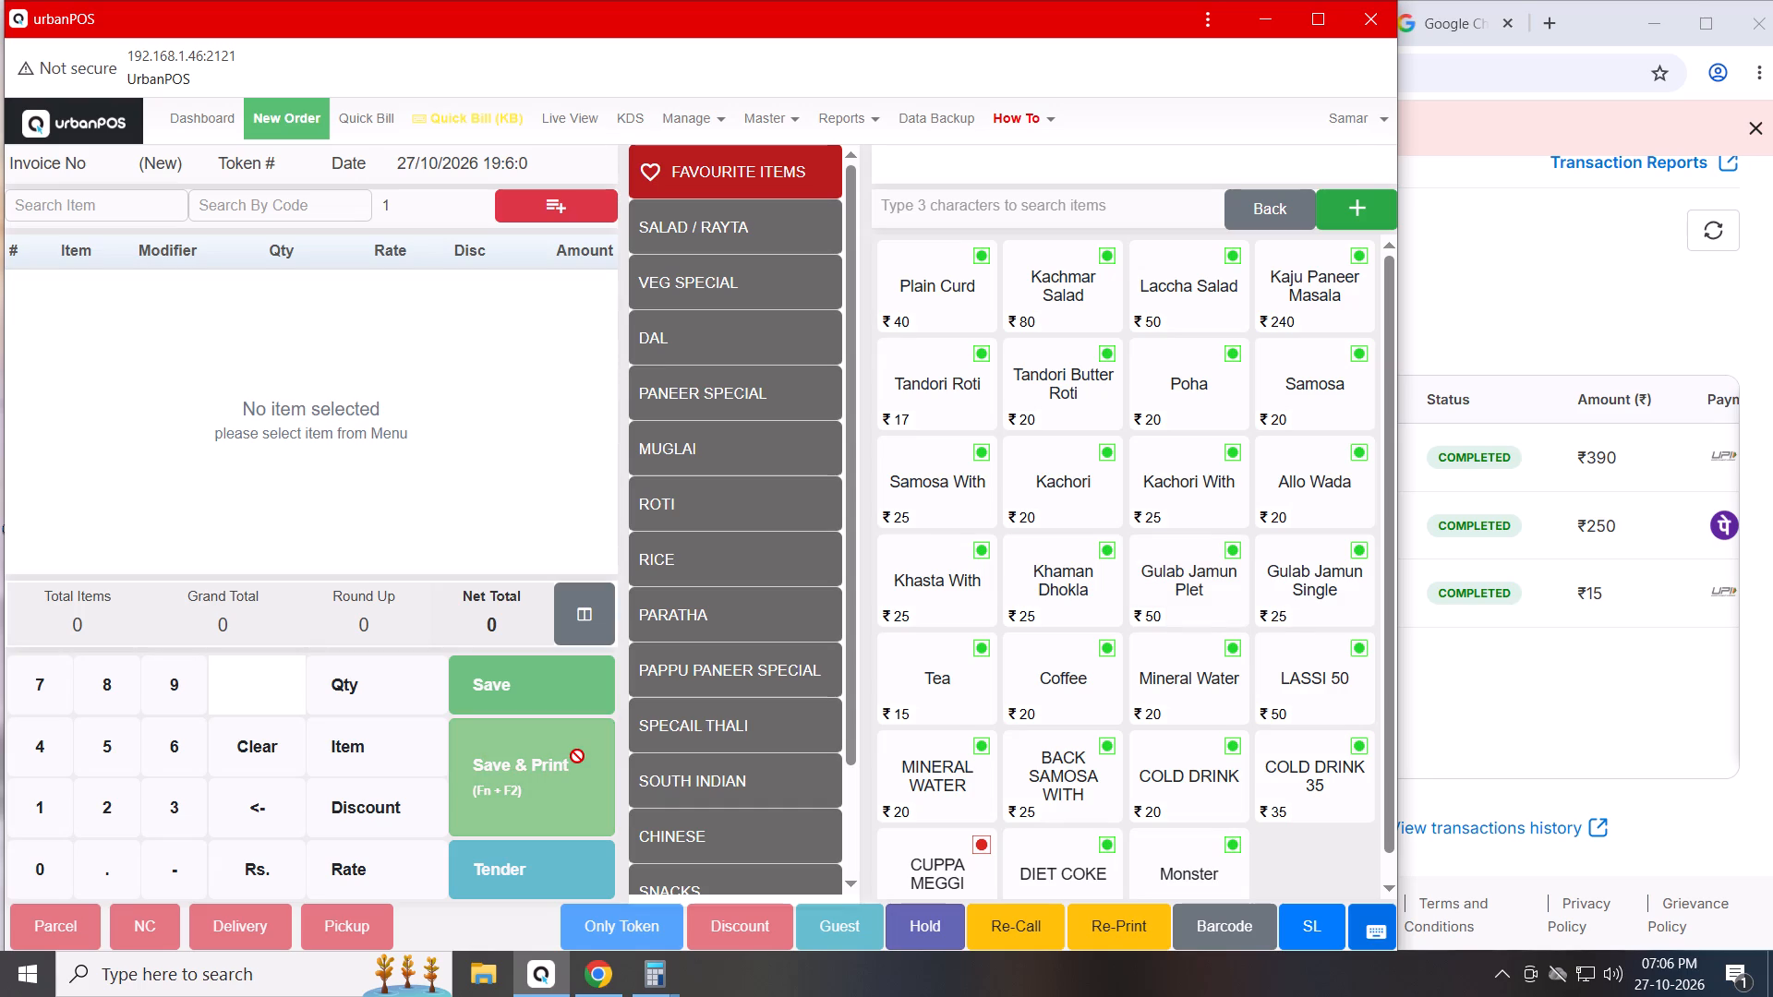
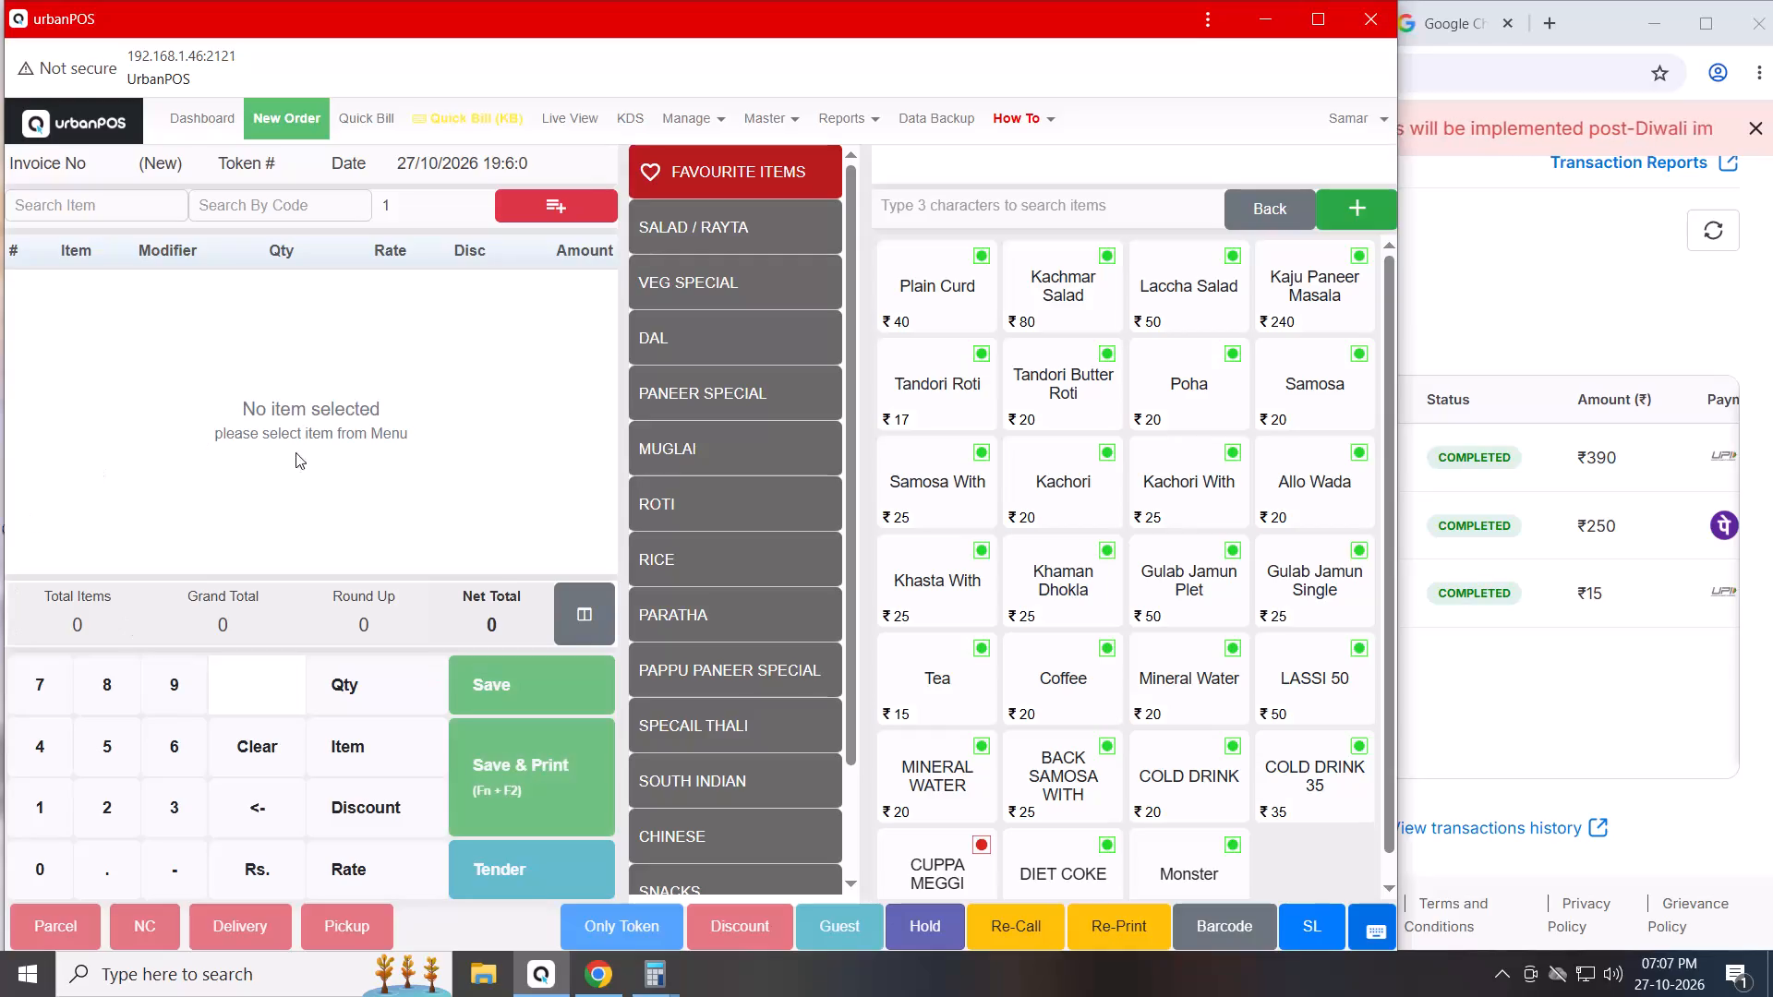
Search the items by name for "kaju k", order one Kaju Kari, save it and print the bill.
left_click(120, 216)
type("kaju")
key("space")
key("j")
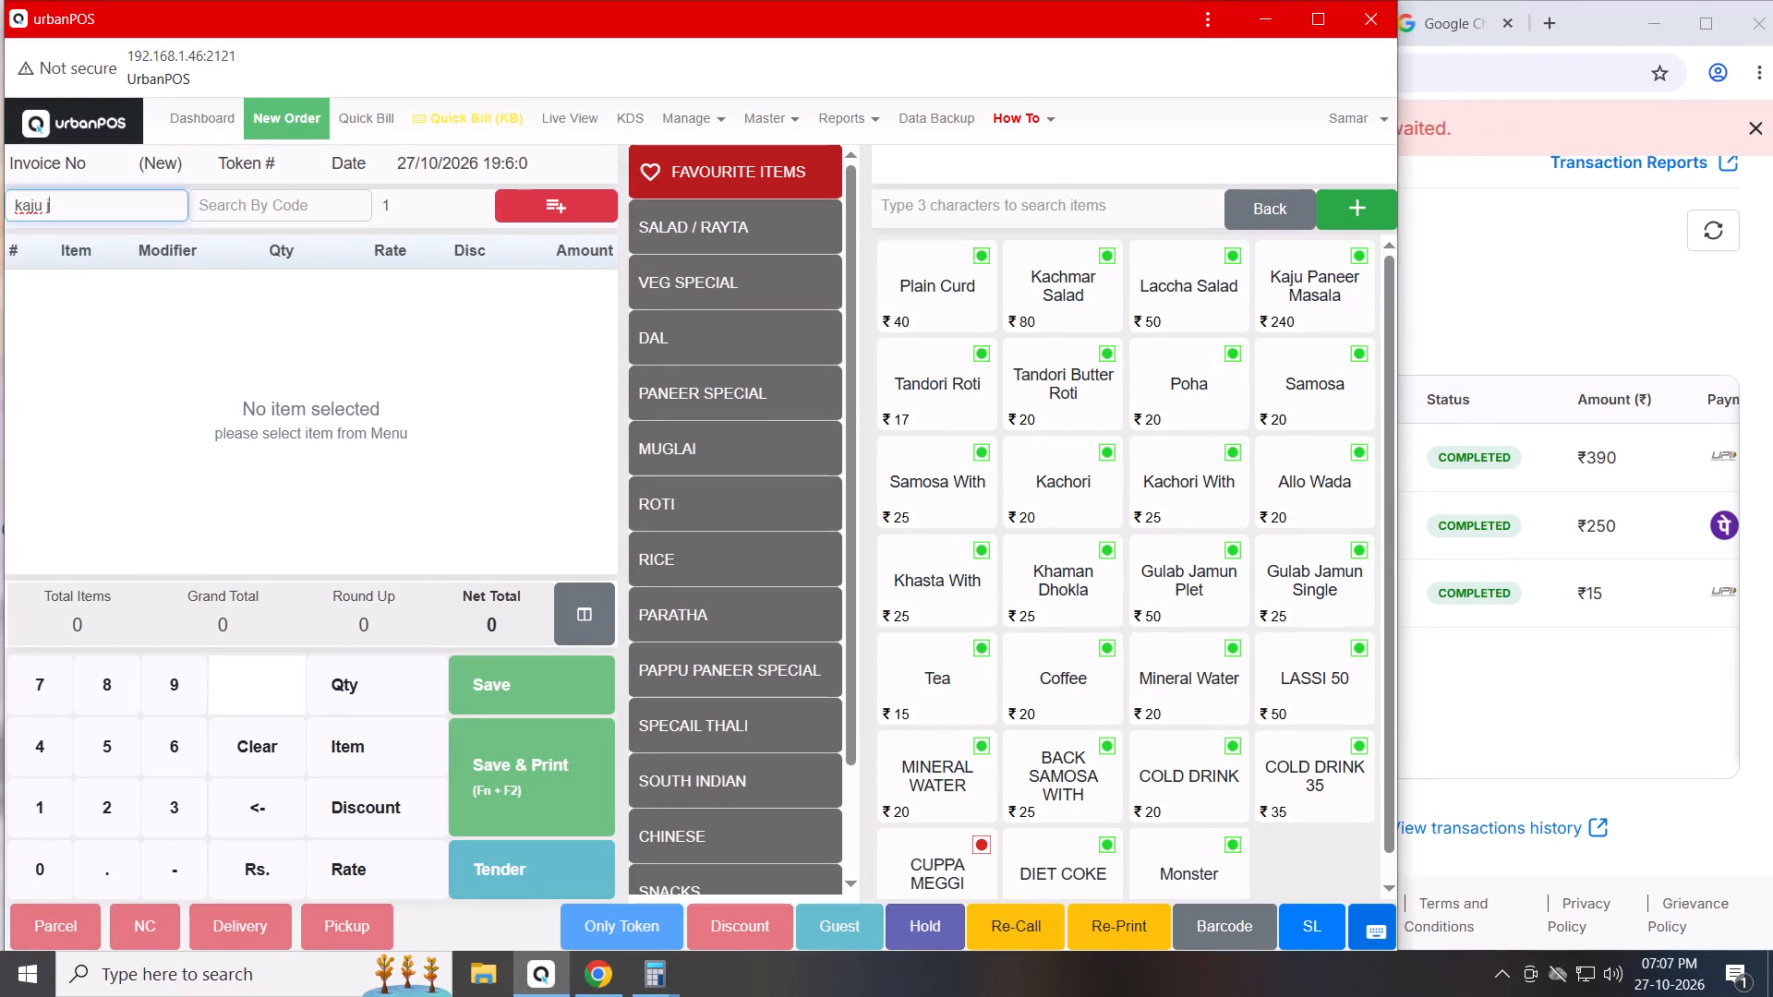
key("BackSpace")
key("k")
key("Return")
key("Return")
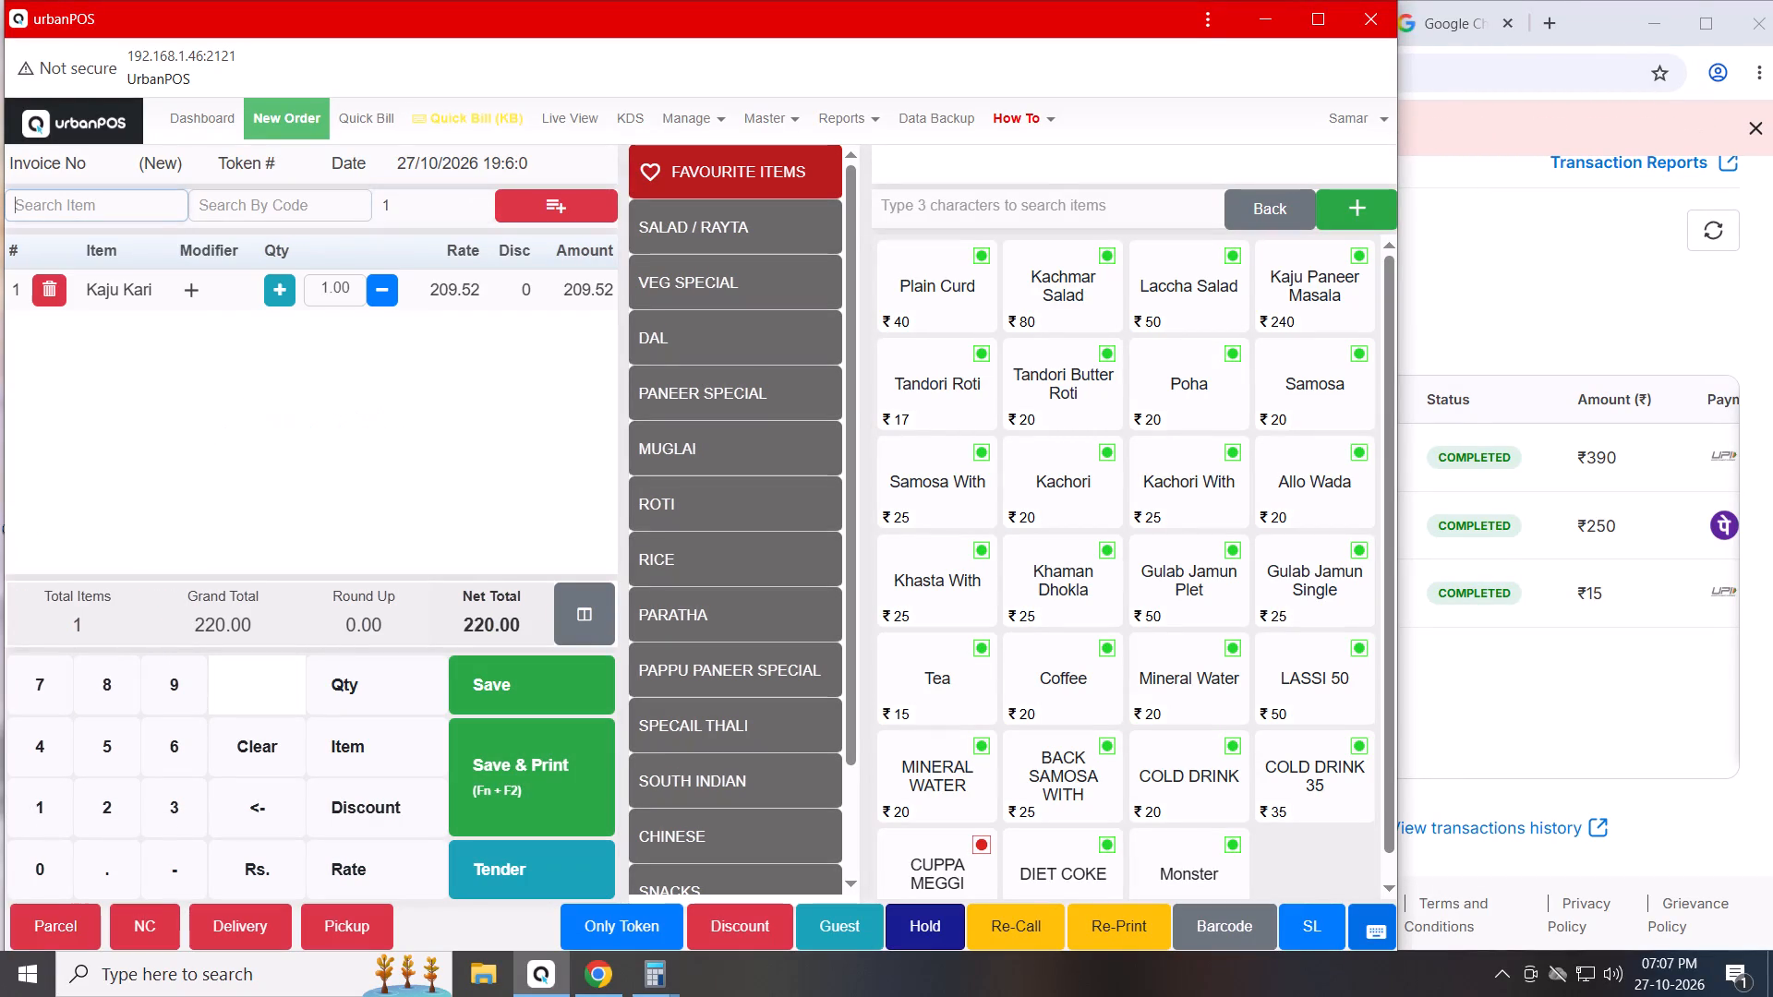
key("F2")
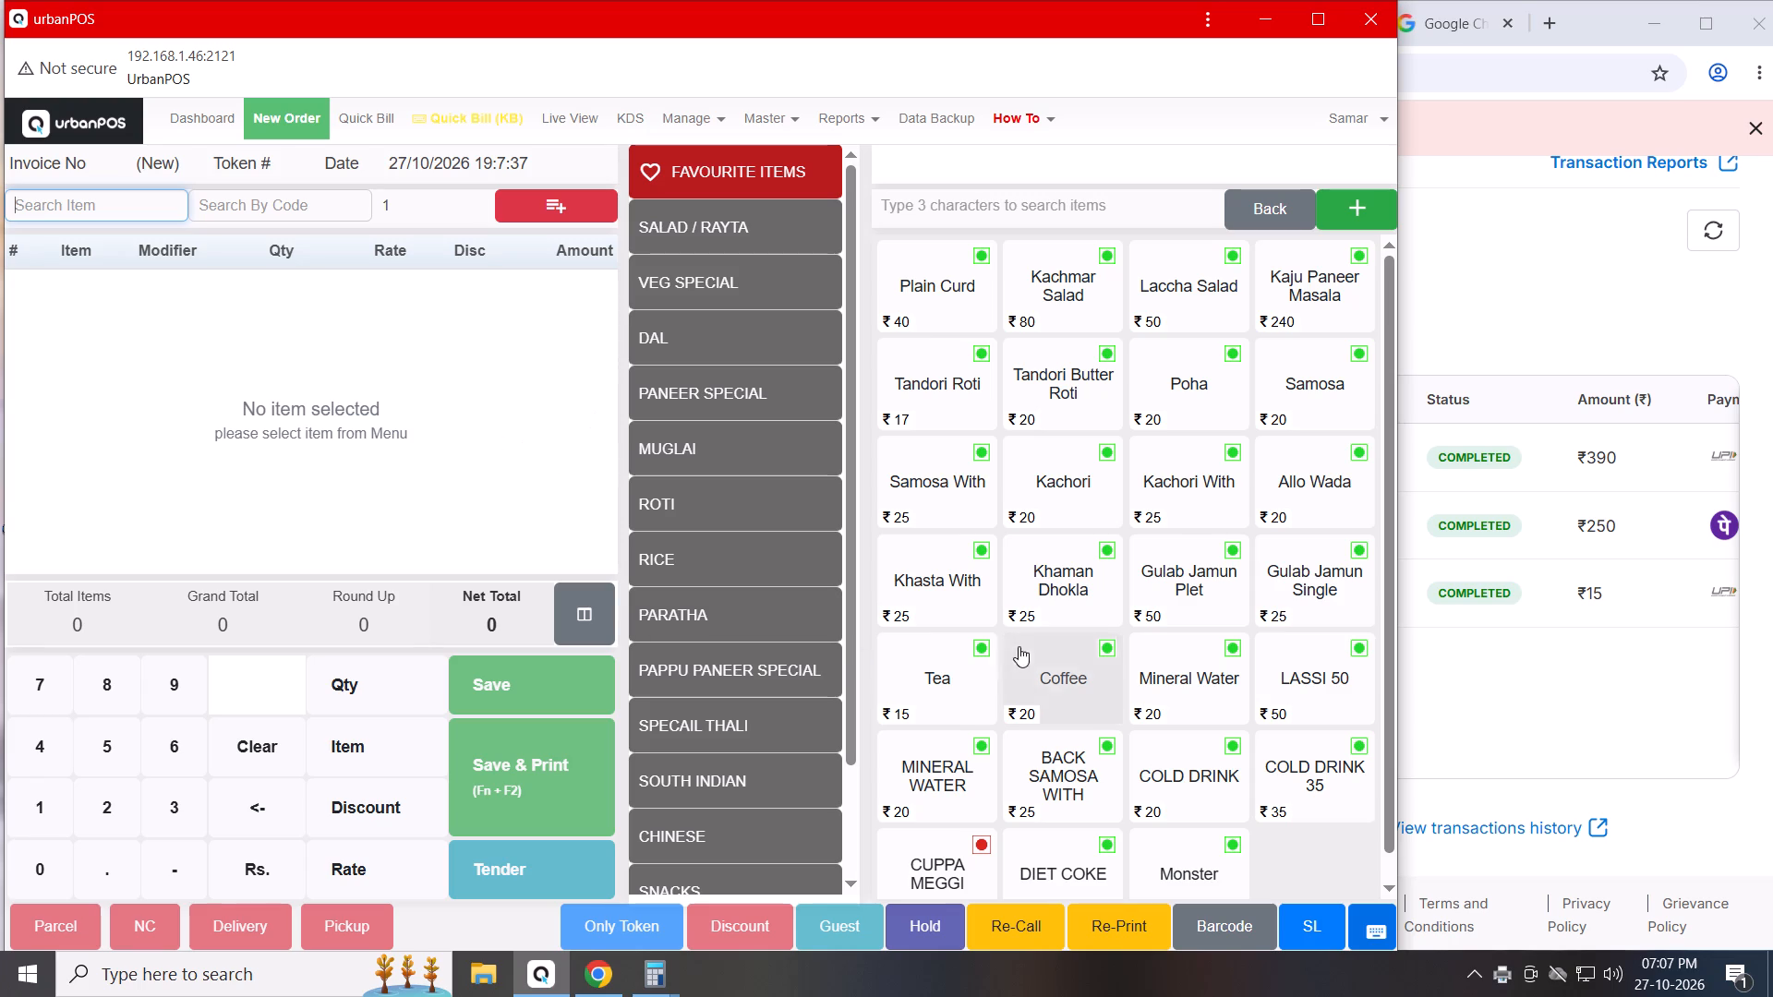
Enter an order of one Tea from the favourite items, save it and print the bill.
left_click(974, 661)
left_click(573, 753)
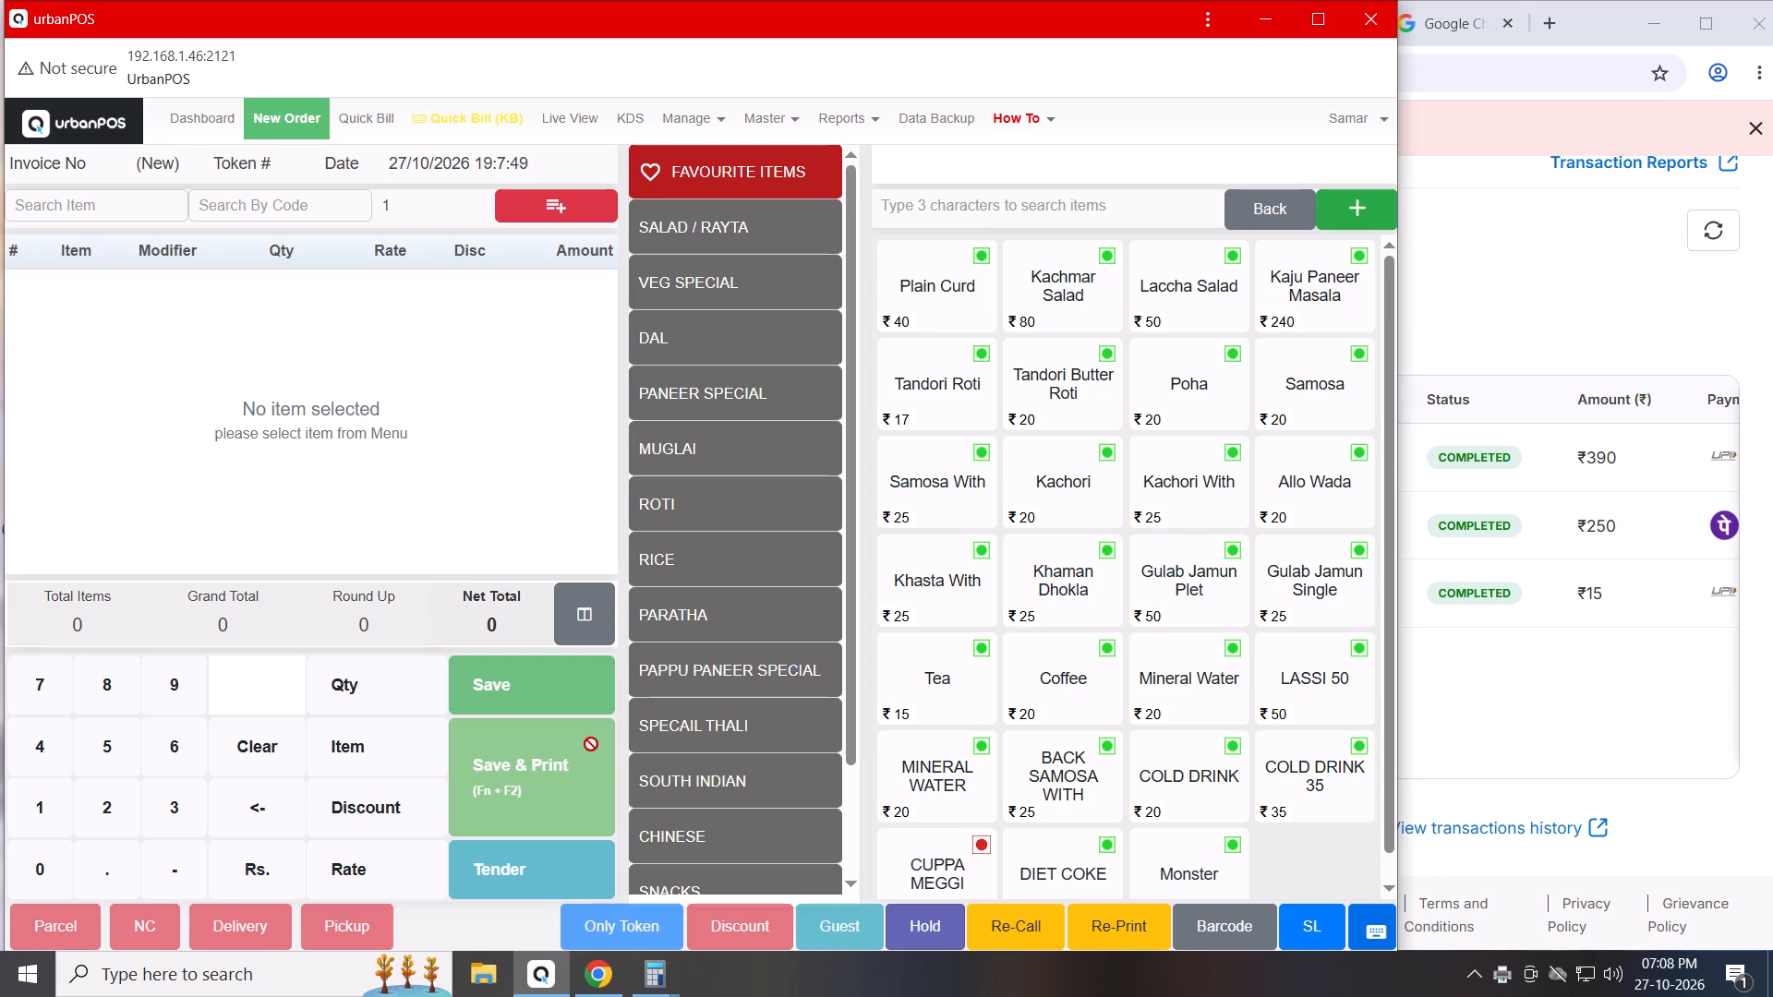
Enter an order of one Mineral Water from the favourite items, save it and print the bill.
left_click(1197, 692)
left_click(569, 790)
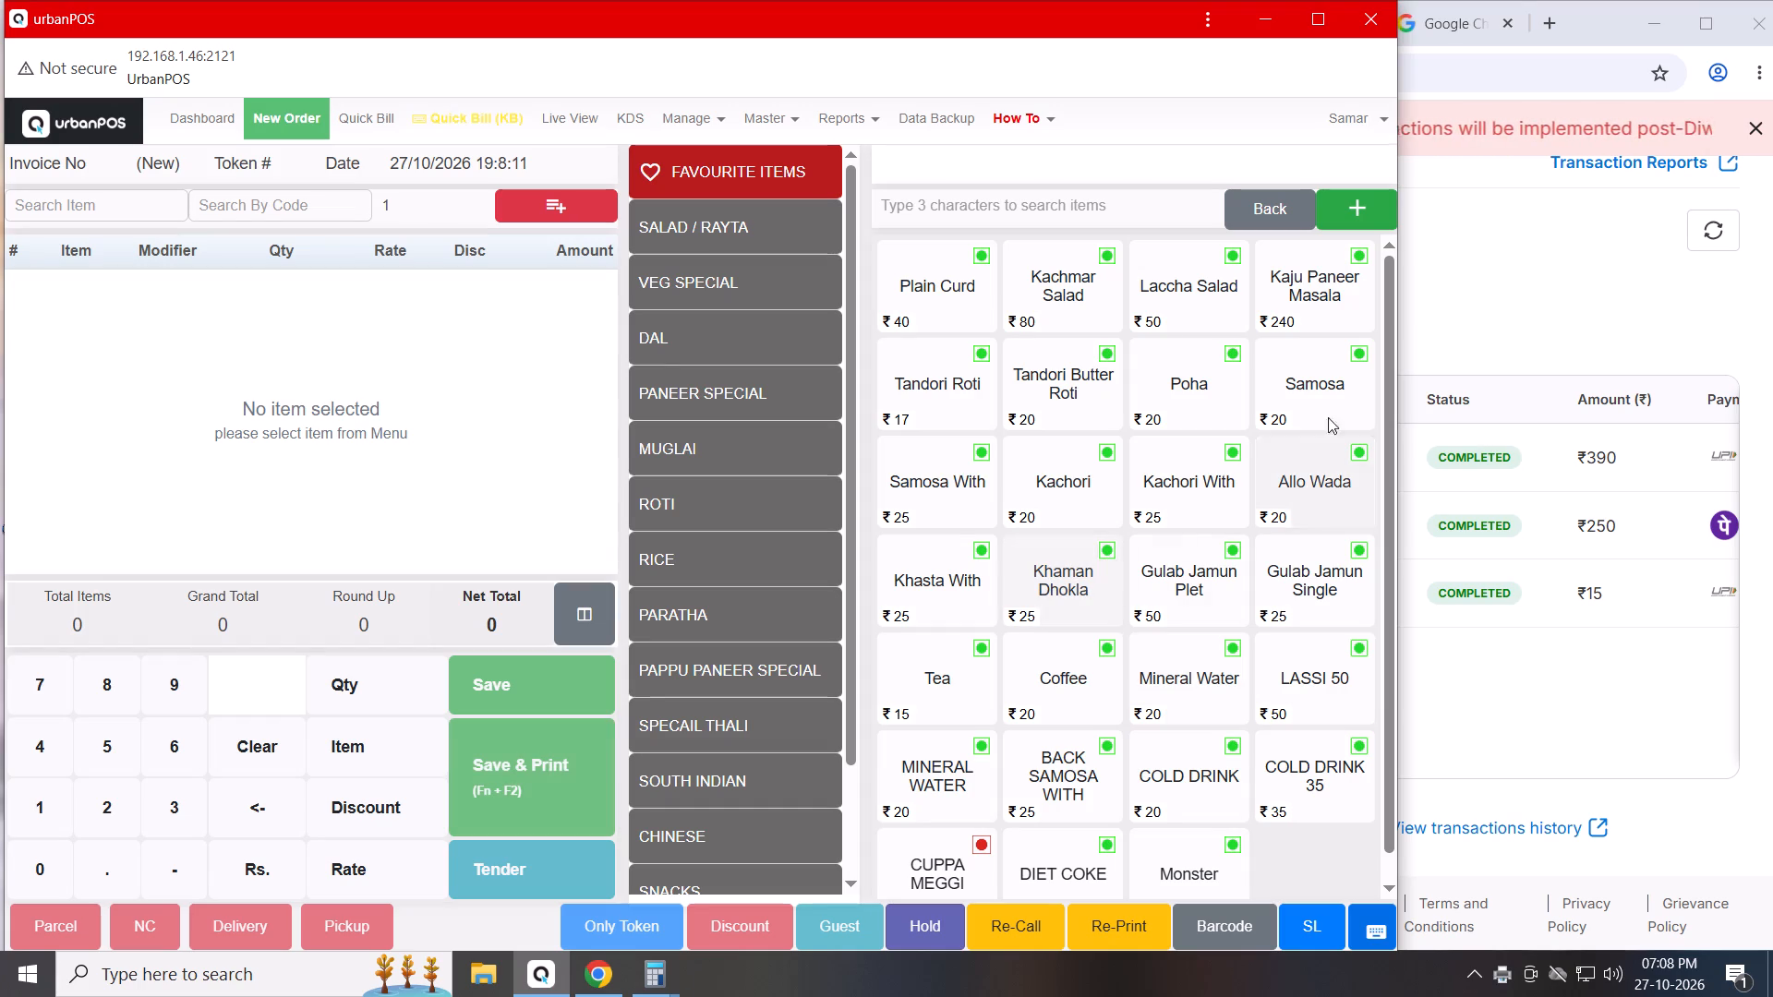
Enter an order of two Kachori from the favourite items, save it and print the bill.
double_click(1031, 511)
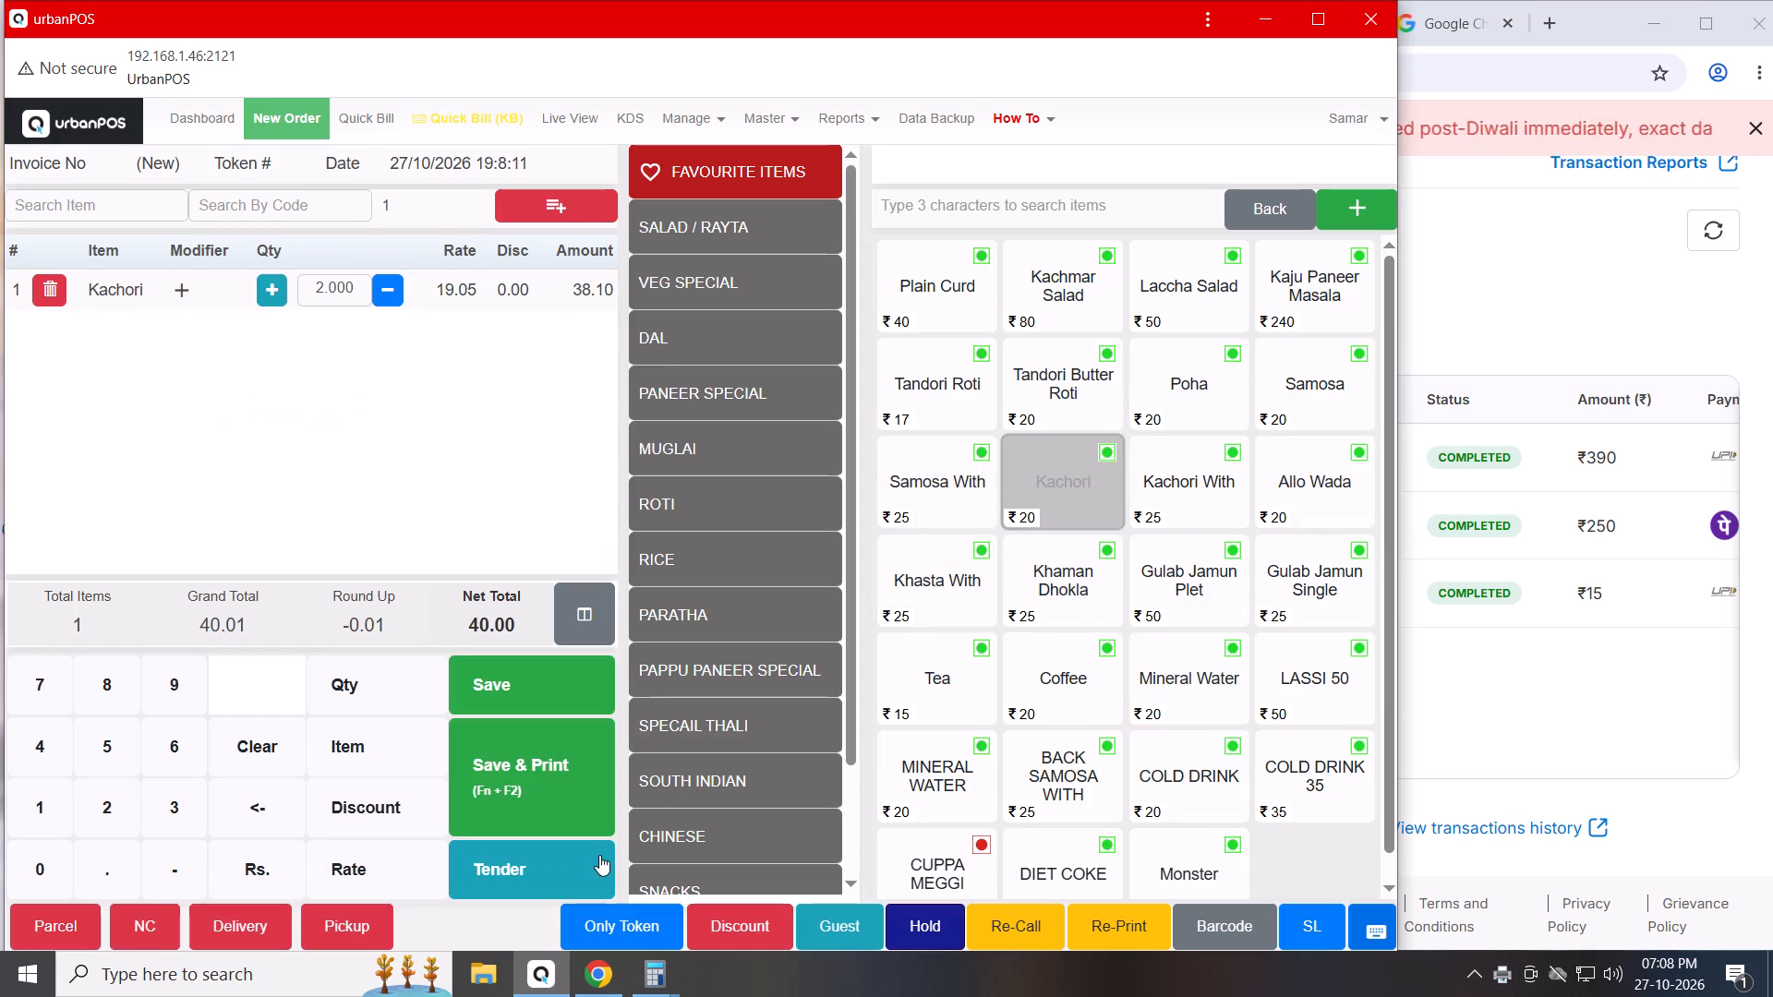
left_click(572, 819)
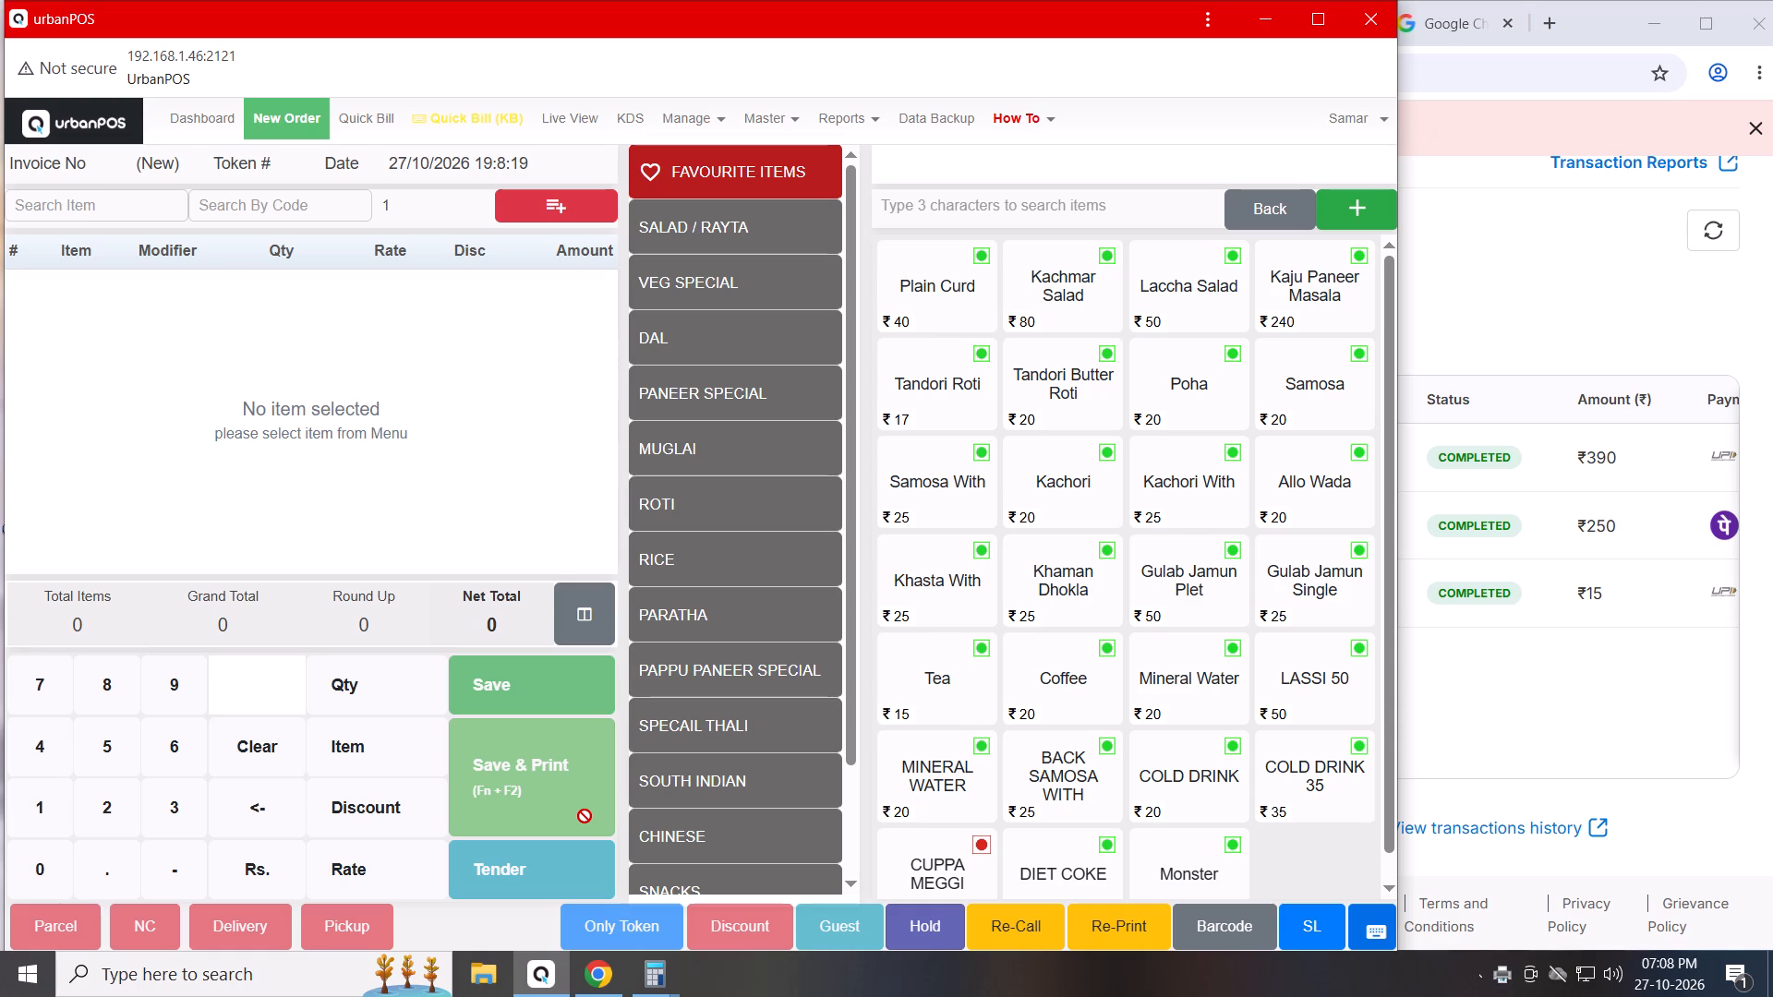
Search the items for "send", order one Veg Chees Sendwich plus two Teas, save the order and print the bill.
left_click(130, 206)
type("send")
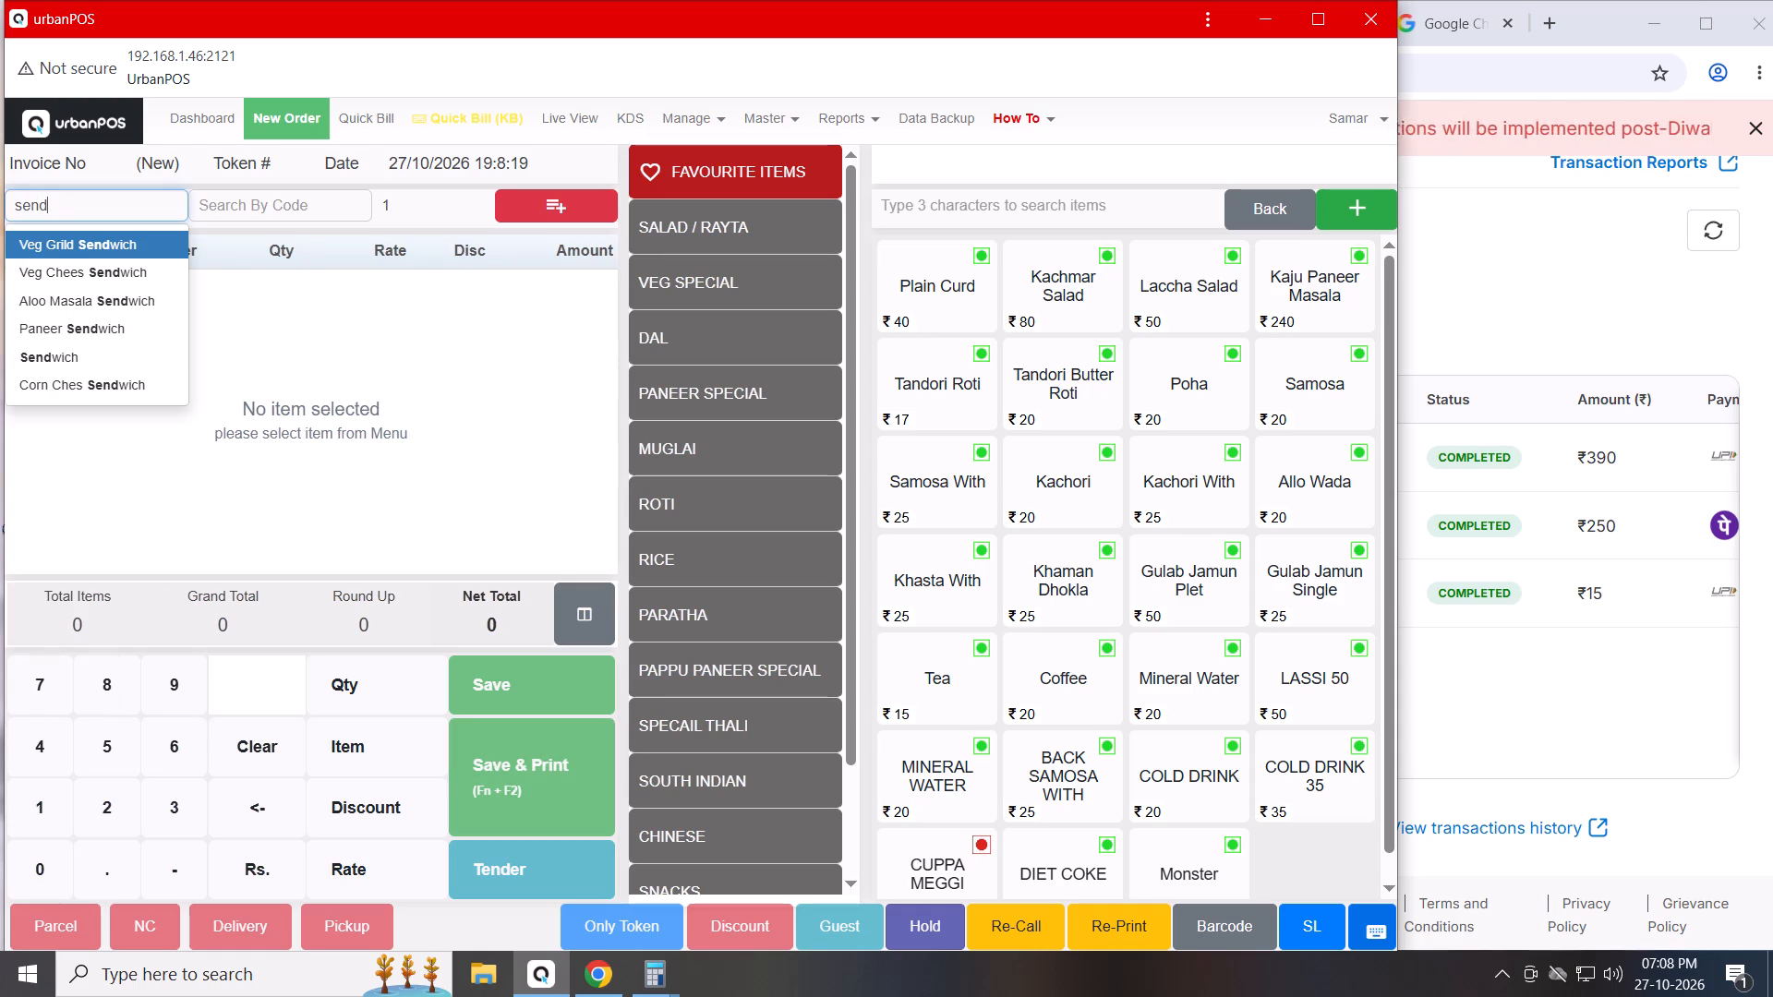
key("Down")
key("Return")
key("Return")
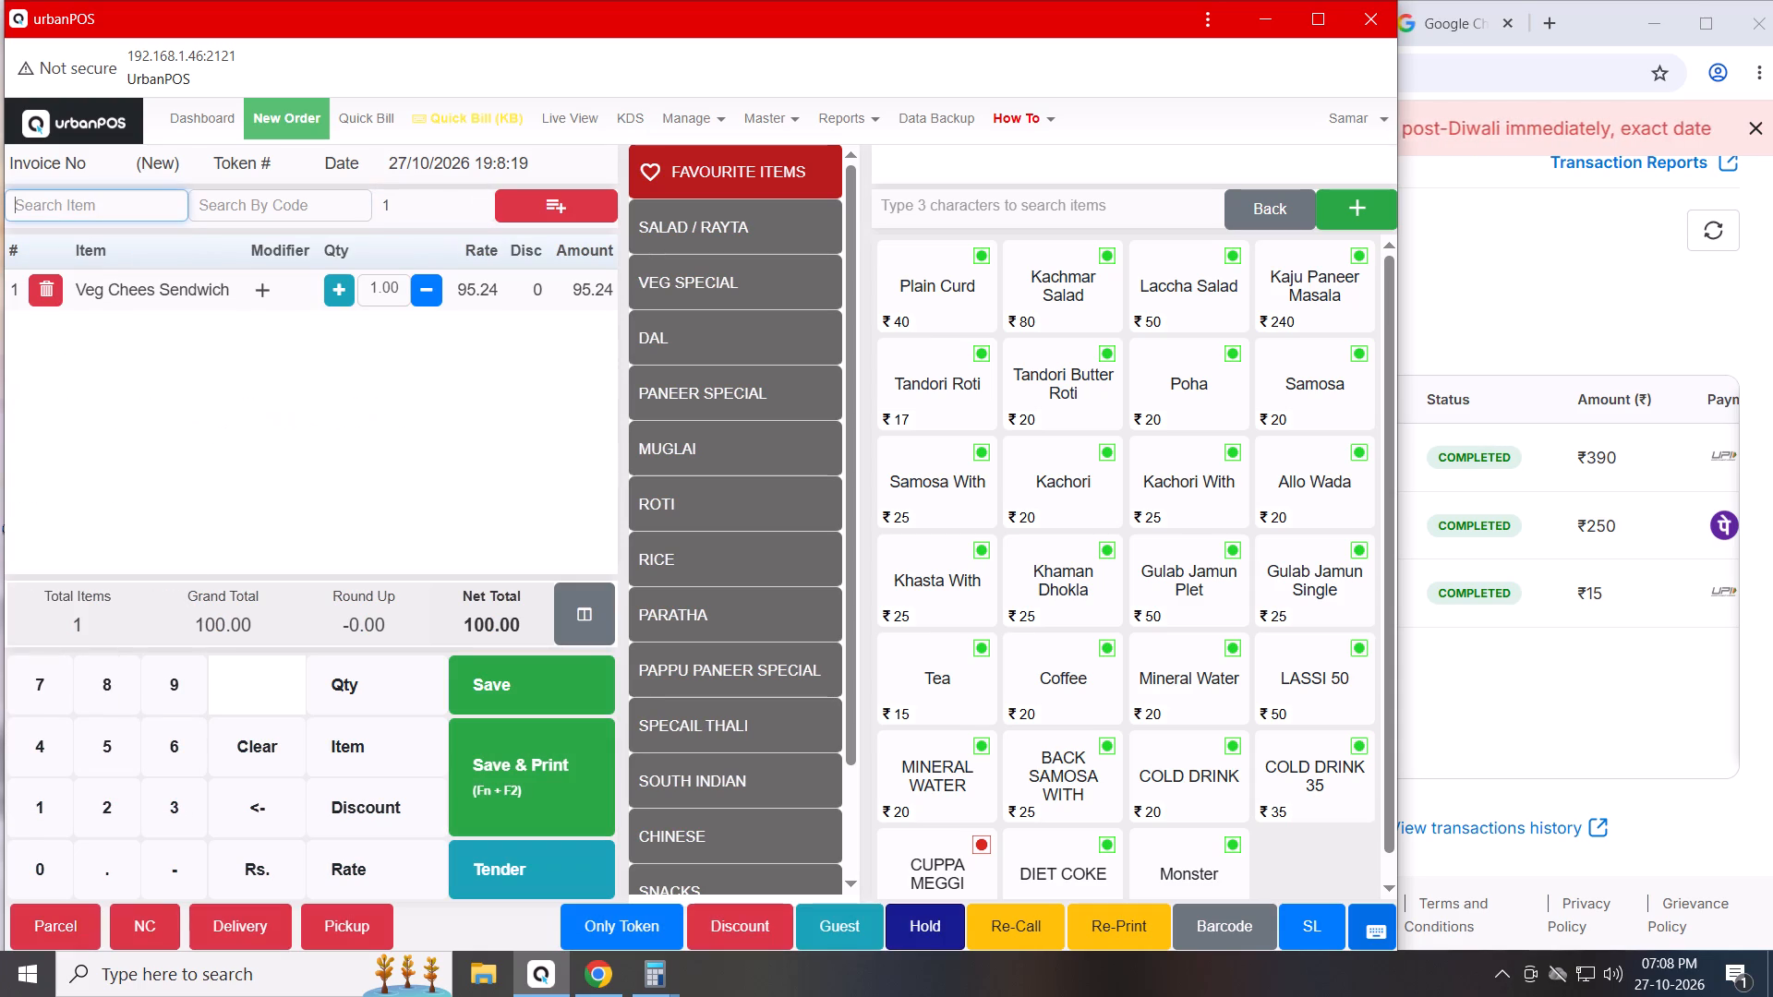
double_click(917, 659)
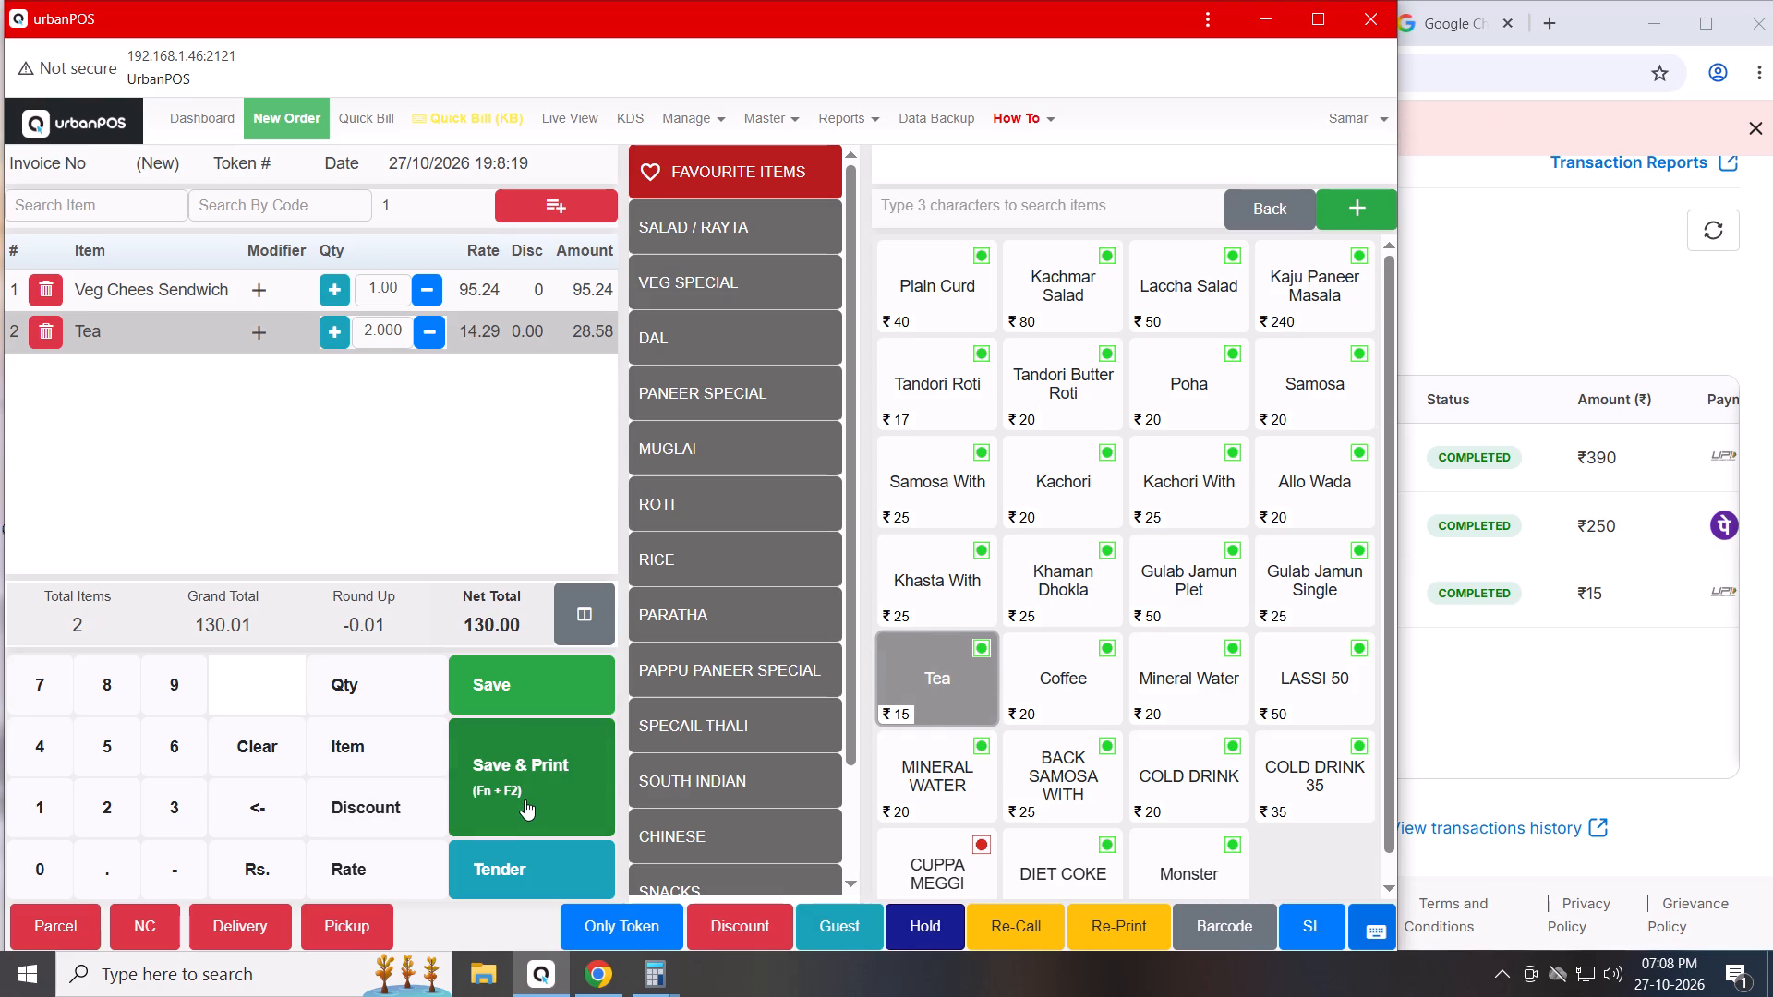
left_click(525, 799)
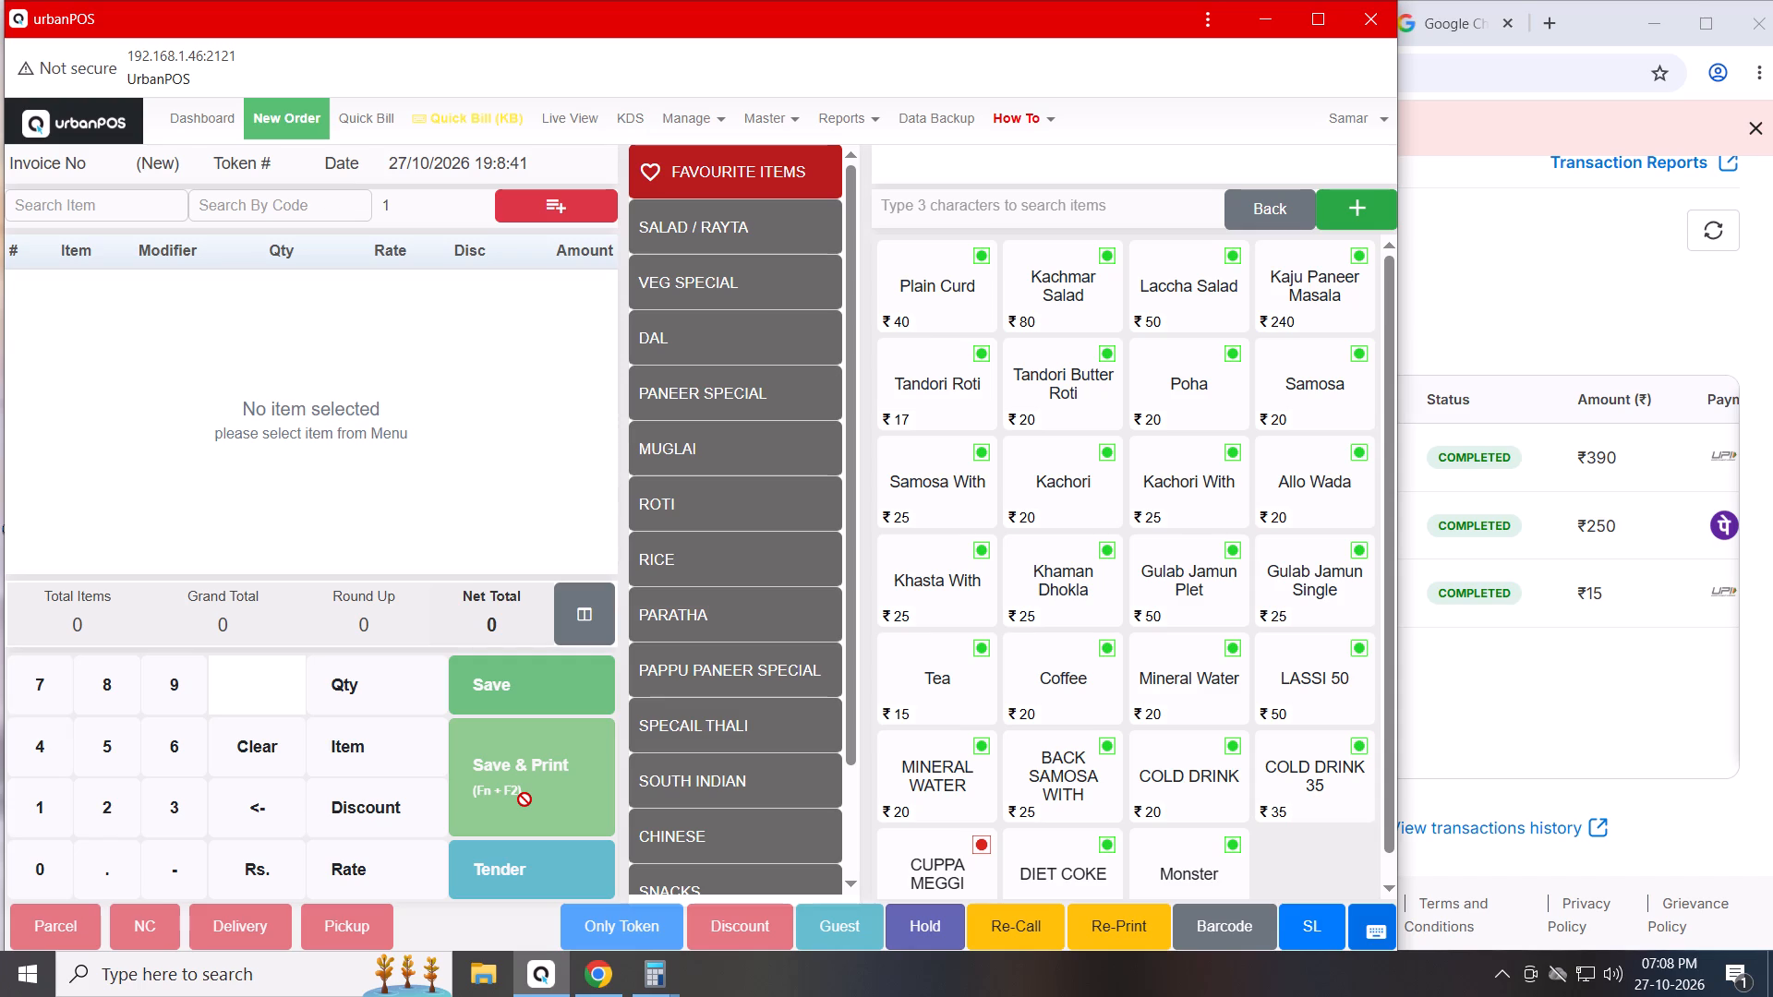
Enter an order of one Mineral Water from the favourite items, save it and print the bill.
left_click(1158, 673)
key("F2")
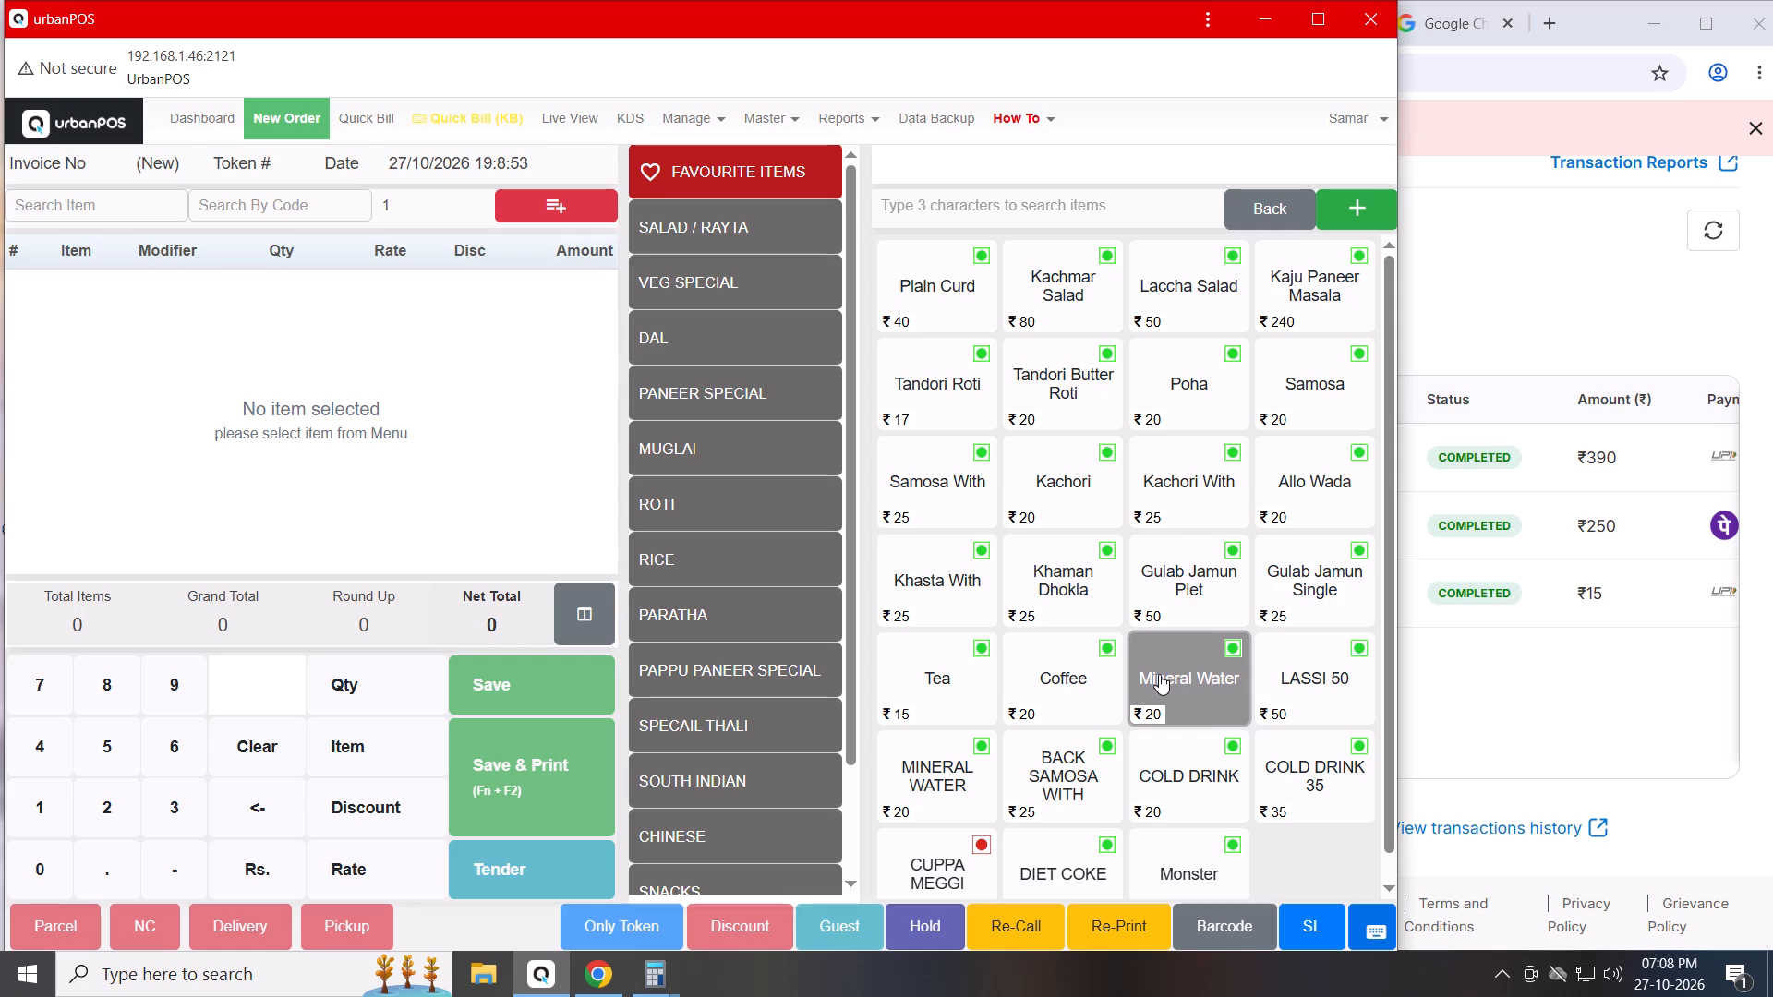
Enter an order of one Poha from the favourite items, save it and print the bill.
left_click(1226, 390)
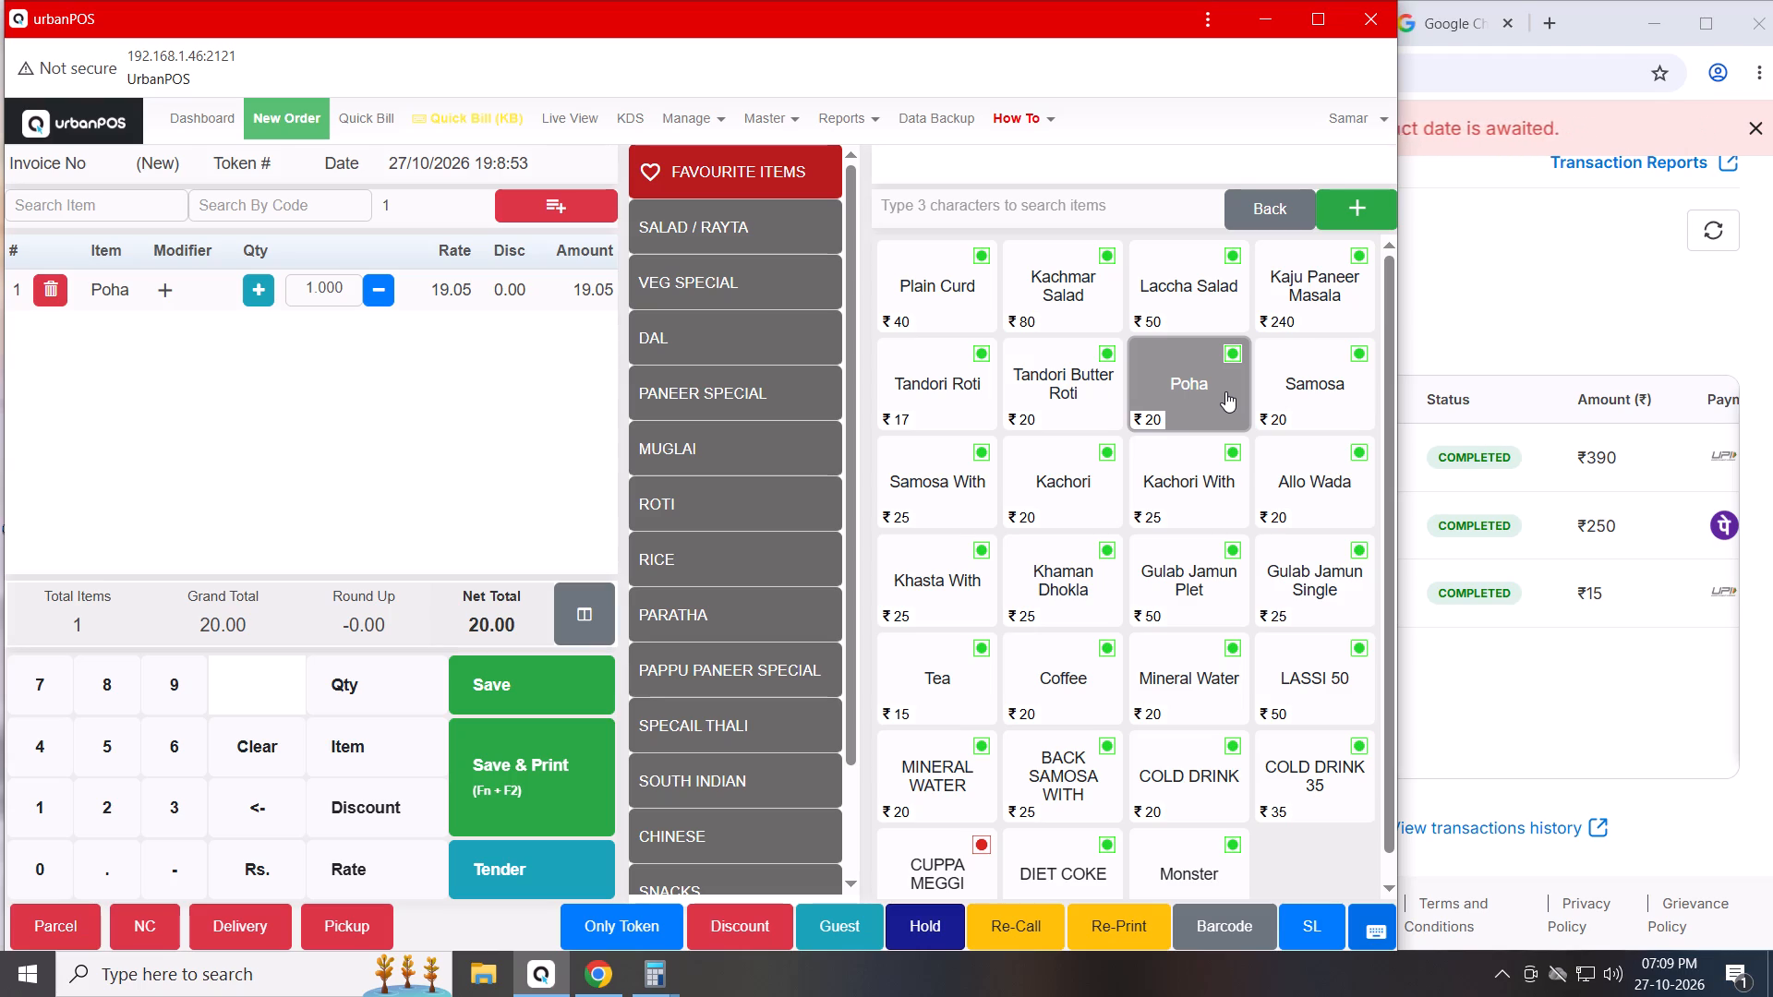
key("F2")
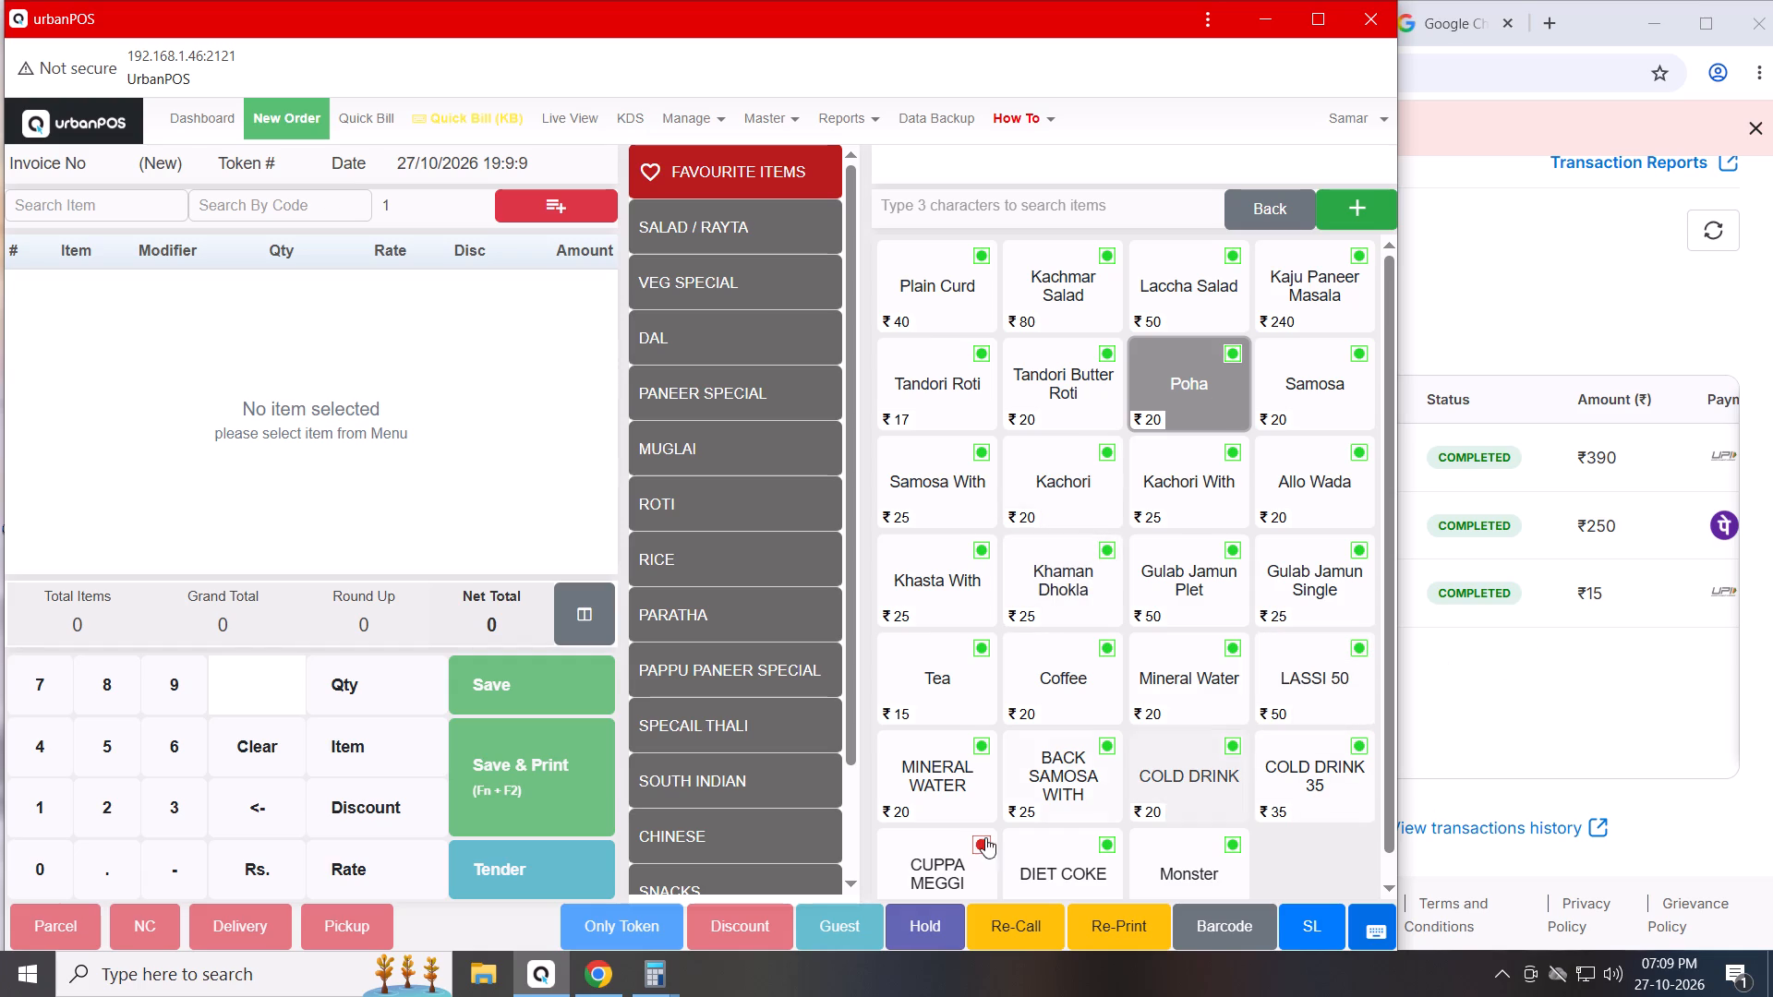
Enter an order of five Teas and one Kachori from the favourite items, save it and print the bill.
triple_click(935, 702)
left_click(938, 703)
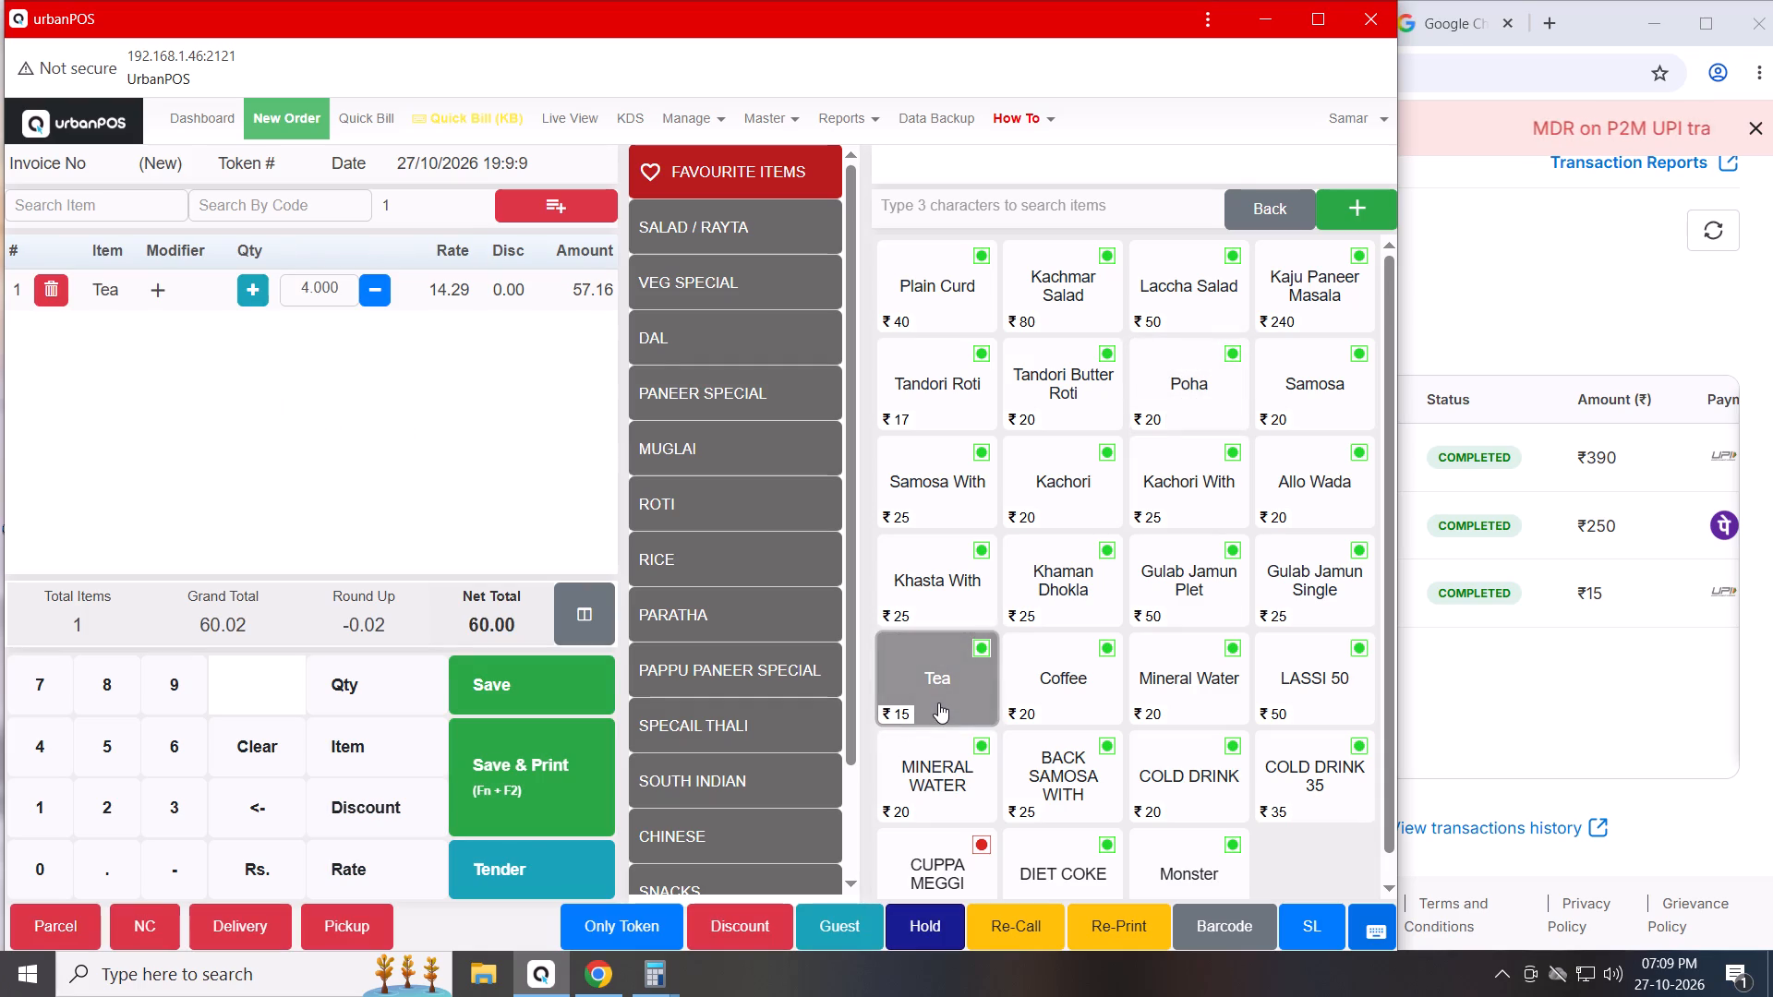
left_click(939, 702)
left_click(941, 700)
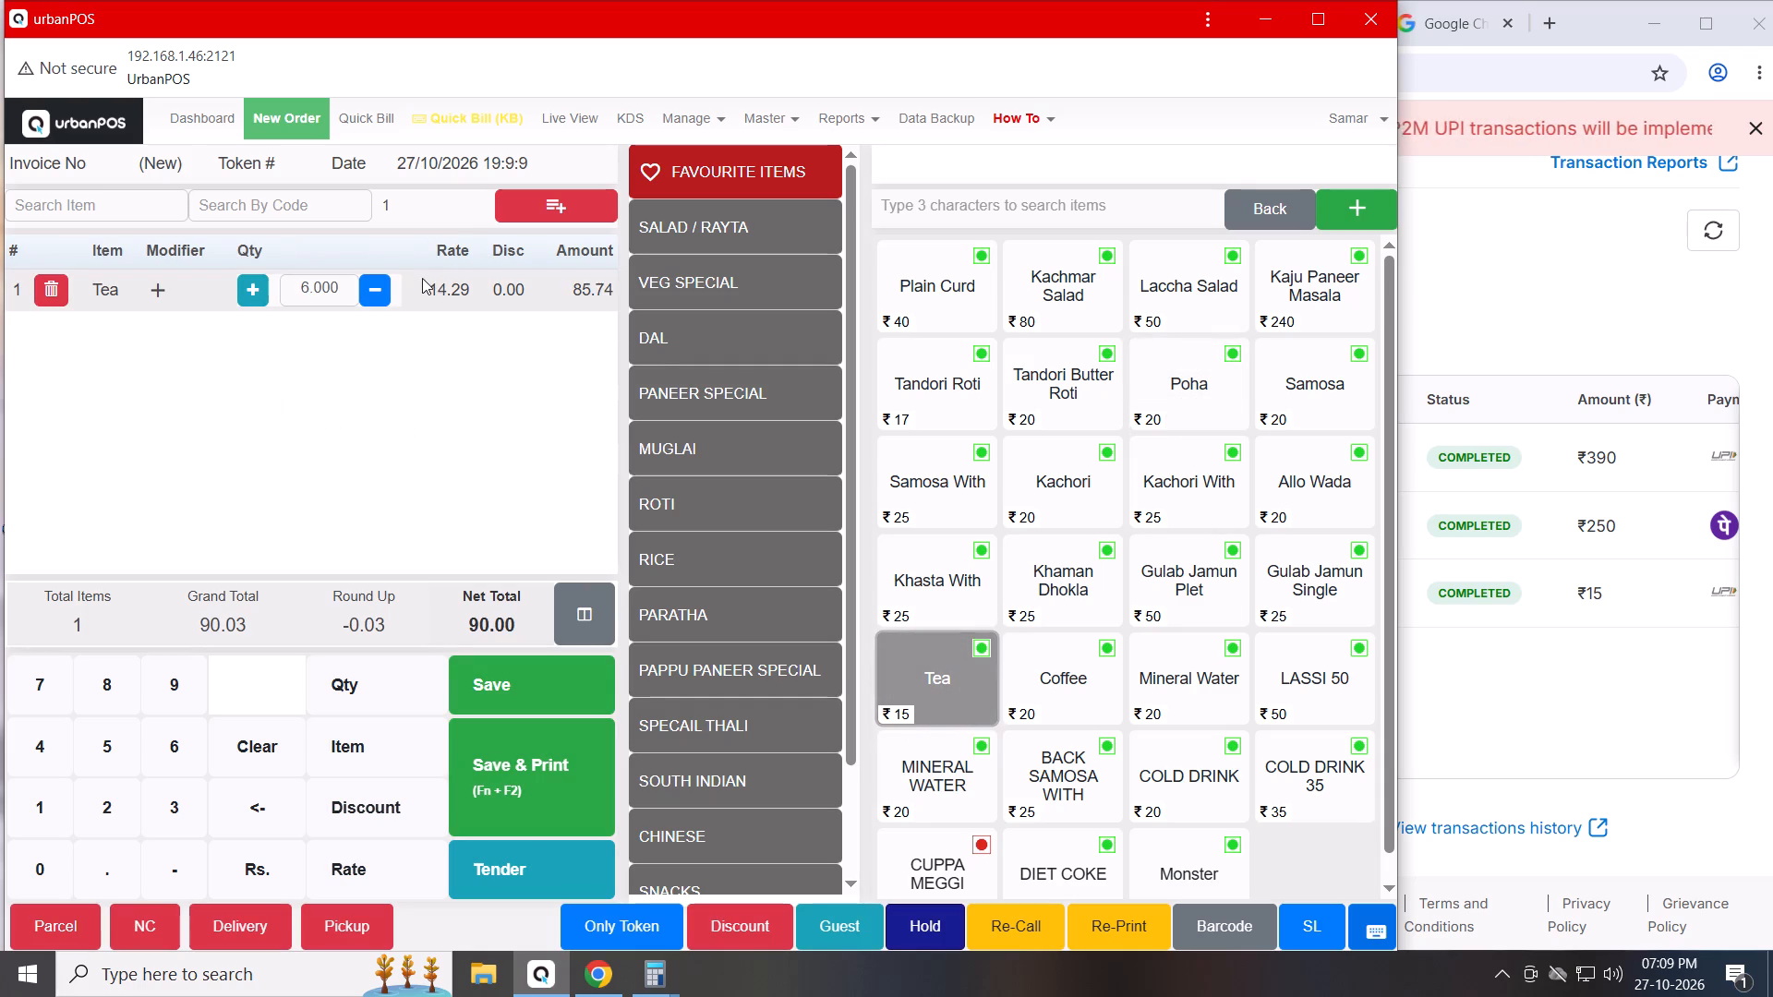
left_click(381, 286)
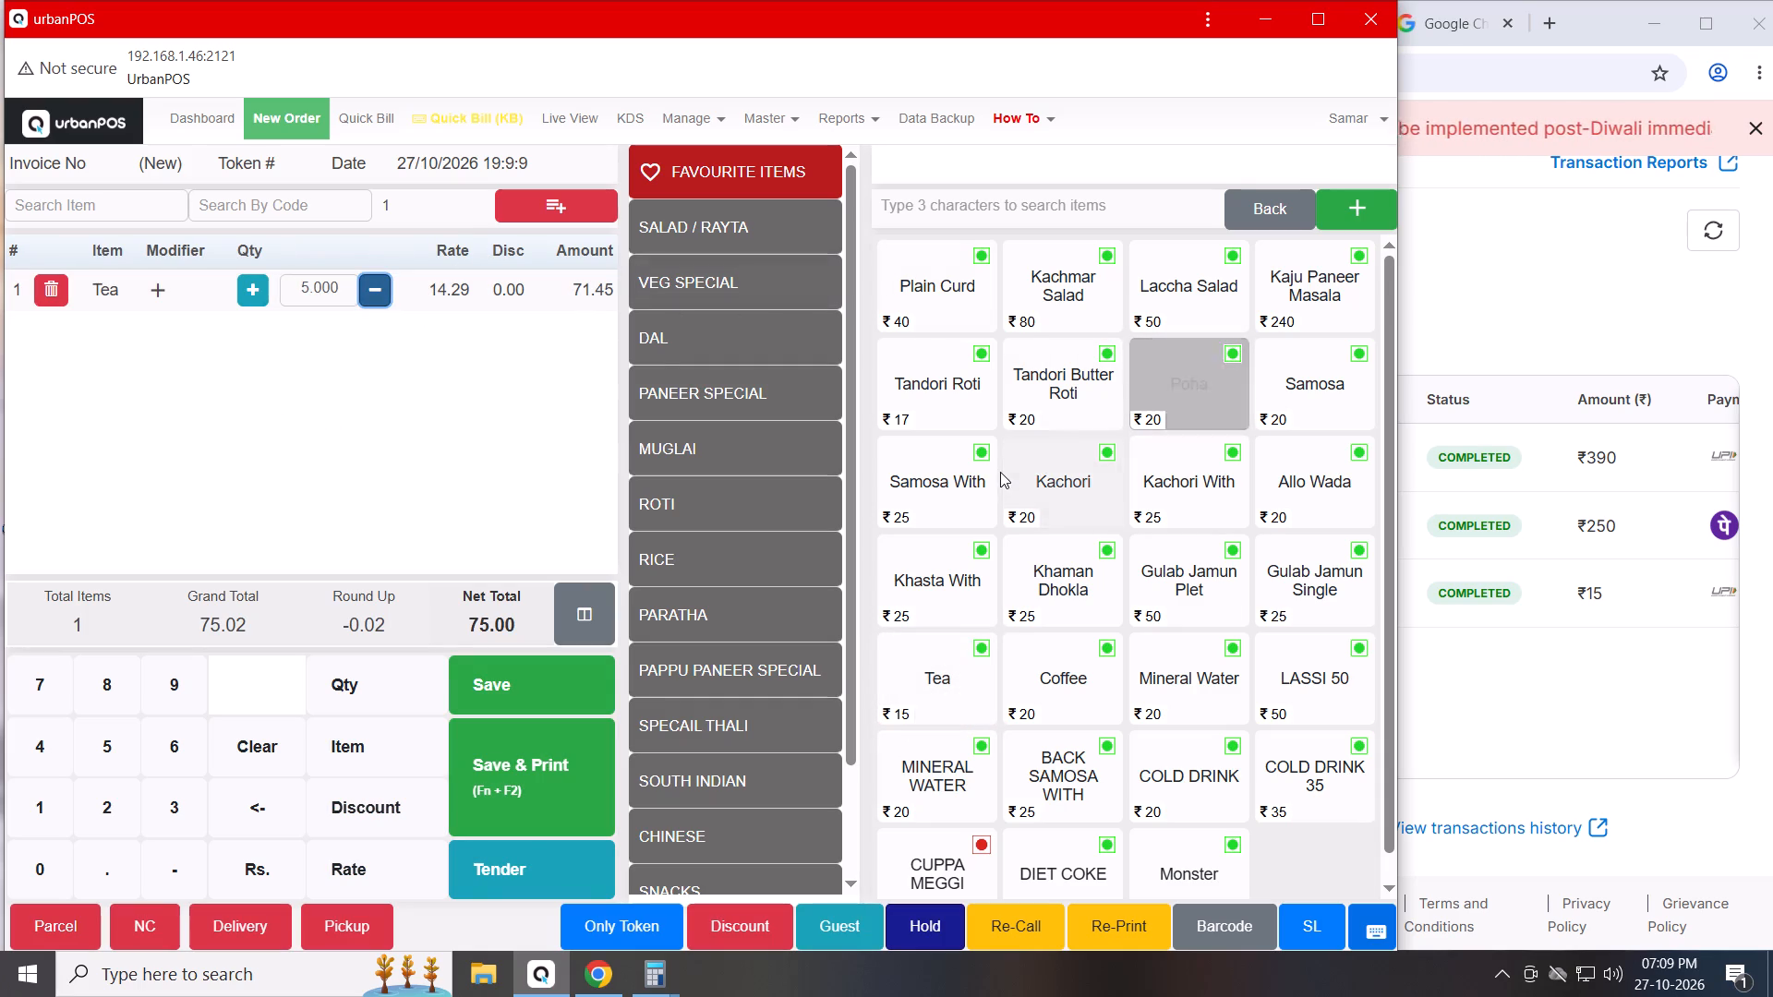
left_click(1088, 469)
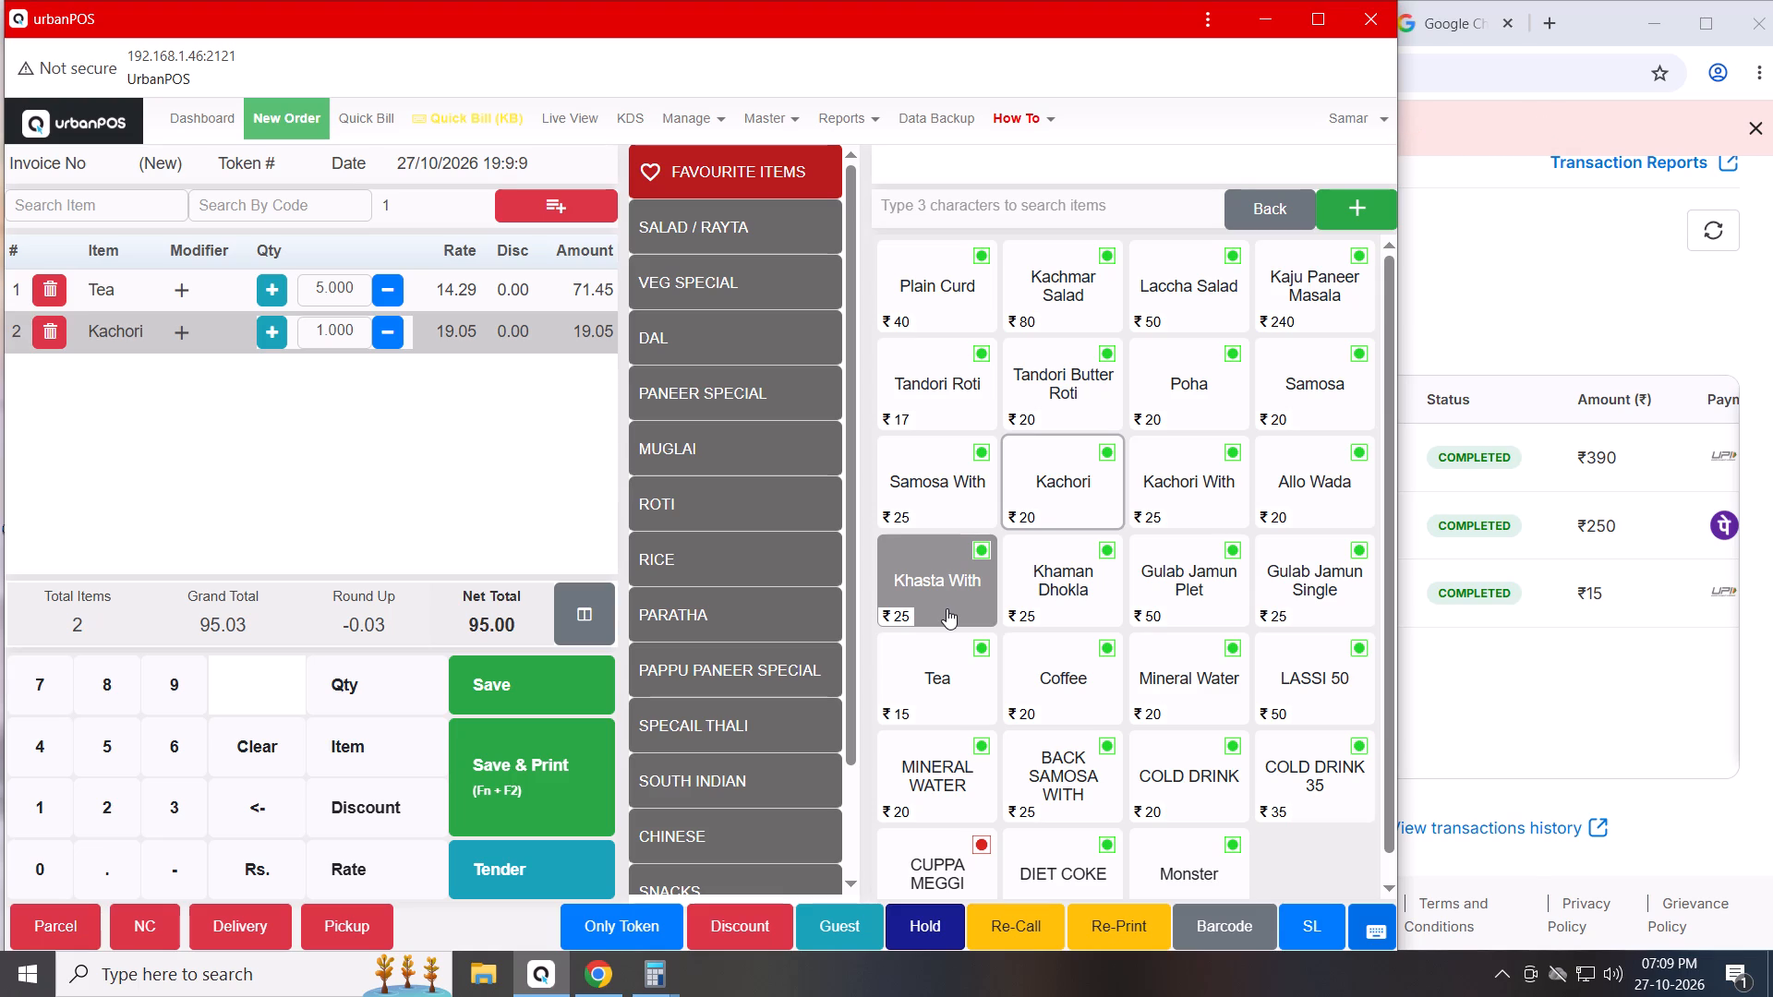
key("F2")
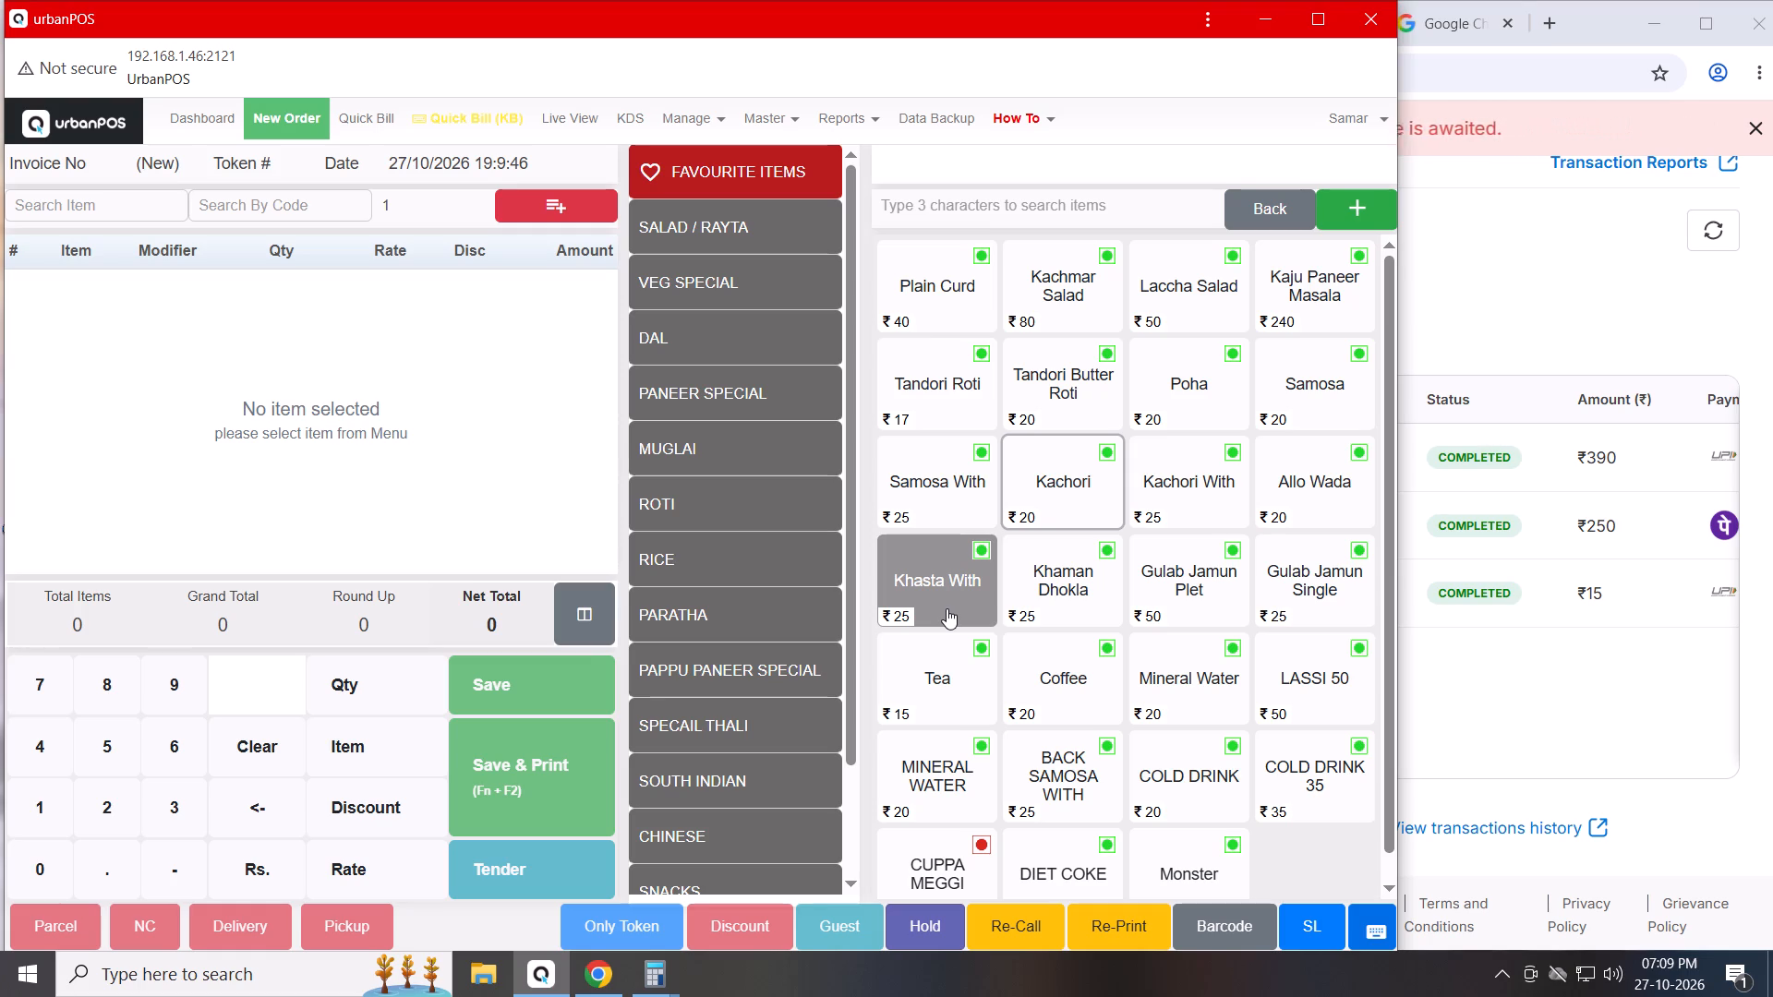
Search the items by name for "veg c", order Veg Chees Sendwich with quantity 3, save it and print the bill.
left_click(109, 203)
type("veg")
key("space")
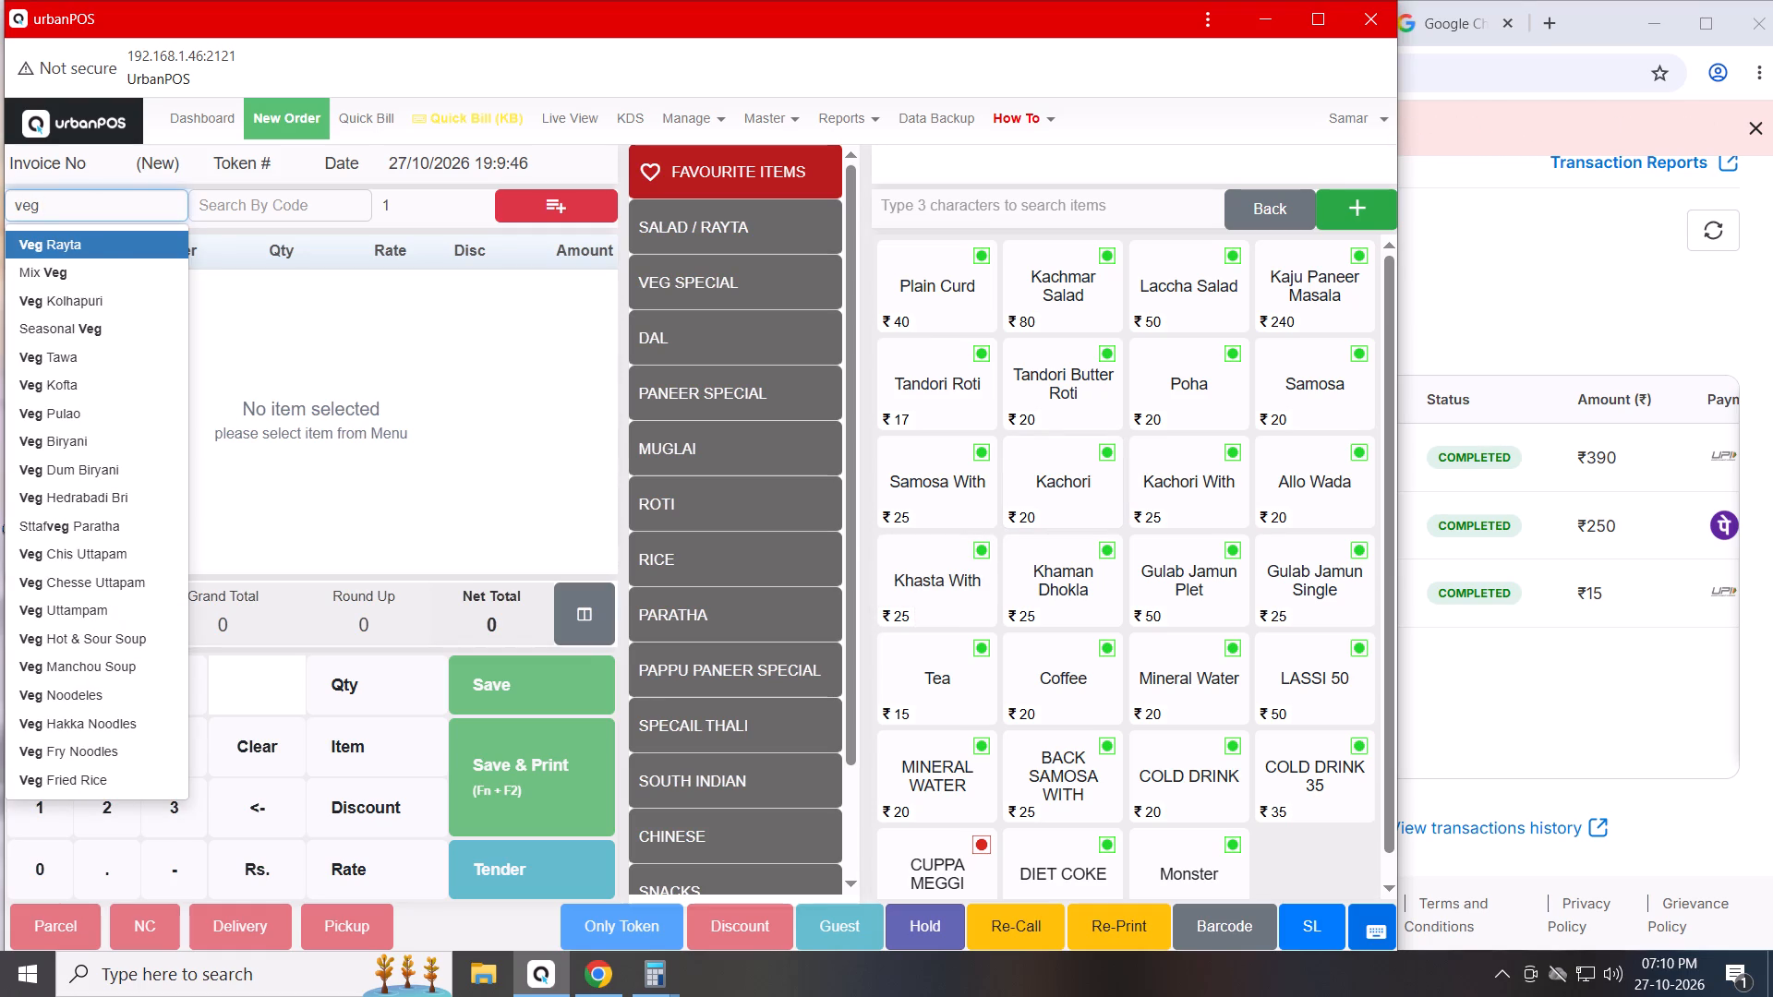
key("c")
key("Up")
key("Return")
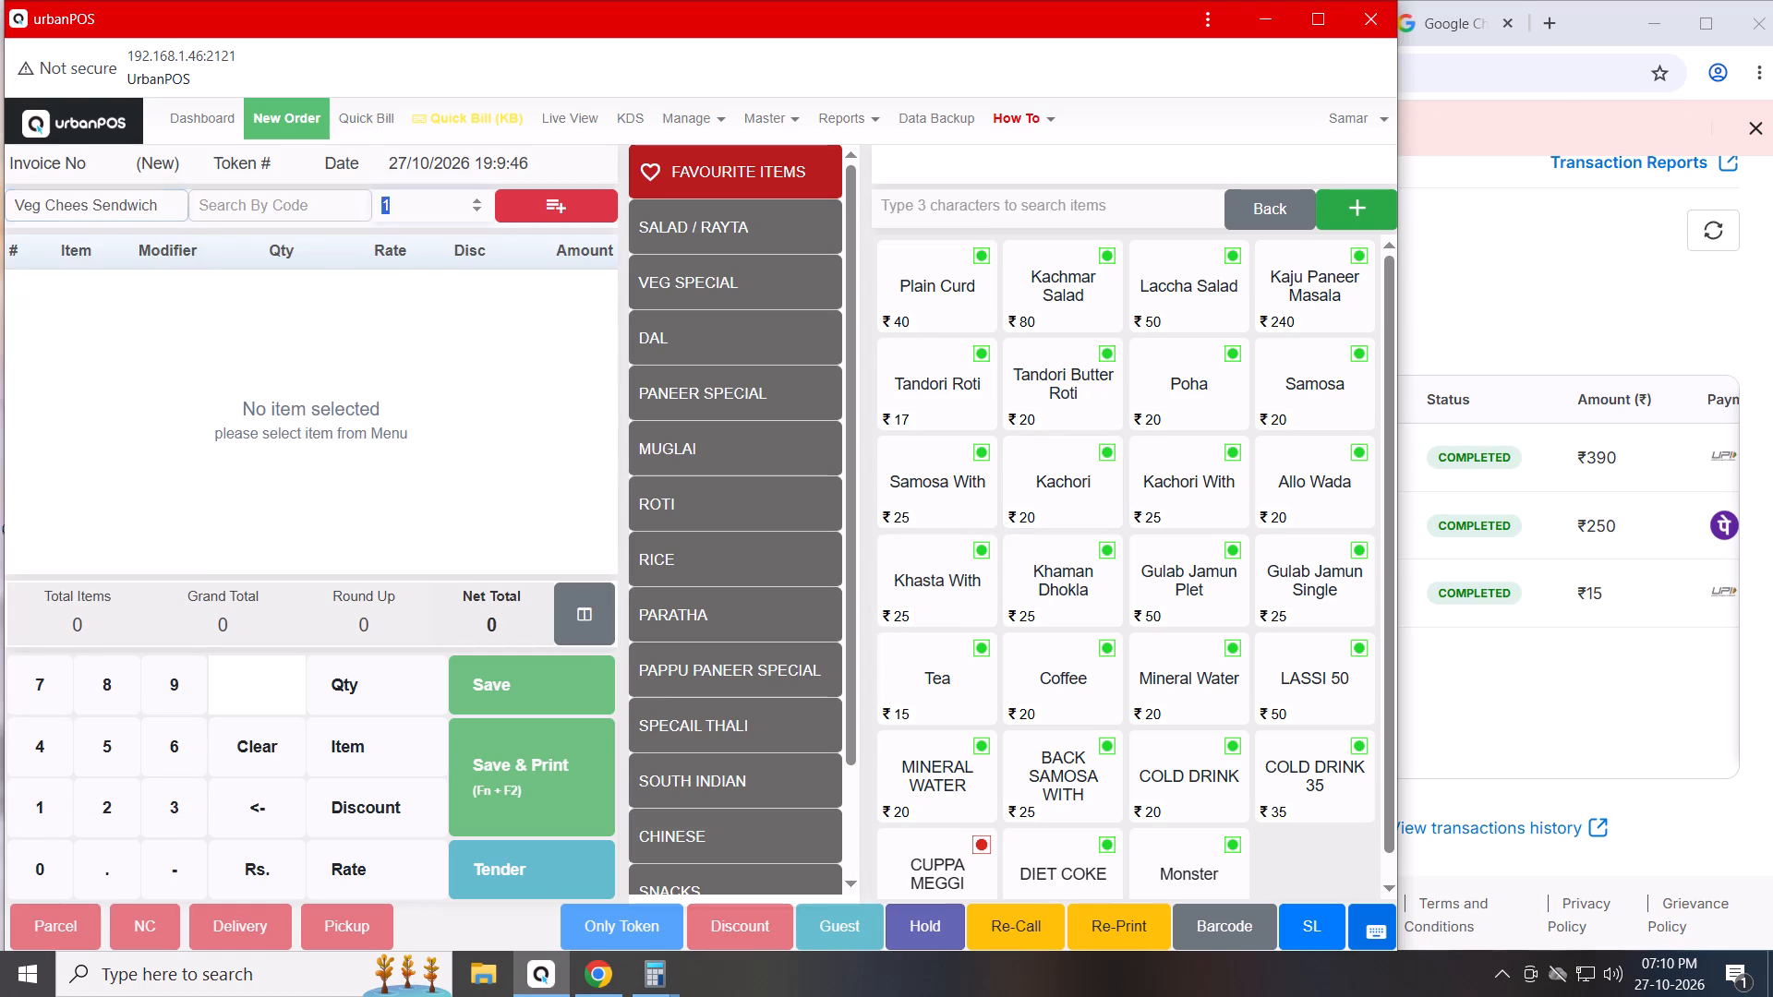
key("3")
key("Return")
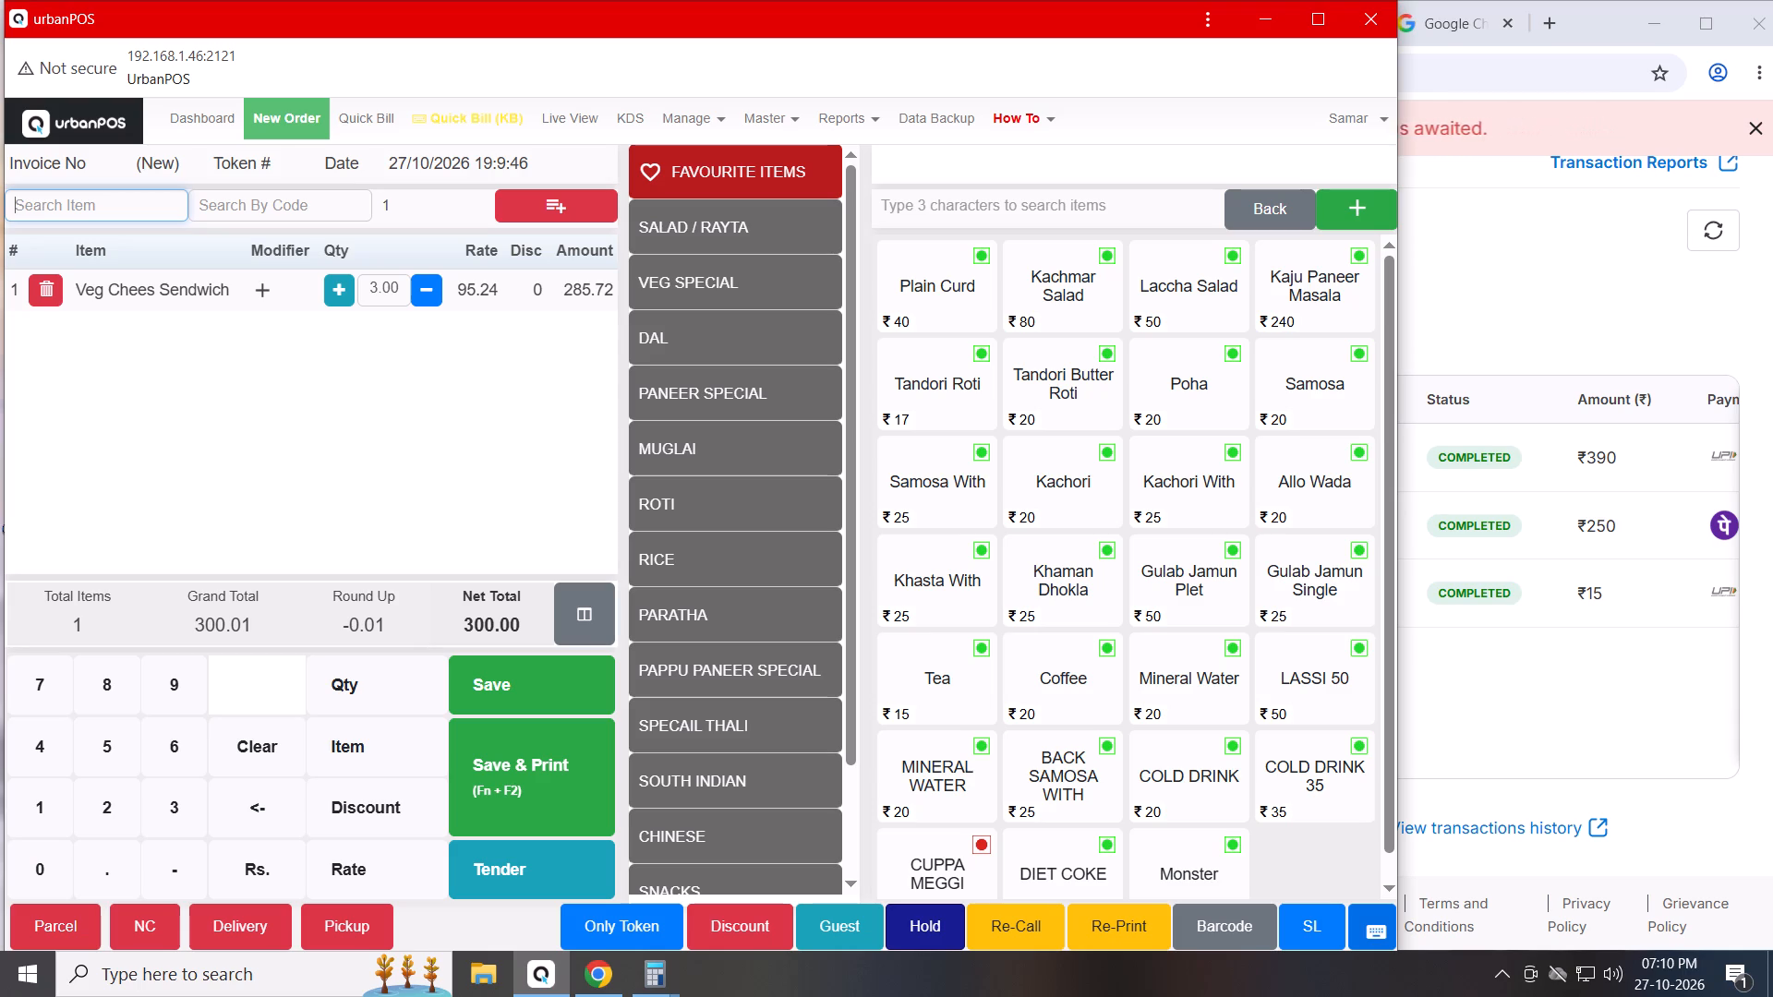
key("F2")
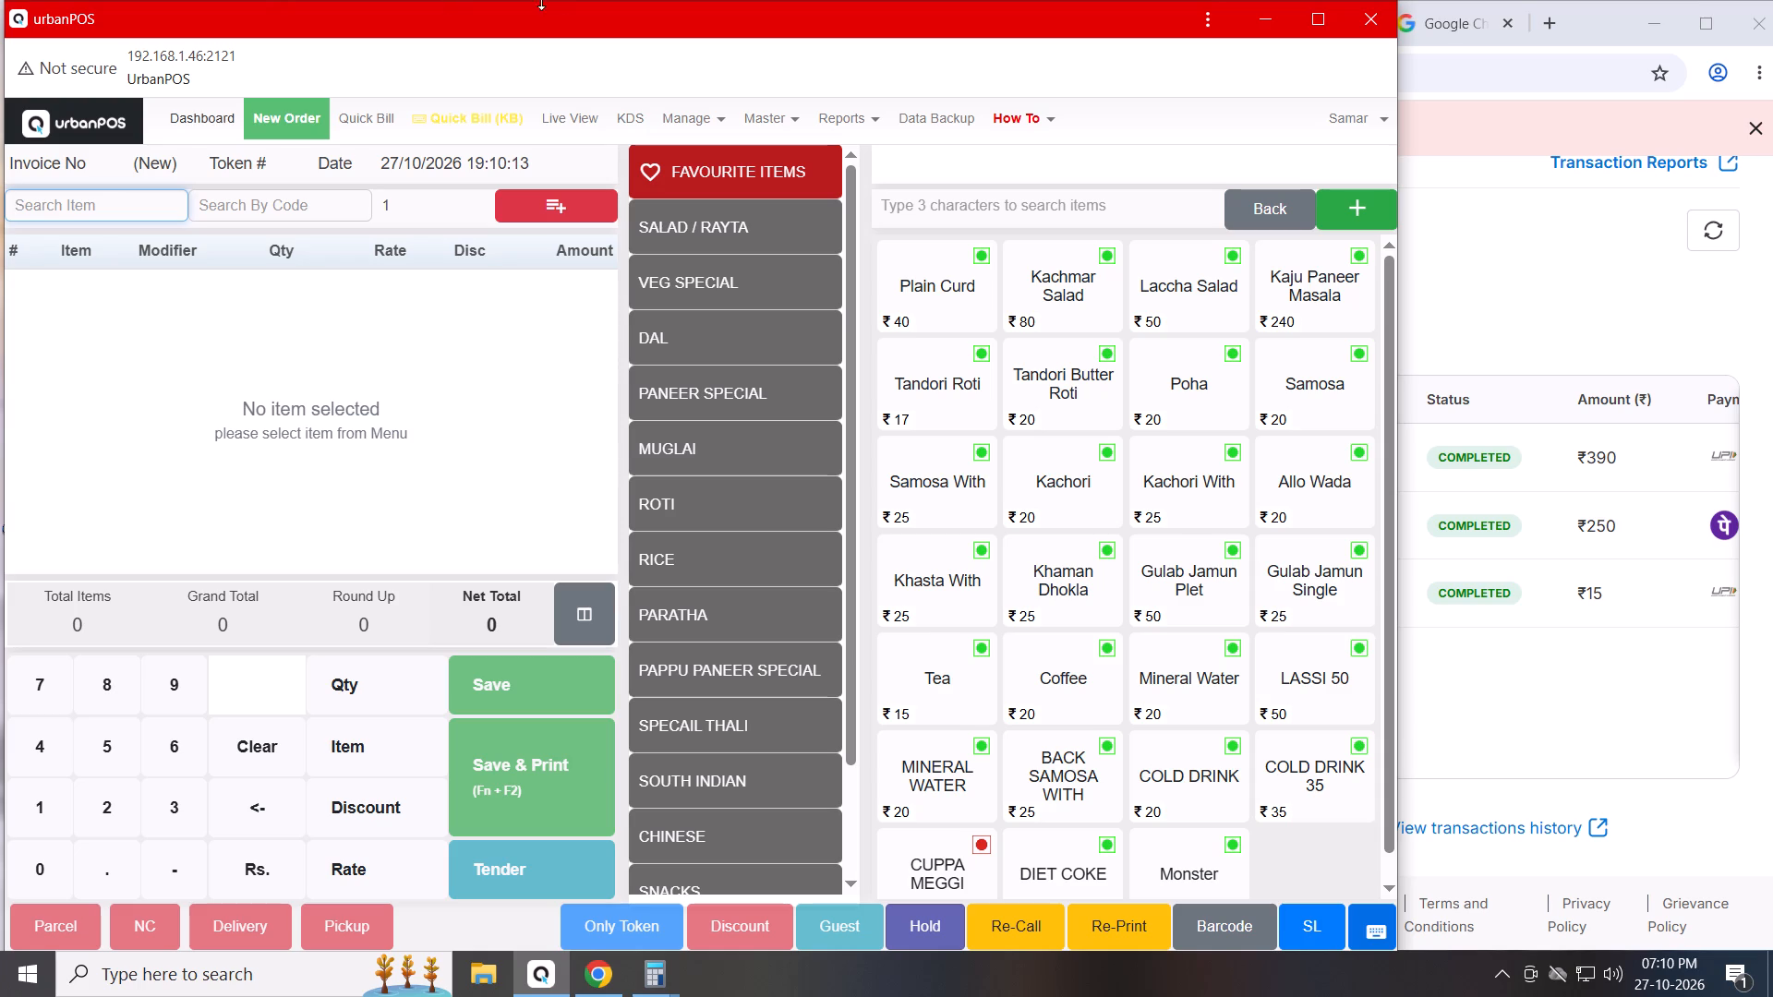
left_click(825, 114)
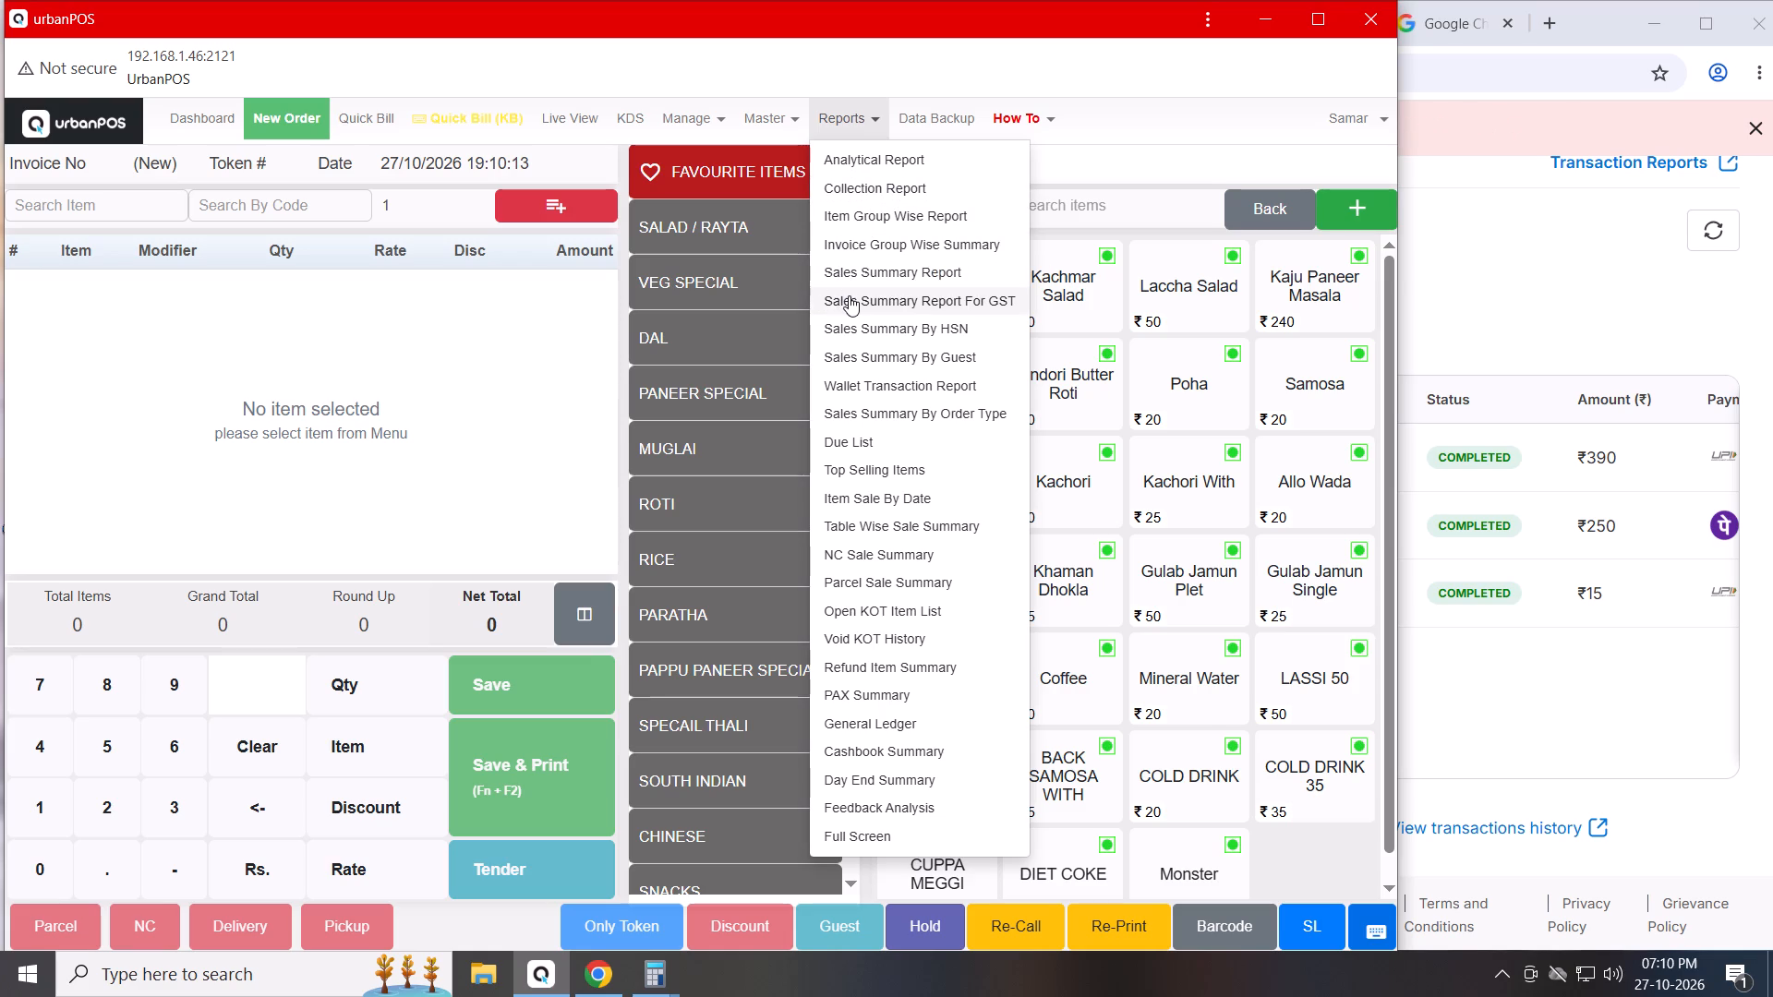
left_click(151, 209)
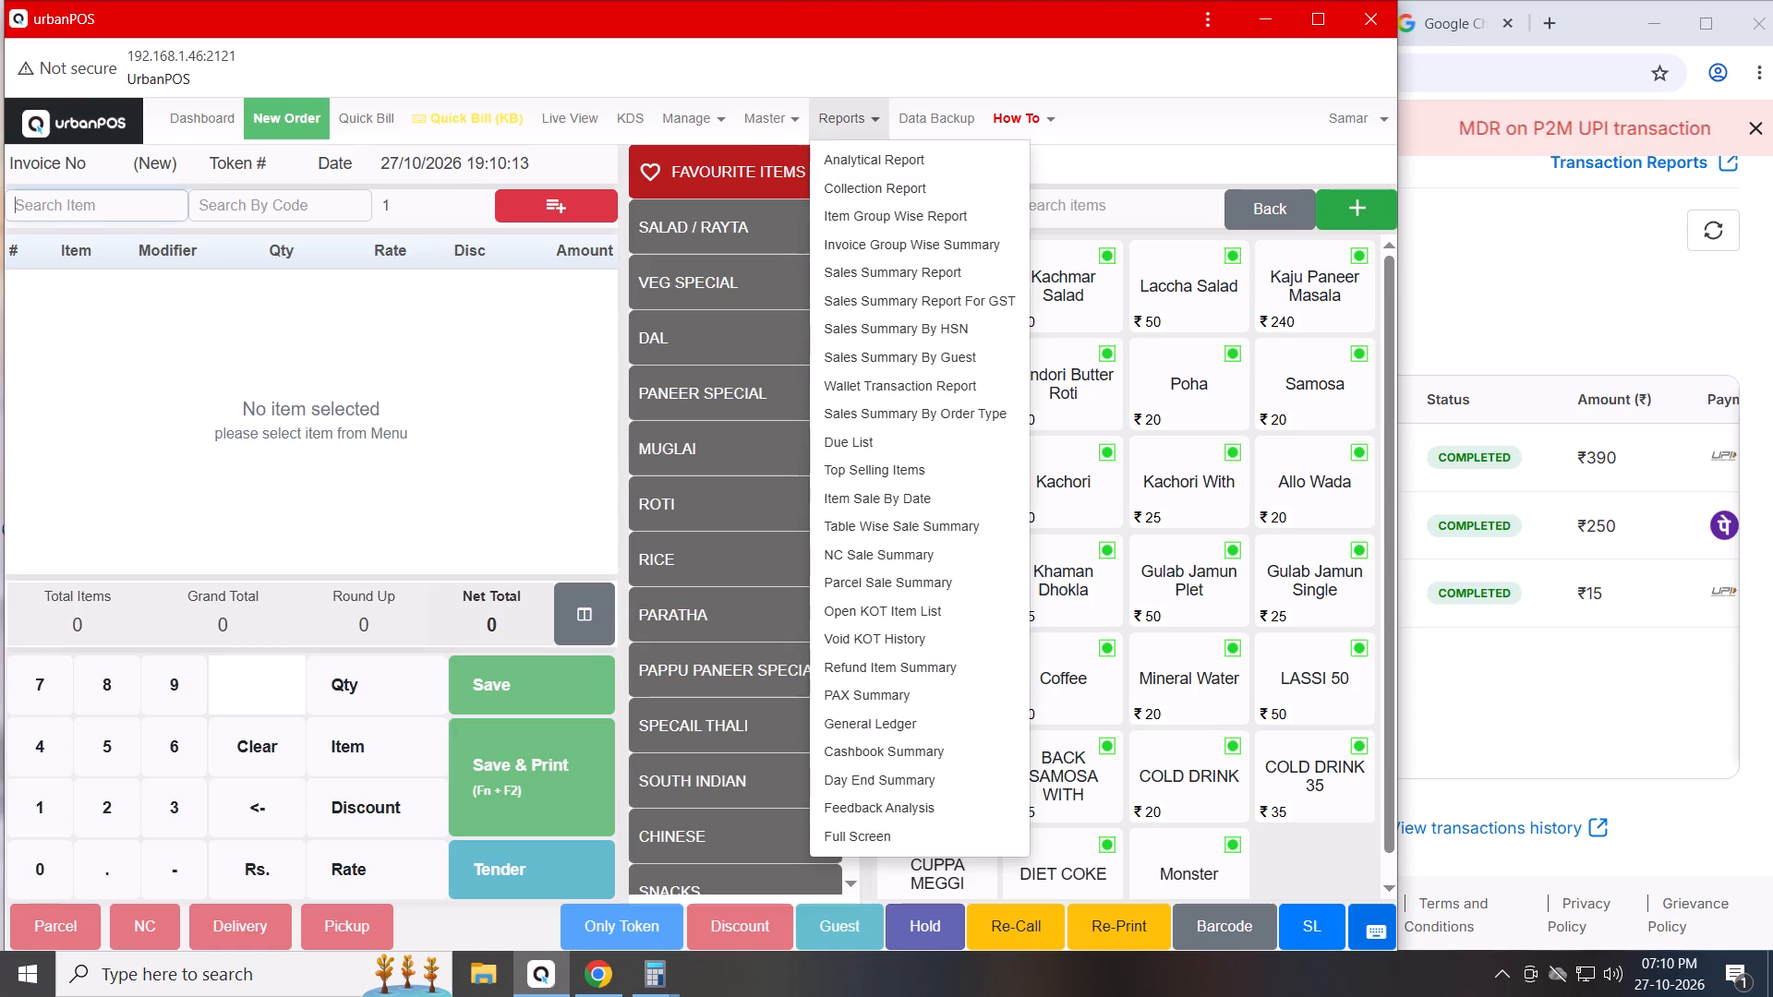
Enter an order of one Mineral Water and one Coffee from the favourite items, save it and print the bill.
left_click(1210, 644)
left_click(1101, 690)
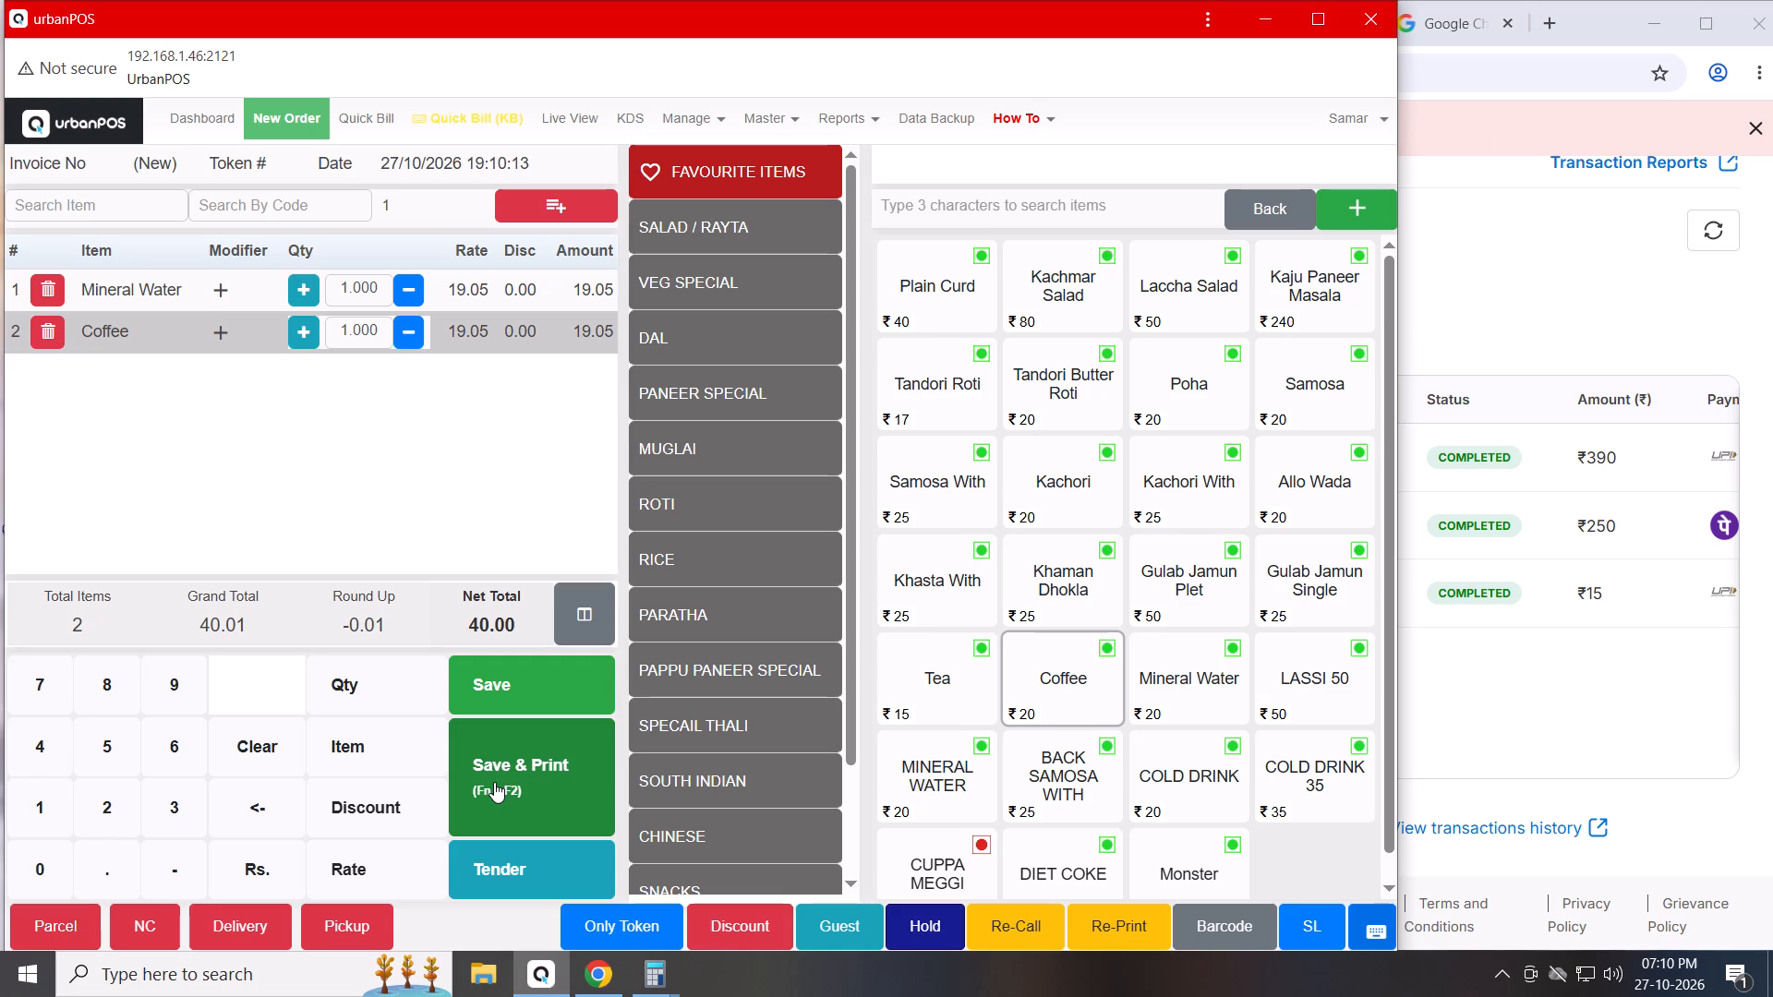
left_click(494, 782)
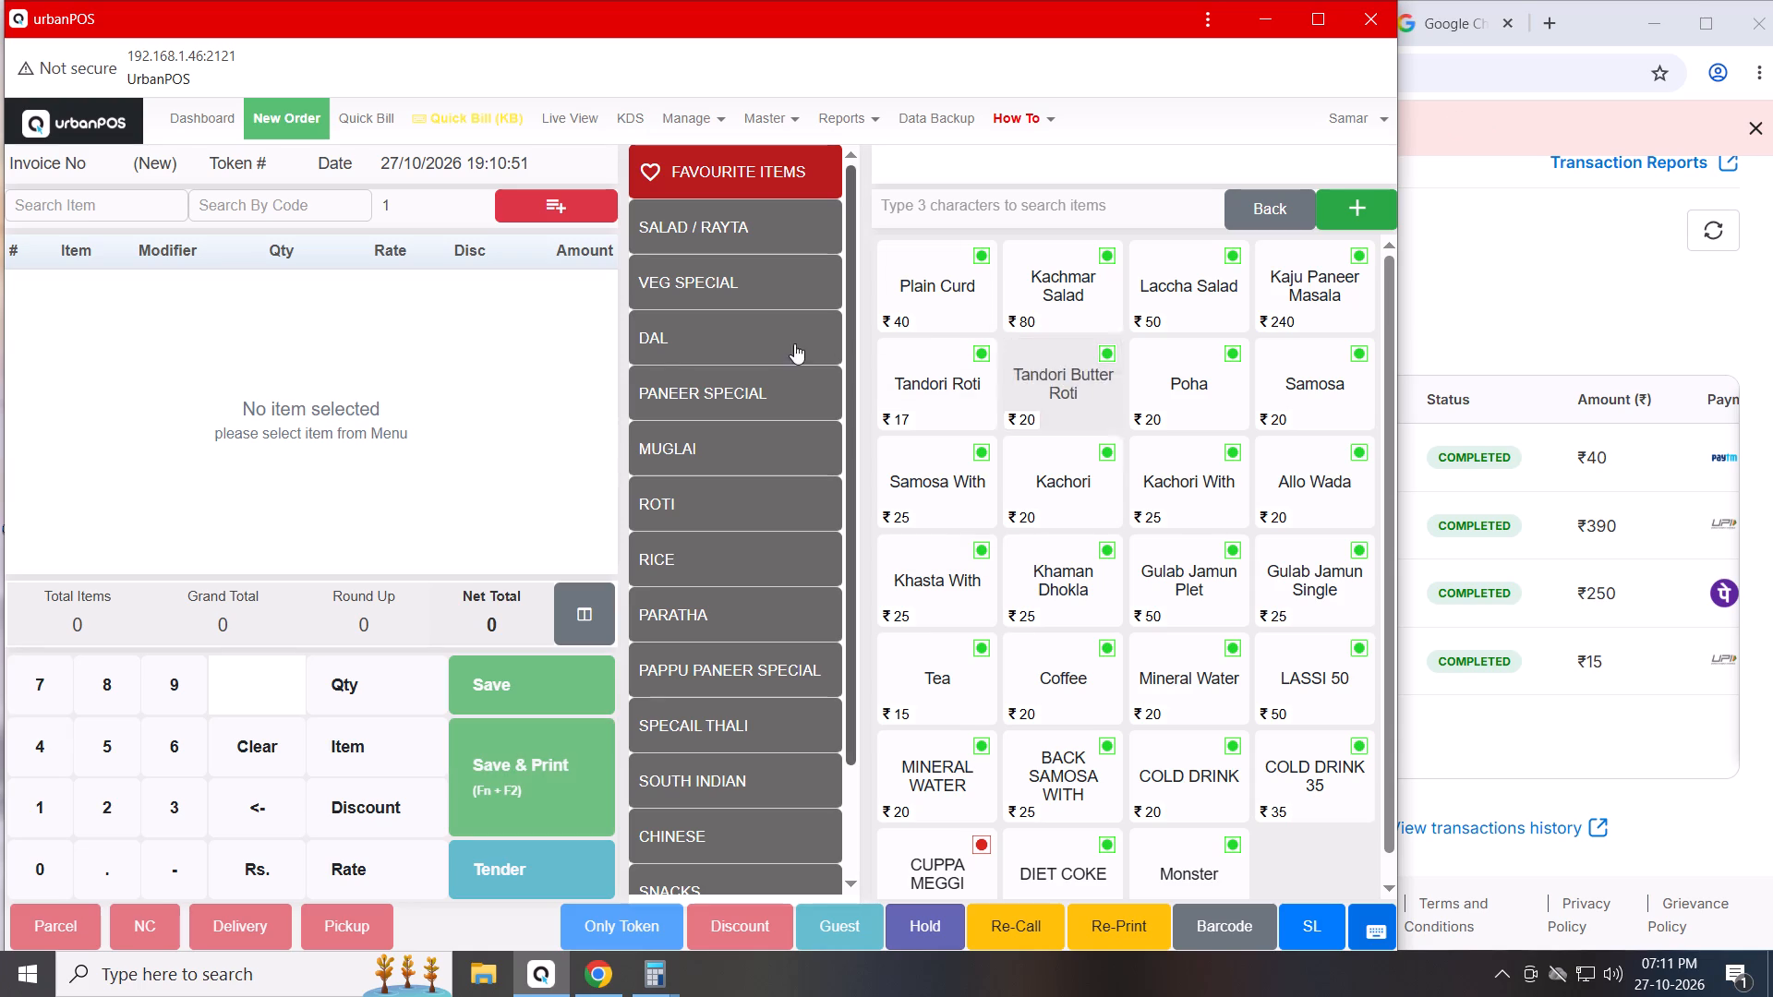
Enter an order of one Samosa With, without the plain Samosa, save it and print the bill.
left_click(1351, 387)
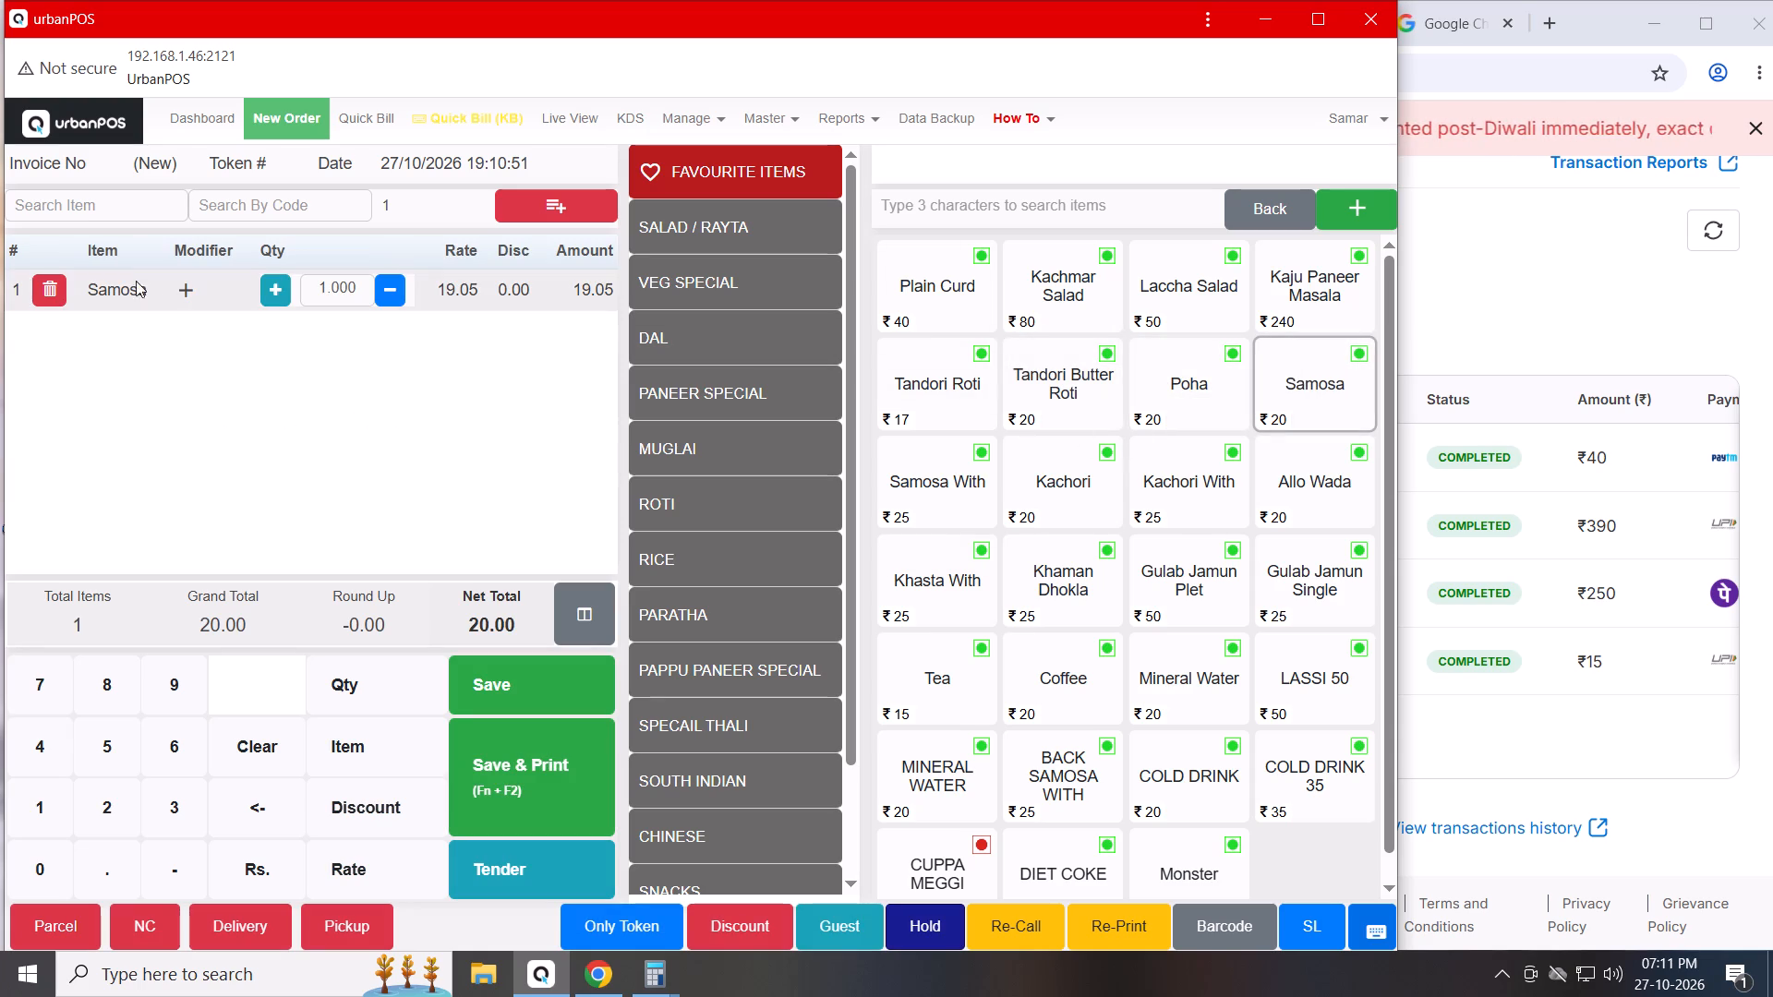
left_click(42, 300)
left_click(948, 498)
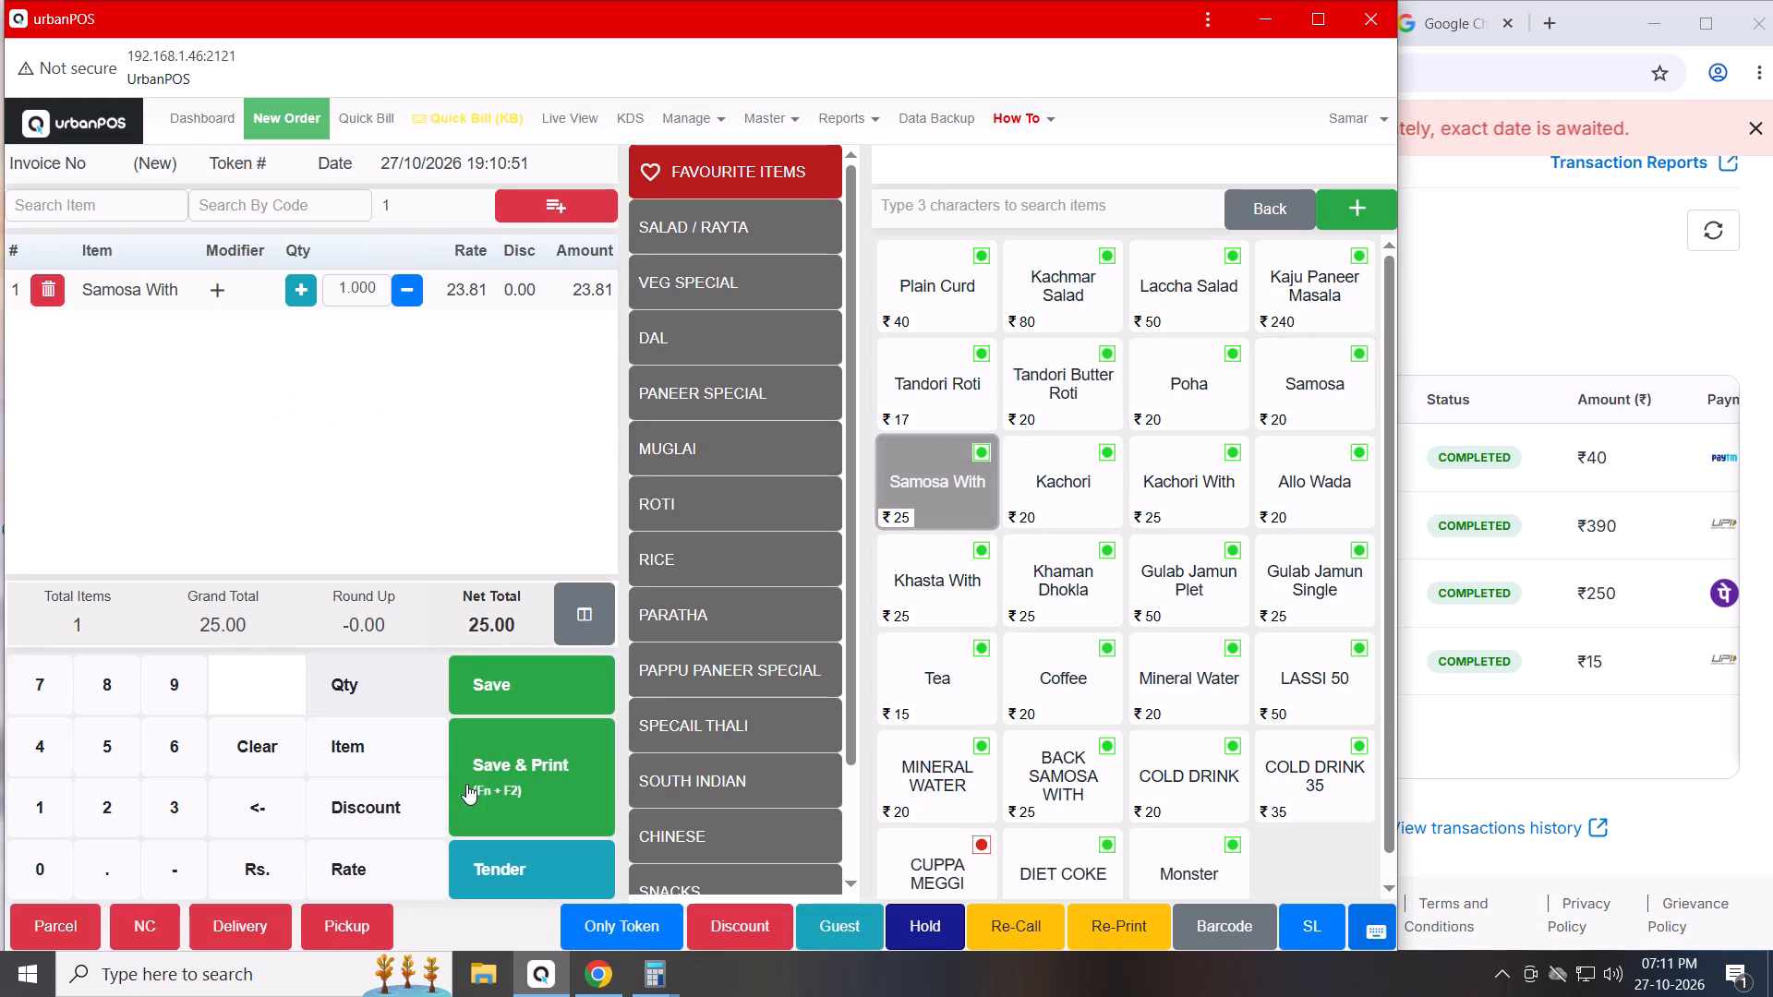
left_click(475, 786)
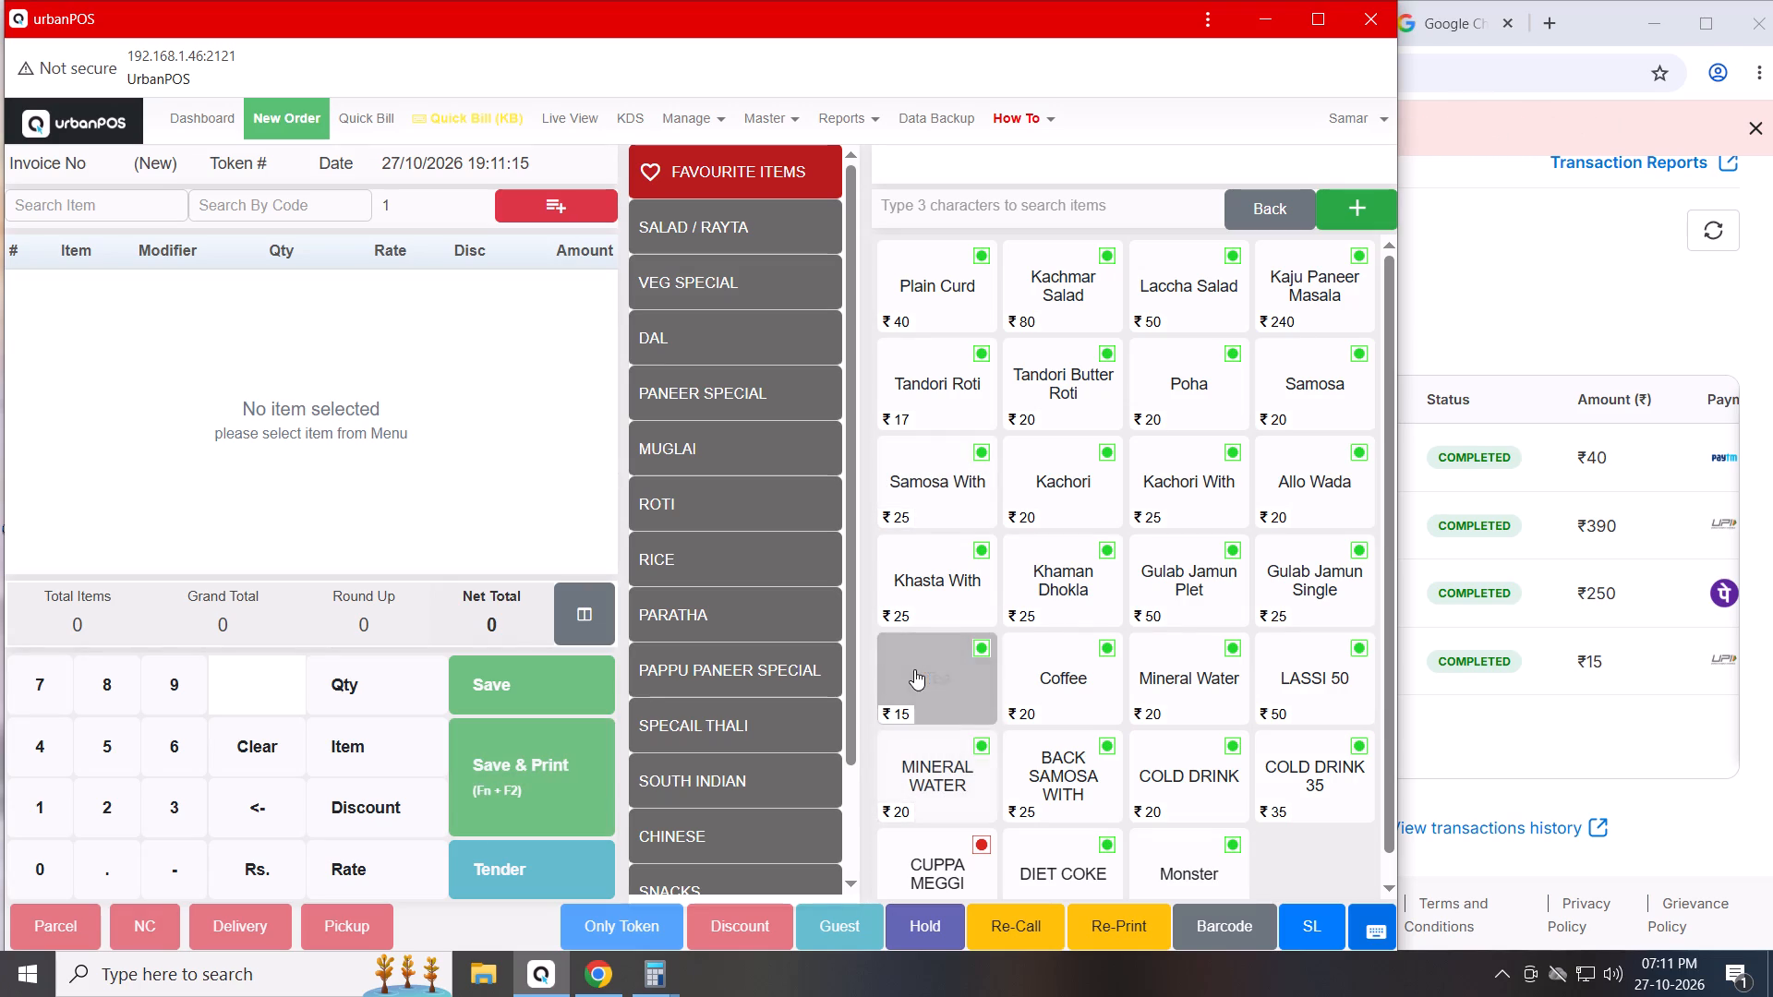
Enter an order of one Tea, two CUPPA MEGGI and one Mineral Water from the favourite items, save it and print the bill.
left_click_drag(914, 669, 908, 717)
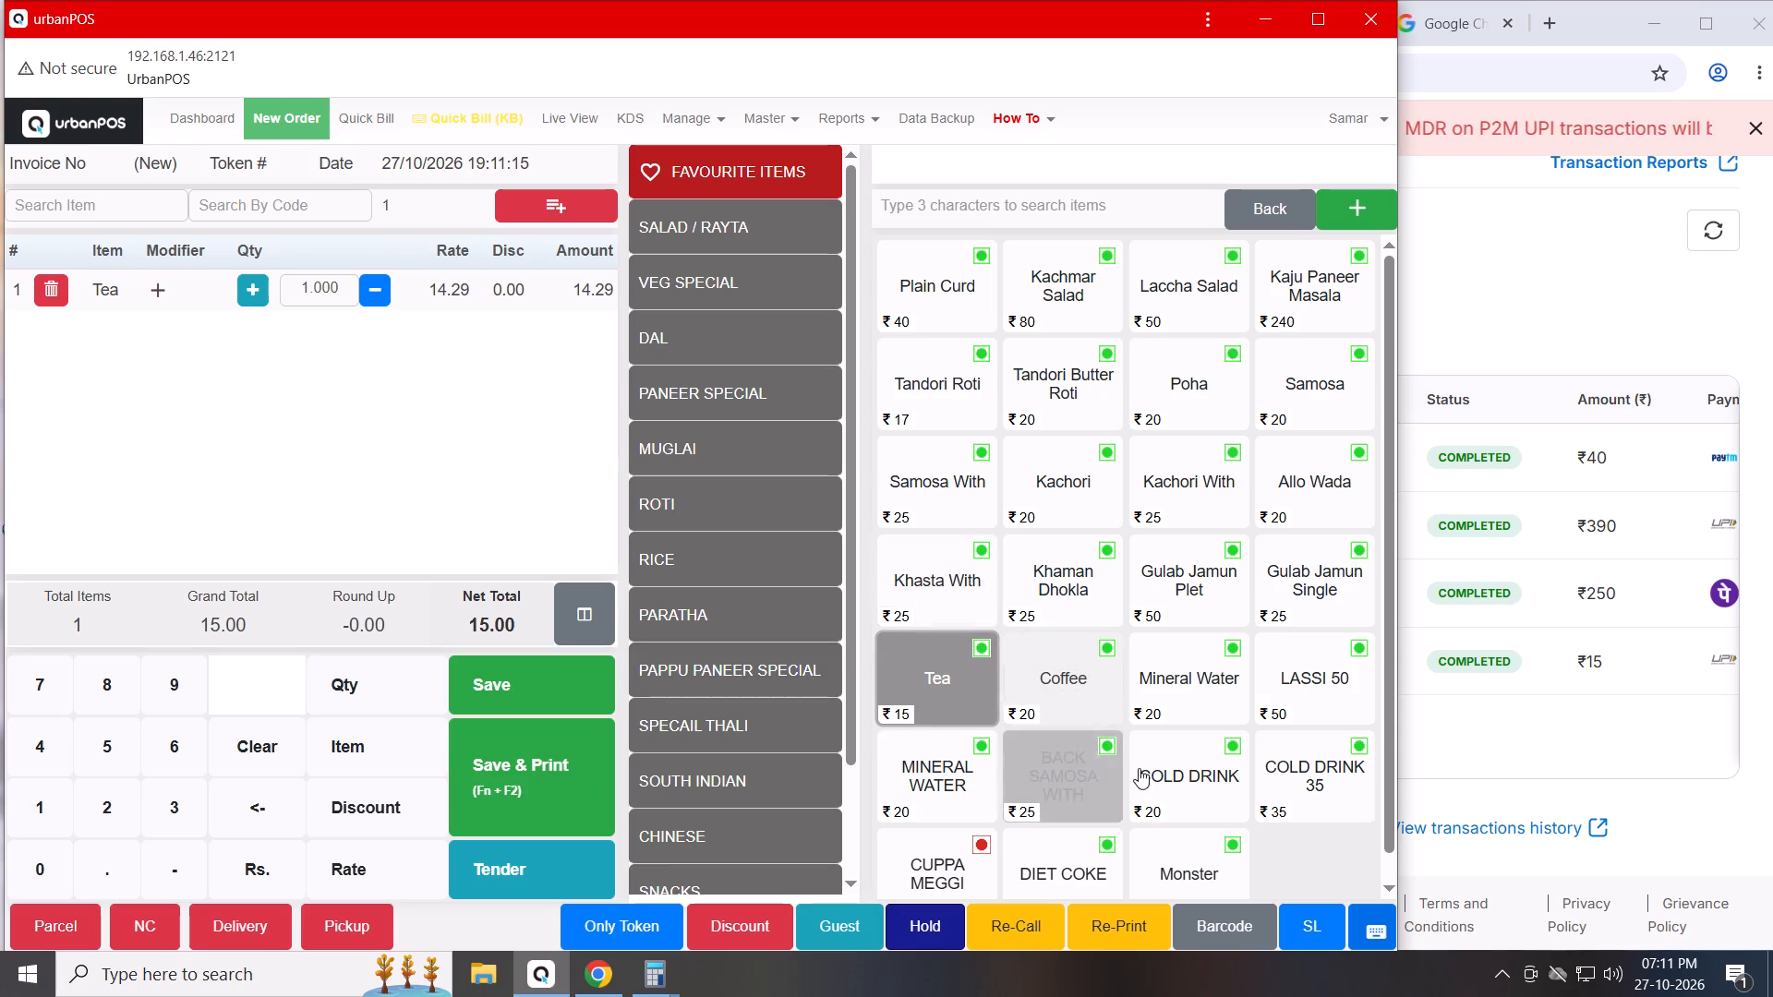
scroll(1221, 777, "down", 3)
double_click(878, 831)
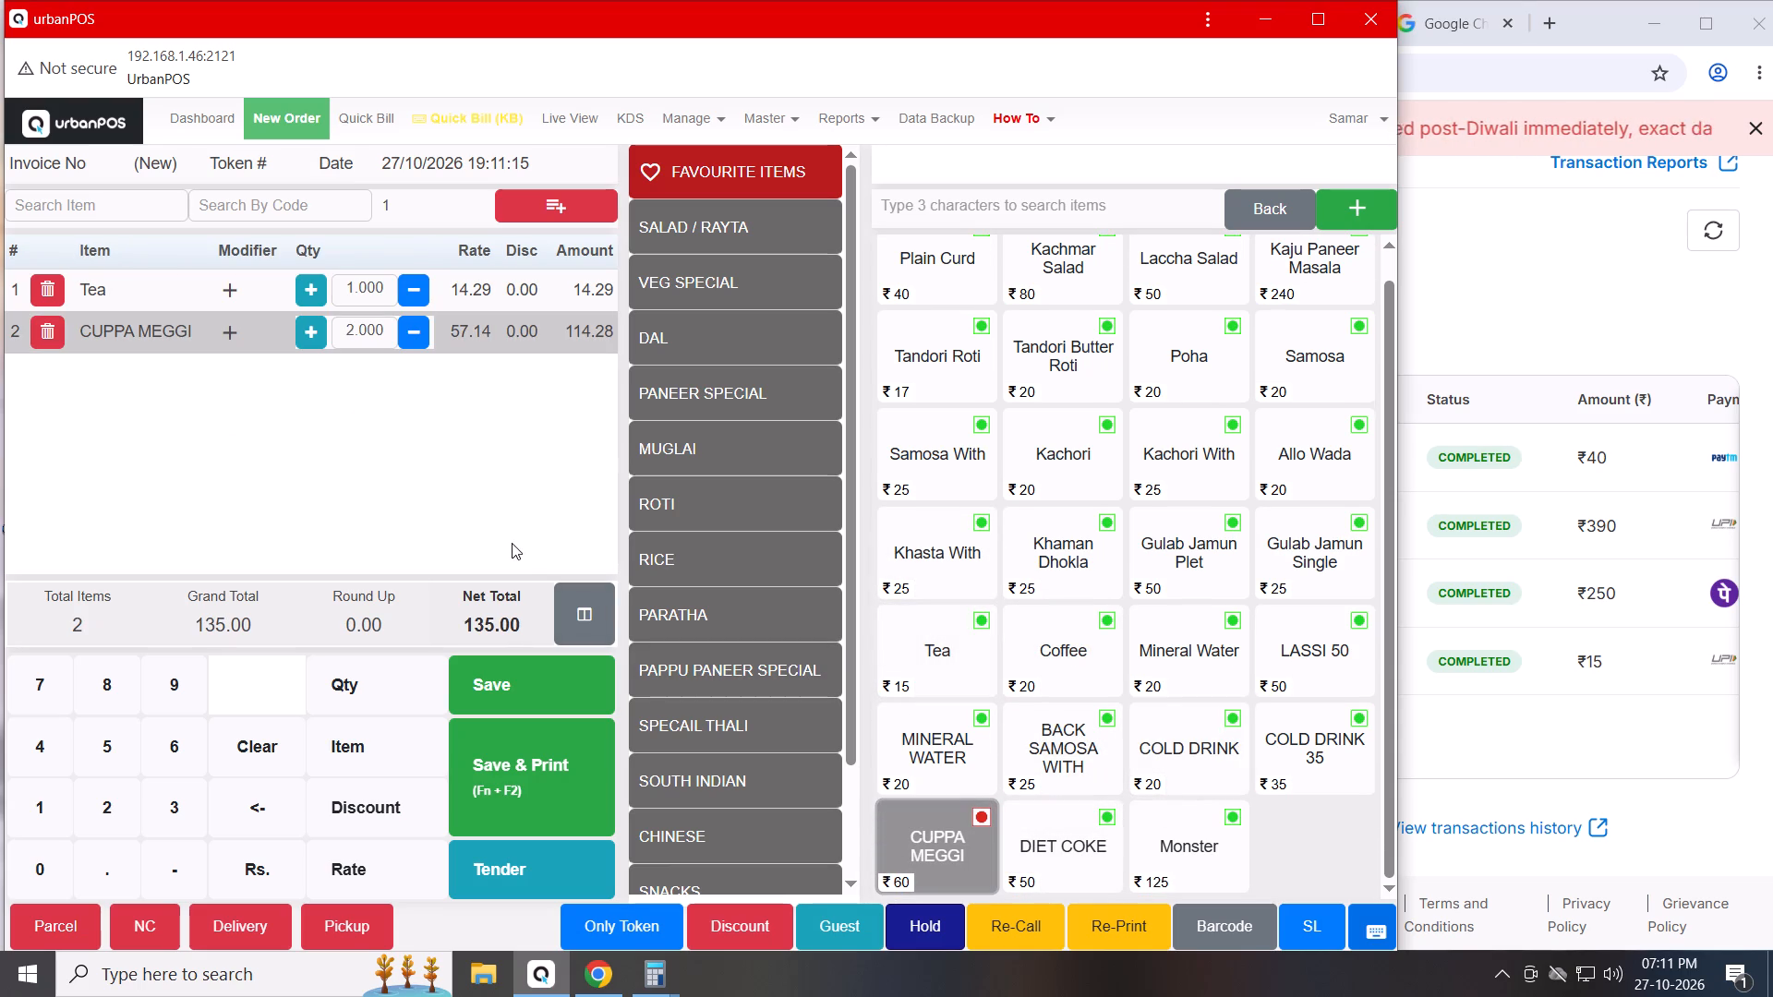
left_click(1144, 661)
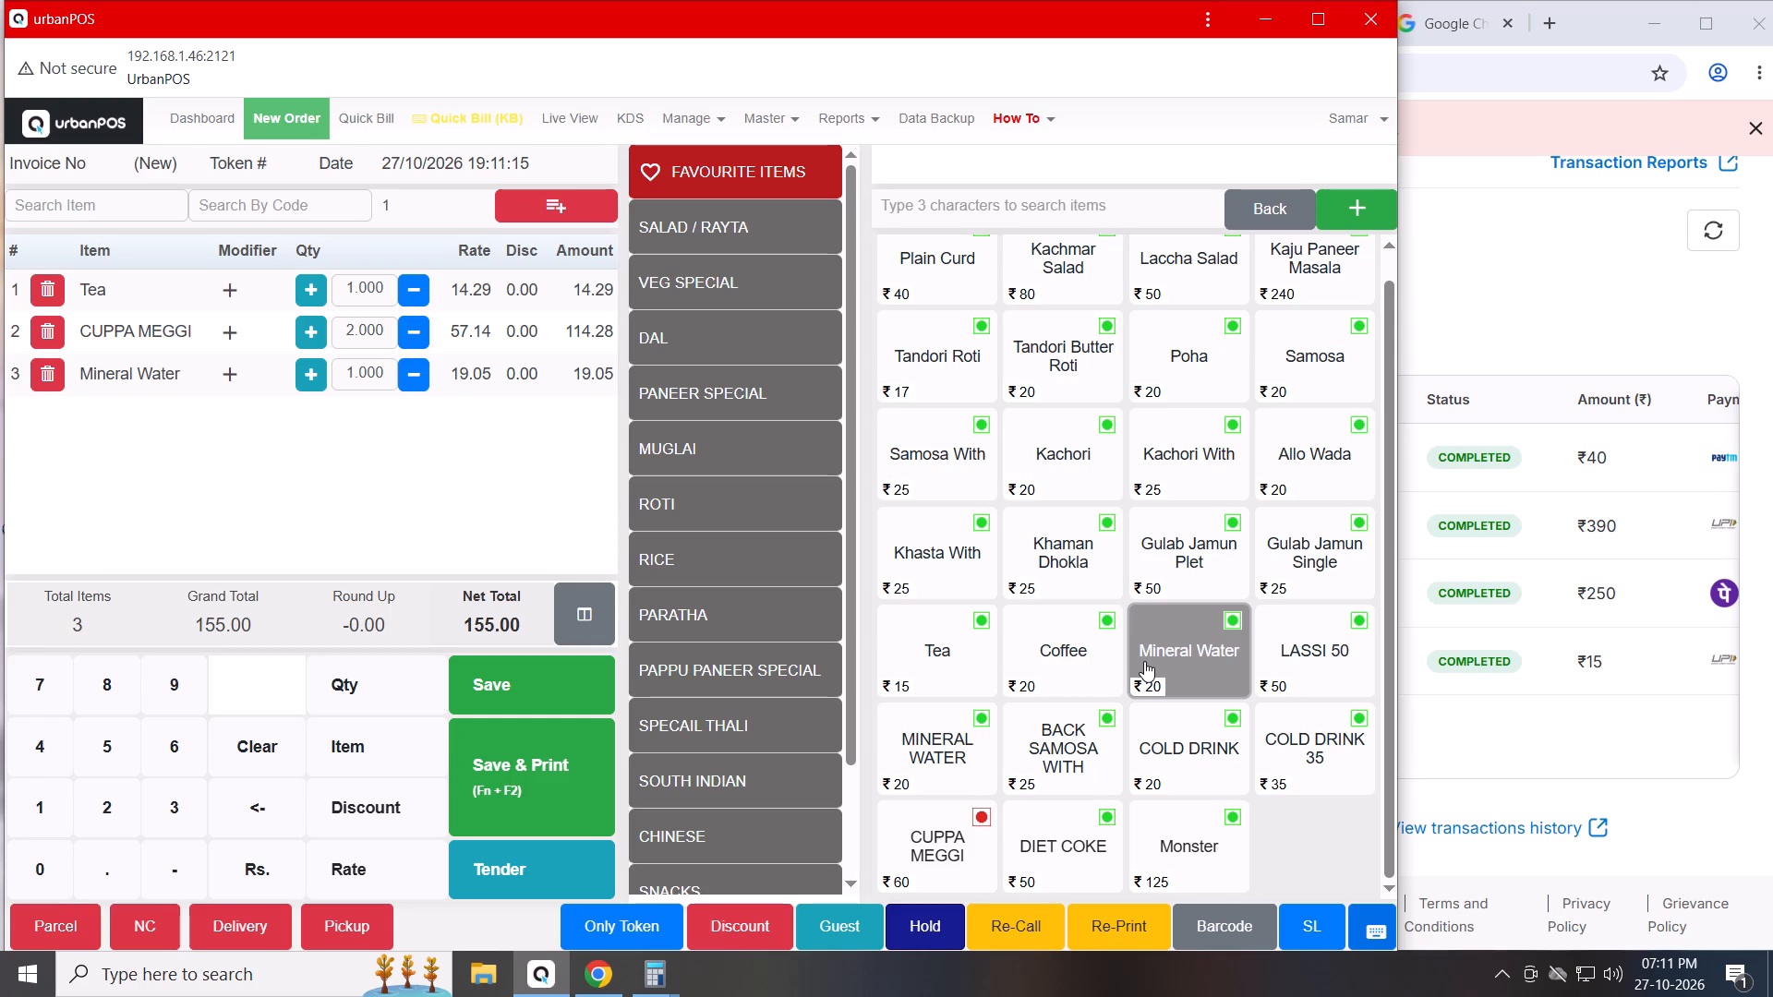
key("F2")
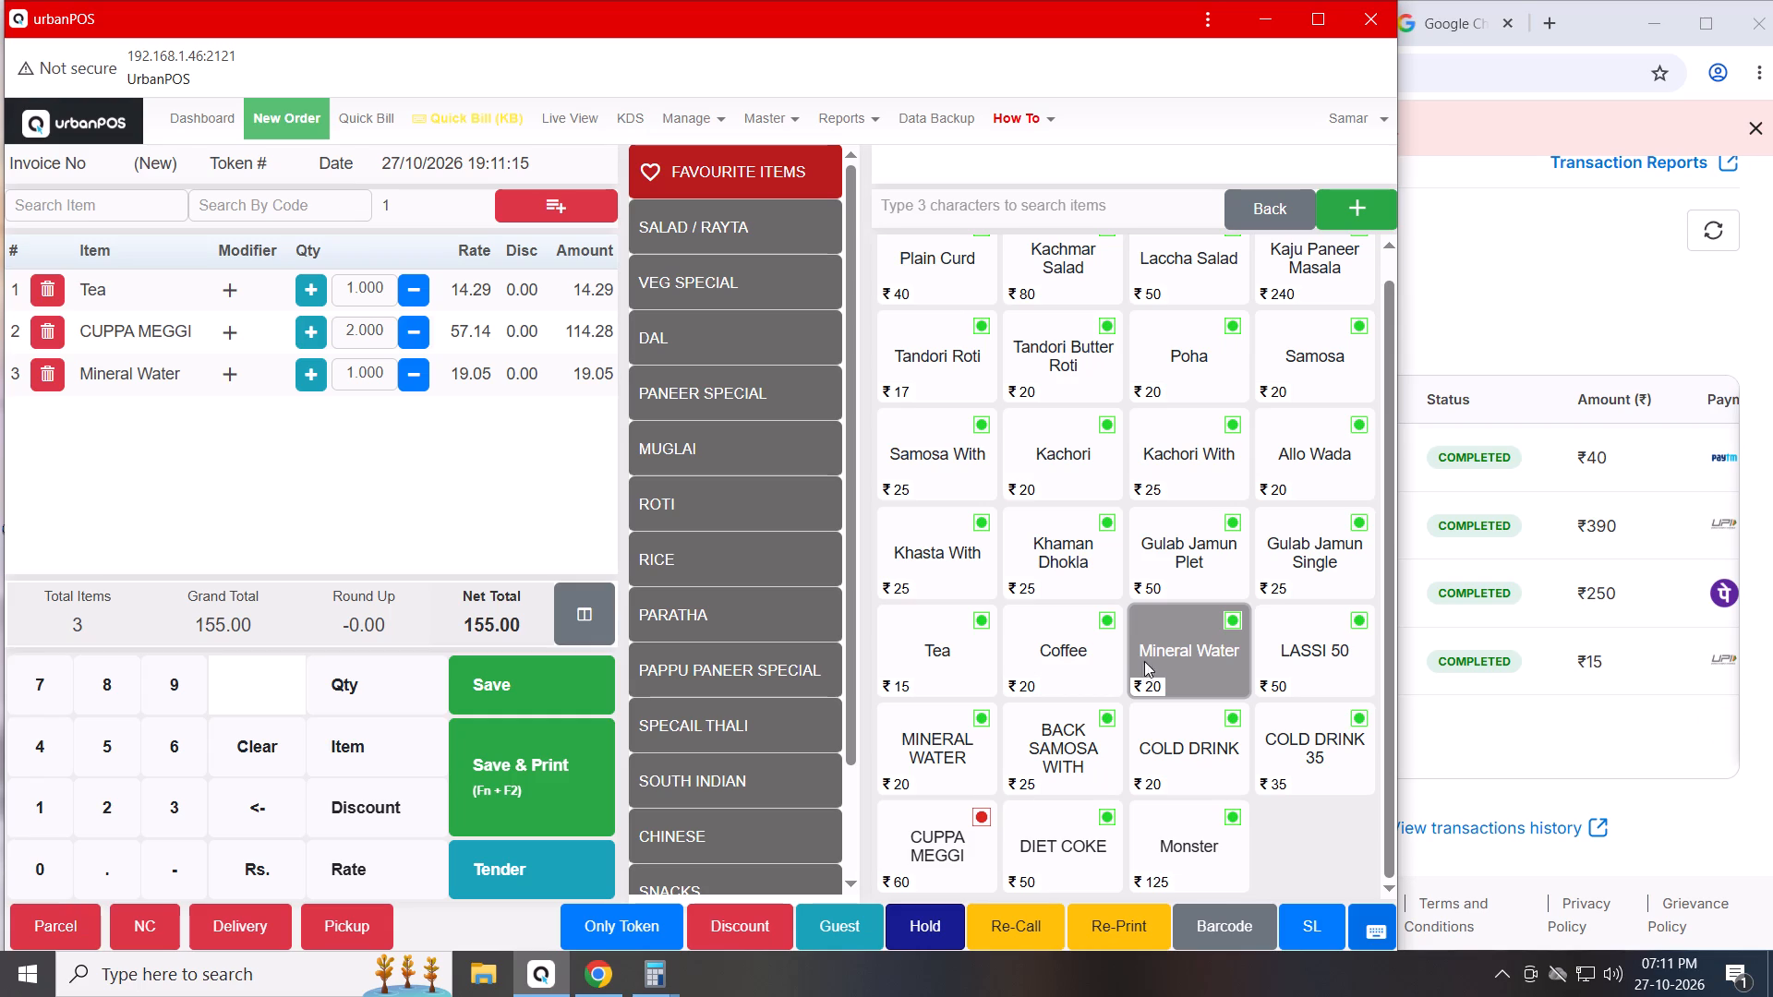
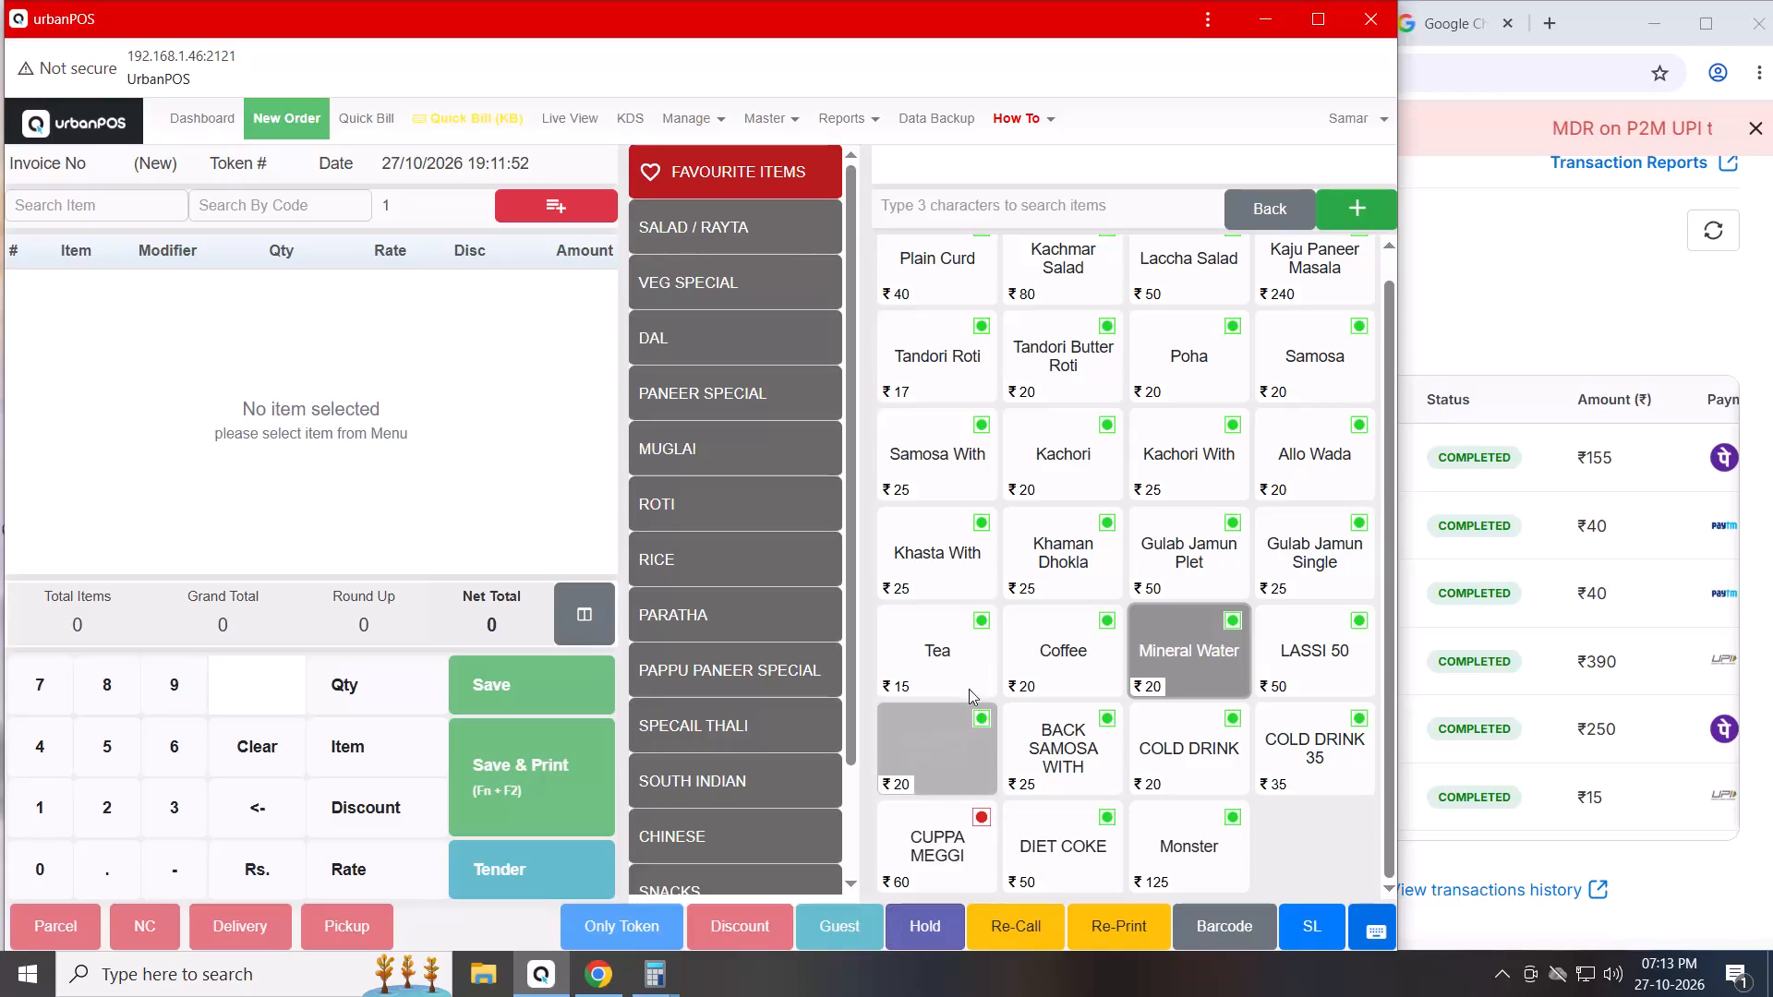
Enter an order of two Tea from the favourite items, save it and print the bill.
double_click(964, 670)
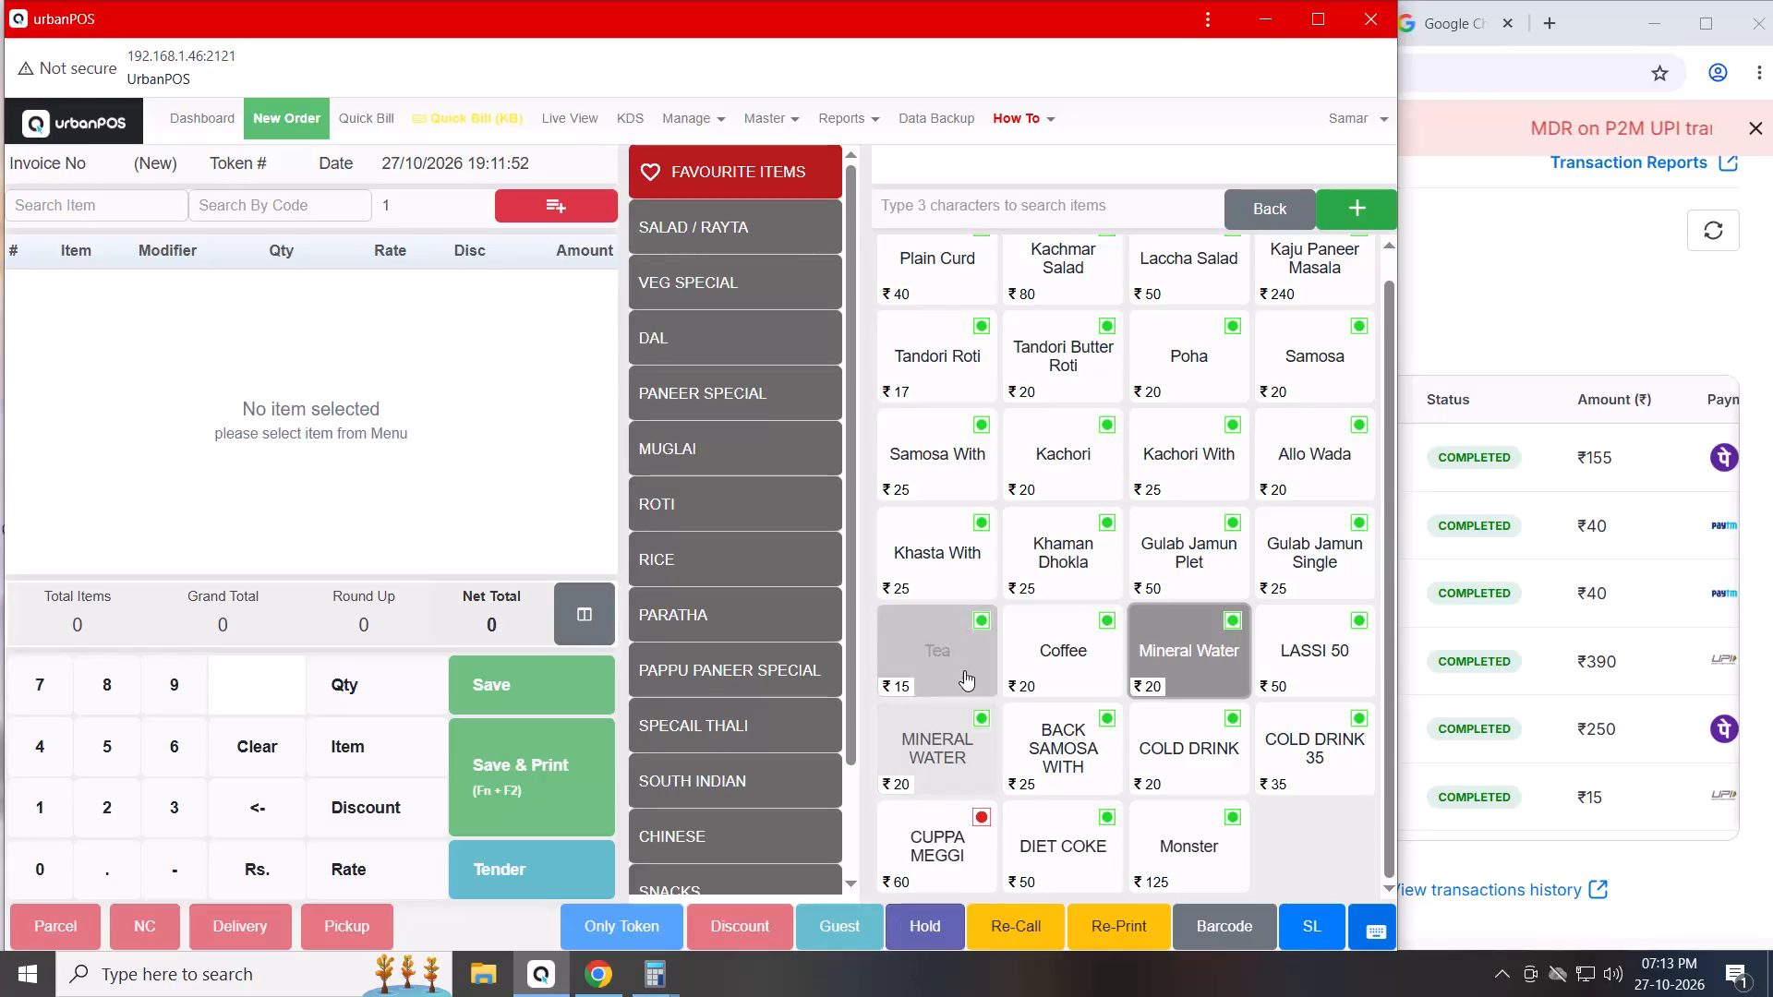
left_click(569, 802)
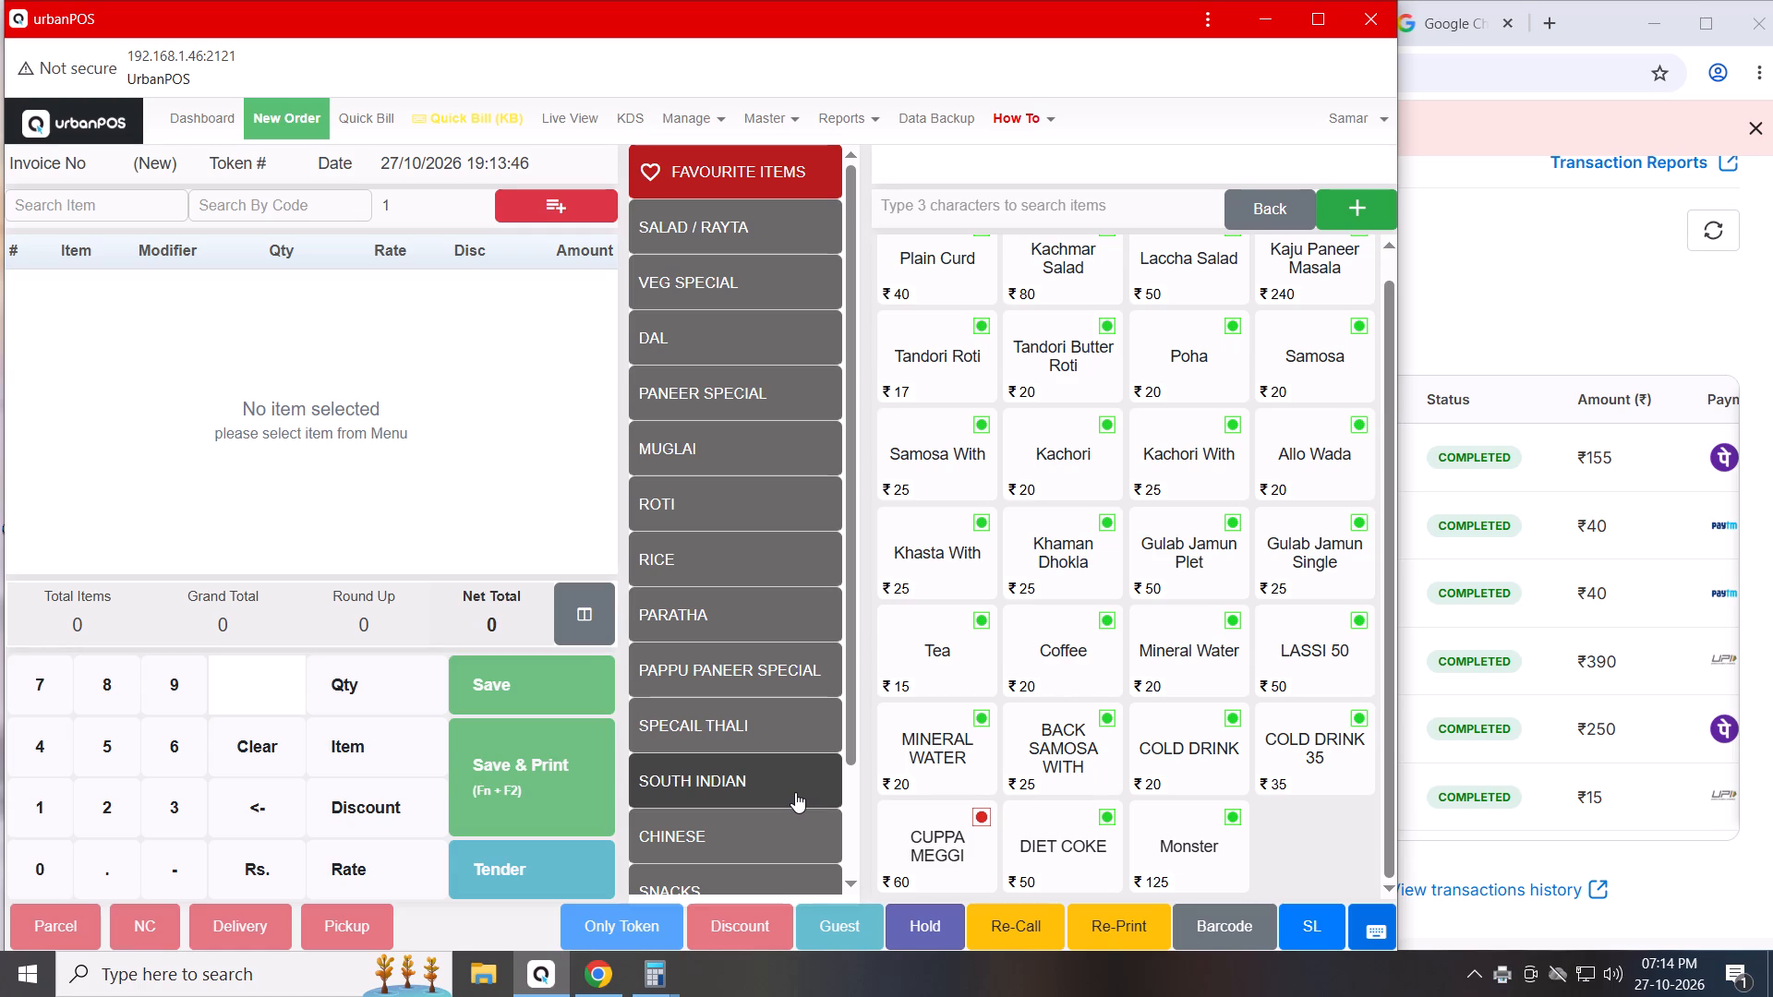
Enter an order of Ice Cream 40 with quantity 7 from the ice-cream category, save it and print the bill.
scroll(796, 792, "down", 4)
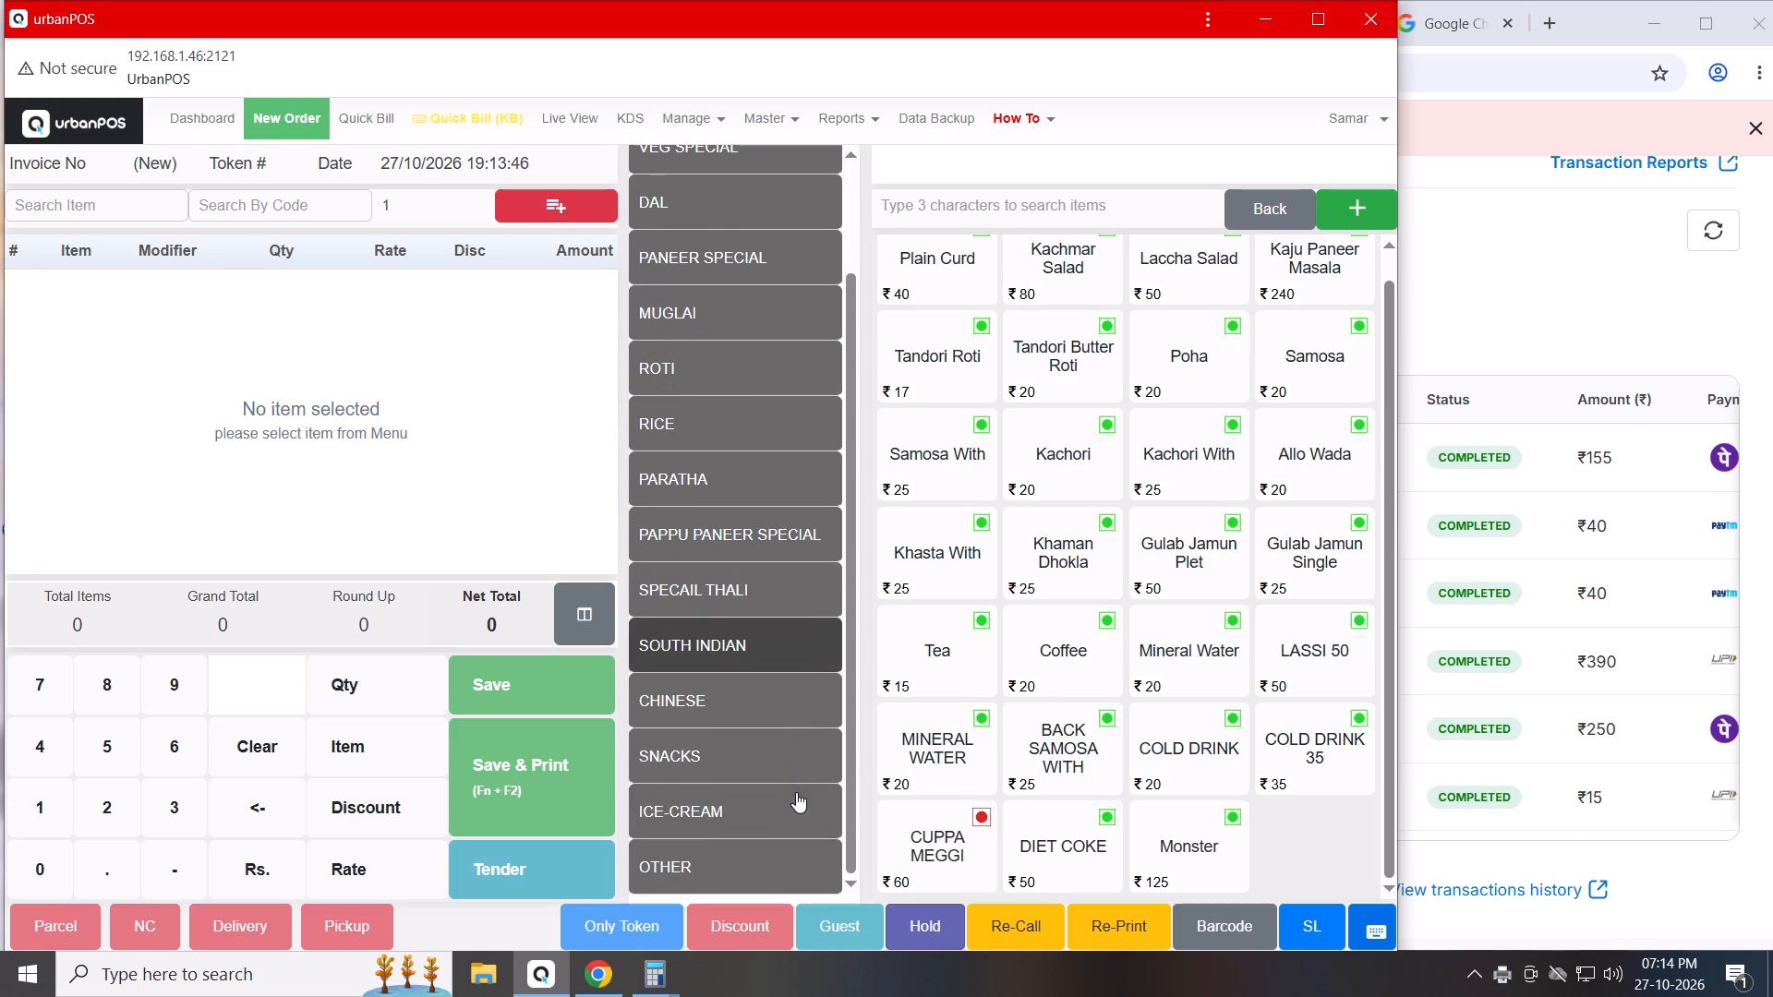
left_click(796, 792)
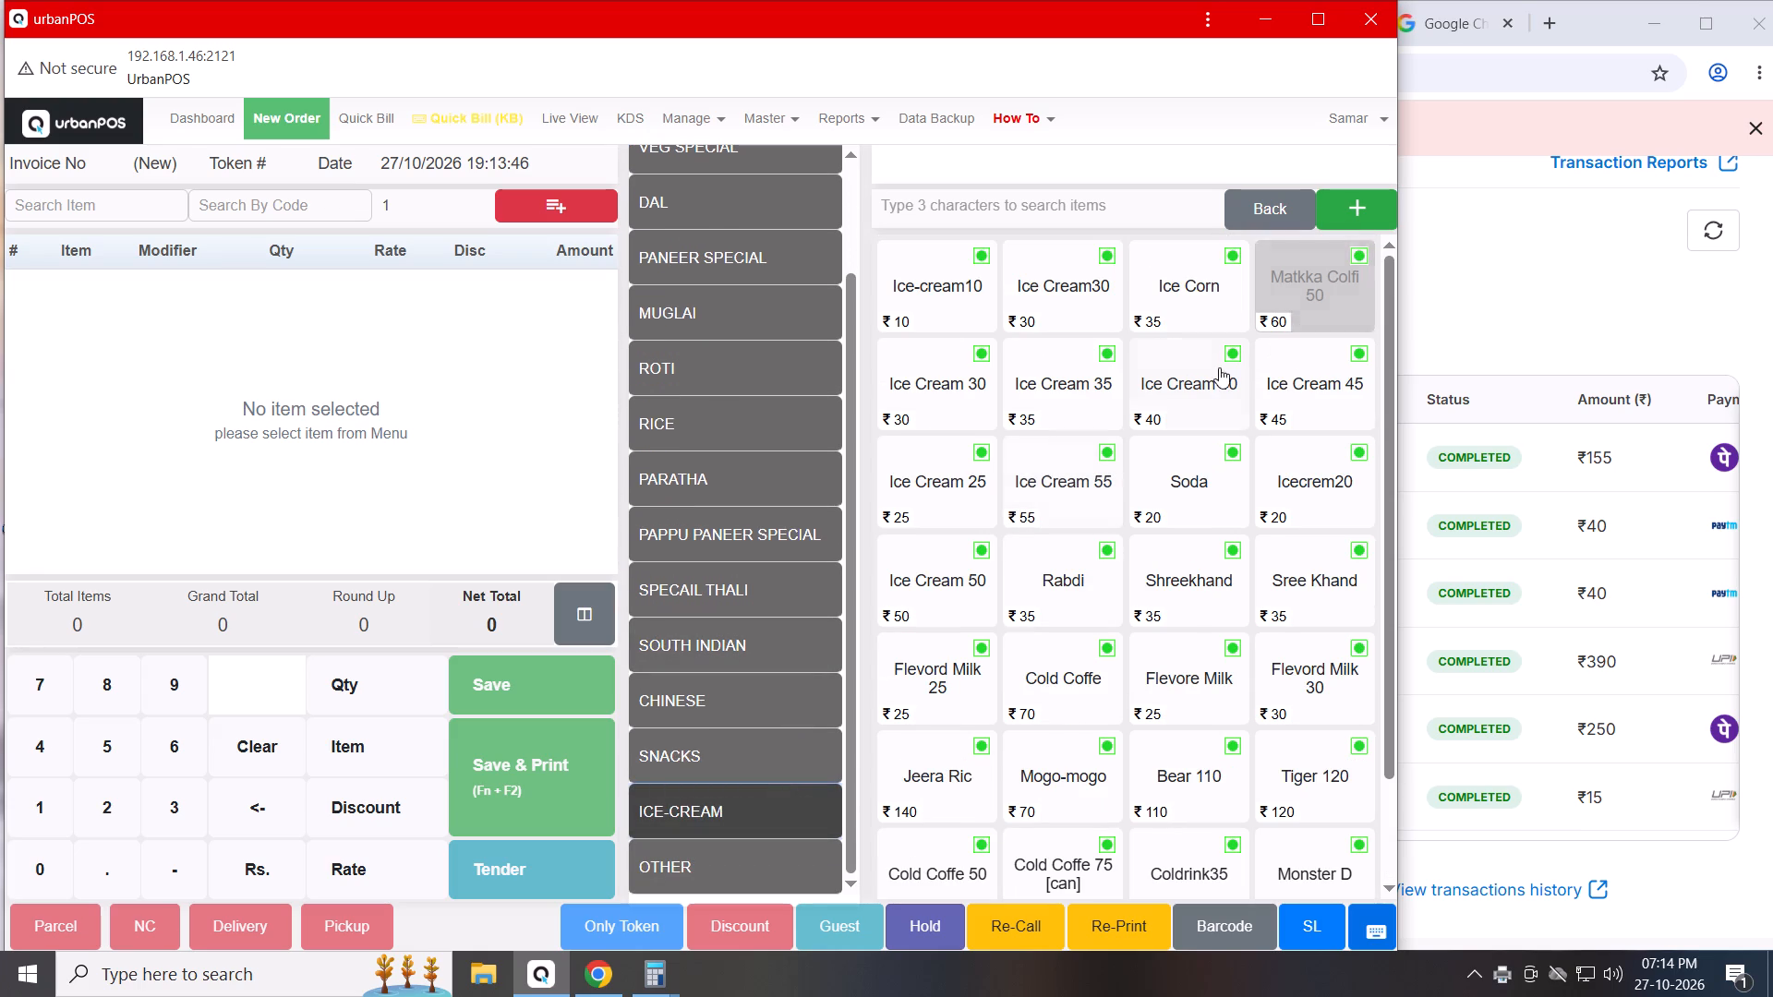
triple_click(1219, 367)
triple_click(1217, 369)
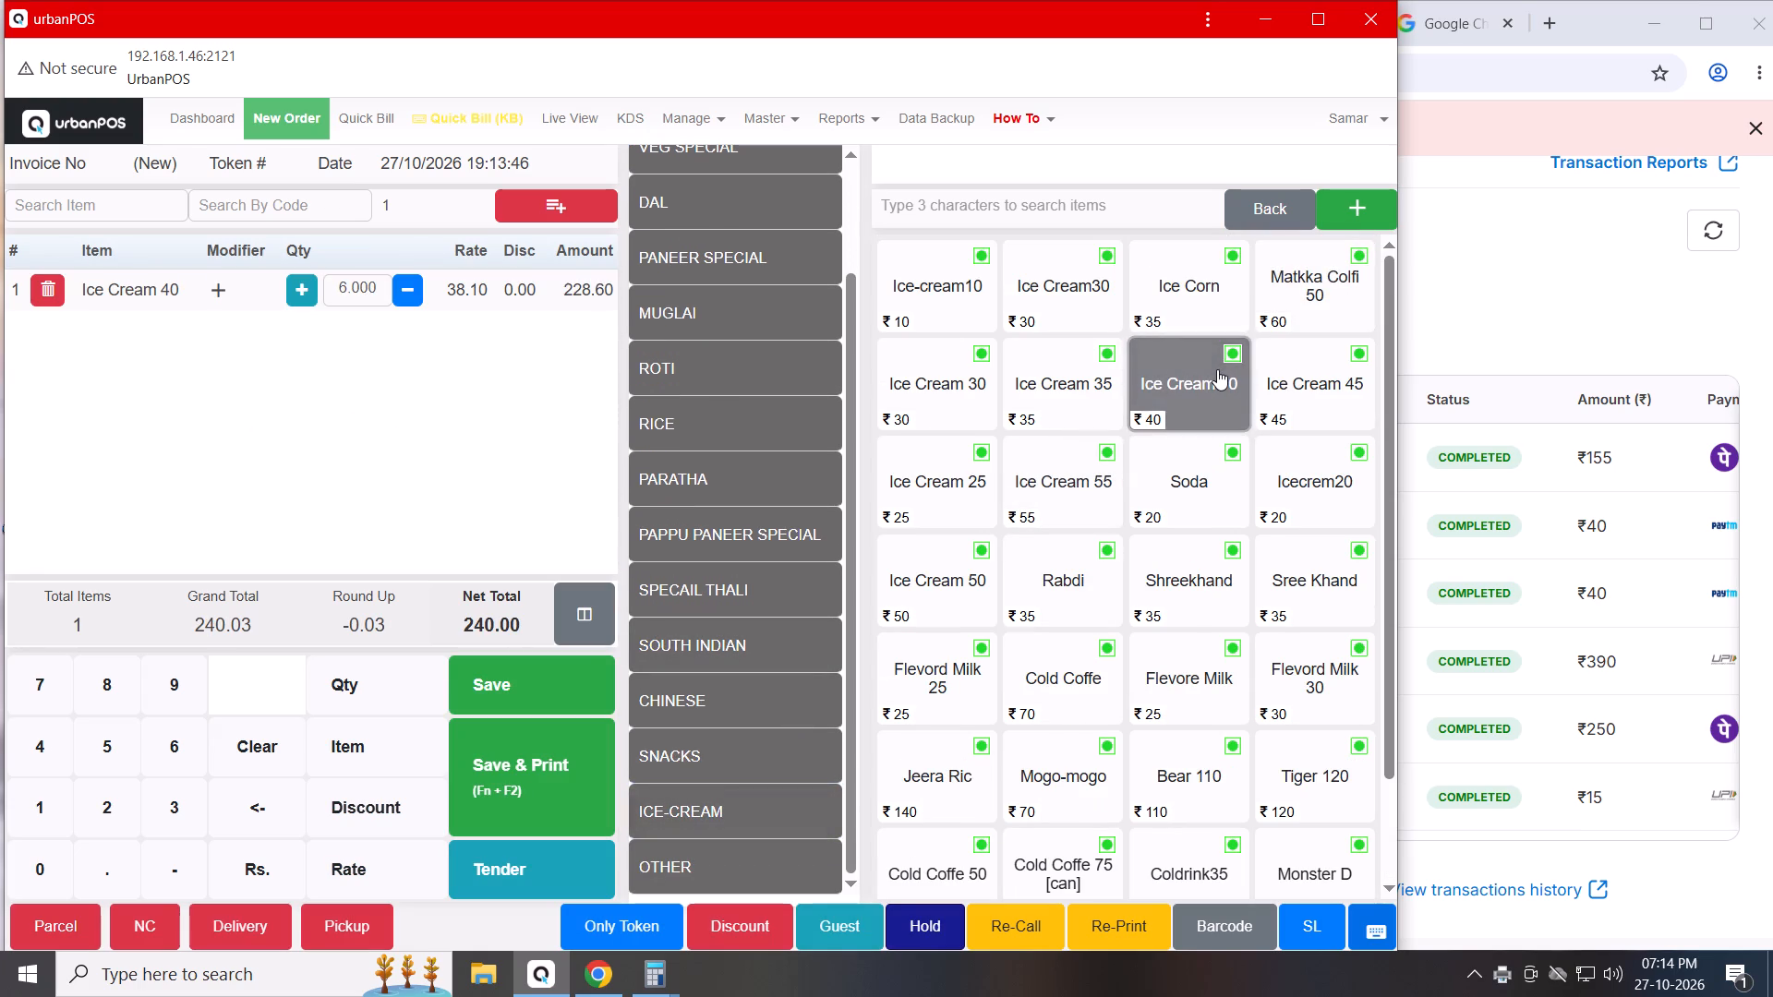
left_click(1217, 369)
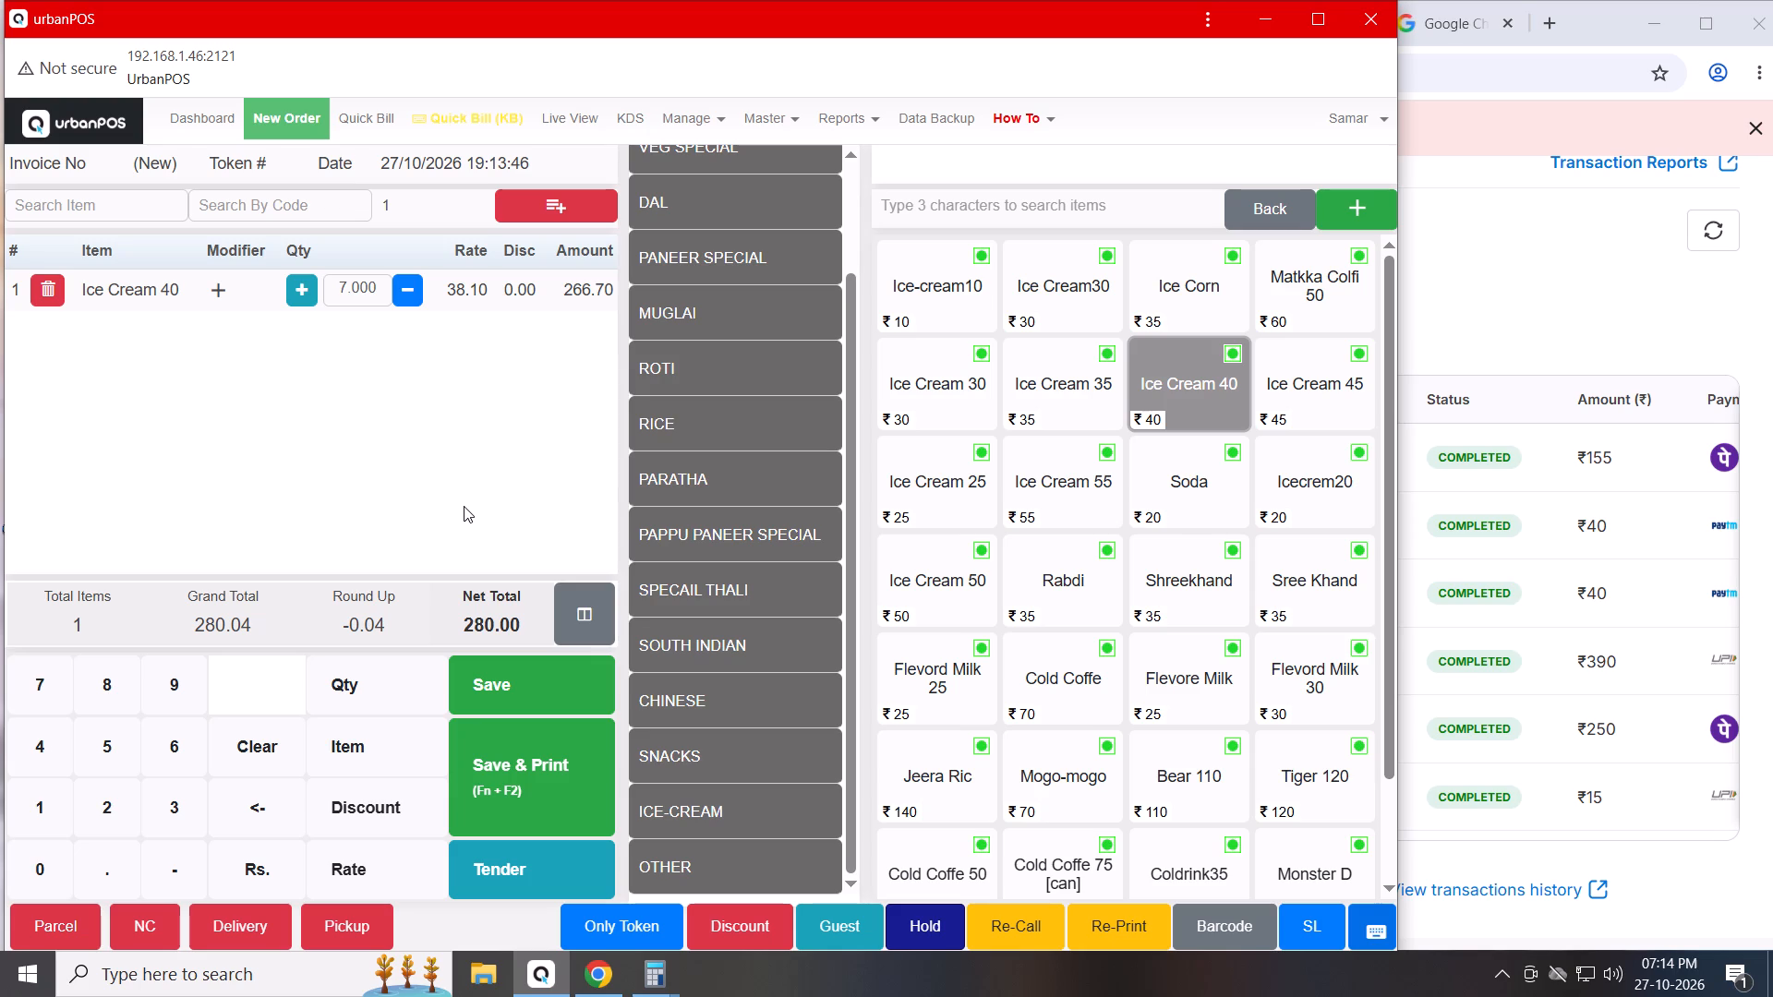
key("F2")
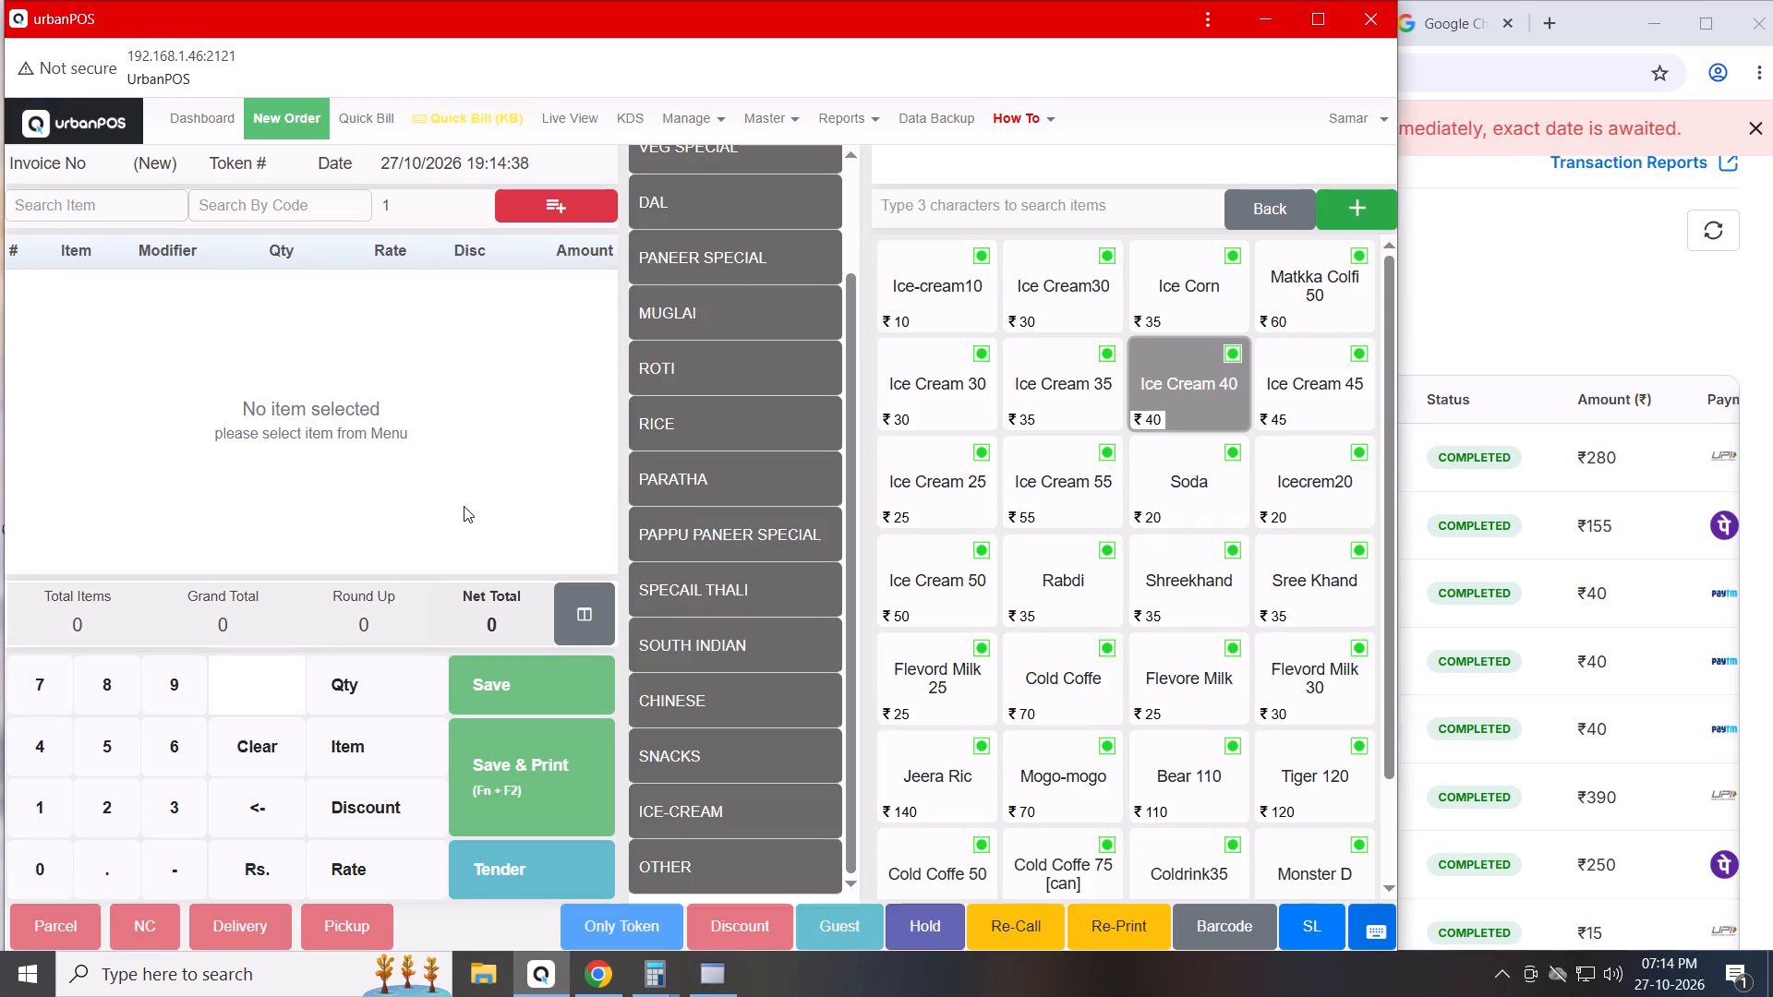
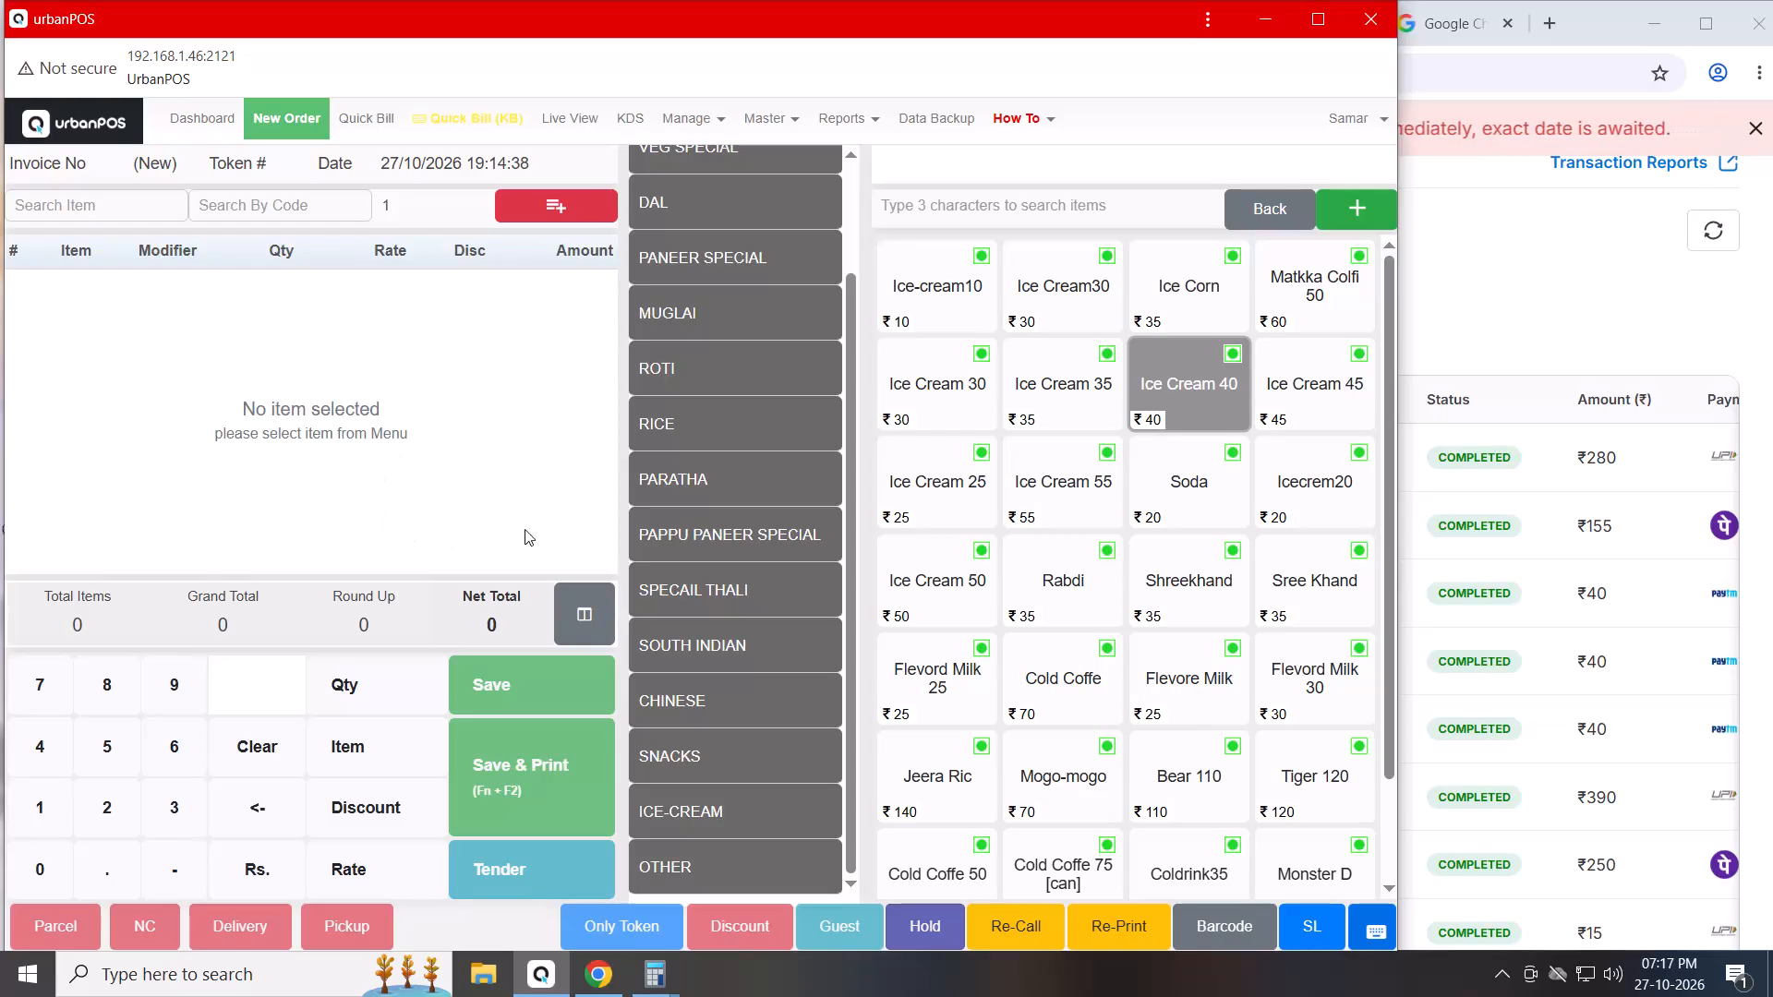
Start a new order by adding one Poha from the favourite items.
scroll(526, 529, "up", 4)
scroll(771, 361, "up", 6)
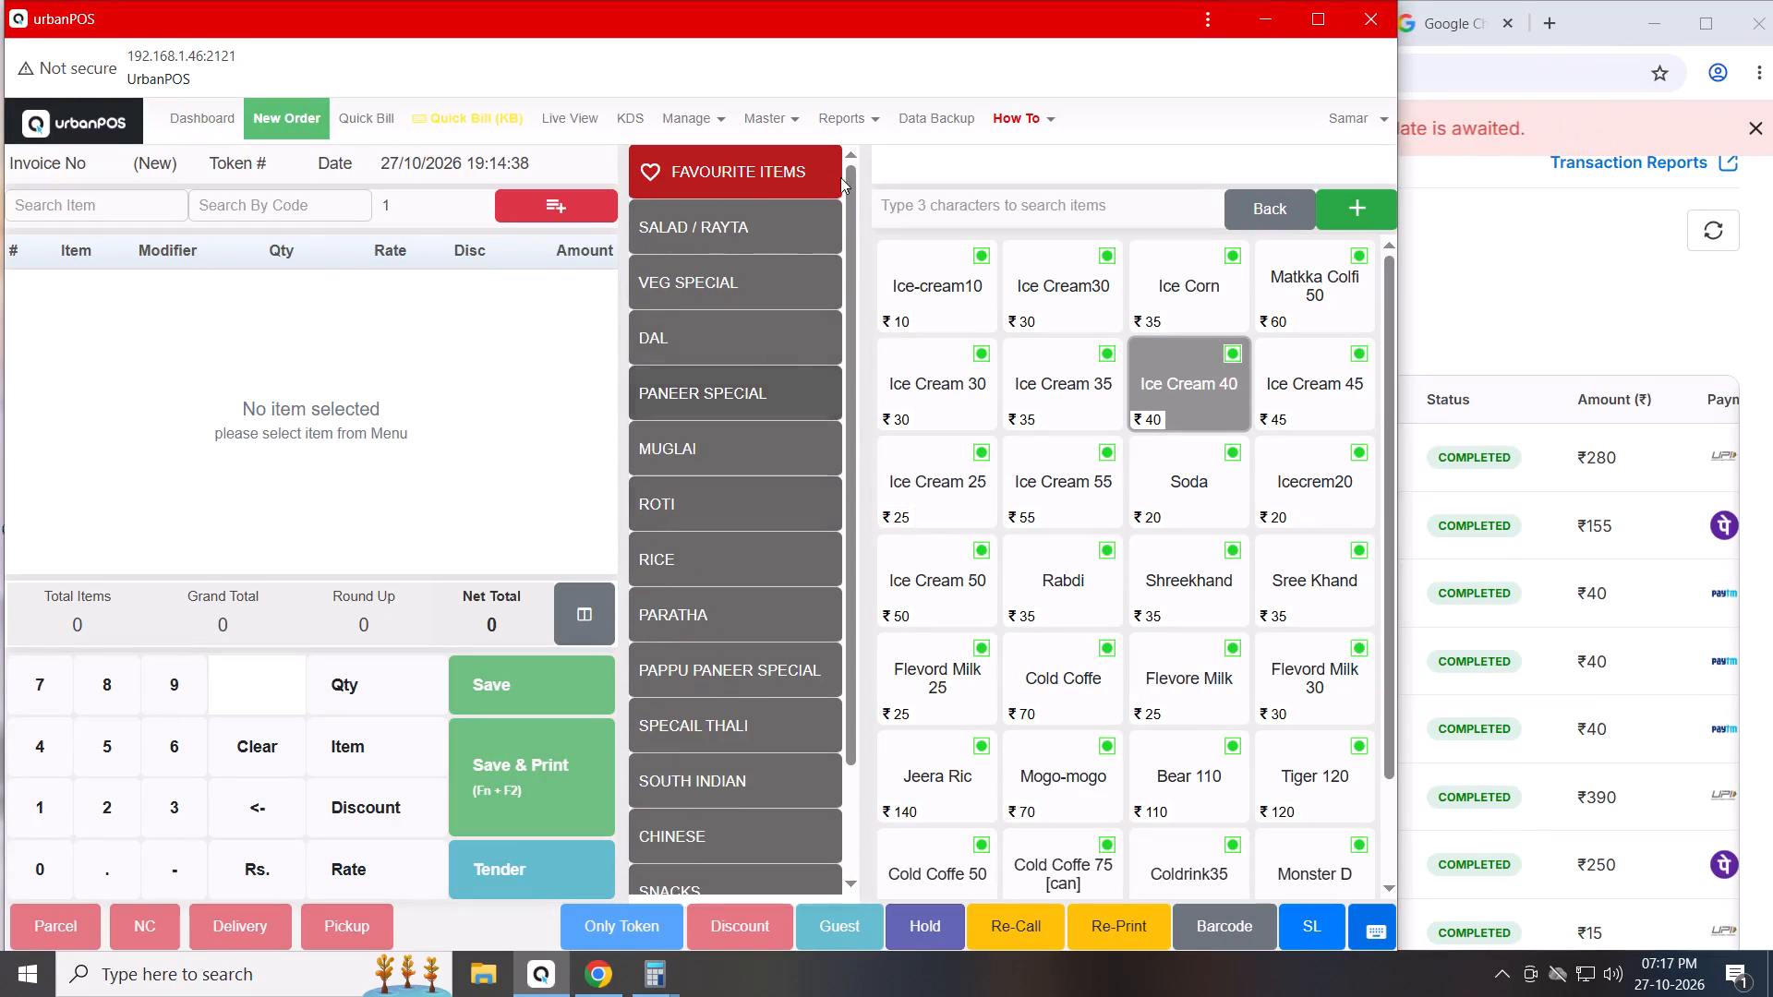
left_click(832, 165)
left_click(1173, 412)
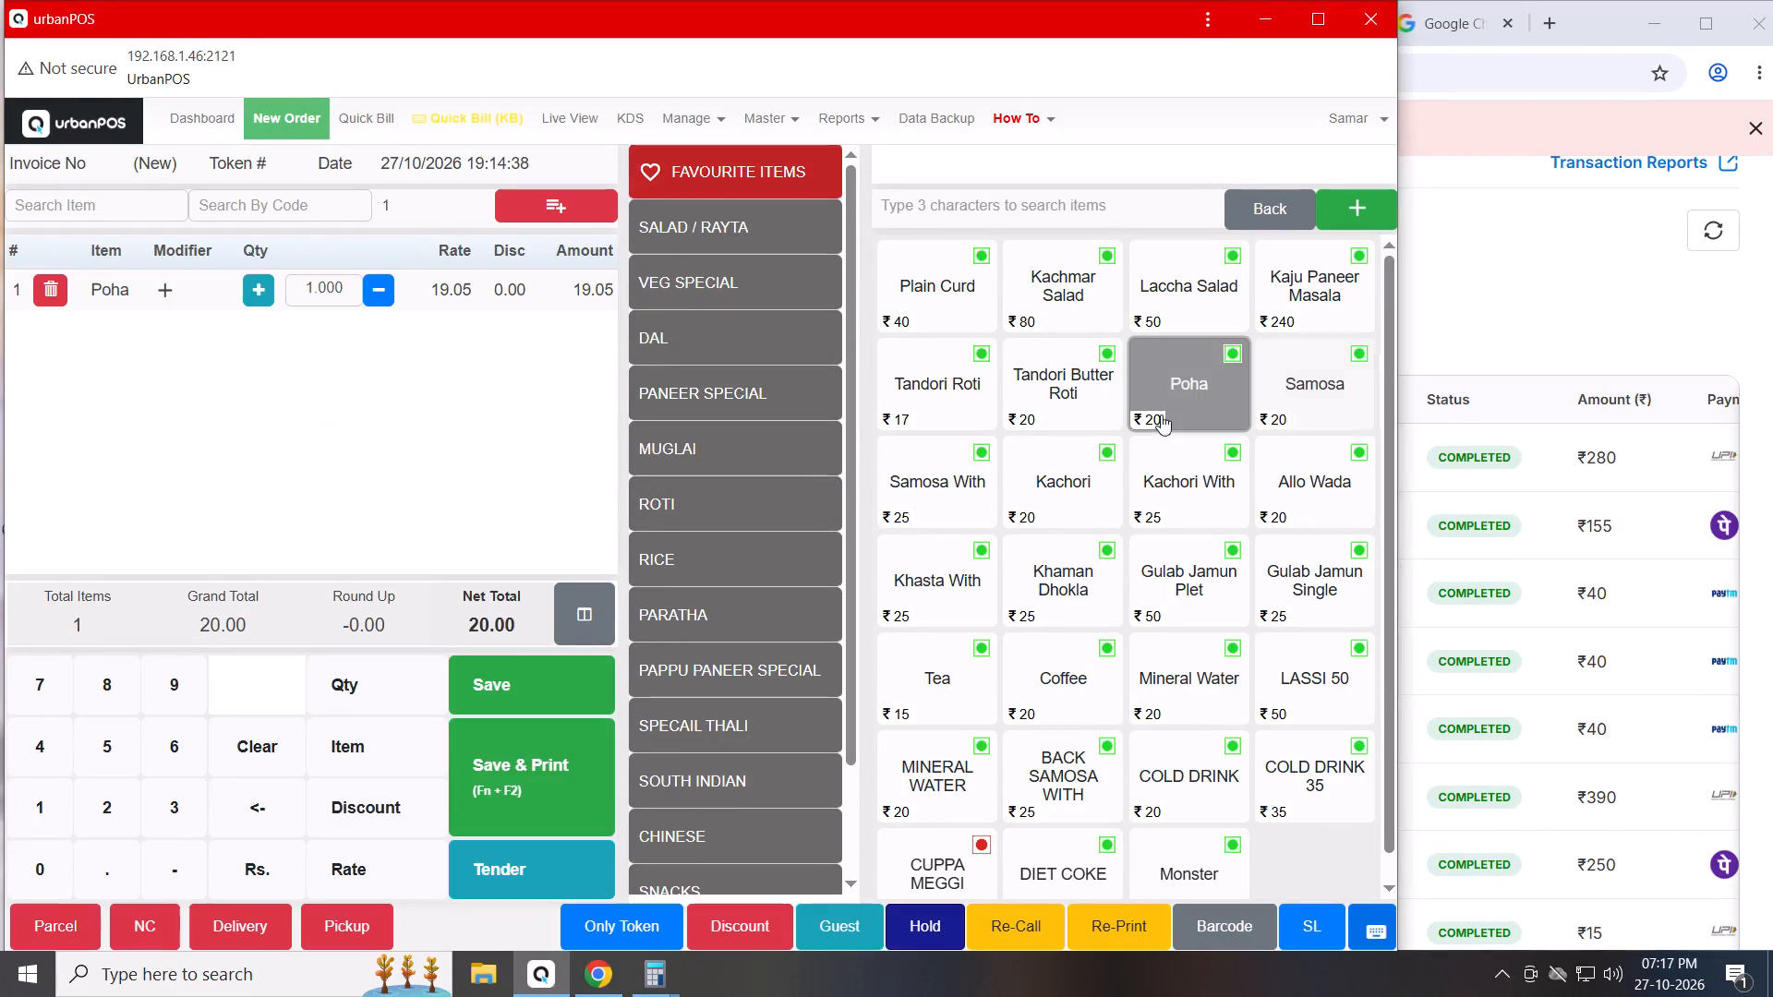
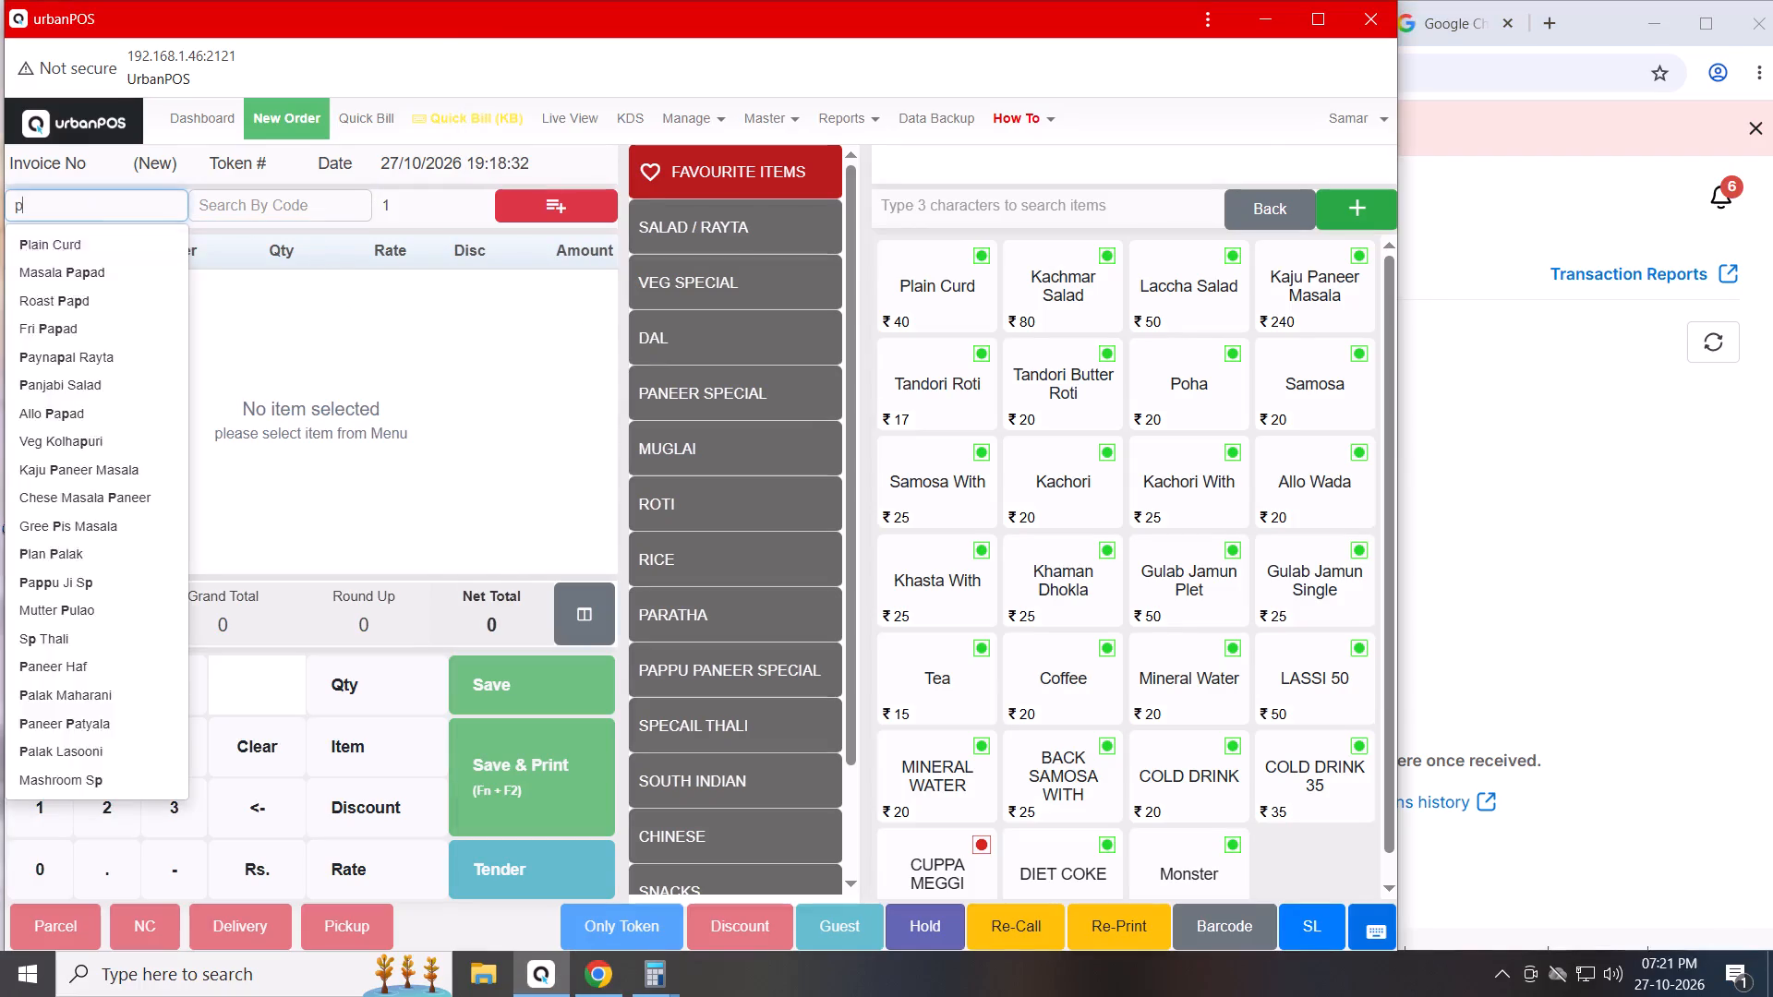
Add Paneer Paratha to the empty order with a quantity of 2.
type("aneer p")
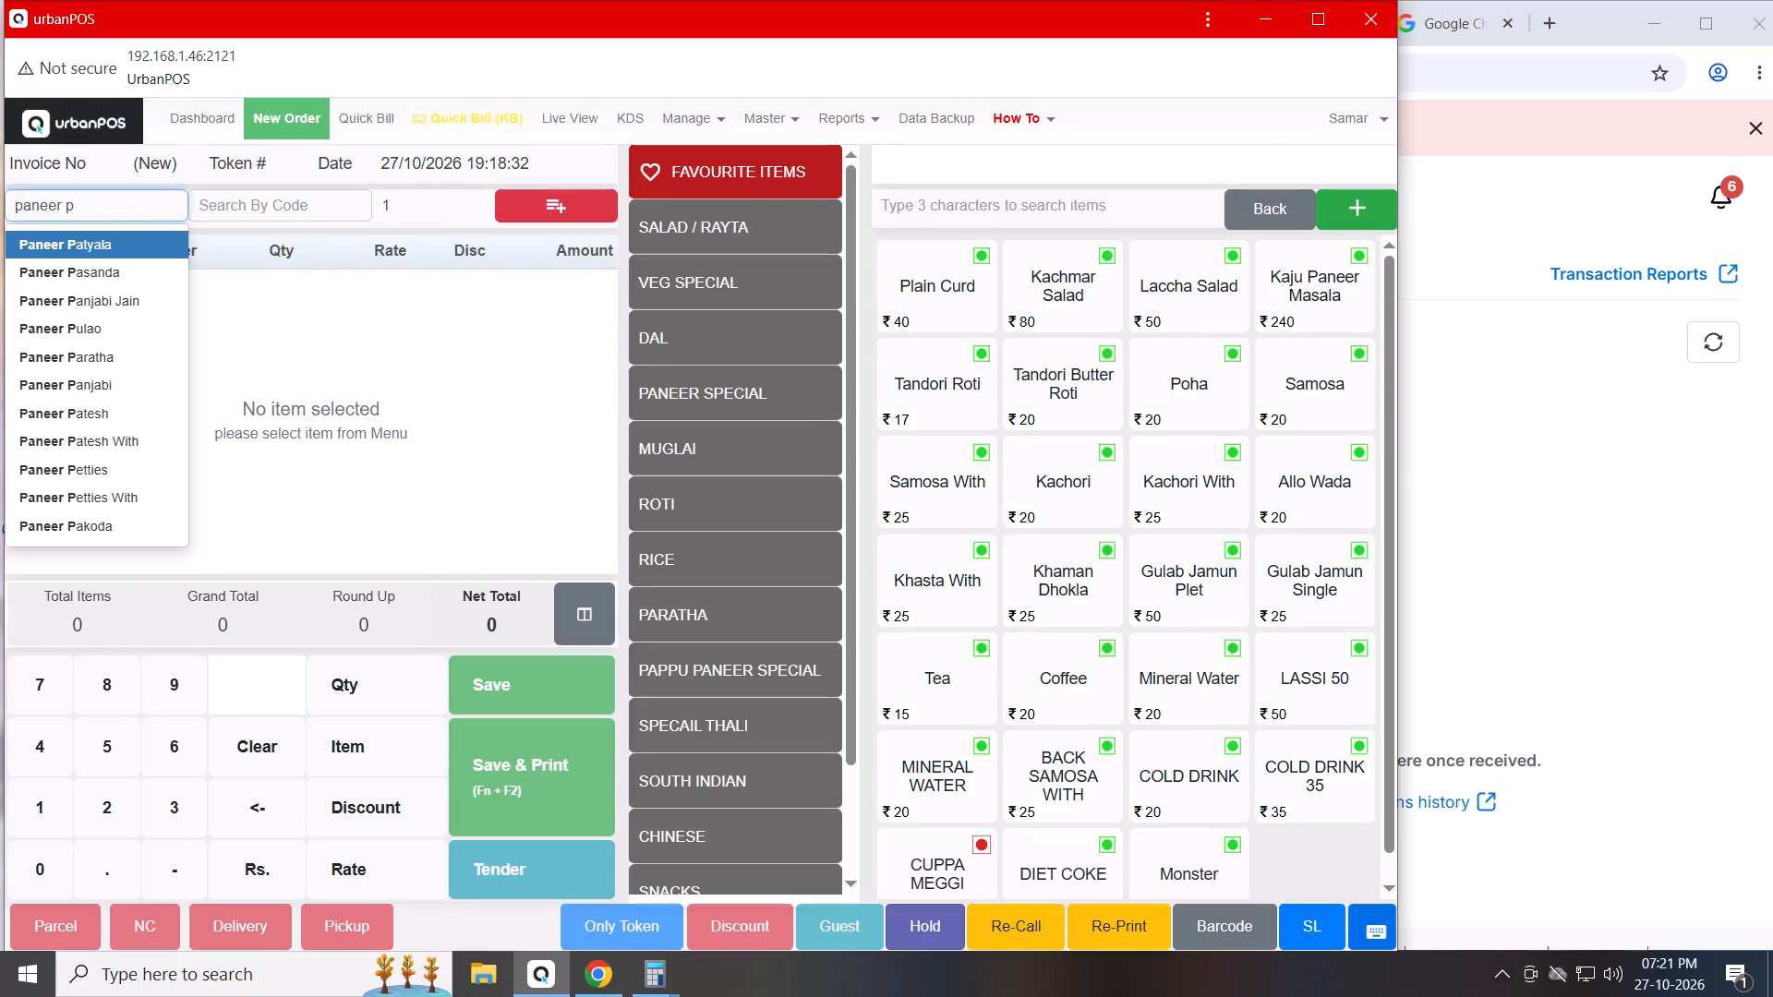
type("ara")
key("Return")
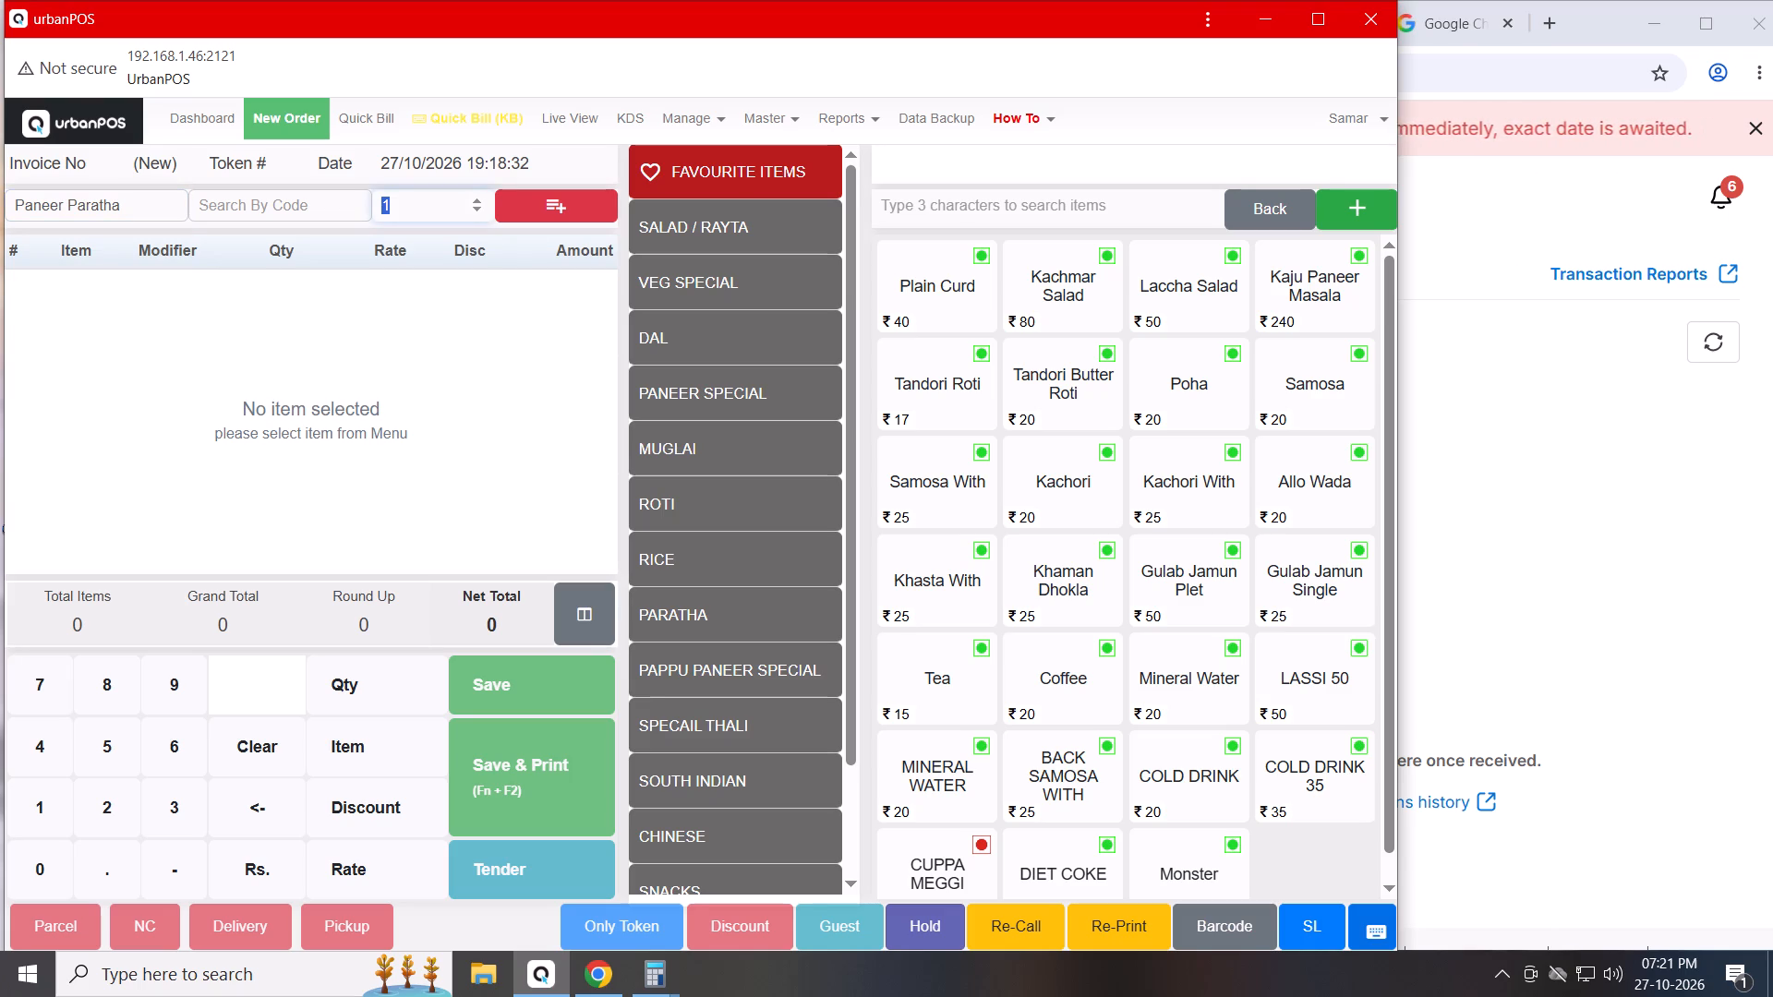
key("2")
key("Return")
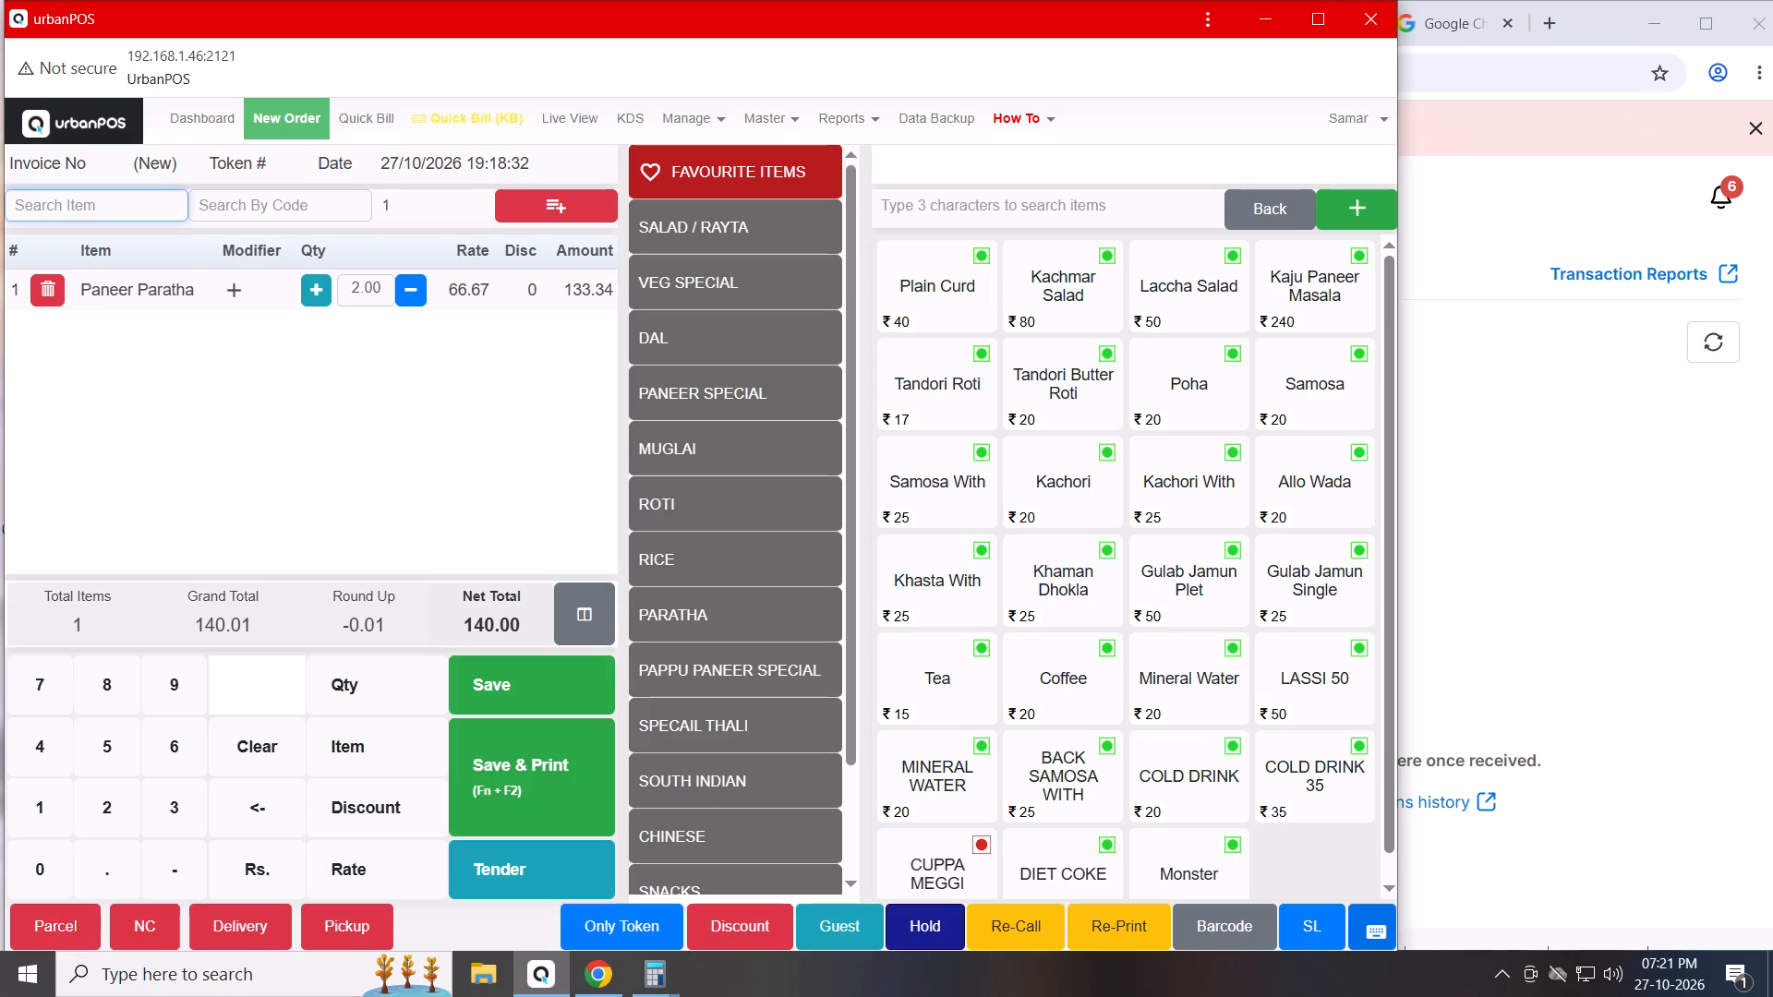
Add one Dal Tadka to the order, below the Paneer Paratha.
type("dal t")
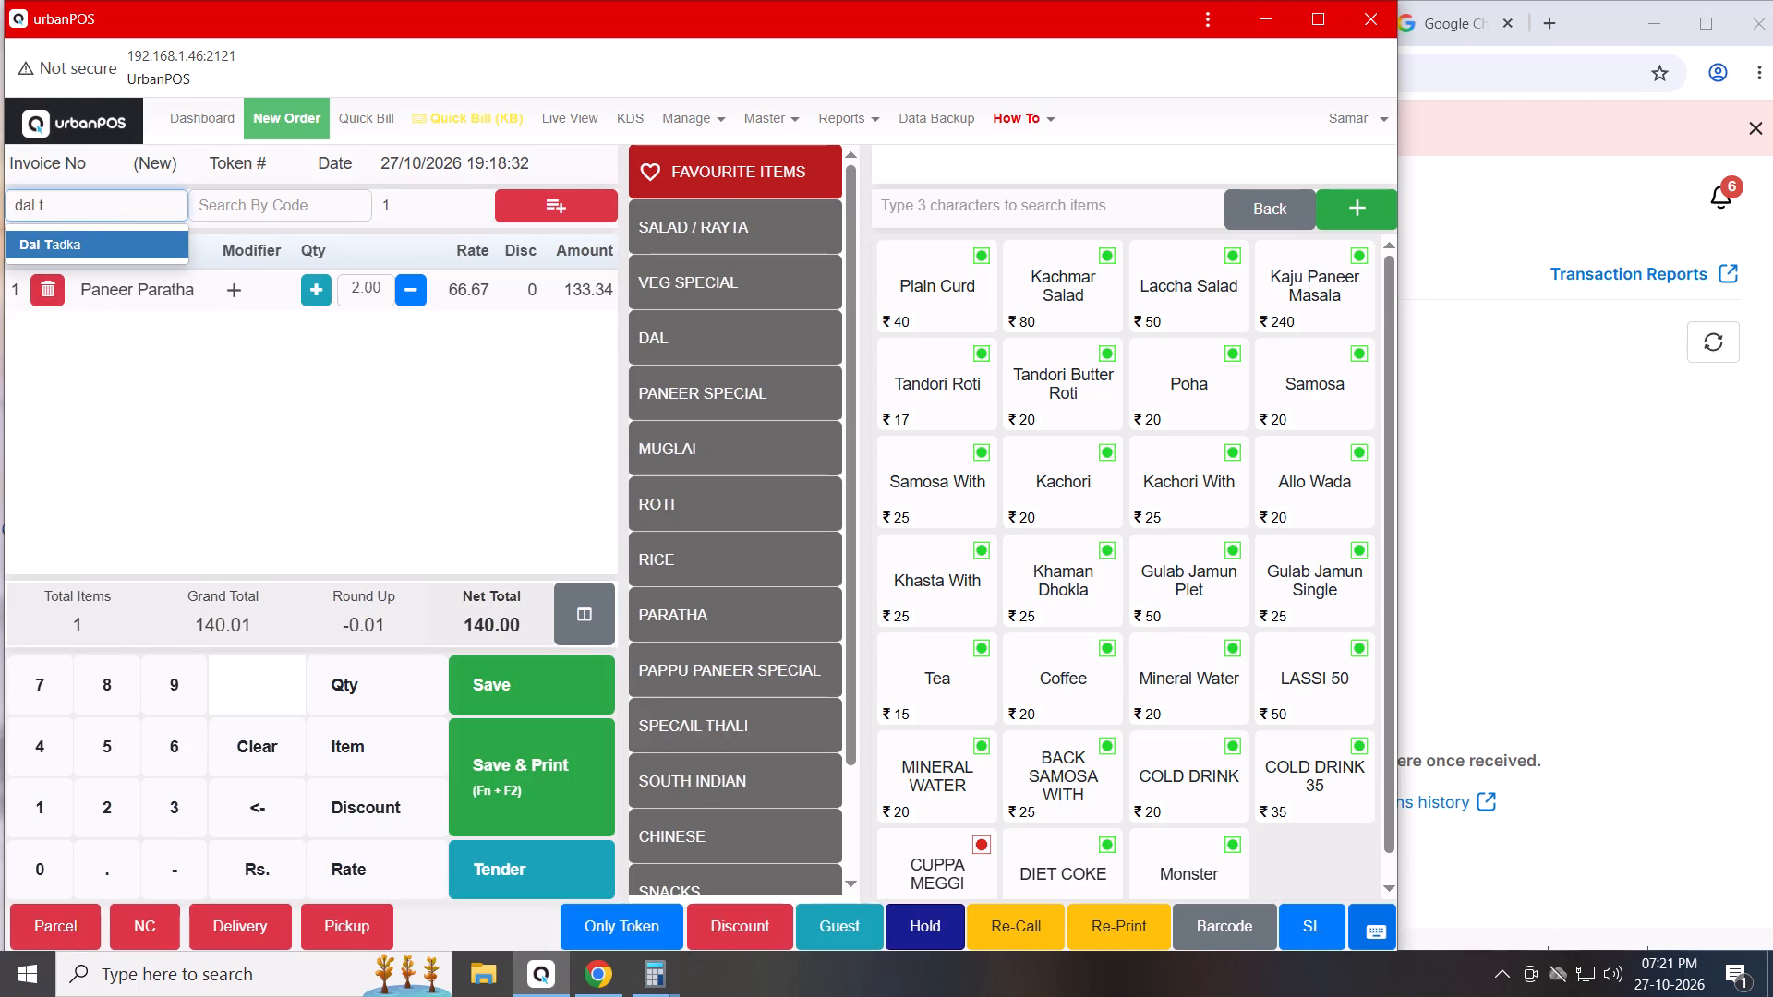
key("Return")
key("Return")
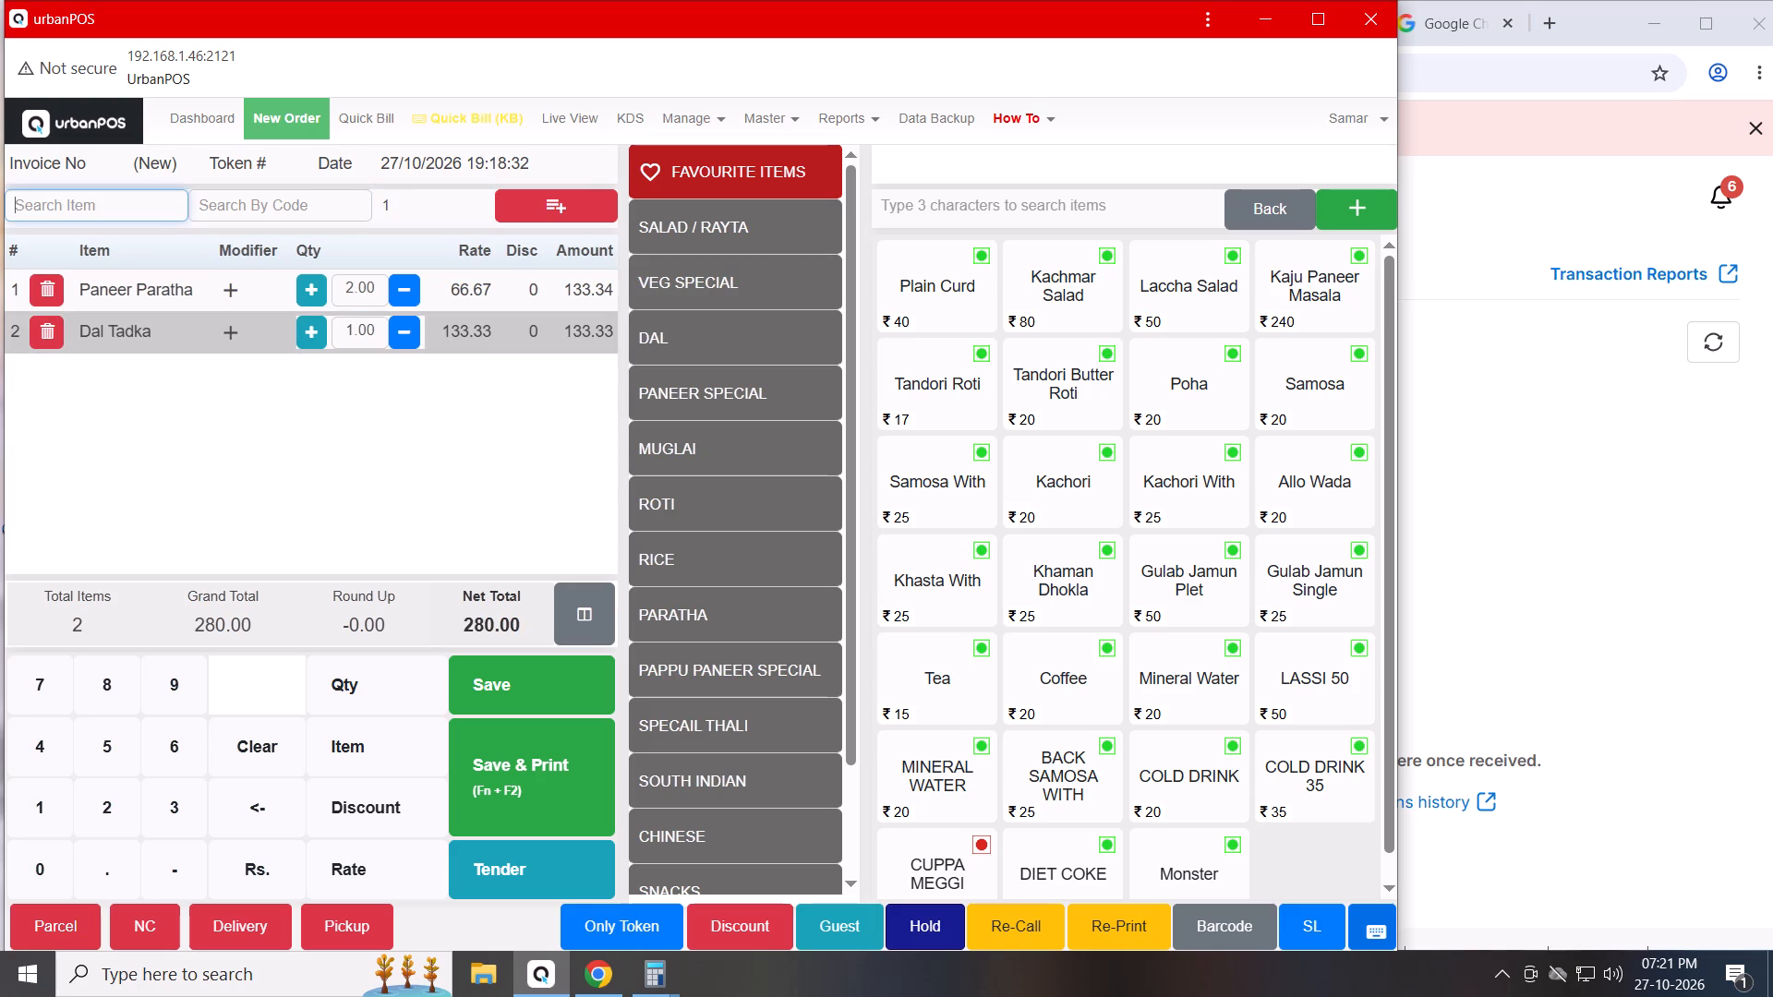
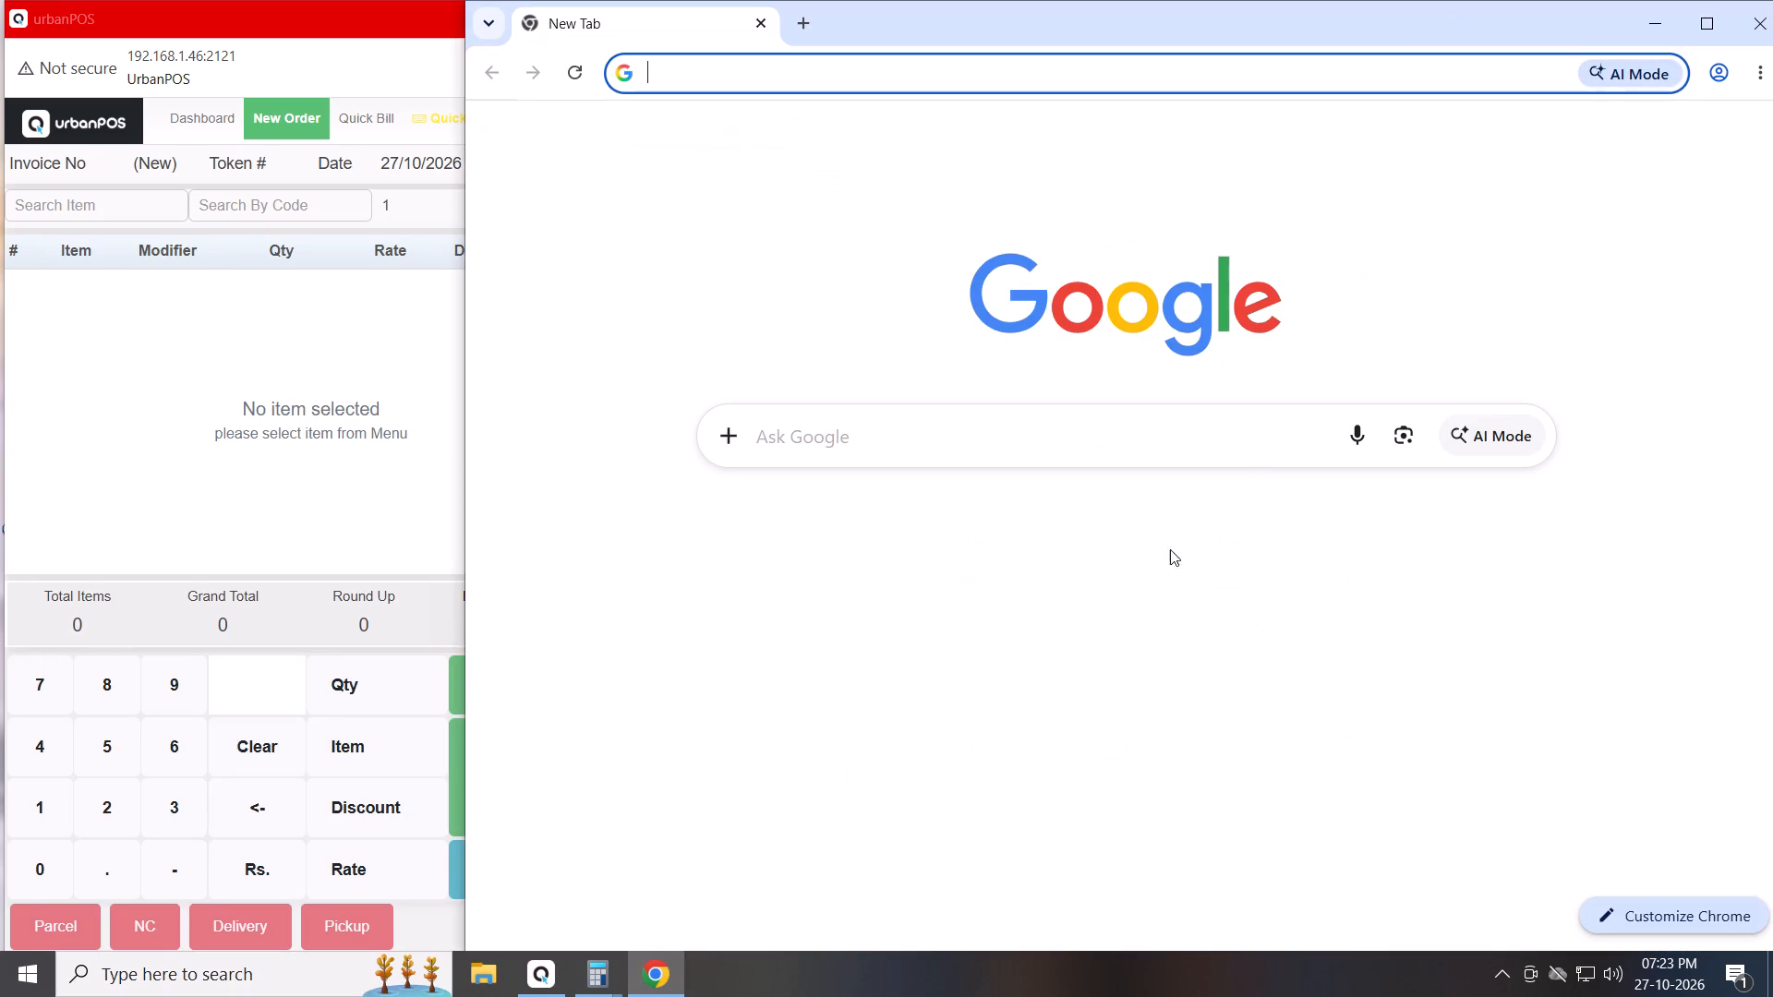
Bring up the list of recently closed tabs from Chrome's browsing history.
left_click(1772, 85)
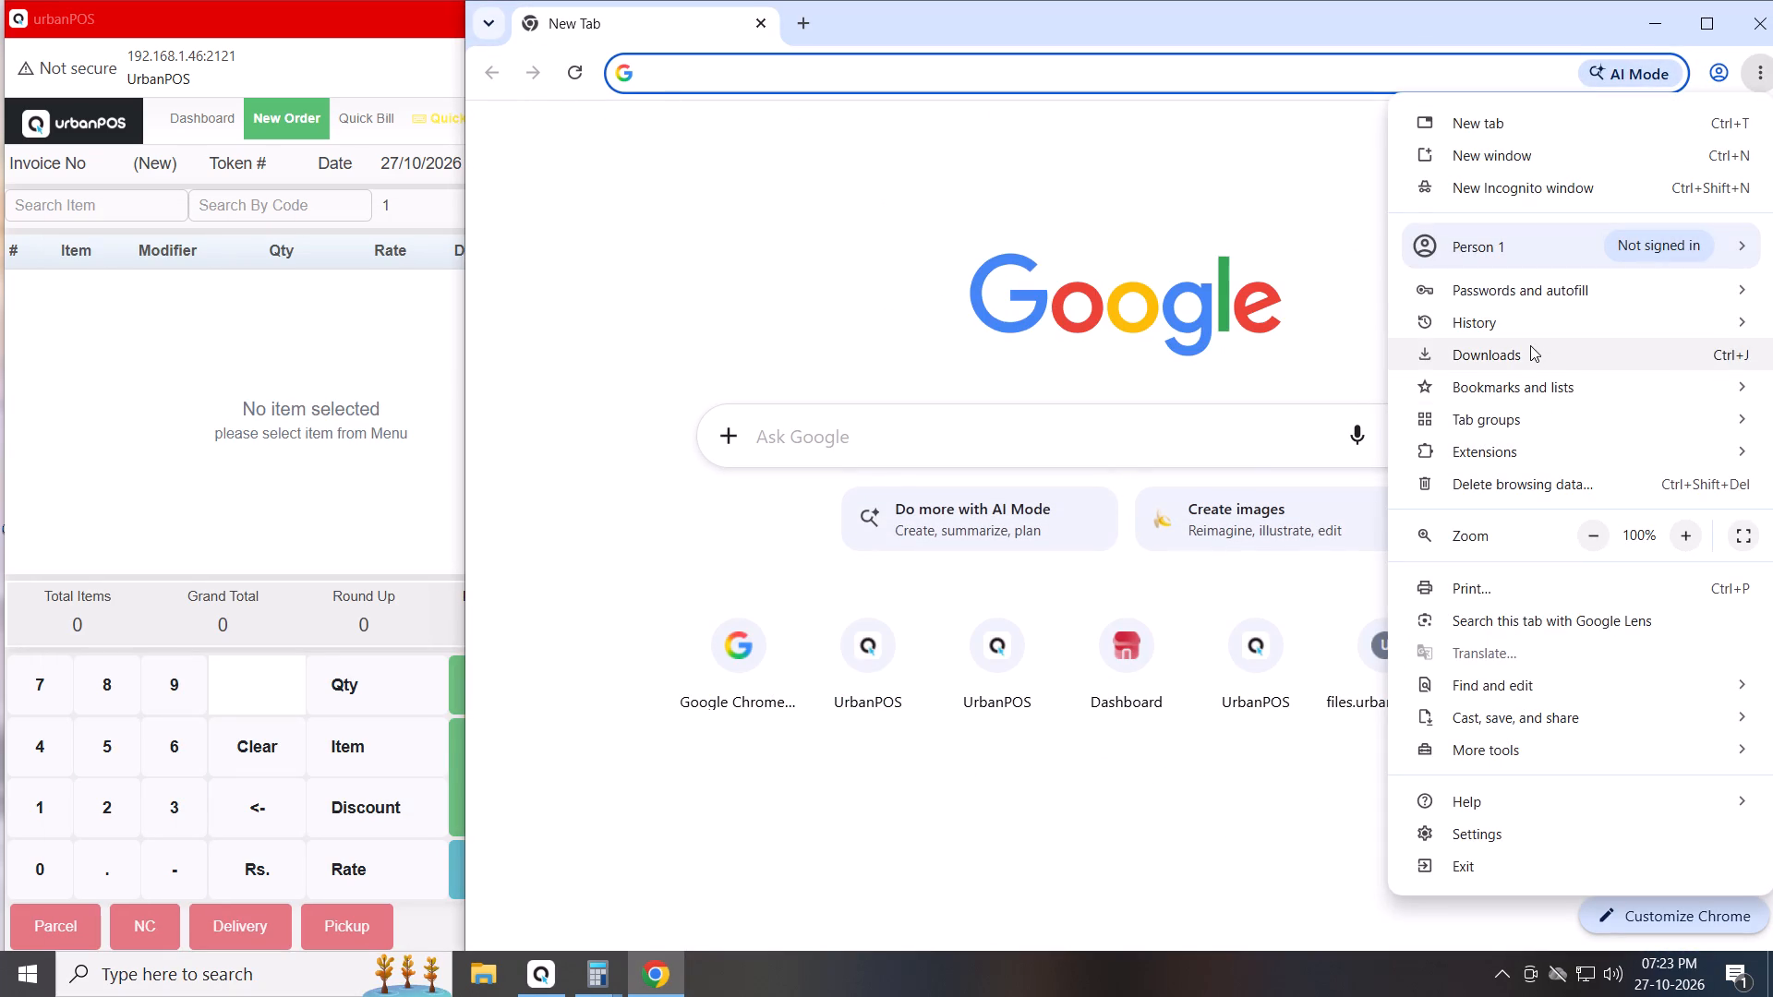
left_click(1734, 236)
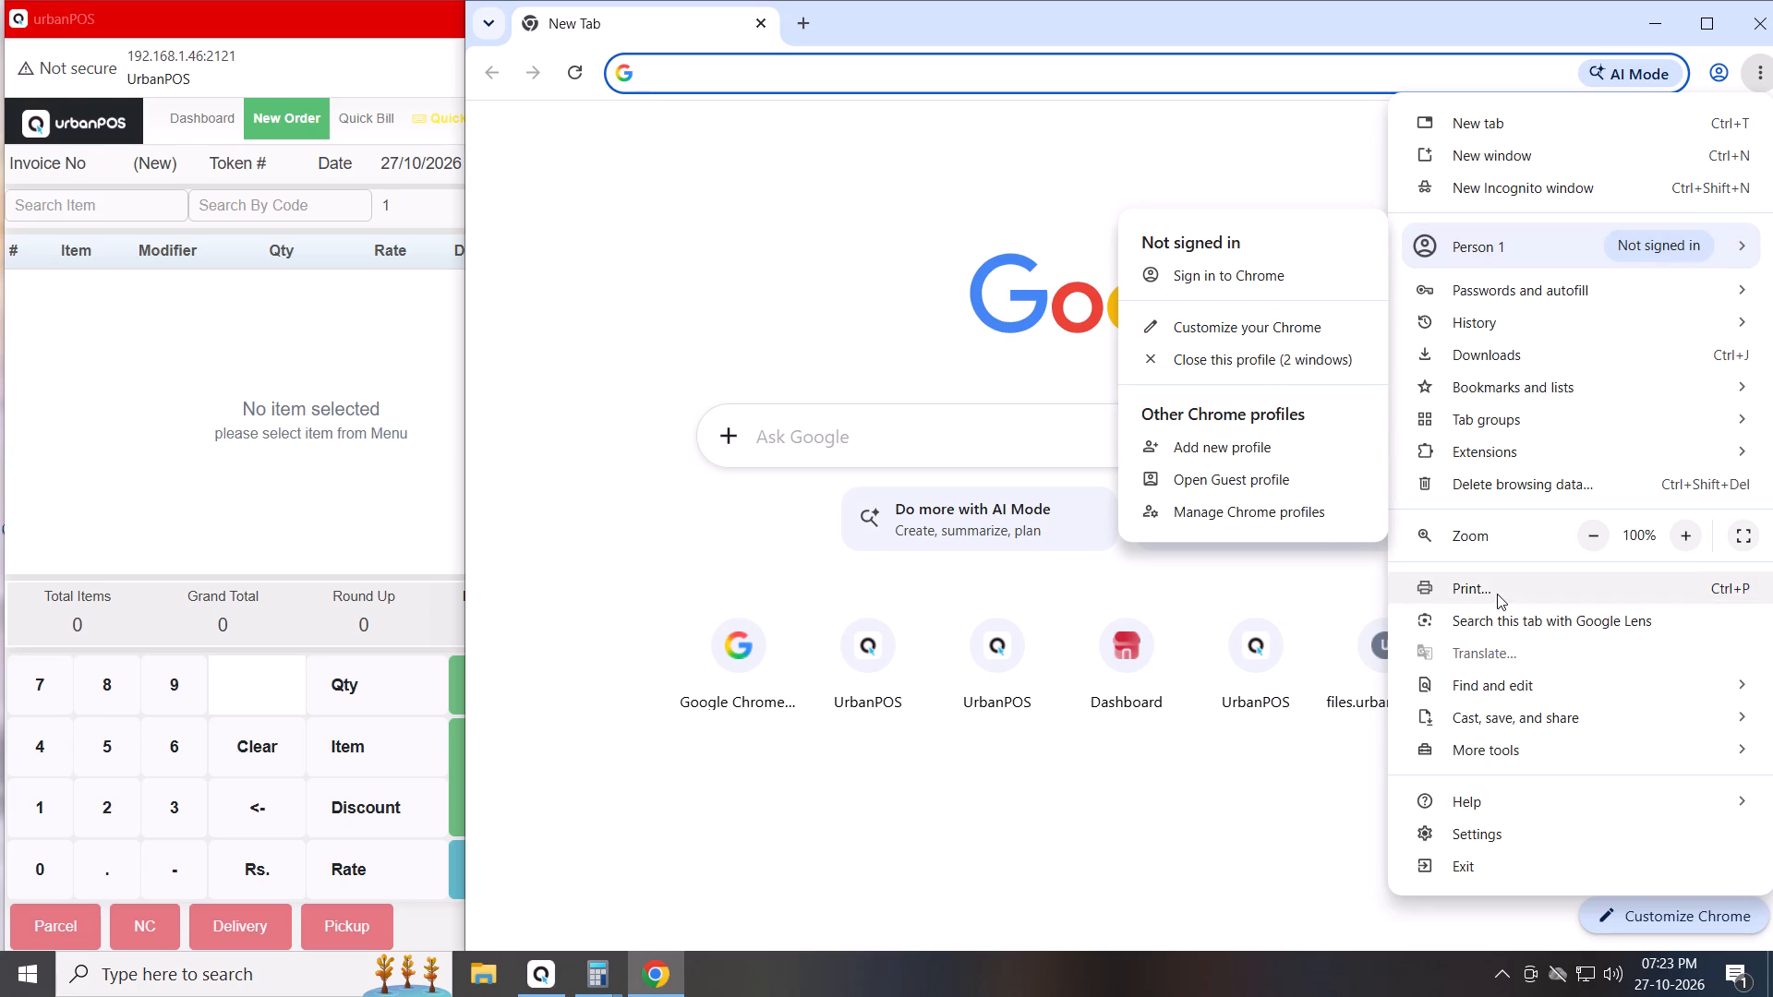
left_click(1513, 314)
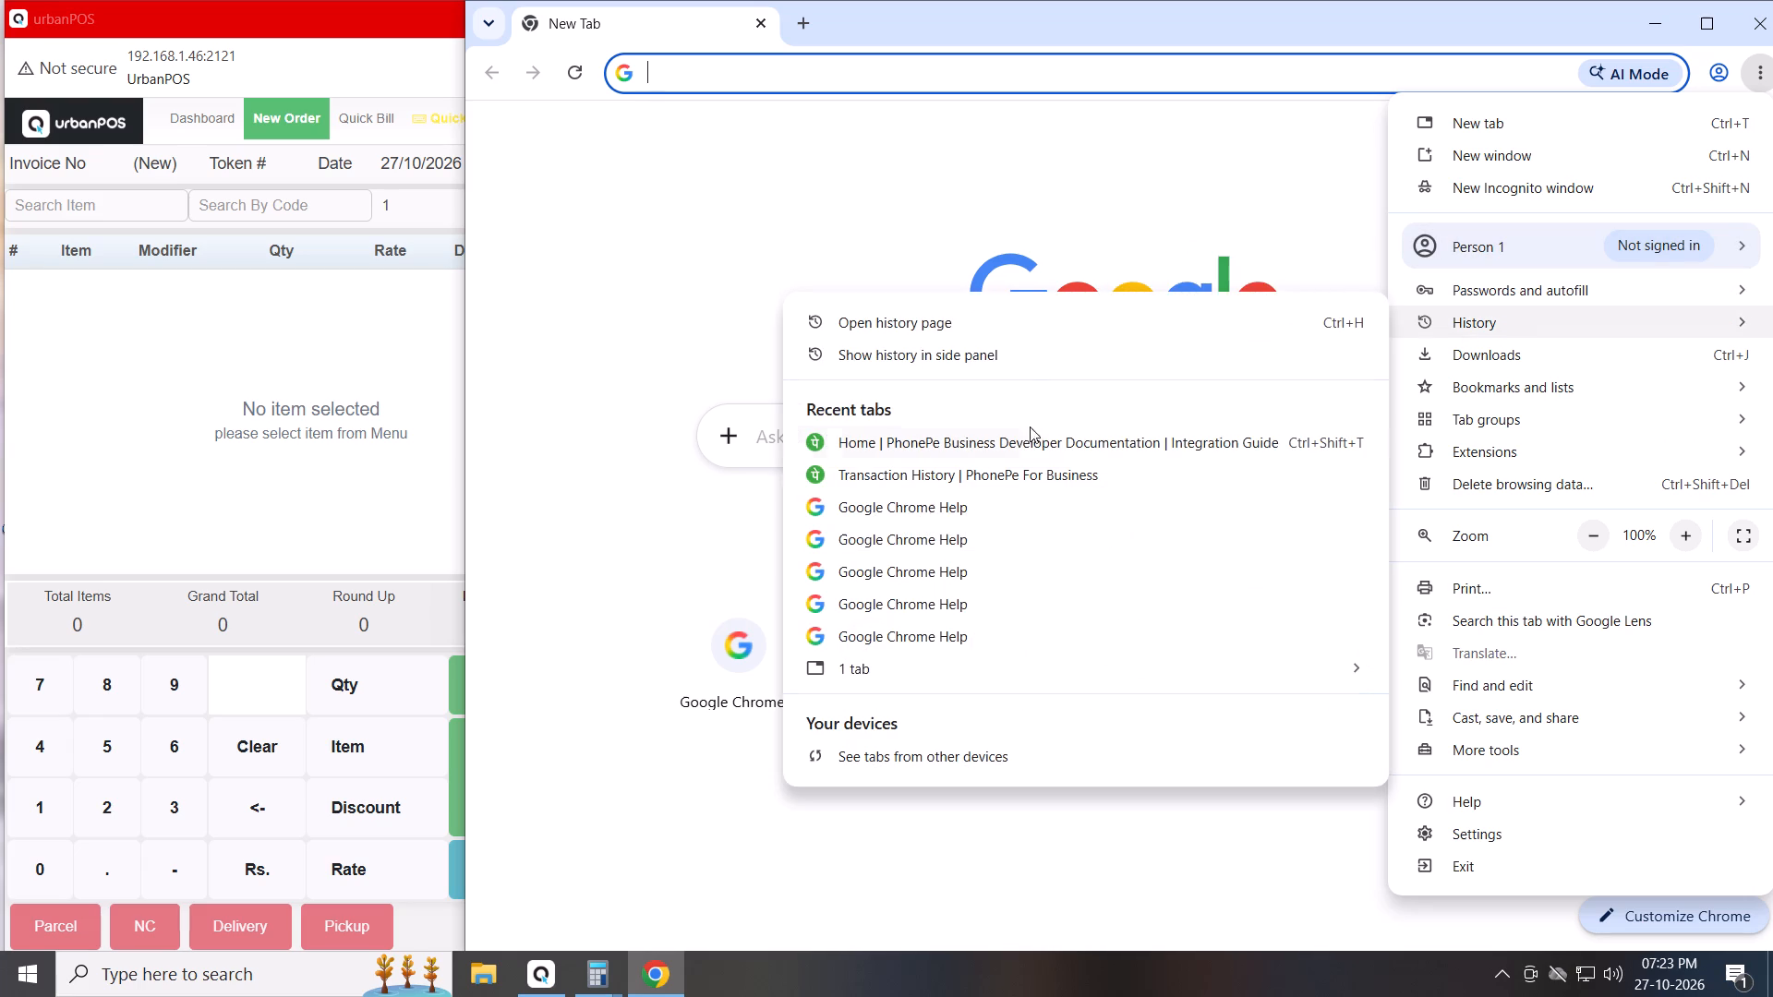
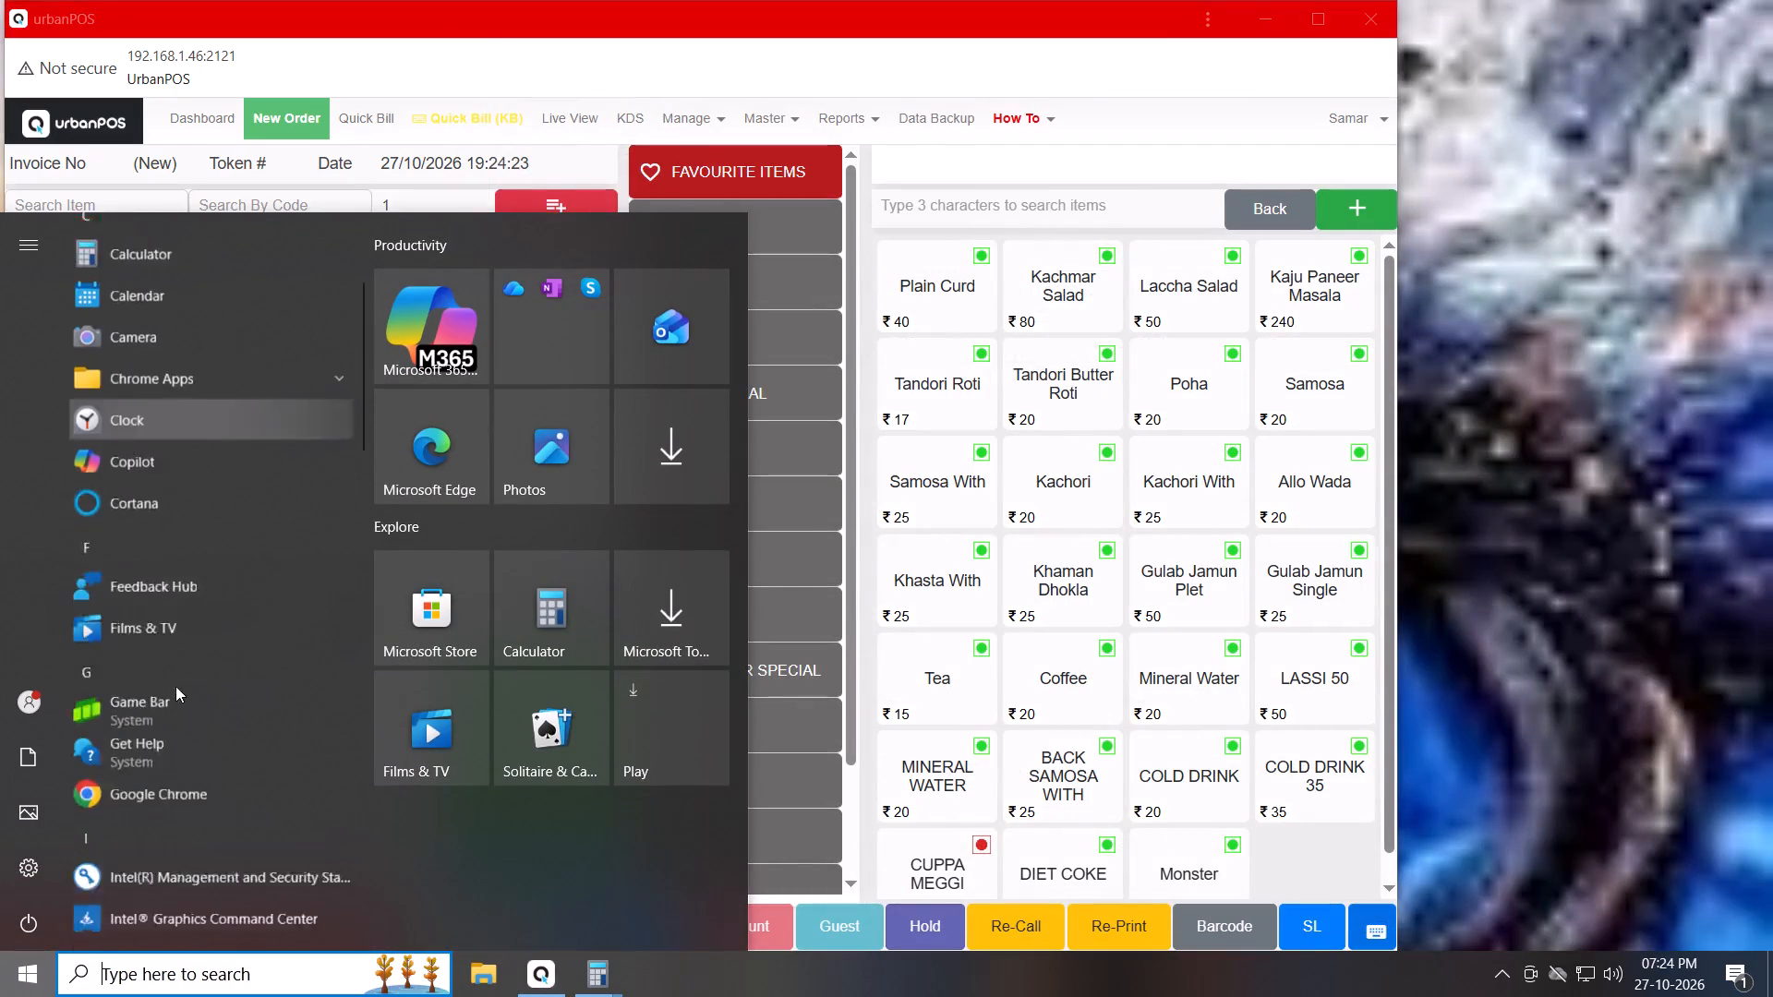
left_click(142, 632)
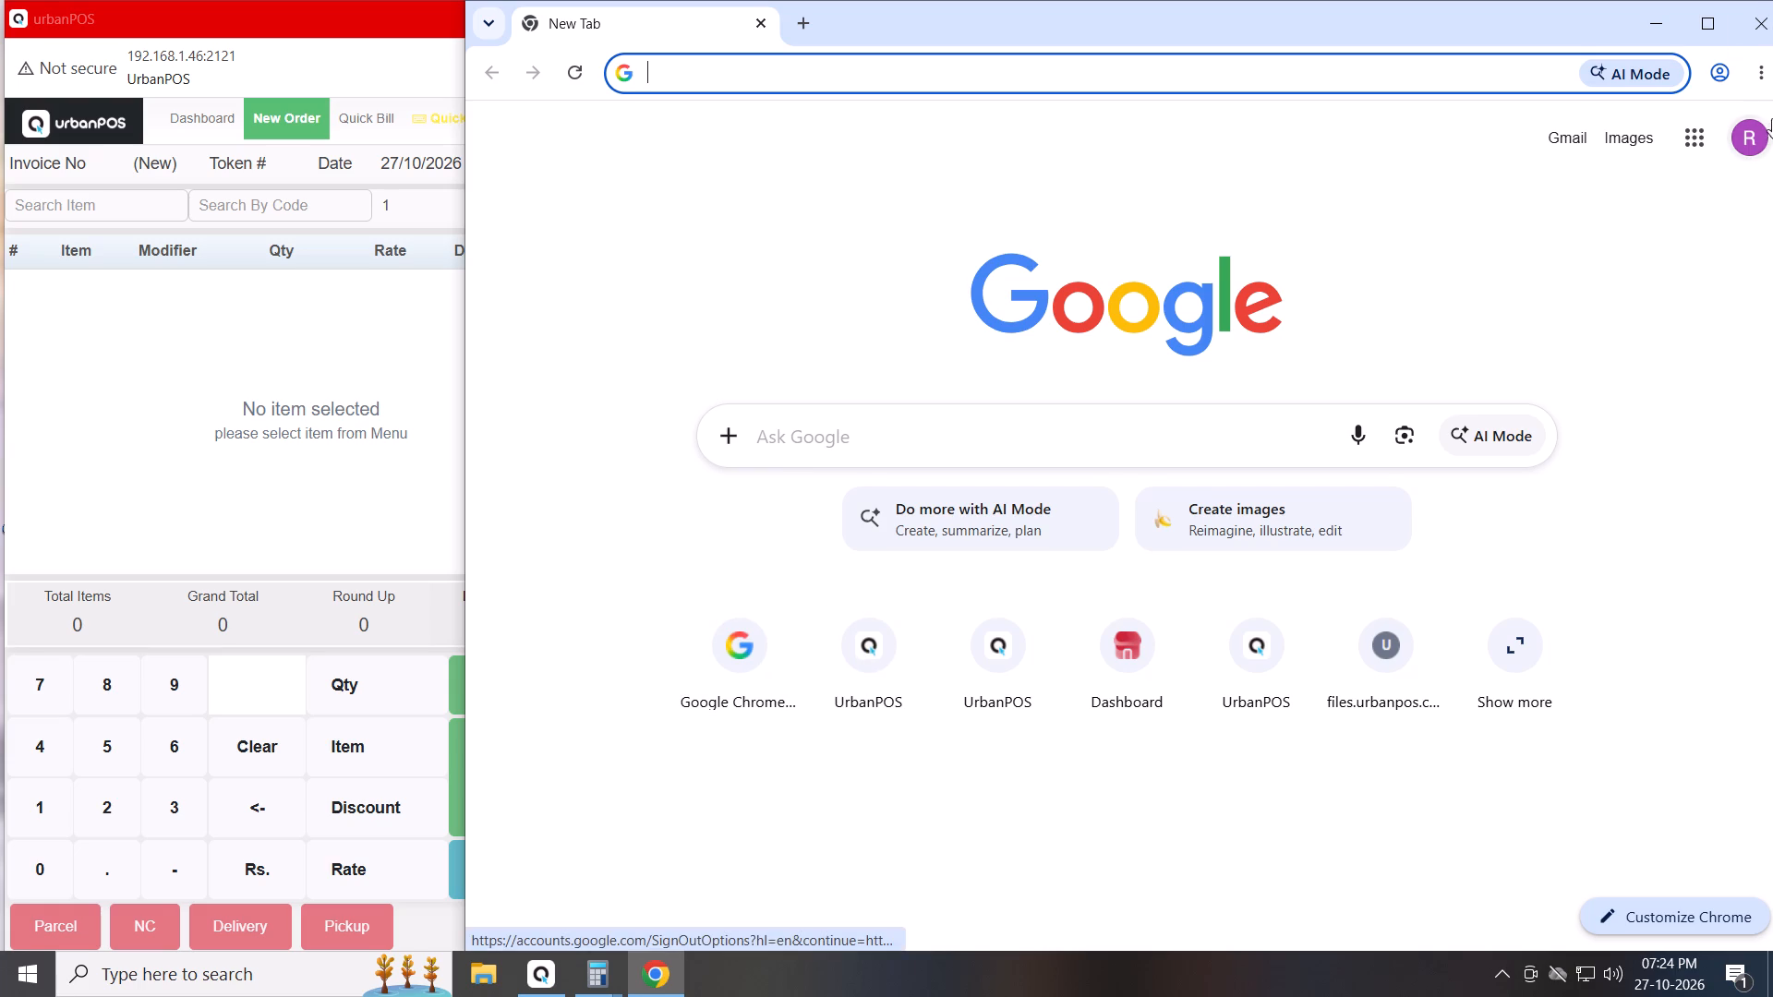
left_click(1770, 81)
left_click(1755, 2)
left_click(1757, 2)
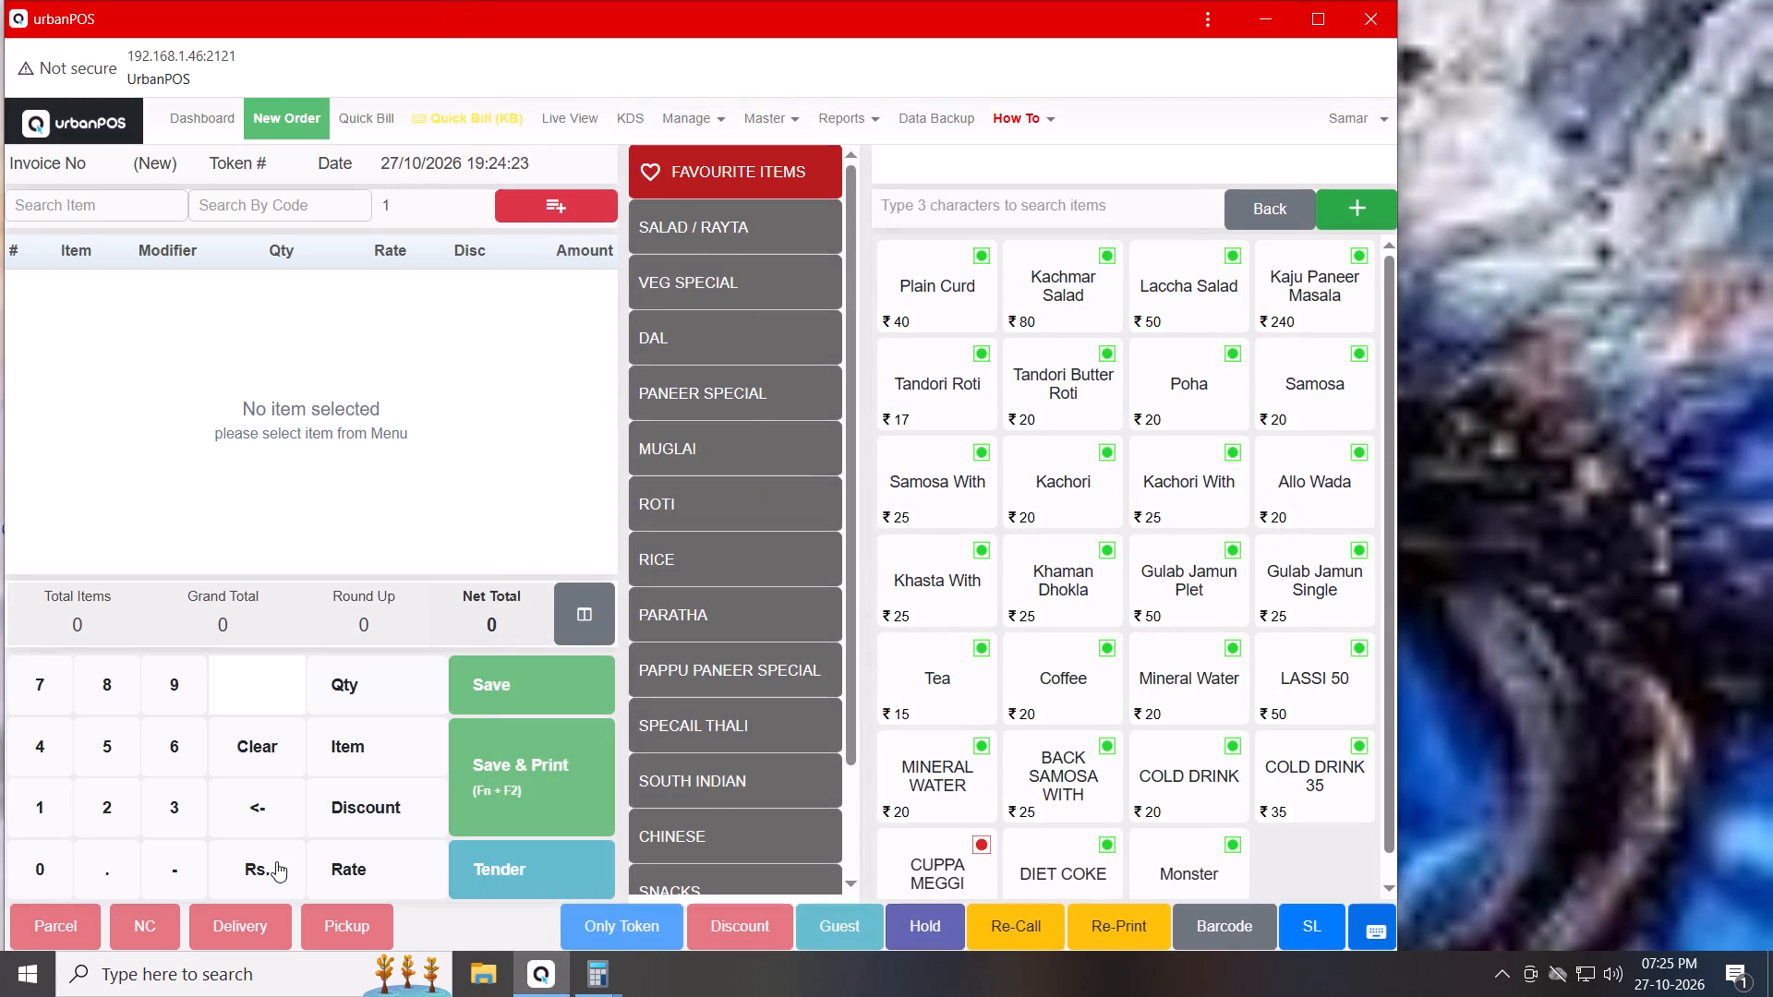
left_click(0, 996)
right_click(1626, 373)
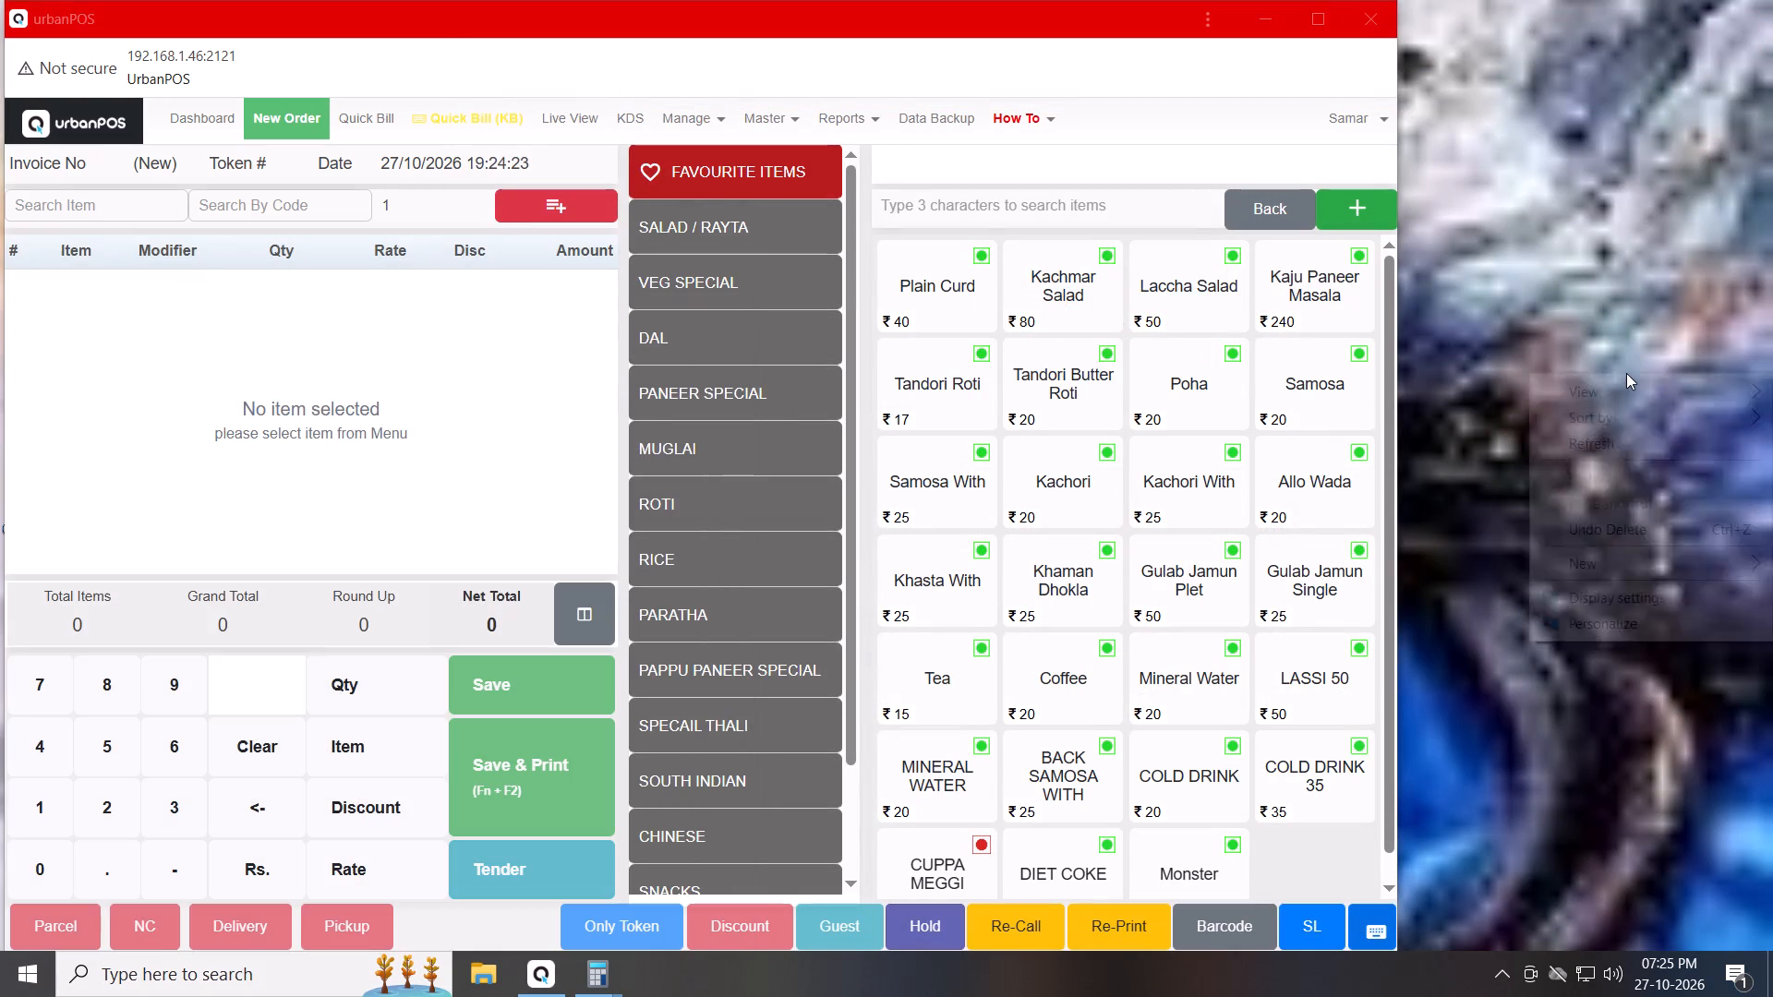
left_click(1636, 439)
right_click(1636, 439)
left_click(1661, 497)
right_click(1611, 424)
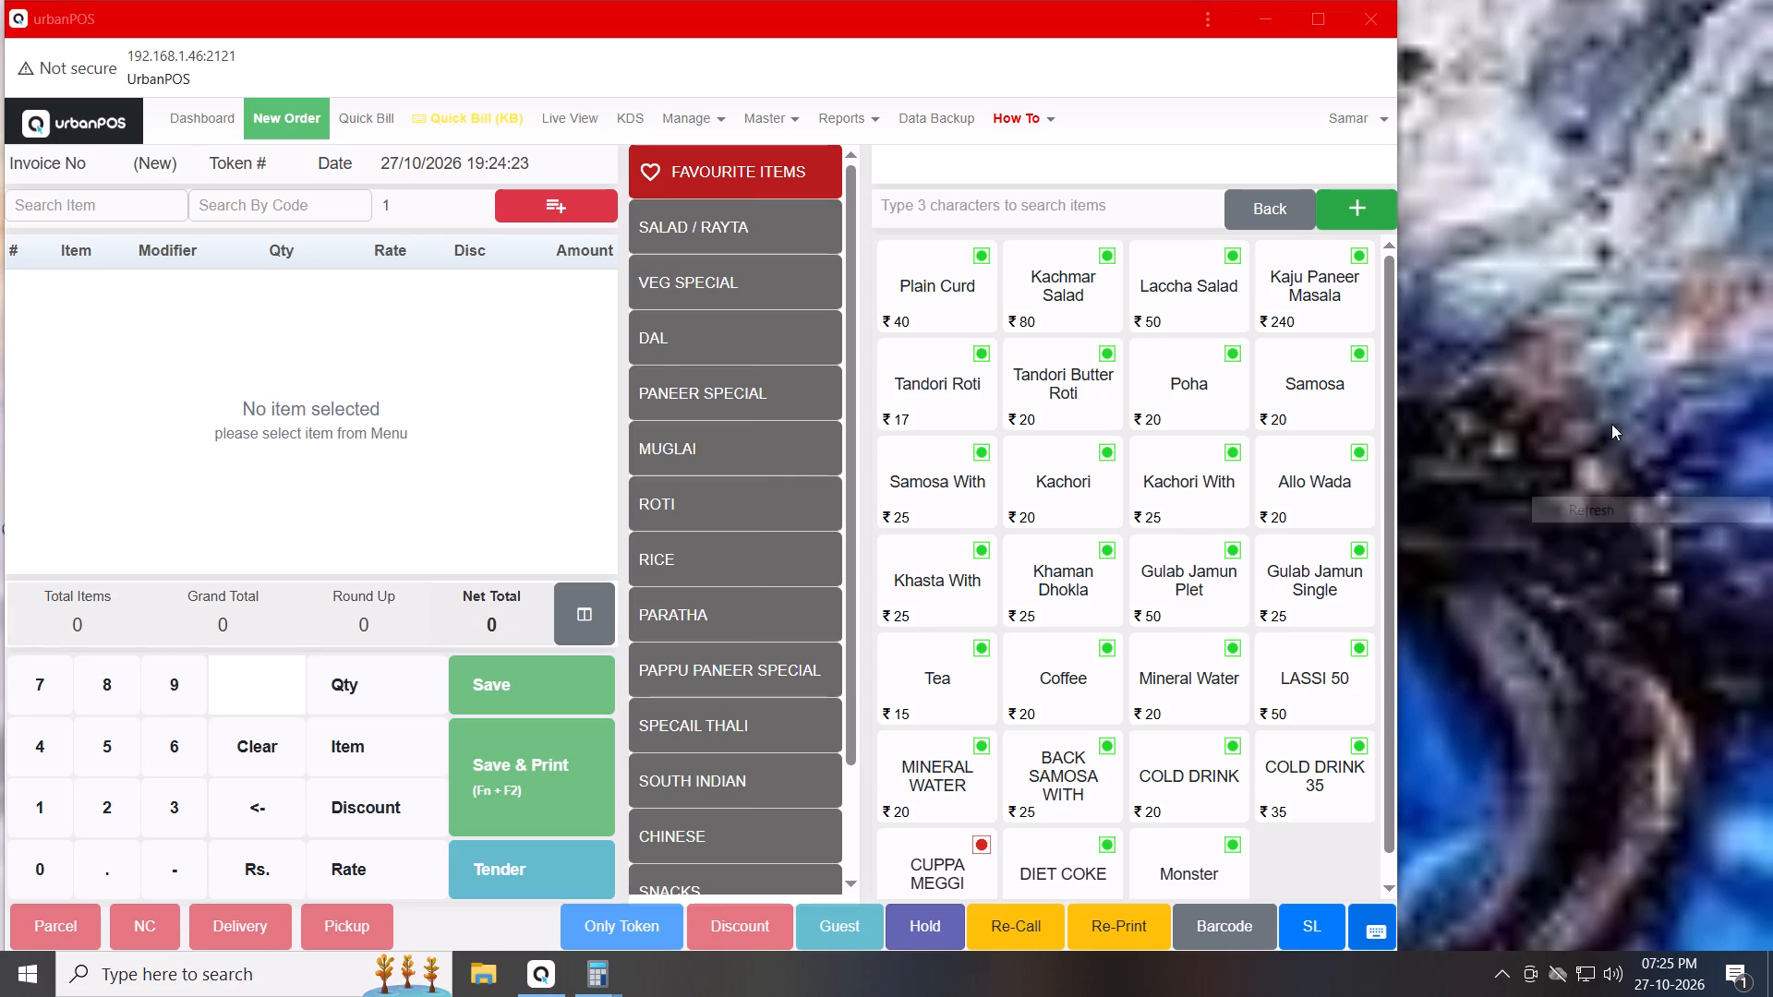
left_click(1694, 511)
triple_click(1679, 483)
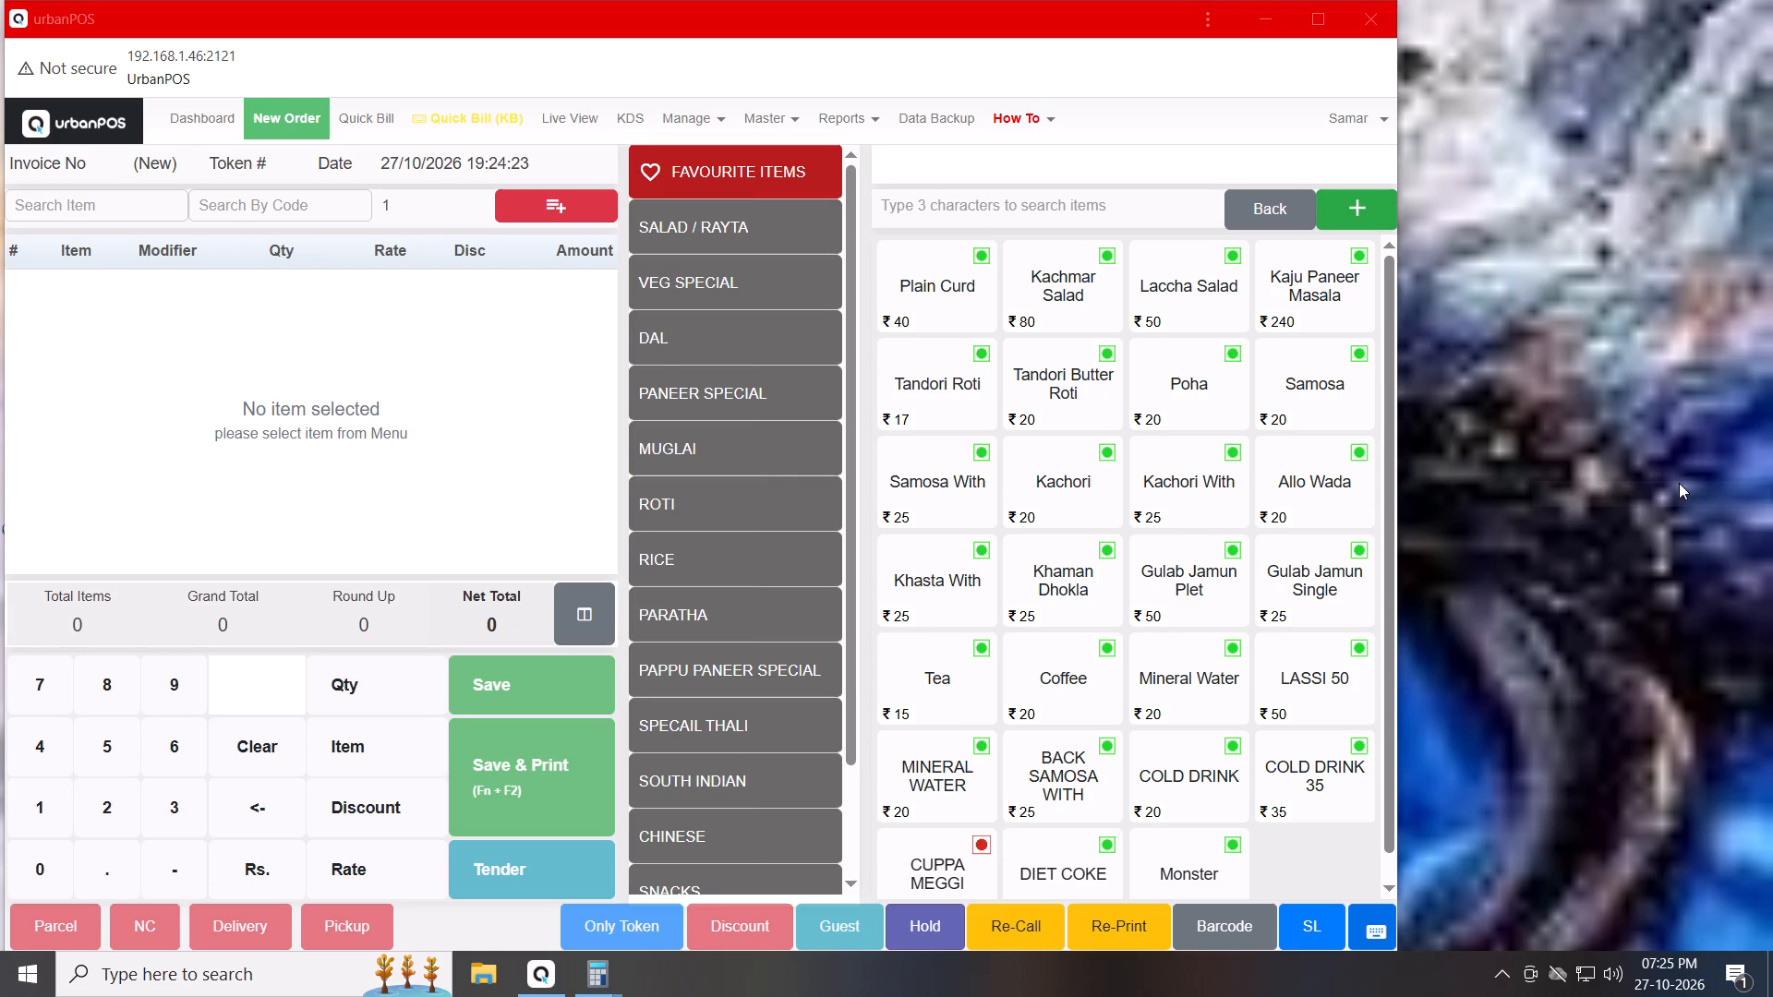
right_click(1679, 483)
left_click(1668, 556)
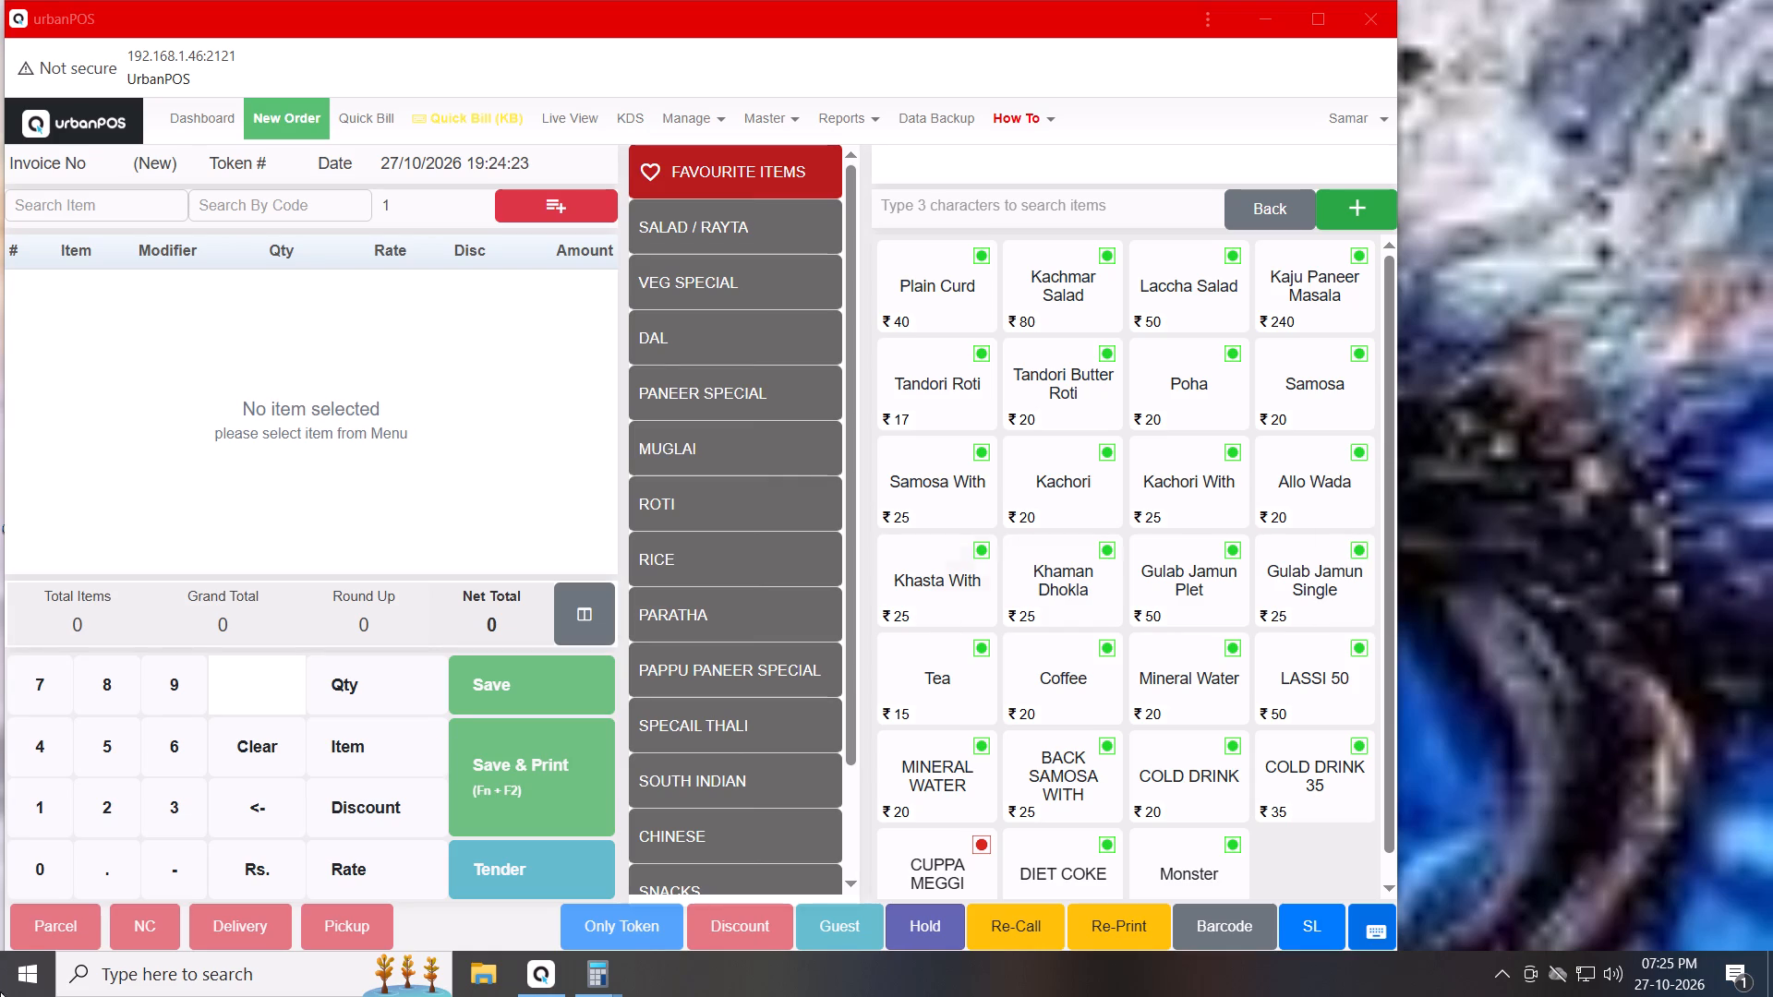
Switch to Google Chrome, open its full browsing history page and dismiss the offer to sync history from other devices.
left_click(1, 996)
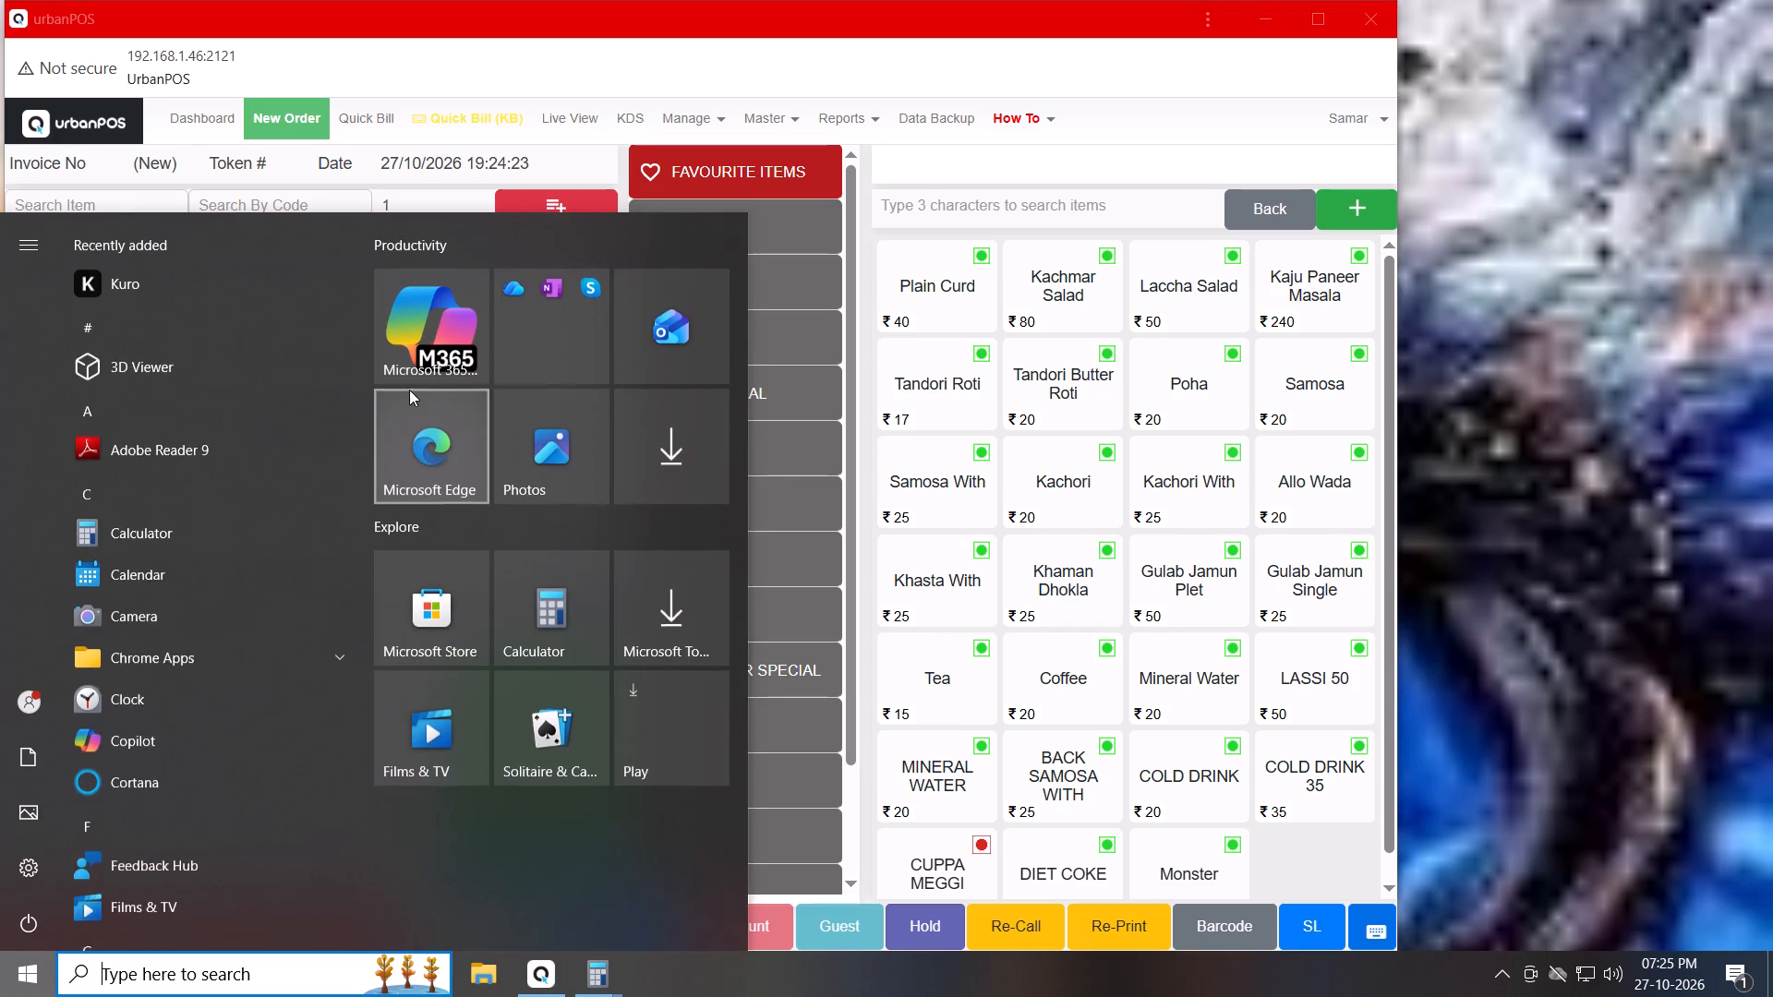
scroll(191, 694, "down", 4)
left_click(230, 640)
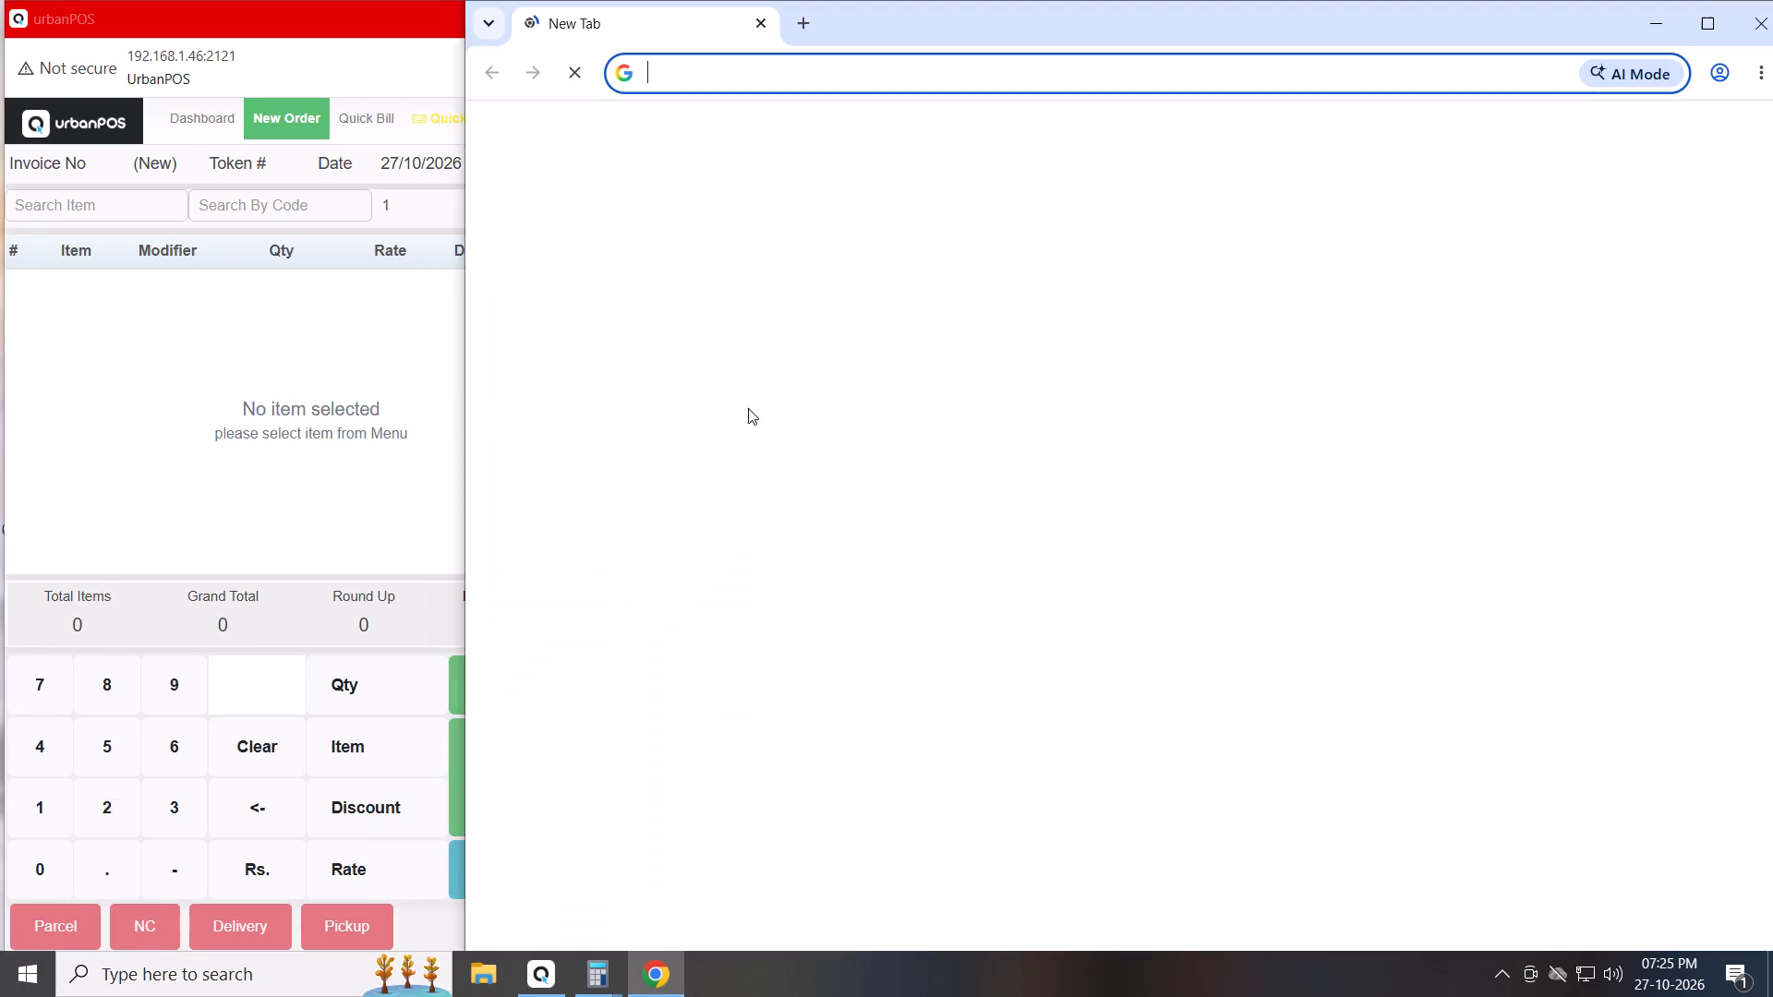
left_click(1750, 90)
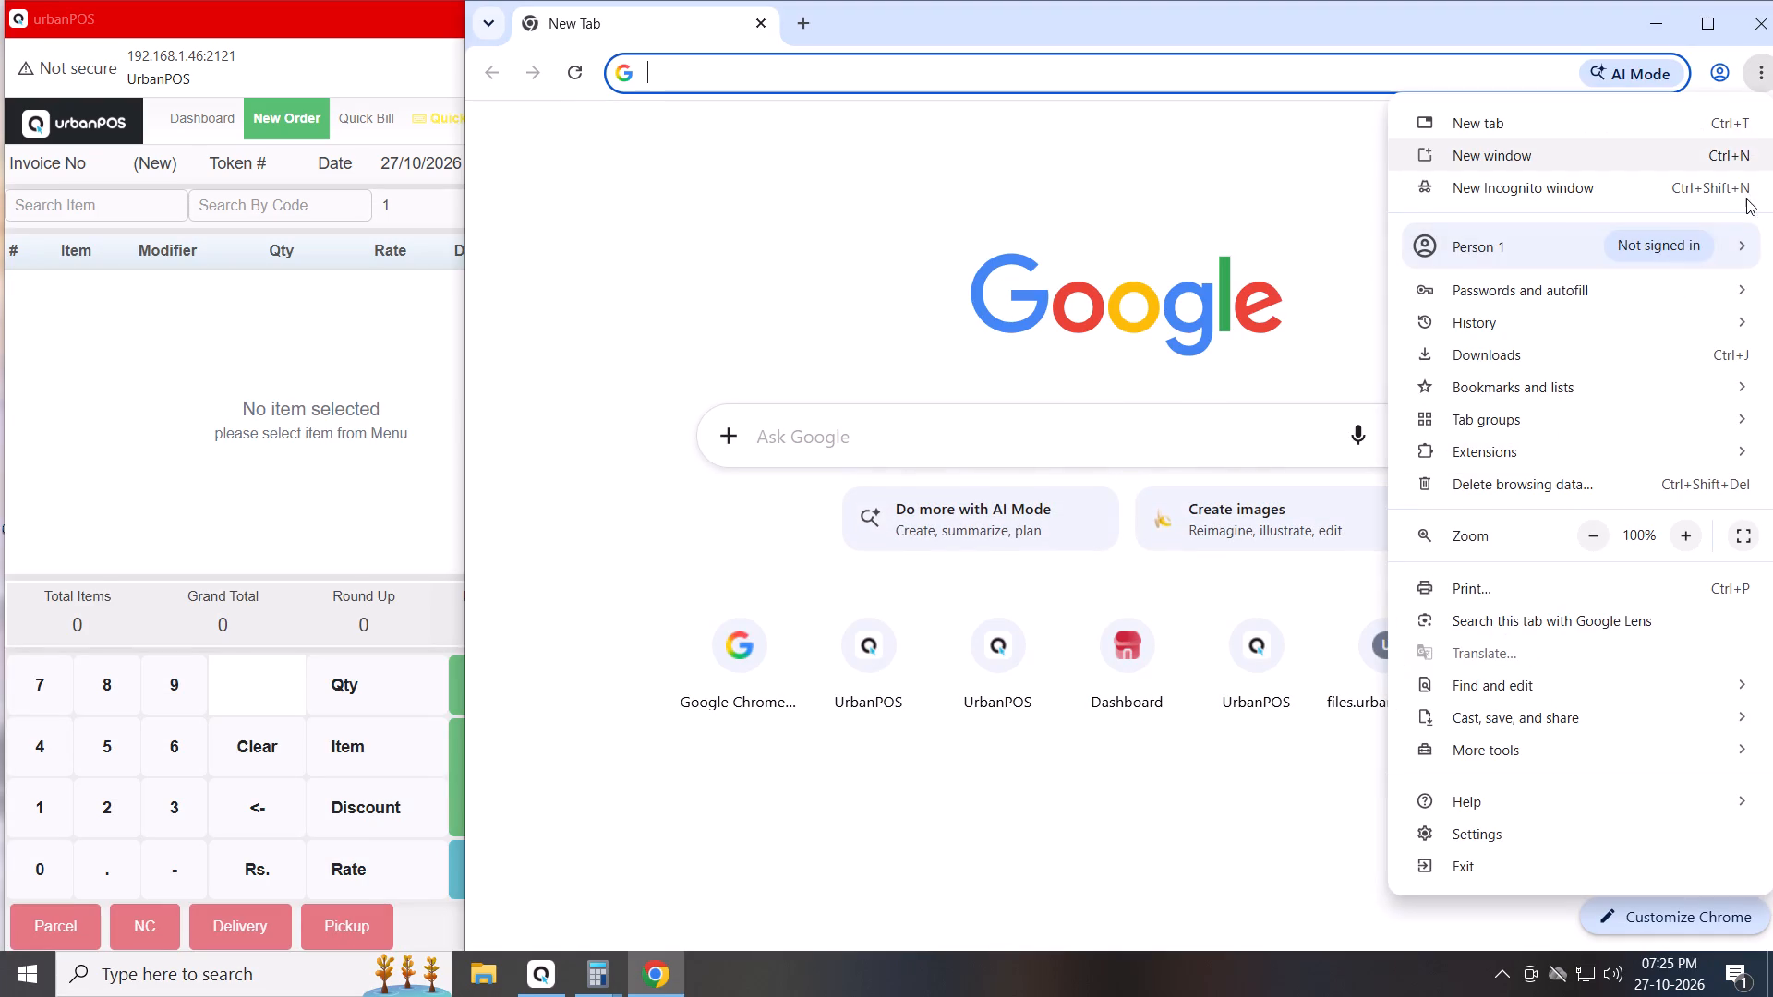
left_click(1589, 325)
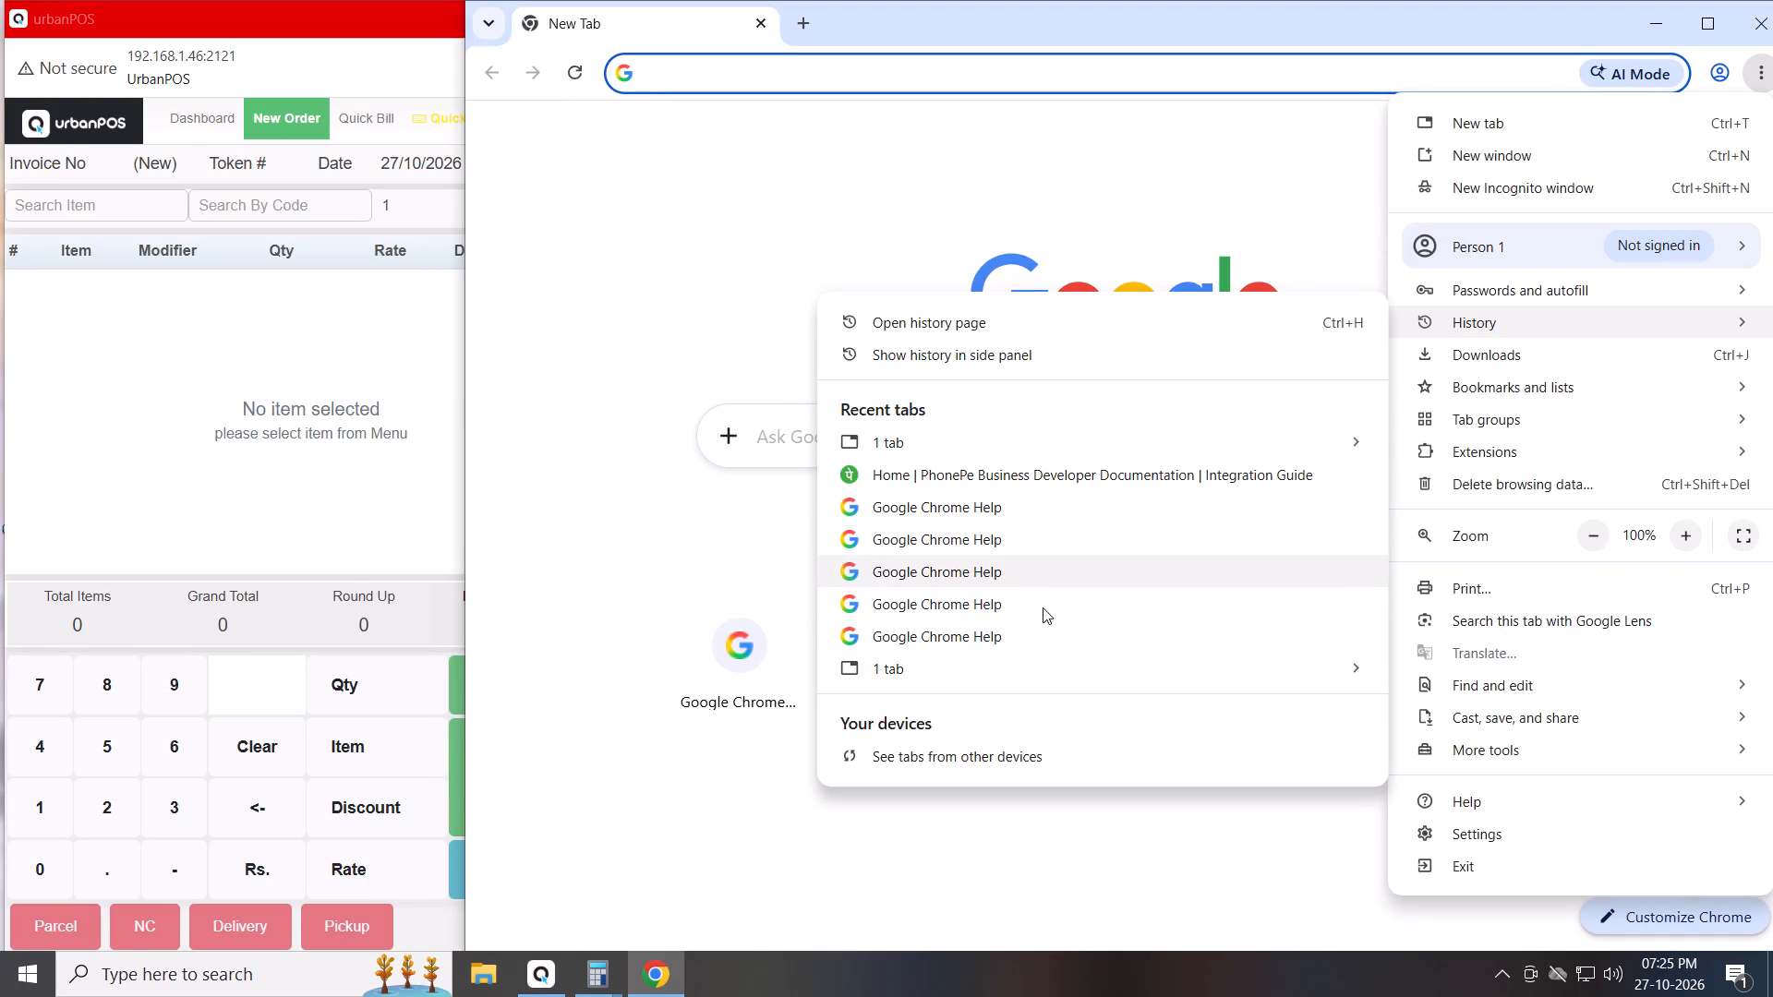
left_click(916, 335)
scroll(998, 422, "down", 2)
scroll(1076, 450, "up", 2)
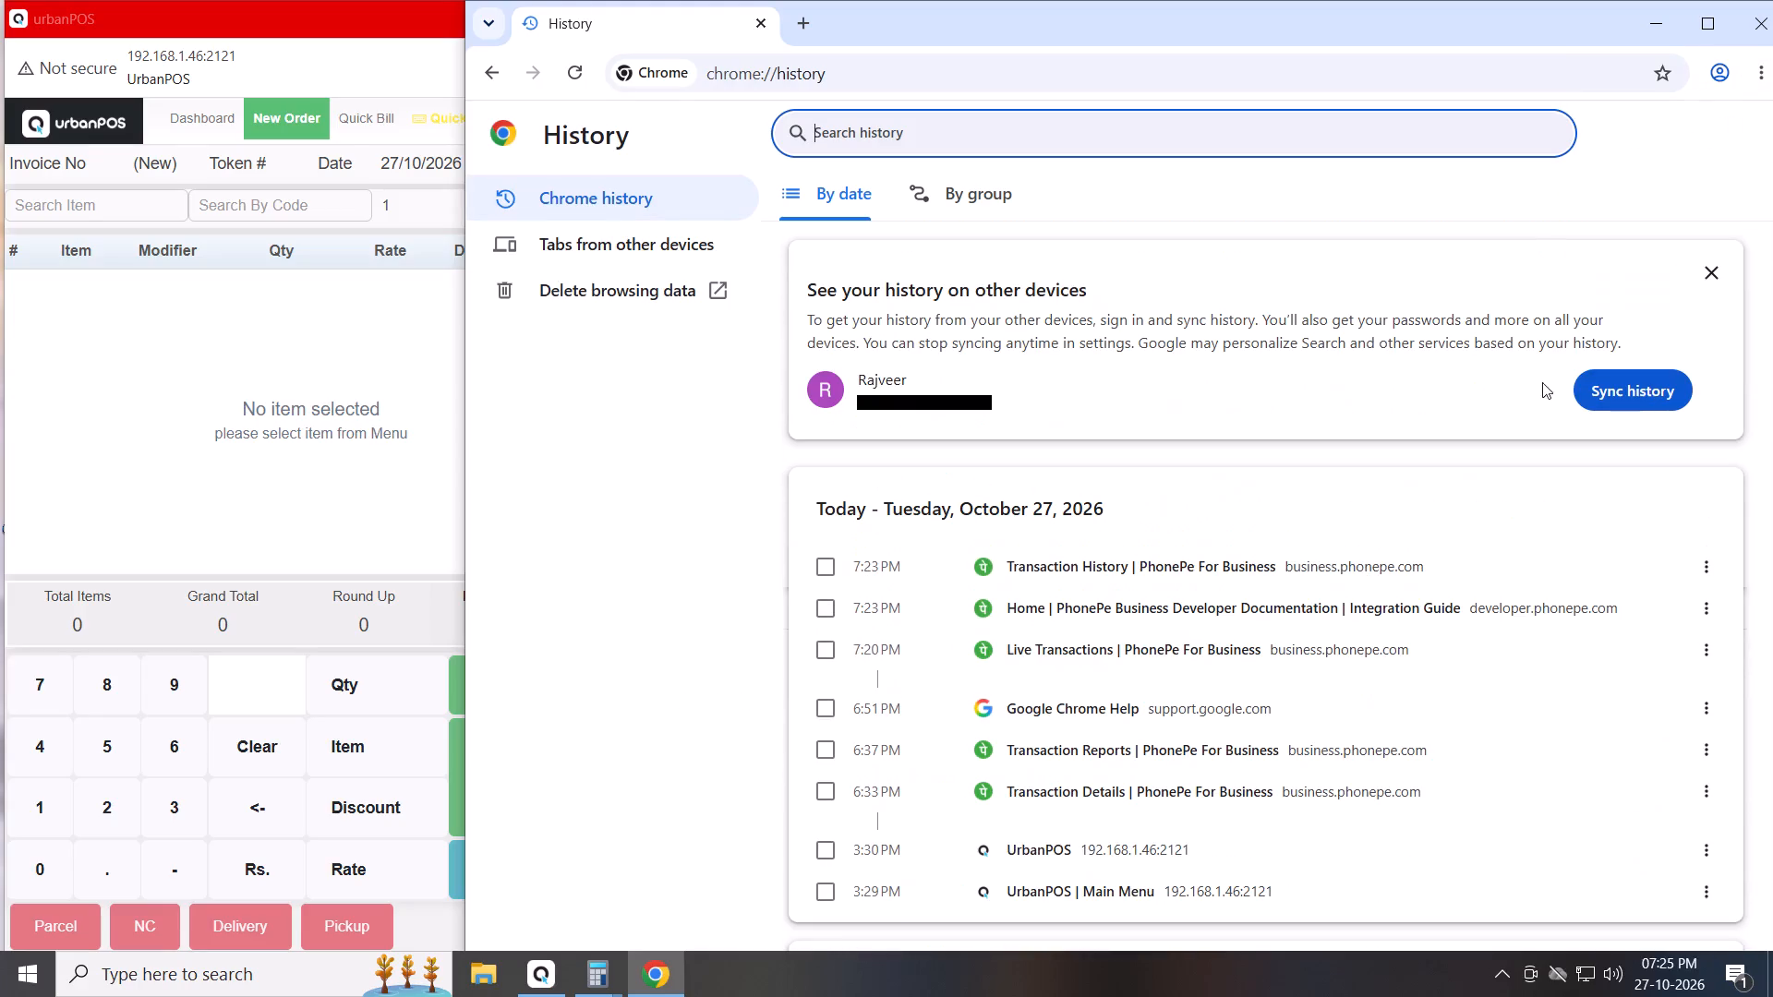
left_click(1703, 267)
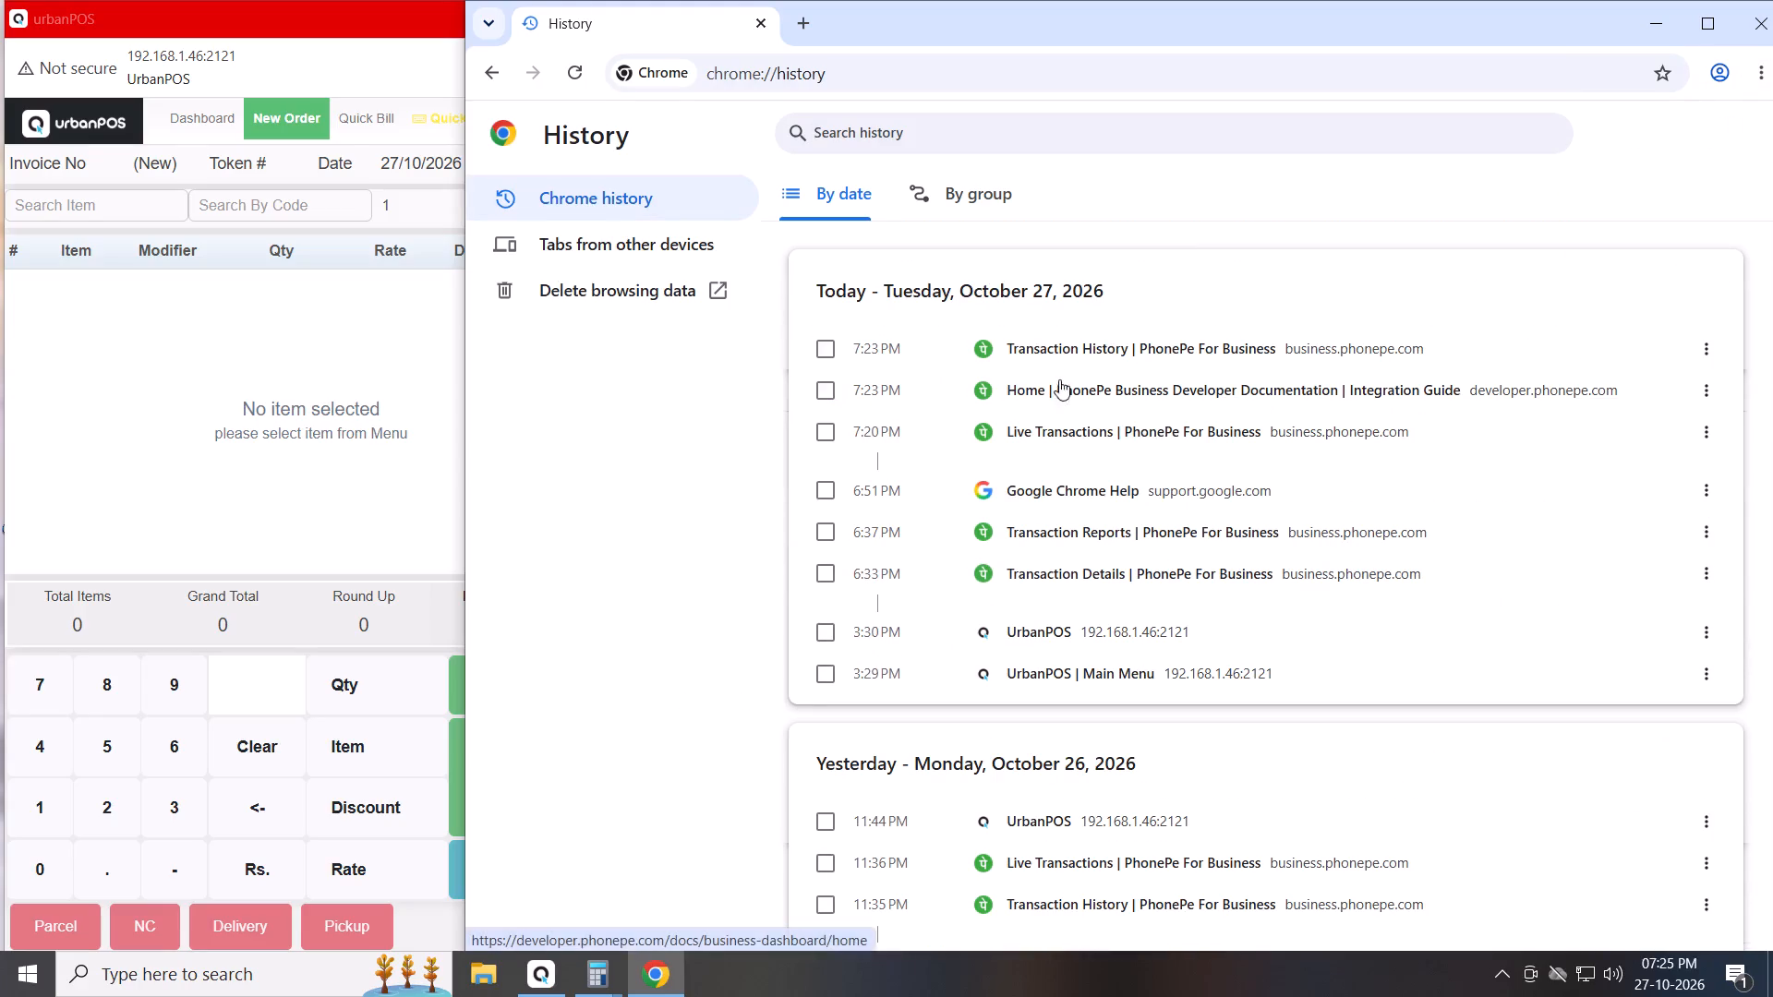
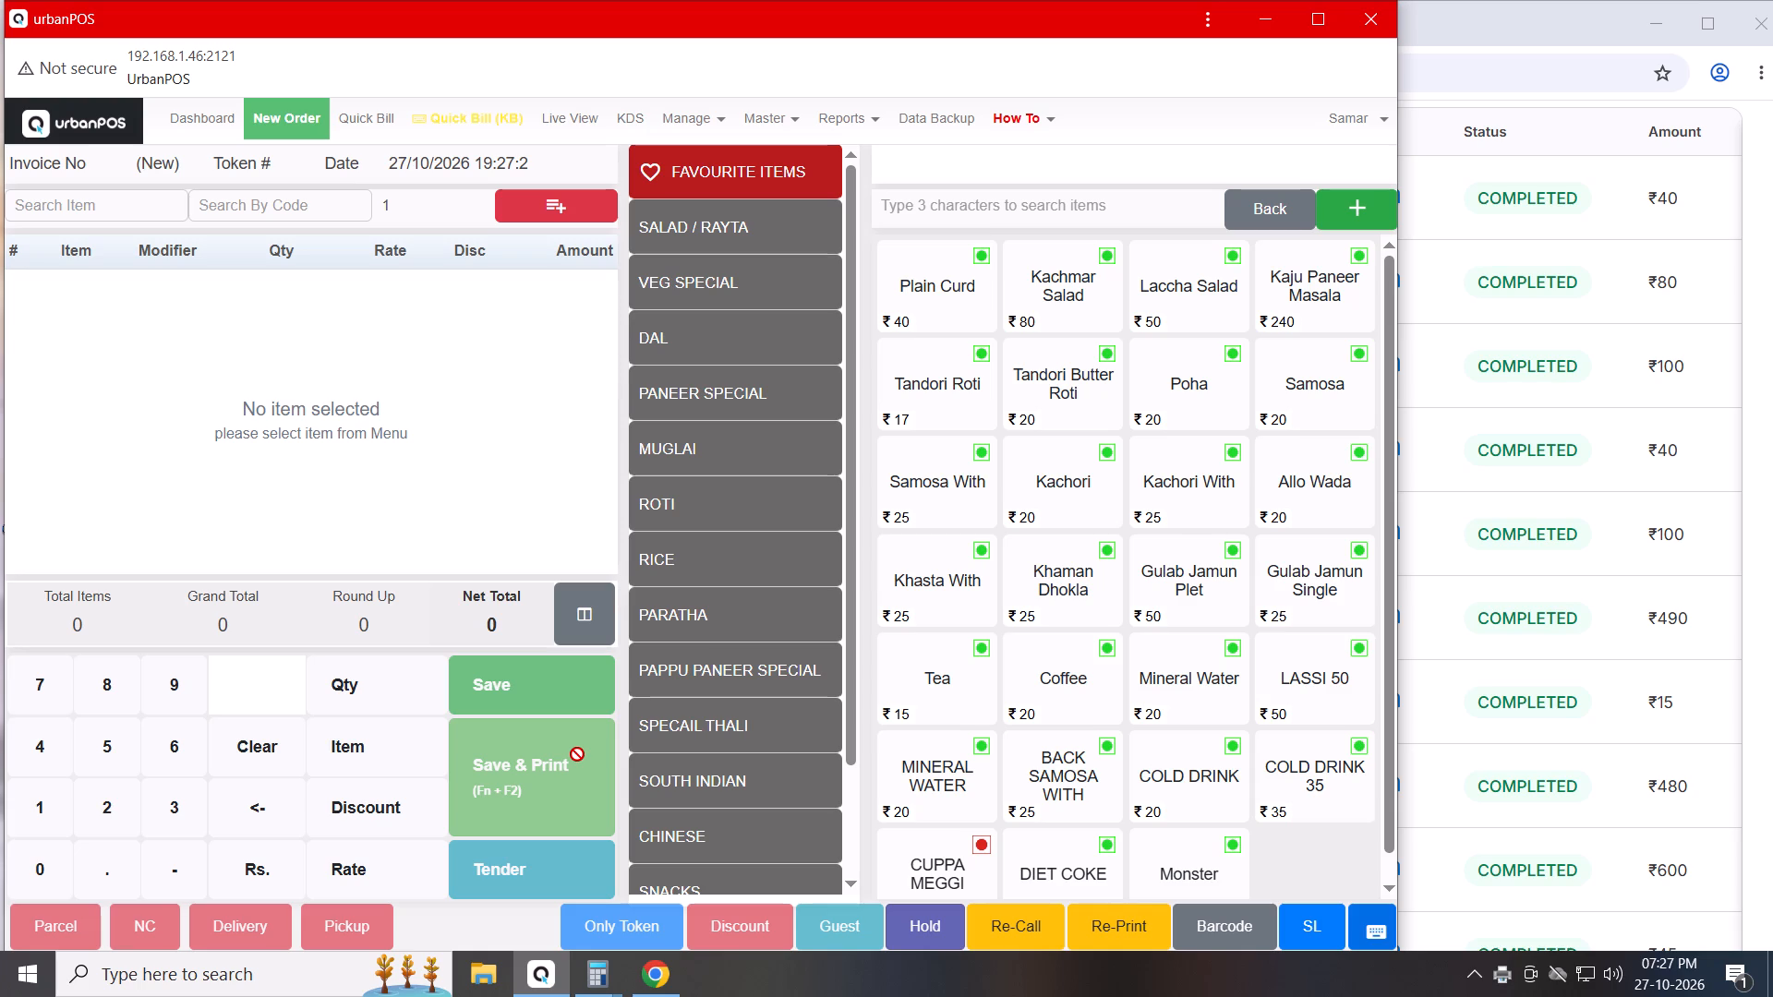
Enter an order of one Mineral Water, one Samosa and one Tea, and save and print it.
left_click(1152, 721)
left_click(1293, 413)
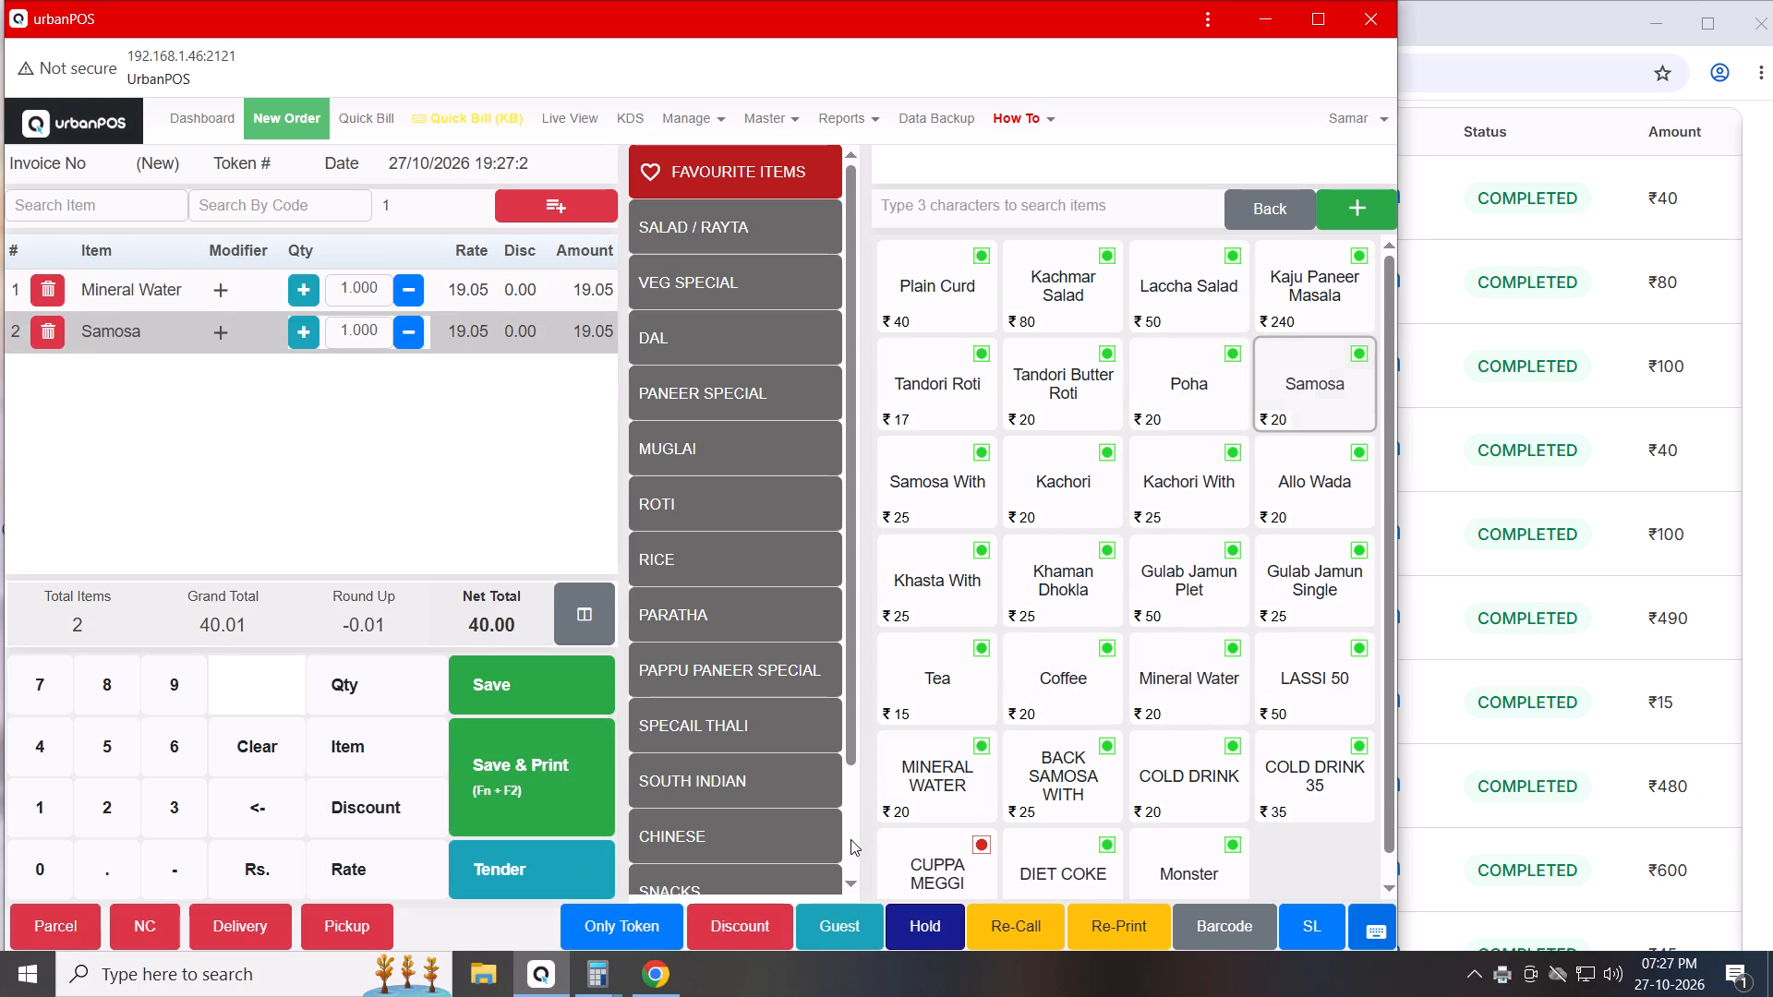
left_click(944, 690)
left_click(581, 792)
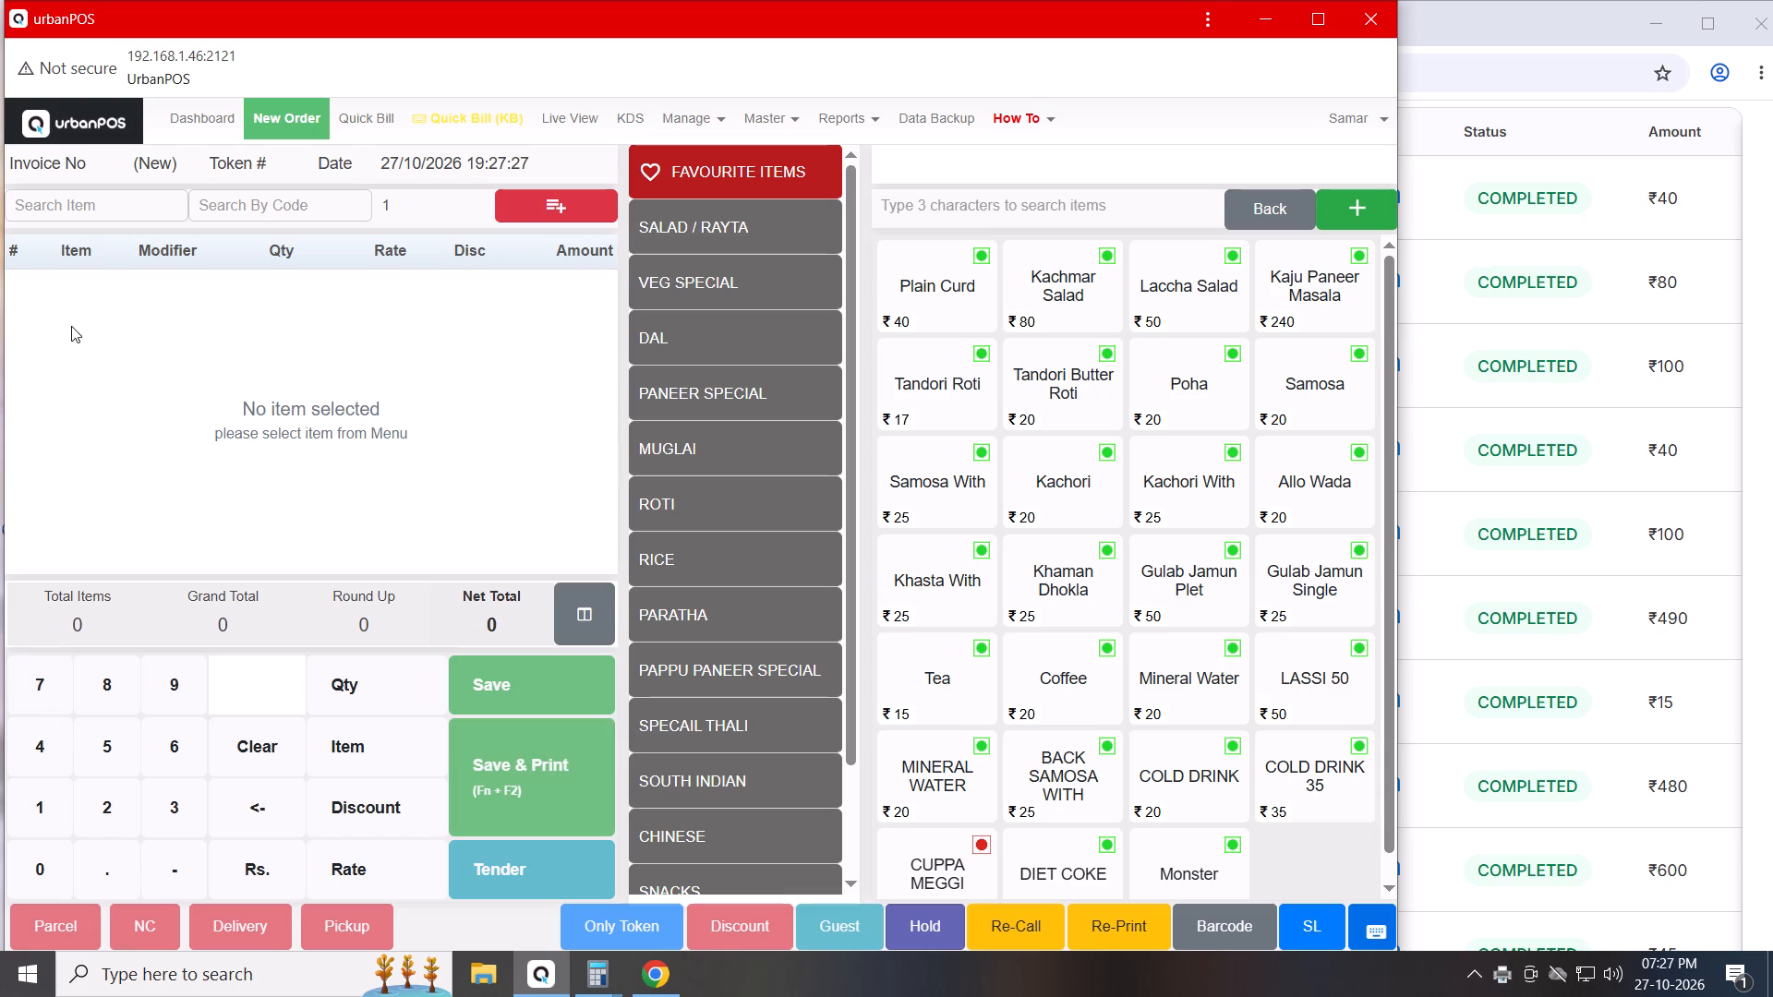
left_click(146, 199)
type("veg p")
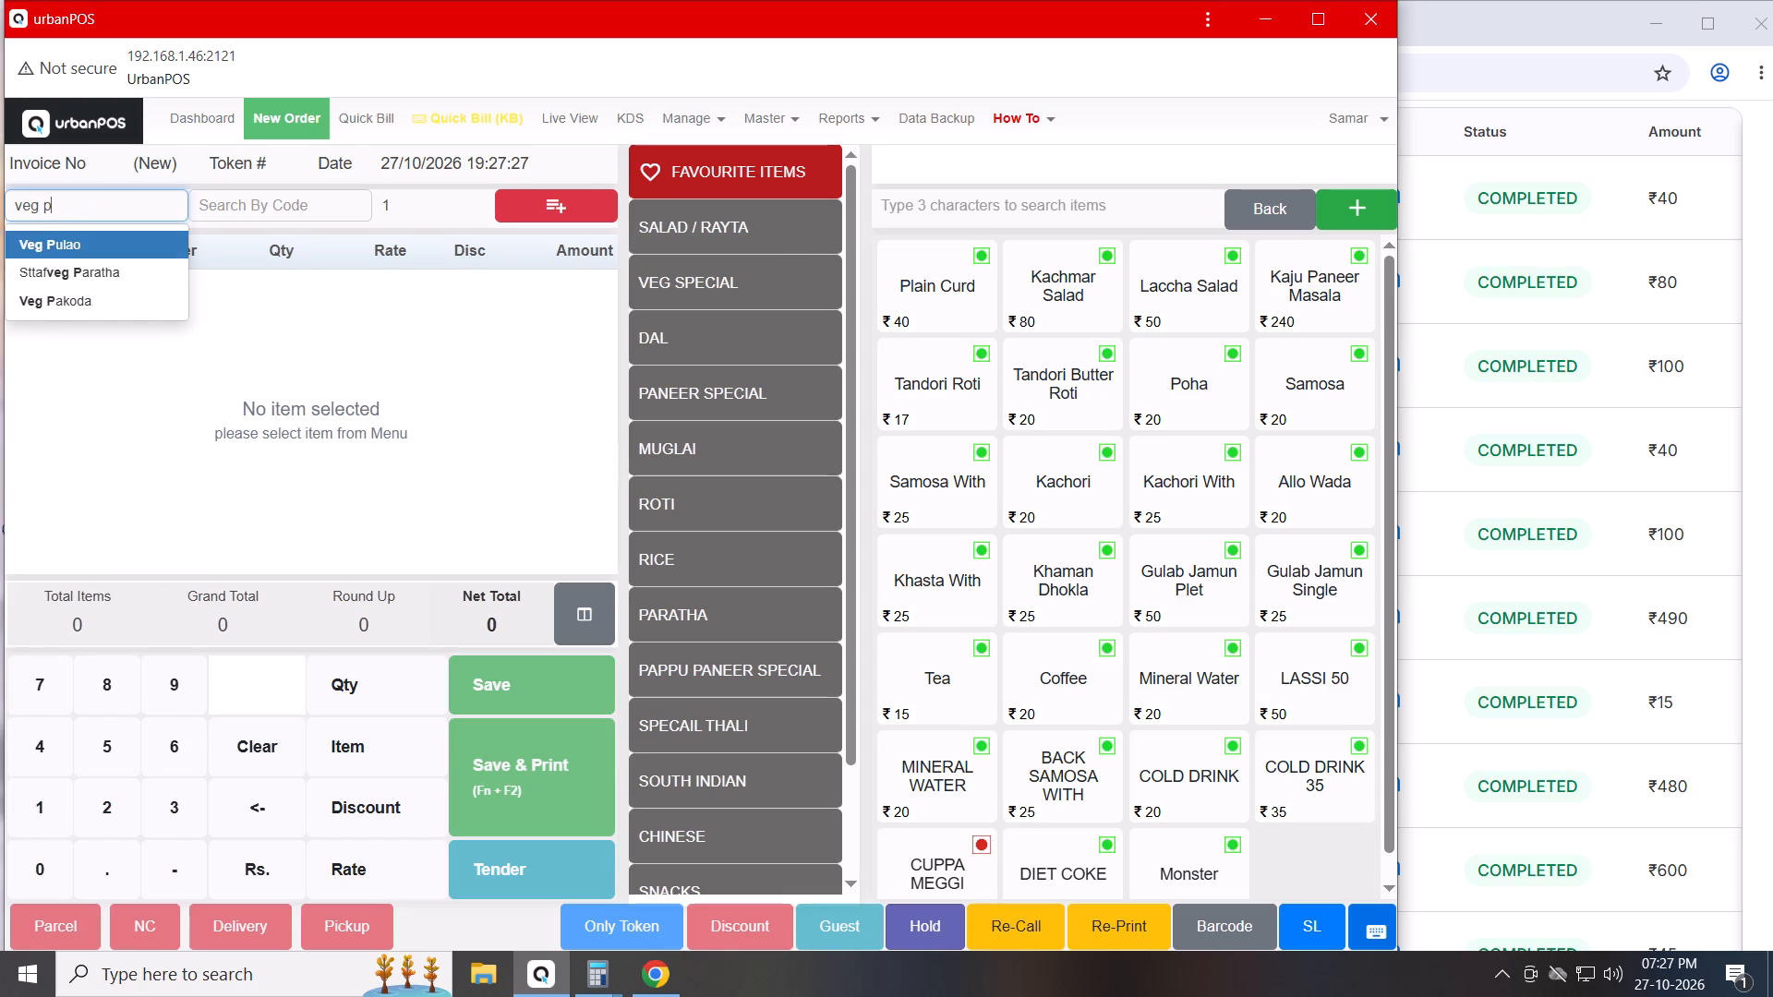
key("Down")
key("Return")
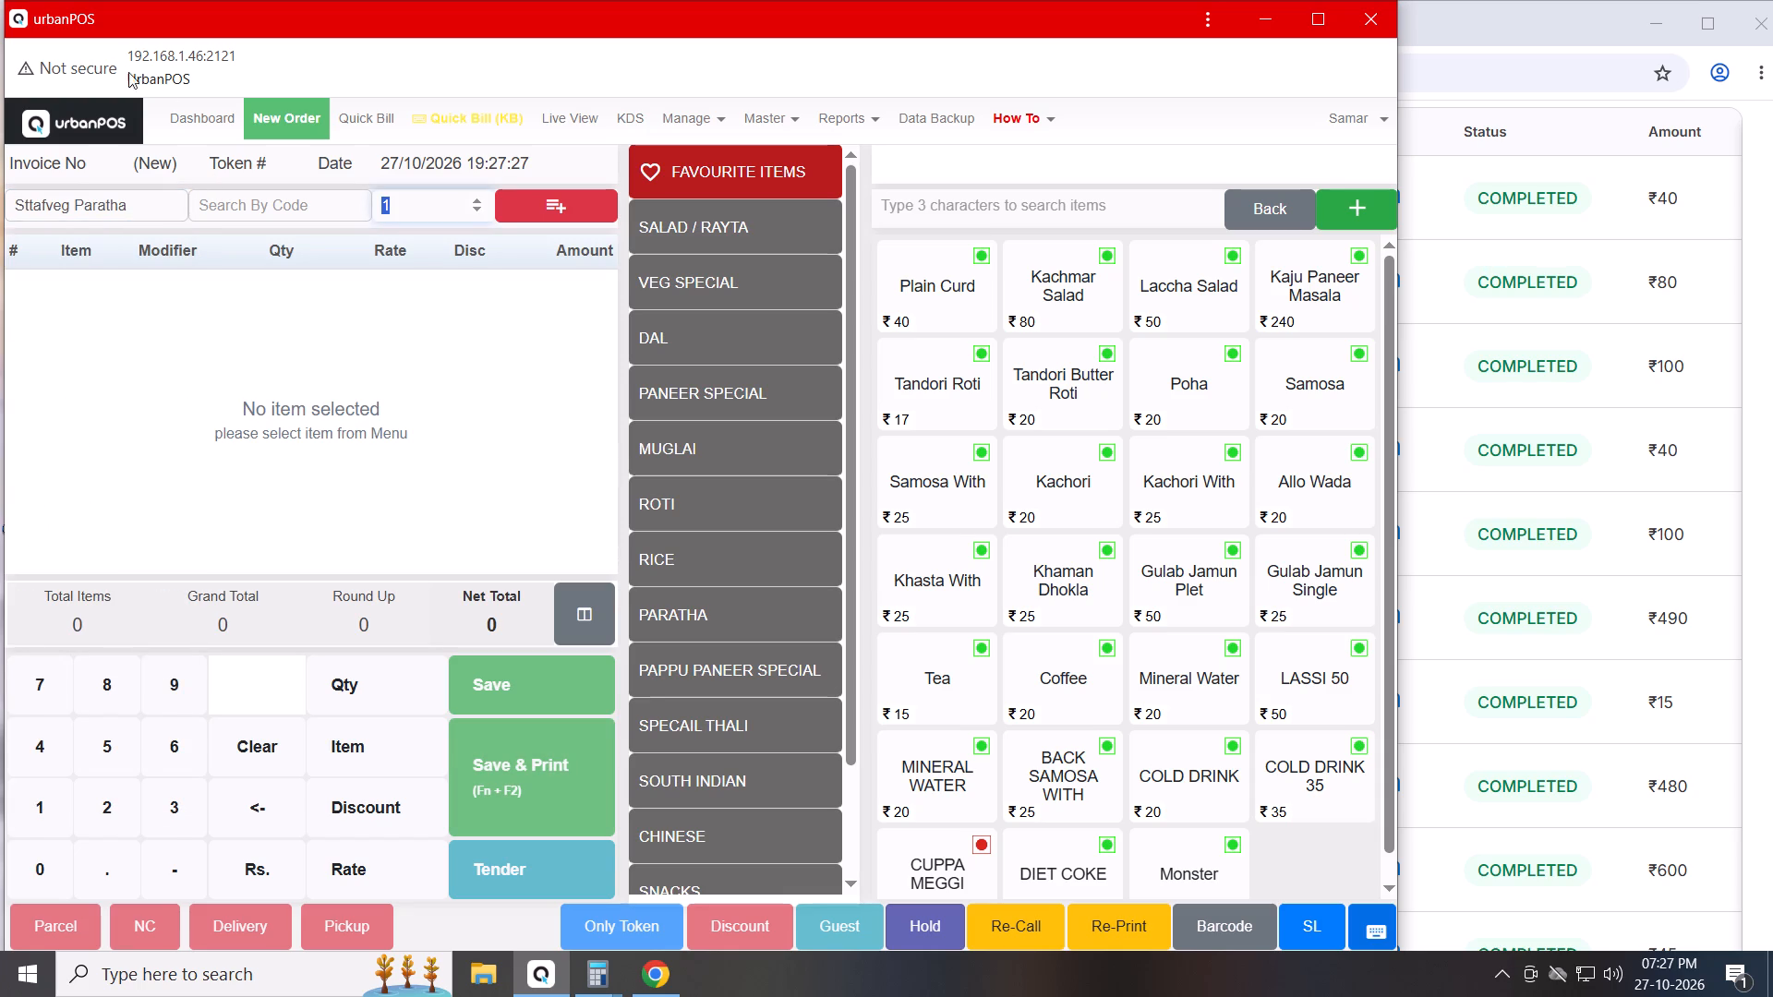
Replace the picked paratha in the item search with Veg Pakoda and add one to the order.
left_click_drag(136, 214, 119, 170)
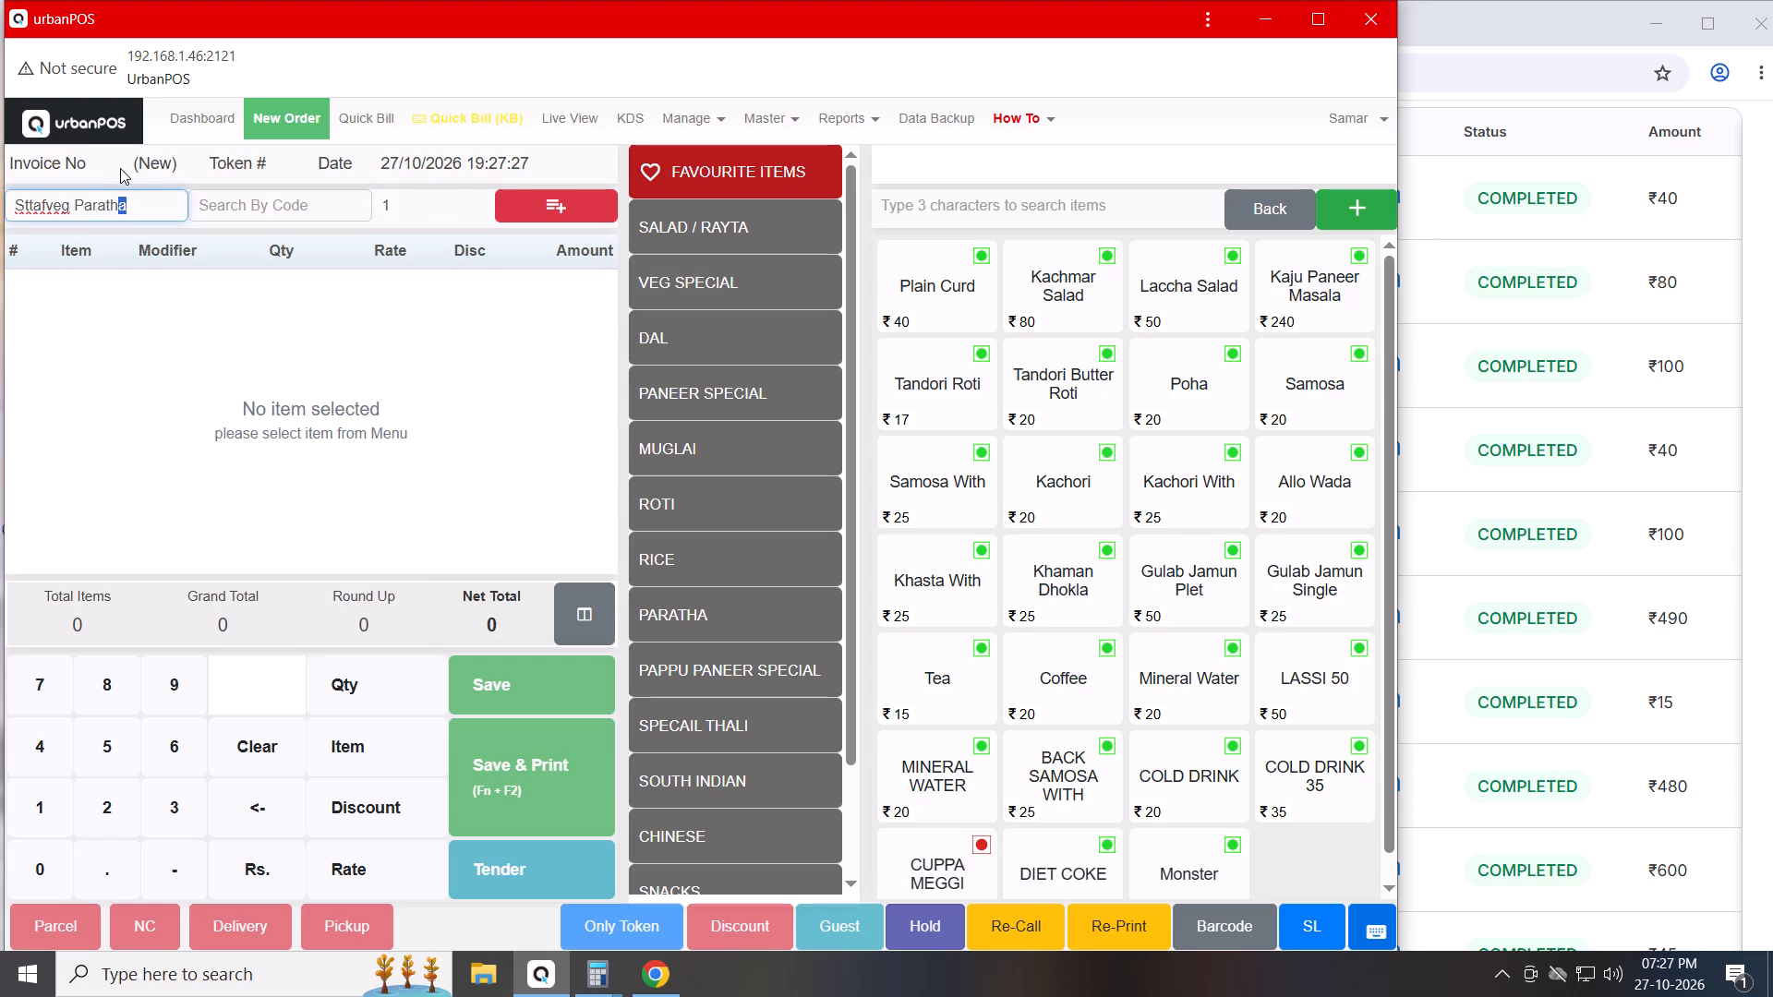
key("shift+Left")
key("shift+Left")
key("shift+Left")
key("shift+Left")
key("shift+Left")
key("shift+Left")
key("shift+Left")
key("shift+Left")
key("shift+Left")
key("shift+Left")
key("shift+Left")
key("shift+Left")
key("shift+Left")
key("shift+Left")
key("shift+Left")
key("shift+Left")
key("shift+Left")
key("shift+Left")
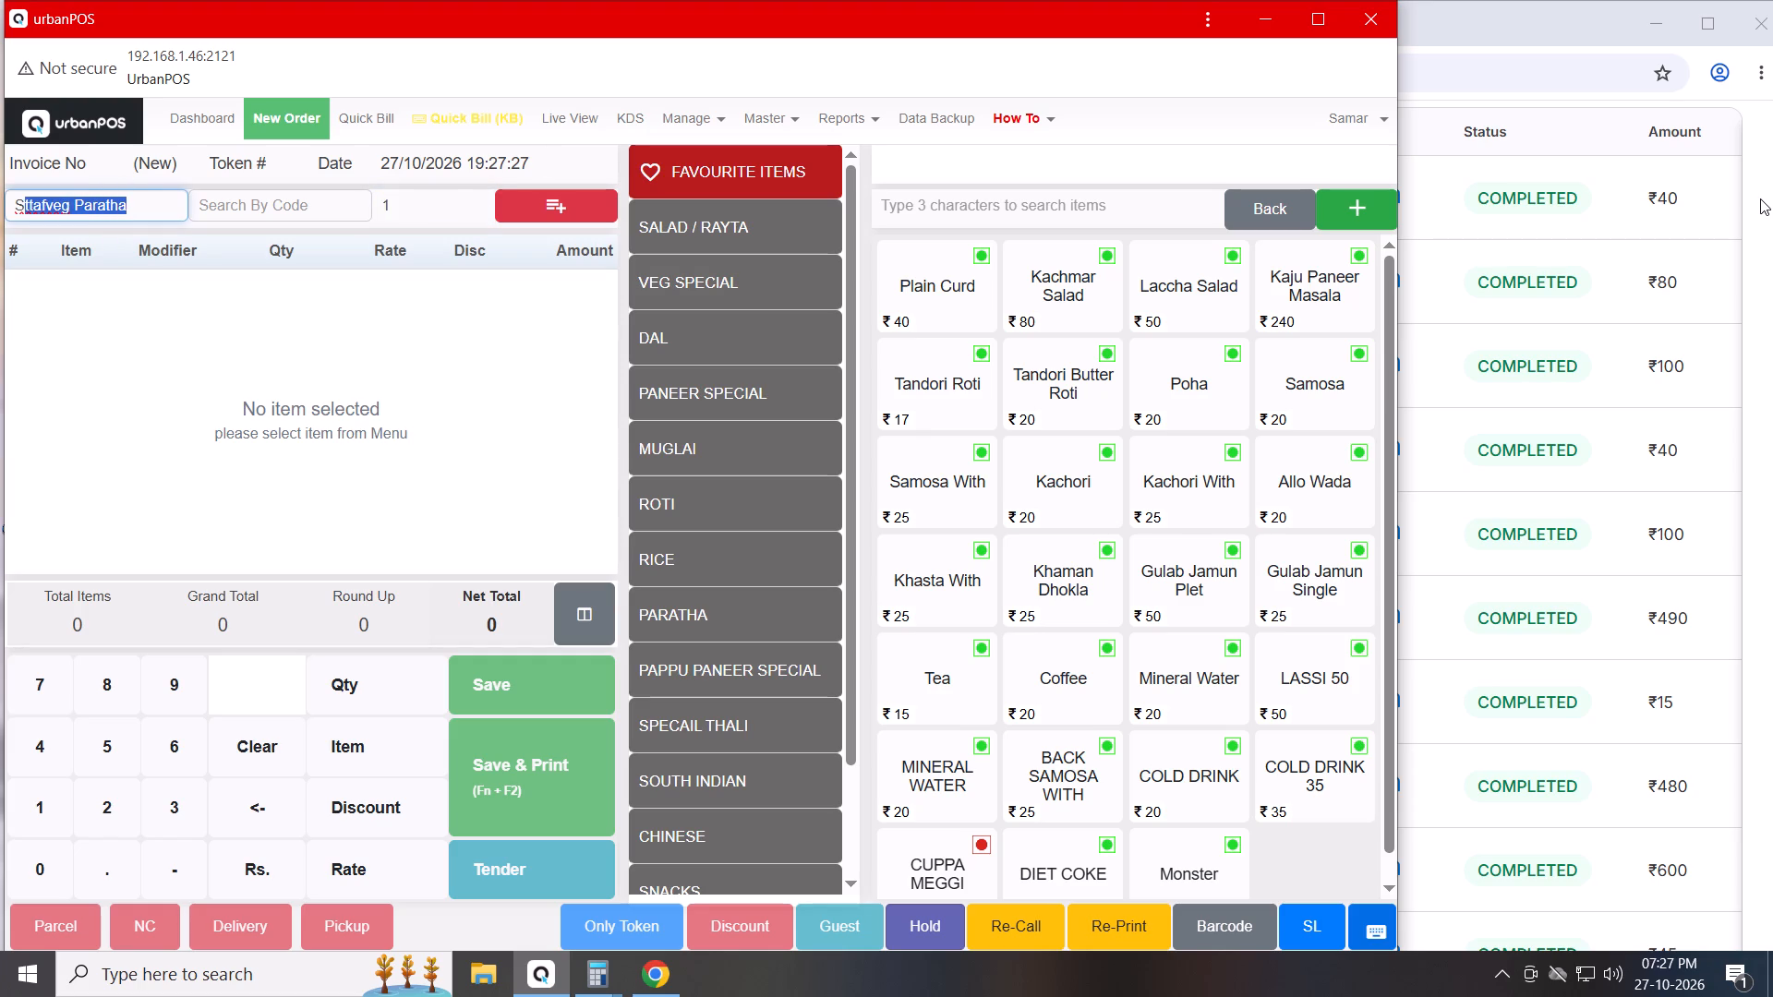
type("veg p")
key("Up")
key("Return")
key("Return")
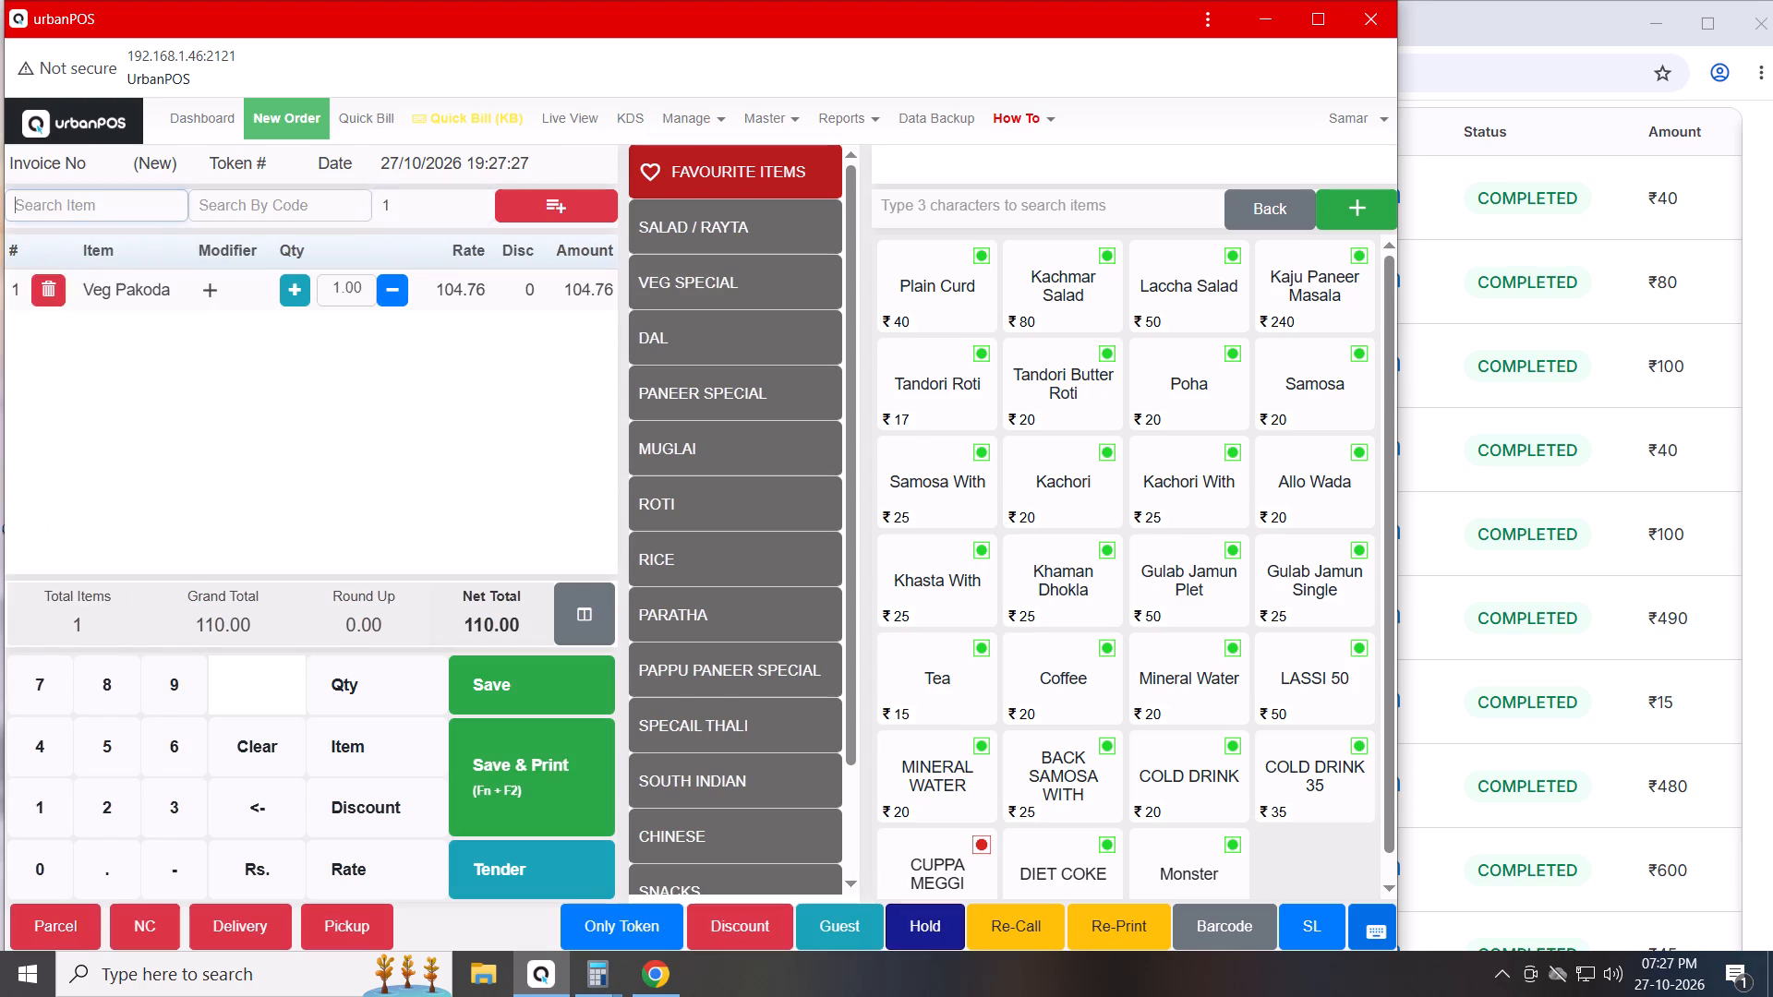
Add one Tea to the Veg Pakoda order, and save and print it.
type("tea")
key("Return")
key("Return")
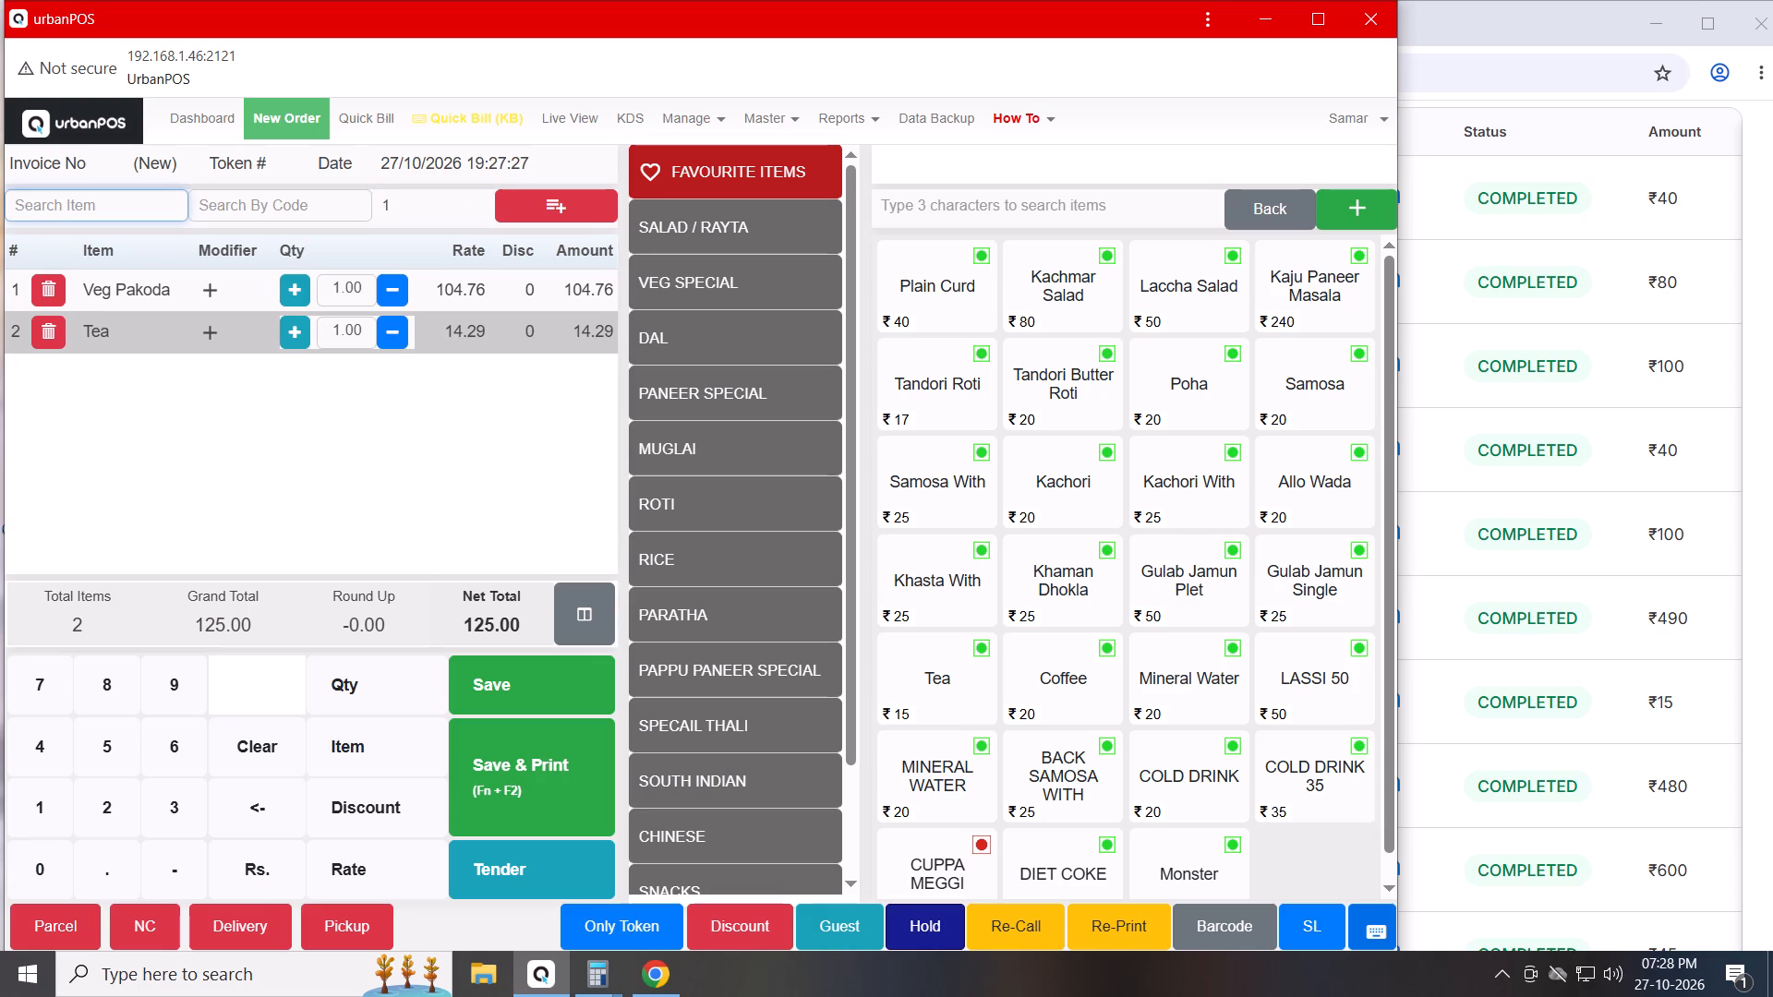
key("F2")
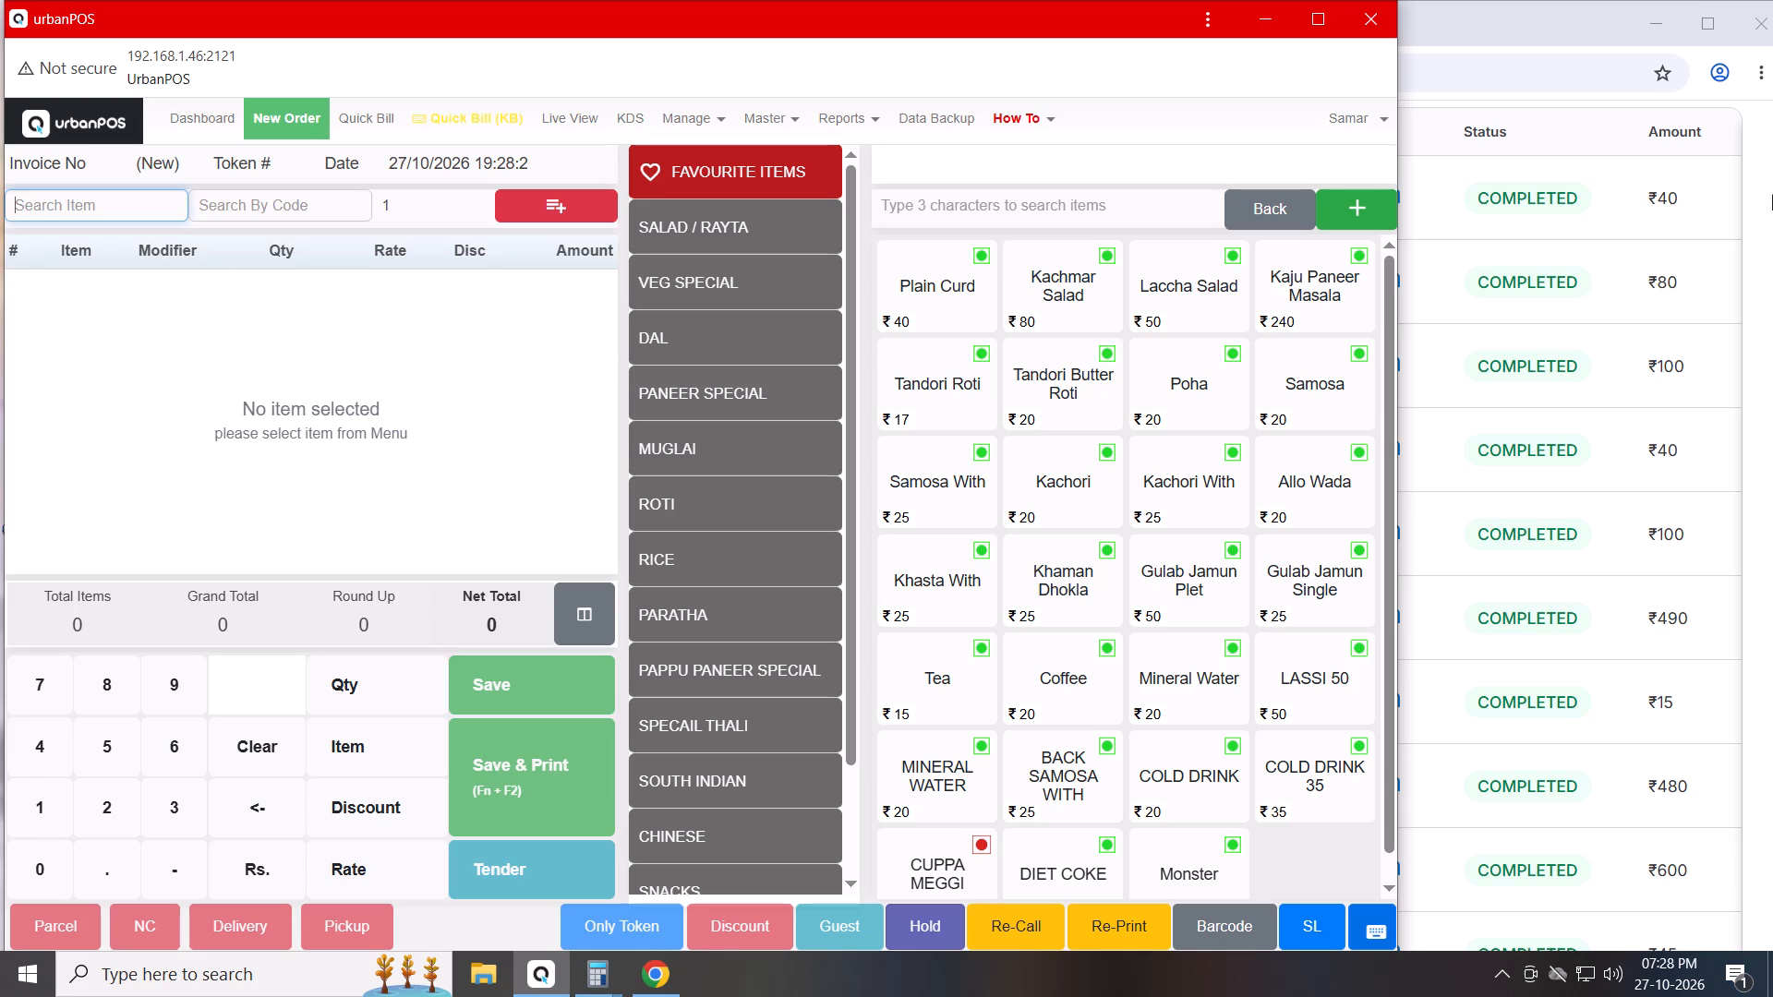
Enter an order of three Teas, and save and print it.
double_click(947, 667)
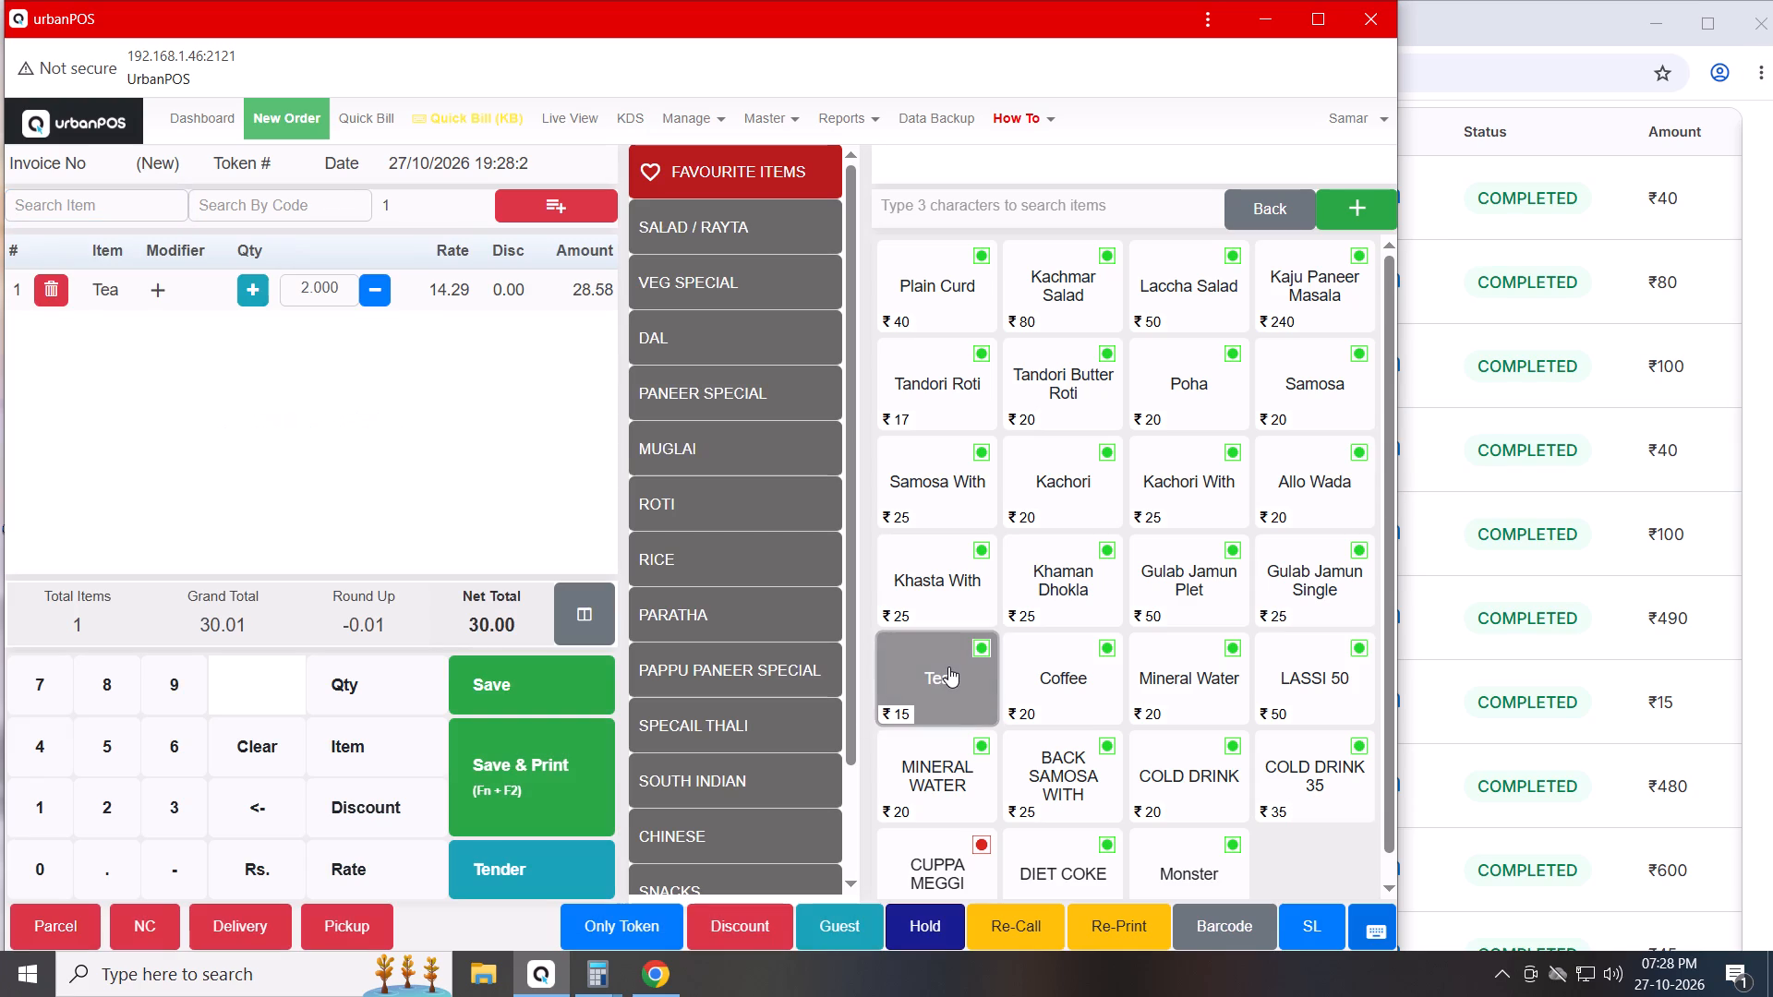
left_click(948, 667)
left_click(497, 780)
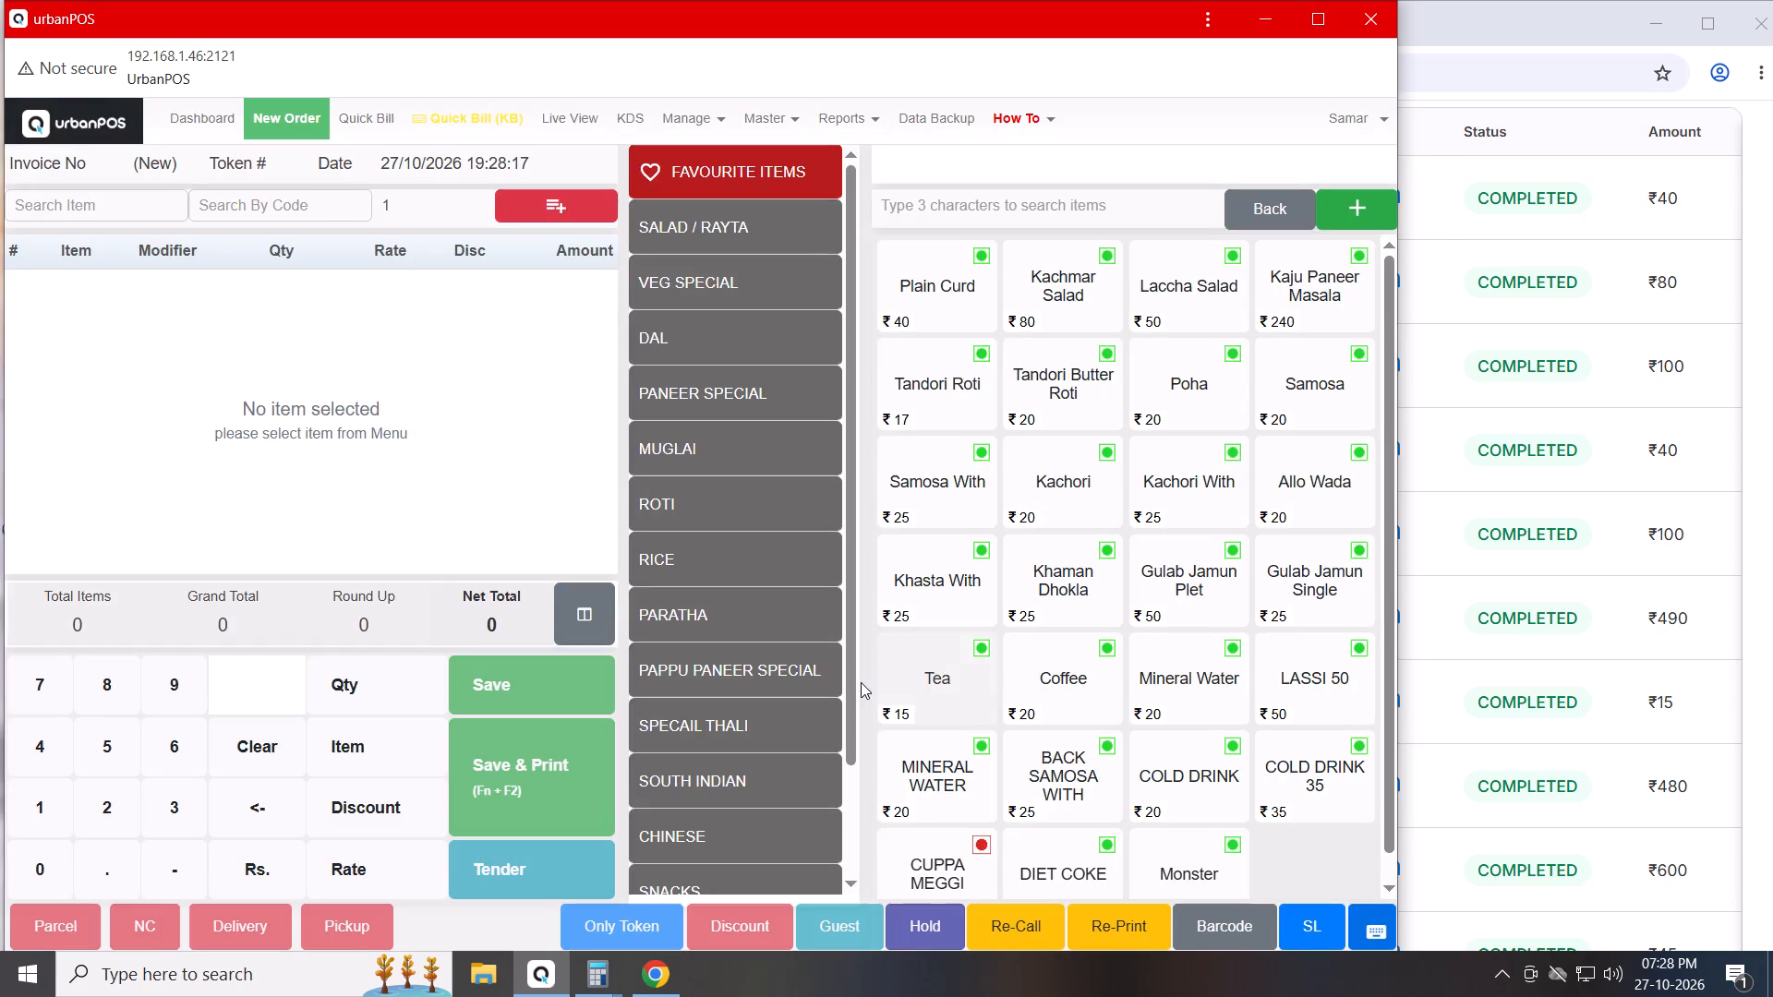
Enter a new order of two Teas, and save and print it.
double_click(924, 674)
left_click(517, 772)
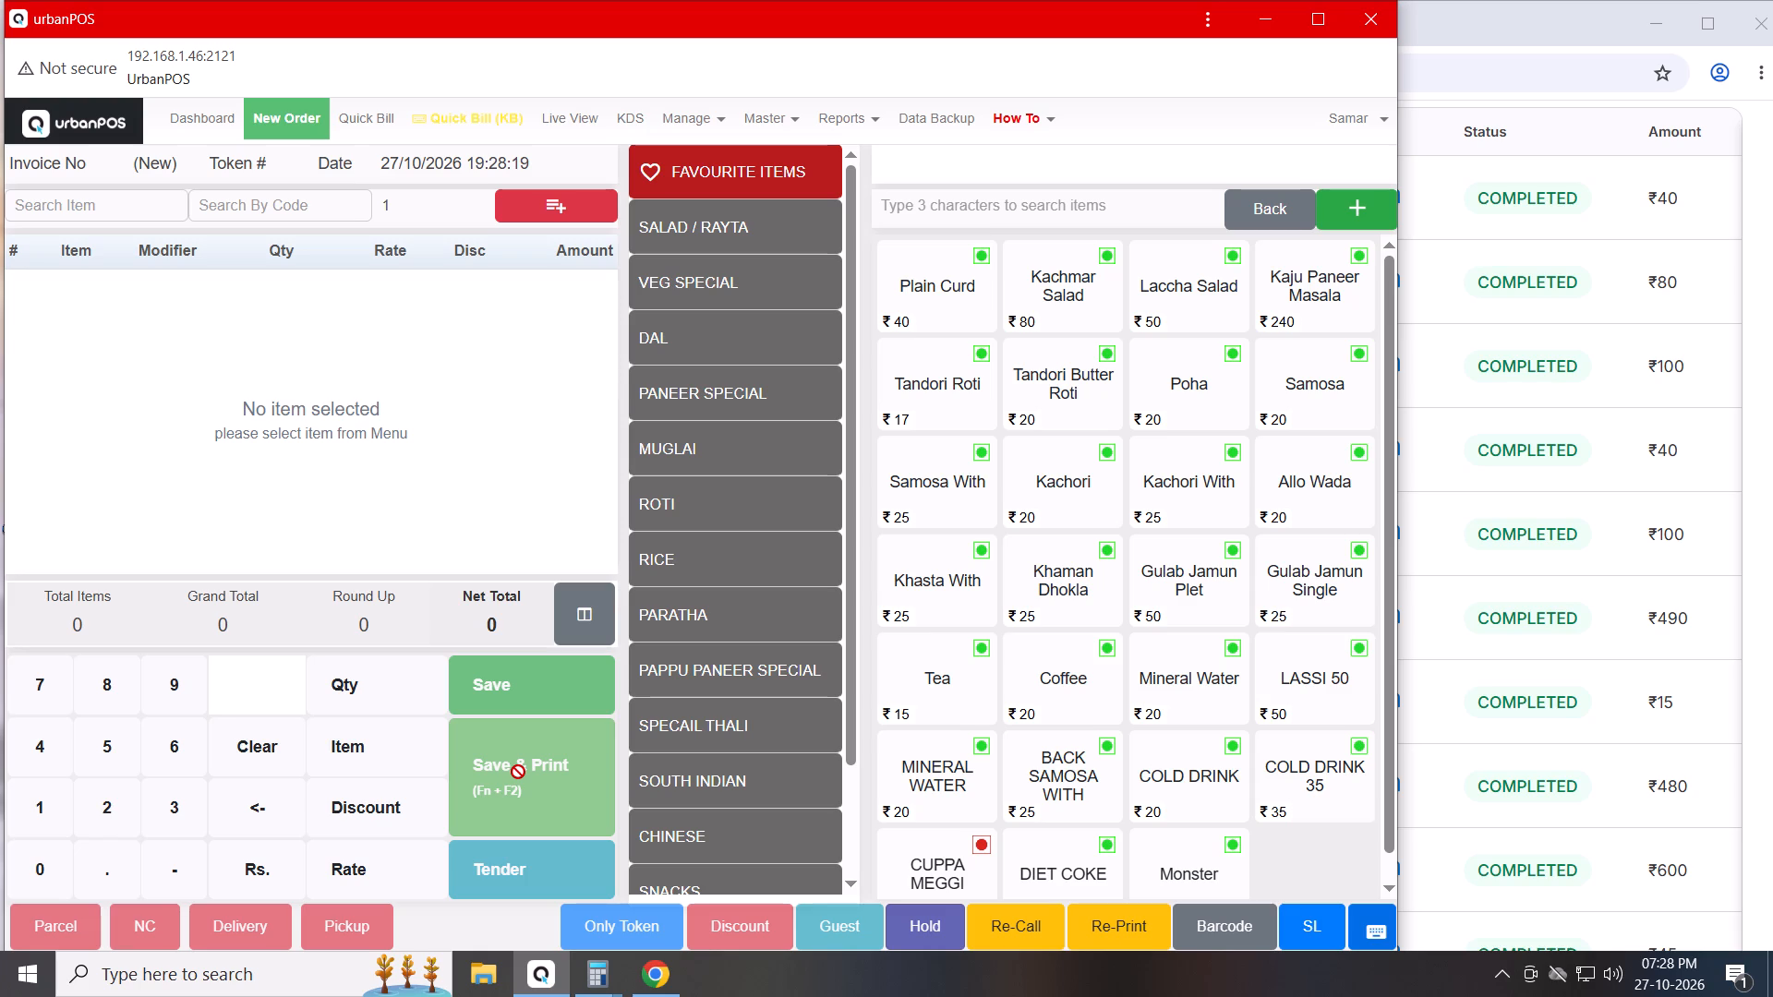
Enter another order of two Teas, and save and print it.
double_click(894, 691)
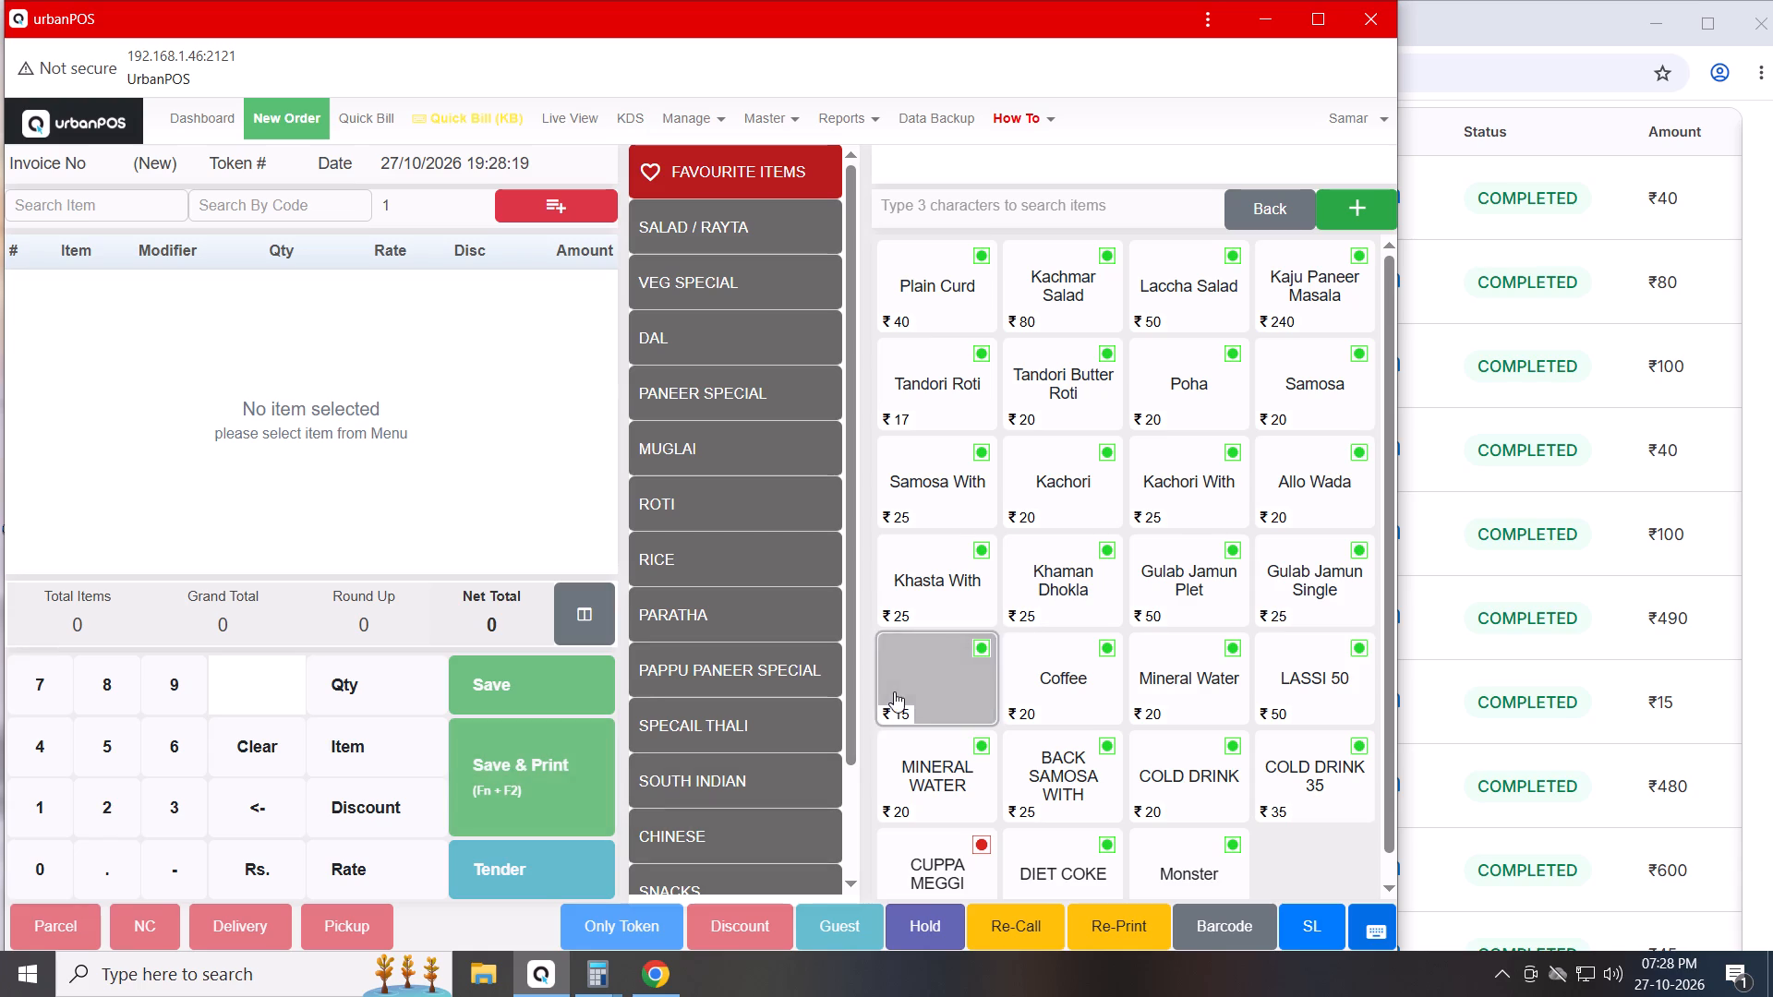
left_click(613, 787)
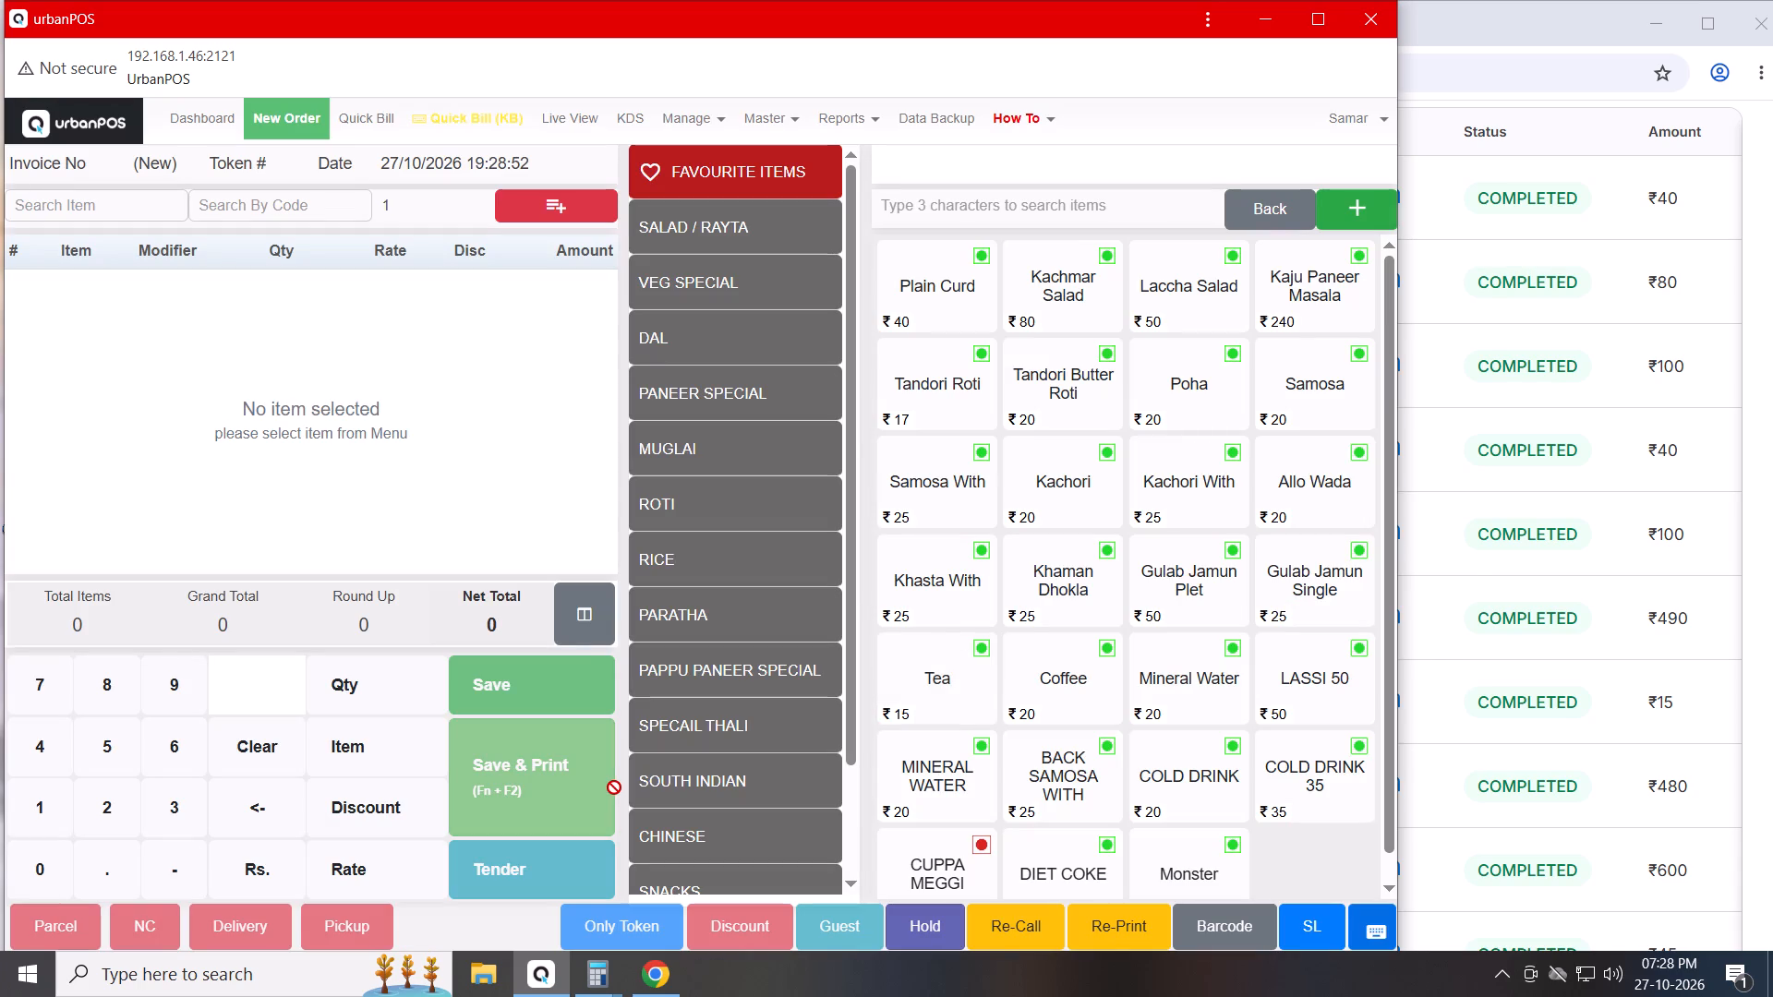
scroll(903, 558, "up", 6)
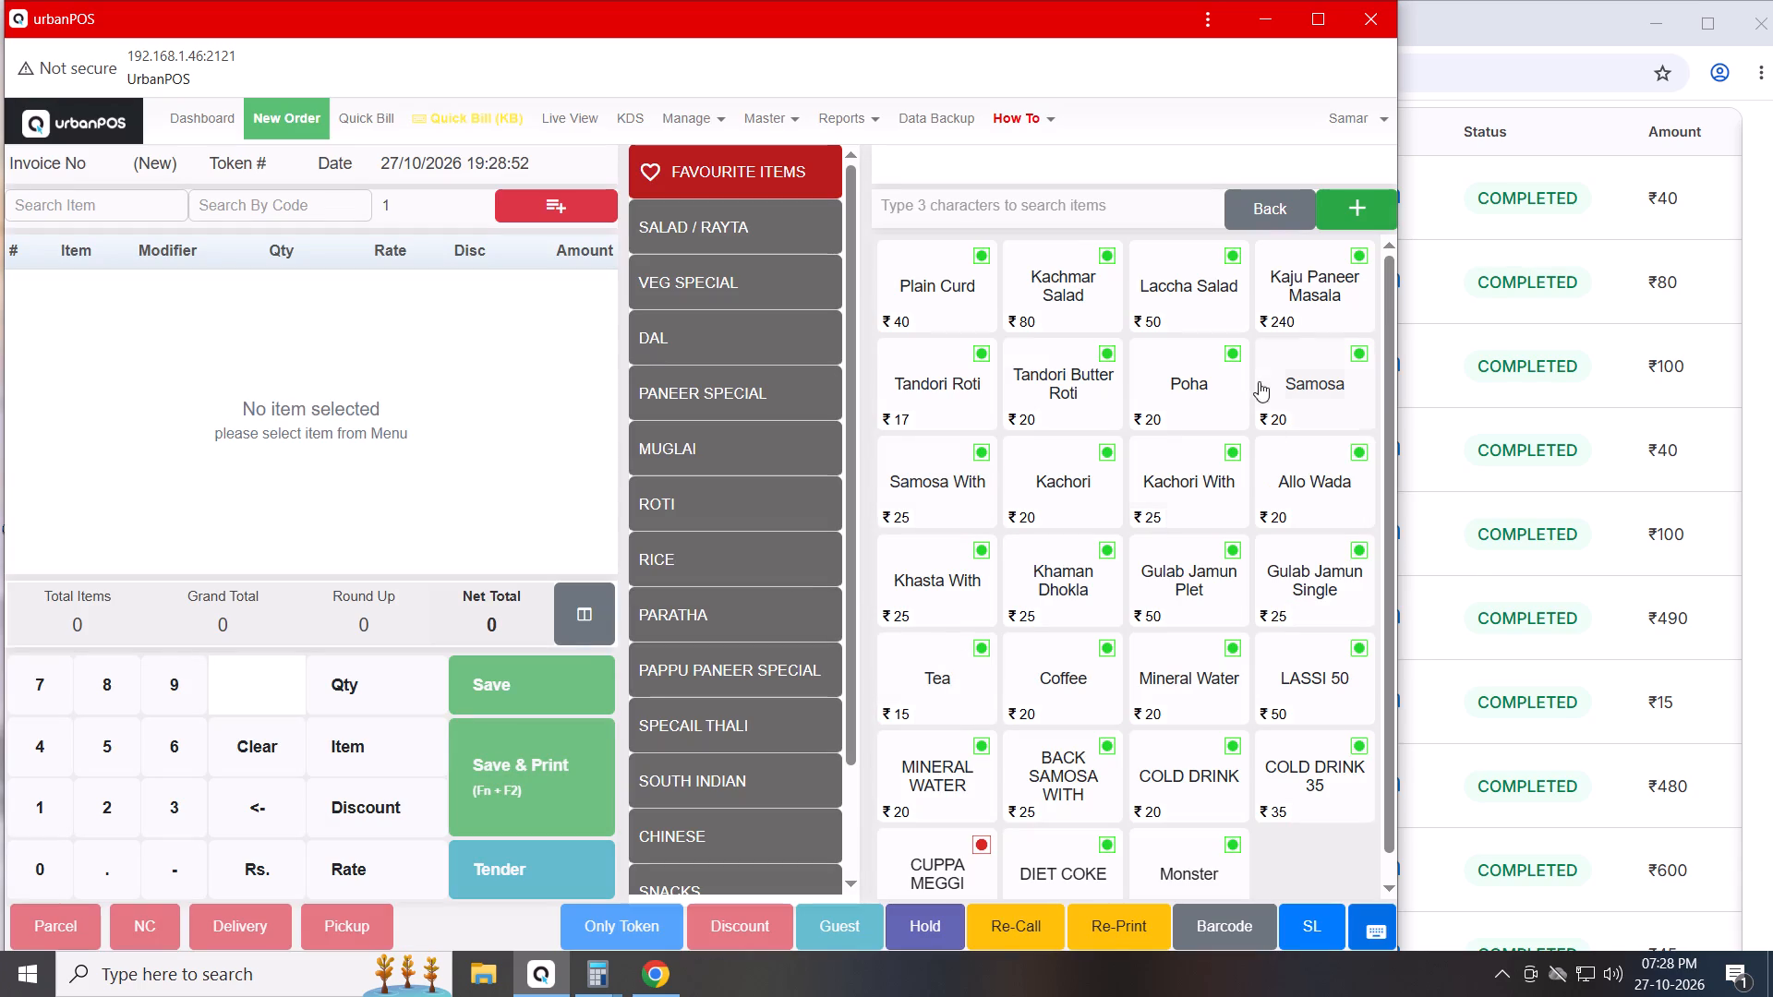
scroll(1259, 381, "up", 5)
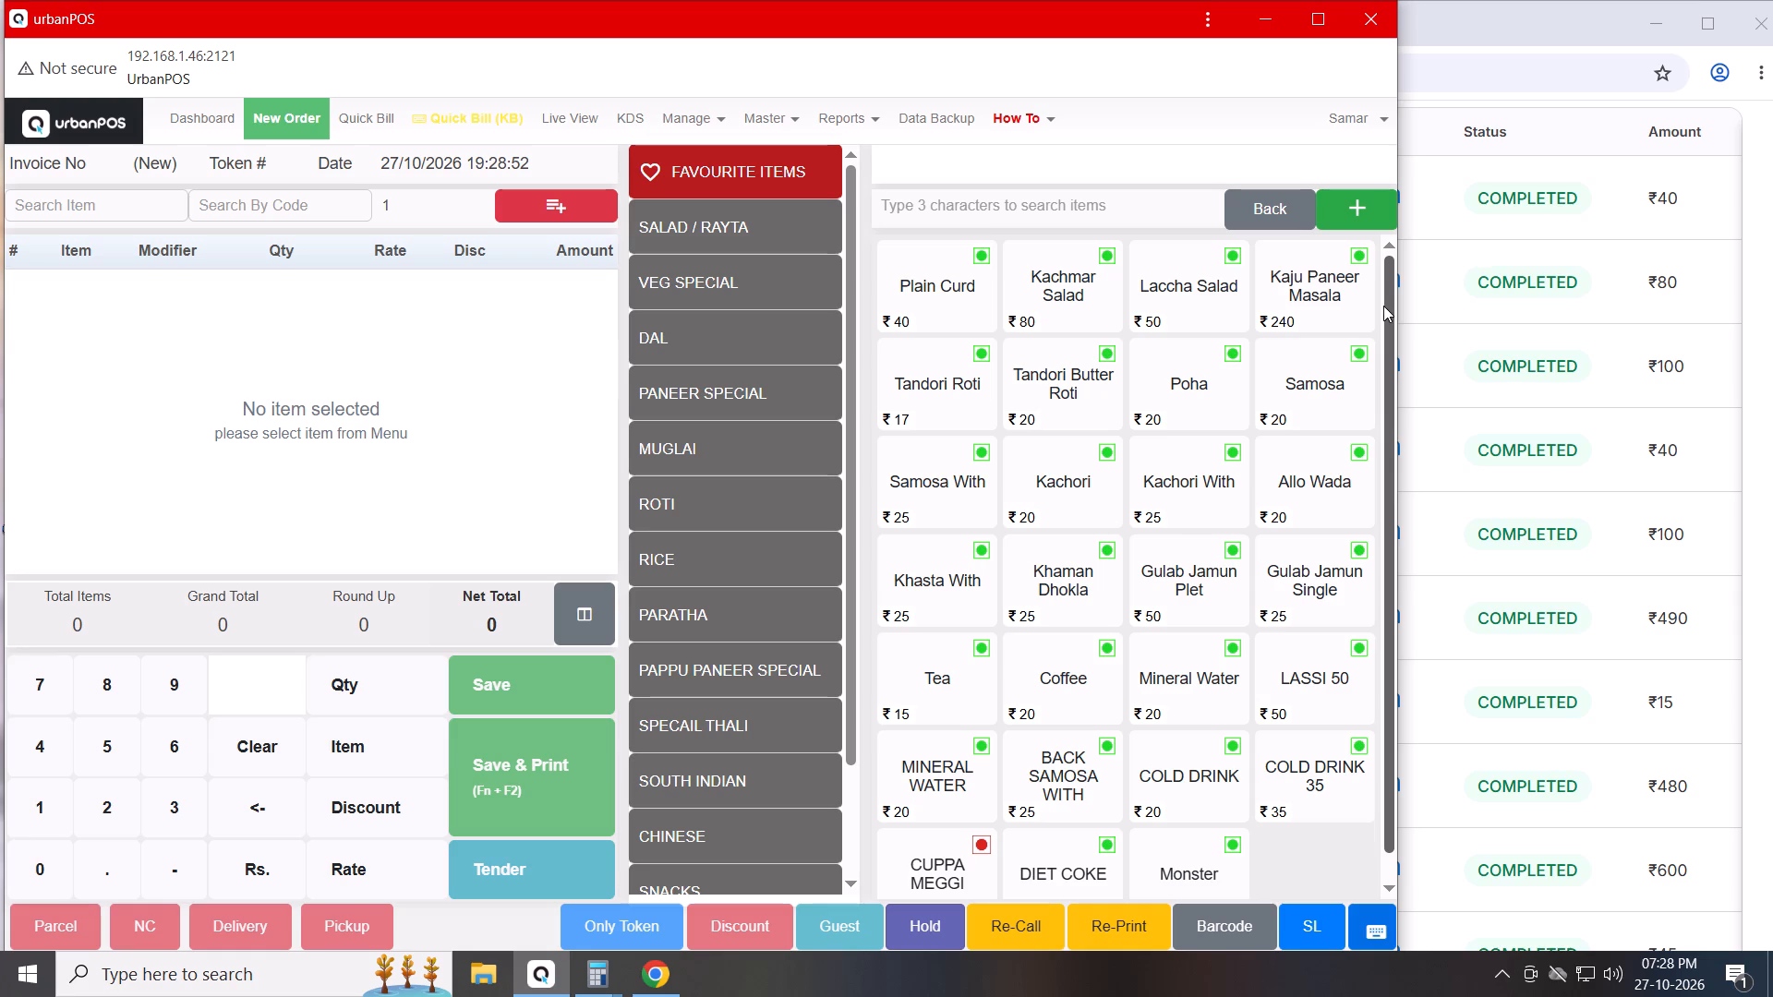
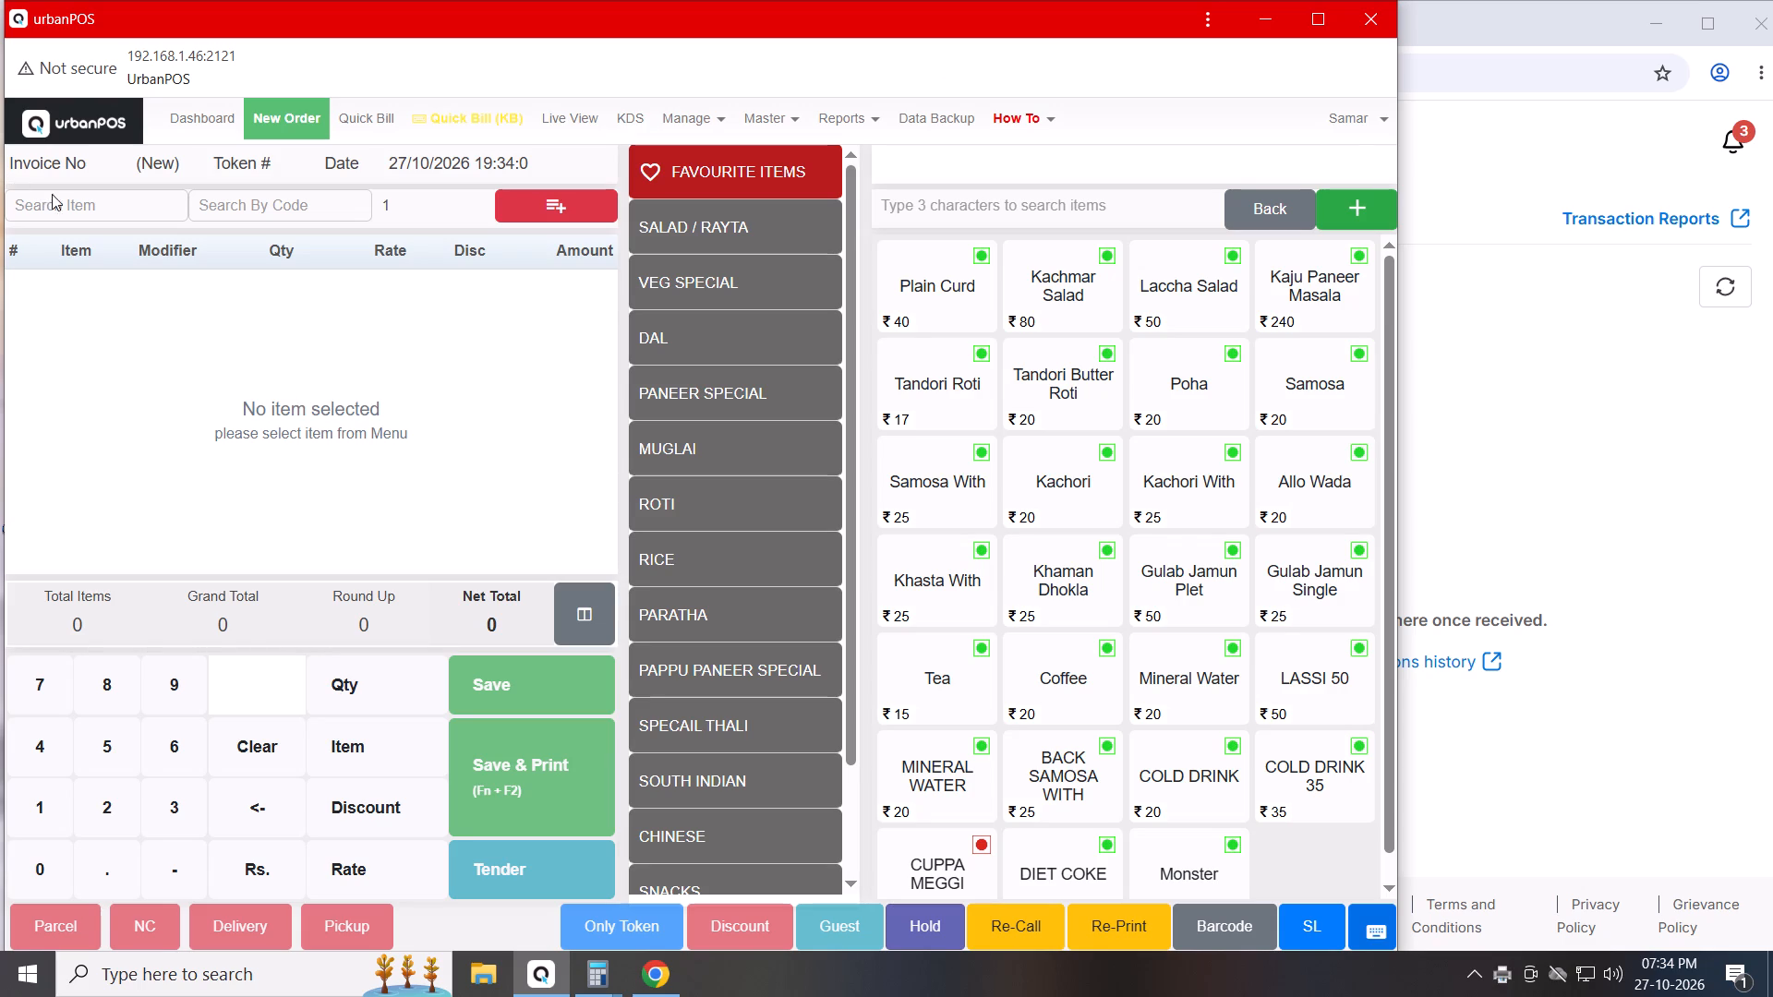
Search the menu items by name for "shah" in the new, empty order.
left_click(89, 214)
type("shah")
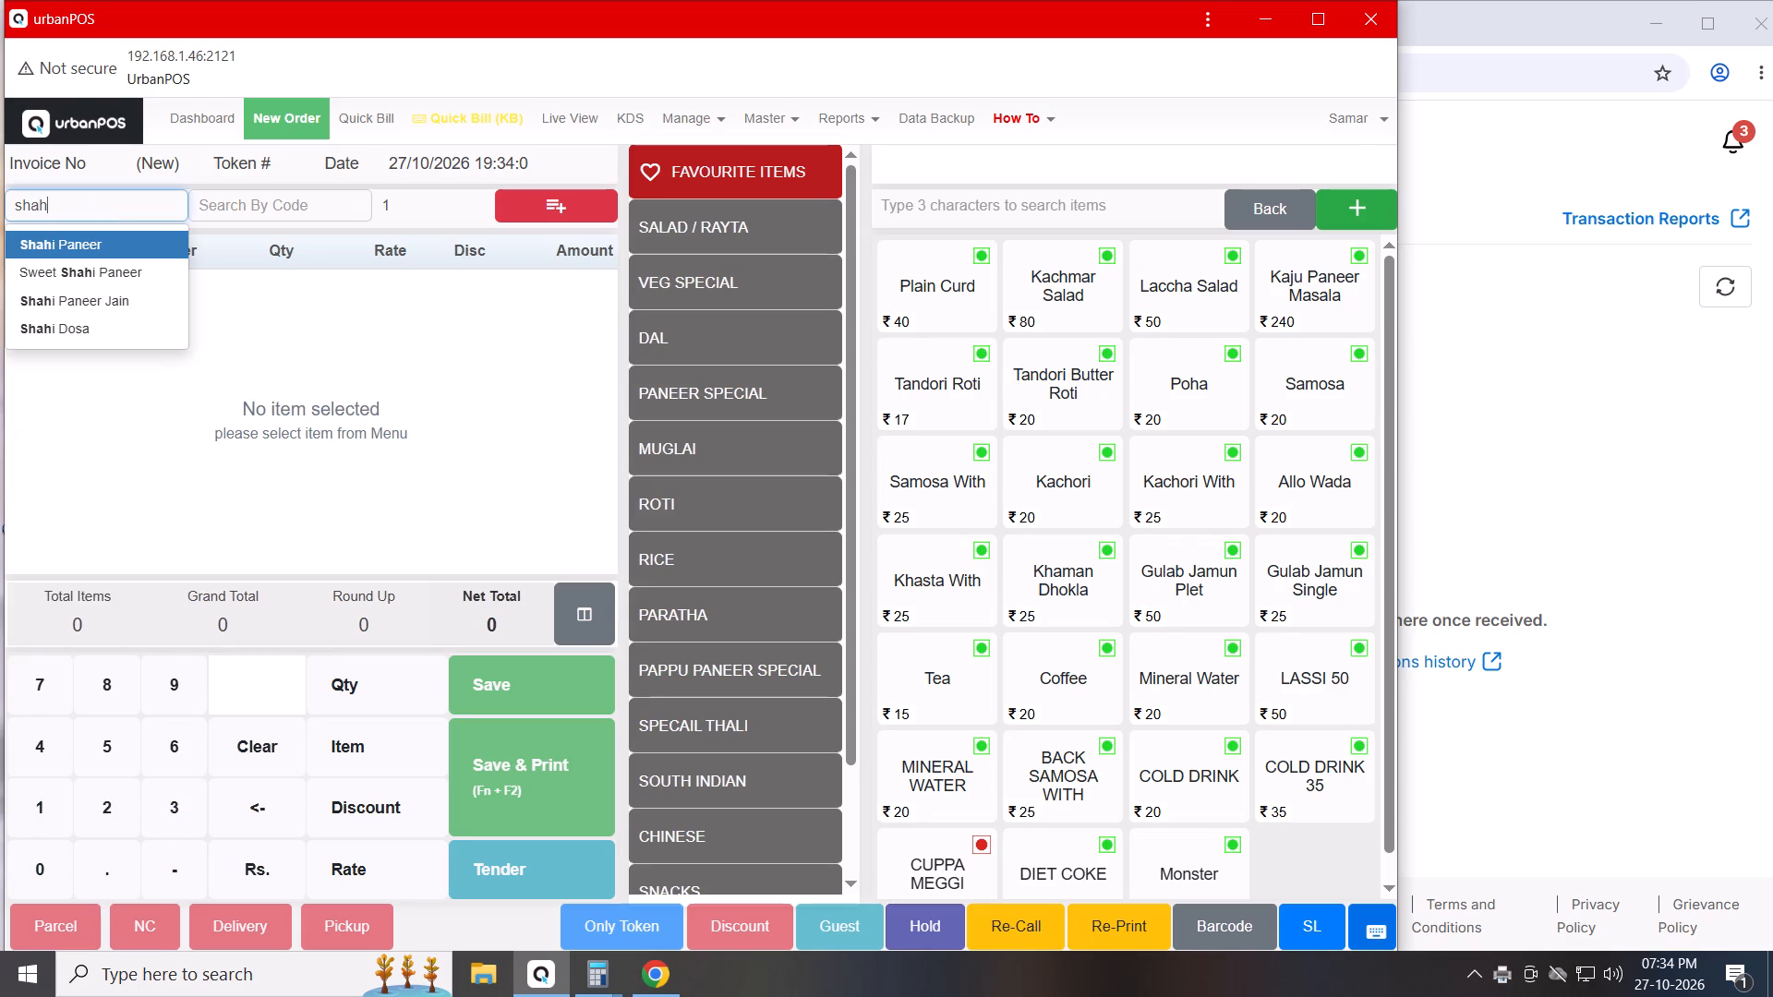
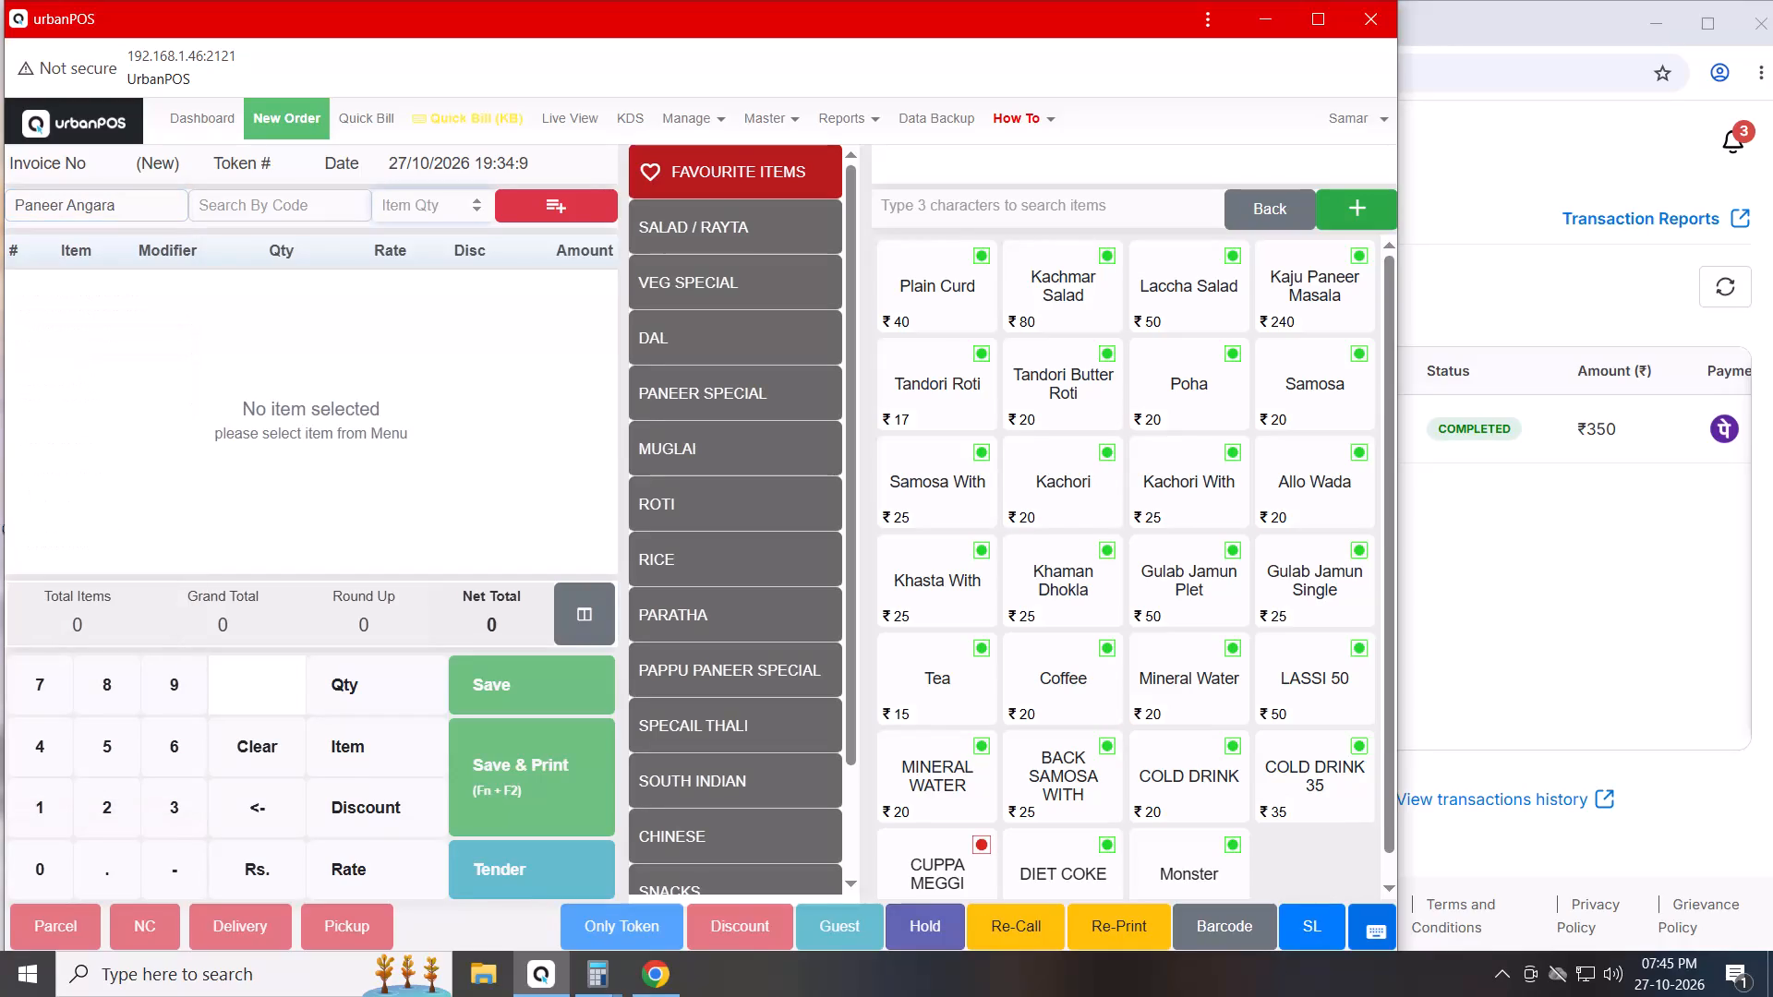
Add one Paneer Angara and one Dal Tadka to the empty order.
key("1")
key("Return")
key("t")
key("BackSpace")
type("dal t")
key("Return")
key("Return")
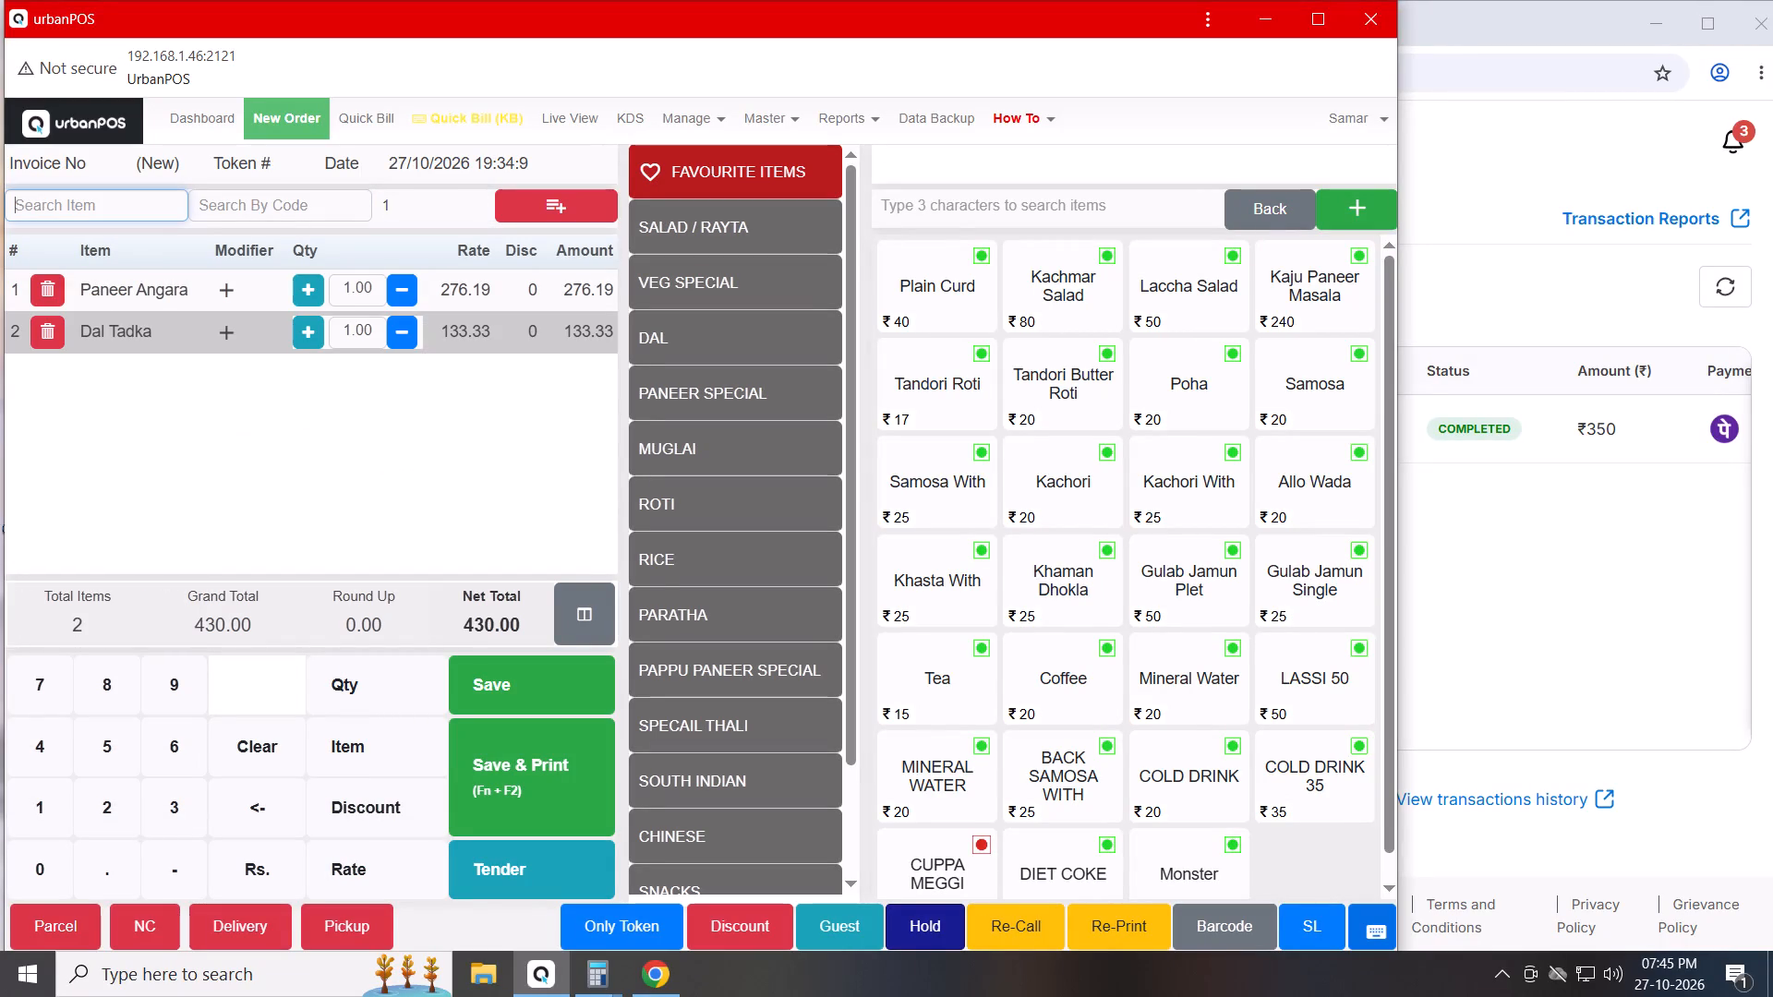
Find the roti items by name and add four Tandori Butter Roti to the order.
type("roti")
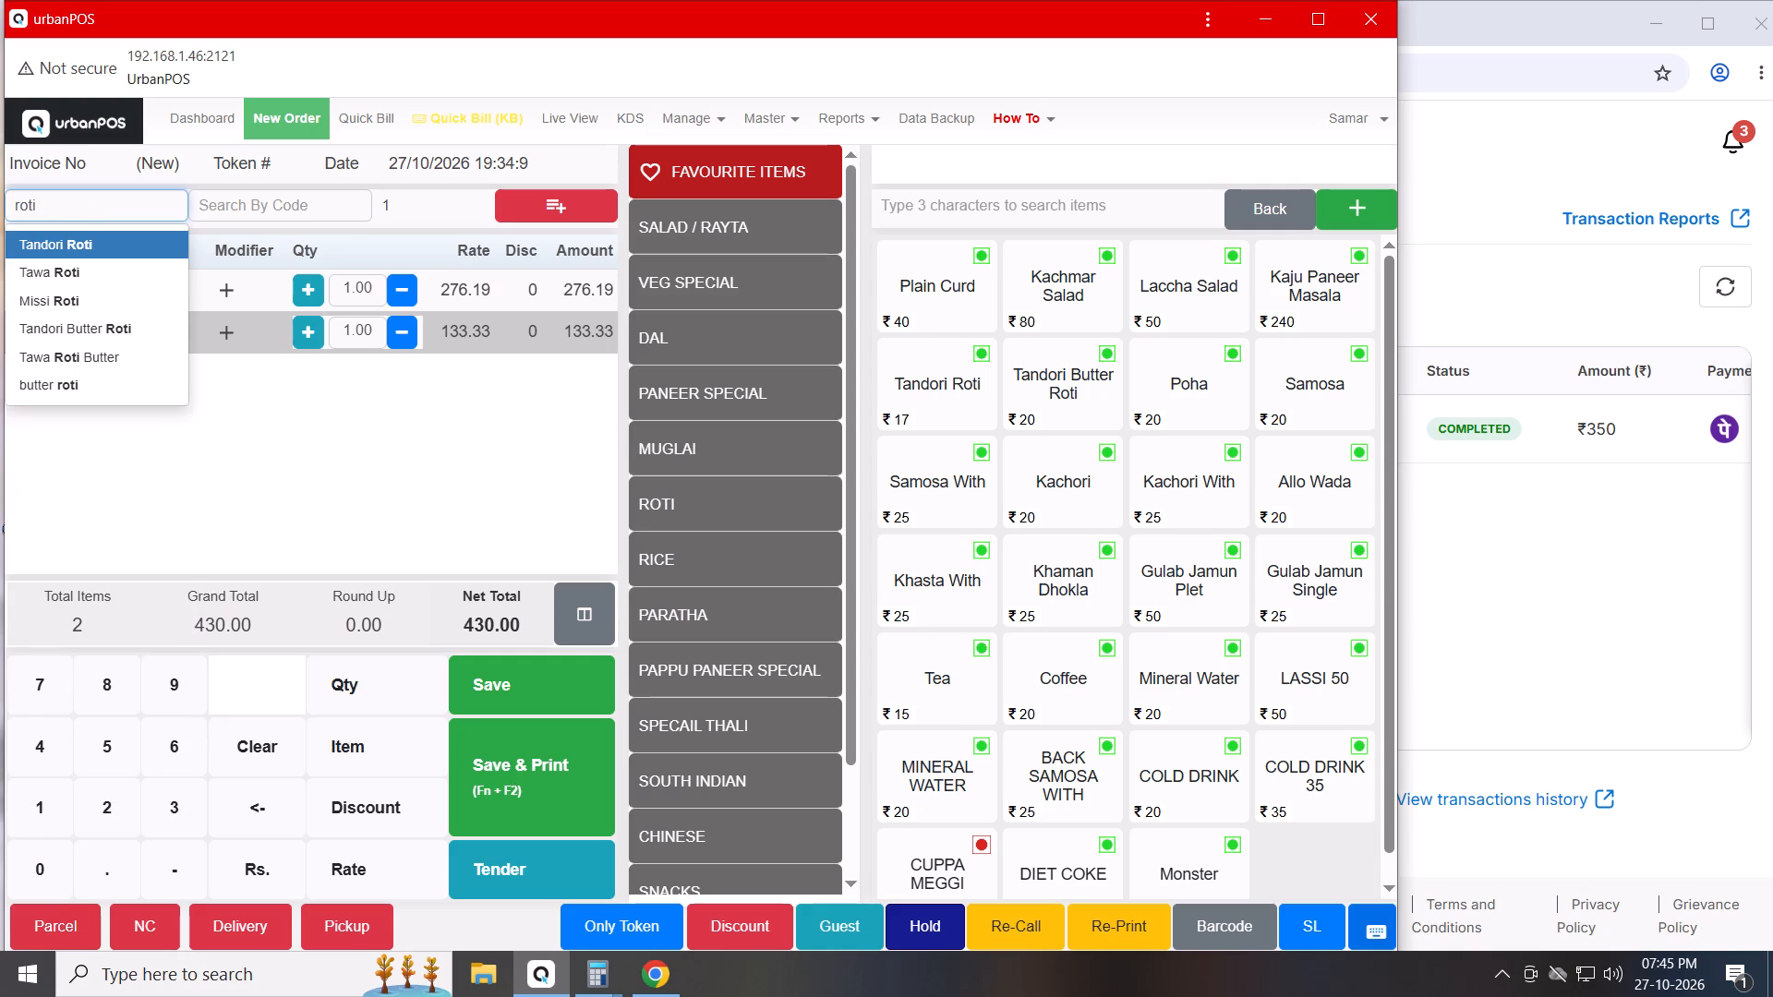
key("Up")
key("Up")
key("Up")
key("Return")
key("4")
key("Return")
Add one Steeam Rice and one MINERAL WATER to the order, looking up the water with code 006.
type("stea")
key("BackSpace")
key("Return")
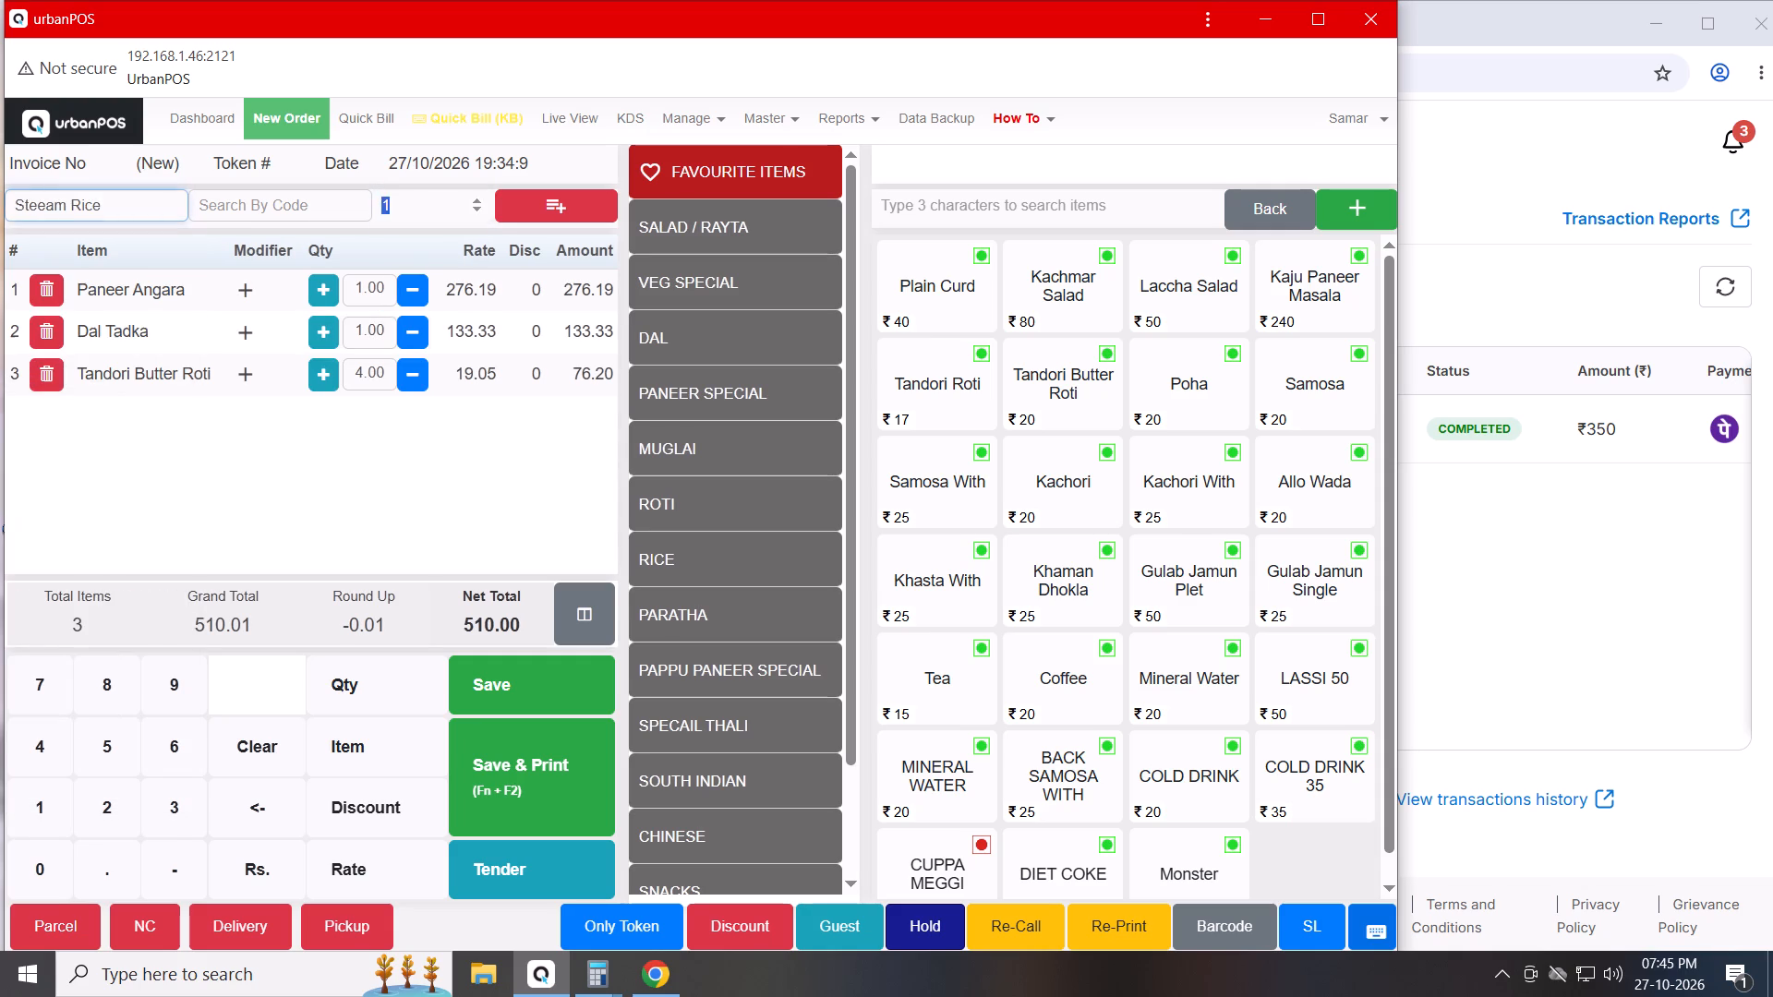
key("Return")
type("006")
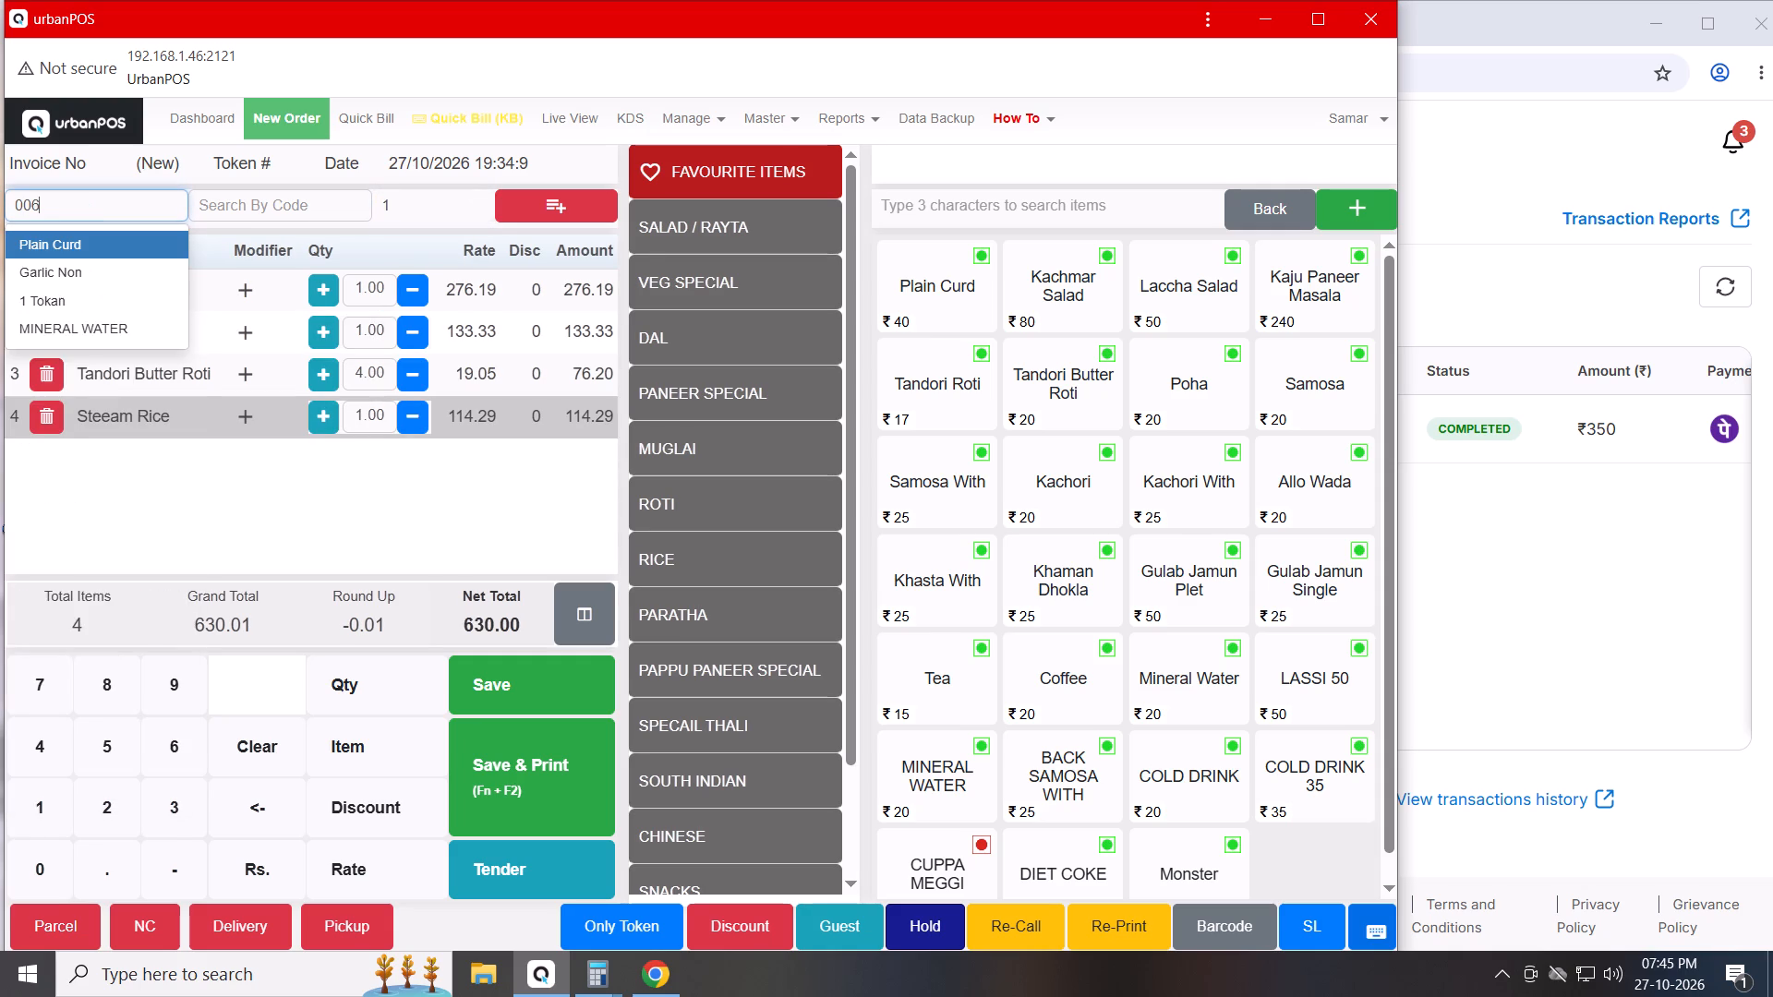
key("Up")
key("Return")
key("Return")
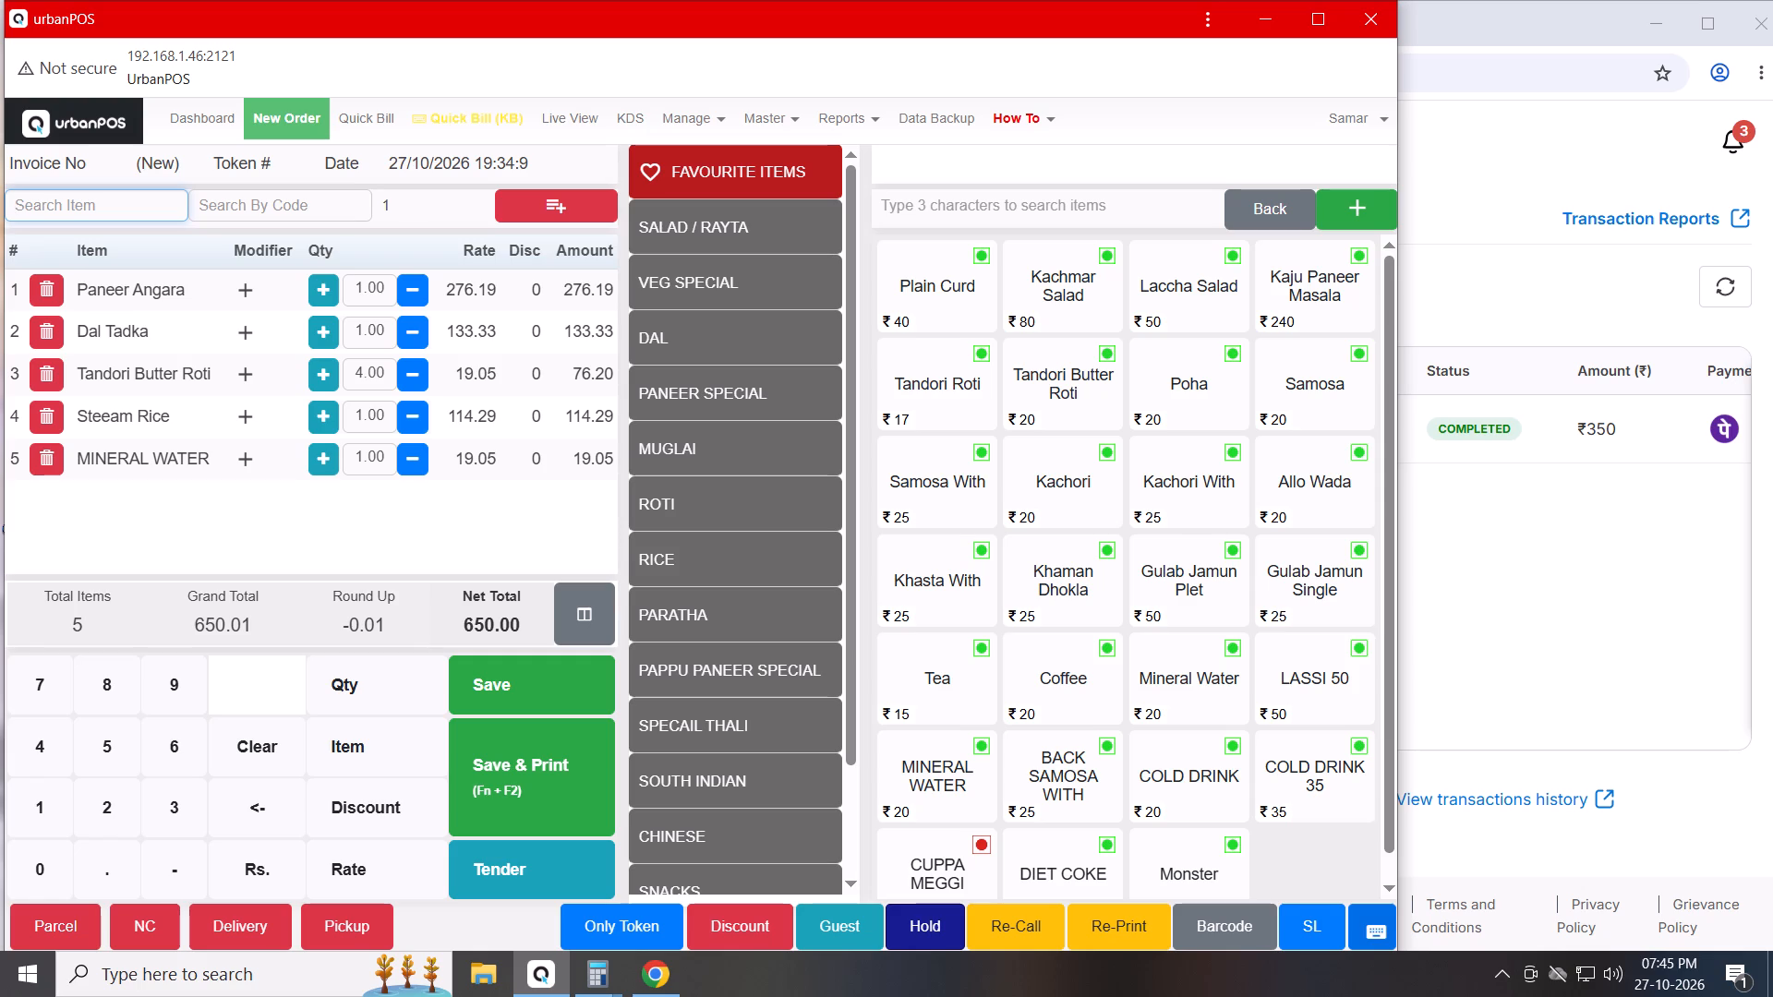
Save and print the five-item Paneer Angara order.
key("F2")
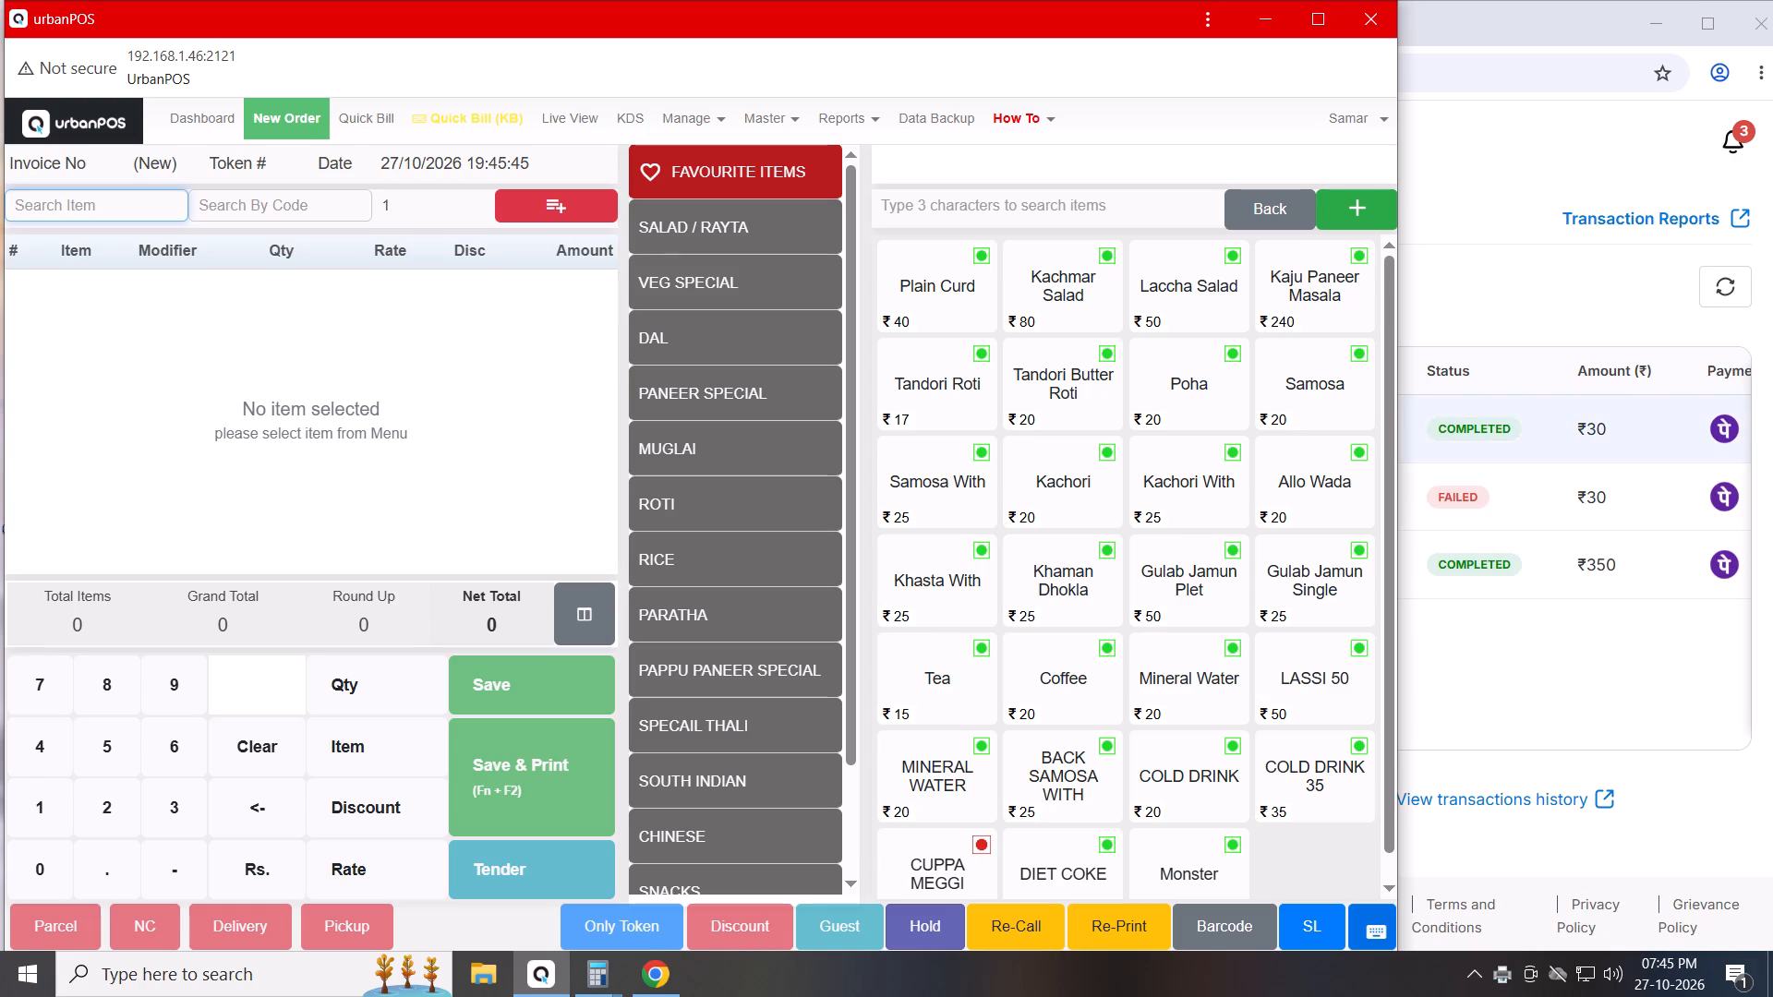
Enter a new order for two Tea from the favourite items, and save and print it.
double_click(947, 696)
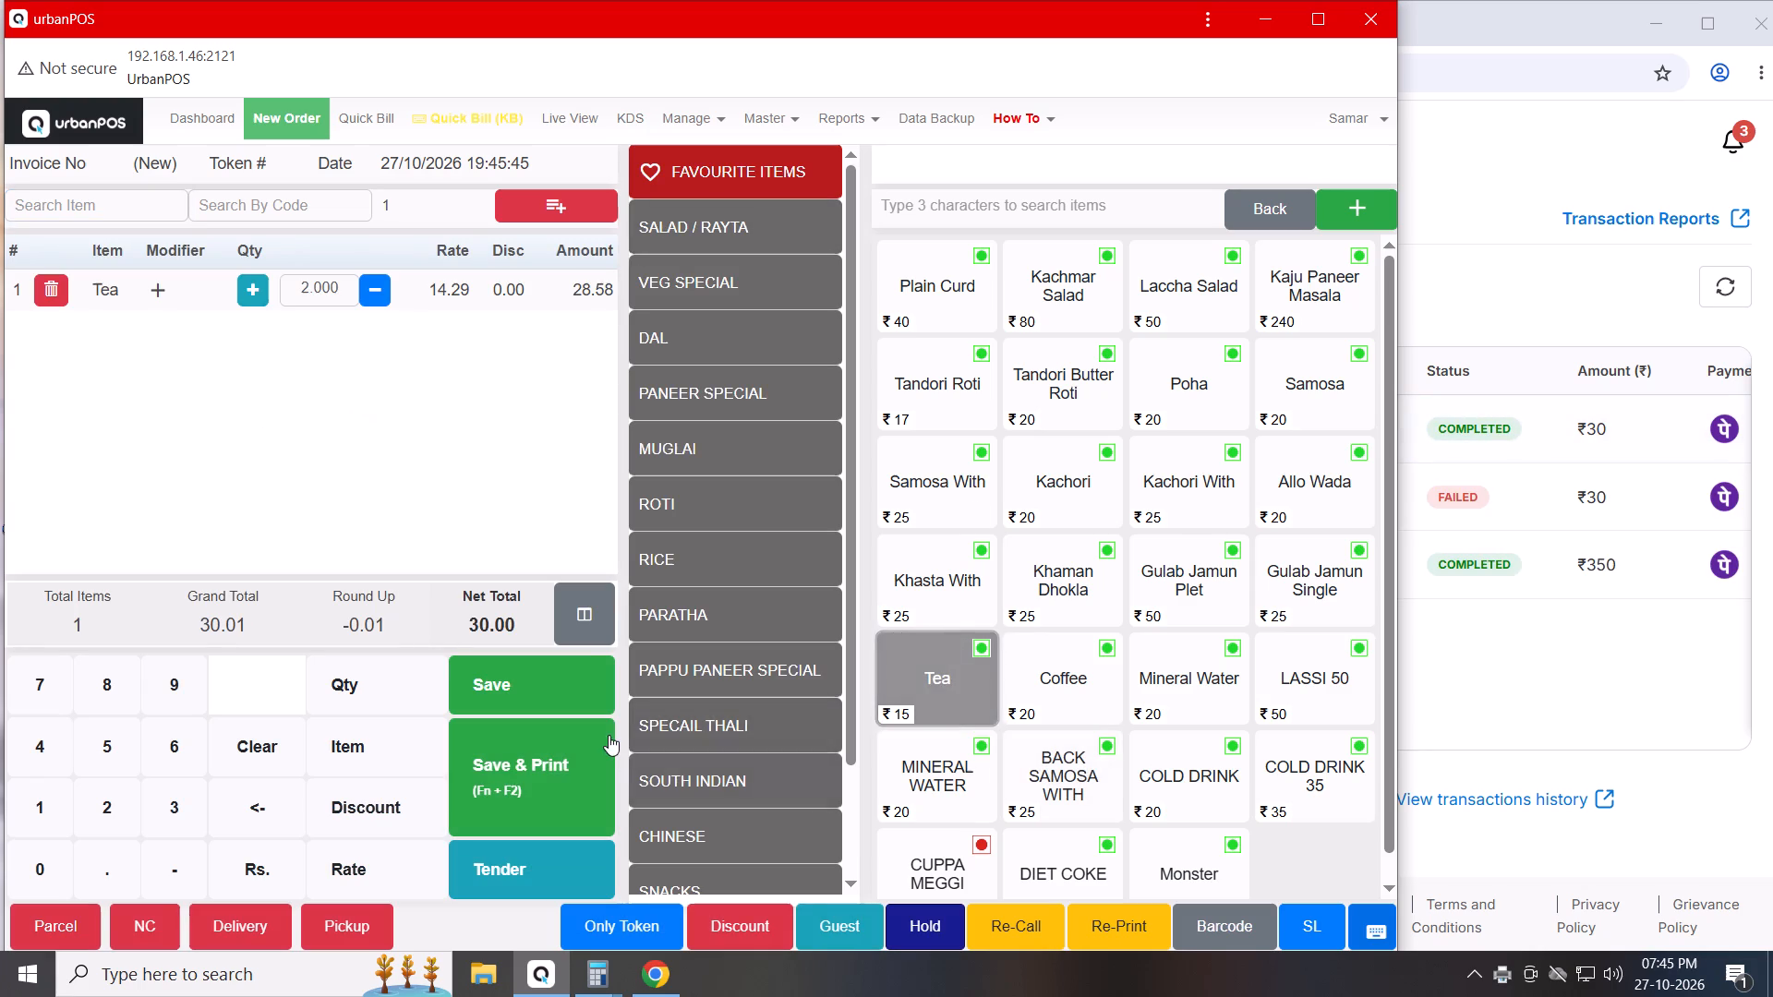
left_click(609, 735)
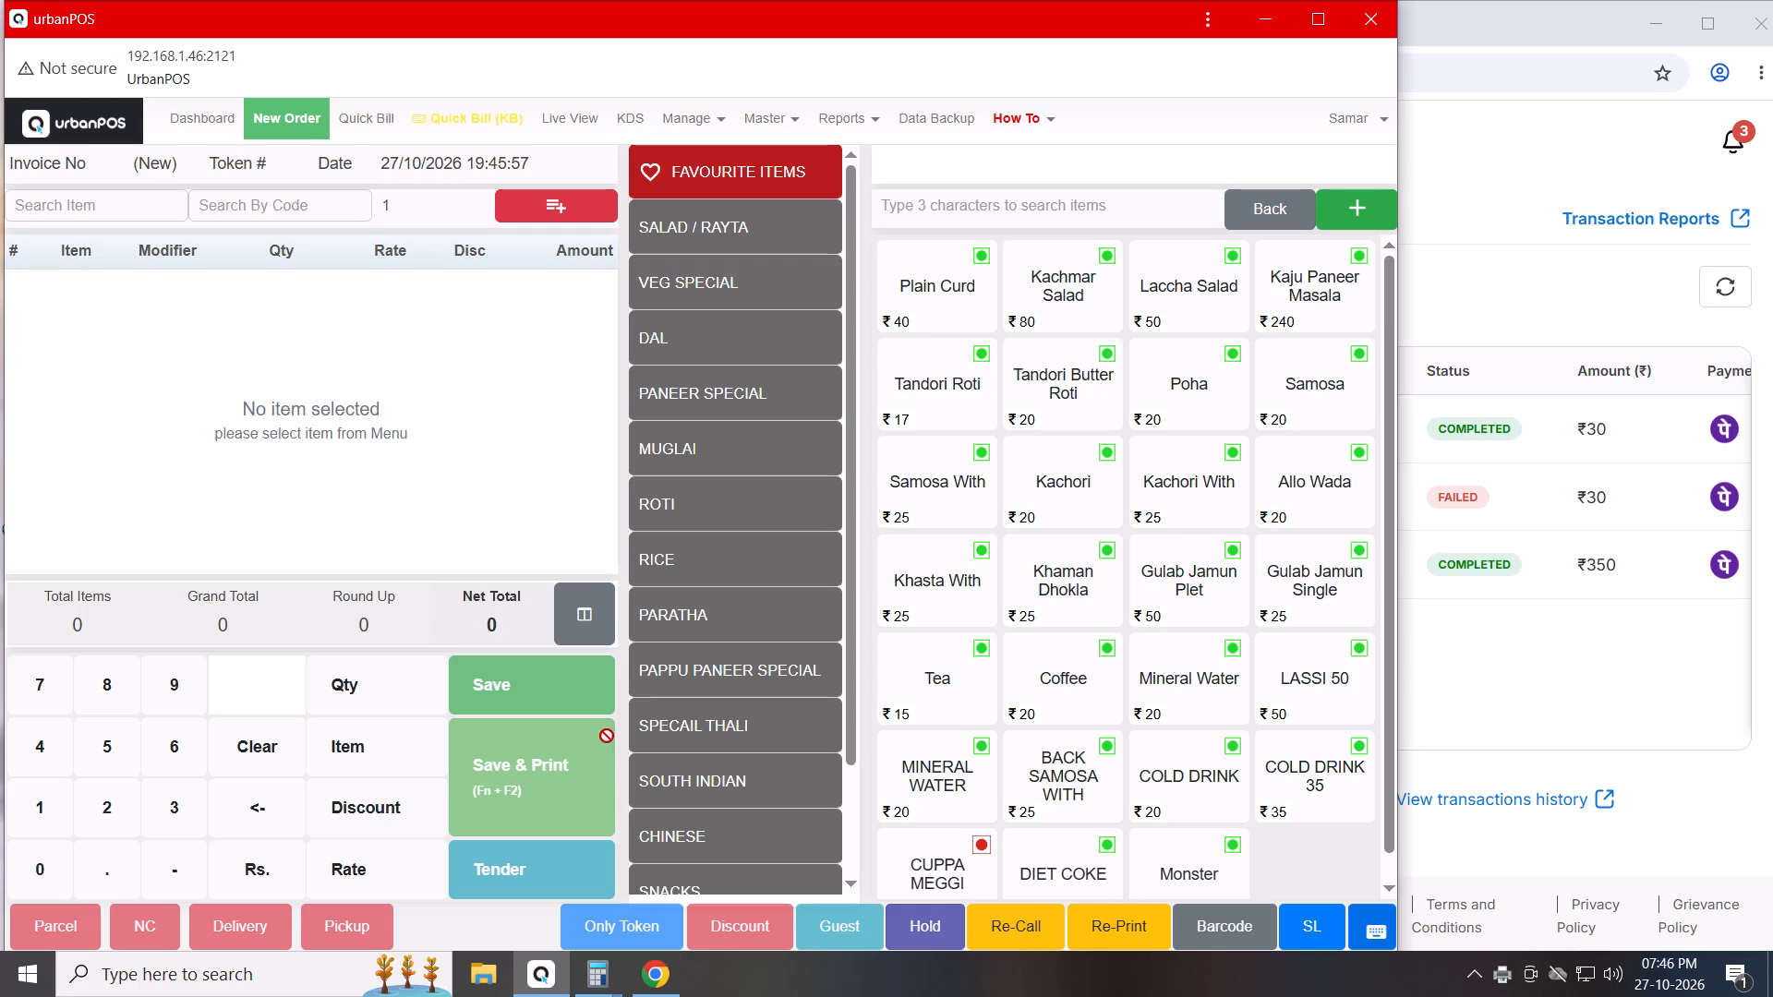
Open the list of recent invoices available for reprinting.
left_click(1106, 935)
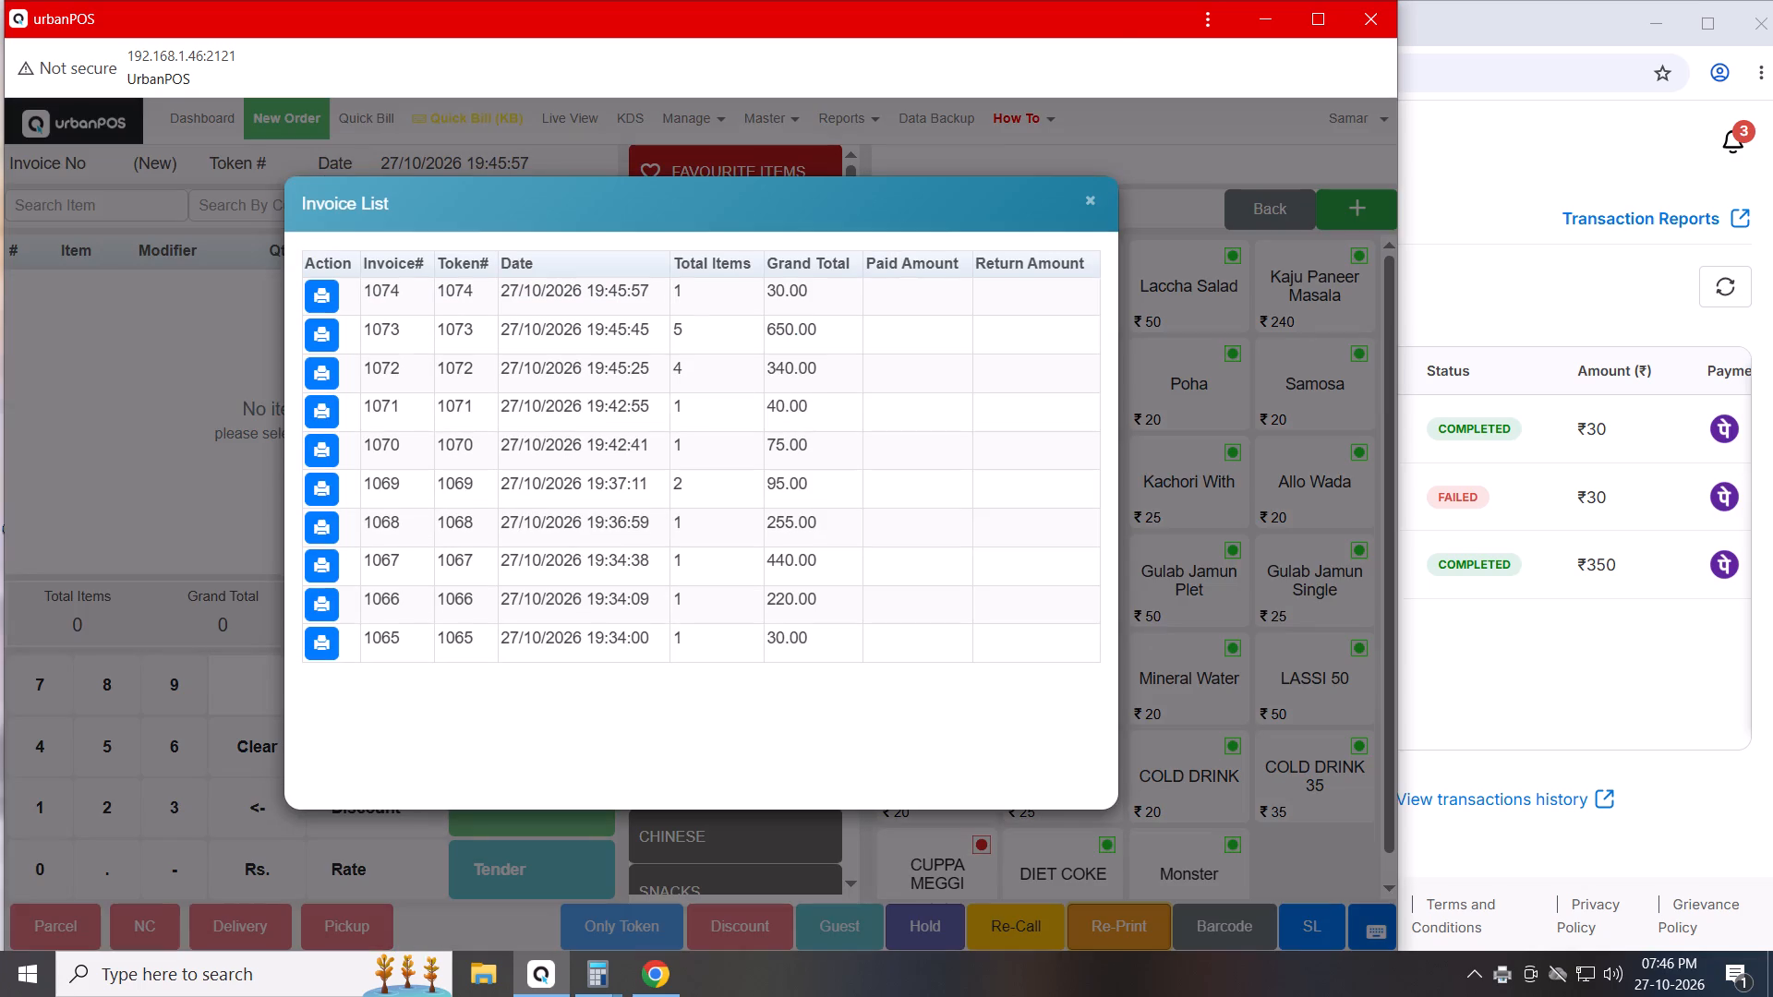
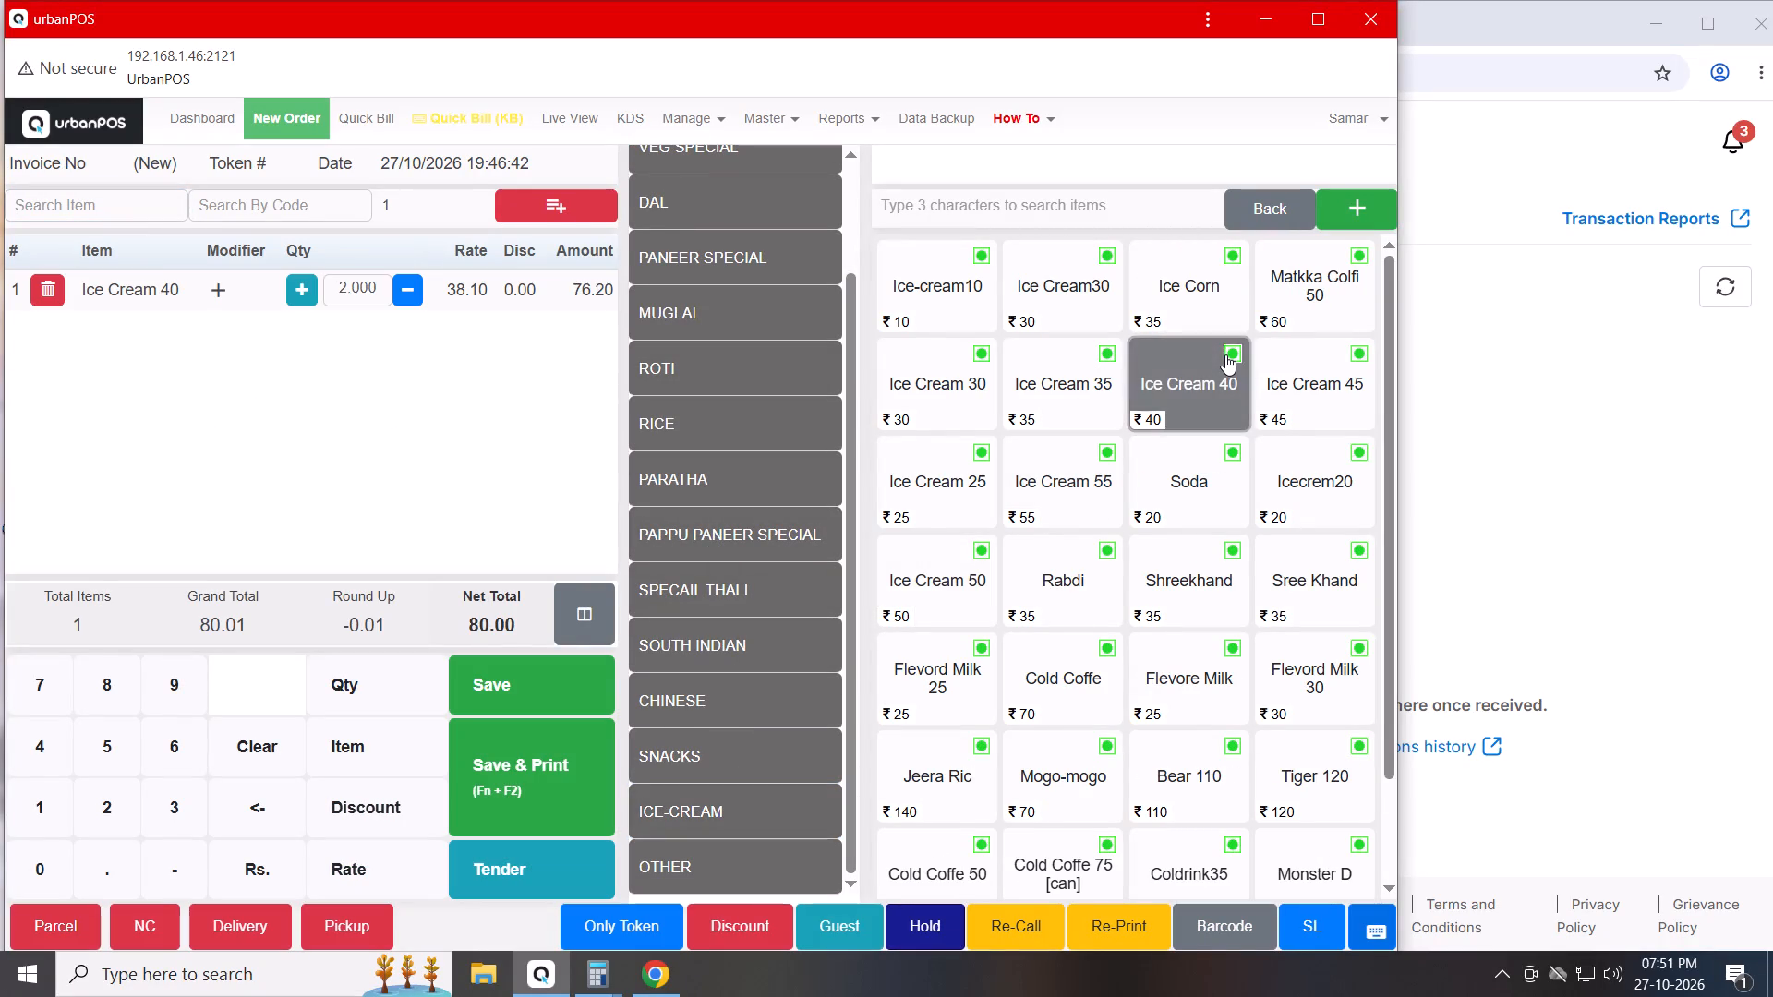
Bring the order's Ice Cream 40 quantity to 4, and save and print the order.
left_click(1225, 354)
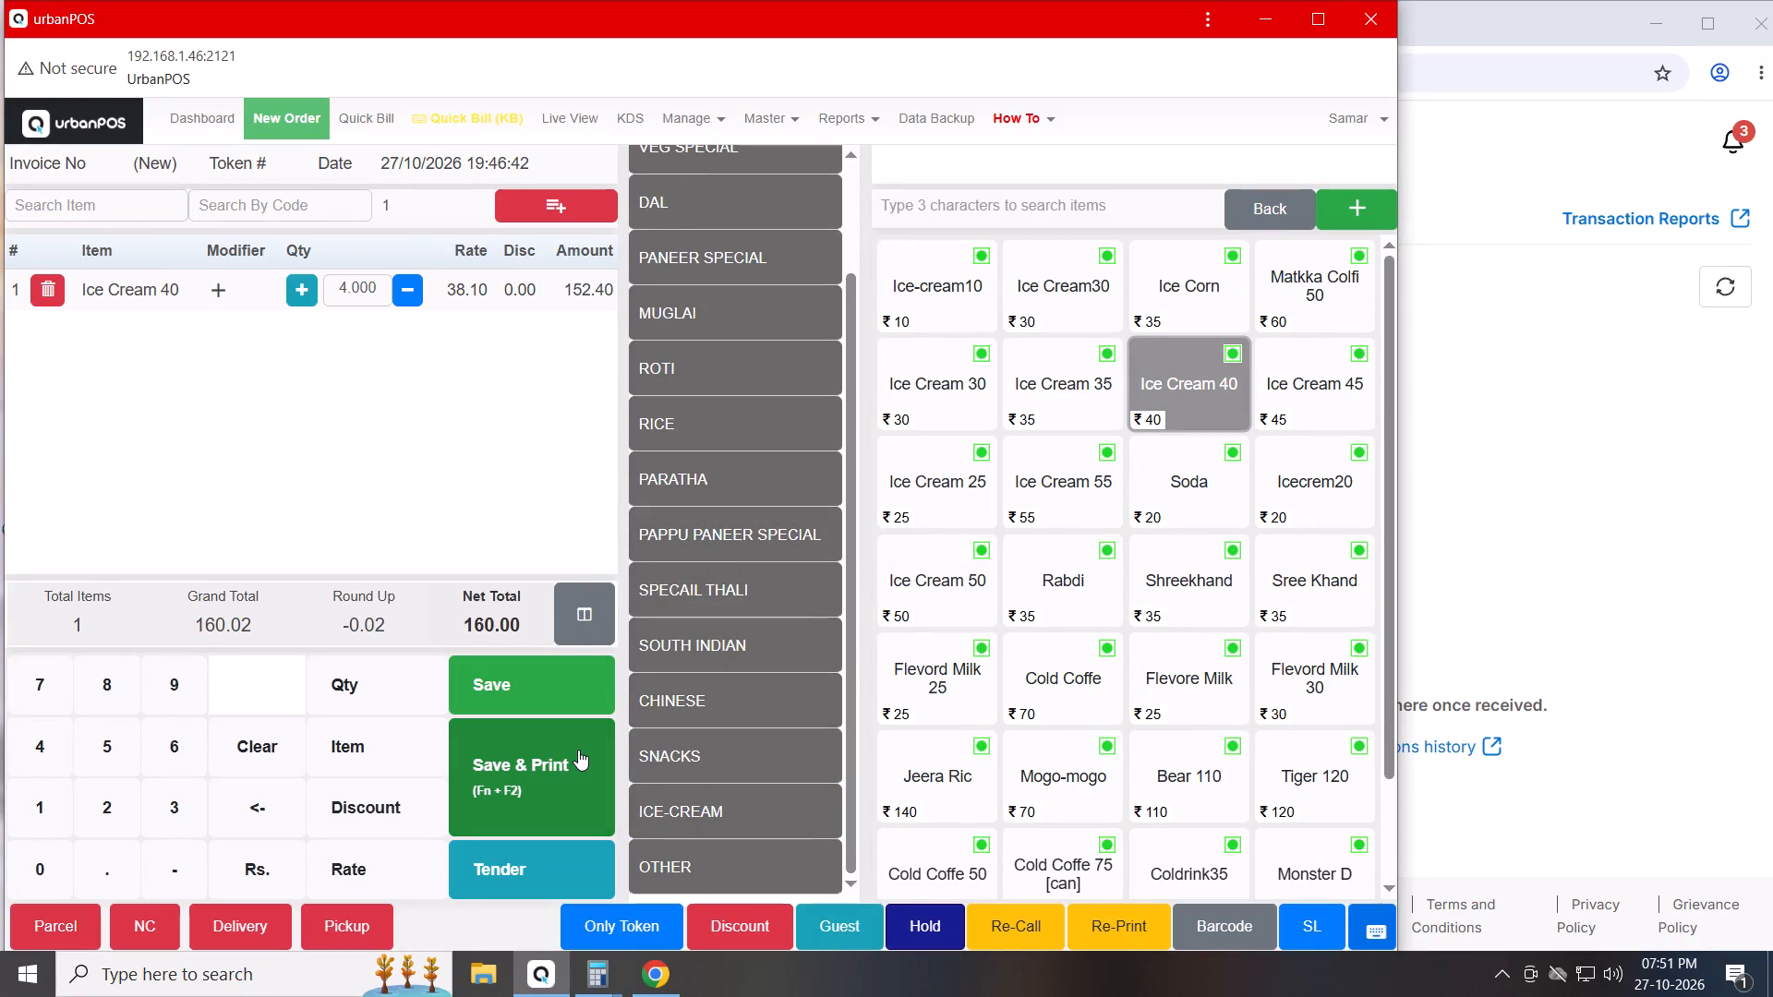
left_click_drag(578, 750, 588, 746)
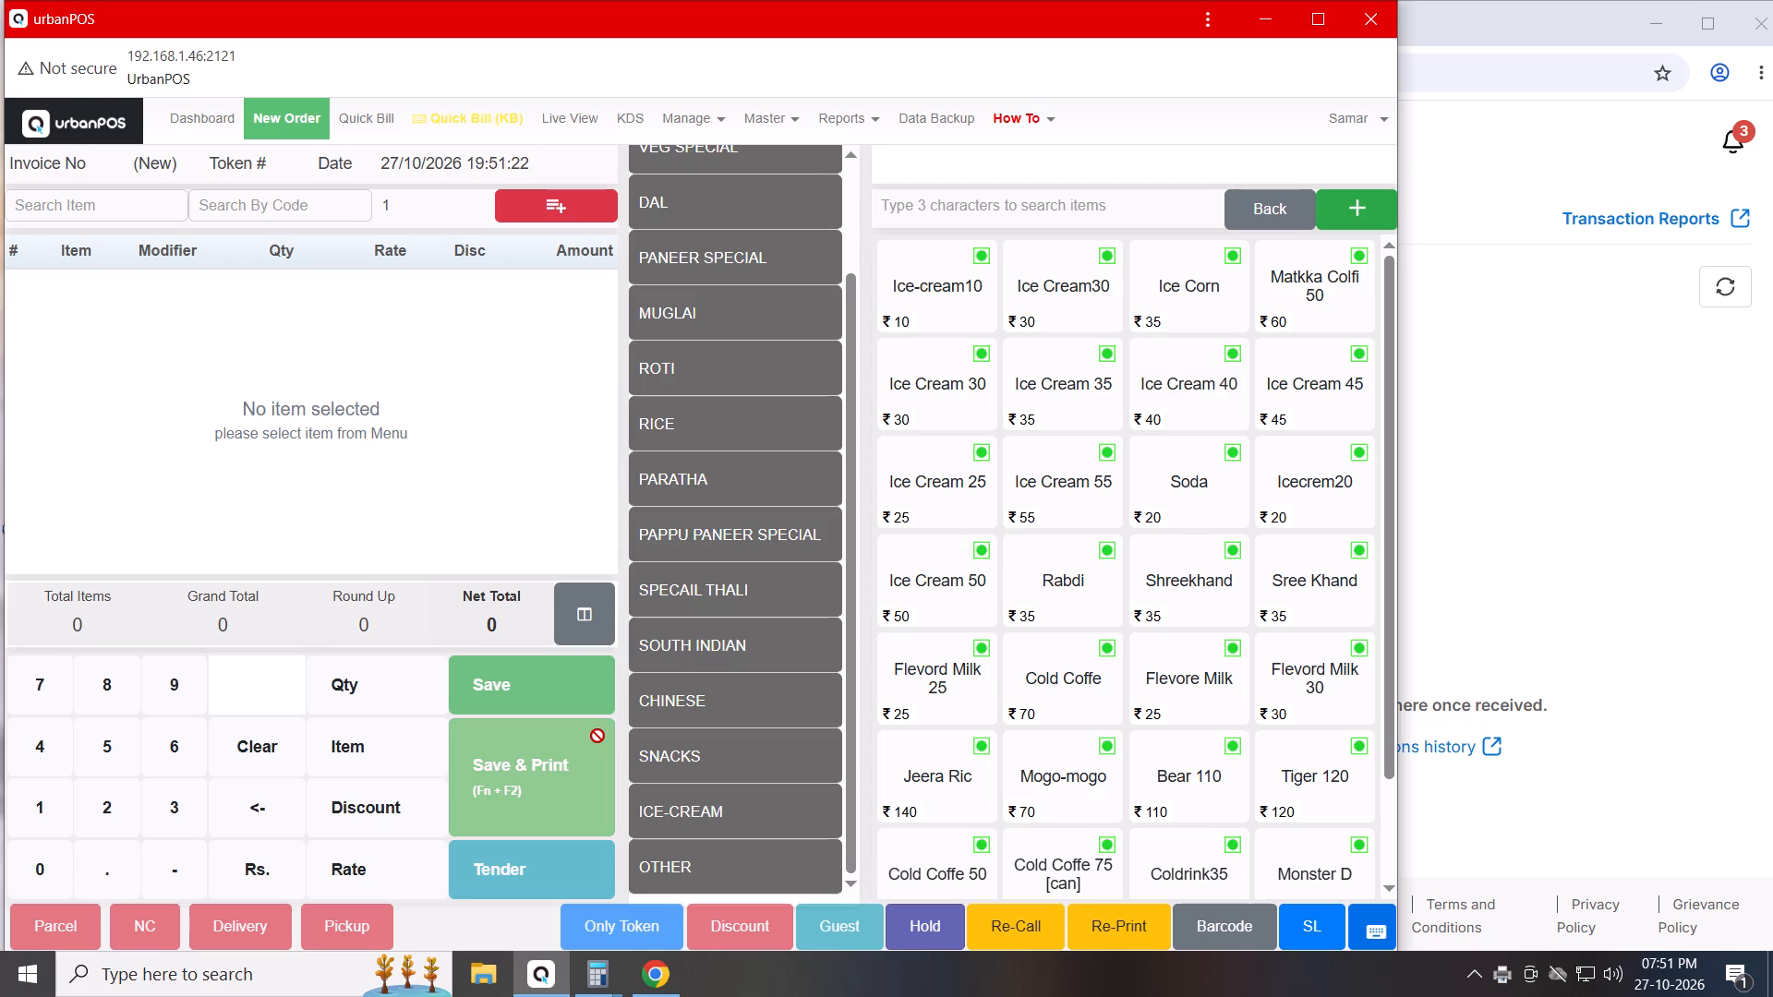